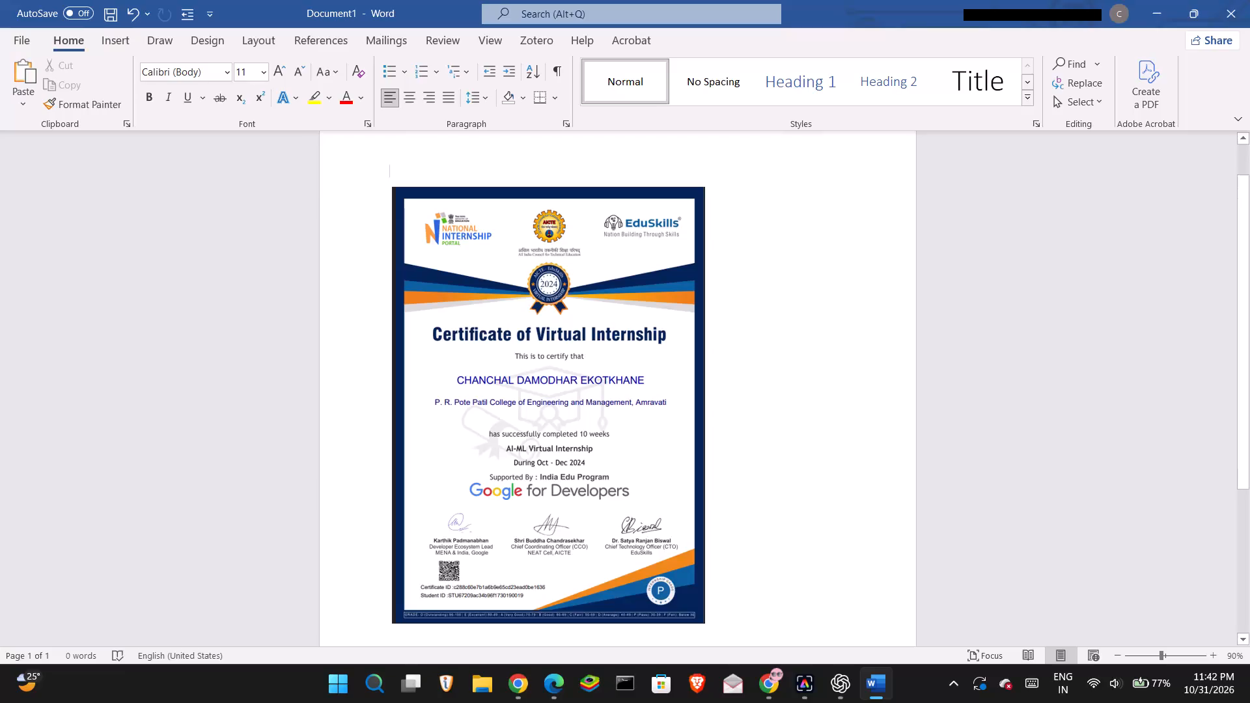
Add the heading "1. Google AI-ML Virtual Internship" above the first certificate image.
{"action": "key", "text": "1"}
{"action": "type", "text": "."}
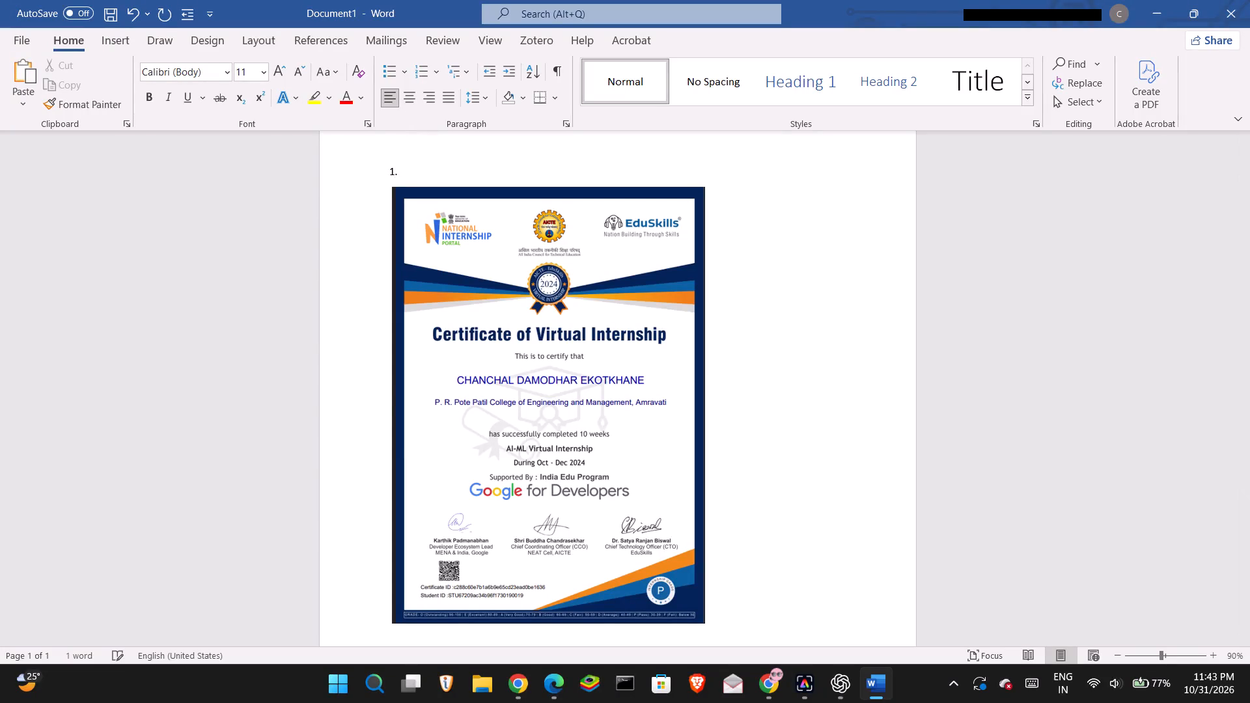
{"action": "key", "text": "space"}
{"action": "key", "text": "shift+g"}
{"action": "type", "text": "oogle AI"}
{"action": "type", "text": "-ML"}
{"action": "key", "text": "space"}
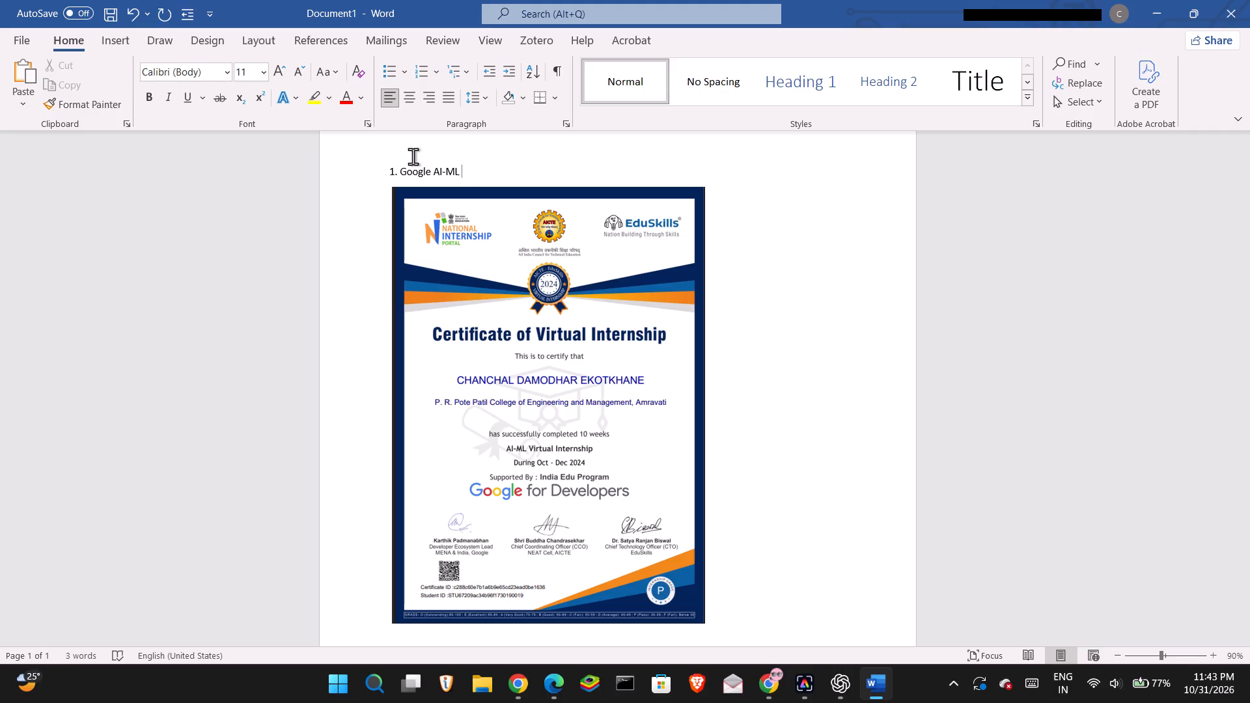
{"action": "type", "text": "Virtual"}
{"action": "key", "text": "space"}
{"action": "type", "text": "Inter"}
{"action": "type", "text": "nshi["}
{"action": "key", "text": "BackSpace"}
{"action": "key", "text": "p"}
Start a second numbered entry, "2.", two lines below the first certificate image.
{"action": "left_click", "coordinate": [733, 611]}
{"action": "key", "text": "Return"}
{"action": "key", "text": "Return"}
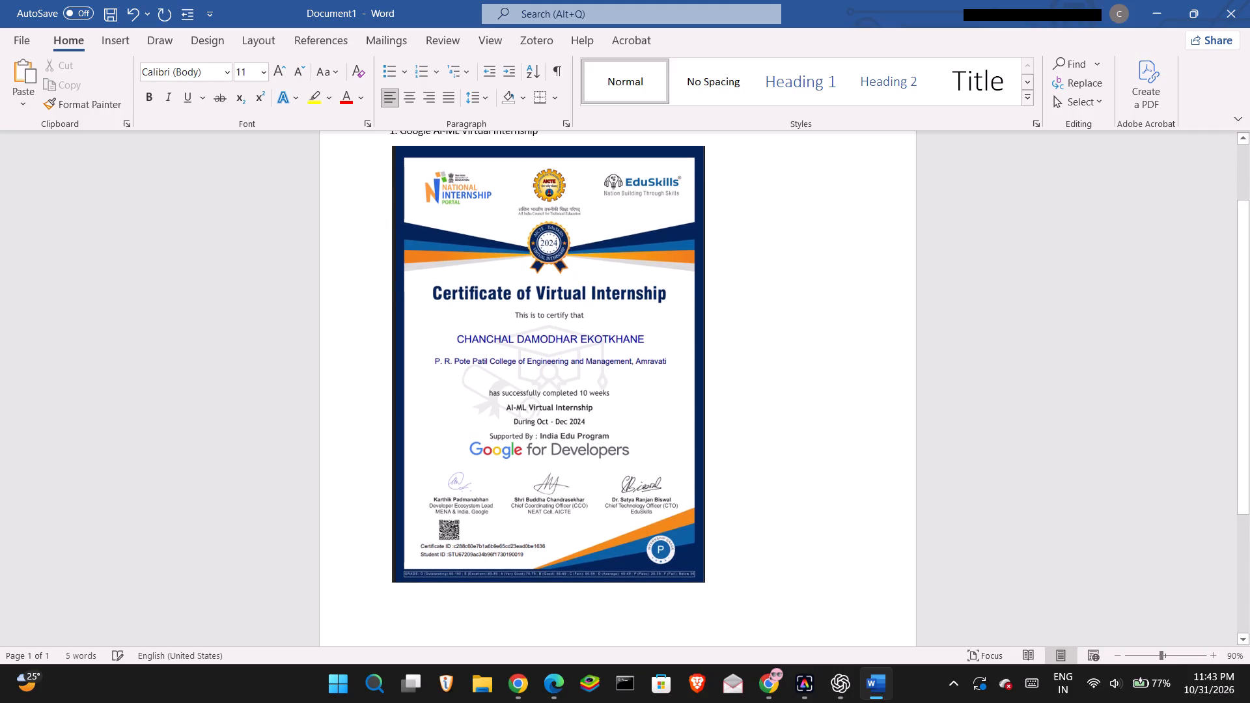
{"action": "type", "text": "2."}
{"action": "key", "text": "space"}
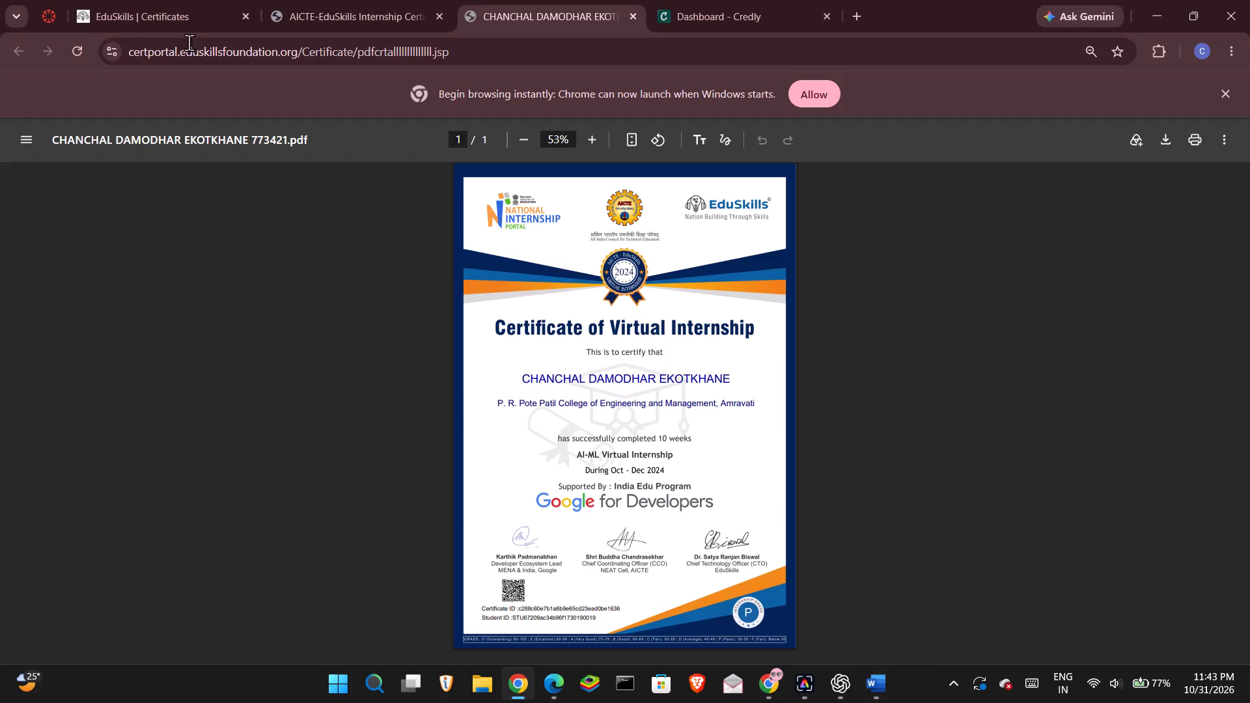
Switch to Chrome and generate and download the EduSkills Academy Web Full Stack Developer Virtual Internship (Jan - Mar 2025) certificate from the AICTE-EduSkills portal.
{"action": "left_click", "coordinate": [152, 14]}
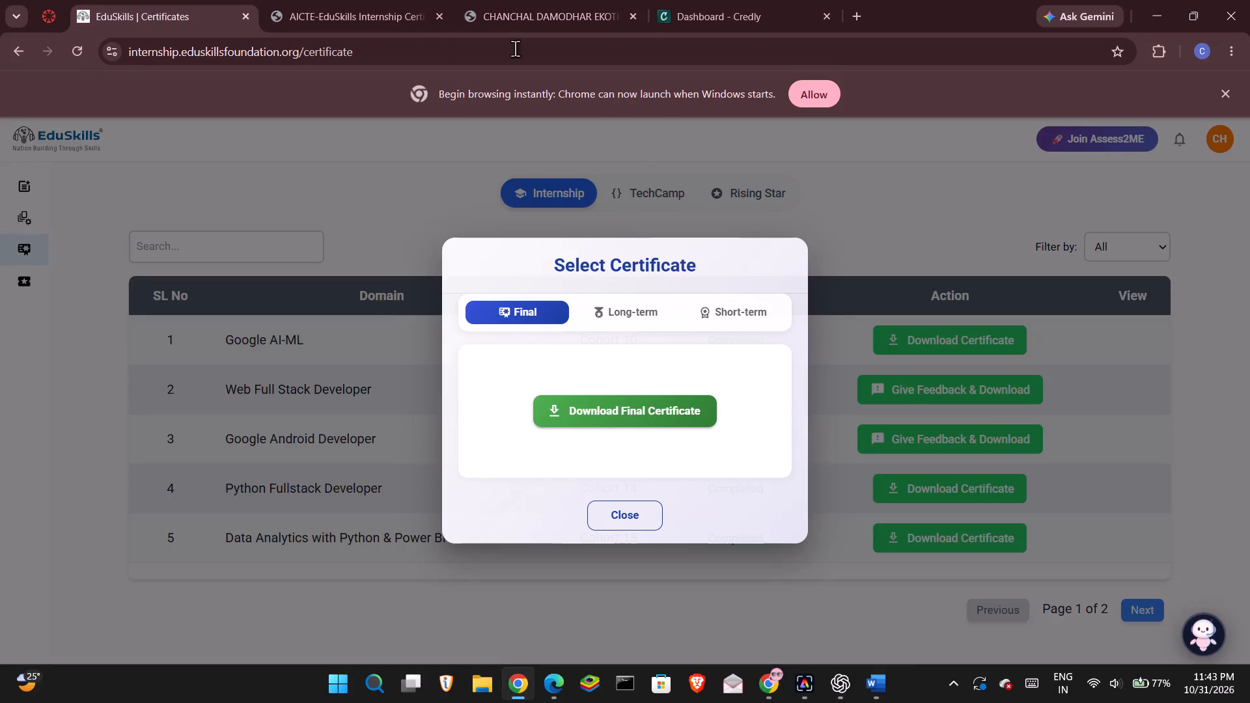
{"action": "left_click", "coordinate": [388, 20]}
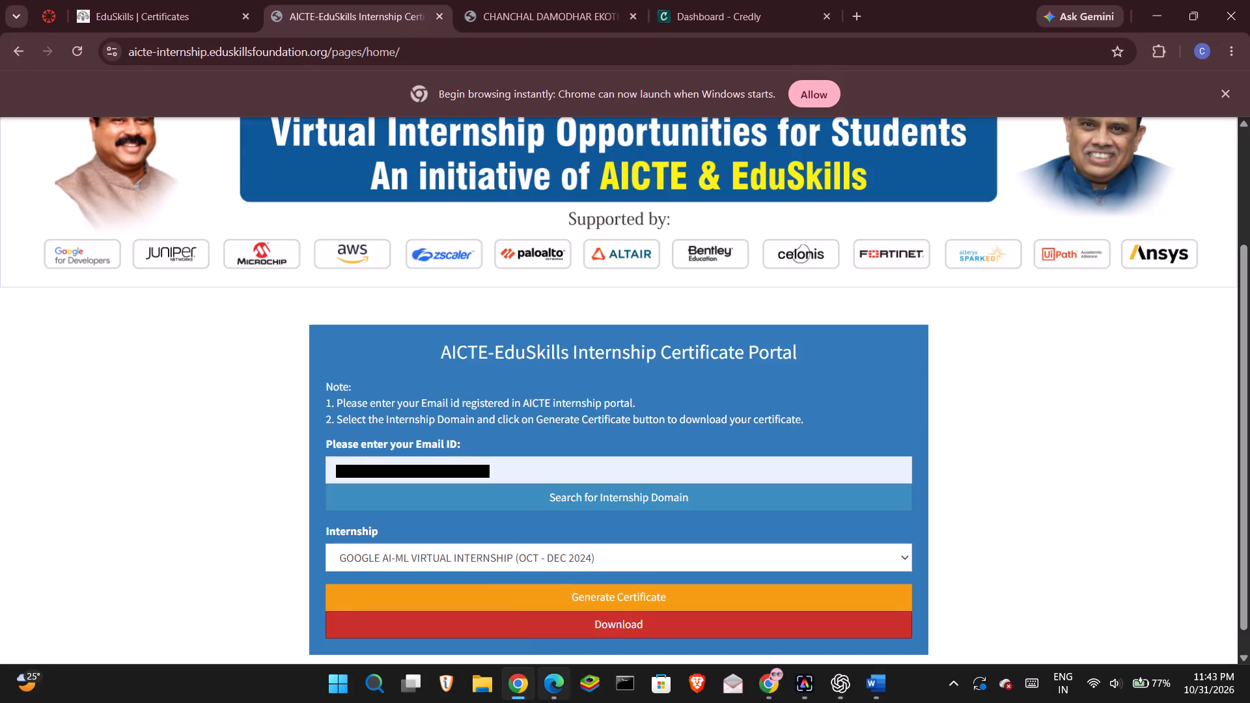
{"action": "left_click", "coordinate": [604, 553]}
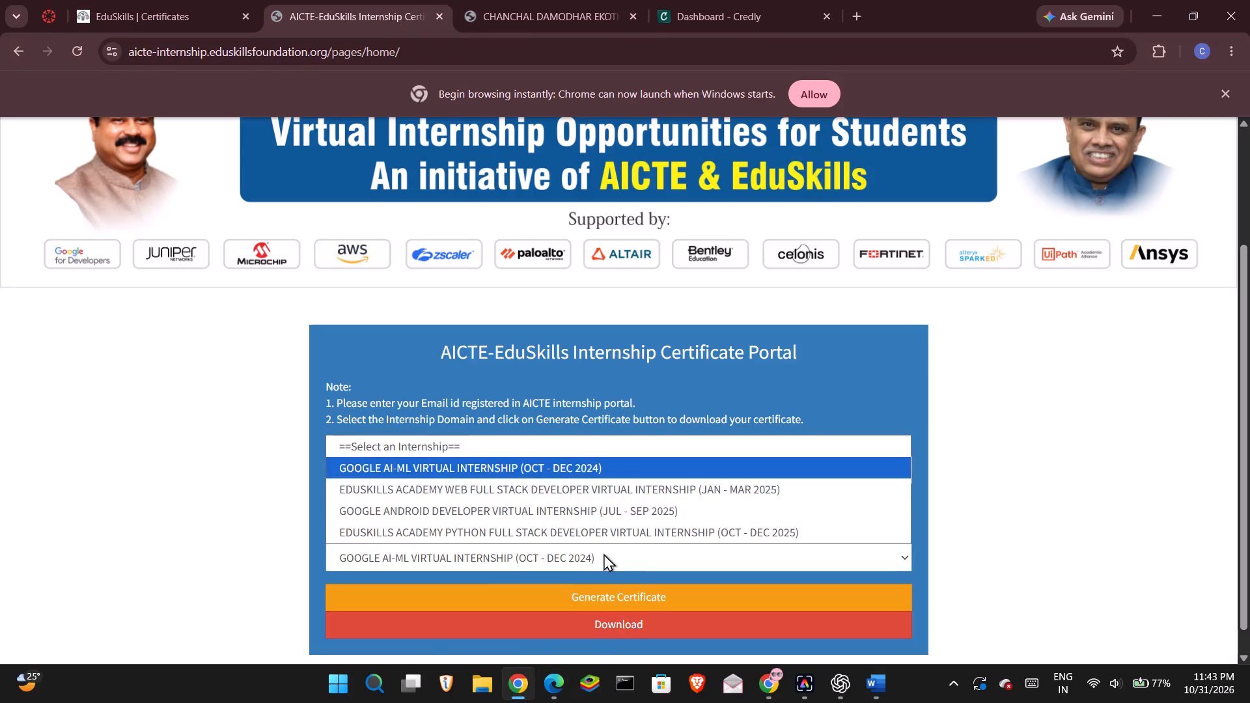
{"action": "left_click", "coordinate": [543, 488]}
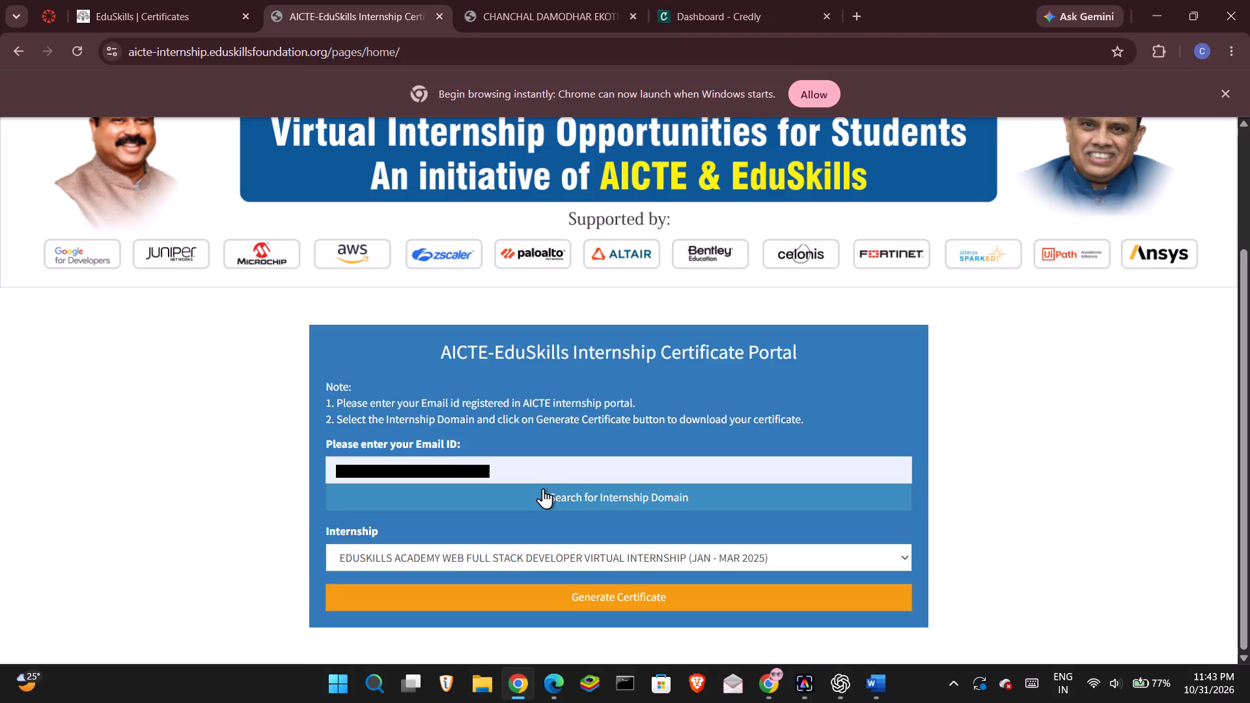
{"action": "left_click", "coordinate": [622, 594]}
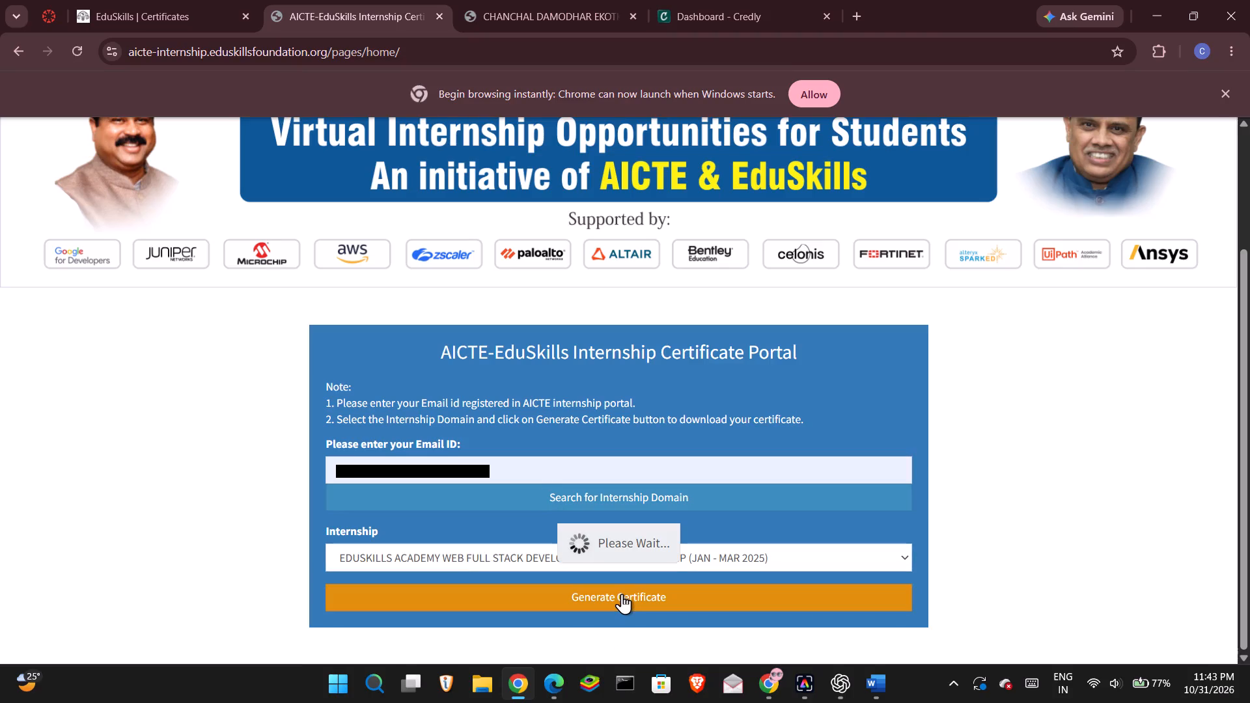
{"action": "left_click", "coordinate": [621, 626]}
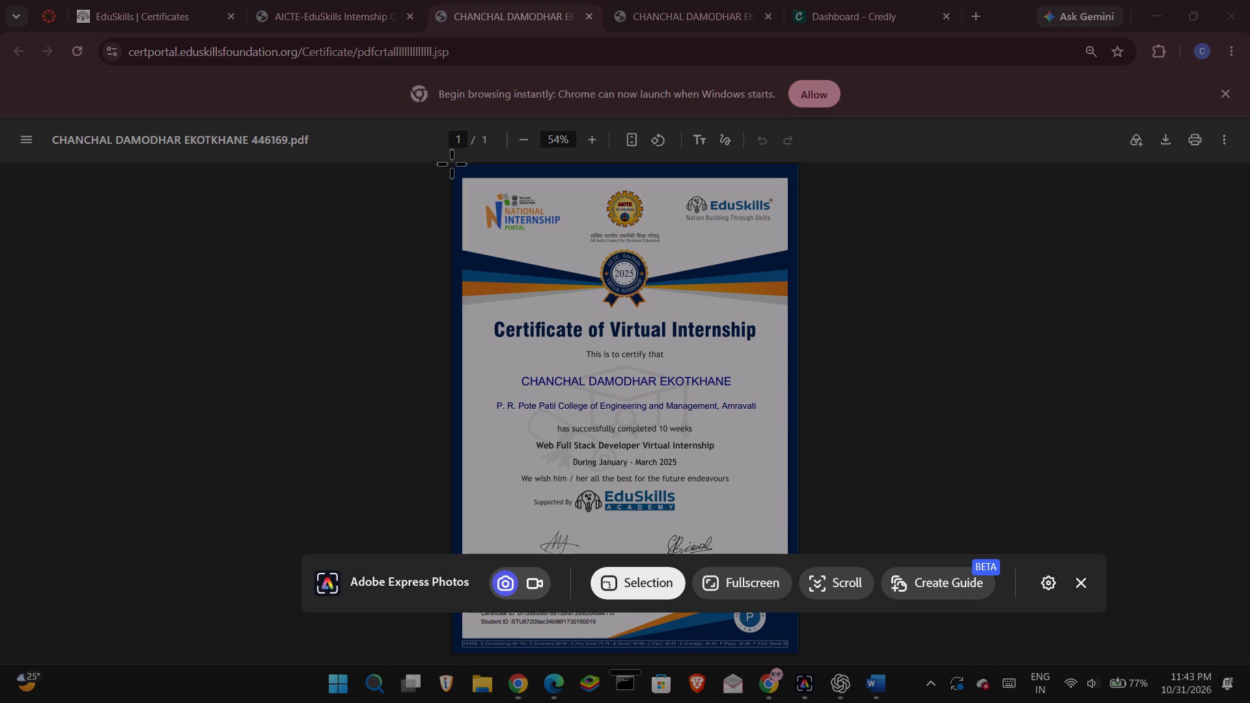
Capture the whole Web Full Stack Developer certificate as a selection screenshot with Adobe Express Photos.
{"action": "left_click_drag", "start_coordinate": [449, 161], "coordinate": [667, 475]}
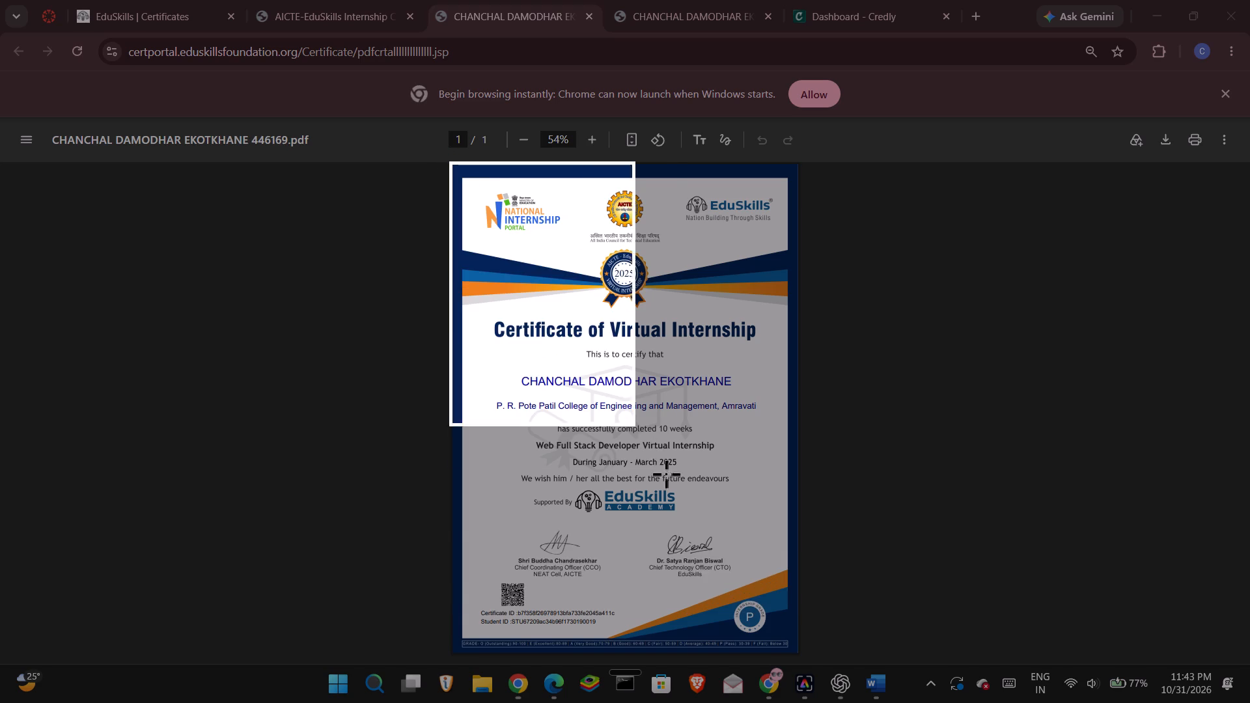
{"action": "left_click_drag", "start_coordinate": [667, 475], "coordinate": [801, 663]}
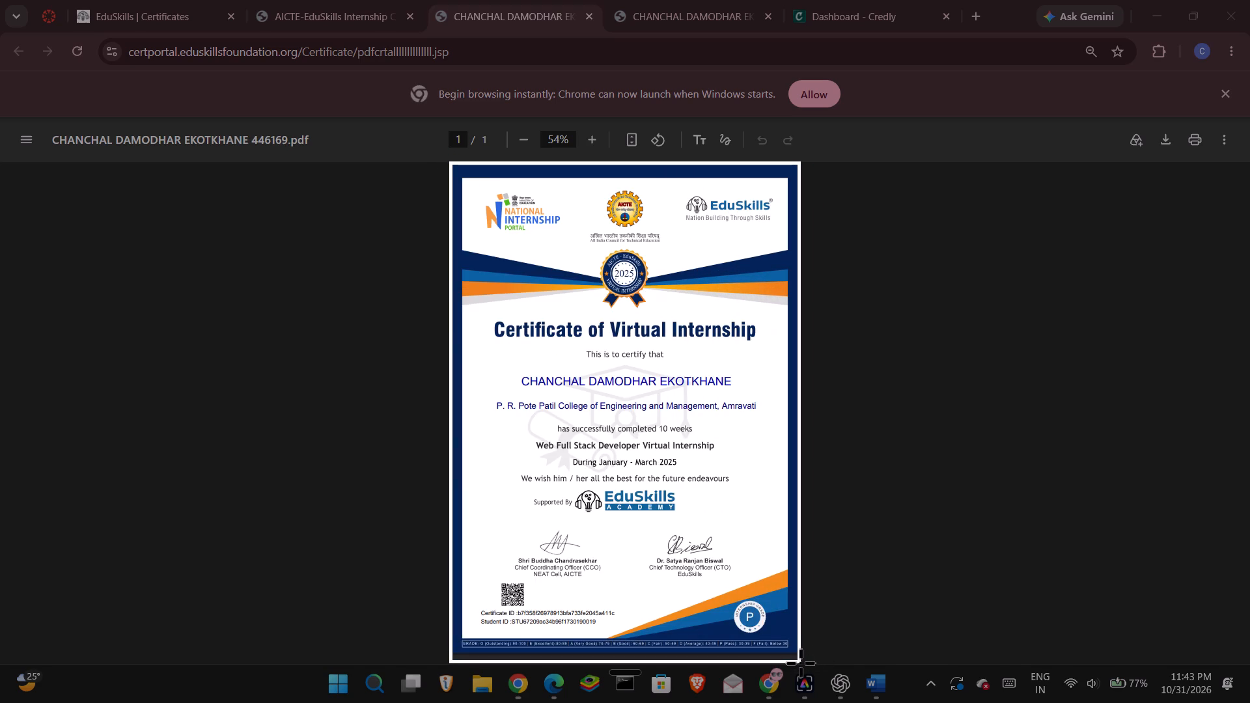
{"action": "left_click_drag", "start_coordinate": [801, 663], "coordinate": [801, 657]}
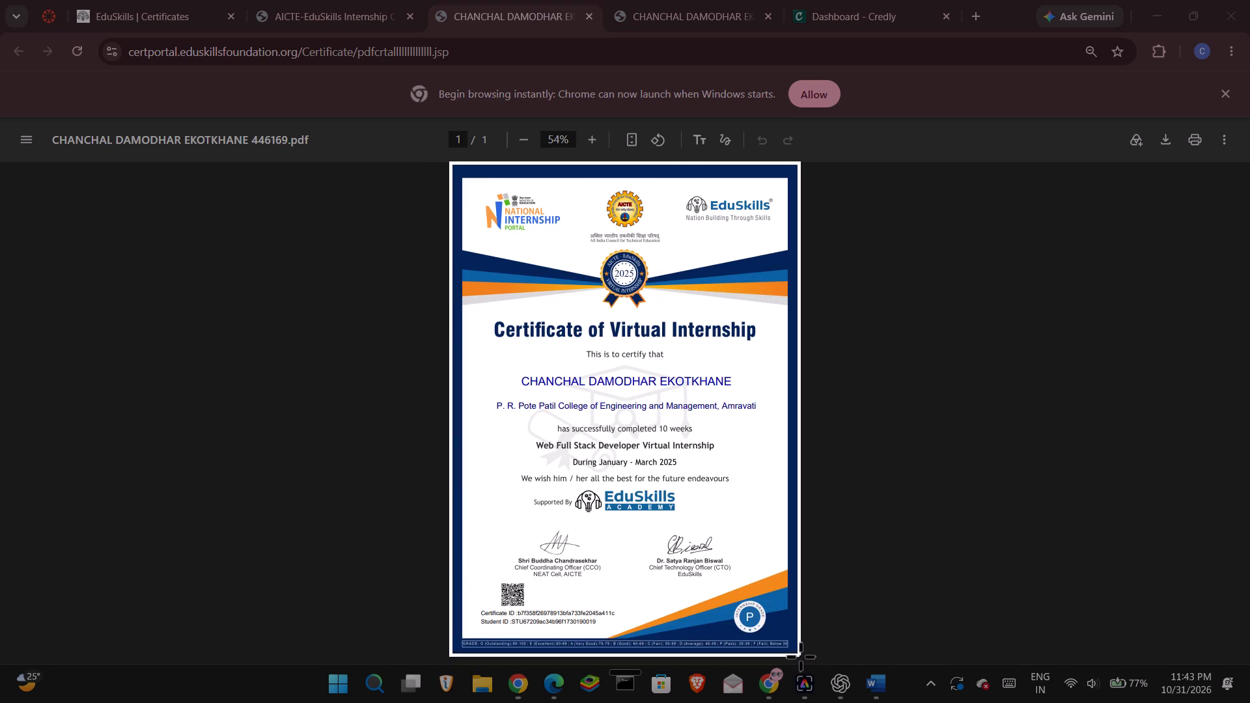
{"action": "left_click_drag", "start_coordinate": [801, 657], "coordinate": [801, 657]}
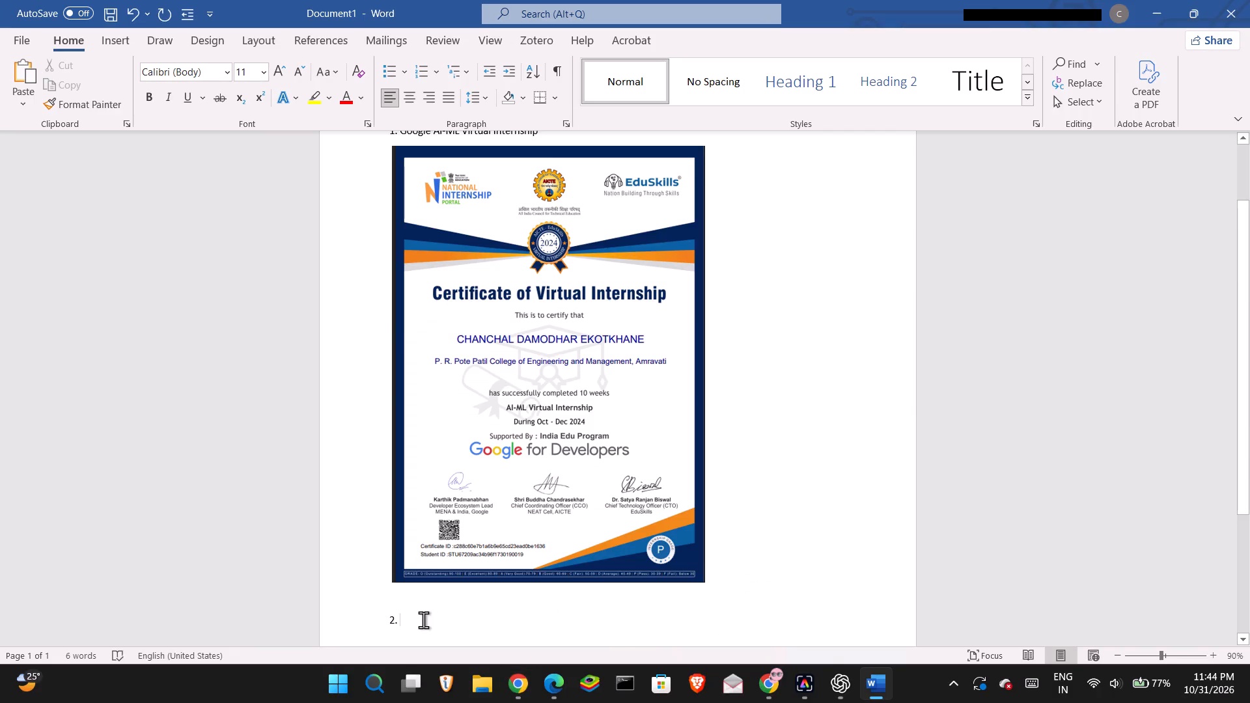
Switch to Word and complete the second entry with the title "Web Full-stack Developer virtual internship".
{"action": "type", "text": "We"}
{"action": "type", "text": "b Full-"}
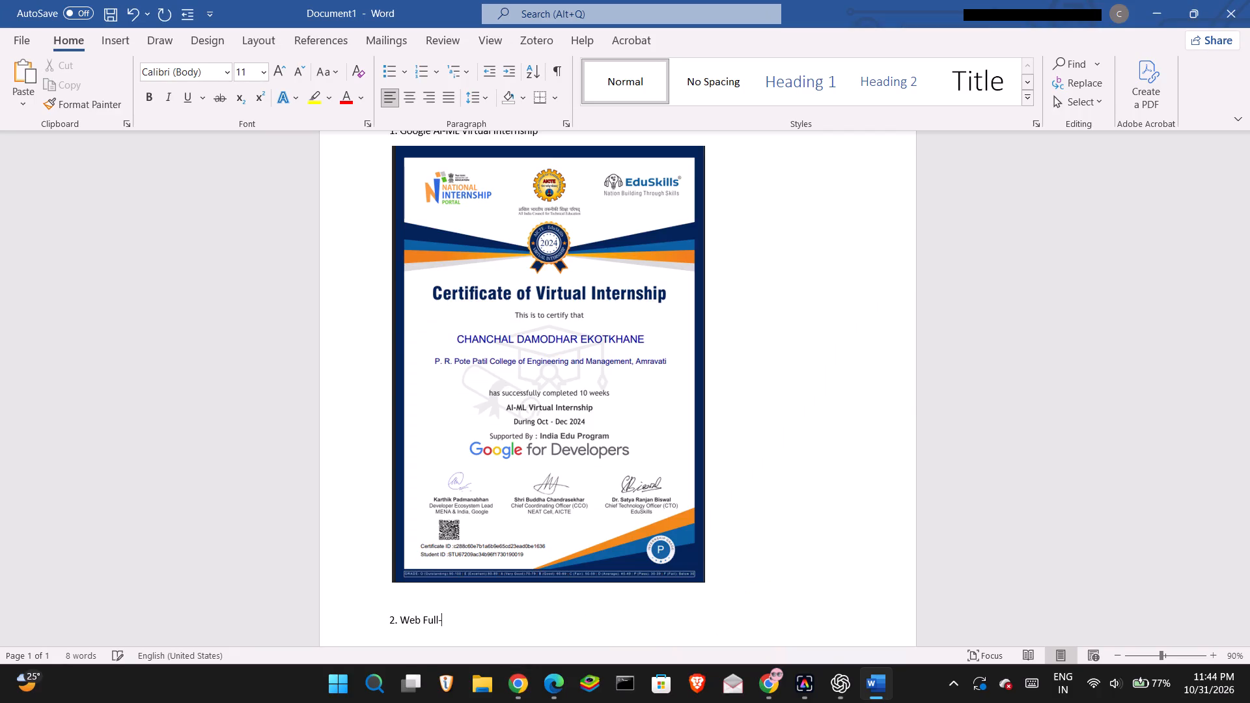
{"action": "type", "text": "stack"}
{"action": "key", "text": "space"}
{"action": "type", "text": "Developer virtual internship"}
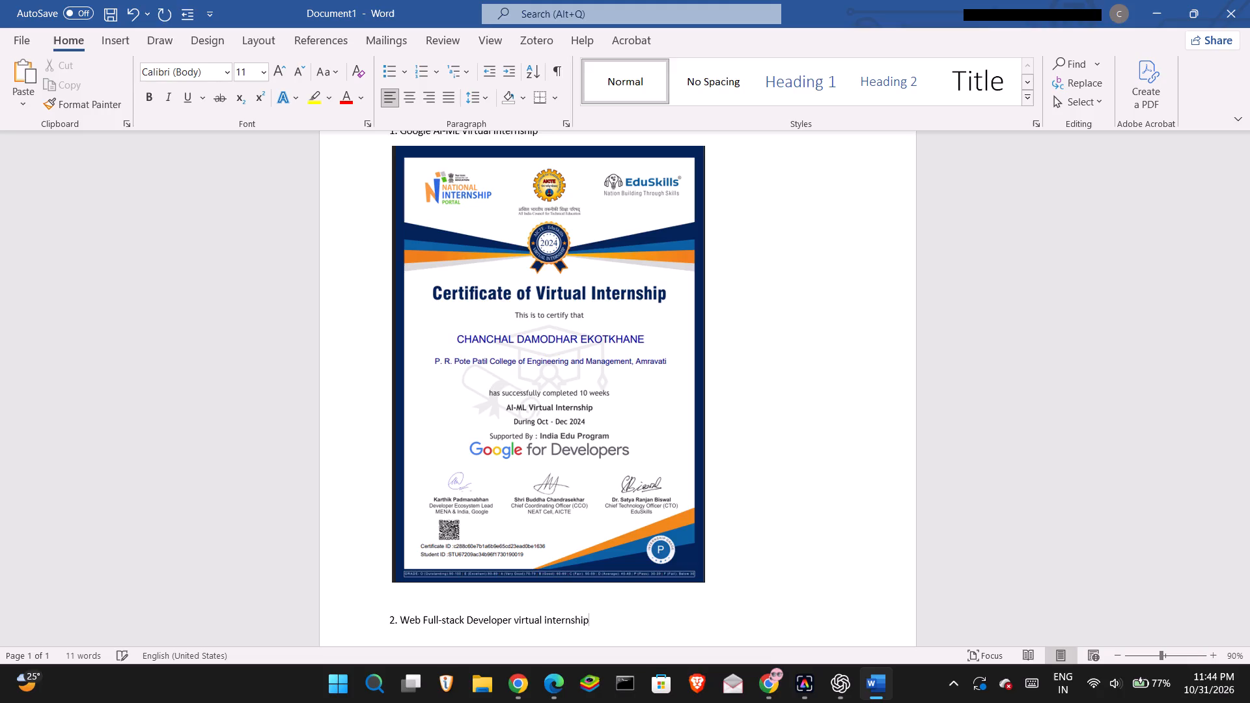
Paste the captured Web Full Stack certificate on a new line under its heading.
{"action": "key", "text": "Return"}
{"action": "key", "text": "ctrl+v"}
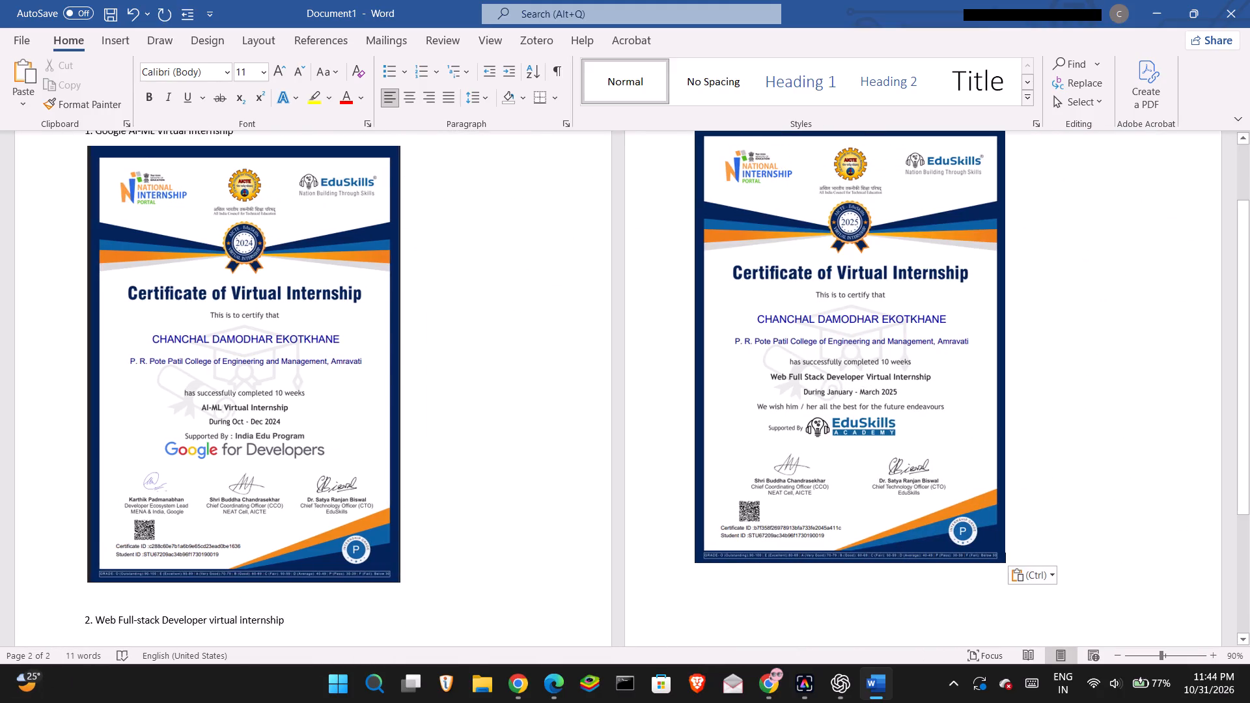
Insert blank lines above the "2. Web Full-stack Developer virtual internship" heading to move it to page two with its certificate.
{"action": "left_click", "coordinate": [89, 604]}
{"action": "key", "text": "Return"}
{"action": "key", "text": "Return"}
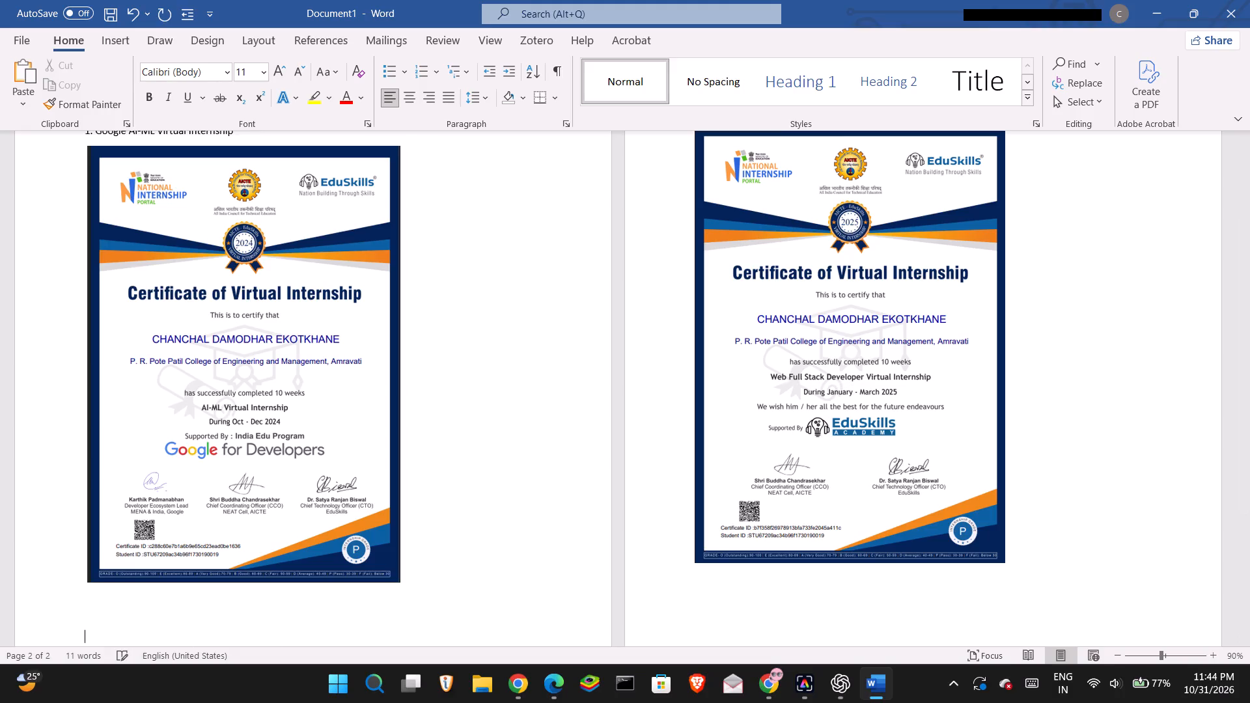
{"action": "key", "text": "Return"}
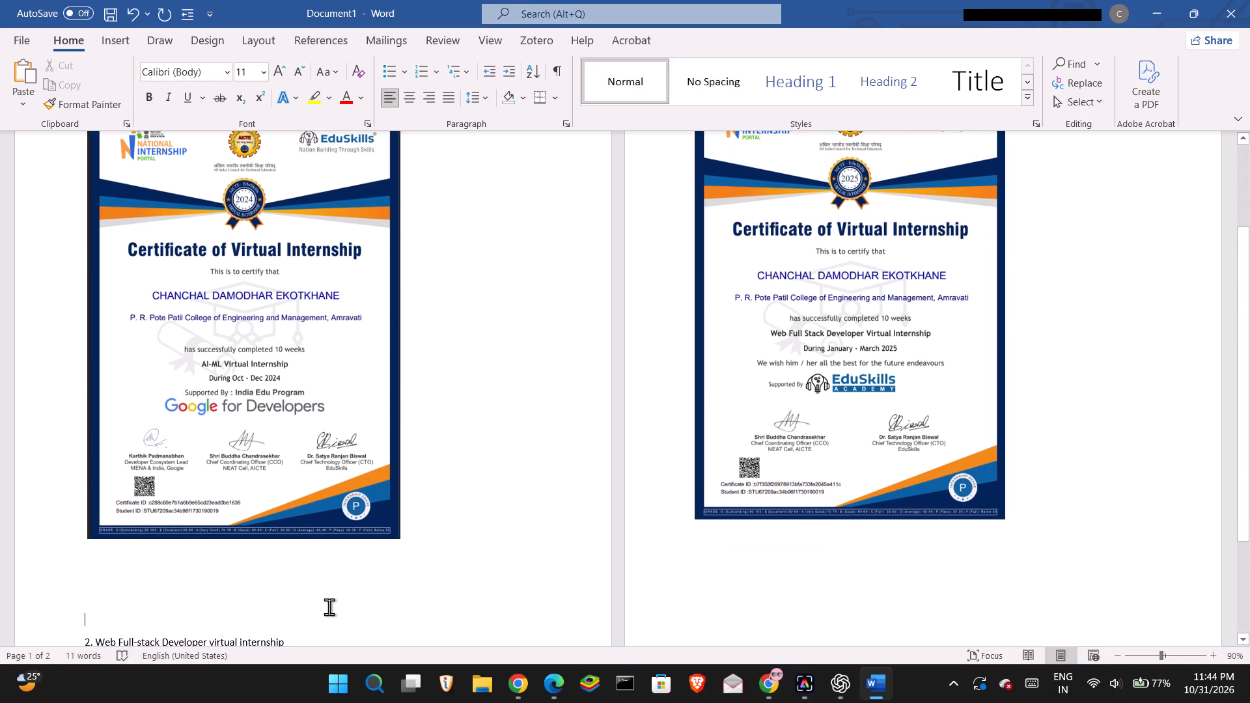
{"action": "key", "text": "Return"}
{"action": "key", "text": "Return"}
{"action": "key", "text": "Return"}
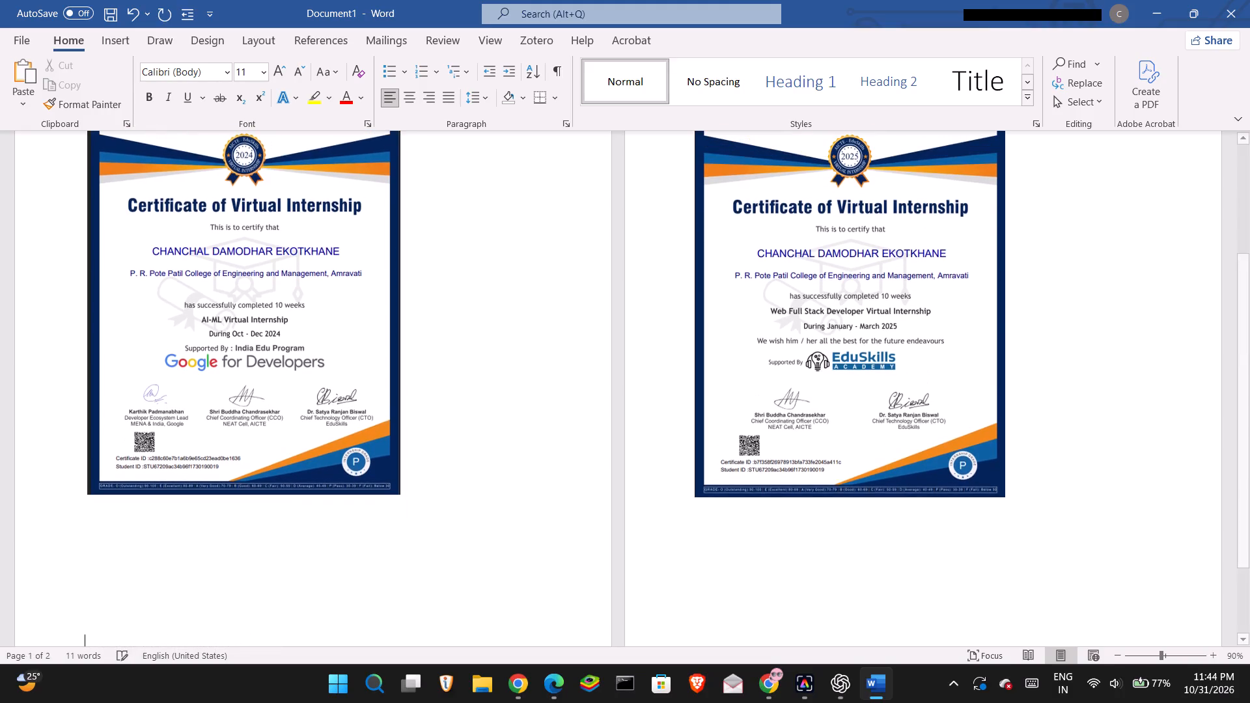
Add blank lines after the second certificate to reach a new page and start a third numbered entry, "3.", there.
{"action": "scroll", "coordinate": [329, 607], "scroll_direction": "down", "scroll_amount": 3}
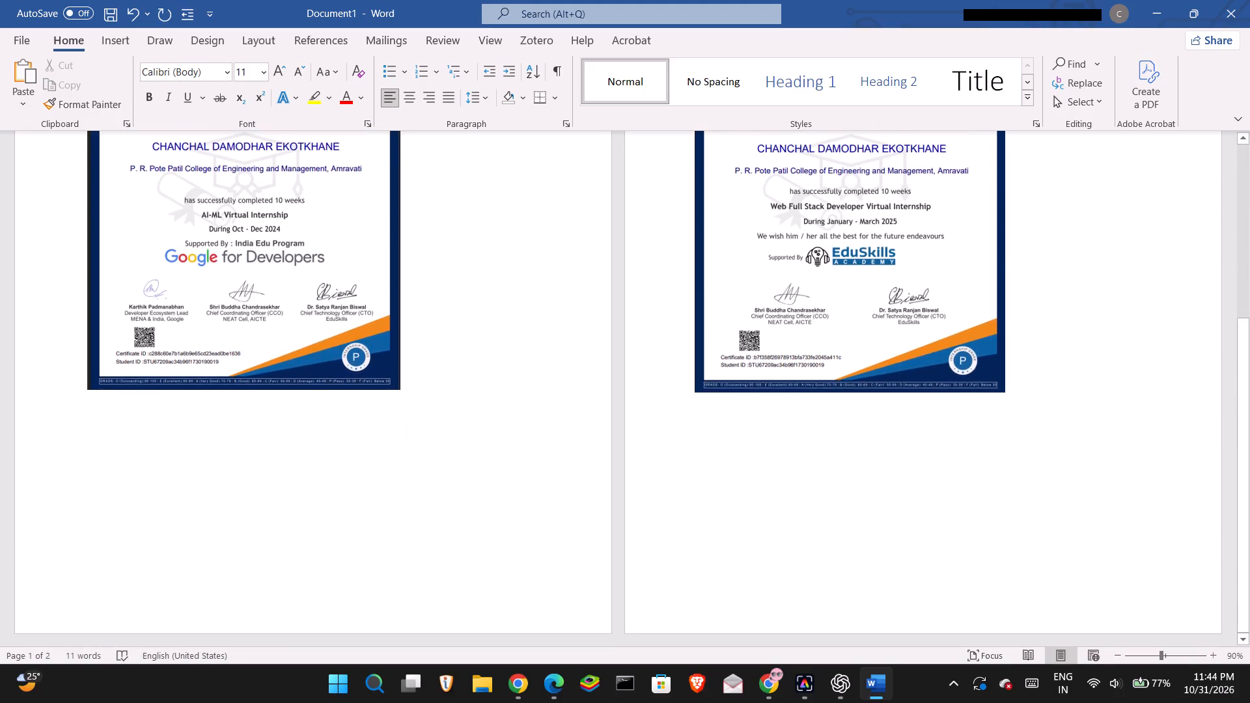
{"action": "scroll", "coordinate": [329, 607], "scroll_direction": "down", "scroll_amount": 1}
{"action": "scroll", "coordinate": [329, 607], "scroll_direction": "up", "scroll_amount": 6}
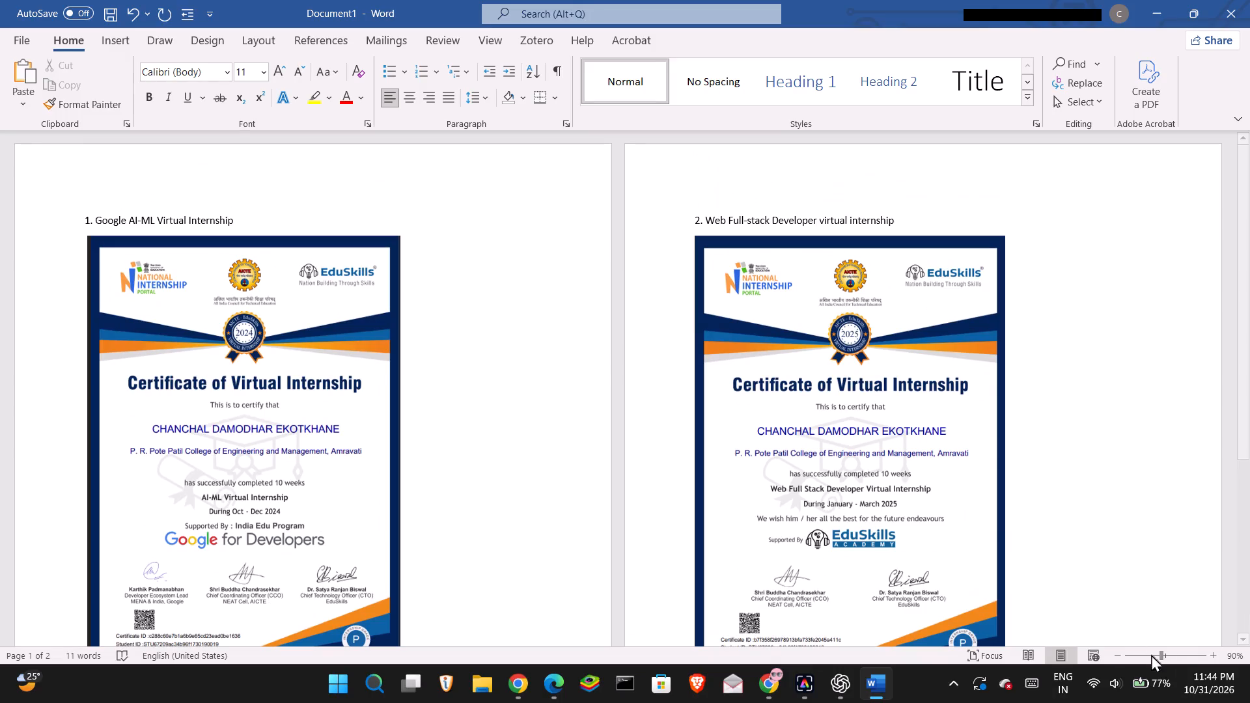
{"action": "left_click", "coordinate": [1068, 579]}
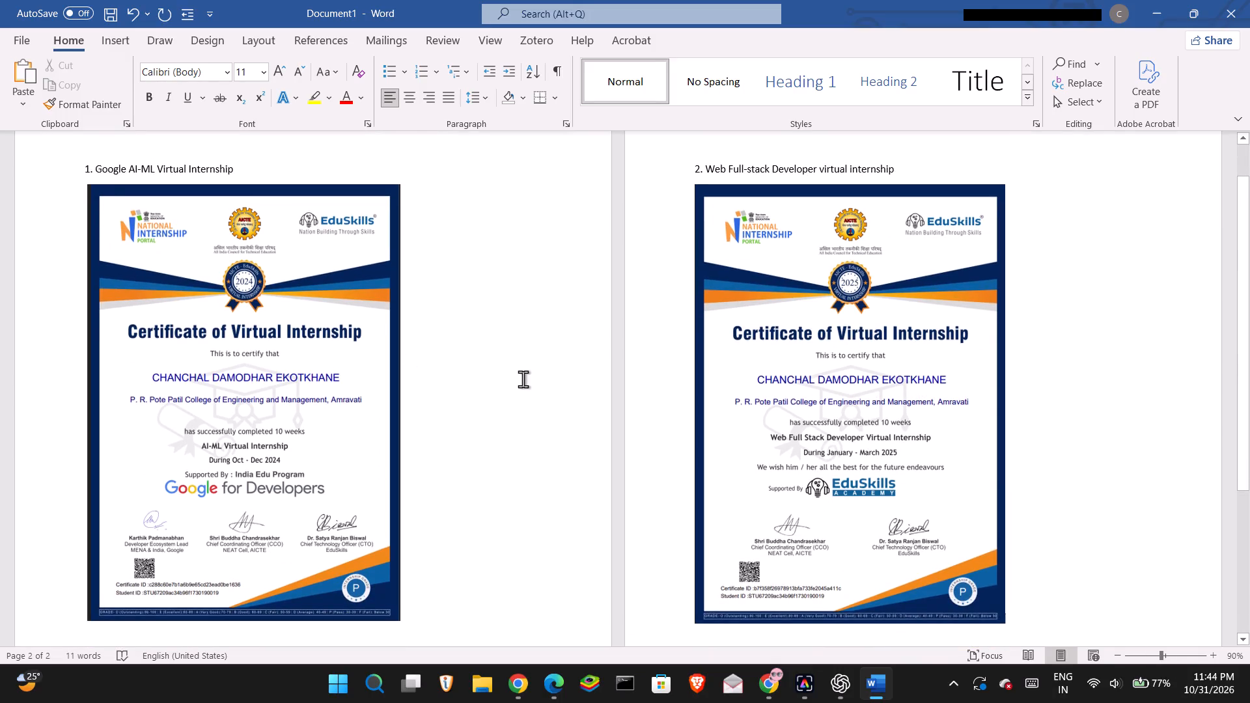
{"action": "scroll", "coordinate": [523, 379], "scroll_direction": "up", "scroll_amount": 5, "text": "ctrl"}
{"action": "scroll", "coordinate": [523, 379], "scroll_direction": "down", "scroll_amount": 4}
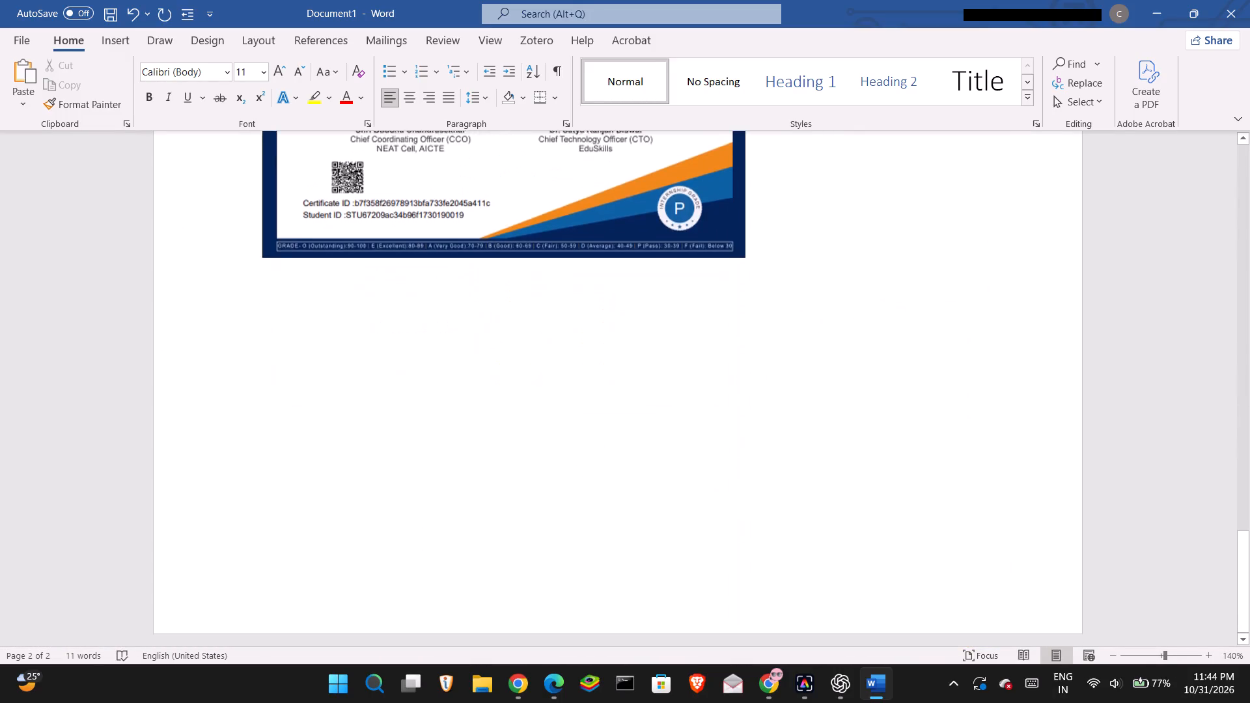
{"action": "scroll", "coordinate": [523, 379], "scroll_direction": "down", "scroll_amount": 1}
{"action": "left_click", "coordinate": [523, 379]}
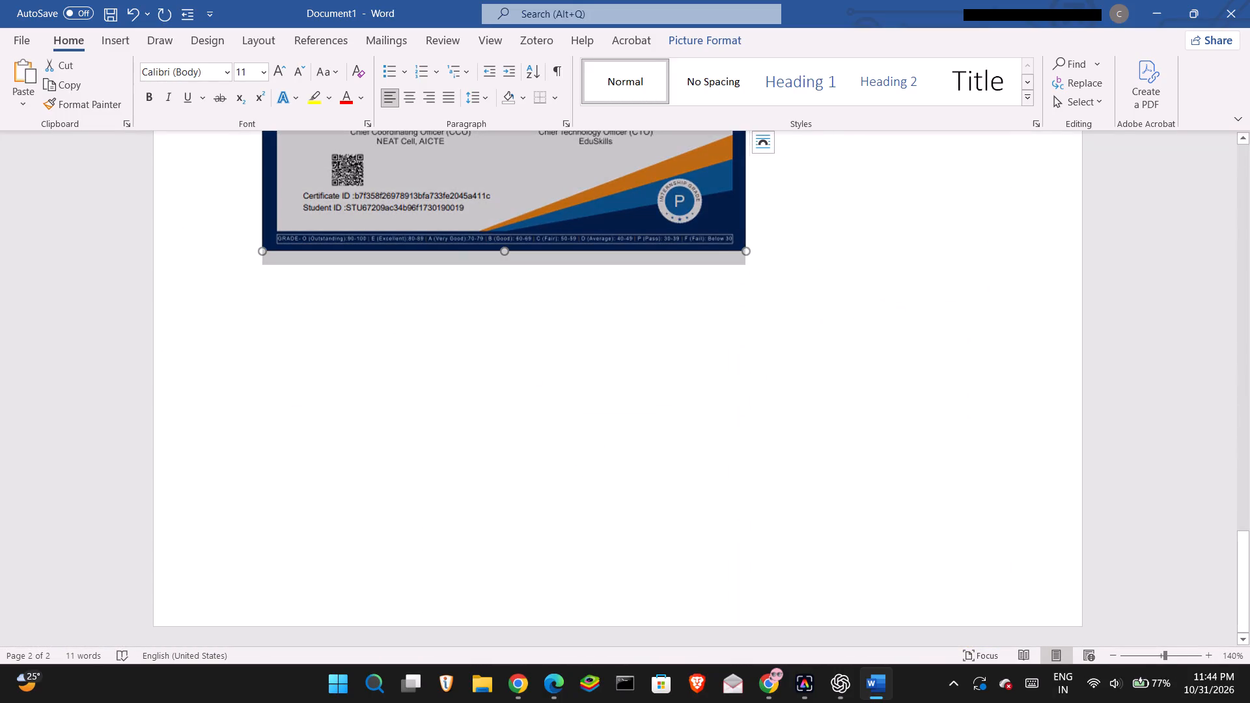
{"action": "left_click", "coordinate": [523, 379]}
{"action": "left_click", "coordinate": [774, 254]}
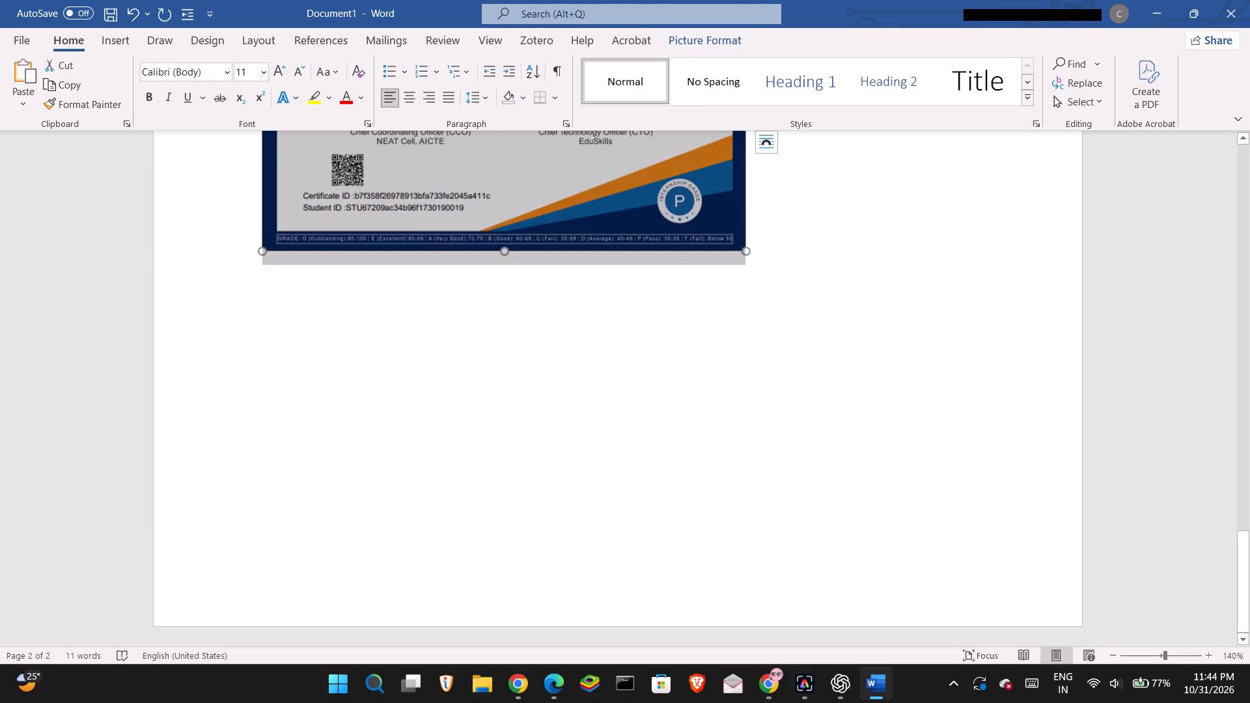
{"action": "key", "text": "Return"}
{"action": "key", "text": "Return"}
{"action": "key", "text": "Return"}
{"action": "key", "text": "Return"}
{"action": "key", "text": "Return"}
{"action": "key", "text": "Return"}
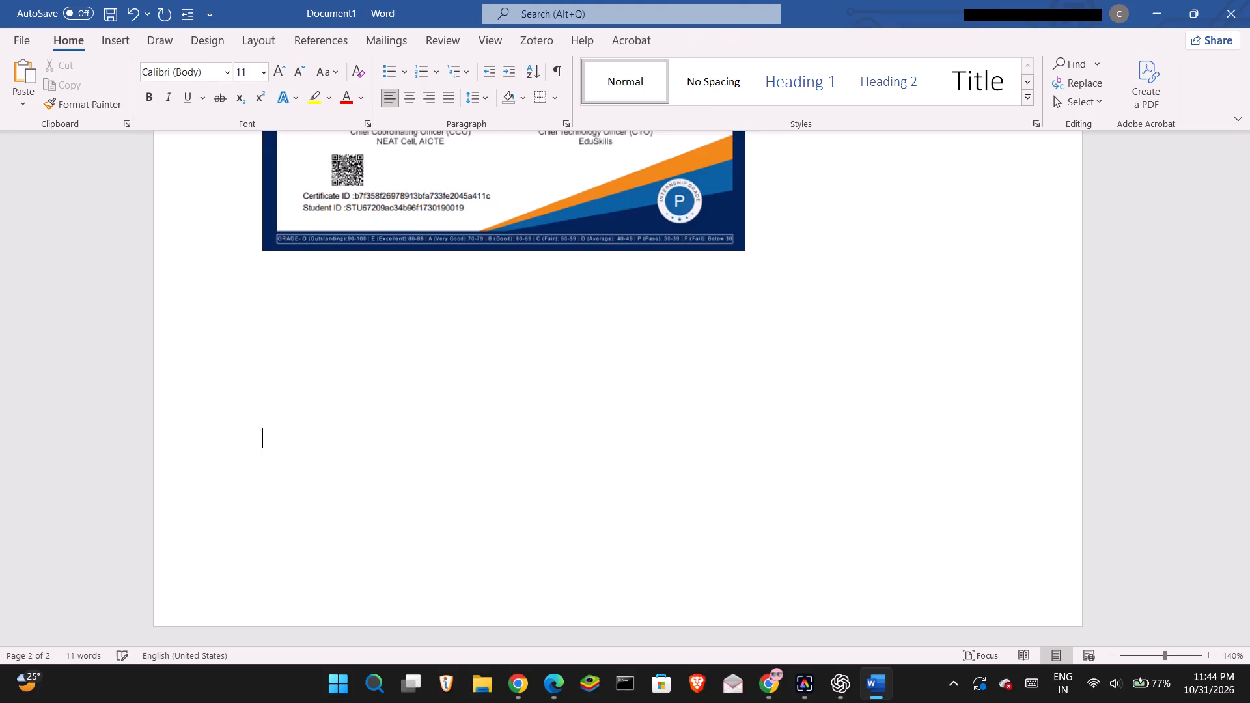
{"action": "key", "text": "Return"}
{"action": "key", "text": "Return"}
{"action": "key", "text": "Return"}
{"action": "key", "text": "BackSpace"}
{"action": "key", "text": "BackSpace"}
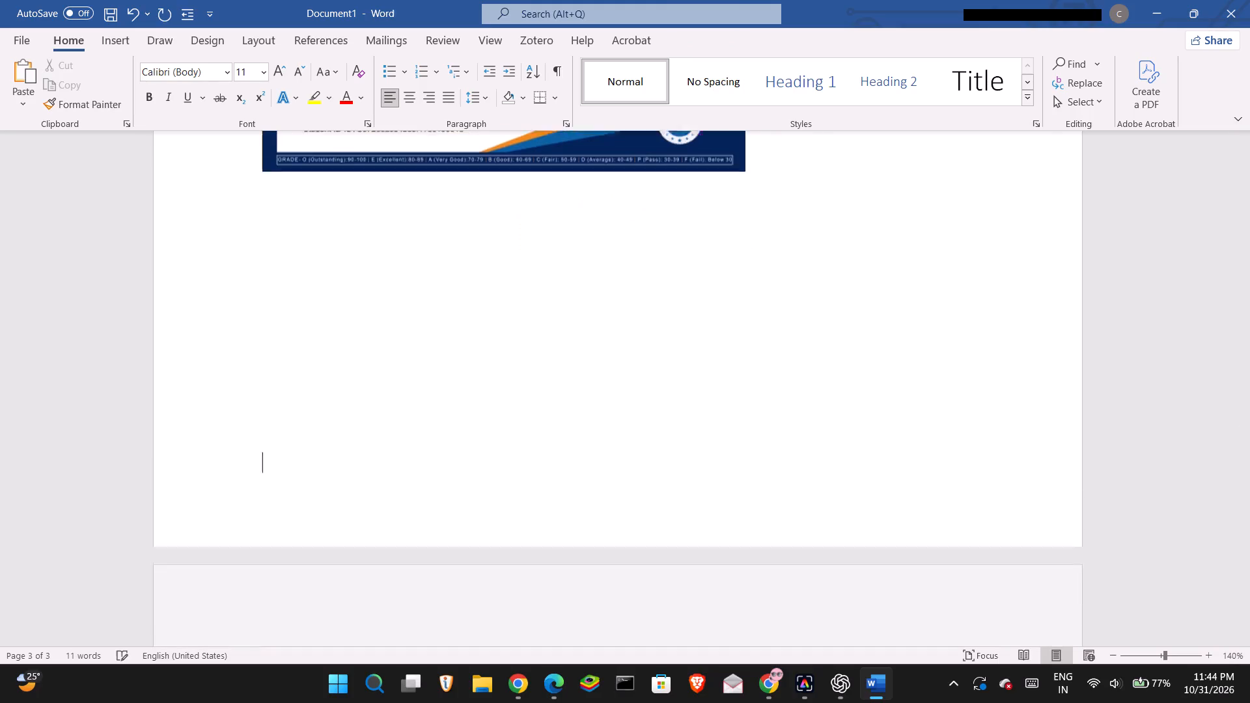
{"action": "key", "text": "Return"}
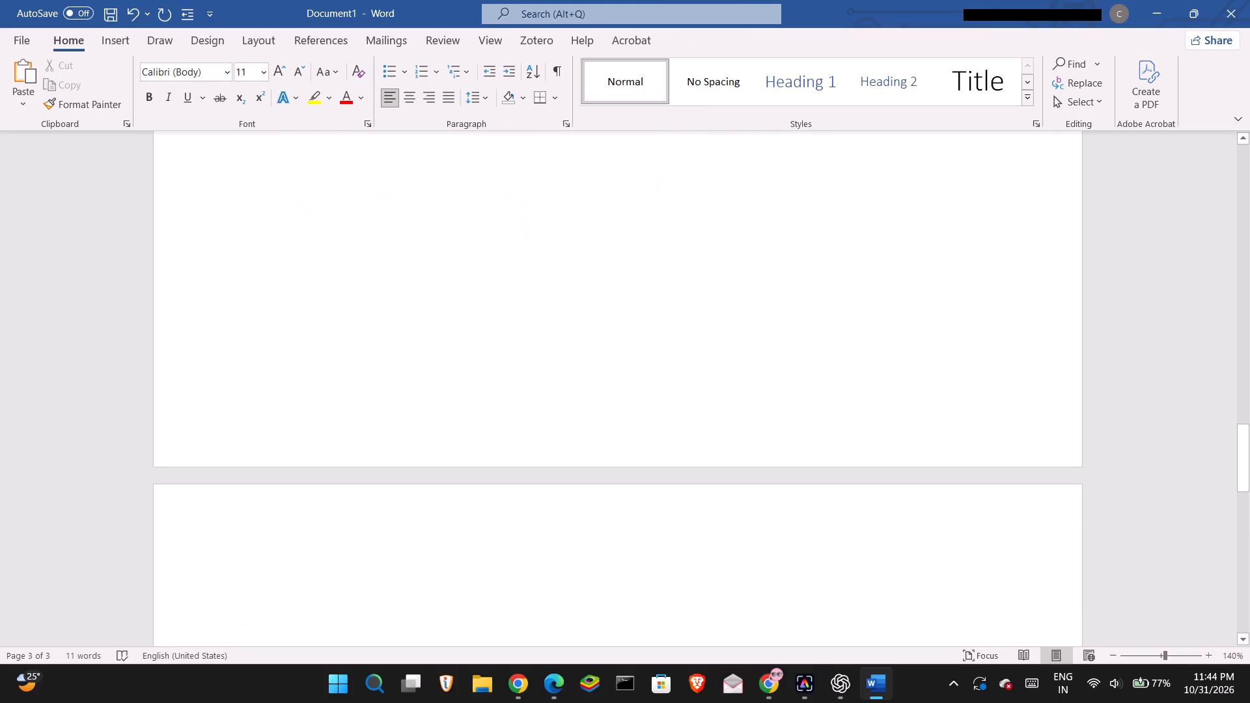
{"action": "type", "text": "3."}
{"action": "key", "text": "space"}
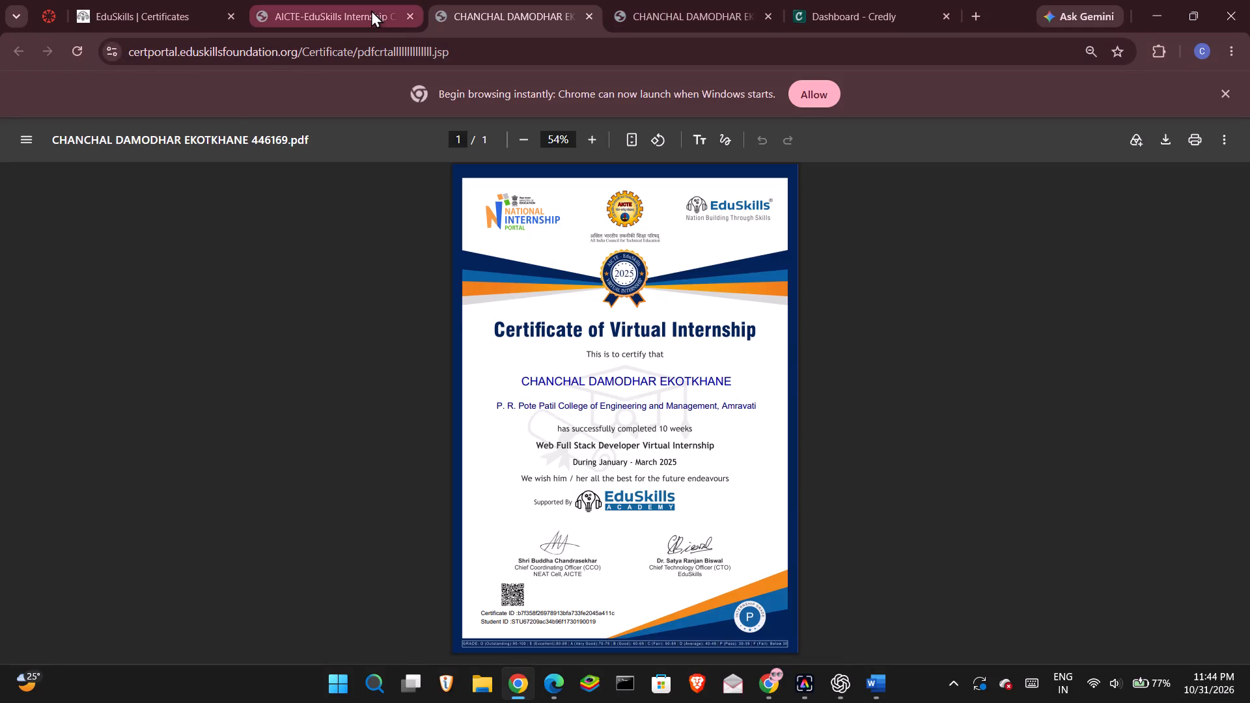
Generate and open the Google Android Developer Virtual Internship (Jul - Sep 2025) certificate from the AICTE-EduSkills Internship Certificate Portal.
{"action": "left_click", "coordinate": [371, 10]}
{"action": "left_click", "coordinate": [631, 542]}
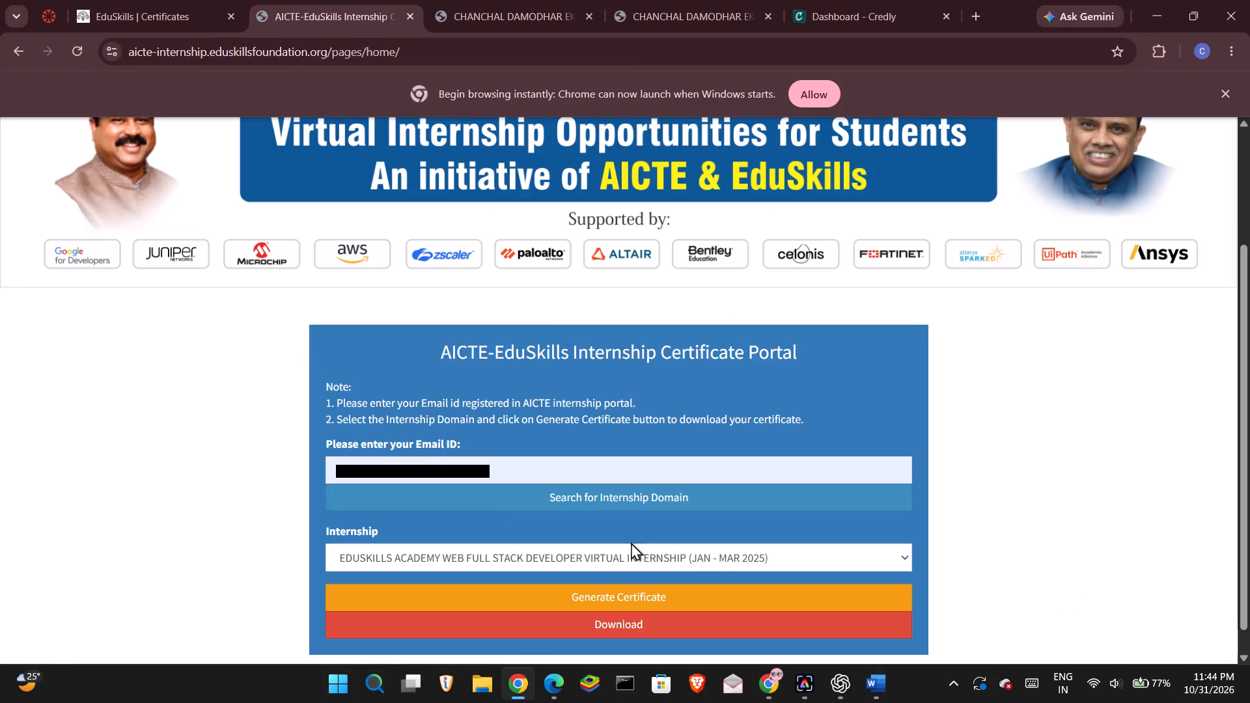
{"action": "left_click", "coordinate": [633, 549]}
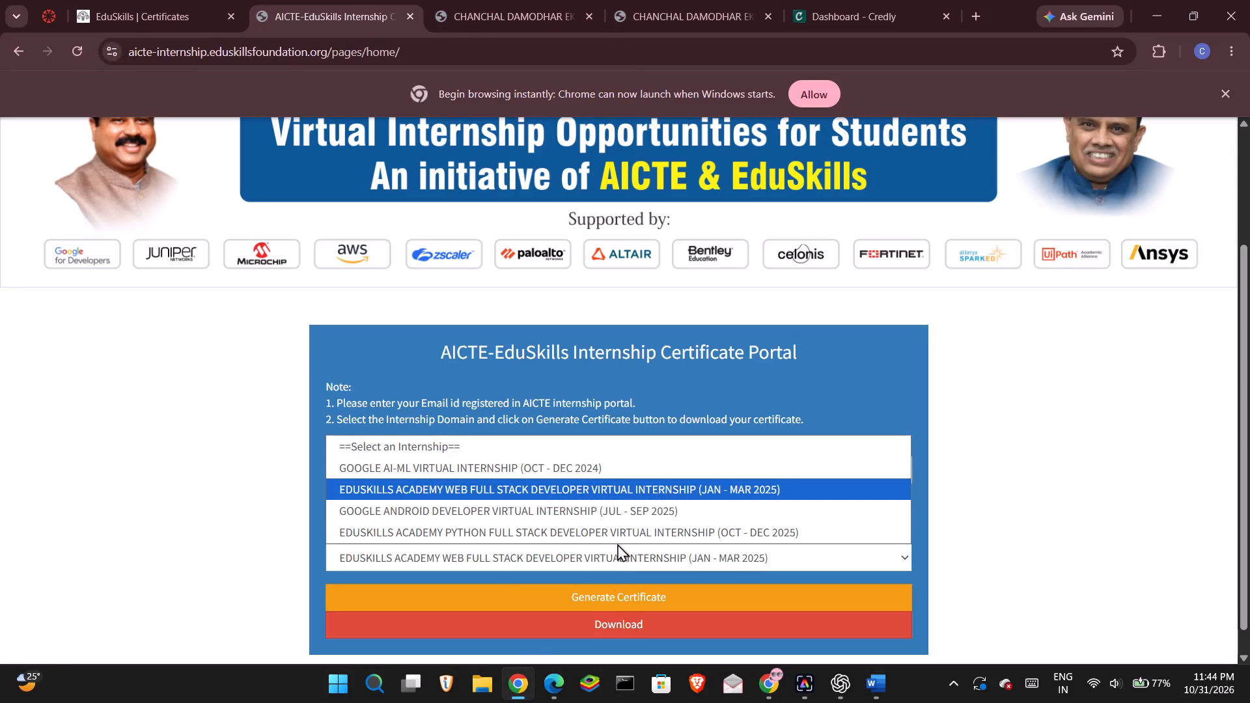
{"action": "left_click", "coordinate": [550, 514]}
{"action": "left_click", "coordinate": [577, 598]}
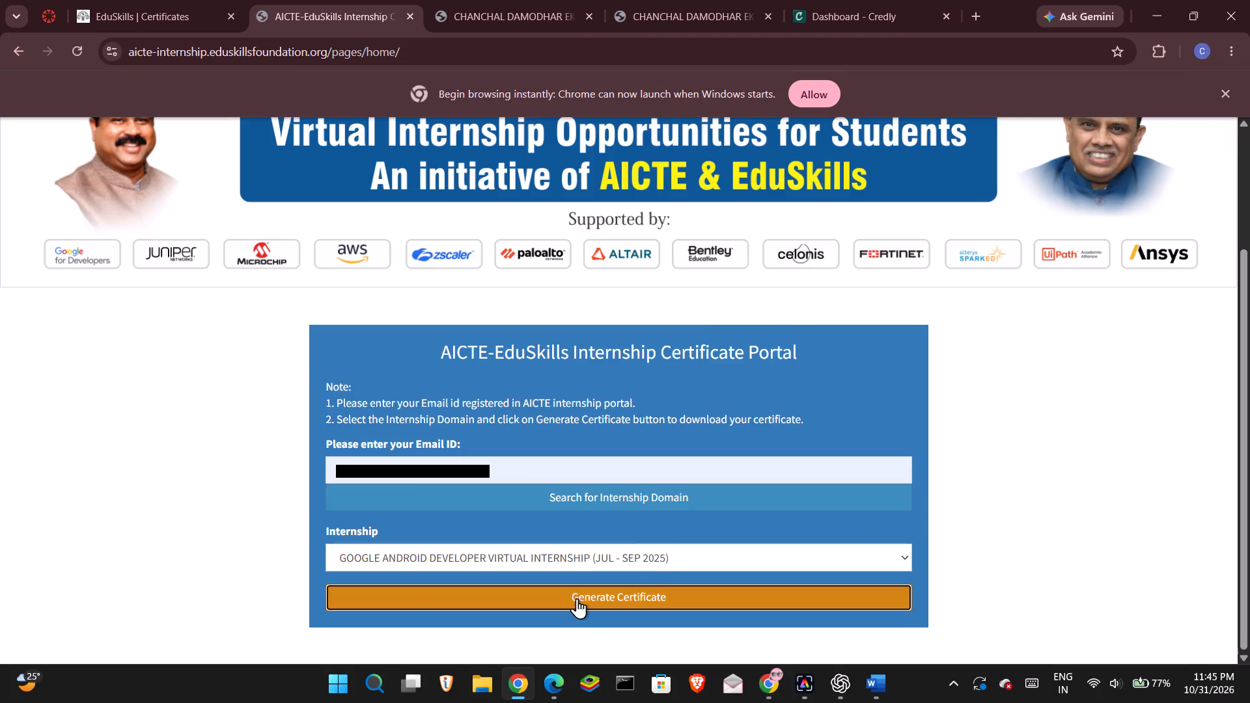
{"action": "left_click", "coordinate": [579, 625]}
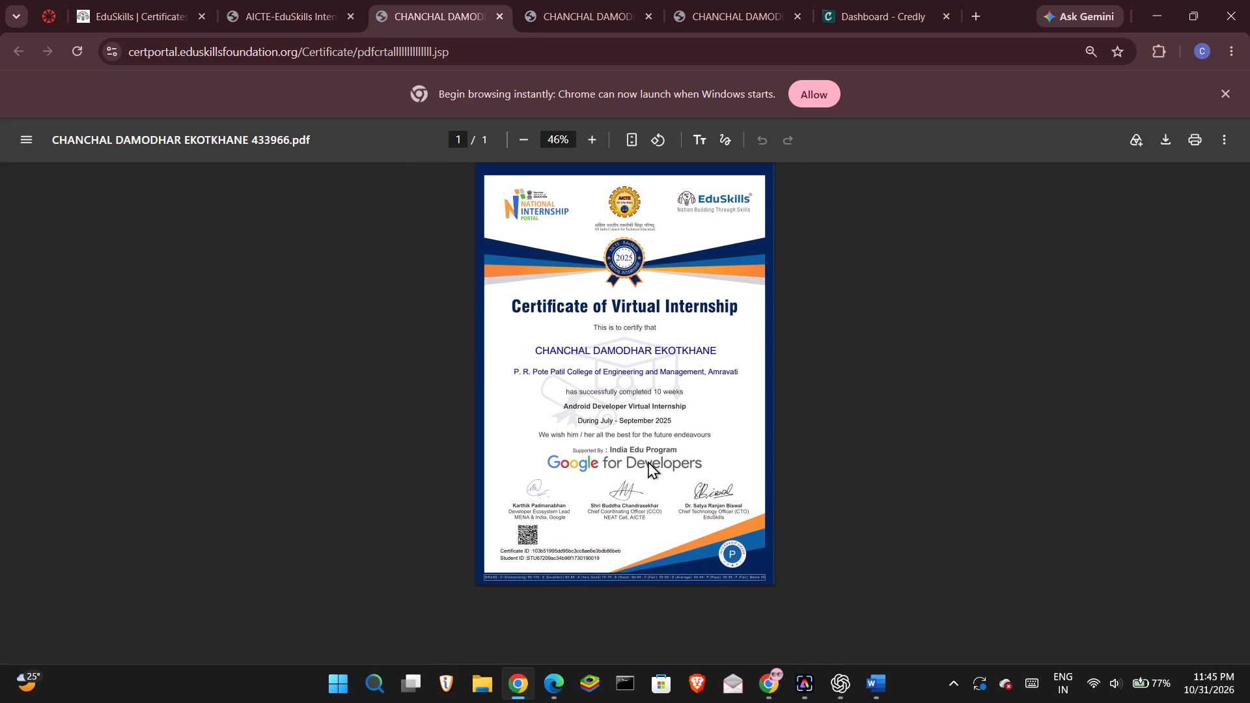
Take a selection screenshot covering the whole Android Developer certificate page.
{"action": "key", "text": "shift+super+s"}
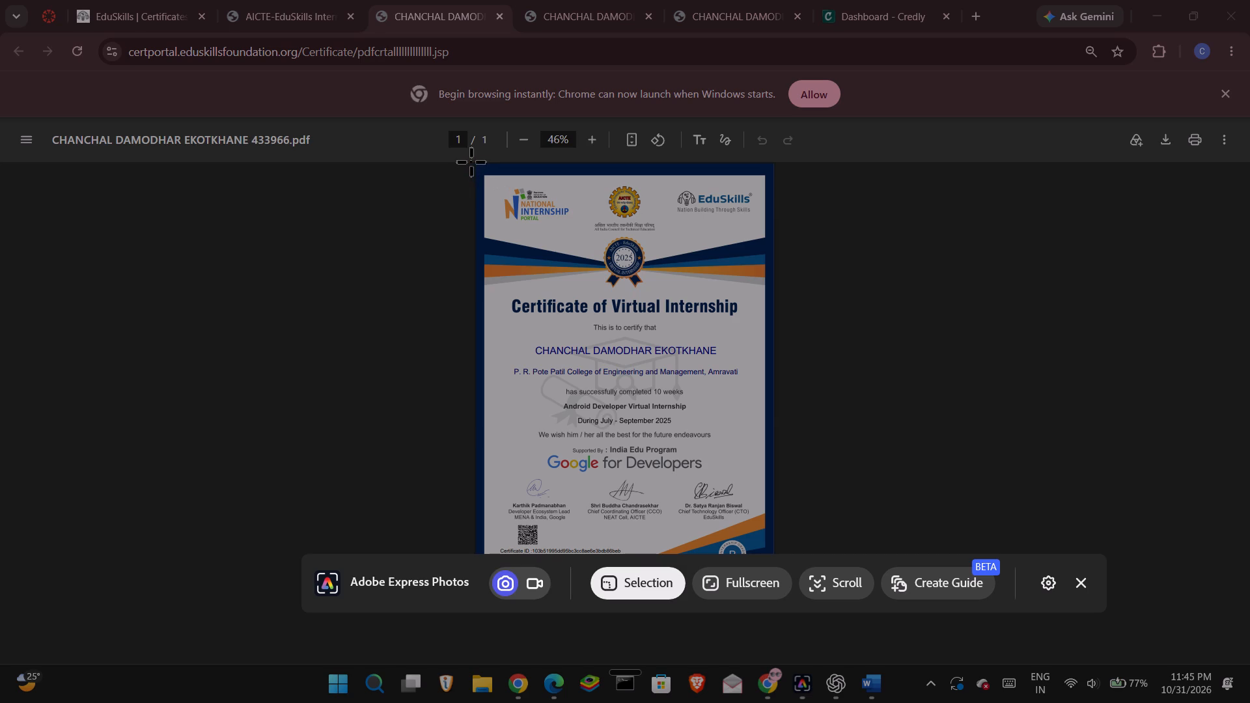
{"action": "left_click_drag", "start_coordinate": [476, 163], "coordinate": [602, 328]}
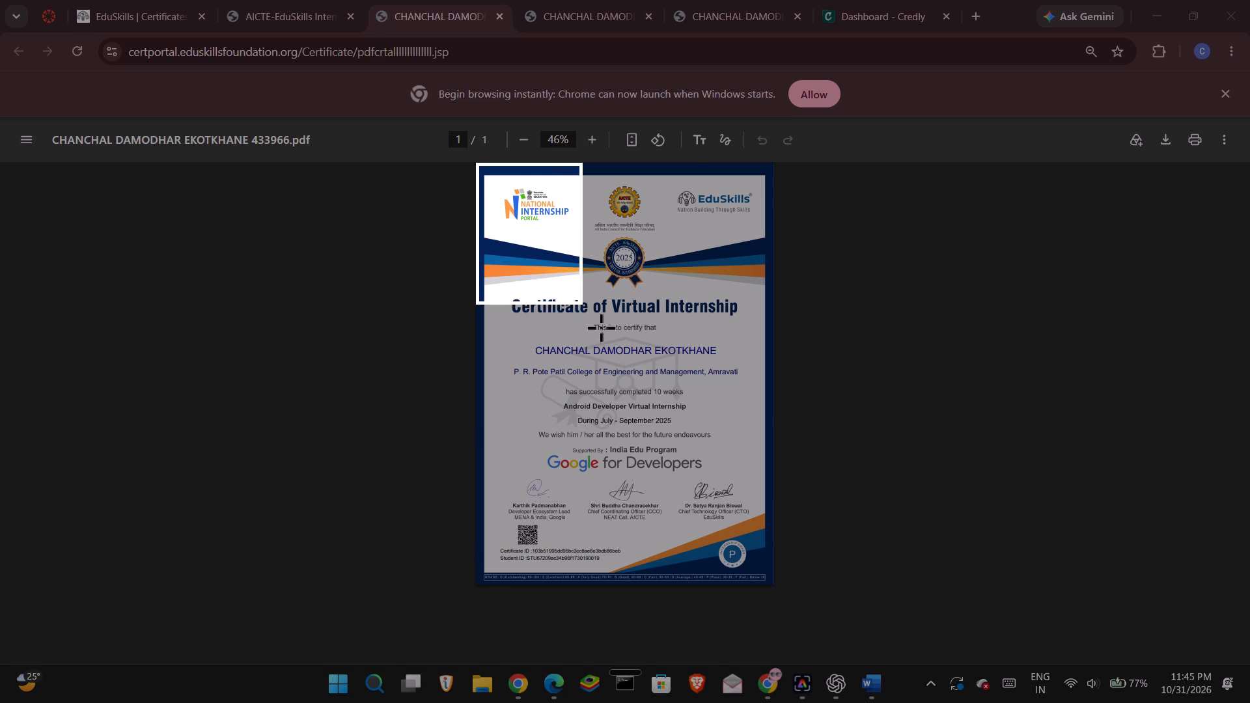
{"action": "left_click_drag", "start_coordinate": [602, 328], "coordinate": [787, 592]}
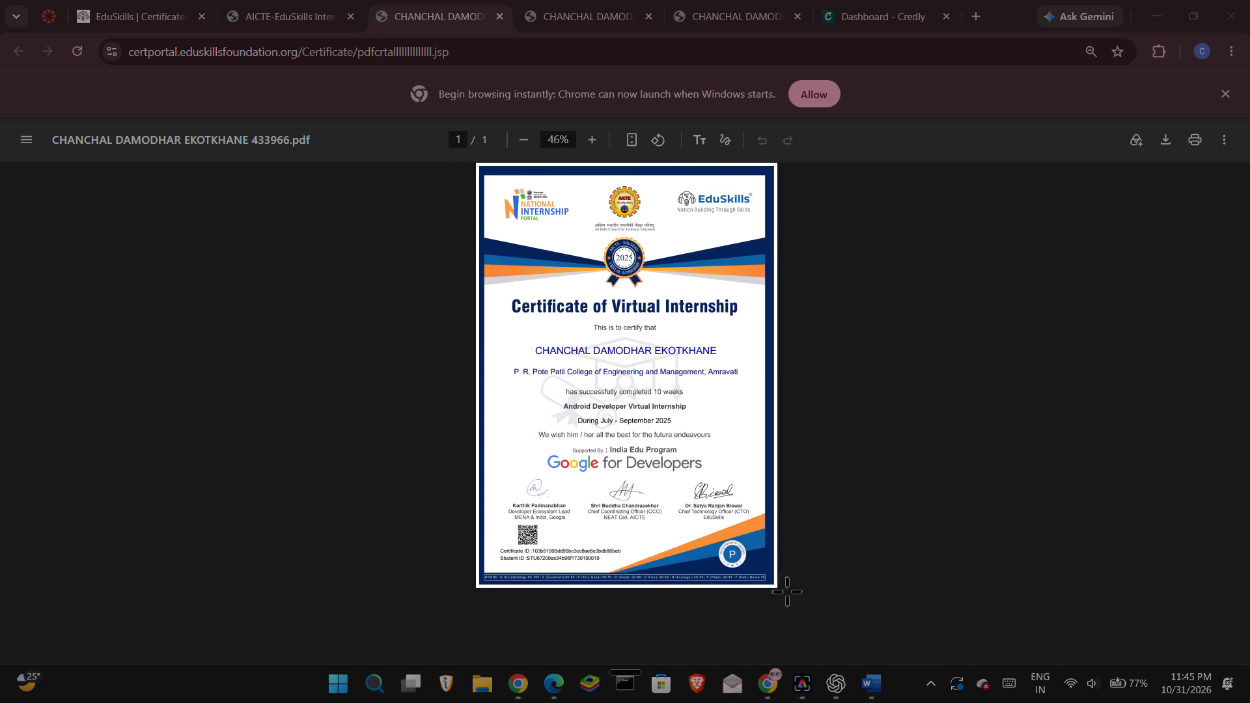
{"action": "left_click_drag", "start_coordinate": [787, 592], "coordinate": [781, 629]}
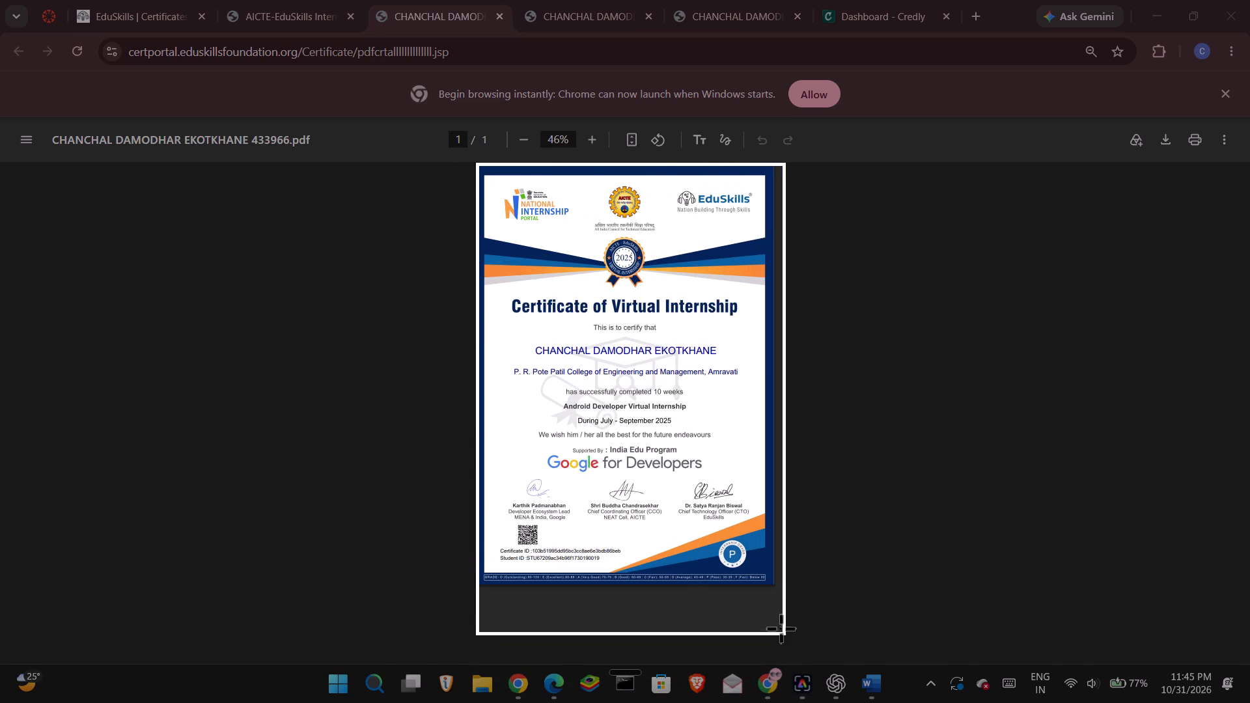
{"action": "left_click_drag", "start_coordinate": [781, 629], "coordinate": [776, 590]}
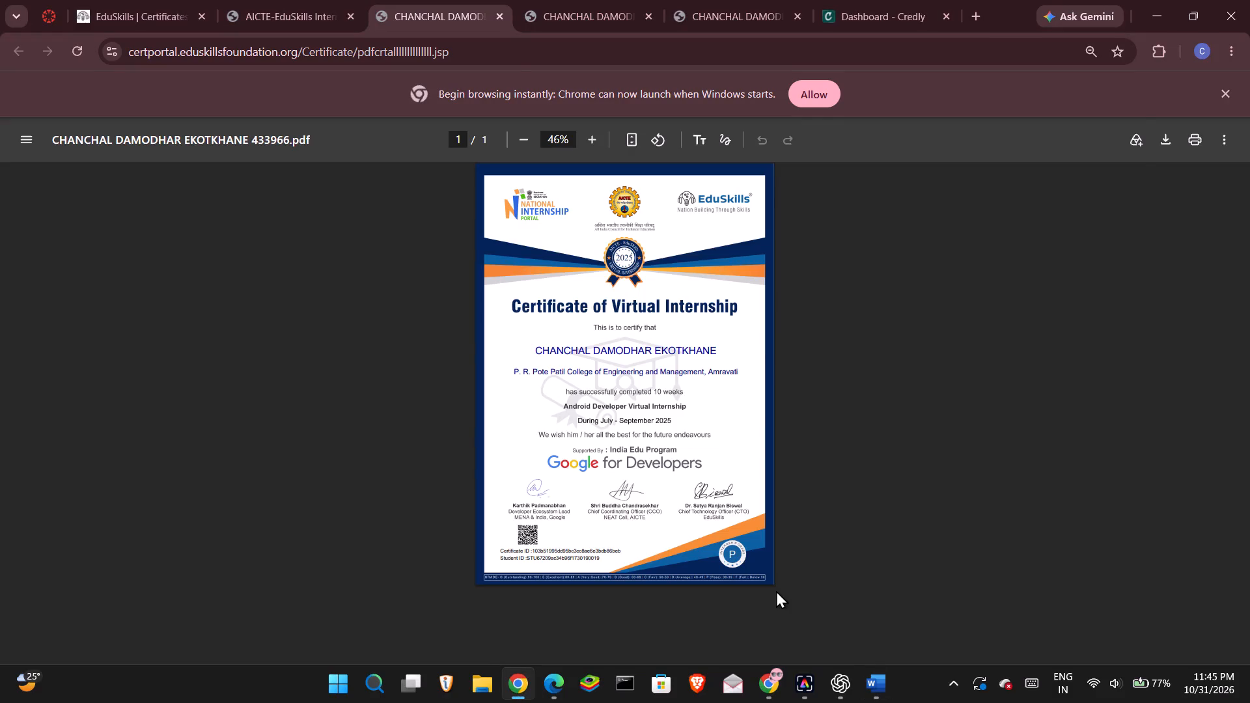
Switch to Word, title the third entry "Google Android Developer virtual internship" and paste the captured certificate on the line below.
{"action": "type", "text": "Google"}
{"action": "key", "text": "space"}
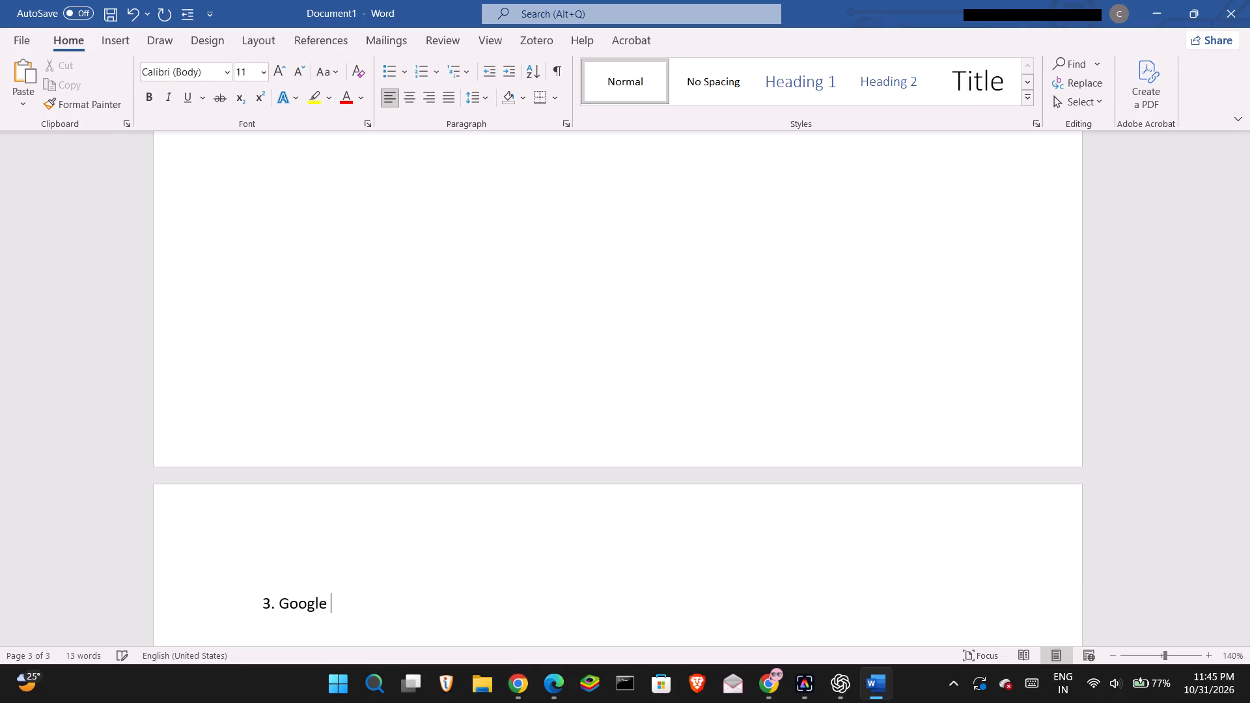
{"action": "type", "text": "Android"}
{"action": "key", "text": "space"}
{"action": "type", "text": "Developer virtual internship"}
{"action": "key", "text": "Return"}
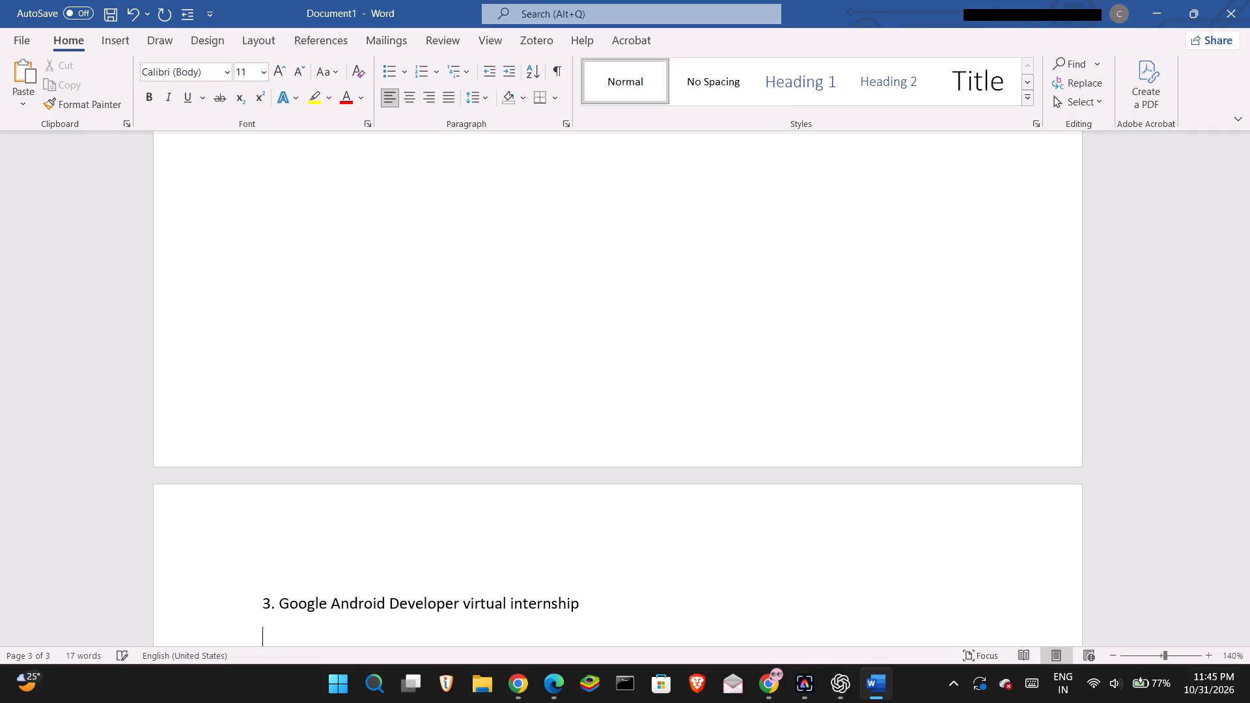
{"action": "key", "text": "ctrl+v"}
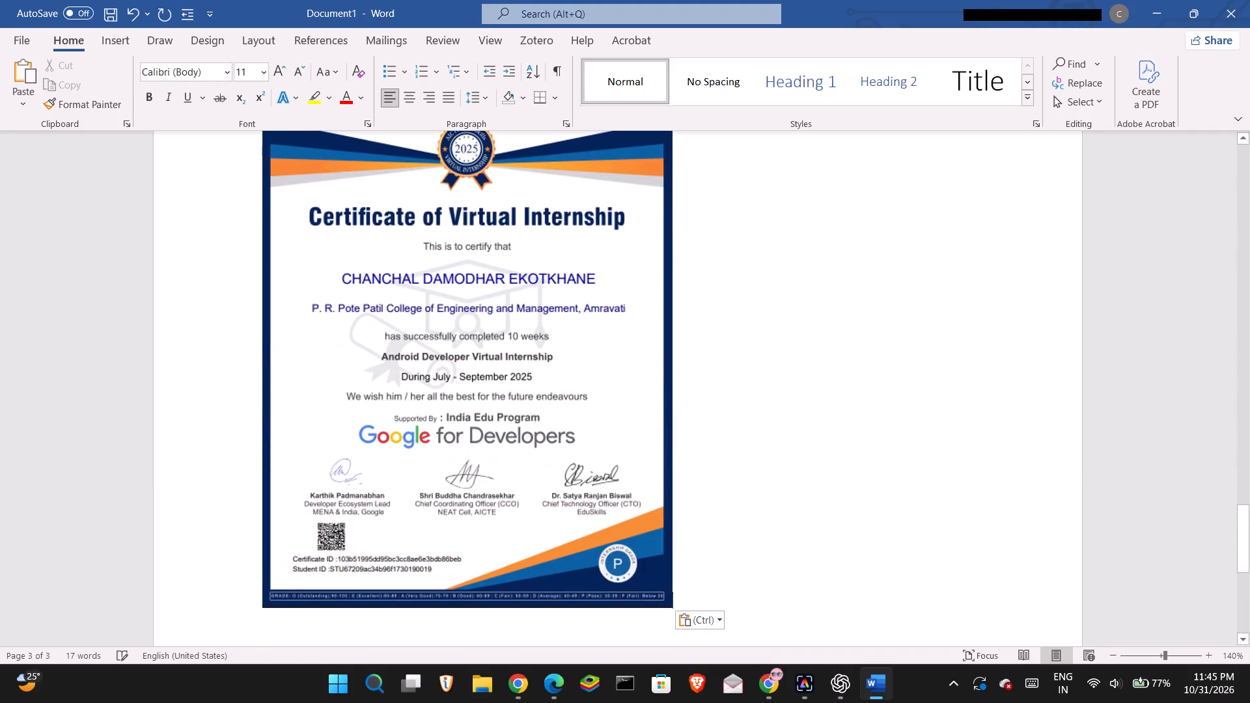
Add blank lines after the third certificate to reach a new page and start a fourth numbered entry, "4.", there.
{"action": "key", "text": "Return"}
{"action": "key", "text": "Return"}
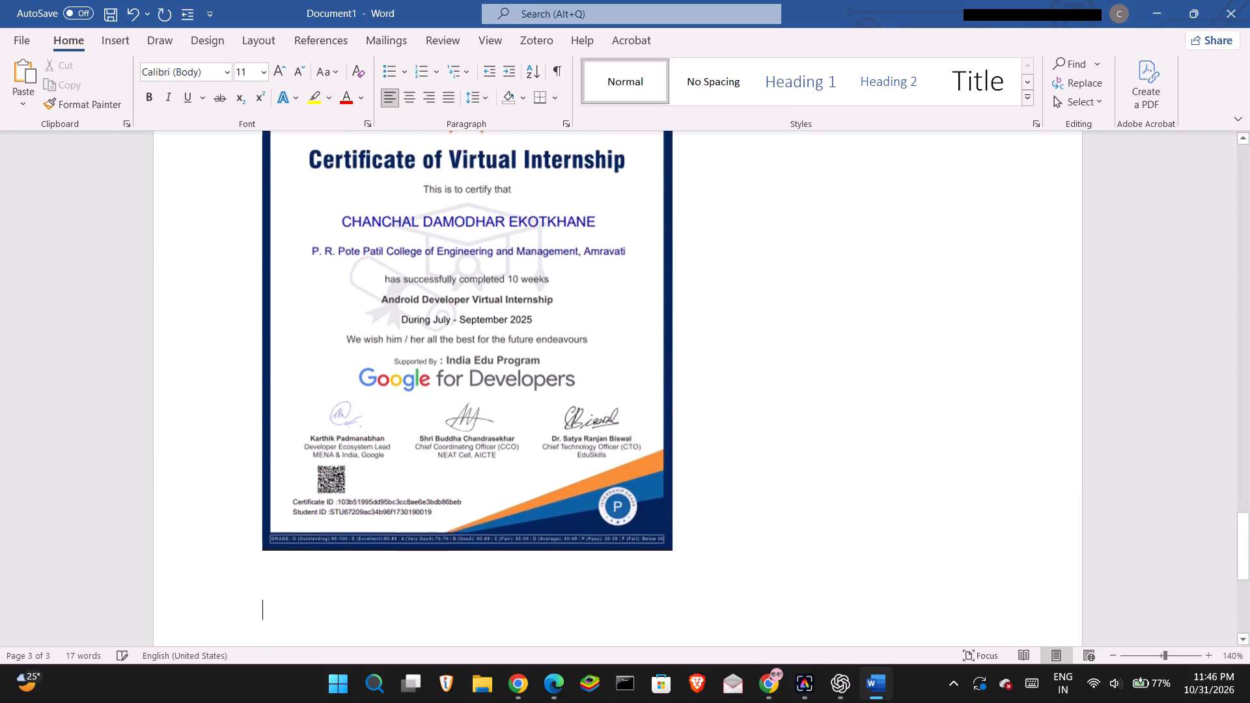
{"action": "key", "text": "Return"}
{"action": "key", "text": "Return"}
{"action": "key", "text": "Return"}
{"action": "key", "text": "Return"}
{"action": "key", "text": "Return"}
{"action": "key", "text": "Return"}
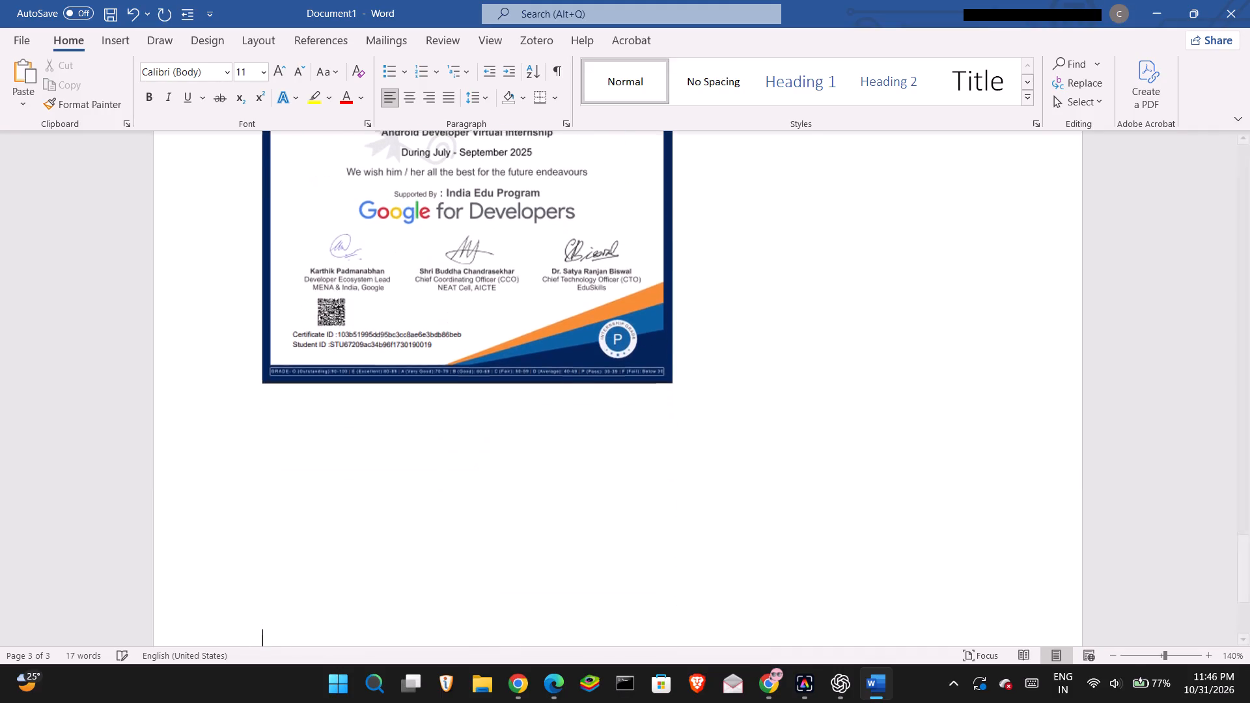
{"action": "key", "text": "Return"}
{"action": "key", "text": "Return"}
{"action": "key", "text": "Return"}
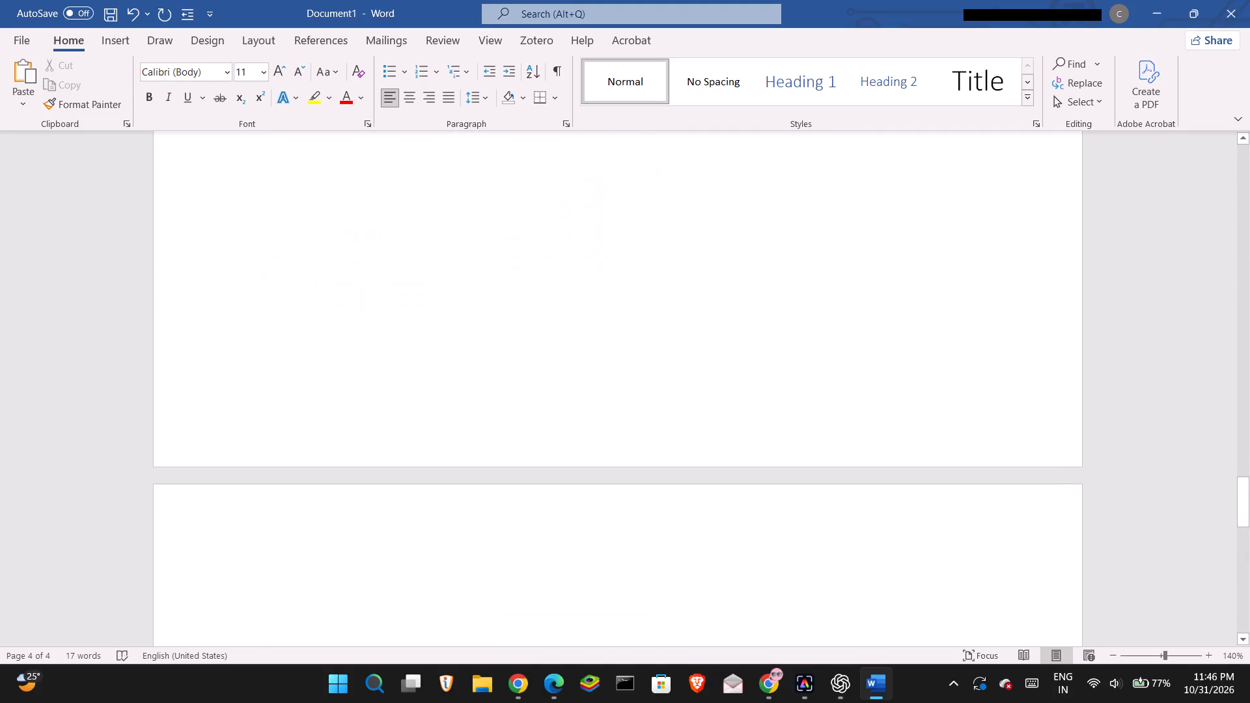
{"action": "type", "text": "4."}
{"action": "key", "text": "space"}
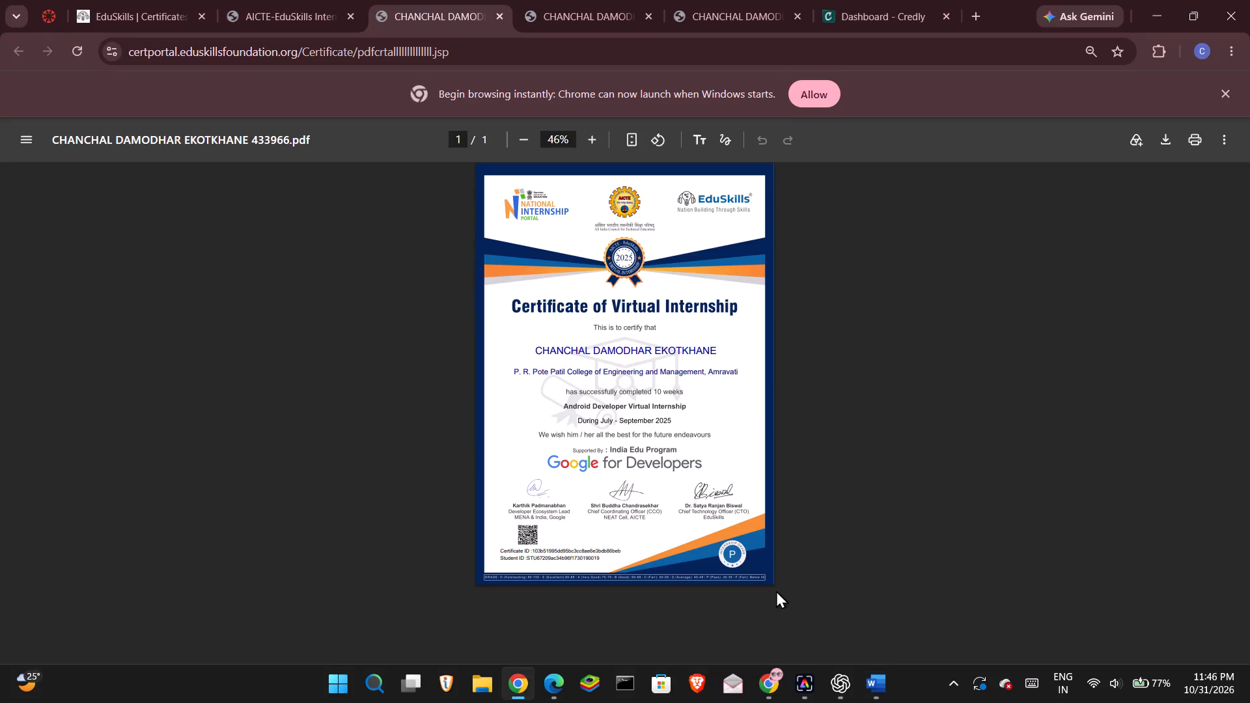
Switch to Chrome and generate and open the EduSkills Academy Python Full Stack Developer Virtual Internship (Oct - Dec 2025) certificate from the portal.
{"action": "left_click", "coordinate": [290, 11]}
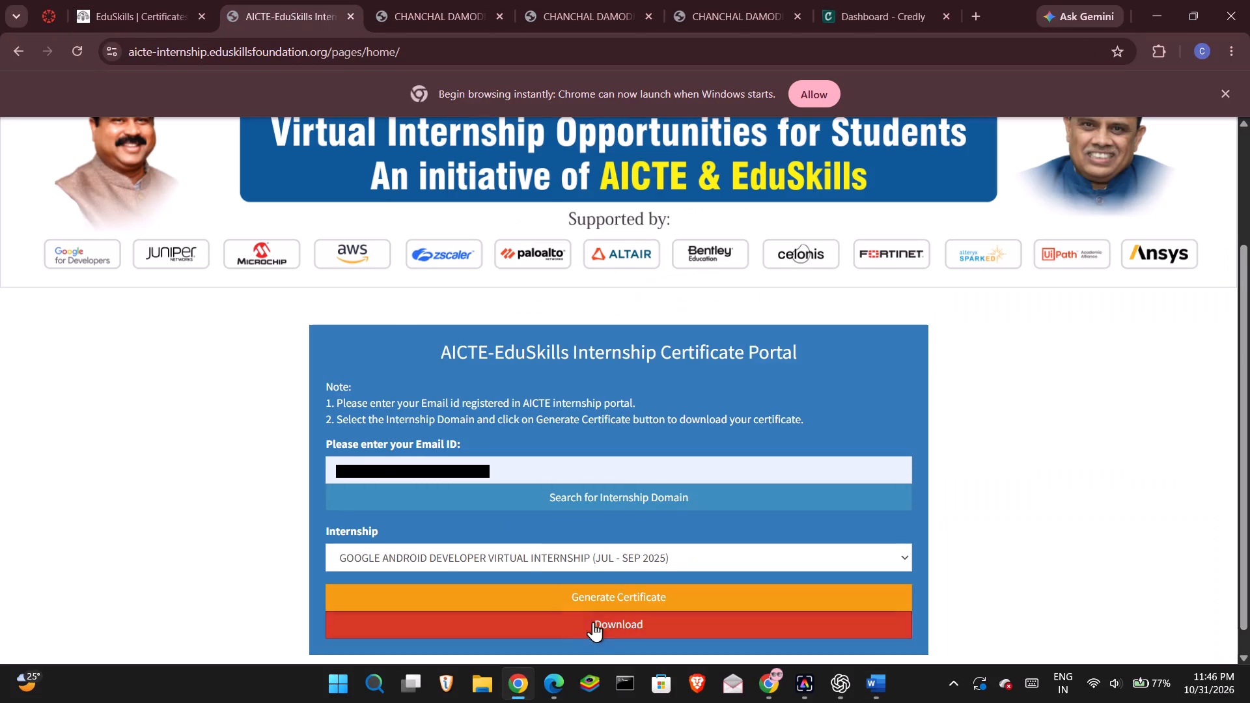
{"action": "left_click", "coordinate": [604, 564]}
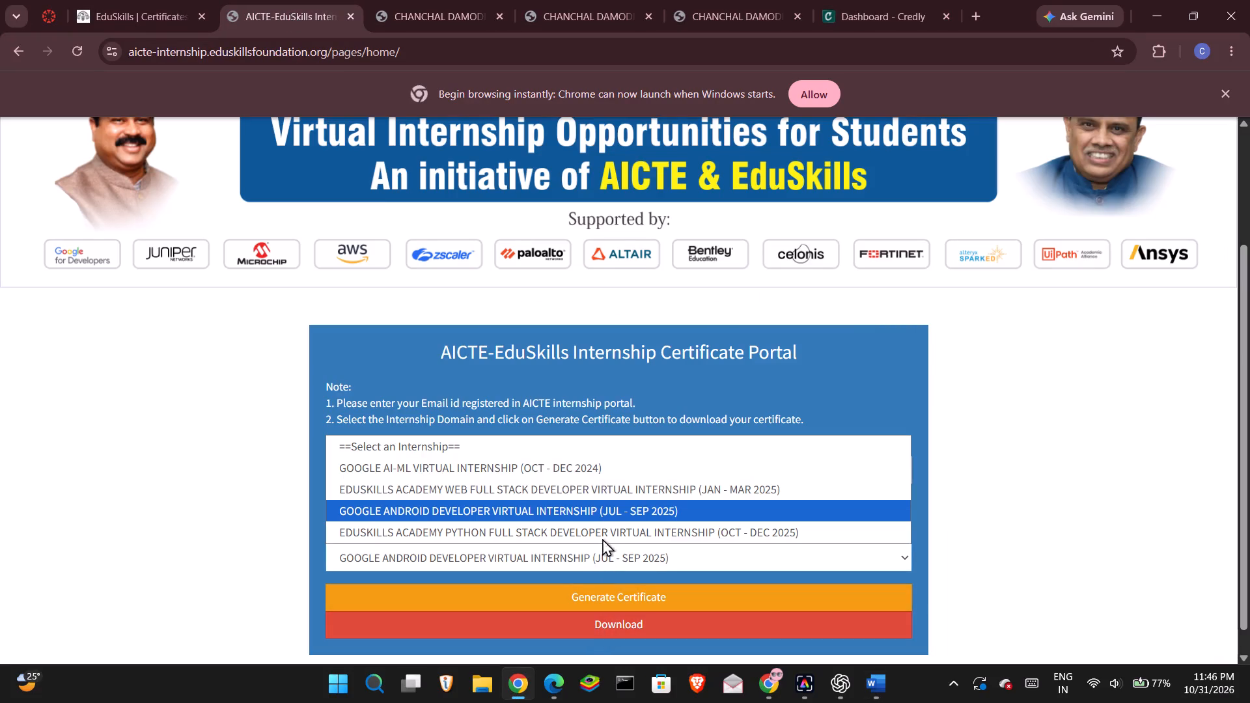
{"action": "left_click", "coordinate": [603, 531]}
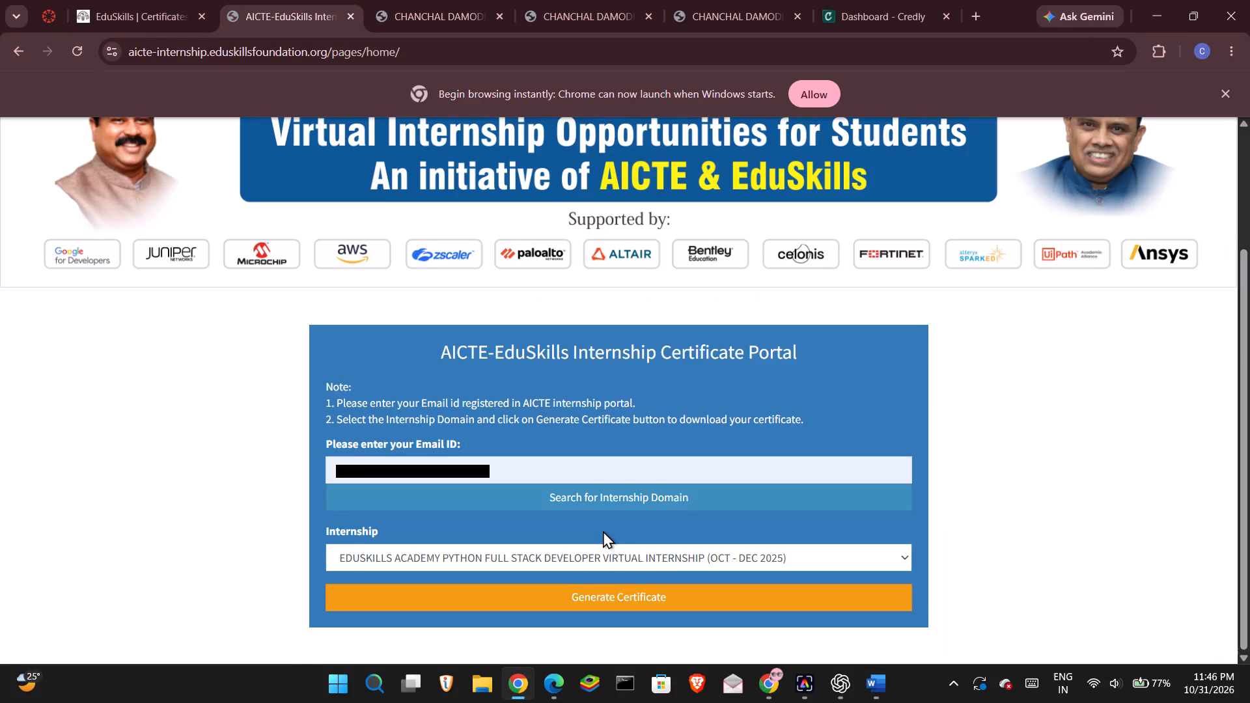
{"action": "left_click", "coordinate": [607, 600]}
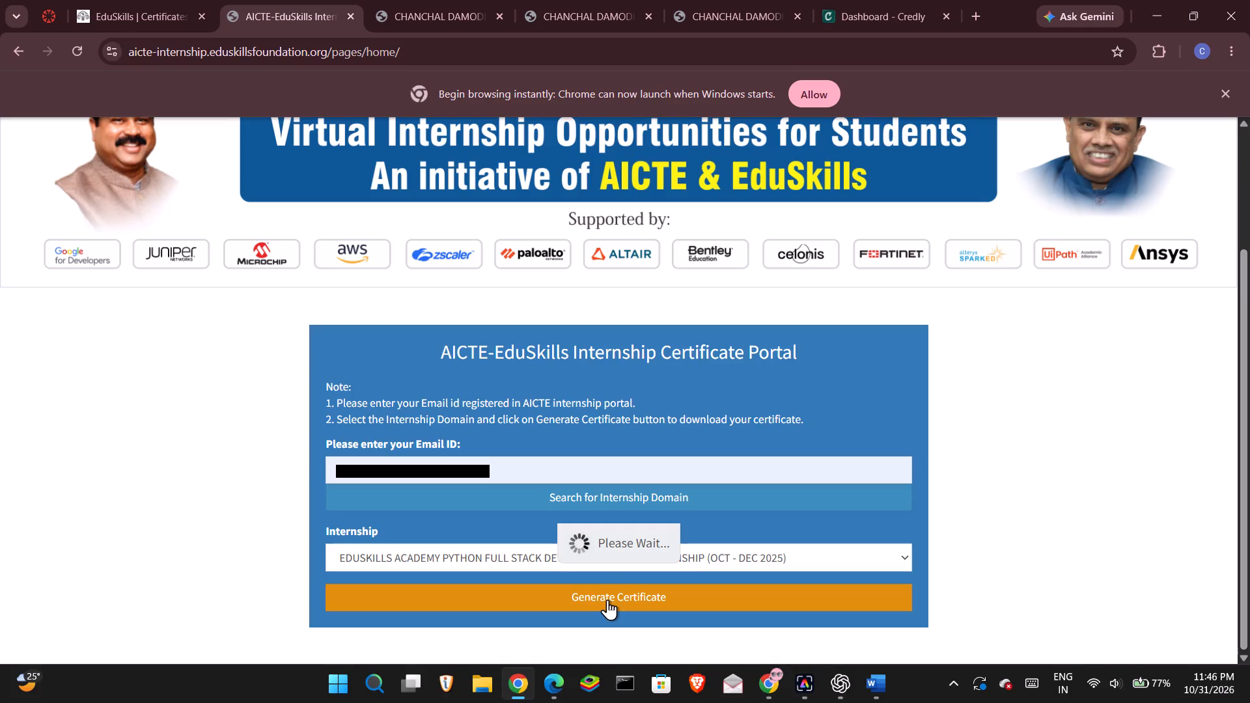
{"action": "left_click", "coordinate": [609, 629]}
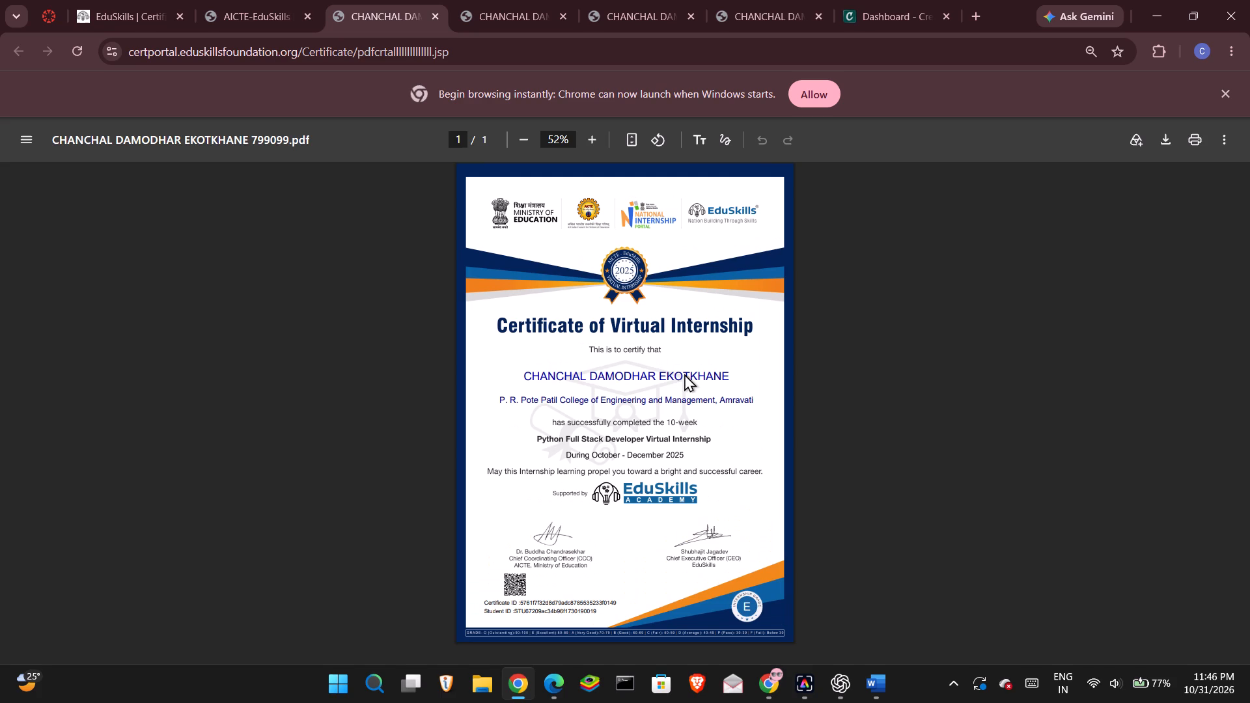
Take a selection screenshot covering the whole Python Full Stack Developer certificate page.
{"action": "key", "text": "shift+super+s"}
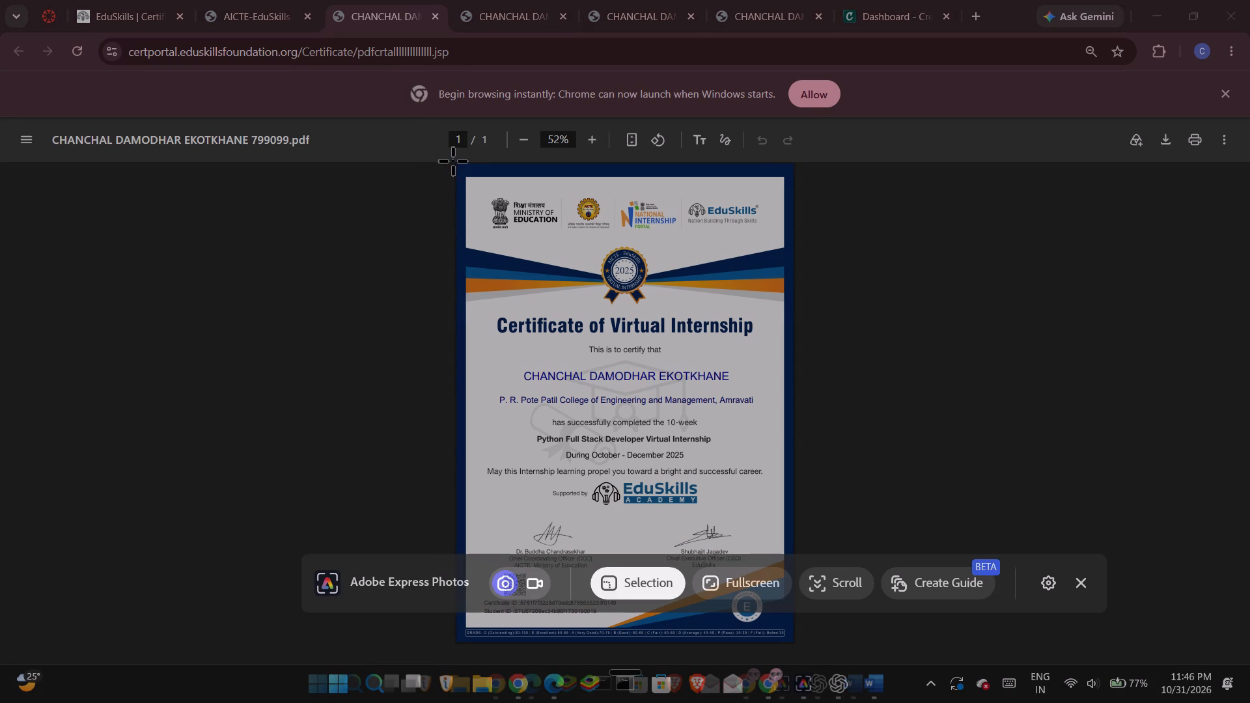
{"action": "left_click_drag", "start_coordinate": [453, 161], "coordinate": [798, 654]}
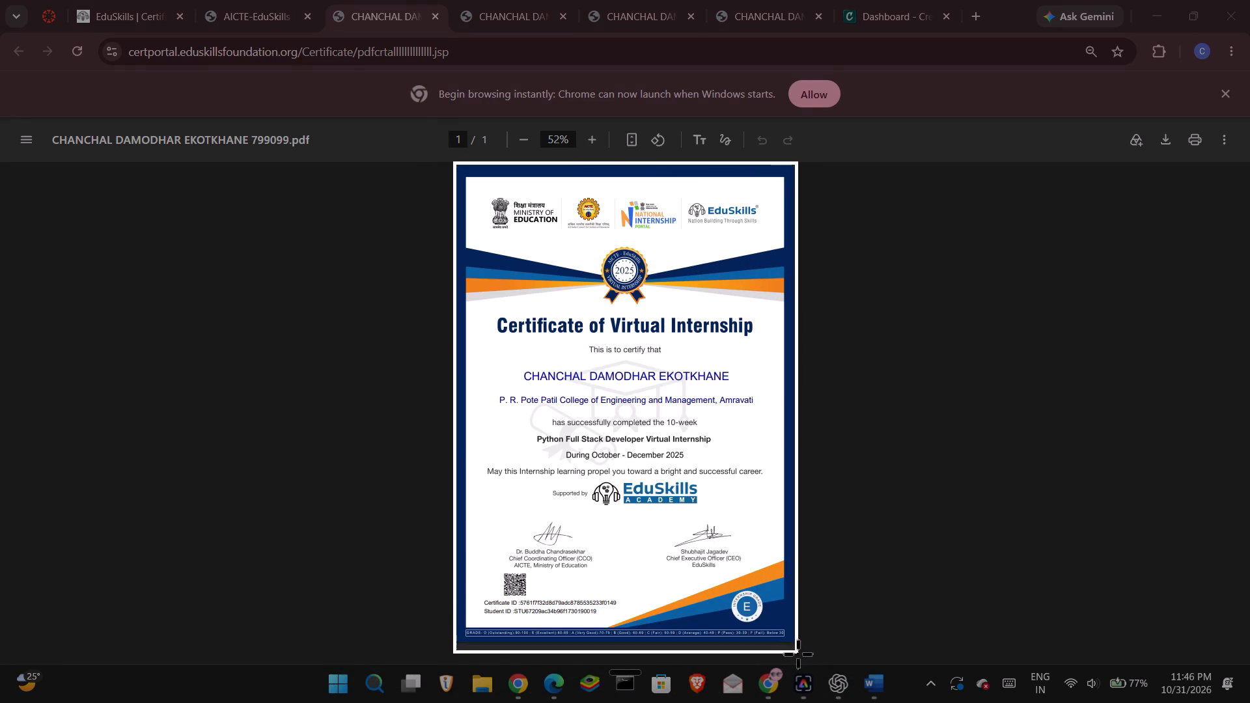
{"action": "left_click_drag", "start_coordinate": [798, 654], "coordinate": [796, 645]}
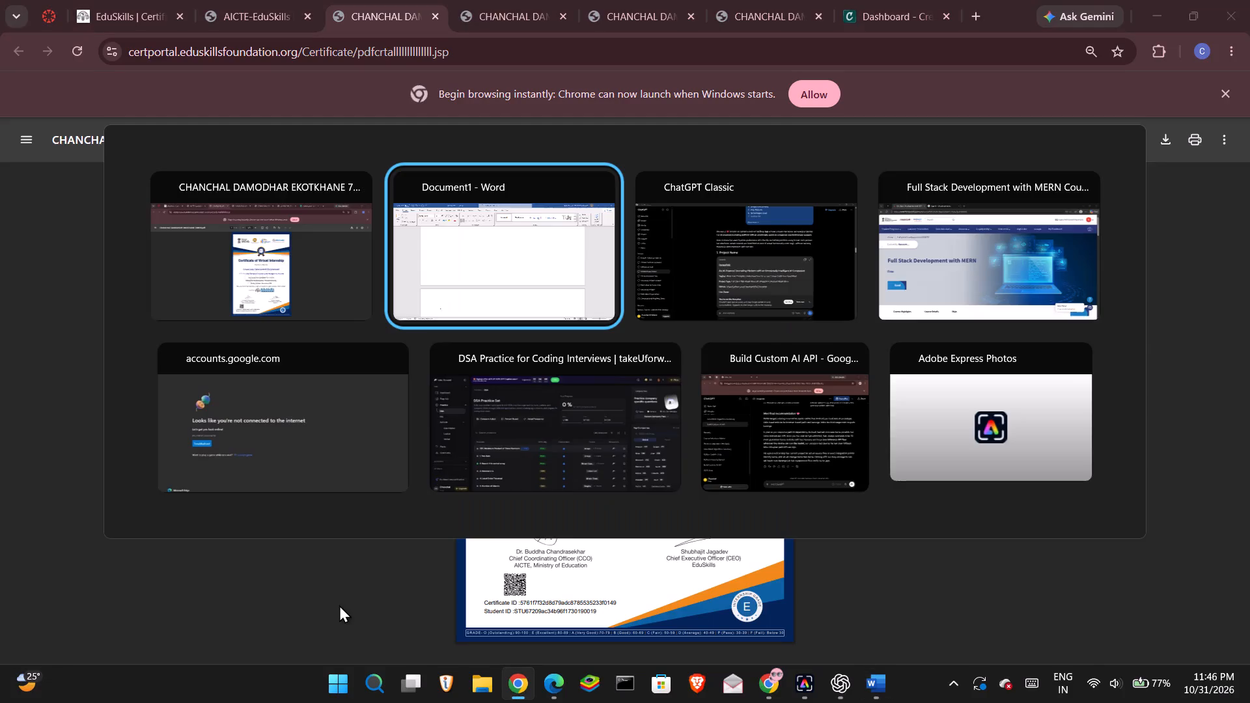
Switch to Word, title the fourth entry "Python full stack developer virtual internship" and paste the captured certificate on the line below.
{"action": "type", "text": "Python"}
{"action": "key", "text": "space"}
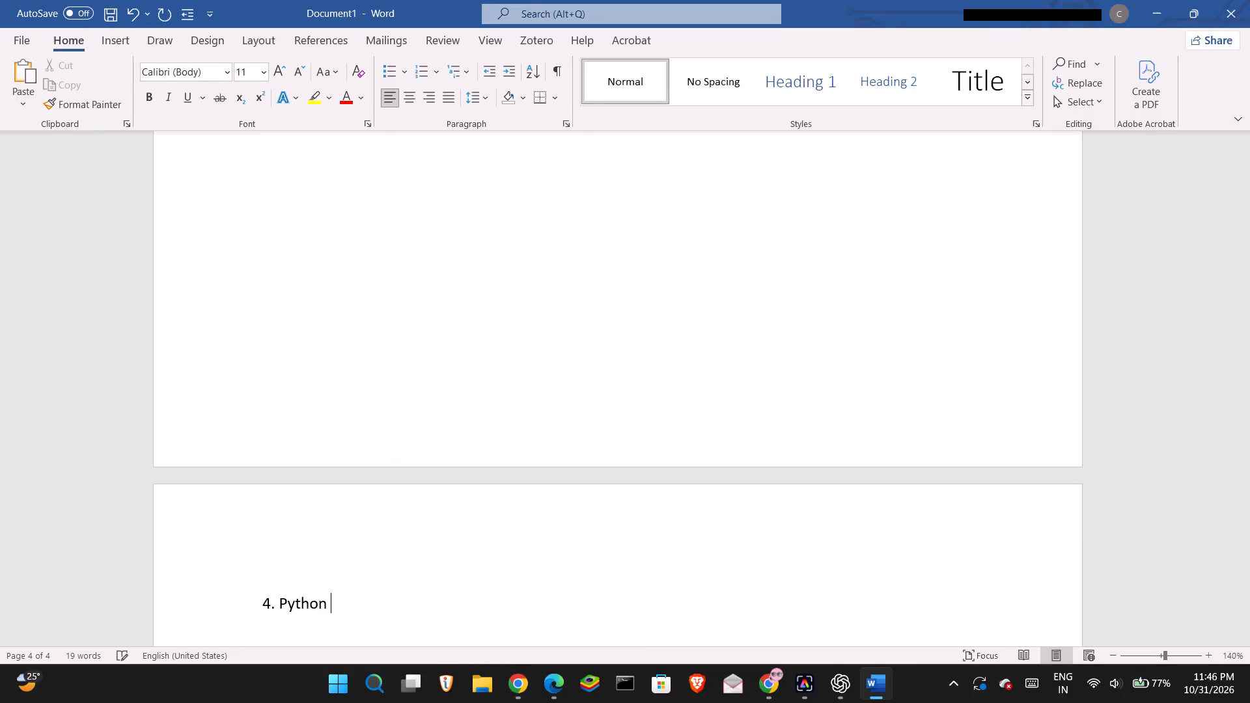
{"action": "type", "text": "full stack developer virtual internship"}
{"action": "key", "text": "Return"}
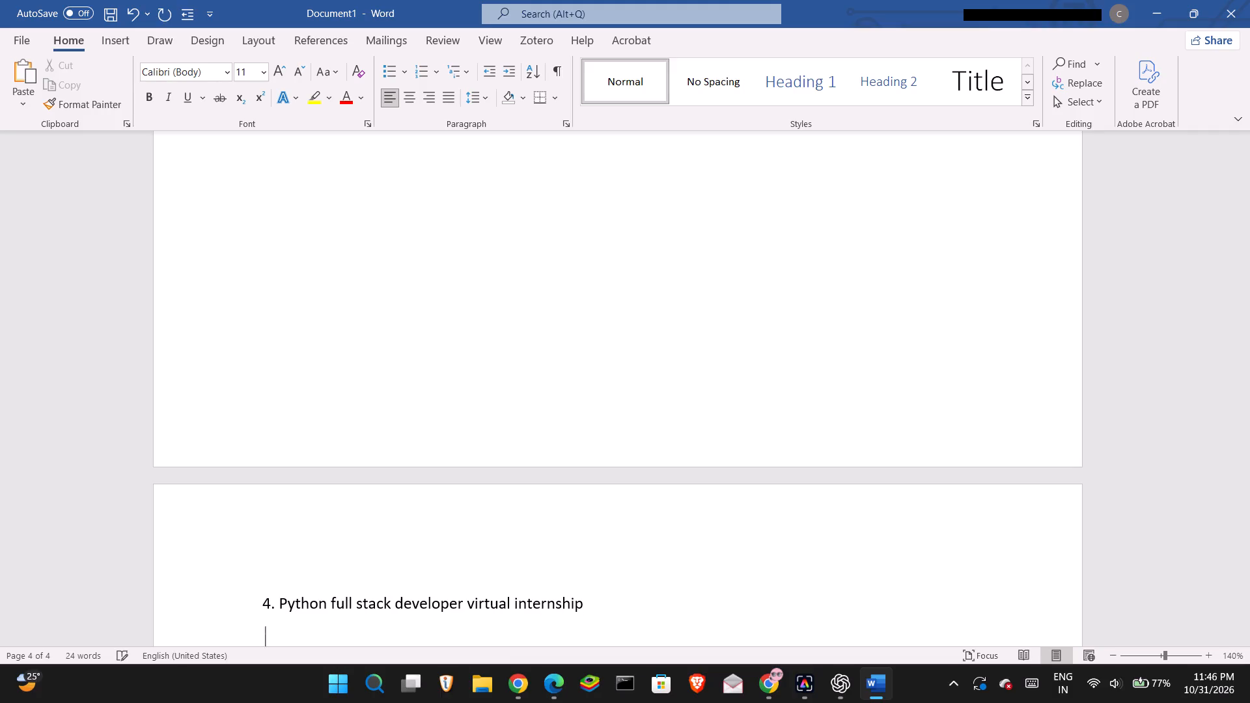
{"action": "key", "text": "ctrl+v"}
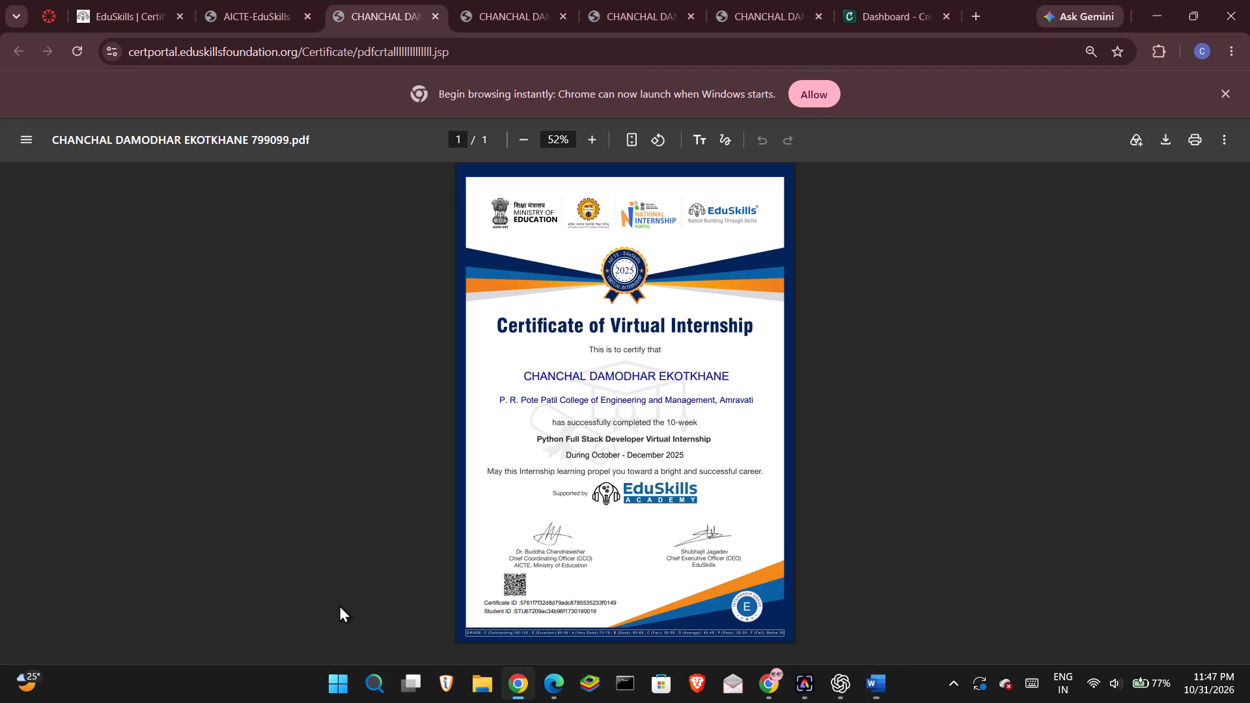
Switch to Chrome and open the Data Analytics with Python & Power BI final certificate from the EduSkills certificates list through the credential wallet.
{"action": "left_click", "coordinate": [156, 20]}
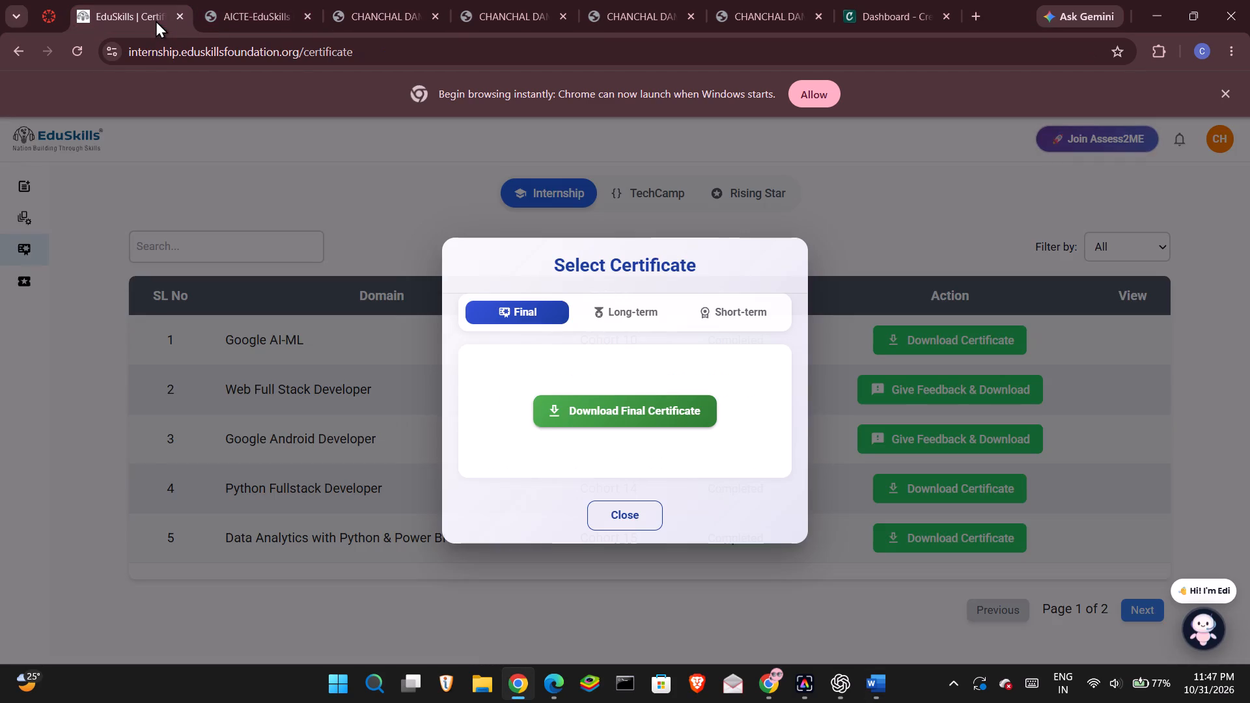
{"action": "left_click", "coordinate": [614, 512]}
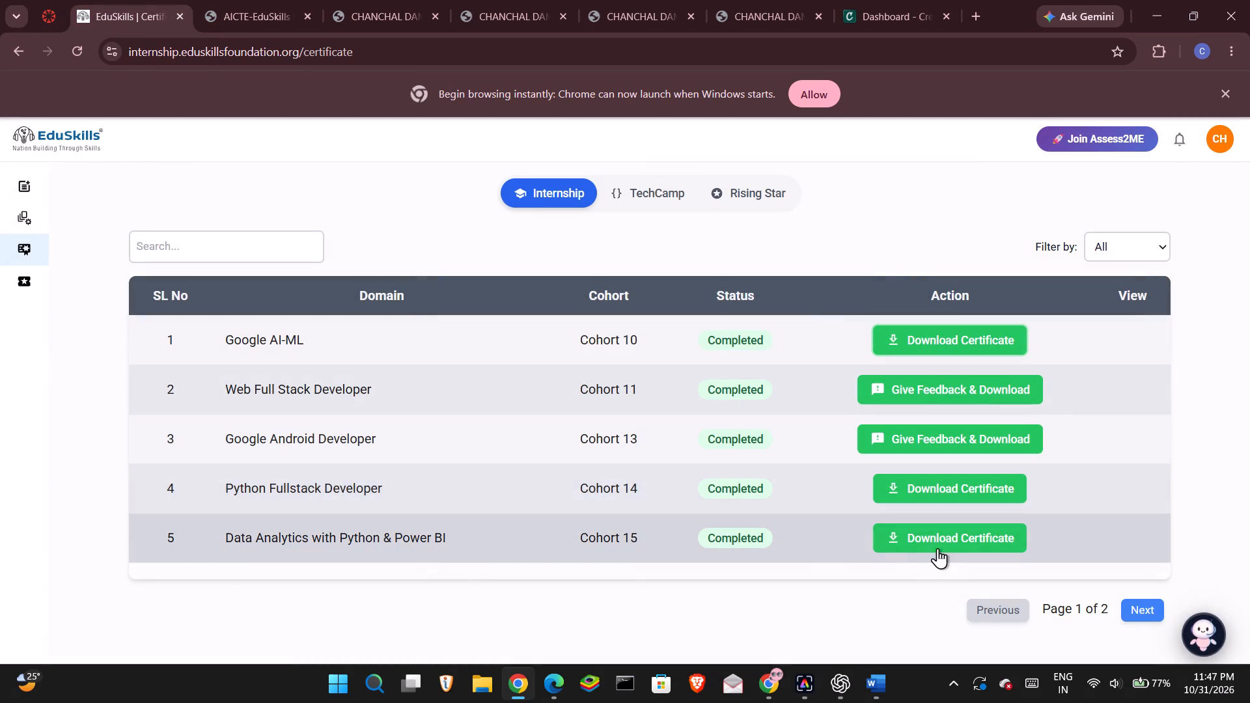
{"action": "left_click", "coordinate": [945, 541]}
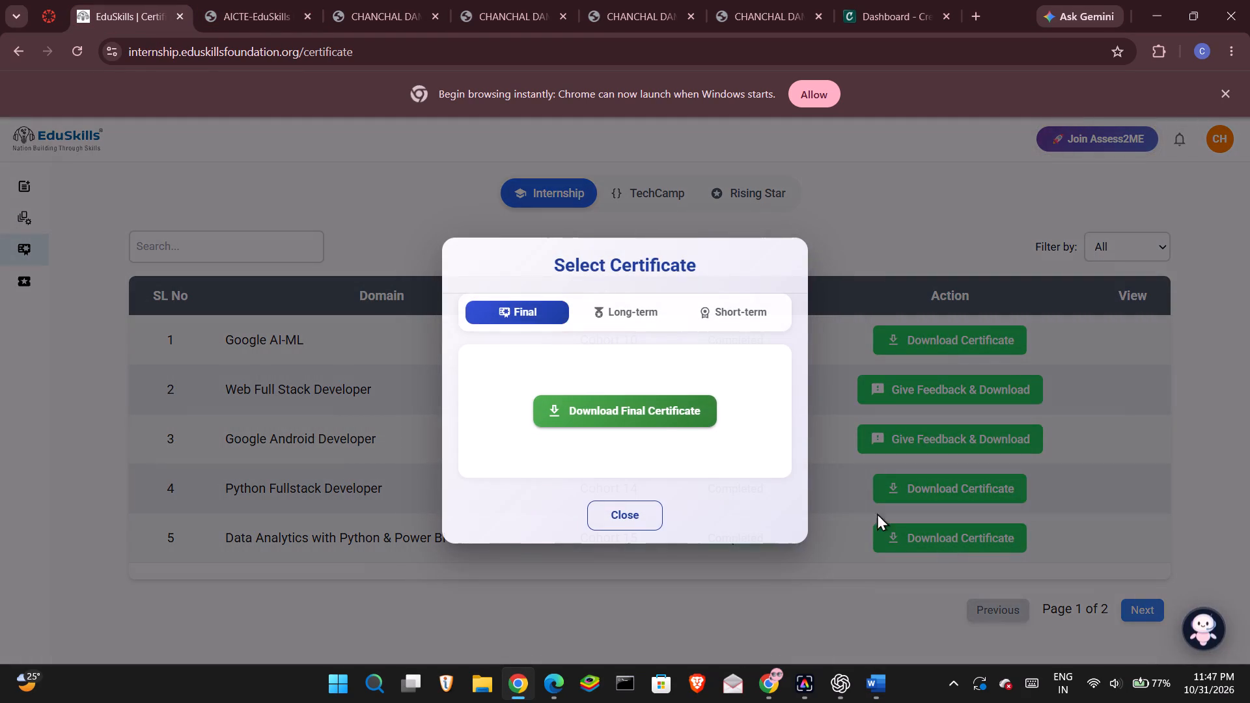
{"action": "left_click", "coordinate": [662, 406]}
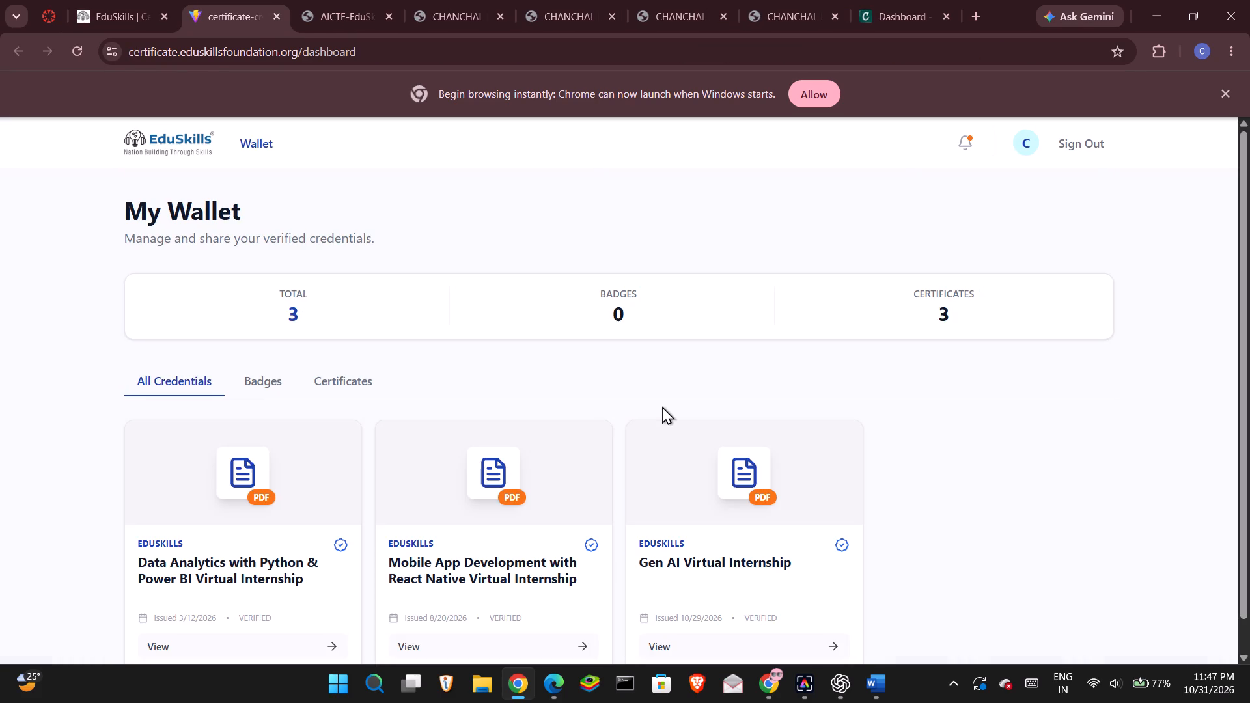
{"action": "scroll", "coordinate": [312, 576], "scroll_direction": "down", "scroll_amount": 1}
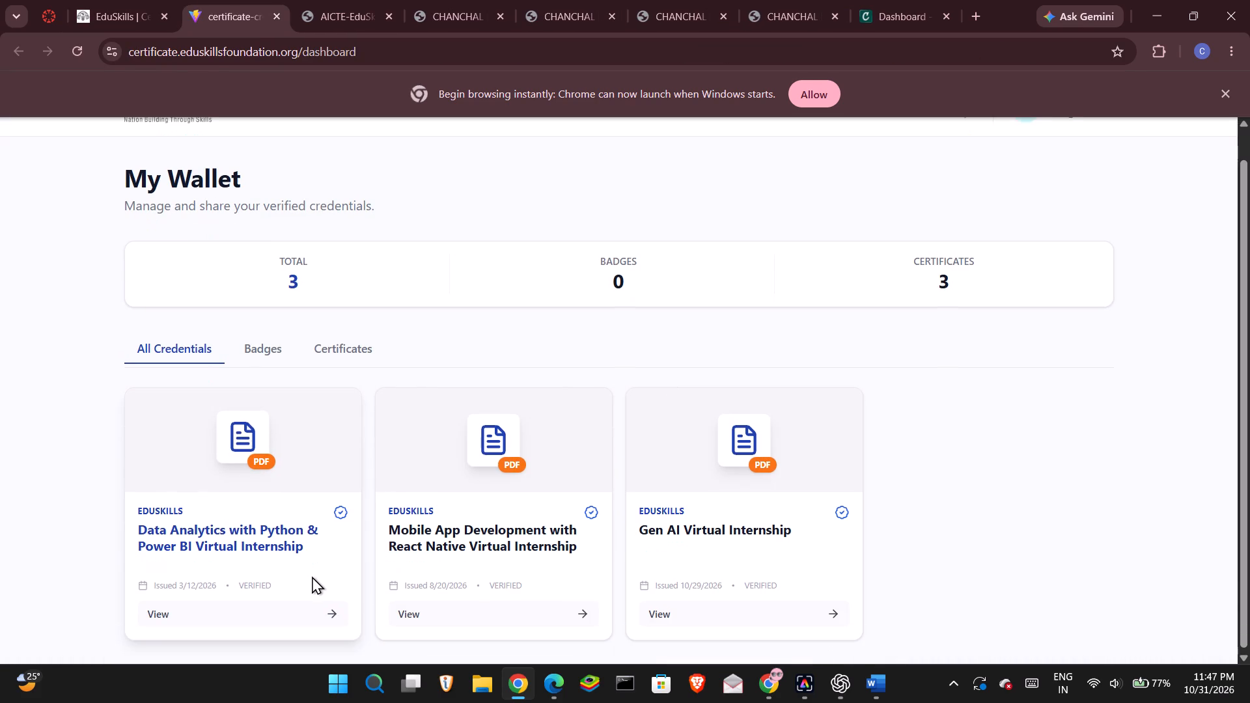
{"action": "left_click", "coordinate": [338, 613]}
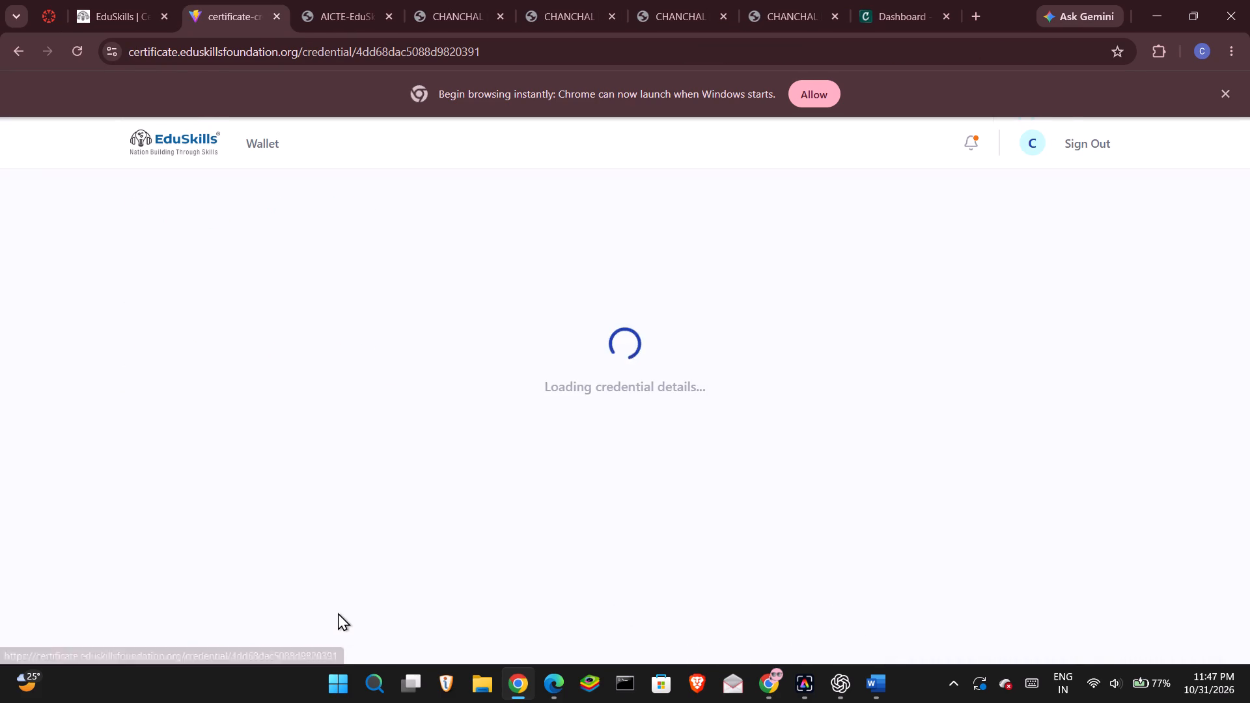
{"action": "scroll", "coordinate": [367, 351], "scroll_direction": "down", "scroll_amount": 1}
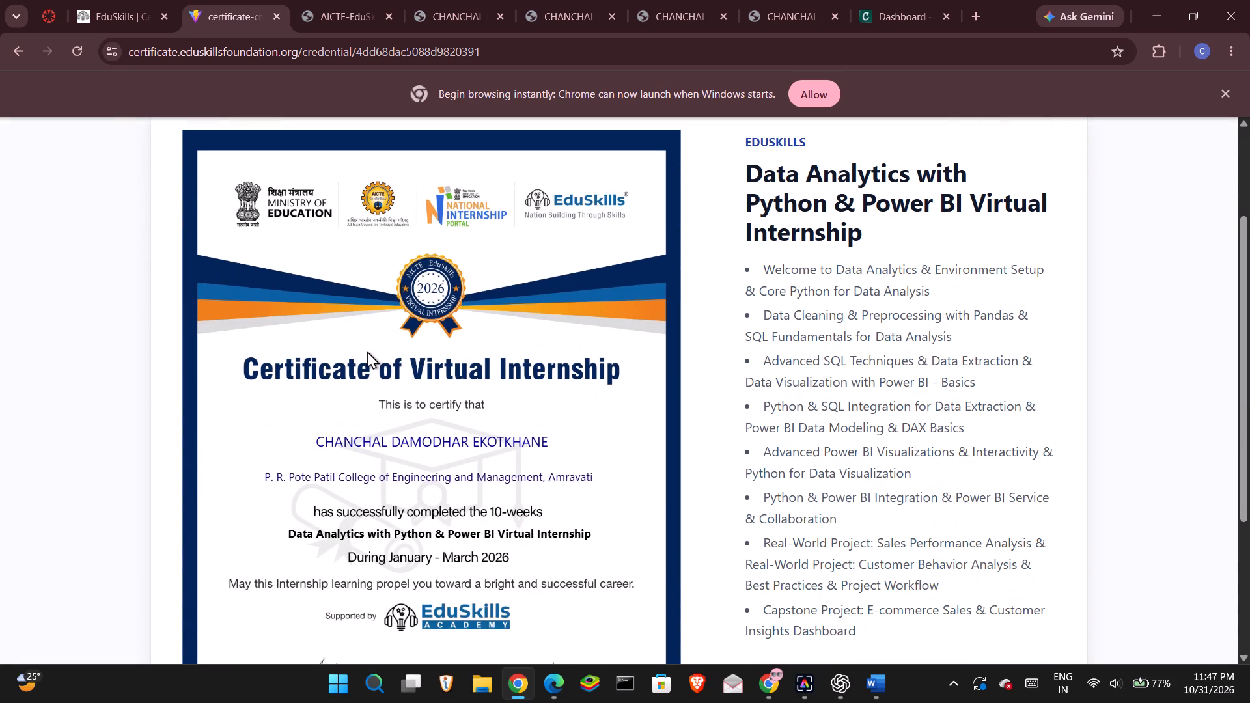
{"action": "scroll", "coordinate": [367, 351], "scroll_direction": "down", "scroll_amount": 1}
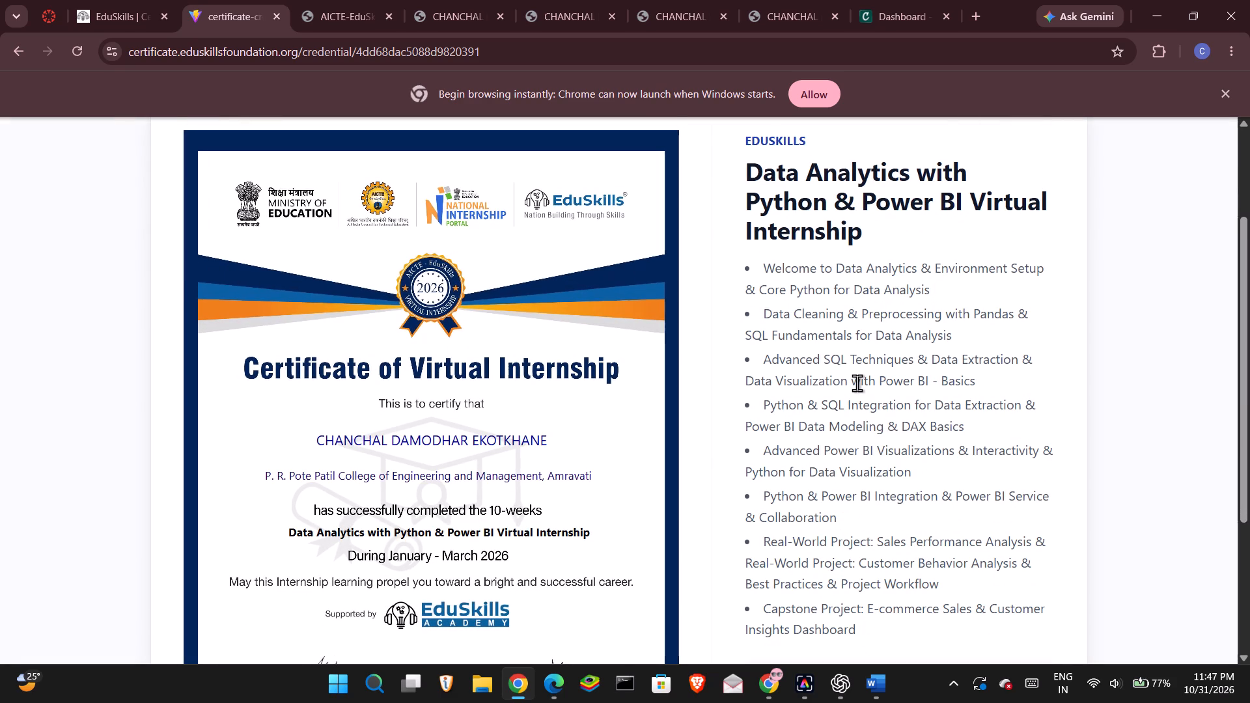
Download the Data Analytics with Python & Power BI Virtual Internship certificate as a PDF and open the downloaded file.
{"action": "scroll", "coordinate": [389, 429], "scroll_direction": "down", "scroll_amount": 2}
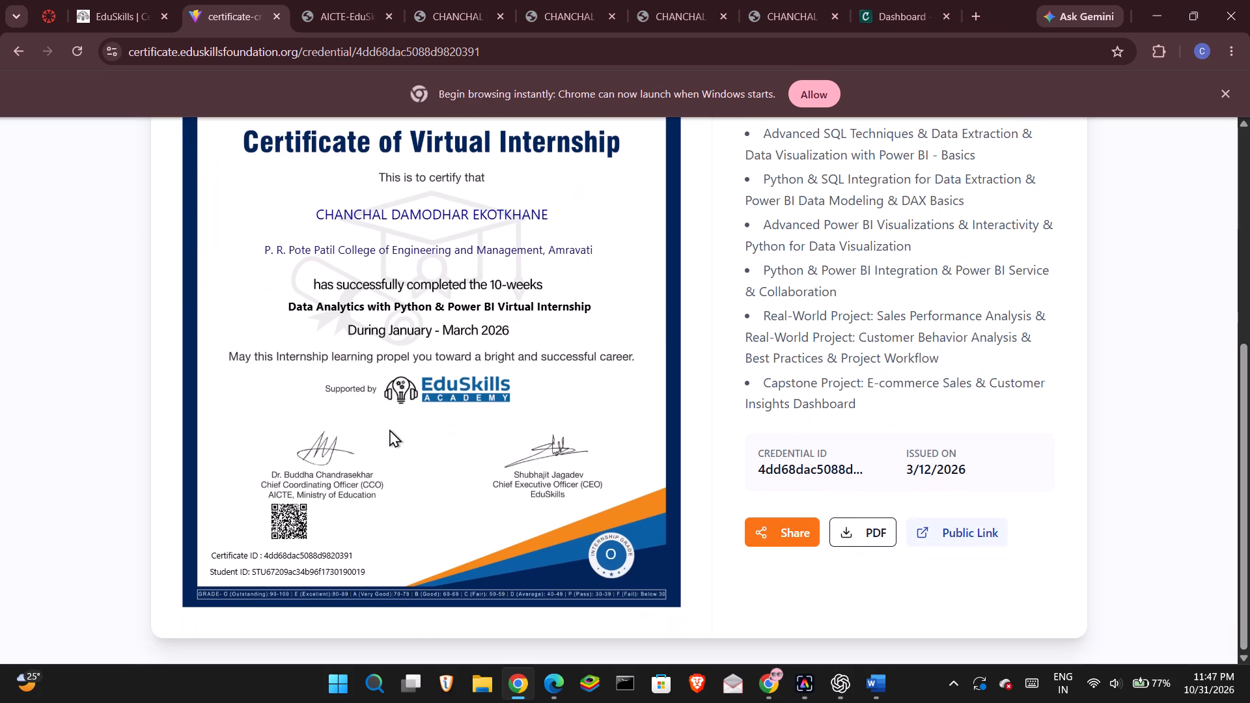
{"action": "scroll", "coordinate": [389, 429], "scroll_direction": "down", "scroll_amount": 1}
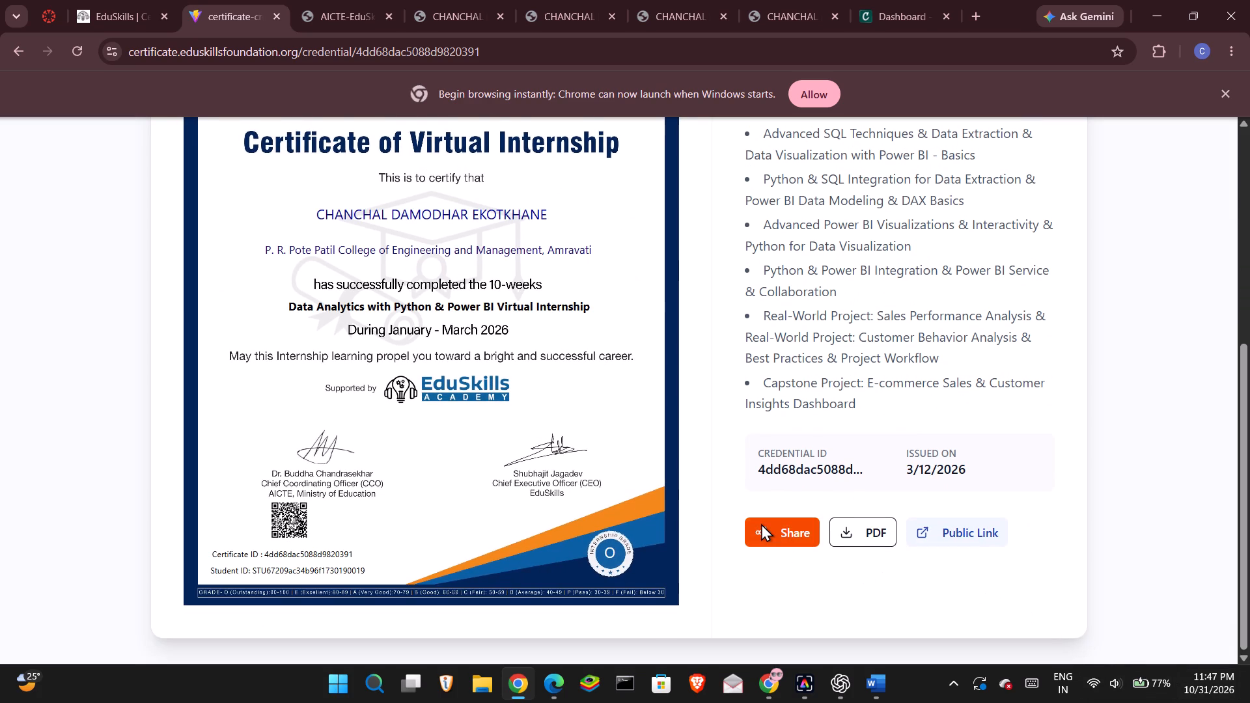
{"action": "left_click", "coordinate": [772, 523]}
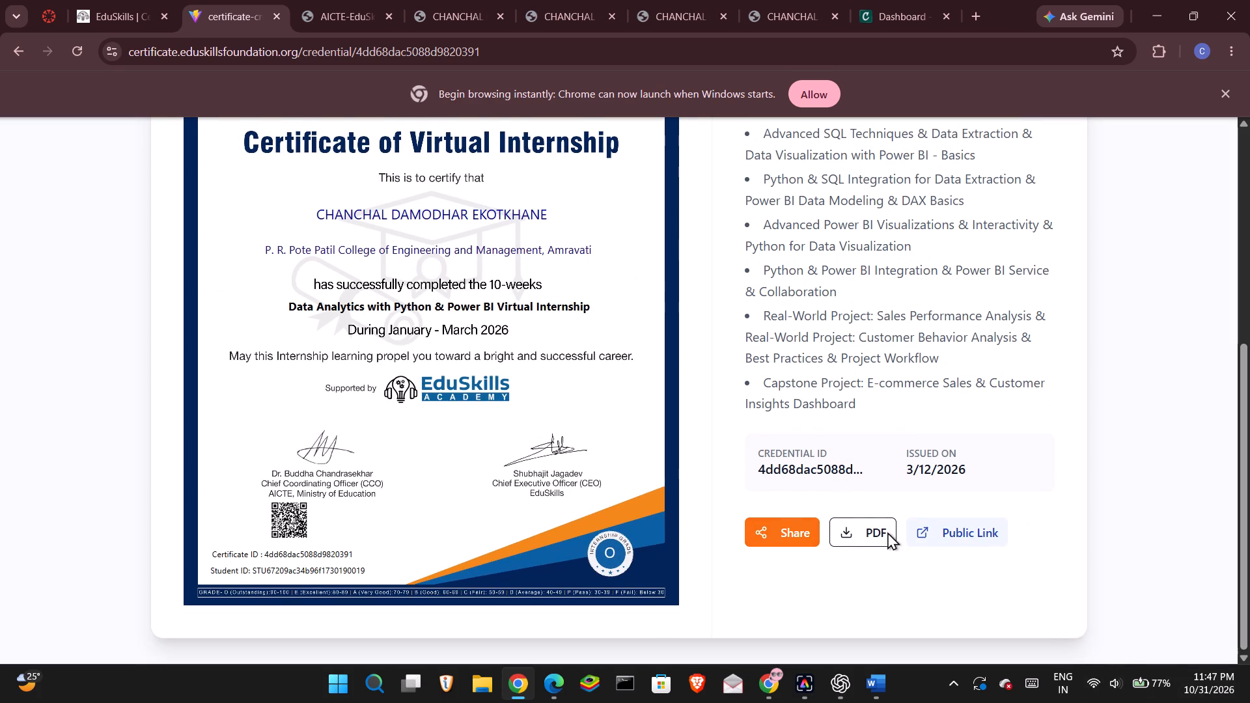
{"action": "left_click", "coordinate": [858, 531]}
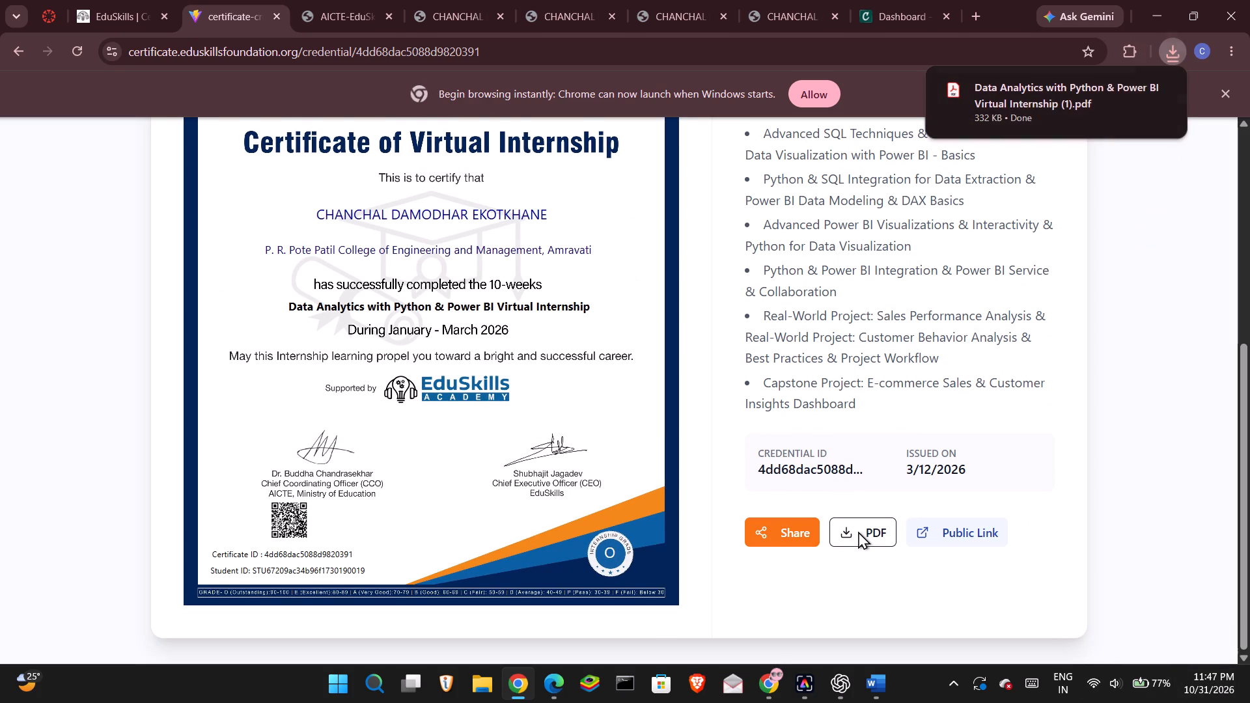
{"action": "left_click", "coordinate": [1048, 104]}
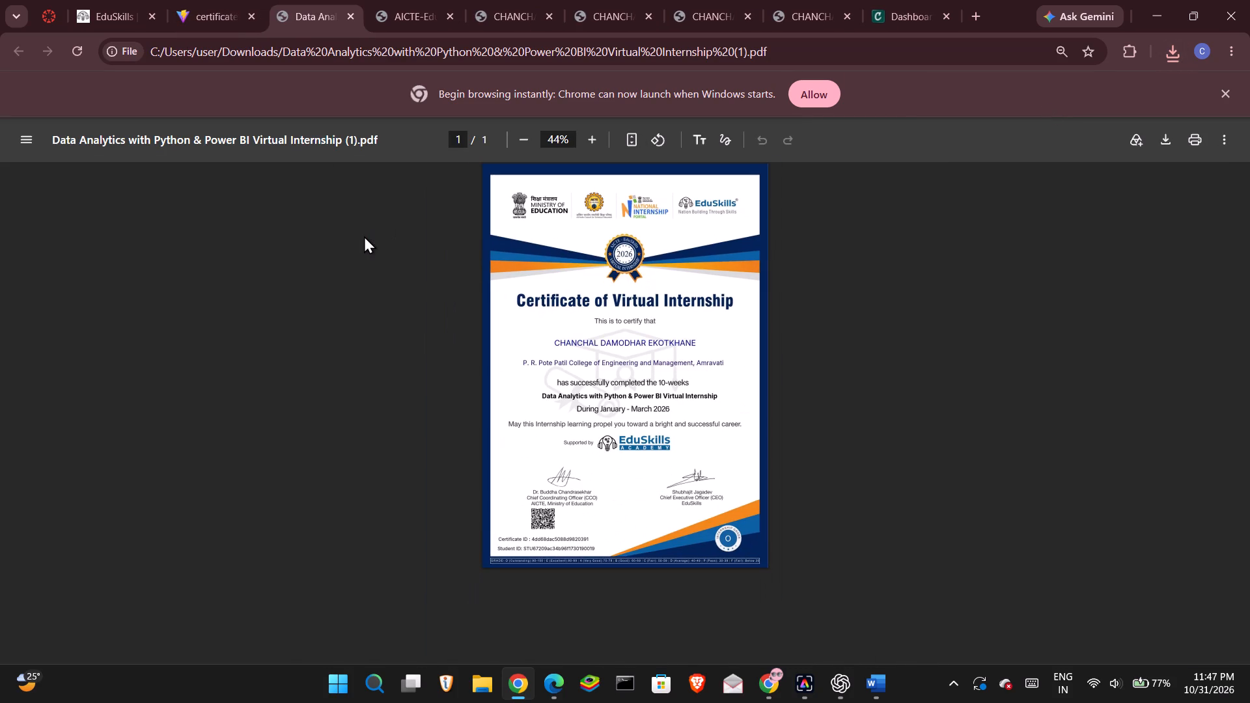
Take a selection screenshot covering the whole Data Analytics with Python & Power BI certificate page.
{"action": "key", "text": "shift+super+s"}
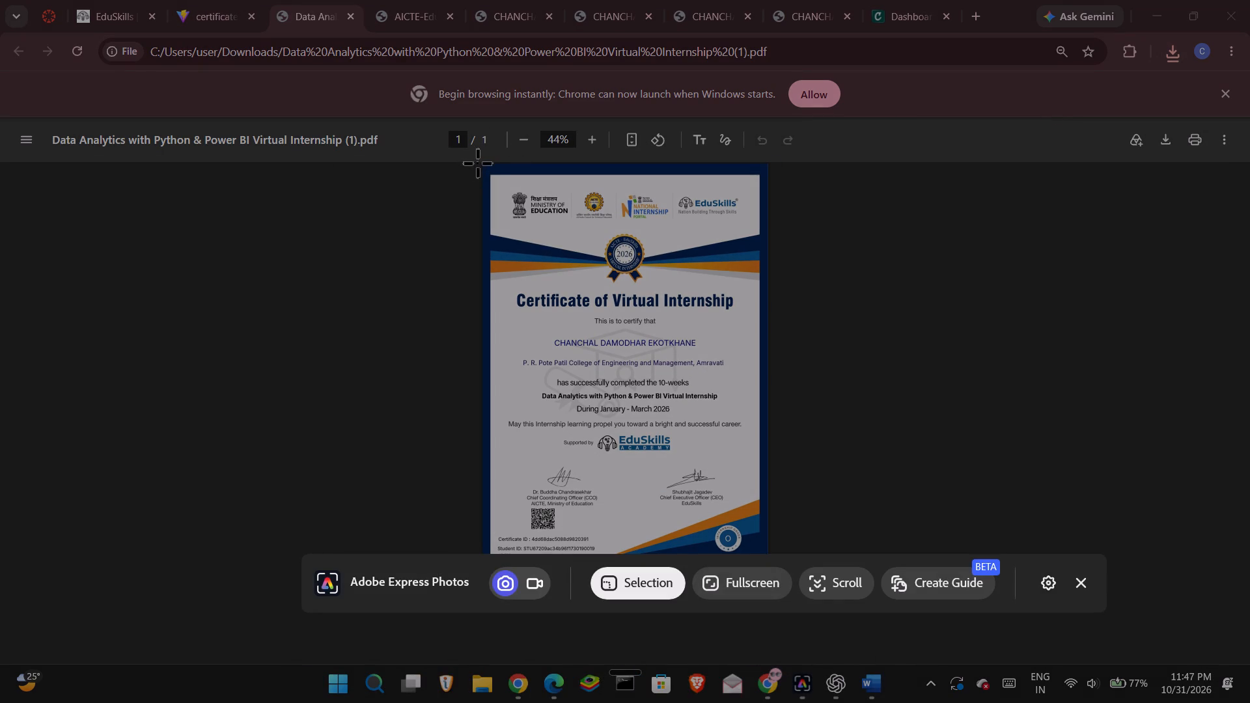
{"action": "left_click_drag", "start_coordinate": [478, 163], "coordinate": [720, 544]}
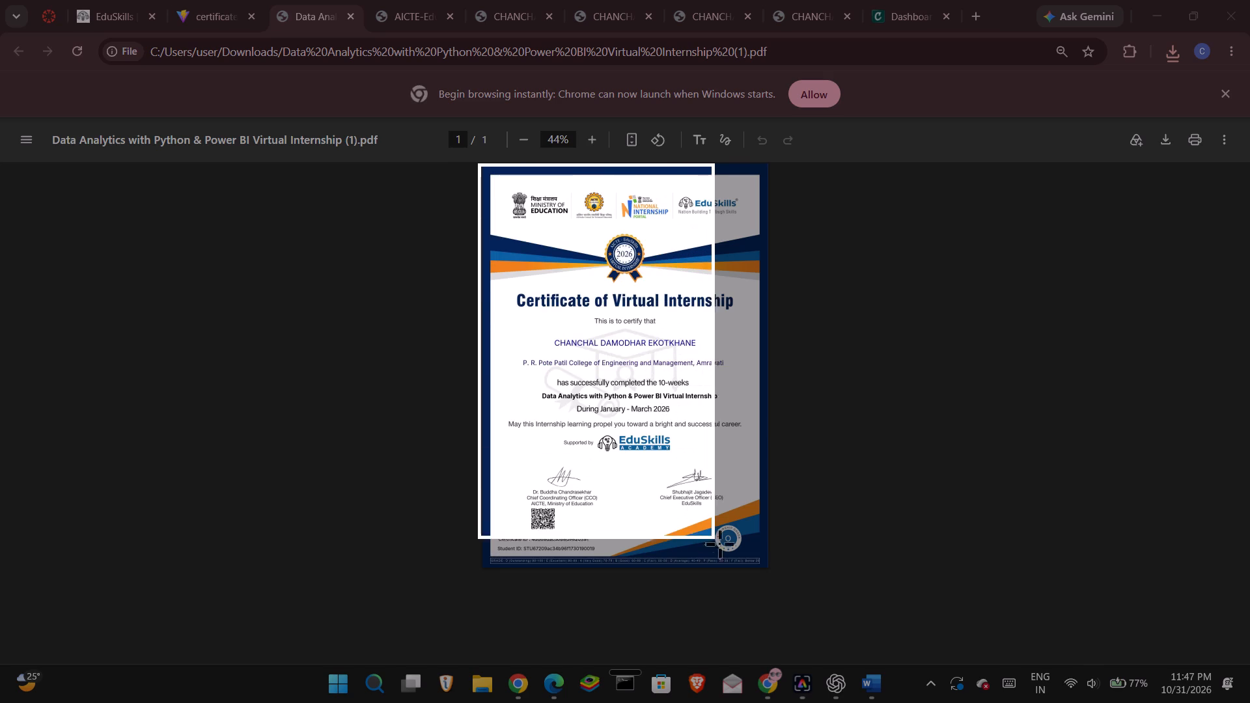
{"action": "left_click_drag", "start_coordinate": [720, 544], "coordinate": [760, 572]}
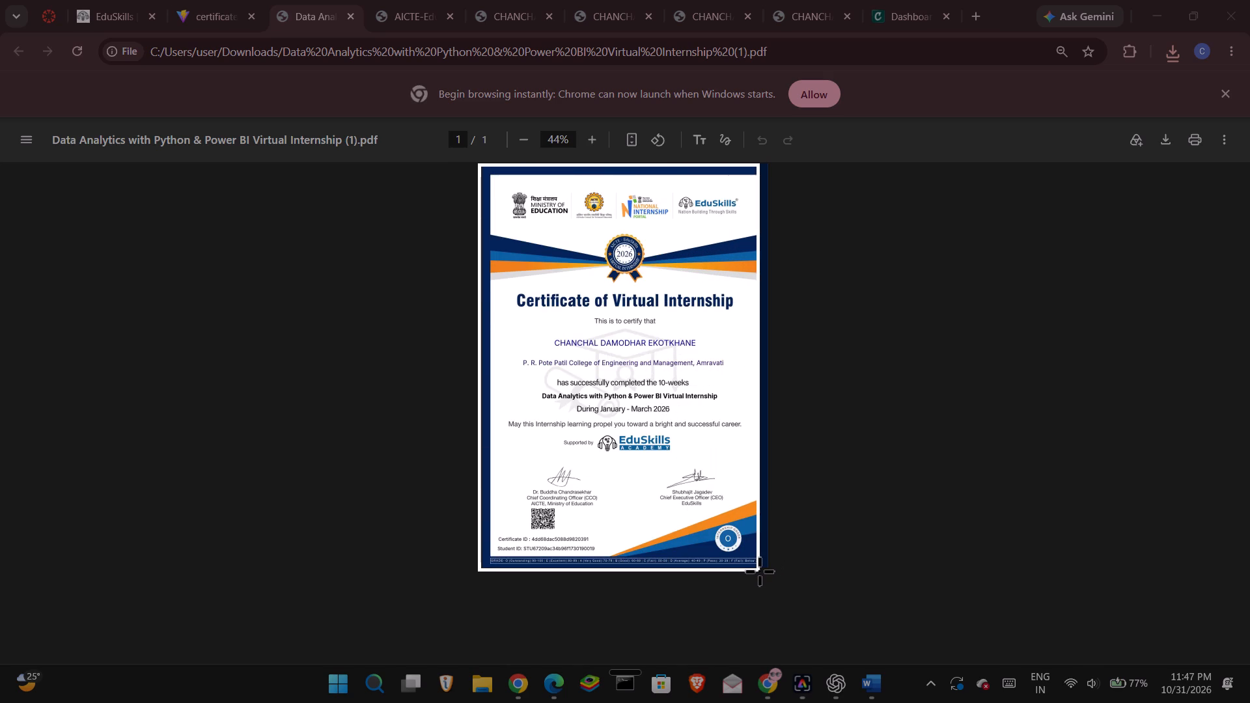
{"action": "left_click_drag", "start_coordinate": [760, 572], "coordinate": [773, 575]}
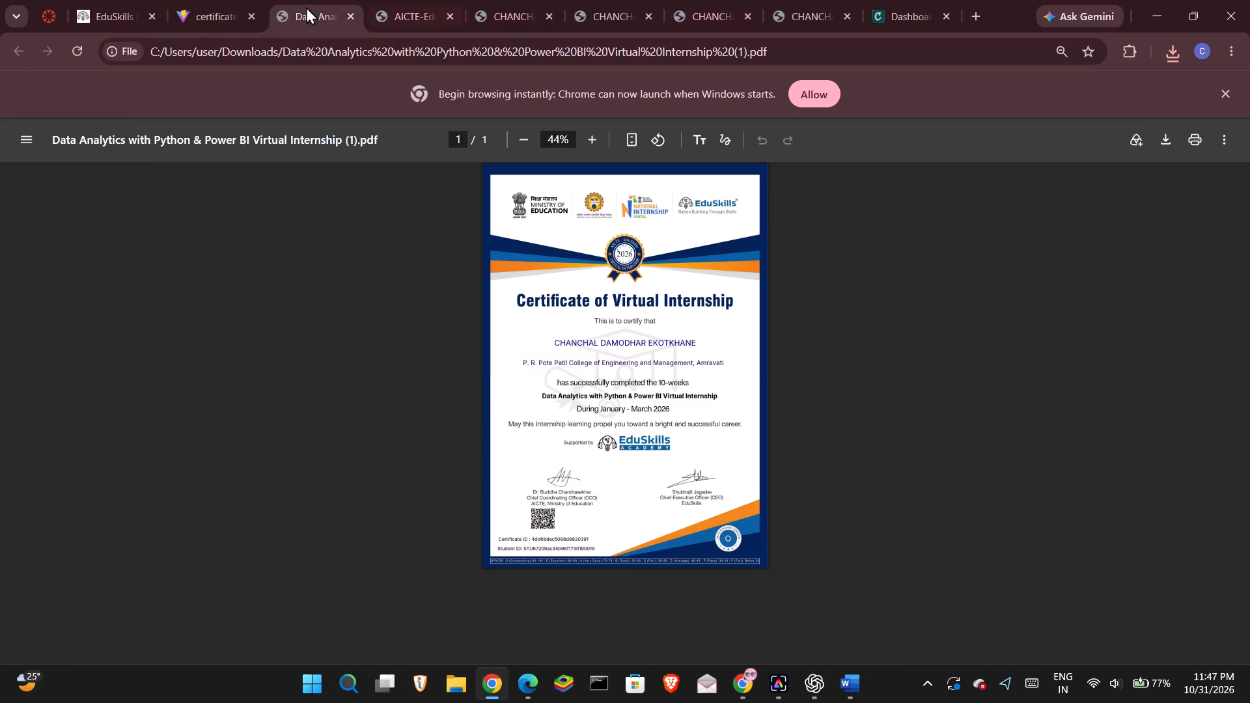
Return to the credential page and copy the heading "Data Analytics with Python & Power BI Virtual Internship".
{"action": "left_click", "coordinate": [210, 18]}
{"action": "scroll", "coordinate": [695, 329], "scroll_direction": "up", "scroll_amount": 2}
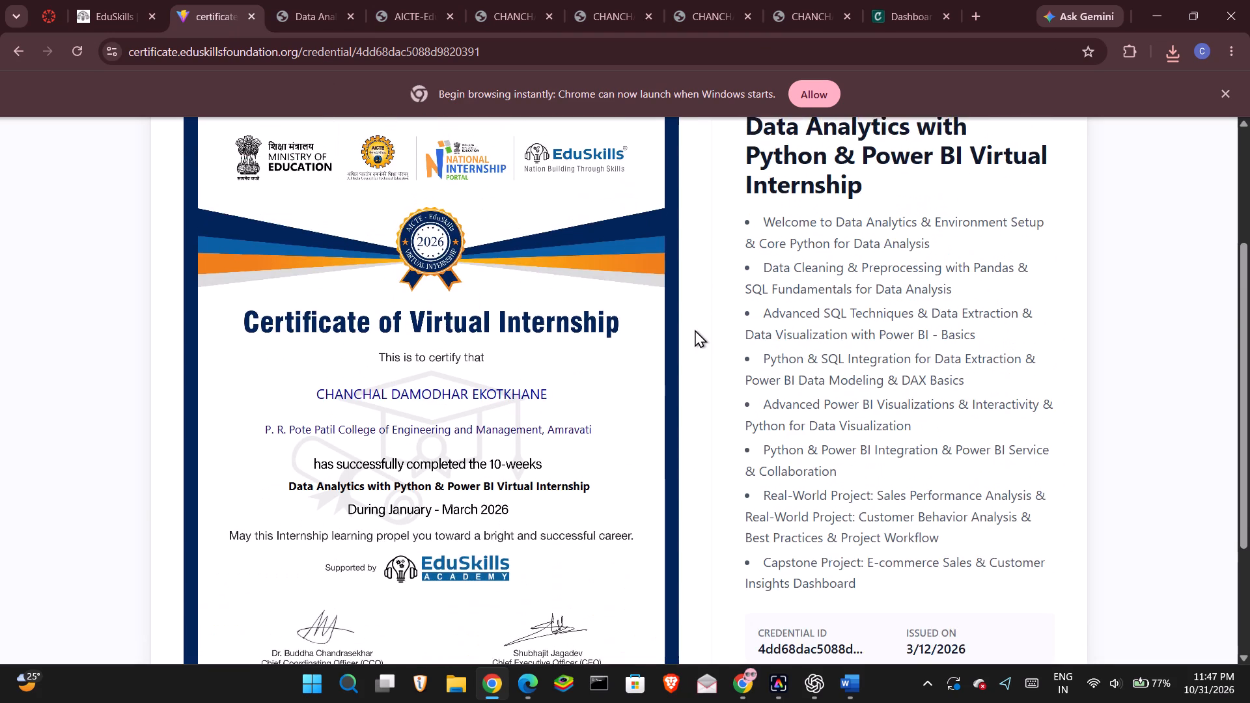
{"action": "scroll", "coordinate": [695, 329], "scroll_direction": "up", "scroll_amount": 1}
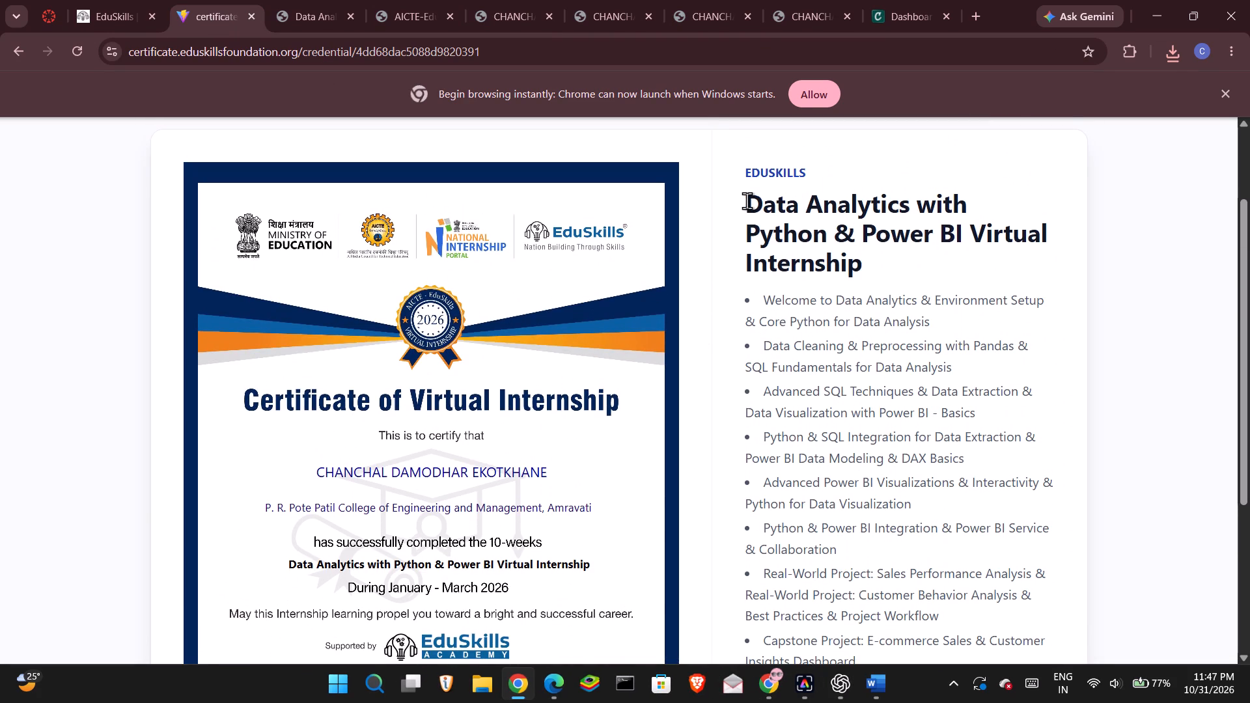
{"action": "left_click_drag", "start_coordinate": [747, 200], "coordinate": [863, 266]}
{"action": "key", "text": "ctrl+c"}
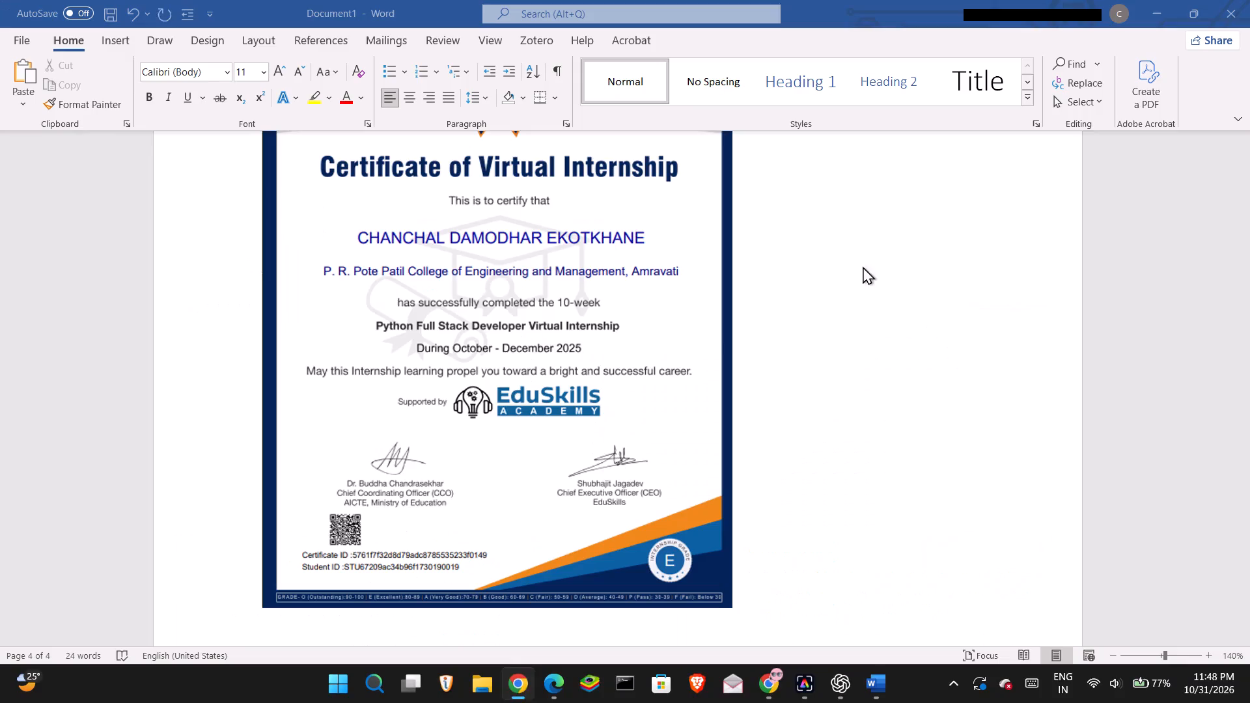
Switch to Word and add blank lines below the Python Full Stack Developer certificate until a fifth page starts.
{"action": "left_click", "coordinate": [805, 553]}
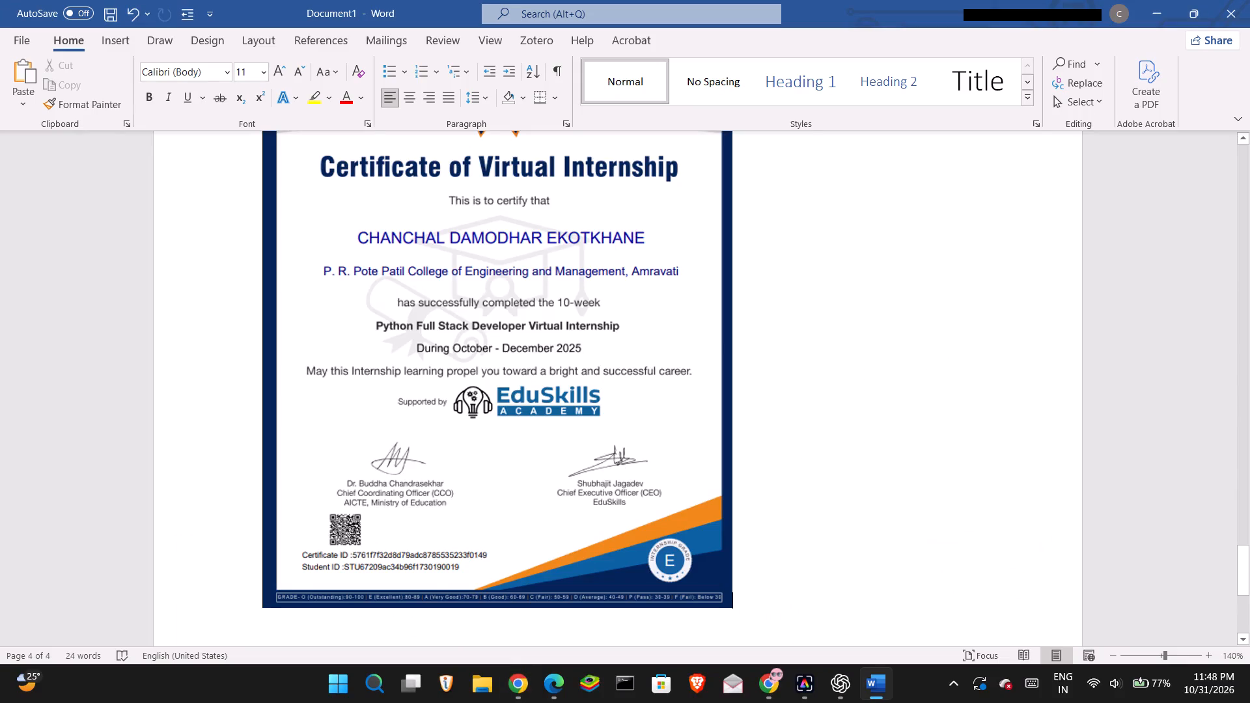
{"action": "key", "text": "Return"}
{"action": "key", "text": "Return"}
{"action": "key", "text": "Return"}
{"action": "key", "text": "Return"}
{"action": "key", "text": "Return"}
{"action": "key", "text": "Return"}
{"action": "key", "text": "Return"}
{"action": "key", "text": "Return"}
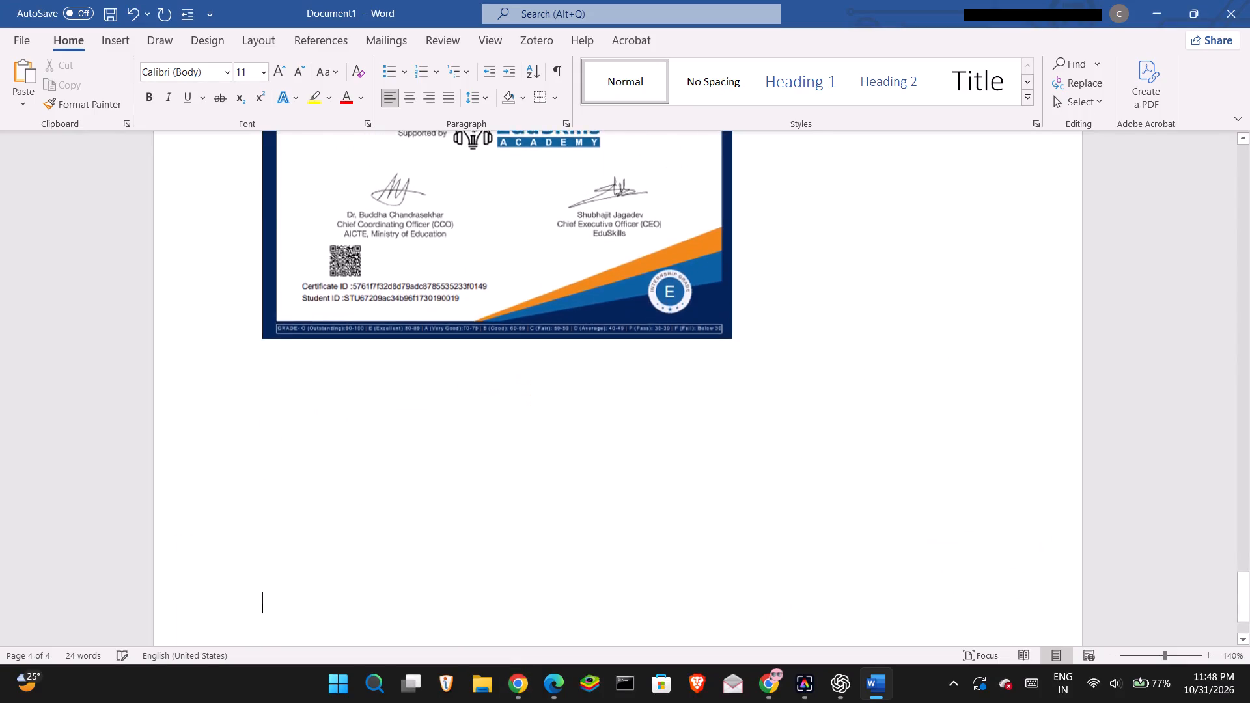
{"action": "key", "text": "Return"}
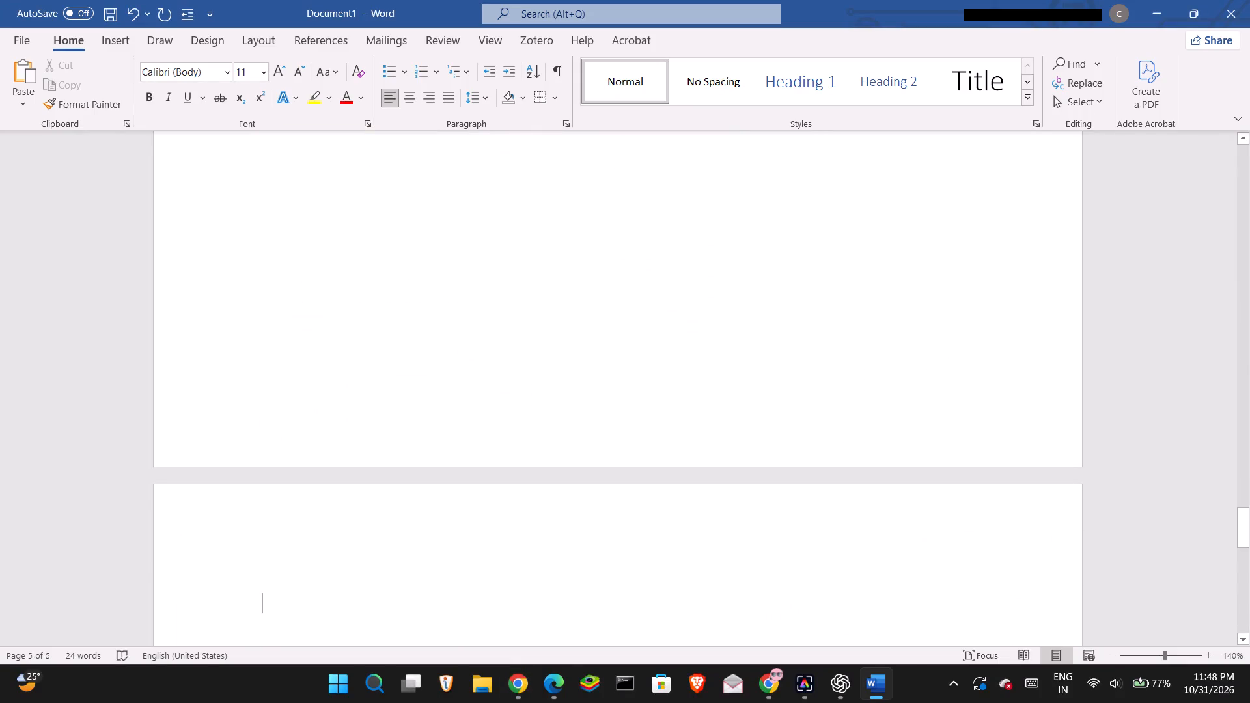
{"action": "scroll", "coordinate": [805, 553], "scroll_direction": "up", "scroll_amount": 2}
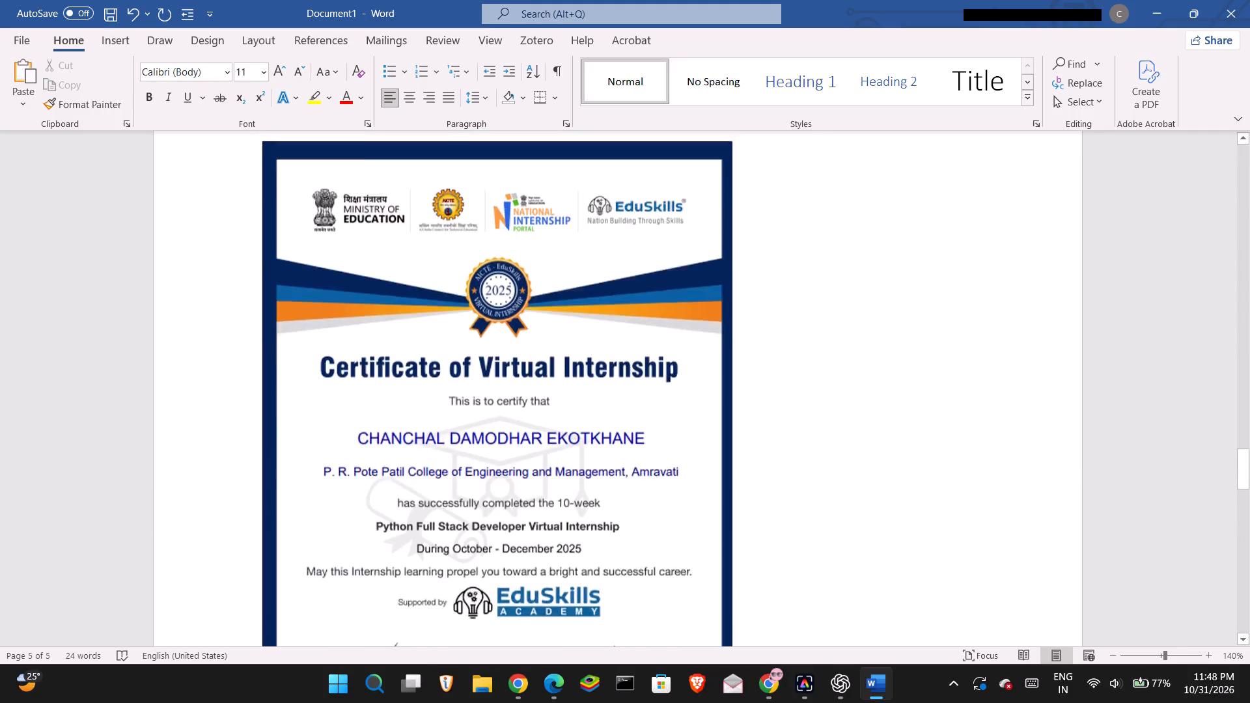
{"action": "scroll", "coordinate": [805, 553], "scroll_direction": "down", "scroll_amount": 3}
{"action": "scroll", "coordinate": [805, 553], "scroll_direction": "up", "scroll_amount": 2}
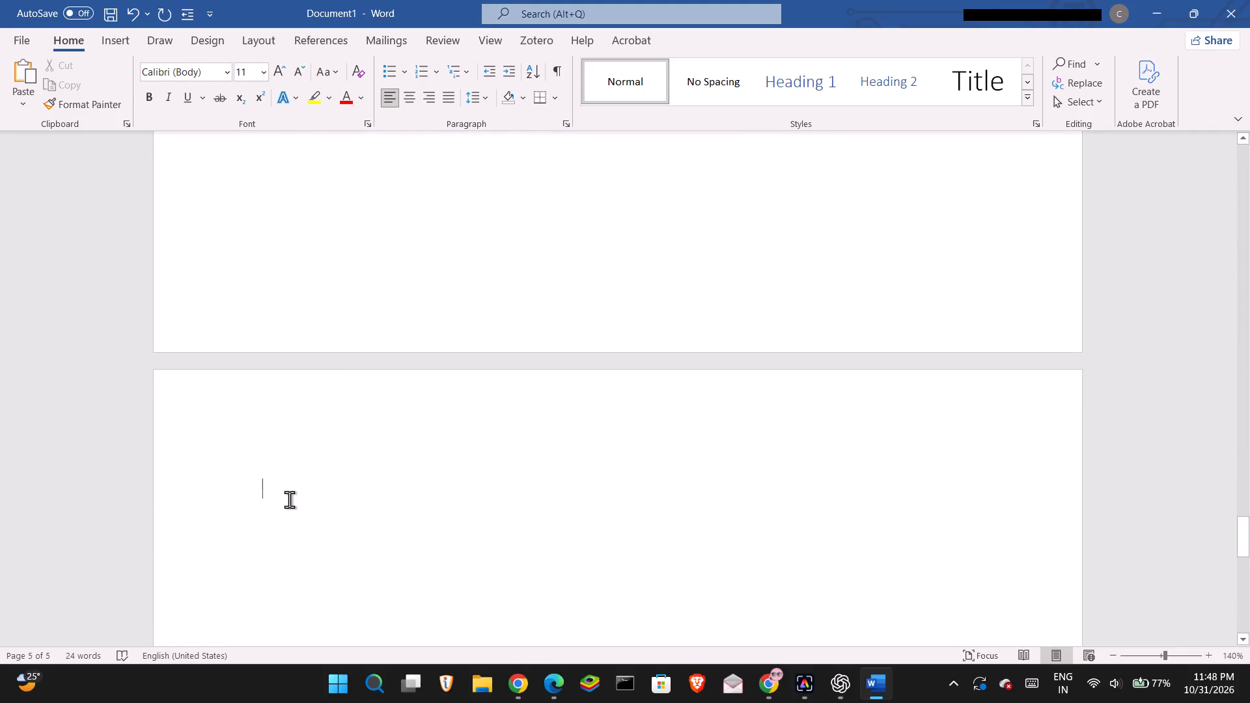
Number the fifth entry "5." on the new page and paste the copied title "Data Analytics with Python & Power BI Virtual Internship" after it.
{"action": "left_click", "coordinate": [289, 499]}
{"action": "key", "text": "5"}
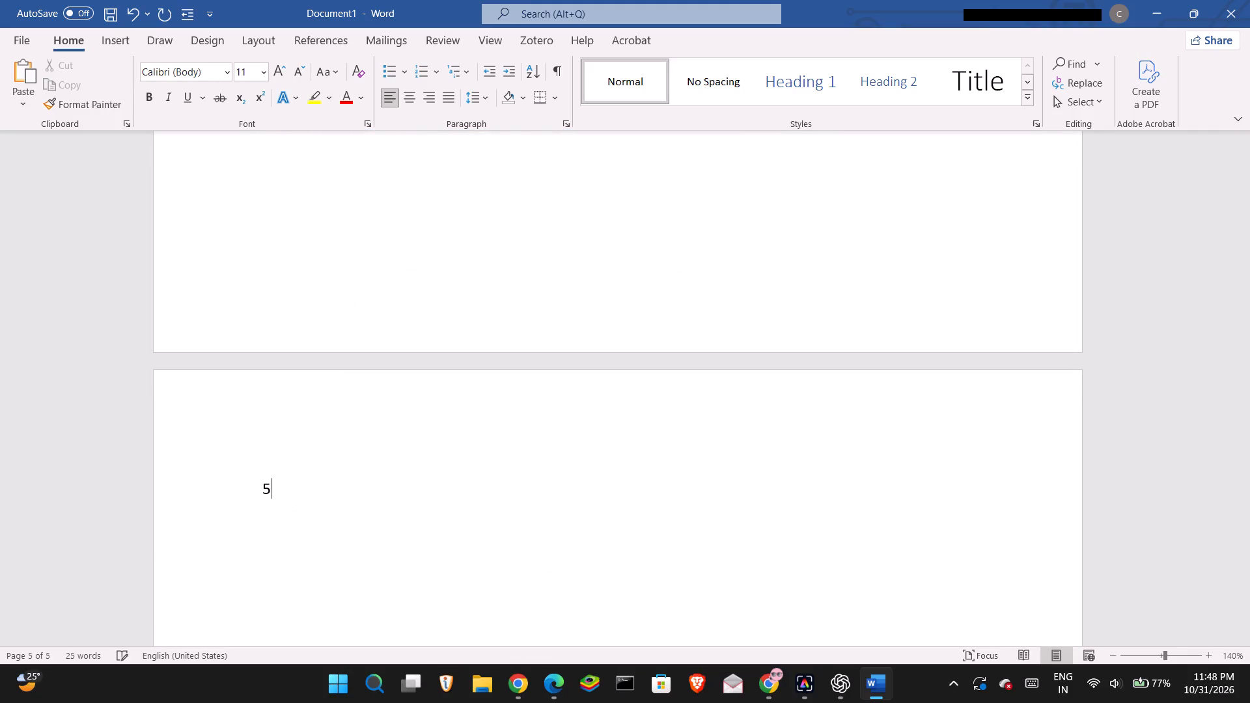
{"action": "type", "text": "."}
{"action": "key", "text": "space"}
{"action": "key", "text": "ctrl+v"}
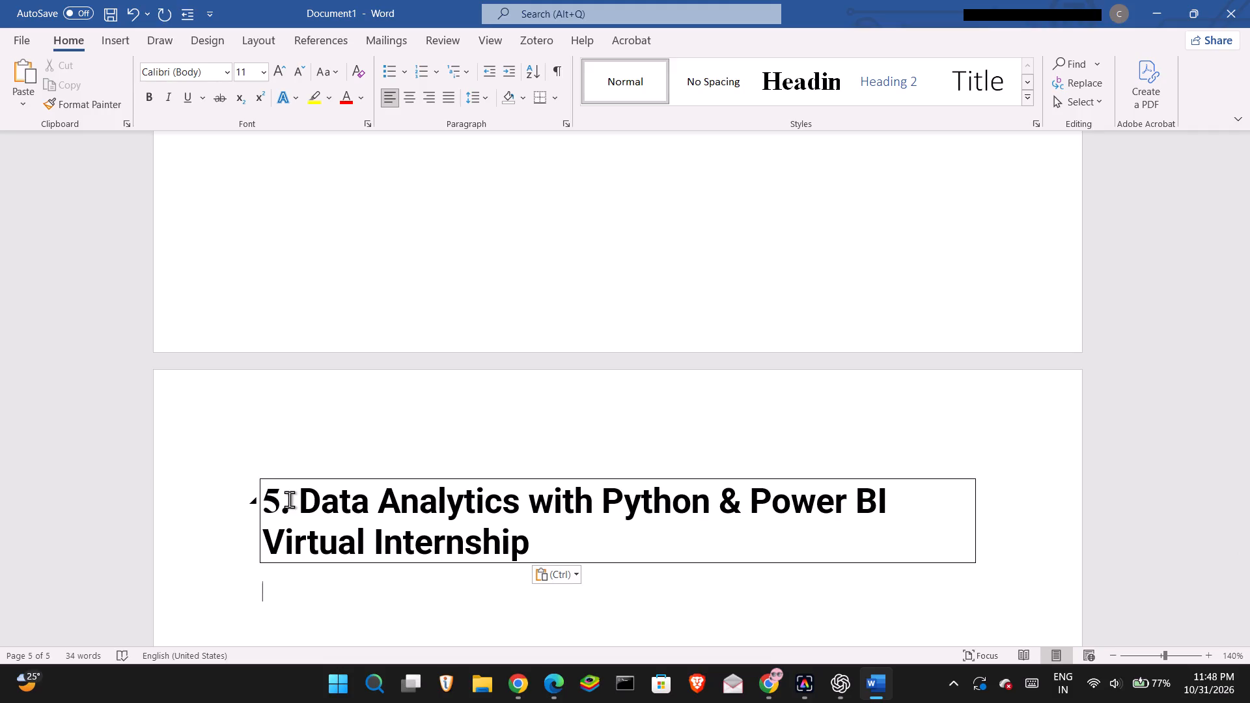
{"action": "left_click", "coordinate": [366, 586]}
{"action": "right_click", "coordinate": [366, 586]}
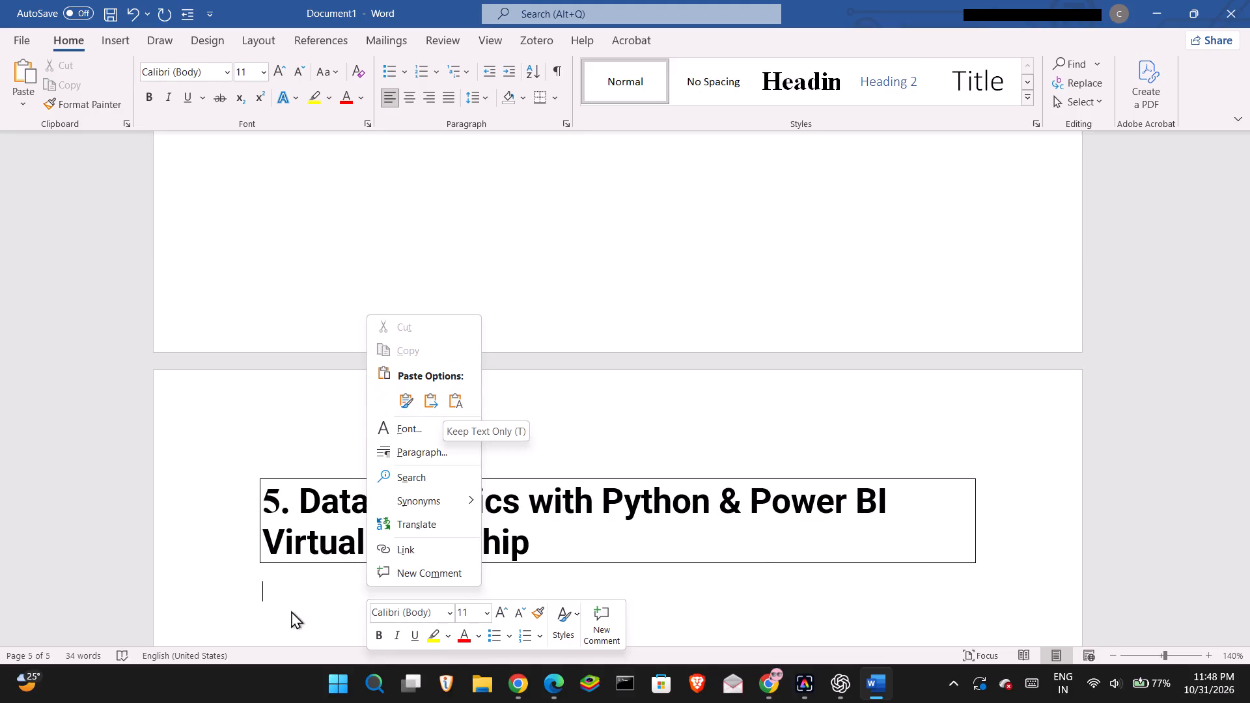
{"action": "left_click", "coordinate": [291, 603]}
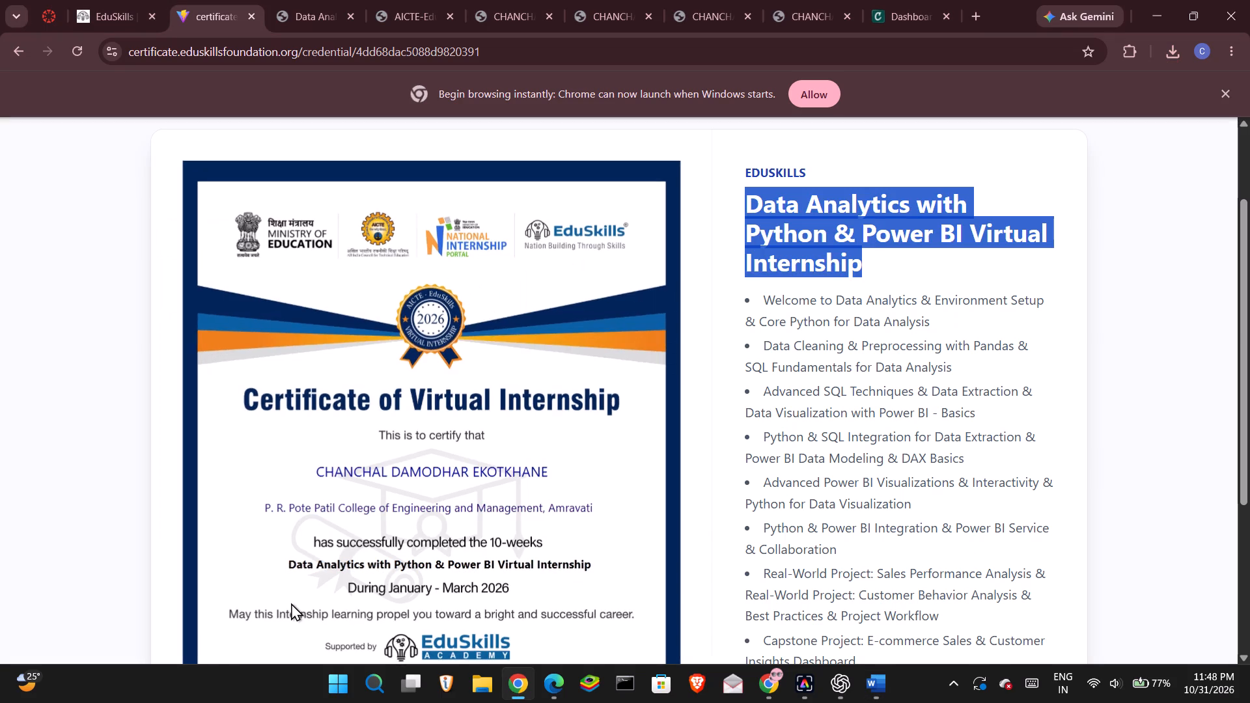
Switch to Chrome, go to the Data Analytics with Python & Power BI PDF and take a selection screenshot of the whole certificate.
{"action": "left_click", "coordinate": [805, 13]}
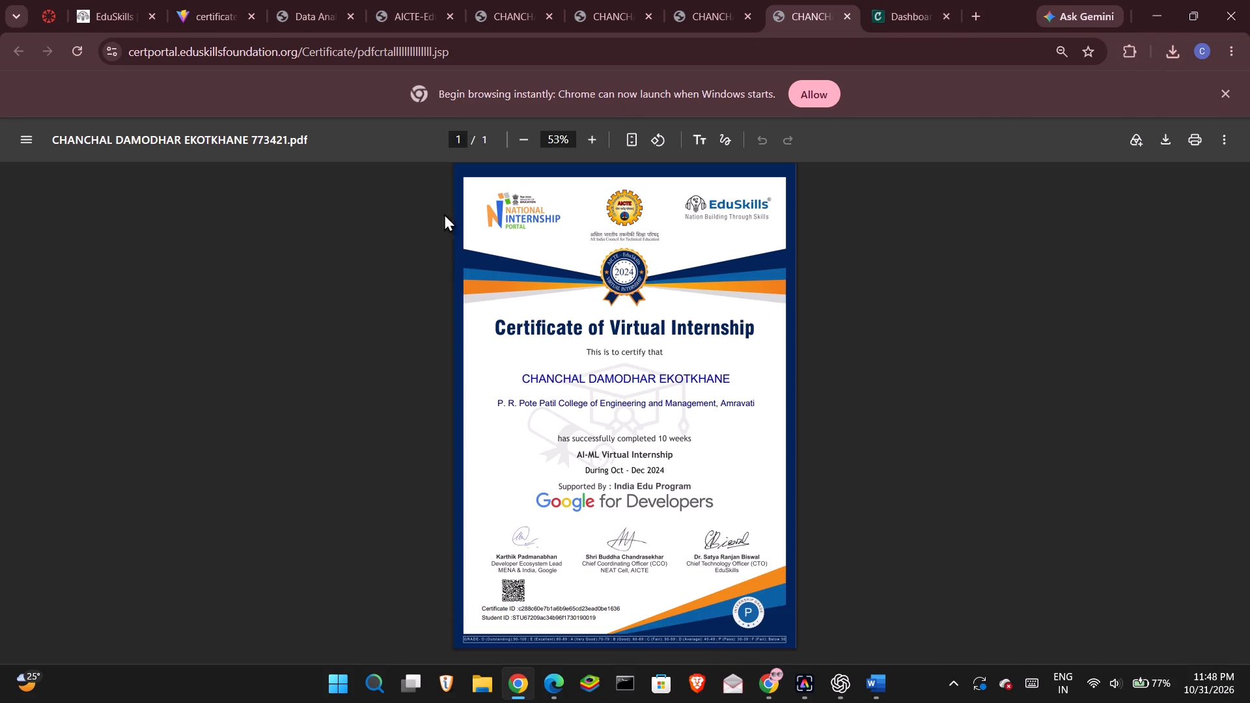
{"action": "left_click", "coordinate": [317, 14]}
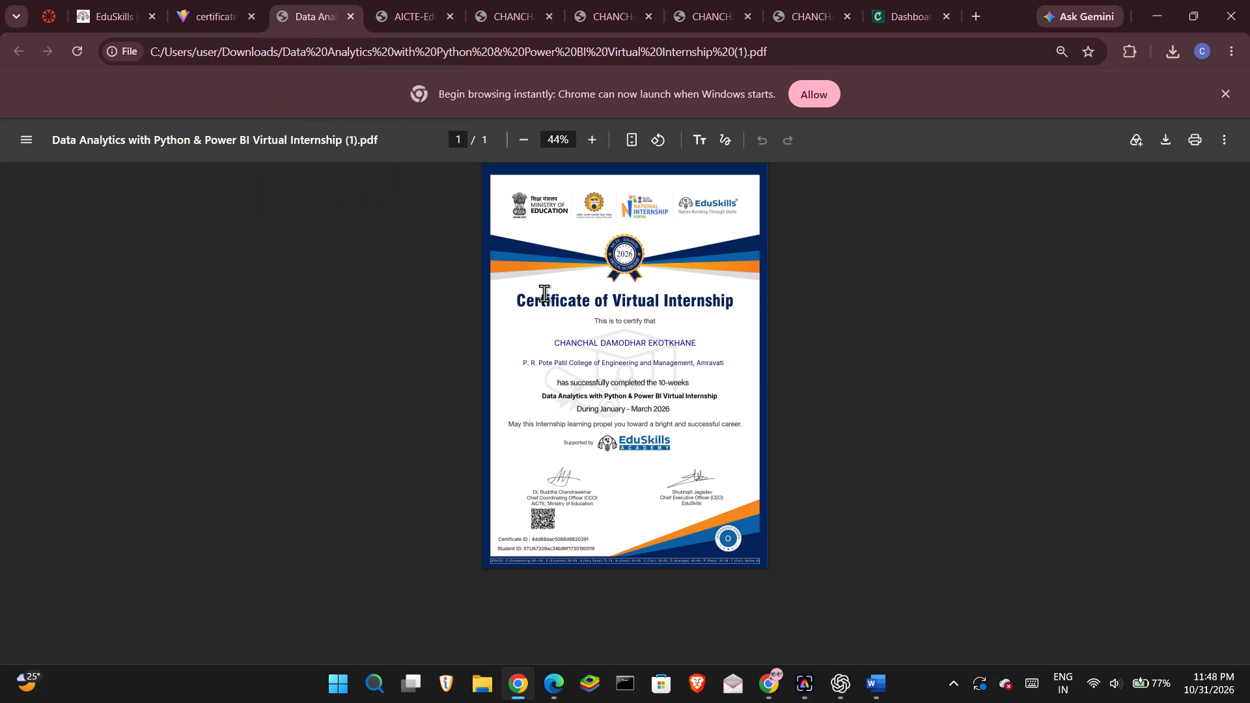
{"action": "key", "text": "shift+super+s"}
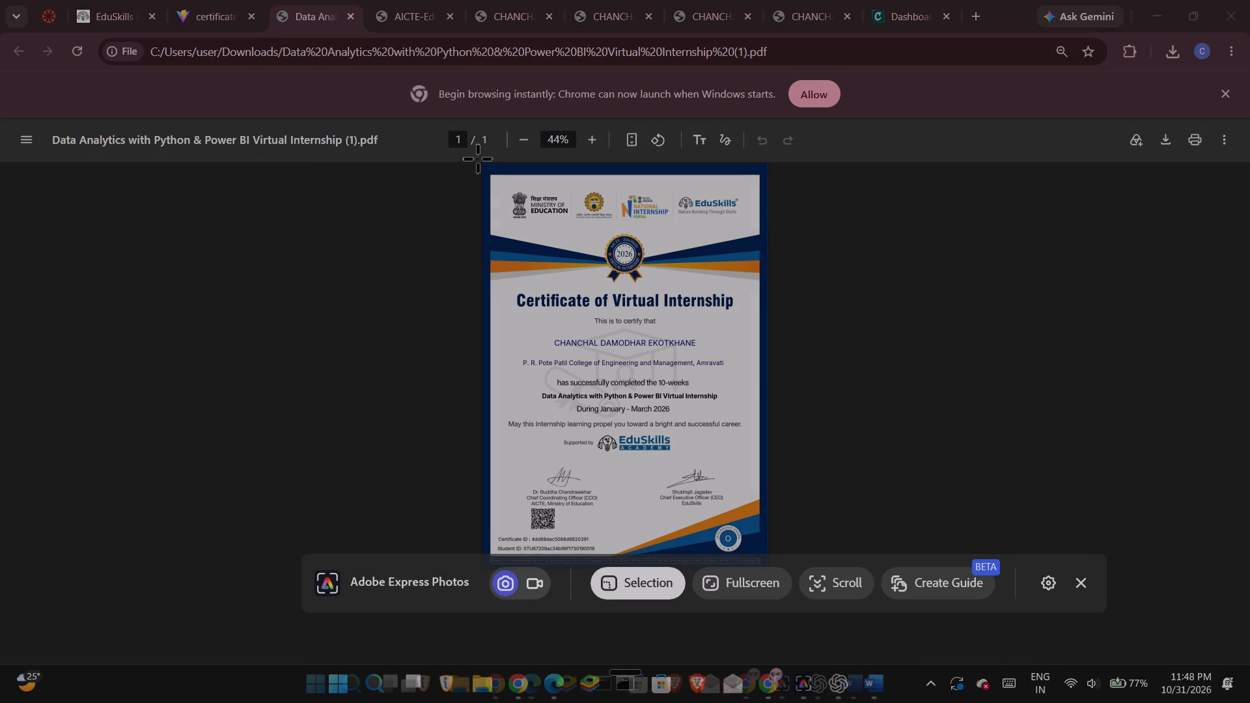
{"action": "left_click_drag", "start_coordinate": [479, 159], "coordinate": [787, 602]}
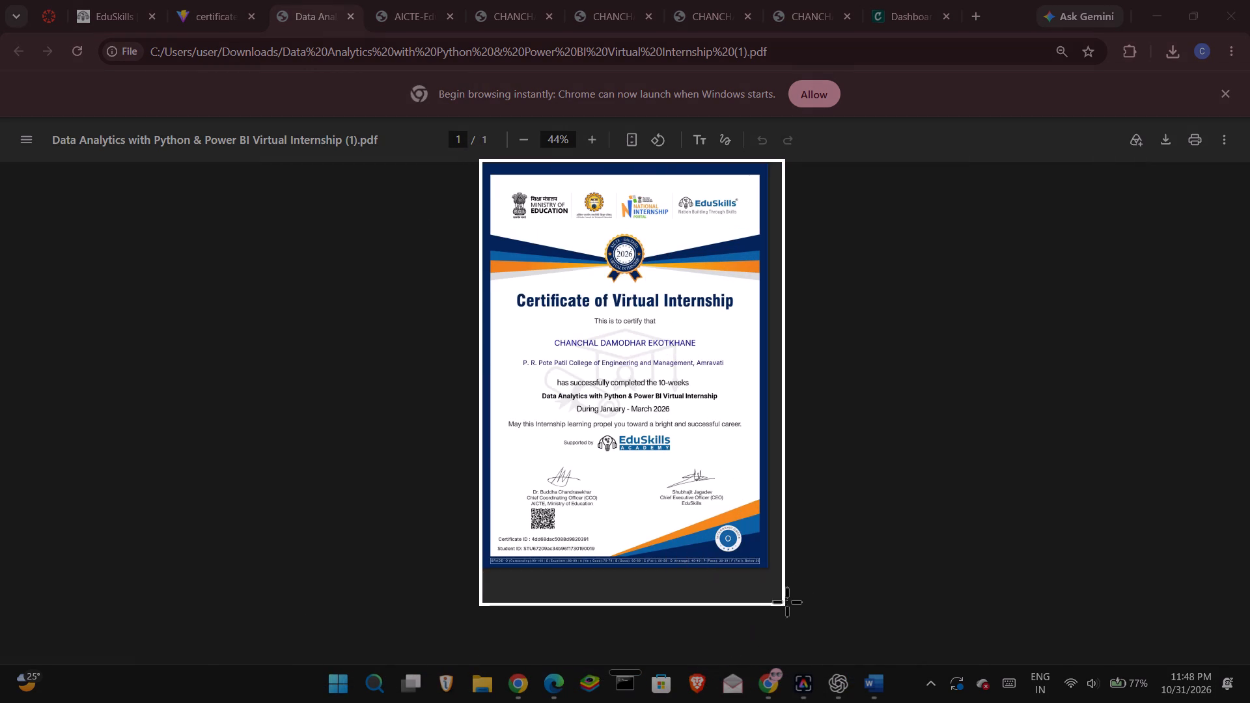
{"action": "left_click_drag", "start_coordinate": [787, 602], "coordinate": [775, 577]}
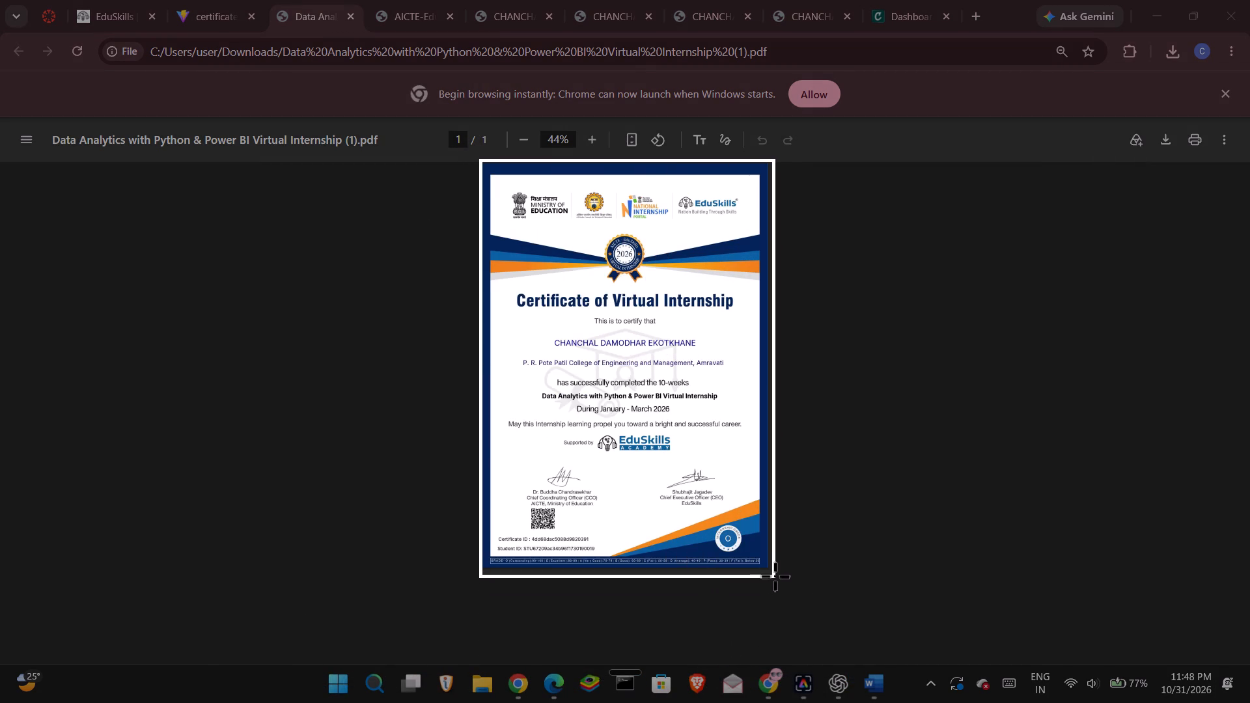
{"action": "left_click_drag", "start_coordinate": [775, 577], "coordinate": [771, 576]}
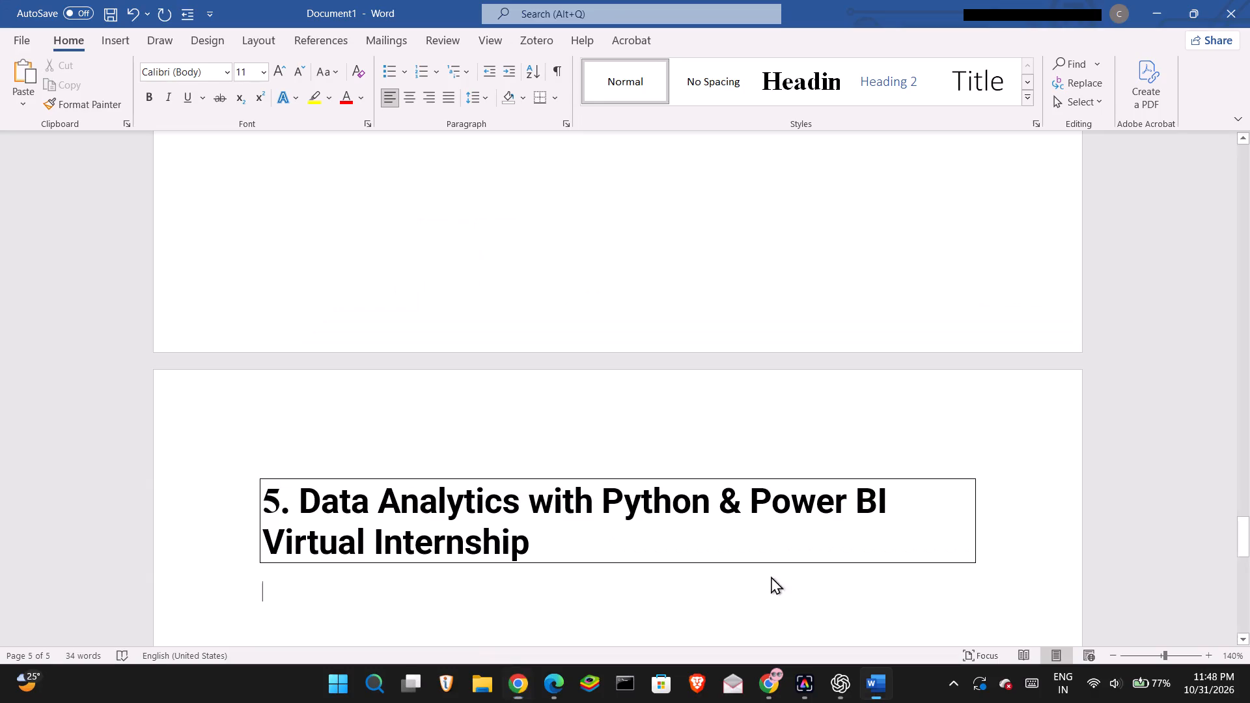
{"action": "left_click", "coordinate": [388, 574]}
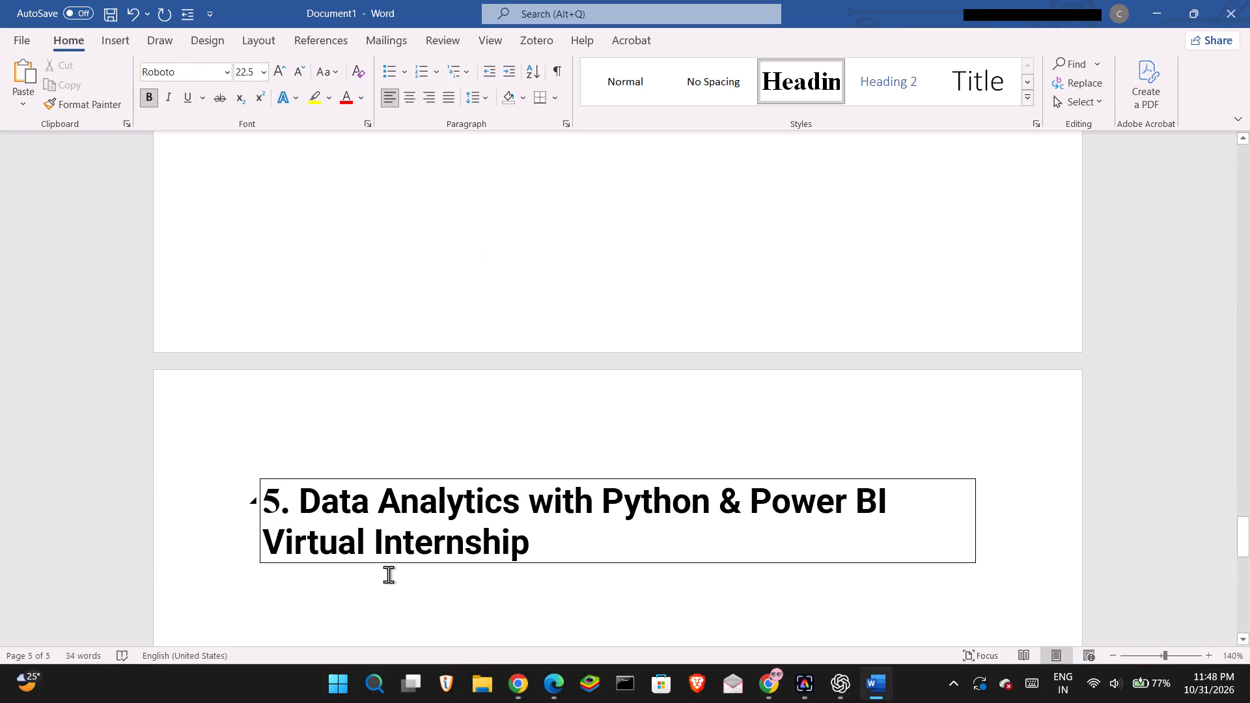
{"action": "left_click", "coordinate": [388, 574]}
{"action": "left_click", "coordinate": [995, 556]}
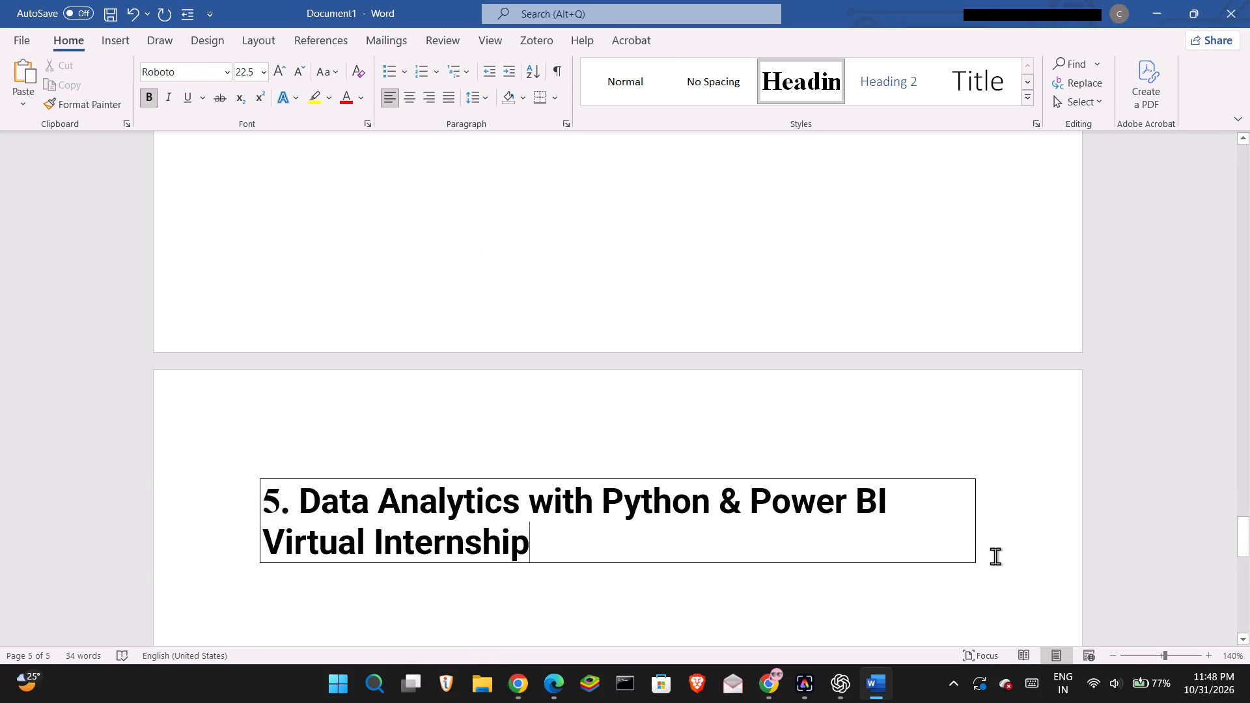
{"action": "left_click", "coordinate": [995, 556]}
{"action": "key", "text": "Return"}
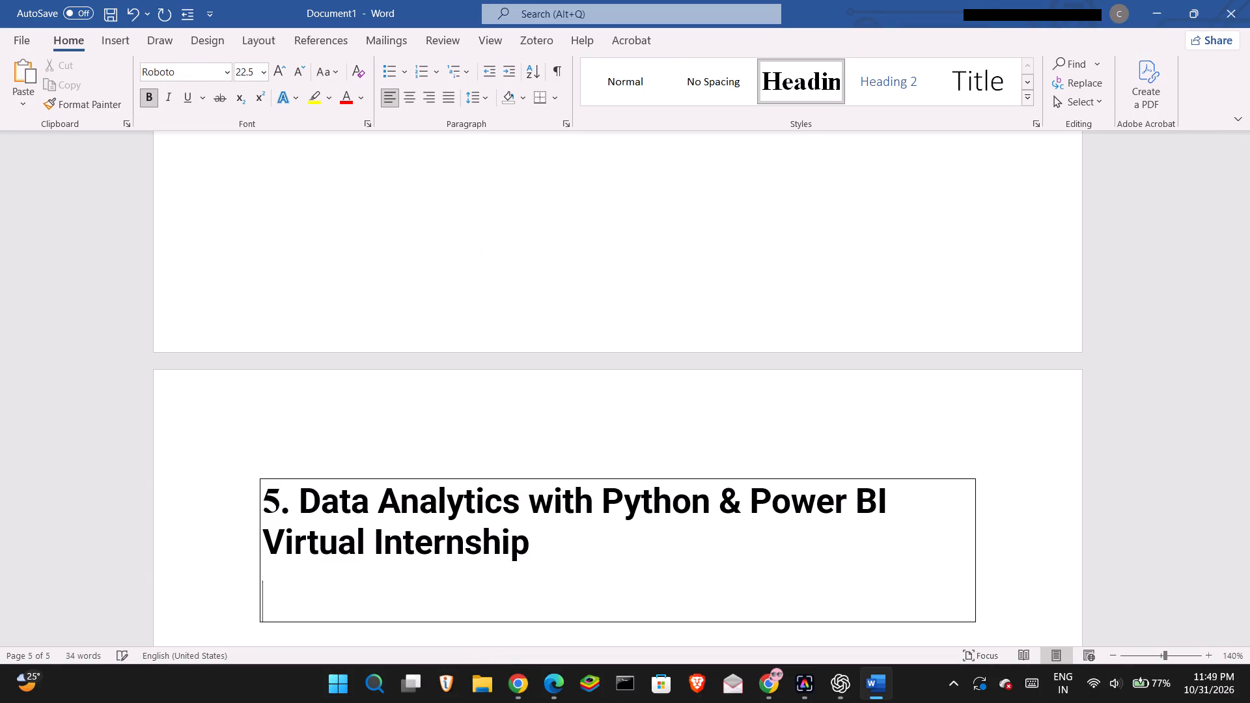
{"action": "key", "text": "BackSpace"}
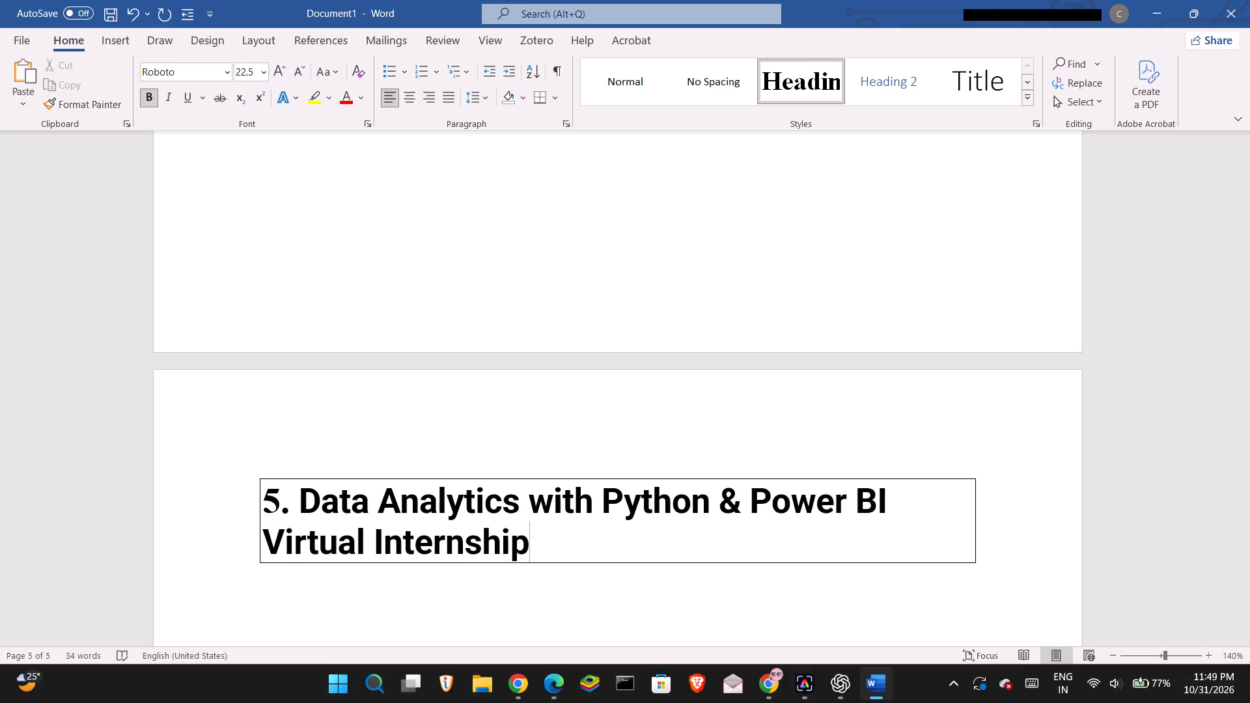
Select the whole document and adjust its font size, shrinking it several increments and enlarging it partway back.
{"action": "key", "text": "ctrl+a"}
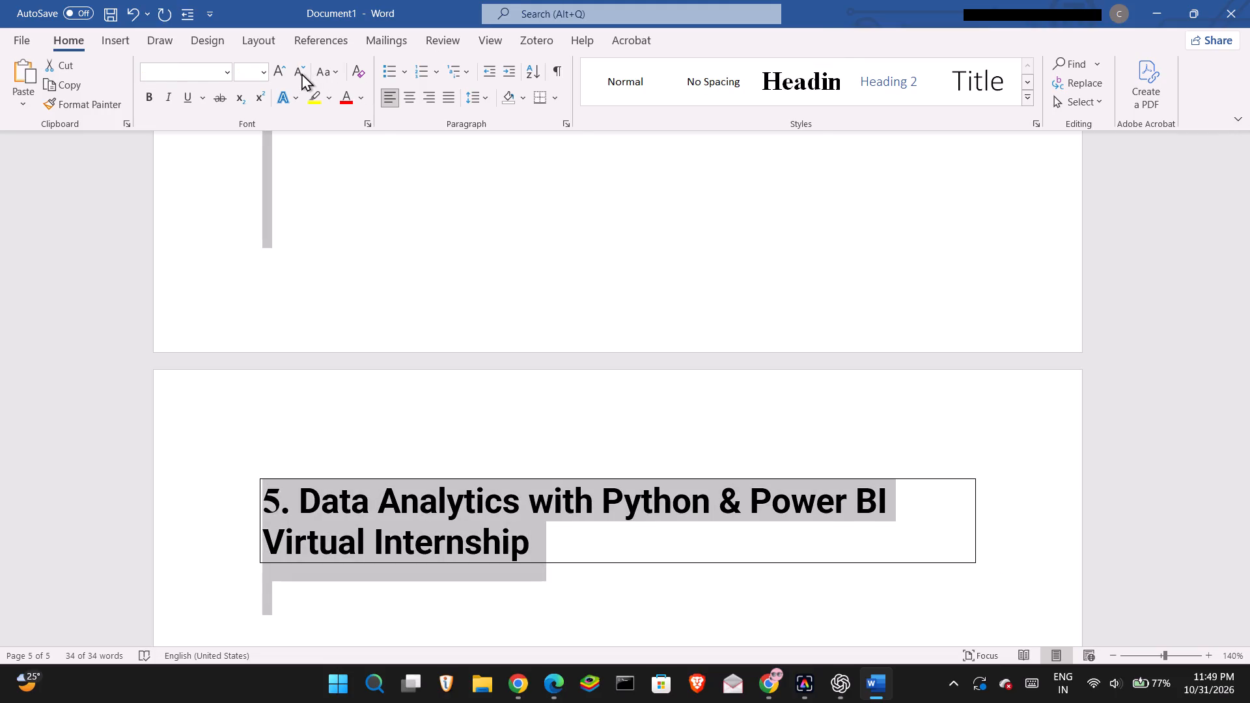
{"action": "left_click", "coordinate": [301, 73]}
{"action": "triple_click", "coordinate": [301, 73]}
{"action": "left_click", "coordinate": [301, 73]}
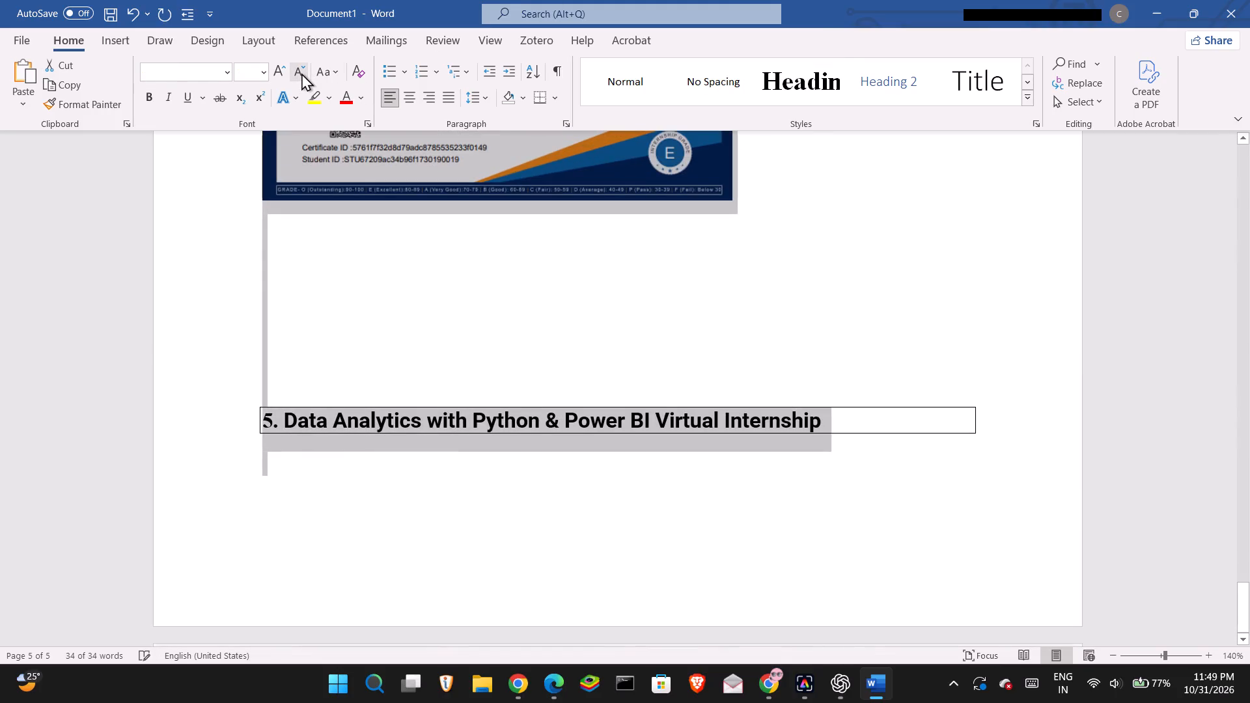
{"action": "double_click", "coordinate": [277, 72]}
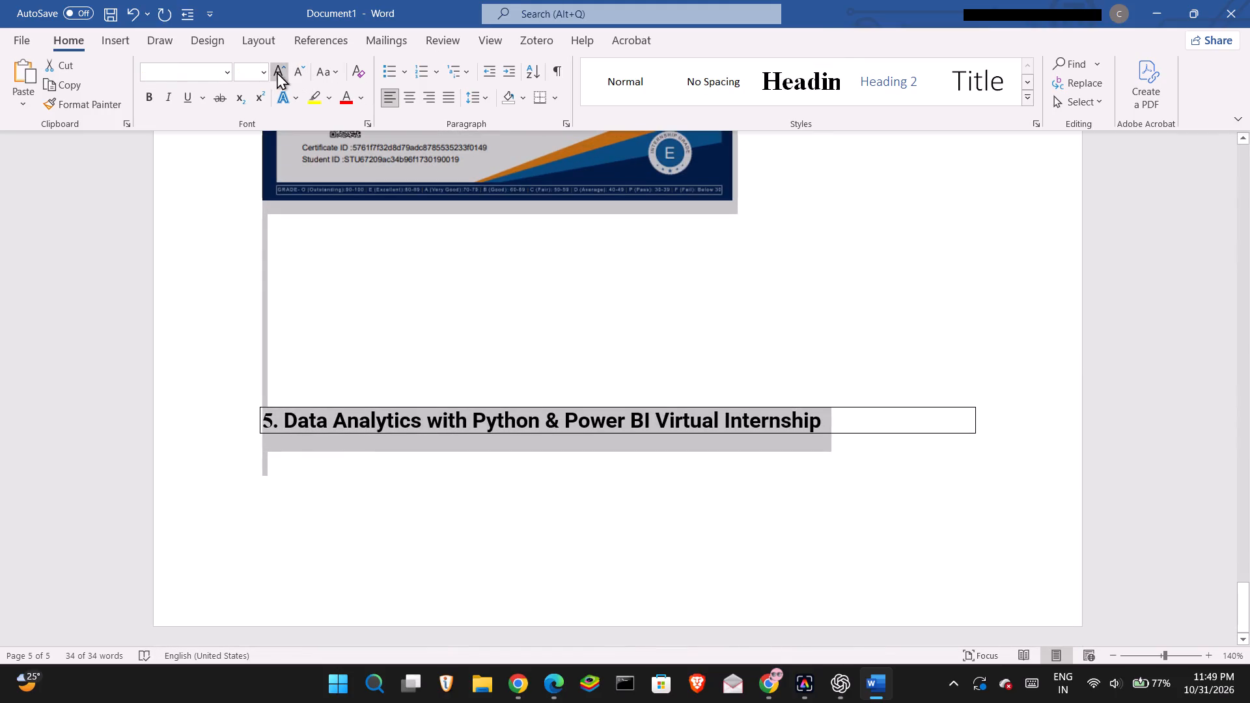
{"action": "left_click", "coordinate": [277, 72]}
{"action": "scroll", "coordinate": [324, 337], "scroll_direction": "down", "scroll_amount": 1}
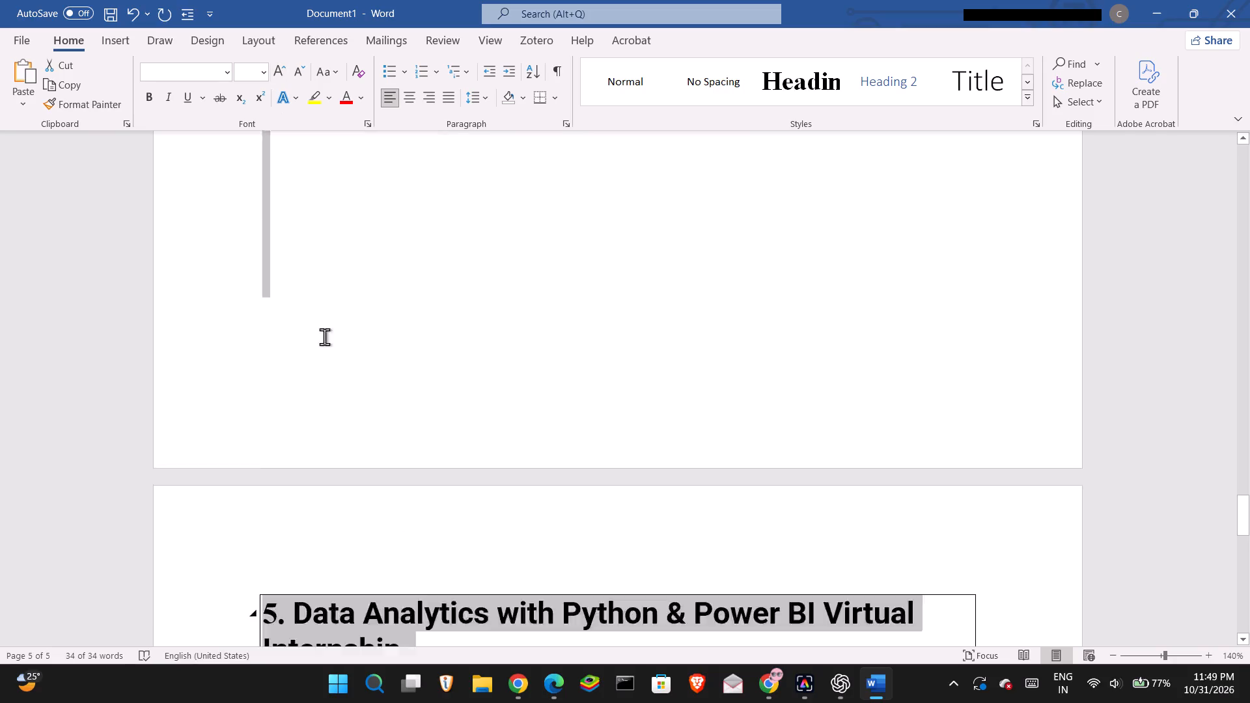
Paste the captured Data Analytics with Python & Power BI certificate below the fifth title.
{"action": "scroll", "coordinate": [324, 337], "scroll_direction": "down", "scroll_amount": 2}
{"action": "left_click", "coordinate": [458, 227]}
{"action": "scroll", "coordinate": [458, 227], "scroll_direction": "up", "scroll_amount": 1}
{"action": "key", "text": "ctrl+v"}
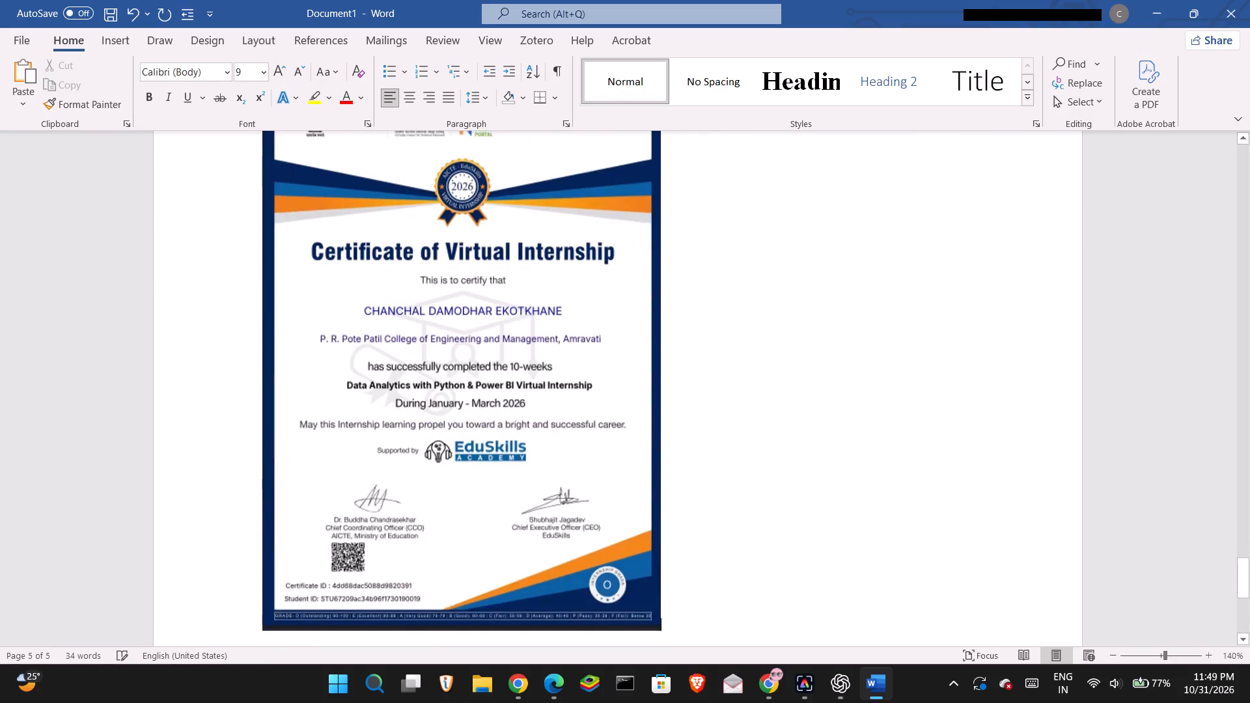
Add blank lines below the Data Analytics with Python & Power BI certificate until a sixth page starts.
{"action": "scroll", "coordinate": [410, 303], "scroll_direction": "down", "scroll_amount": 3}
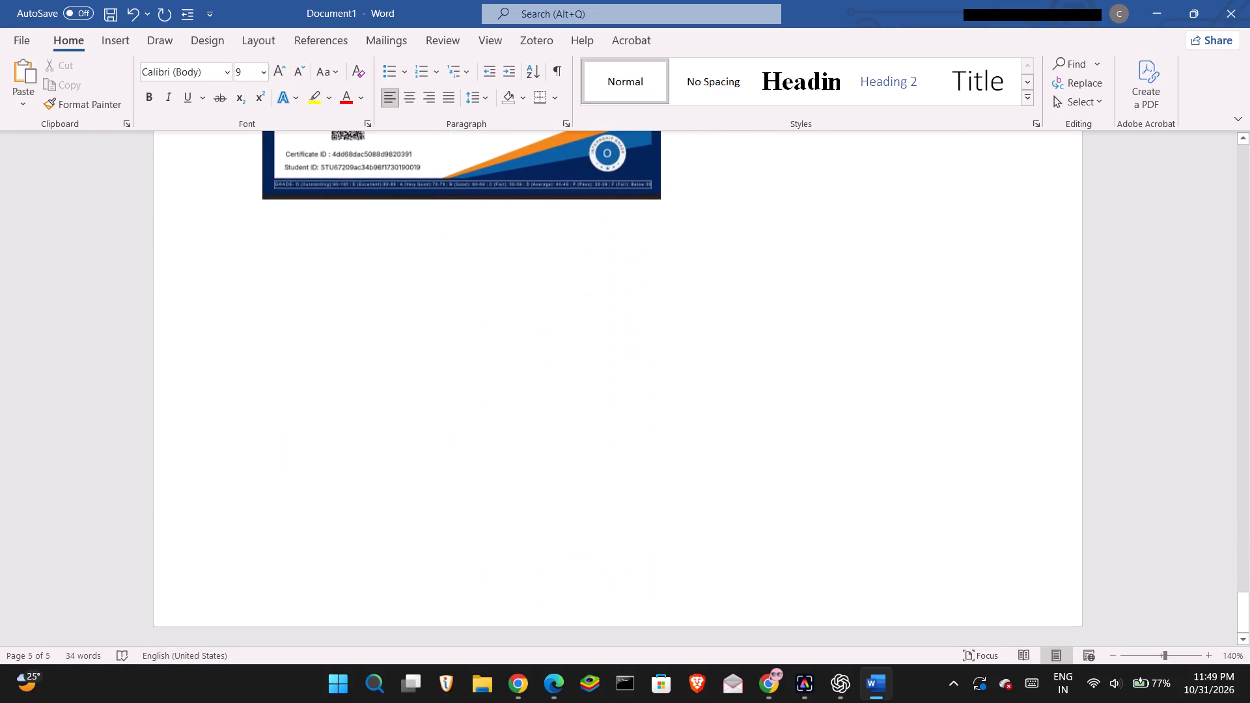
{"action": "left_click", "coordinate": [716, 210]}
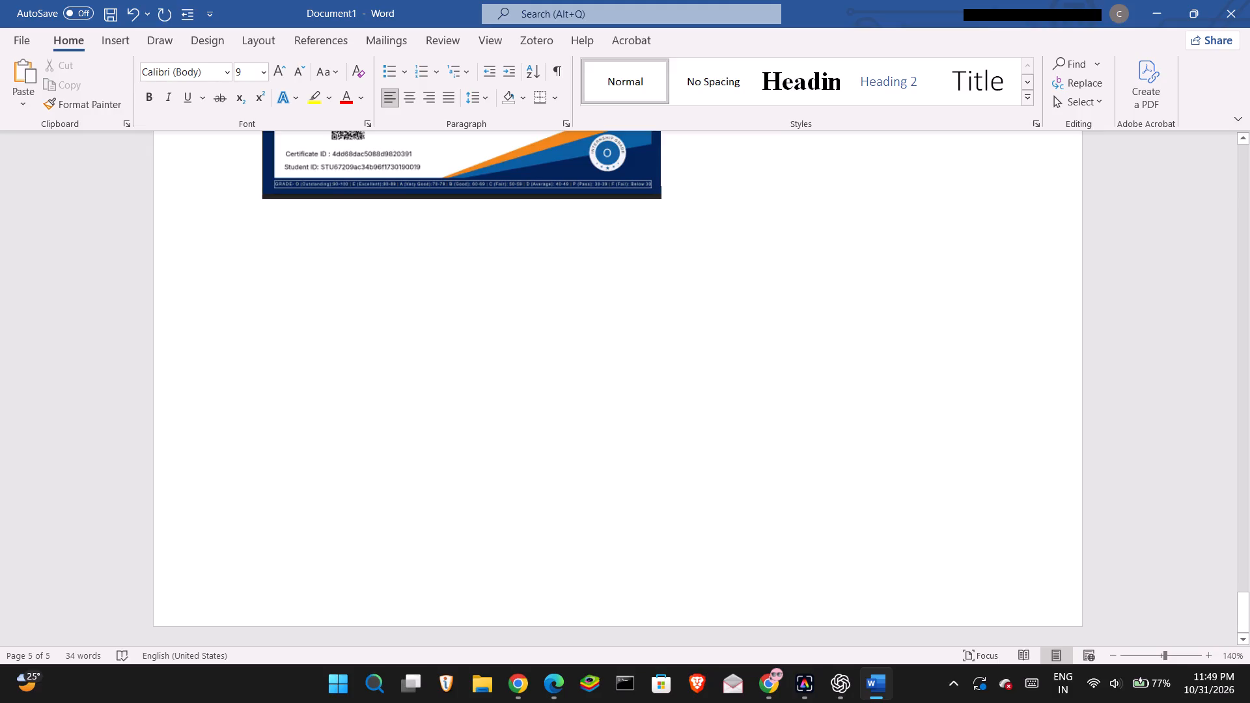
{"action": "key", "text": "Return"}
{"action": "key", "text": "Return"}
{"action": "key", "text": "Return"}
{"action": "key", "text": "Return"}
{"action": "key", "text": "Return"}
{"action": "key", "text": "Return"}
{"action": "key", "text": "Return"}
{"action": "key", "text": "Return"}
{"action": "key", "text": "Return"}
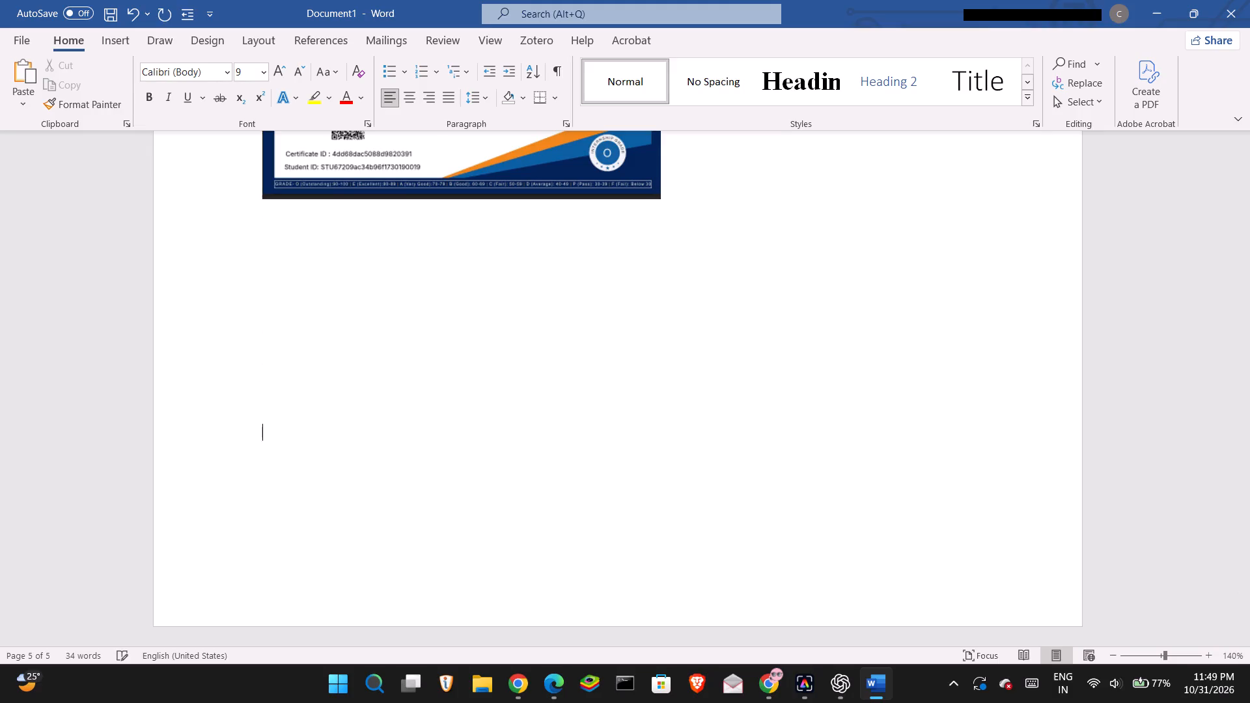
{"action": "key", "text": "Return"}
{"action": "key", "text": "Return"}
{"action": "key", "text": "Return"}
{"action": "key", "text": "BackSpace"}
{"action": "key", "text": "BackSpace"}
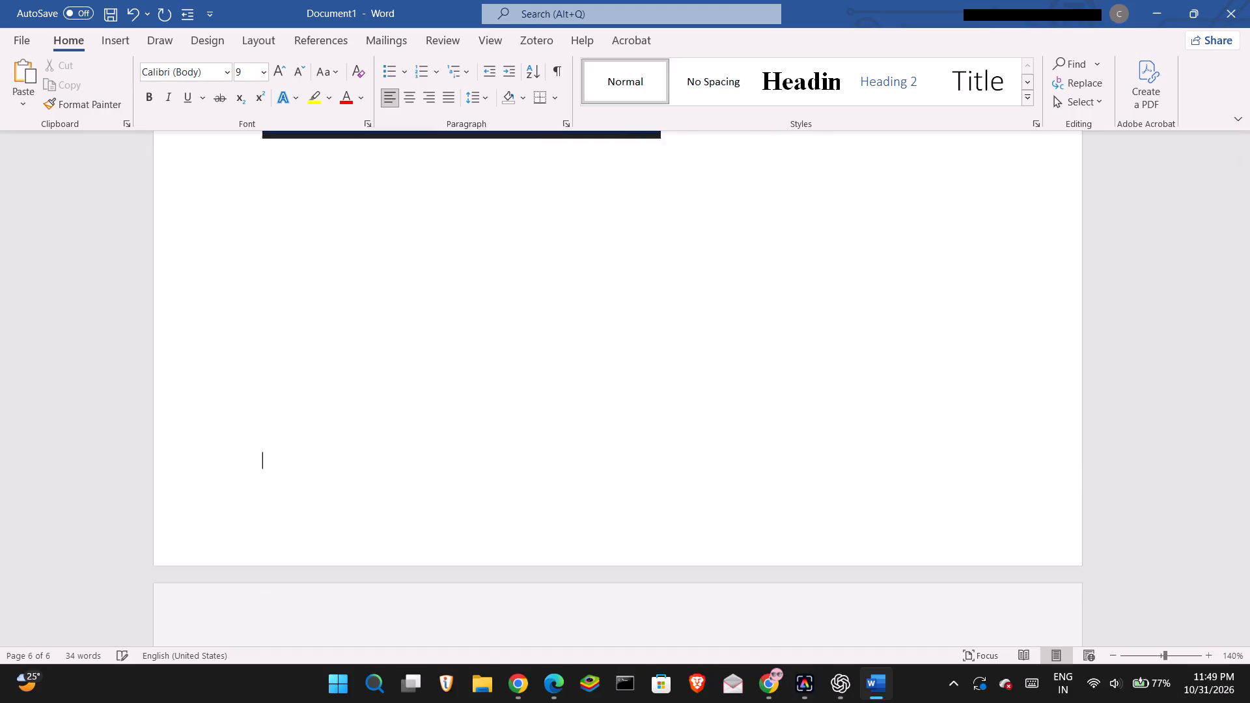
{"action": "key", "text": "Return"}
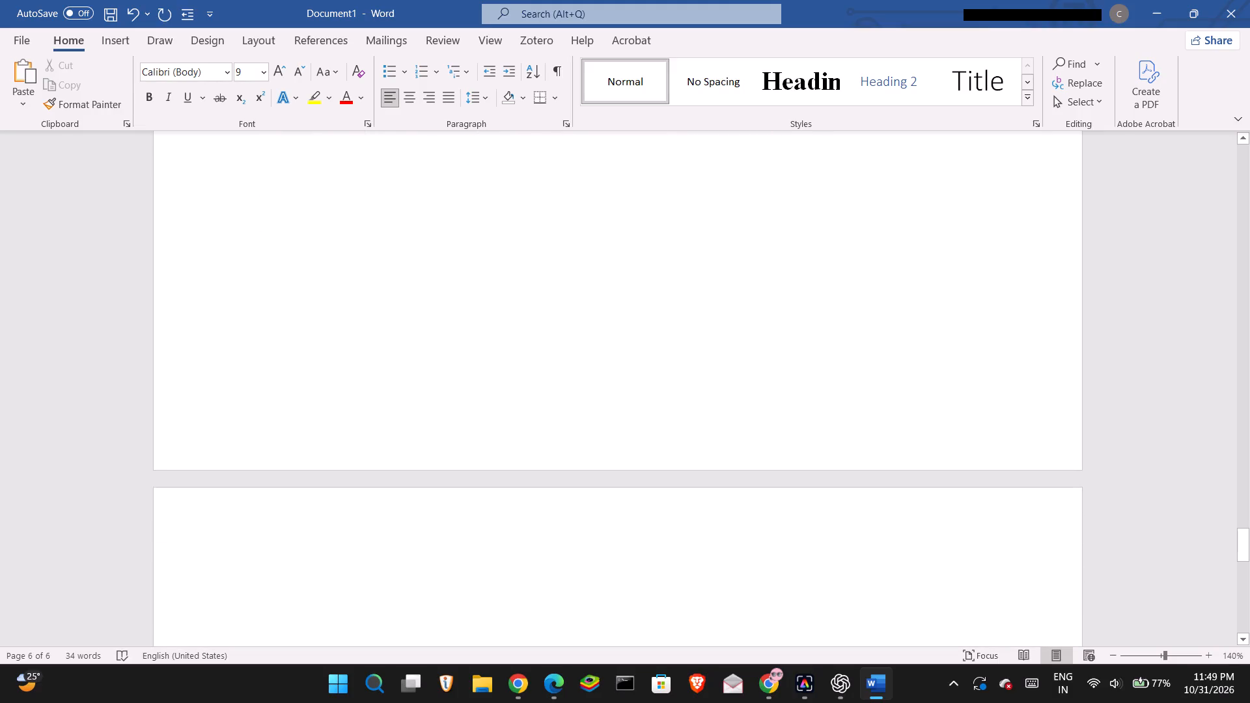
Number the sixth entry "6." on the new page.
{"action": "type", "text": "6."}
{"action": "key", "text": "space"}
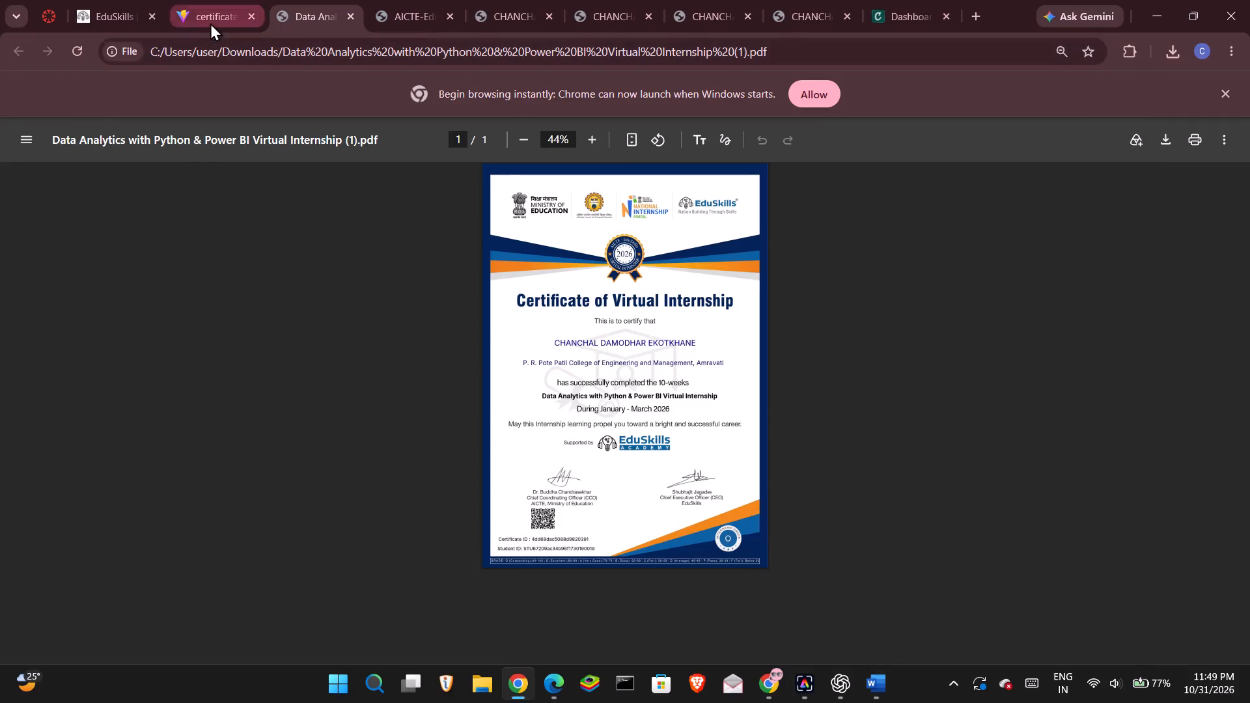
Copy the title "Mobile App Development with React Native Virtual Internship" from its wallet credential in Chrome and paste it after "6." in Word.
{"action": "left_click", "coordinate": [210, 23]}
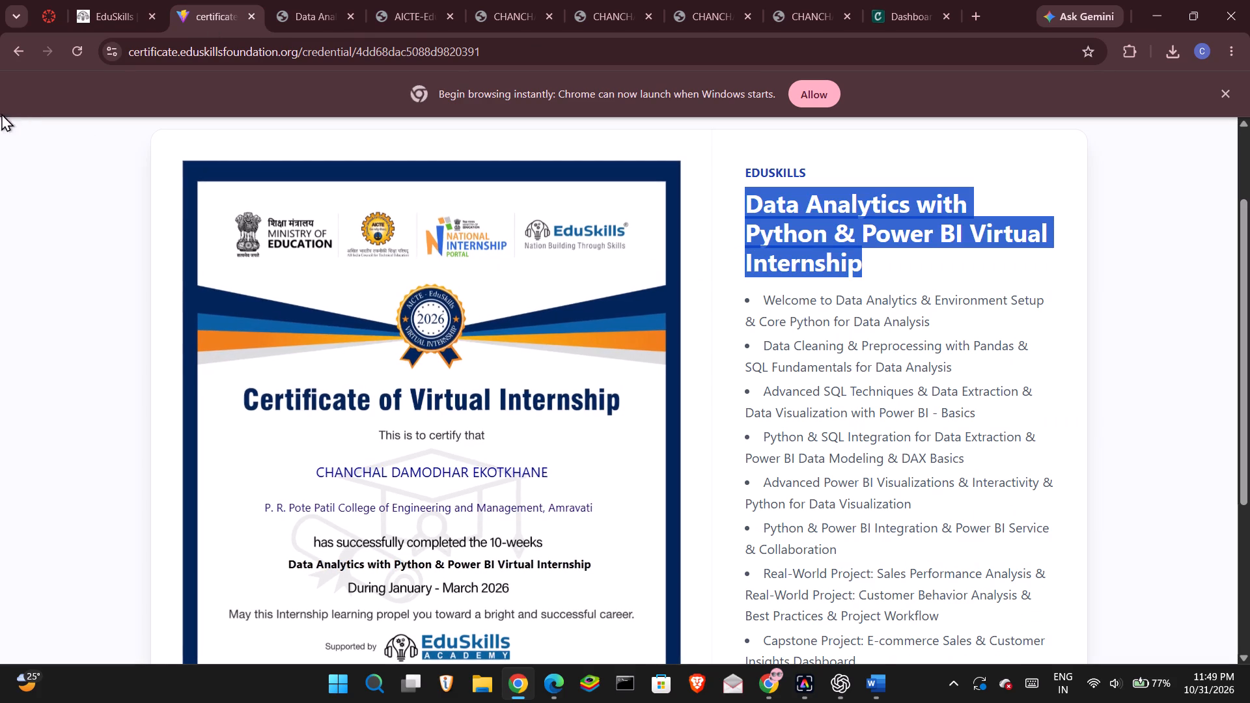
{"action": "left_click", "coordinate": [14, 48]}
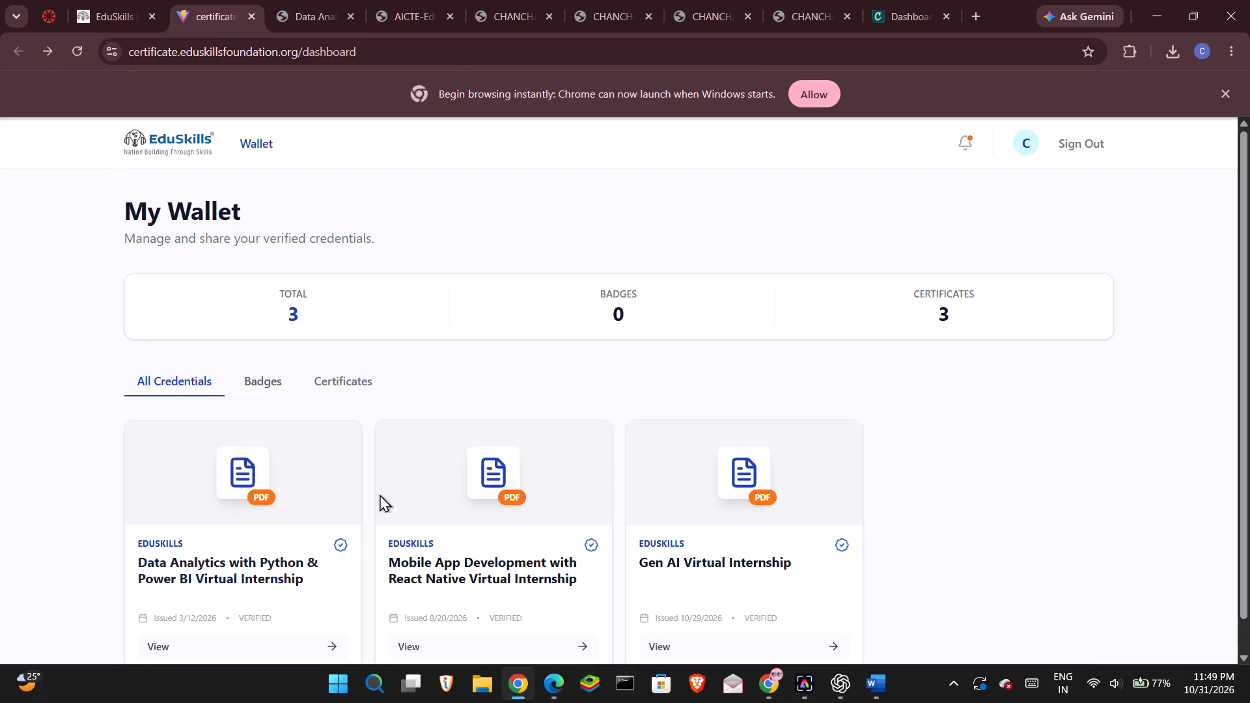
{"action": "scroll", "coordinate": [469, 565], "scroll_direction": "down", "scroll_amount": 1}
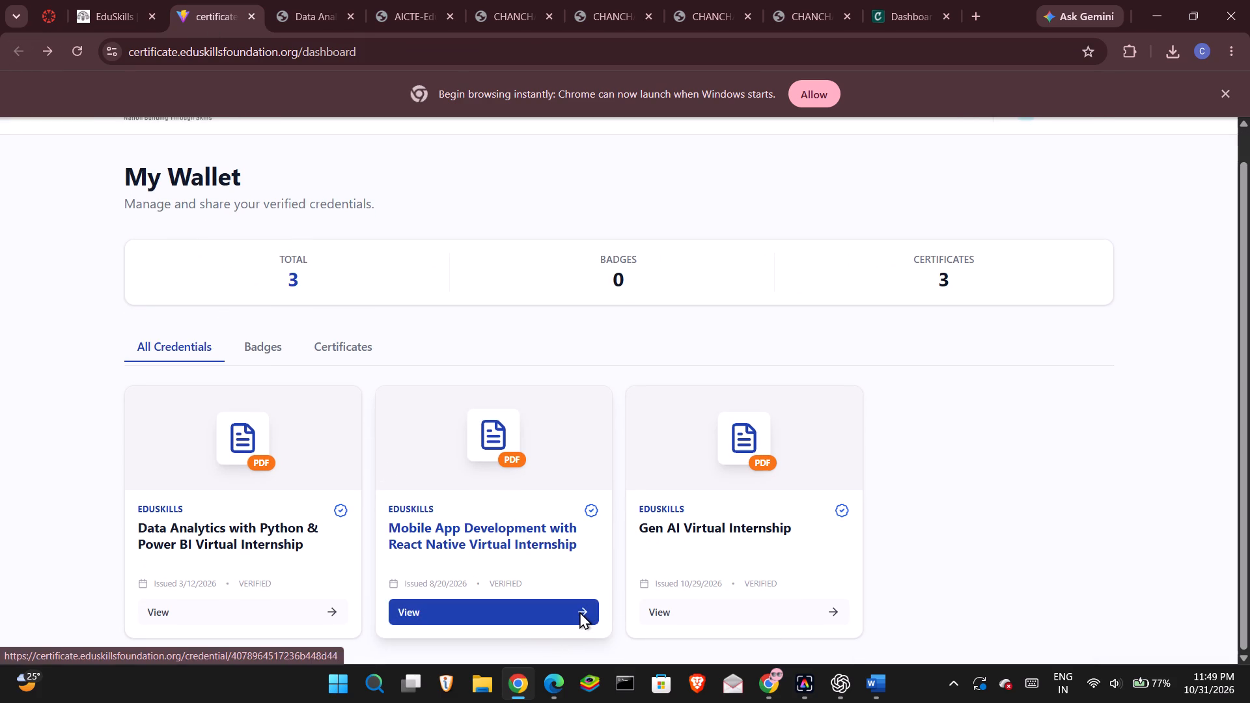
{"action": "left_click", "coordinate": [579, 611]}
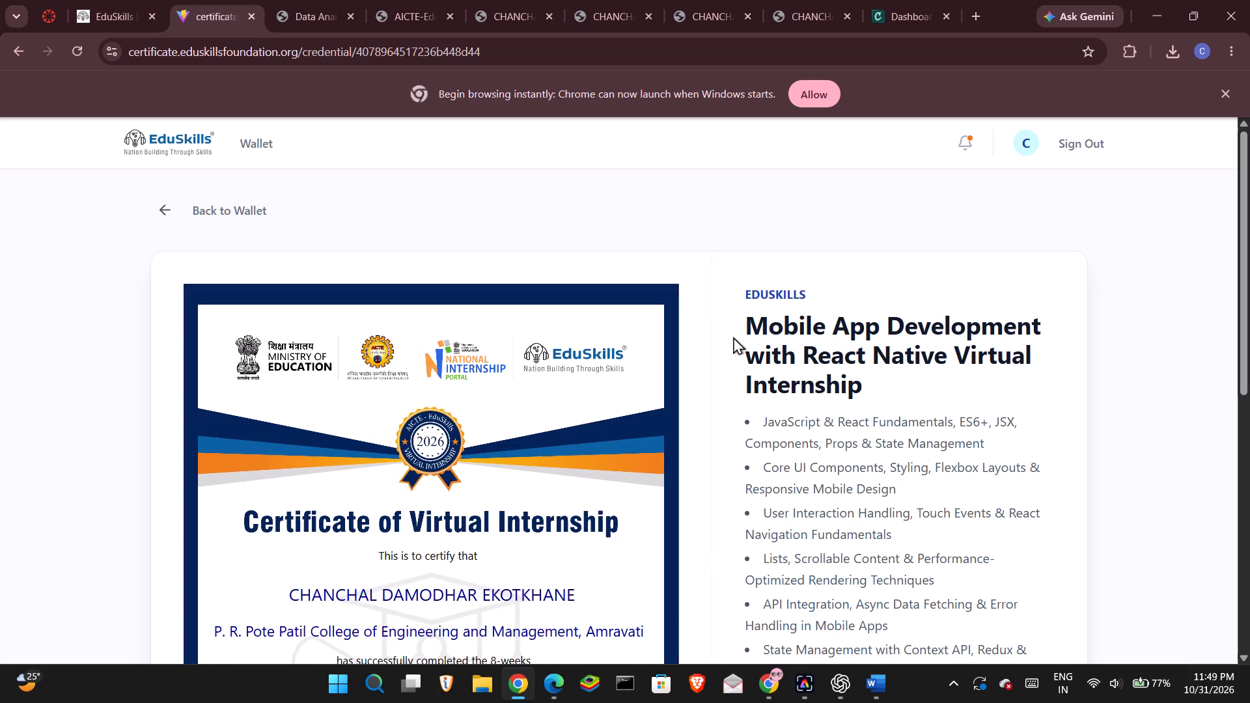
{"action": "left_click_drag", "start_coordinate": [747, 325], "coordinate": [871, 397]}
{"action": "key", "text": "ctrl+c"}
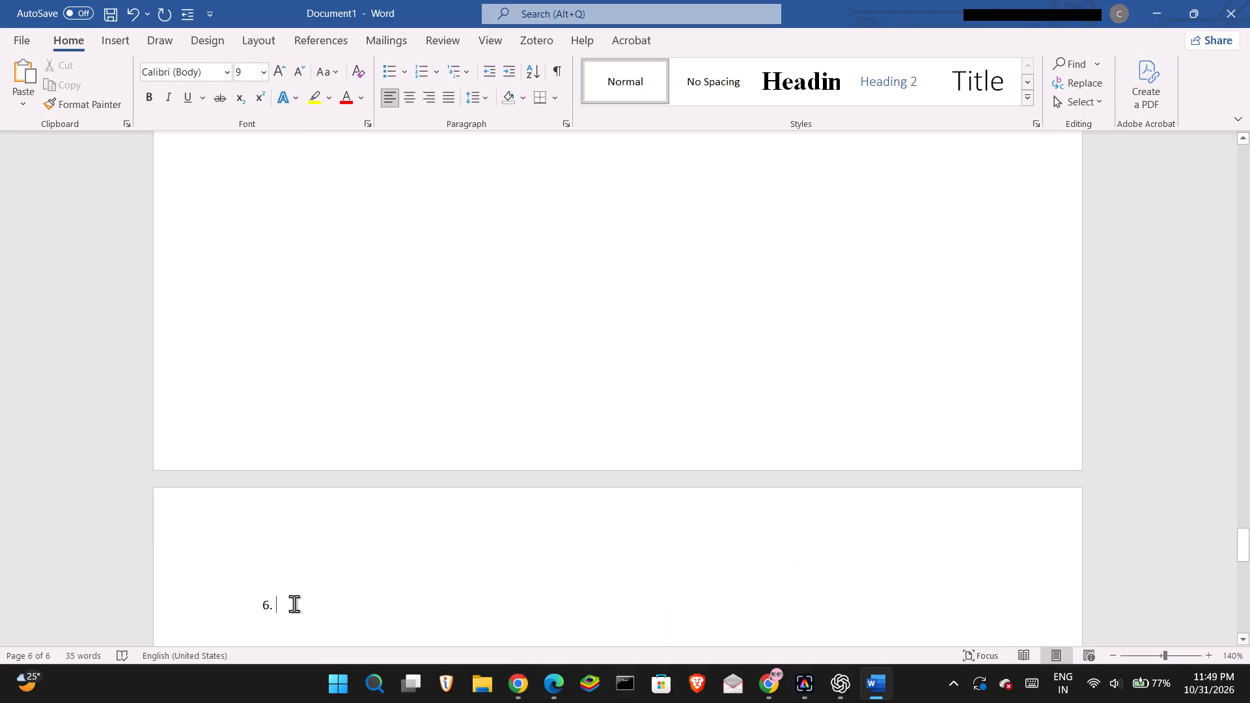
{"action": "left_click", "coordinate": [294, 603]}
{"action": "key", "text": "ctrl+v"}
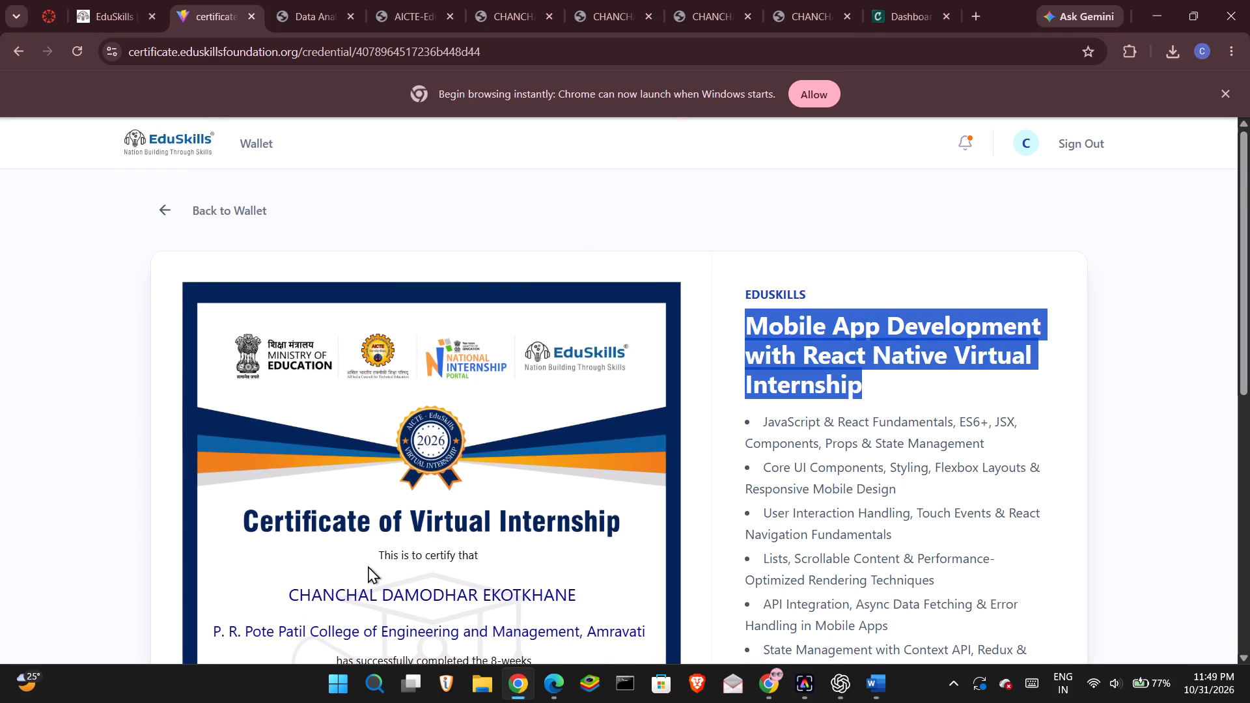
Switch to Chrome, download the Mobile App Development with React Native certificate as a PDF and open the downloaded file.
{"action": "scroll", "coordinate": [368, 566], "scroll_direction": "down", "scroll_amount": 5}
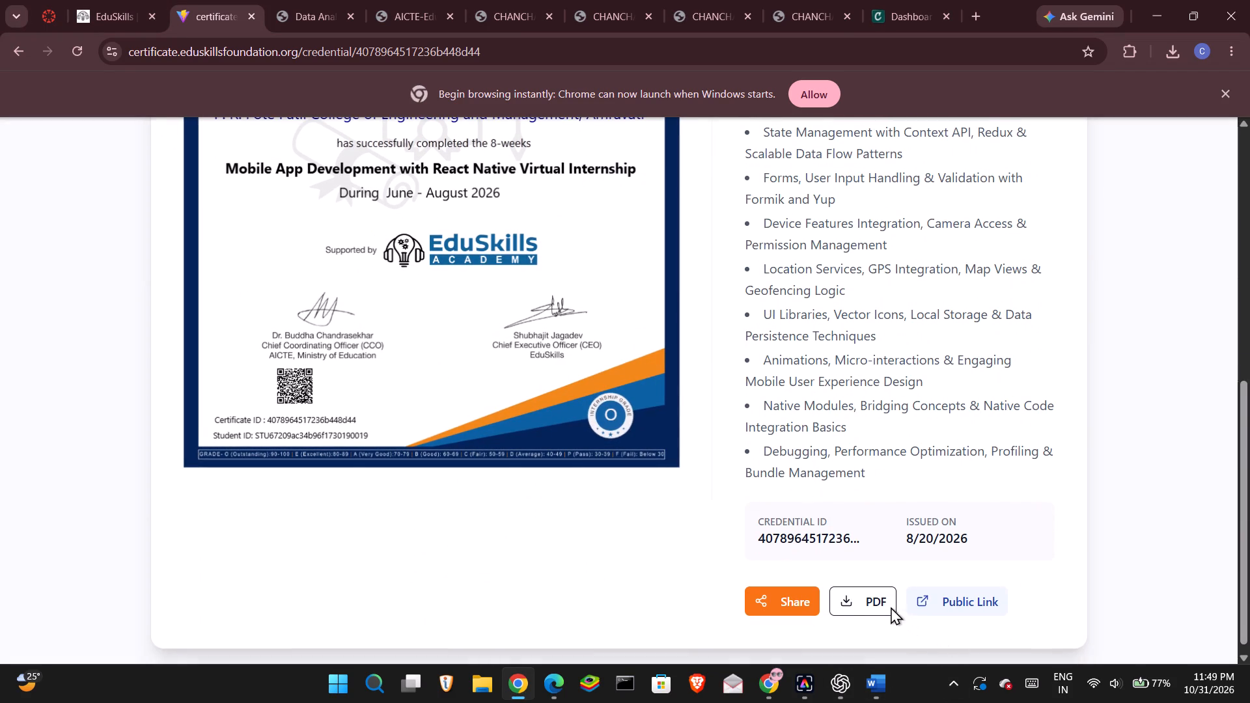
{"action": "left_click", "coordinate": [872, 599]}
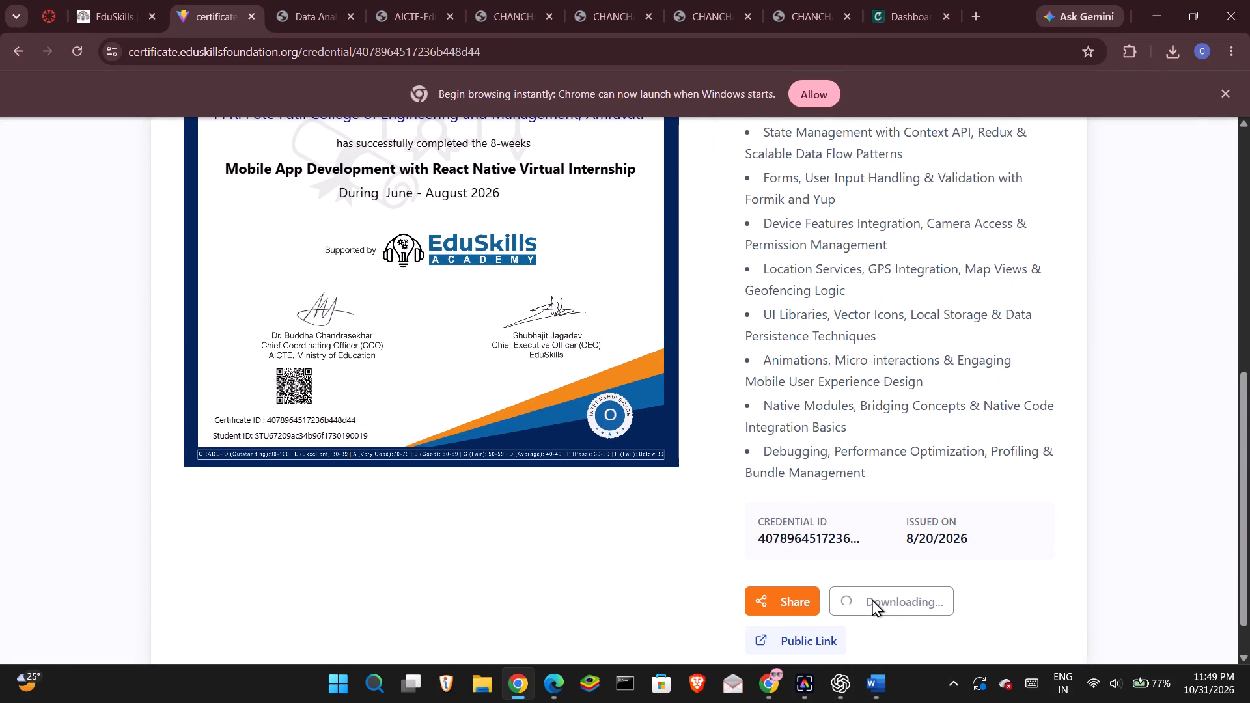
{"action": "left_click", "coordinate": [1036, 90]}
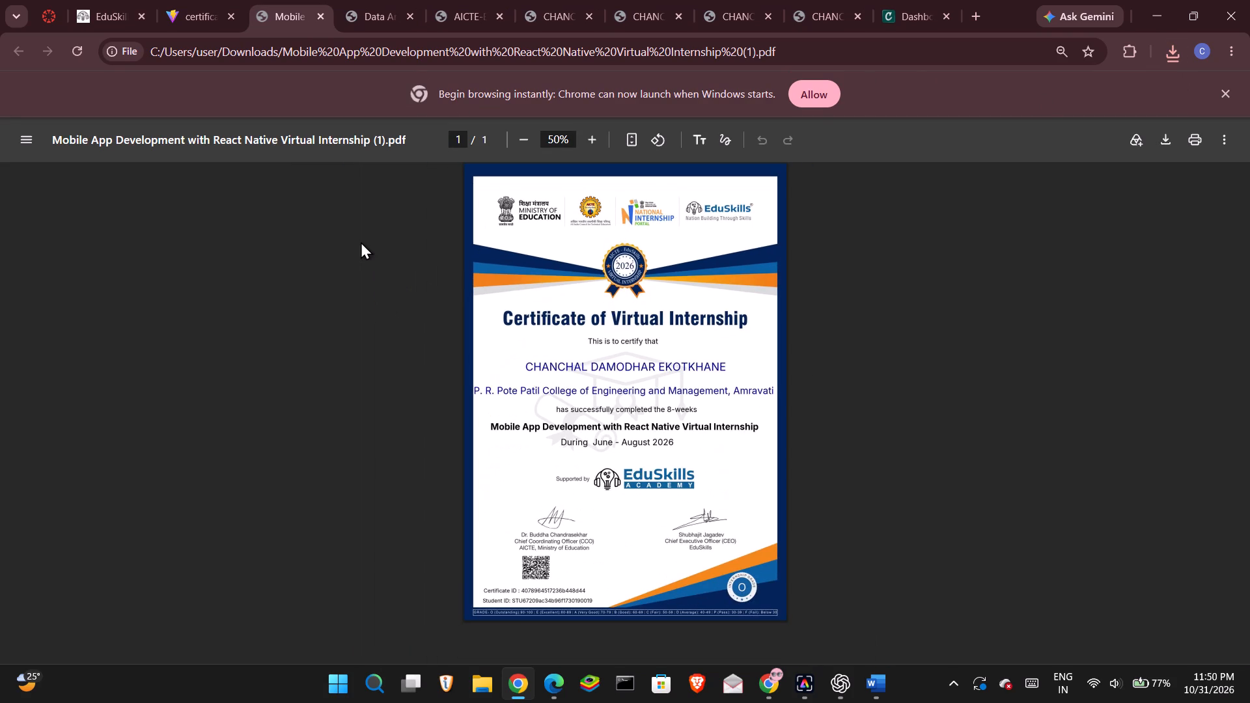
Take a selection screenshot of the whole Mobile App Development certificate and paste it below the sixth title in Word.
{"action": "key", "text": "shift+super+s"}
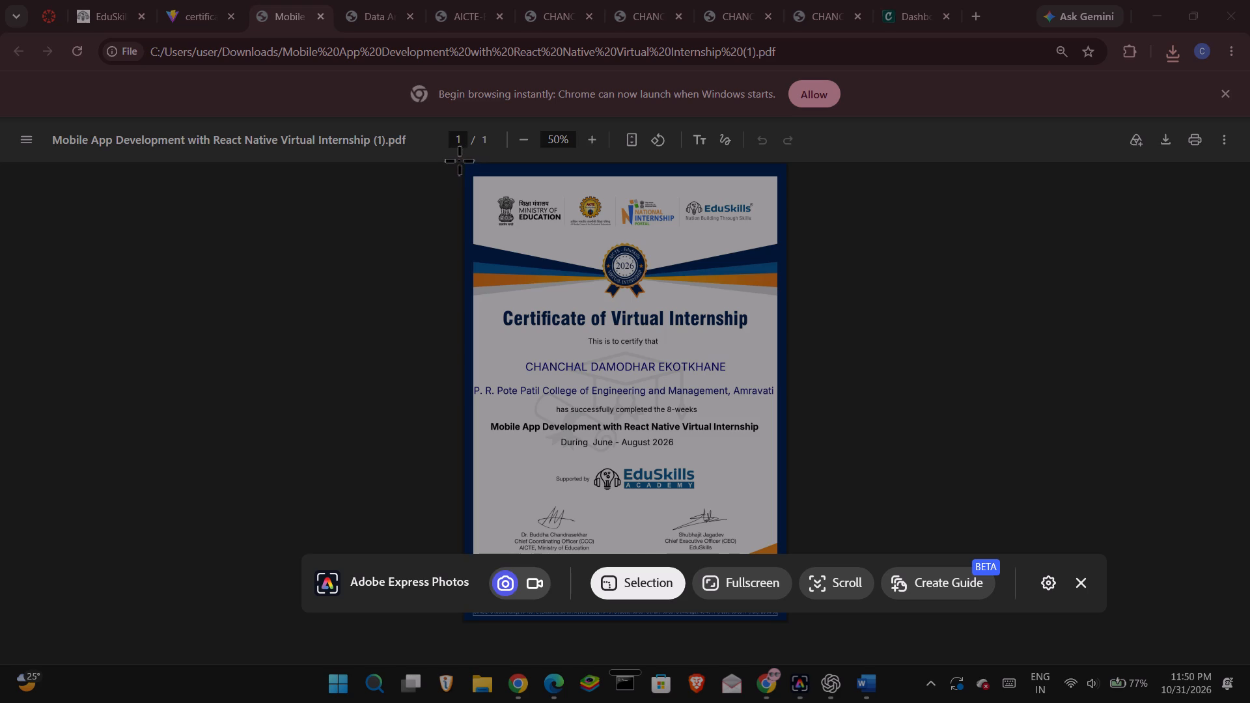
{"action": "left_click_drag", "start_coordinate": [461, 161], "coordinate": [788, 702]}
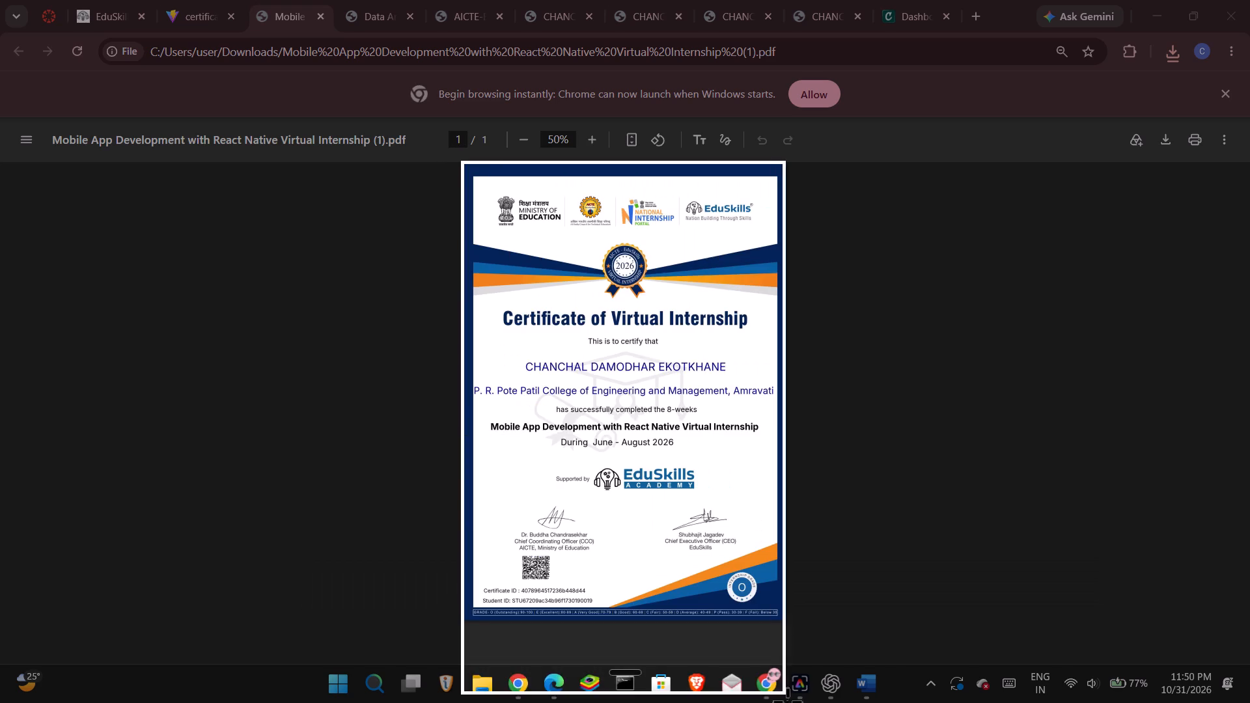
{"action": "left_click_drag", "start_coordinate": [788, 702], "coordinate": [789, 626]}
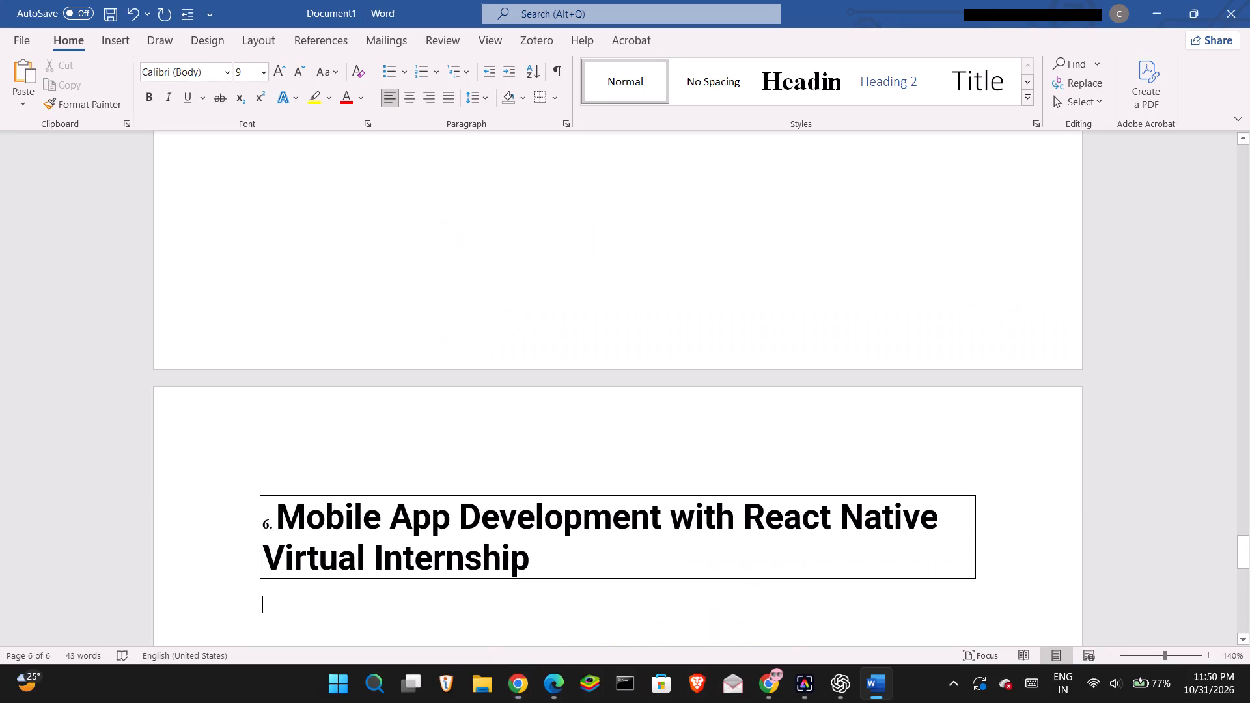
{"action": "key", "text": "ctrl+v"}
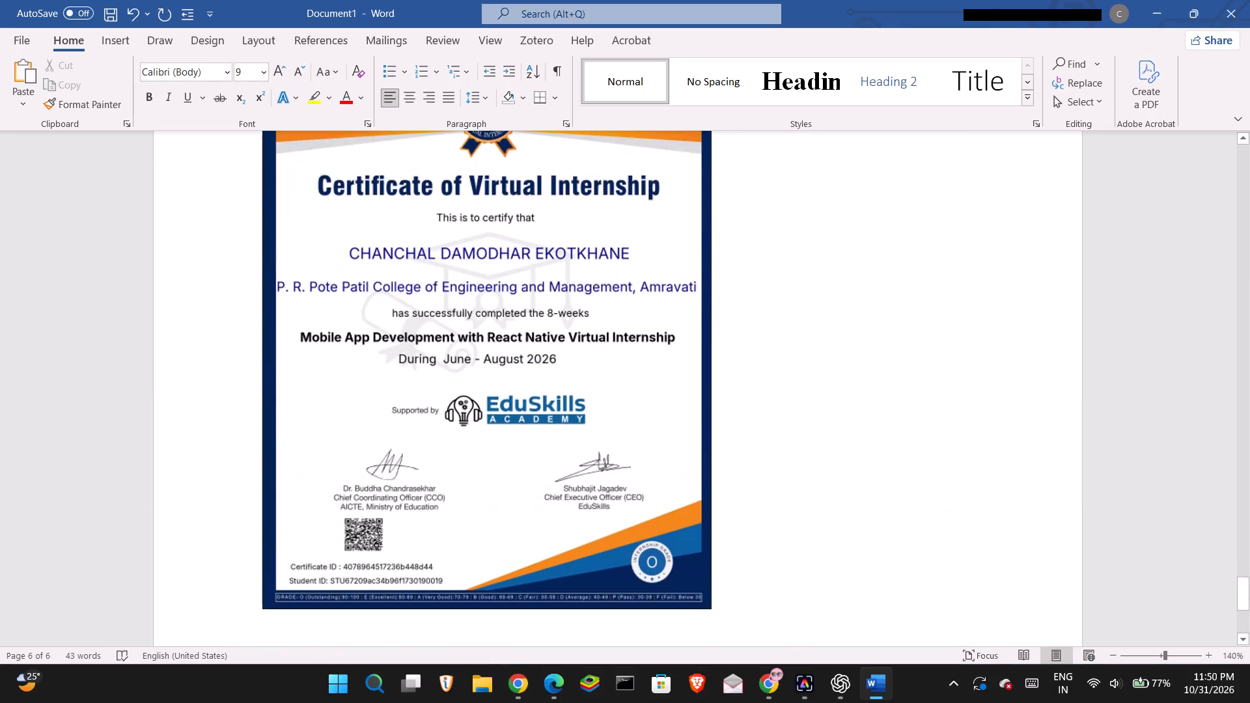
Add blank lines below the Mobile App Development certificate until a seventh page starts.
{"action": "key", "text": "Return"}
{"action": "key", "text": "Return"}
{"action": "key", "text": "Return"}
{"action": "key", "text": "Return"}
{"action": "key", "text": "Return"}
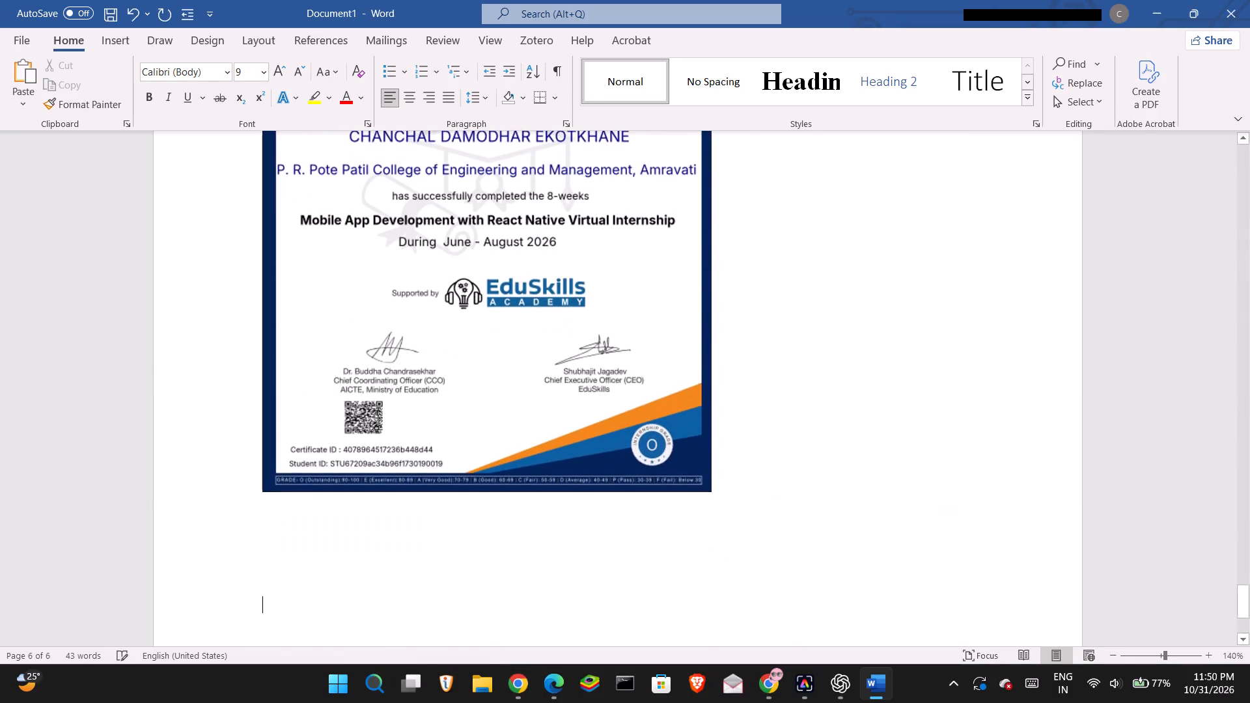
{"action": "key", "text": "Return"}
{"action": "key", "text": "Return"}
{"action": "key", "text": "Return"}
{"action": "key", "text": "Return"}
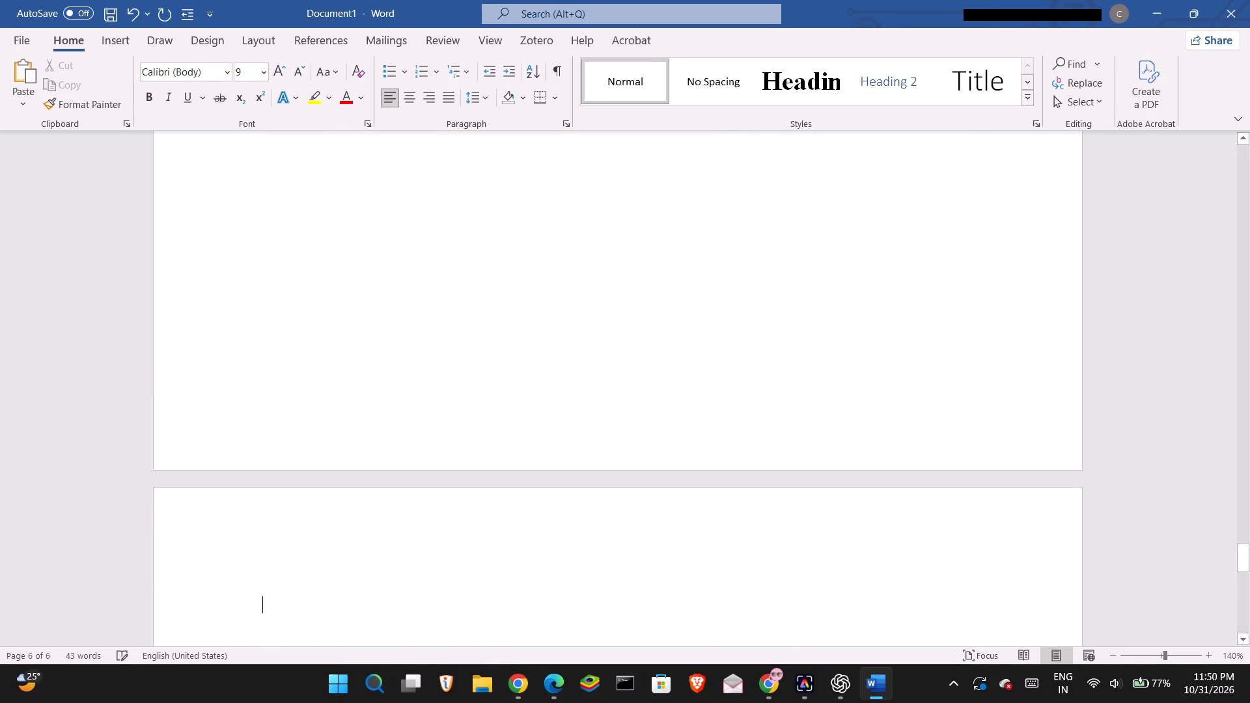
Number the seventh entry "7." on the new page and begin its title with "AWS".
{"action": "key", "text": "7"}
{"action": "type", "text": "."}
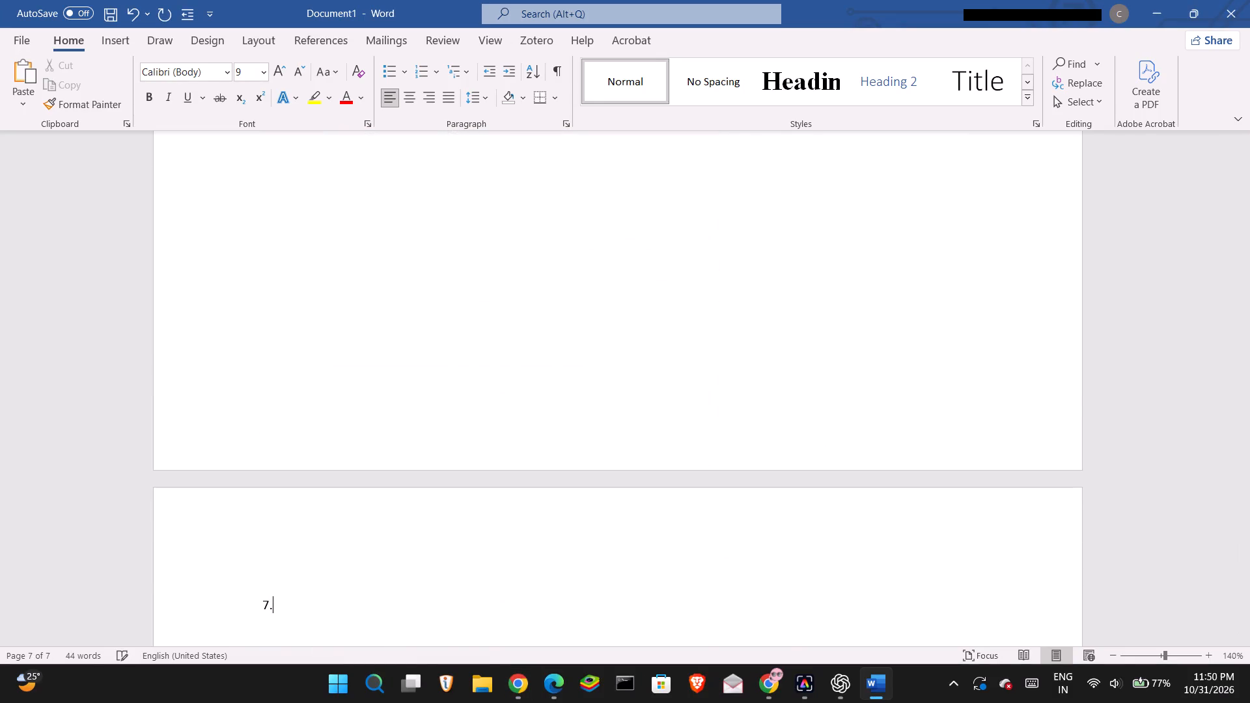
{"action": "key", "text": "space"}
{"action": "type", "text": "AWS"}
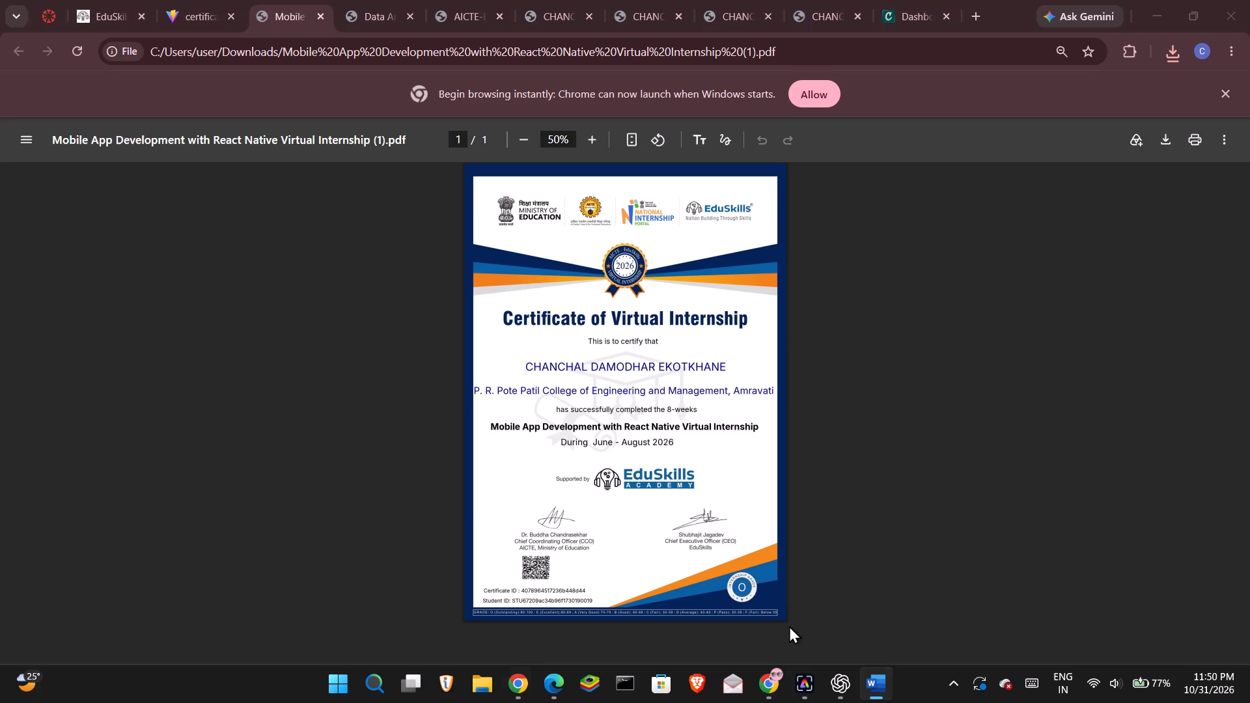
Copy the title "Gen AI Virtual Internship" from its wallet credential in Chrome and paste it after "AWS" and a space in Word.
{"action": "left_click", "coordinate": [180, 5]}
{"action": "left_click", "coordinate": [16, 52]}
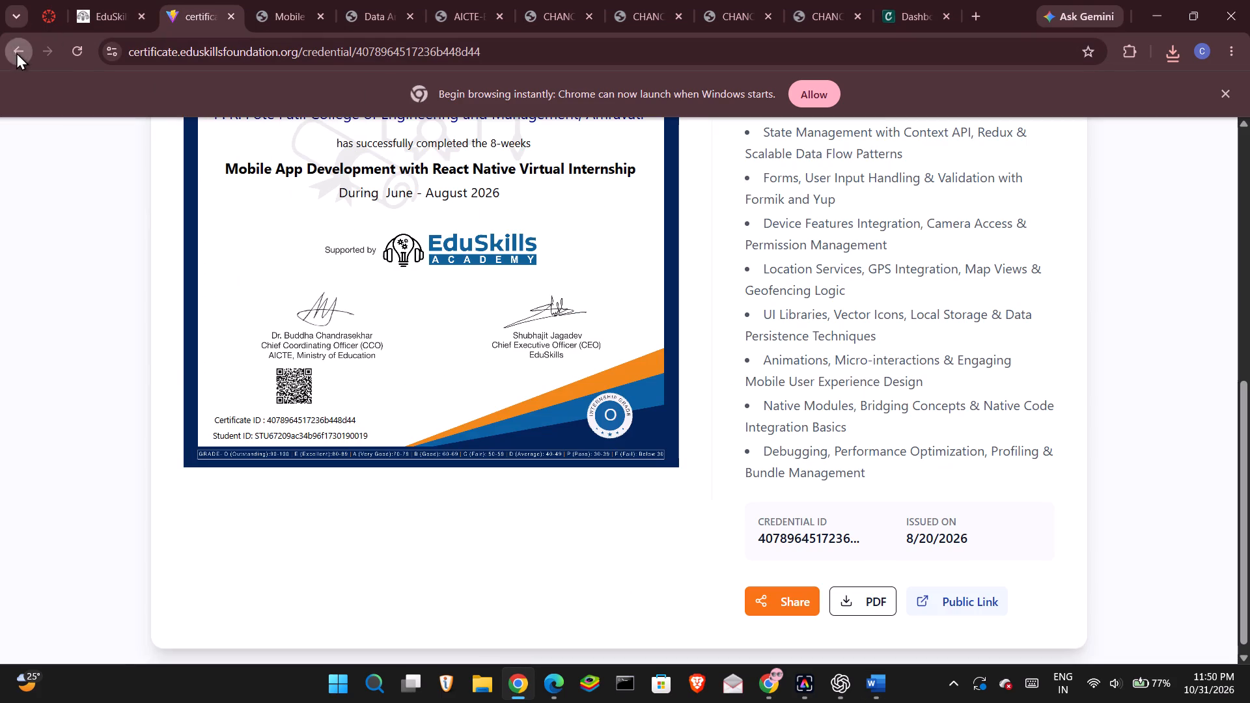
{"action": "scroll", "coordinate": [784, 566], "scroll_direction": "down", "scroll_amount": 2}
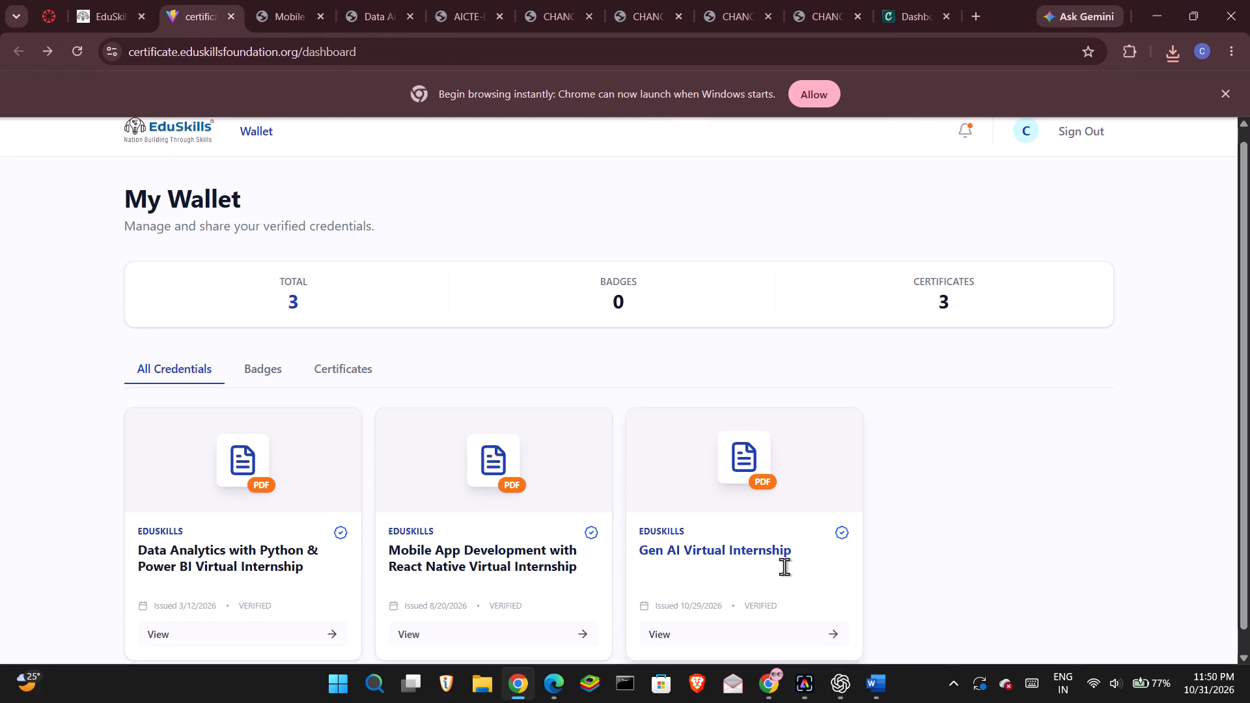
{"action": "left_click", "coordinate": [834, 614]}
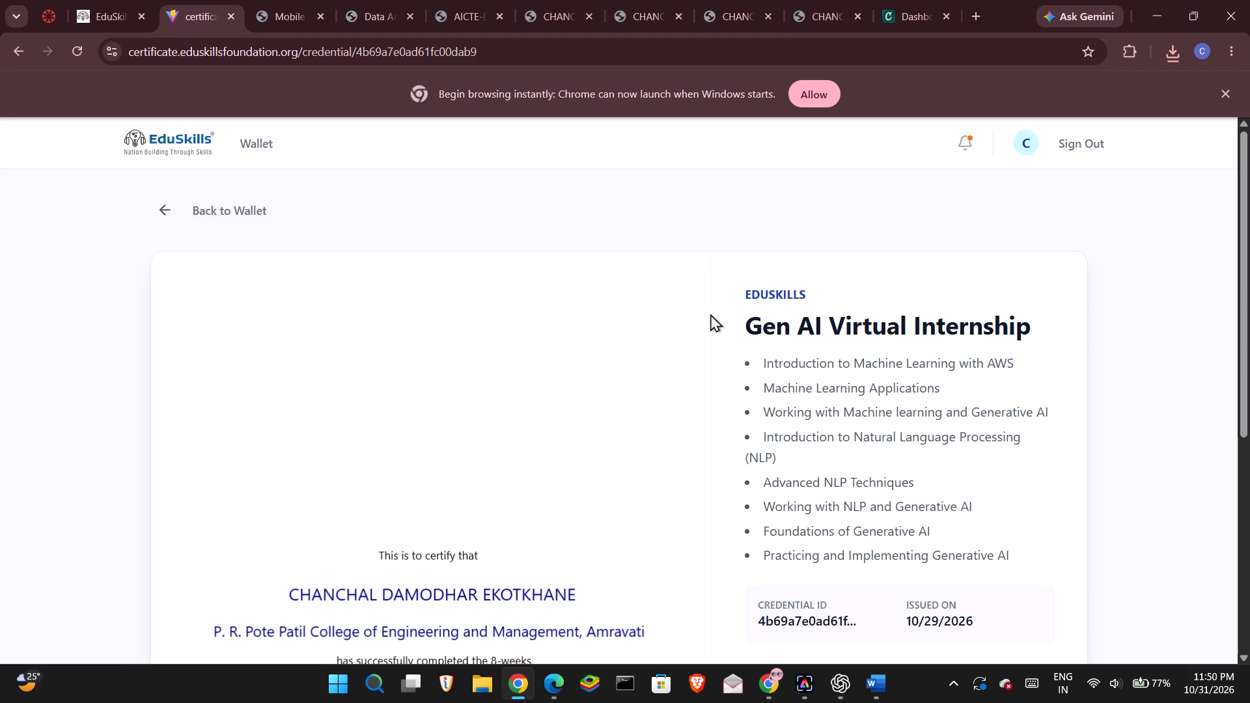
{"action": "left_click_drag", "start_coordinate": [749, 329], "coordinate": [997, 325]}
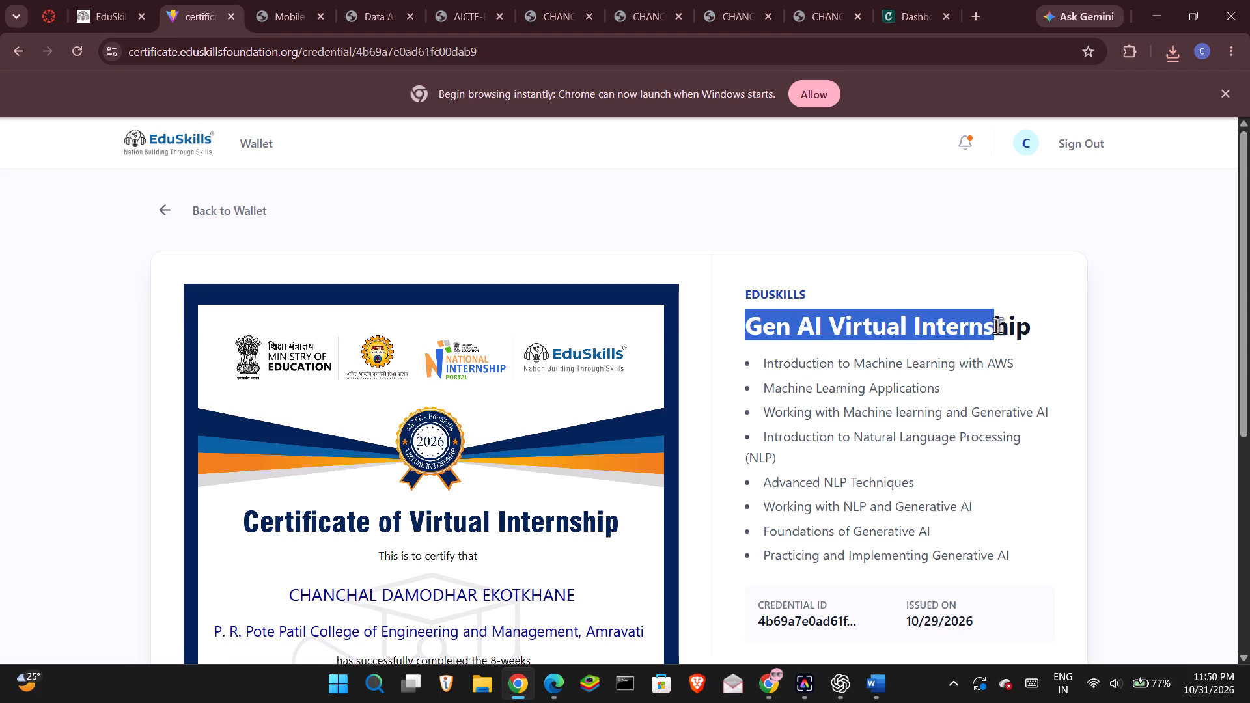
{"action": "left_click_drag", "start_coordinate": [997, 325], "coordinate": [1038, 322]}
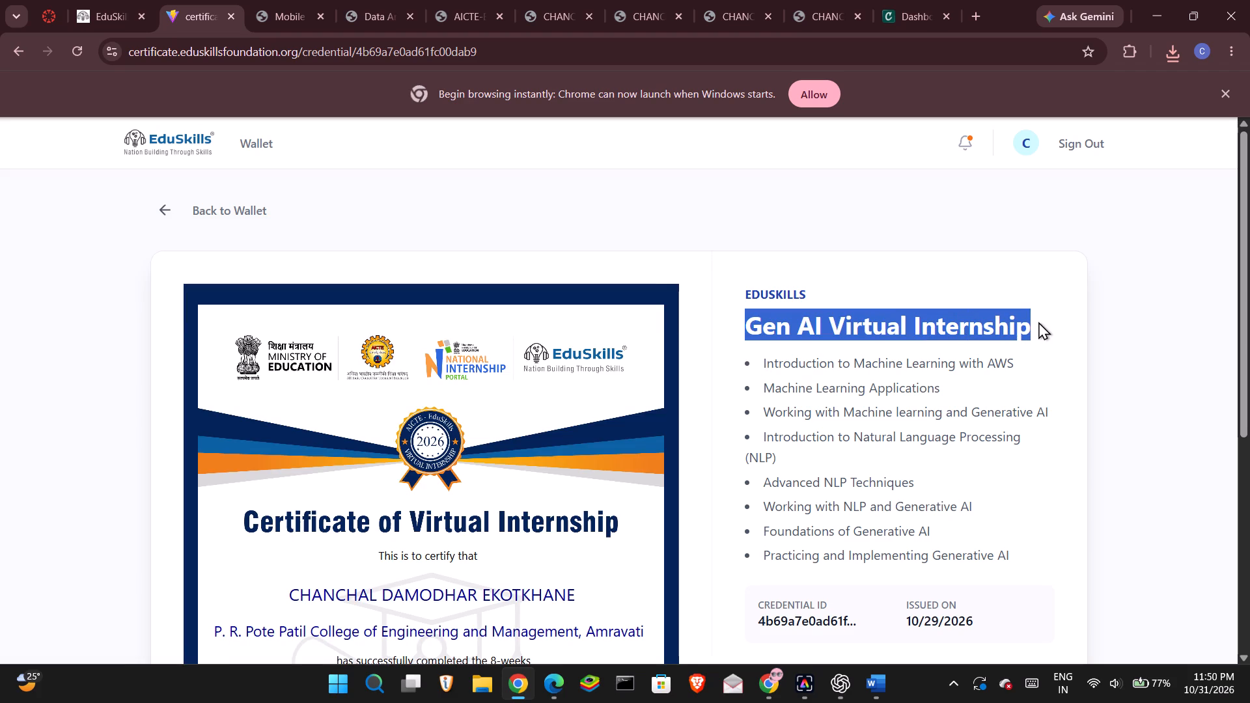
{"action": "key", "text": "ctrl+c"}
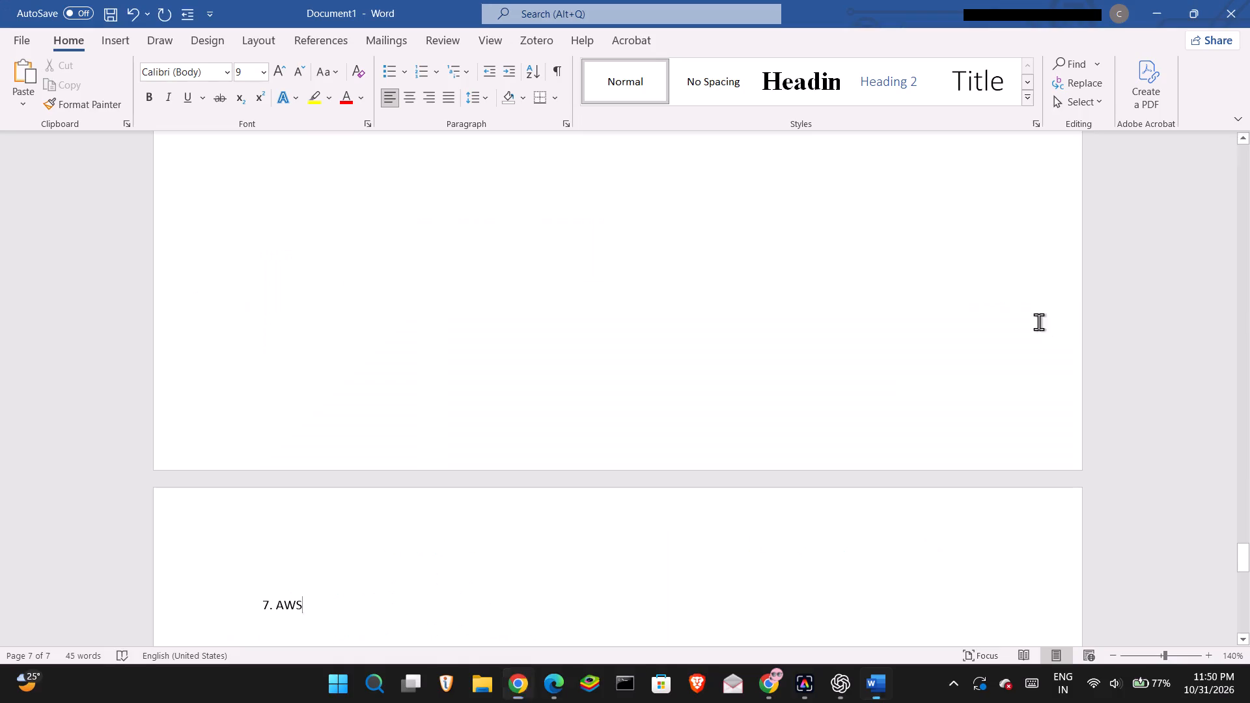
{"action": "left_click", "coordinate": [314, 613]}
{"action": "key", "text": "space"}
{"action": "key", "text": "ctrl+v"}
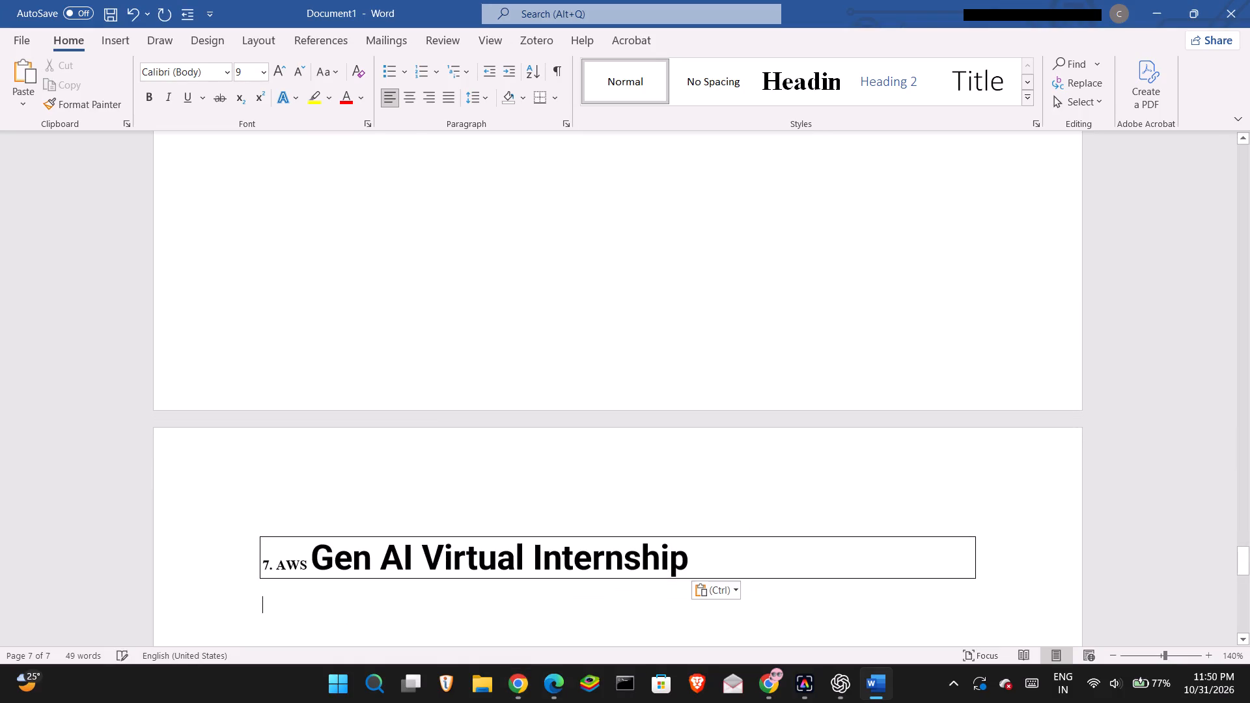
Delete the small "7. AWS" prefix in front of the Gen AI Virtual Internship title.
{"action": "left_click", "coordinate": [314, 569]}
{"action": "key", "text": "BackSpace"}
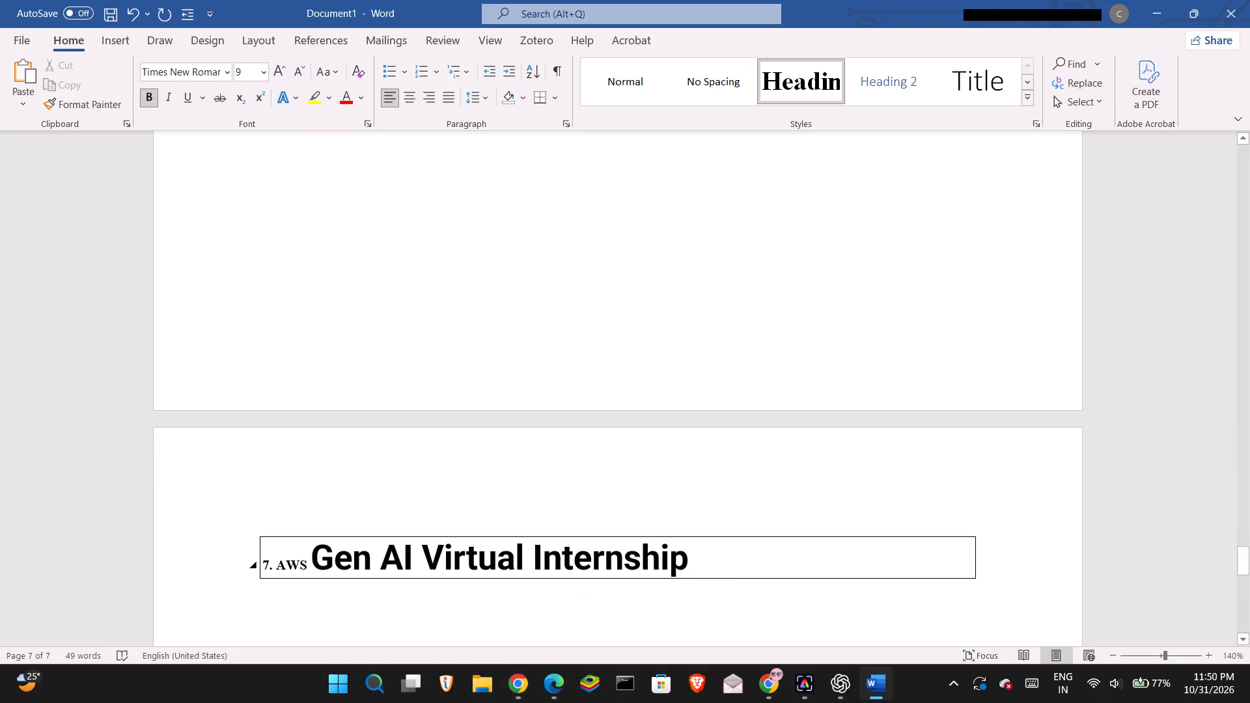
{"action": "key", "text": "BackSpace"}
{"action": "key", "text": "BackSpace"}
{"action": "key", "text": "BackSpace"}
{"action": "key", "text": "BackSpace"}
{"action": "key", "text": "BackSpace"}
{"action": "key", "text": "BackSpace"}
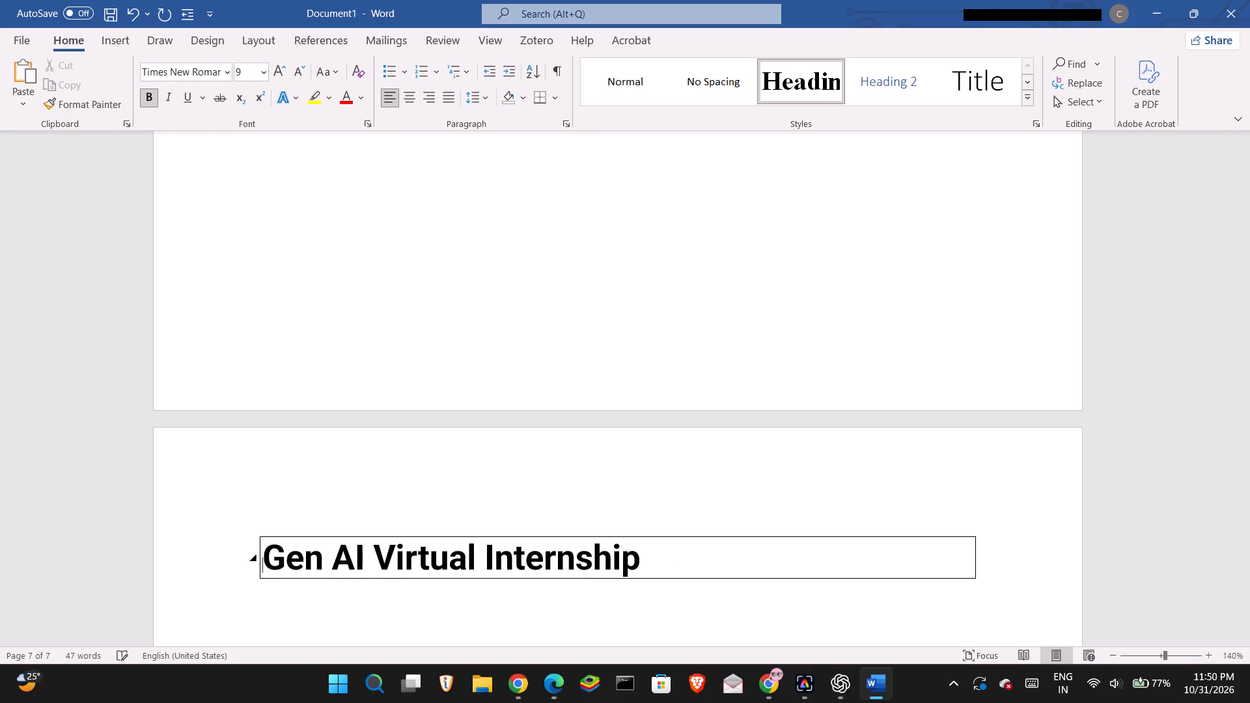
Add the prefix "7. AWS " in front of the title "Gen AI Virtual Internship".
{"action": "key", "text": "7"}
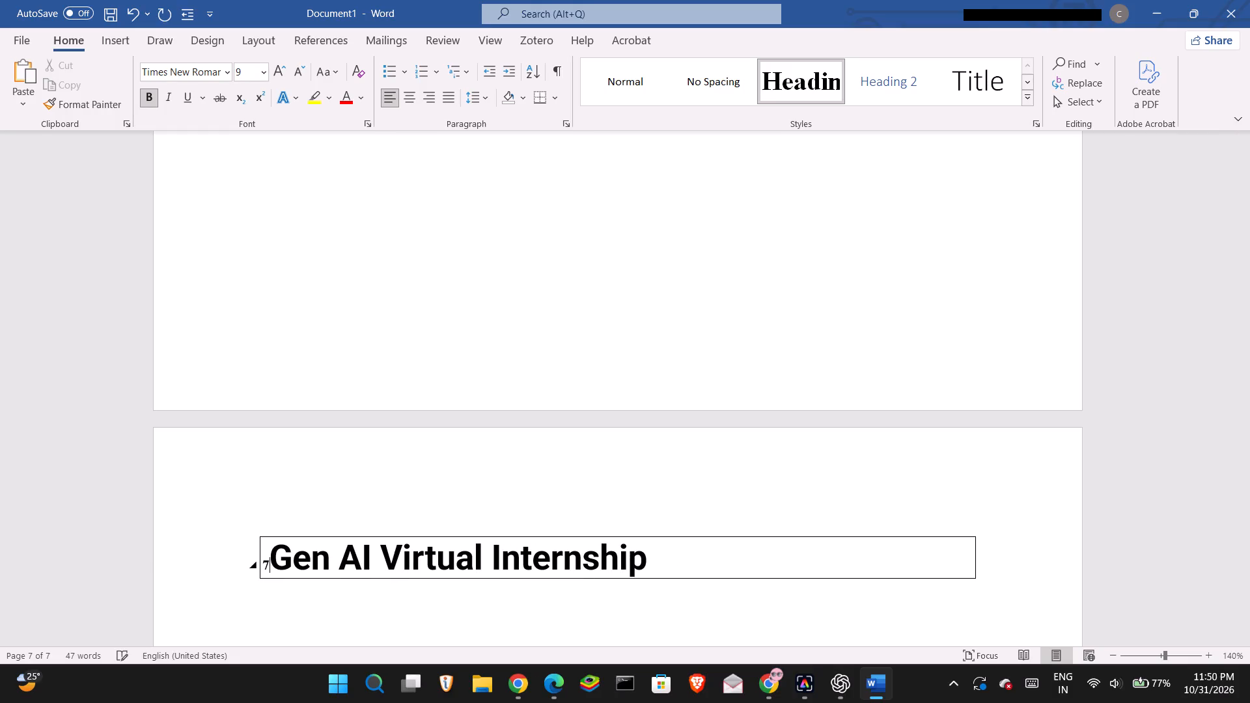
{"action": "type", "text": "."}
{"action": "key", "text": "space"}
{"action": "type", "text": "AWS"}
{"action": "key", "text": "space"}
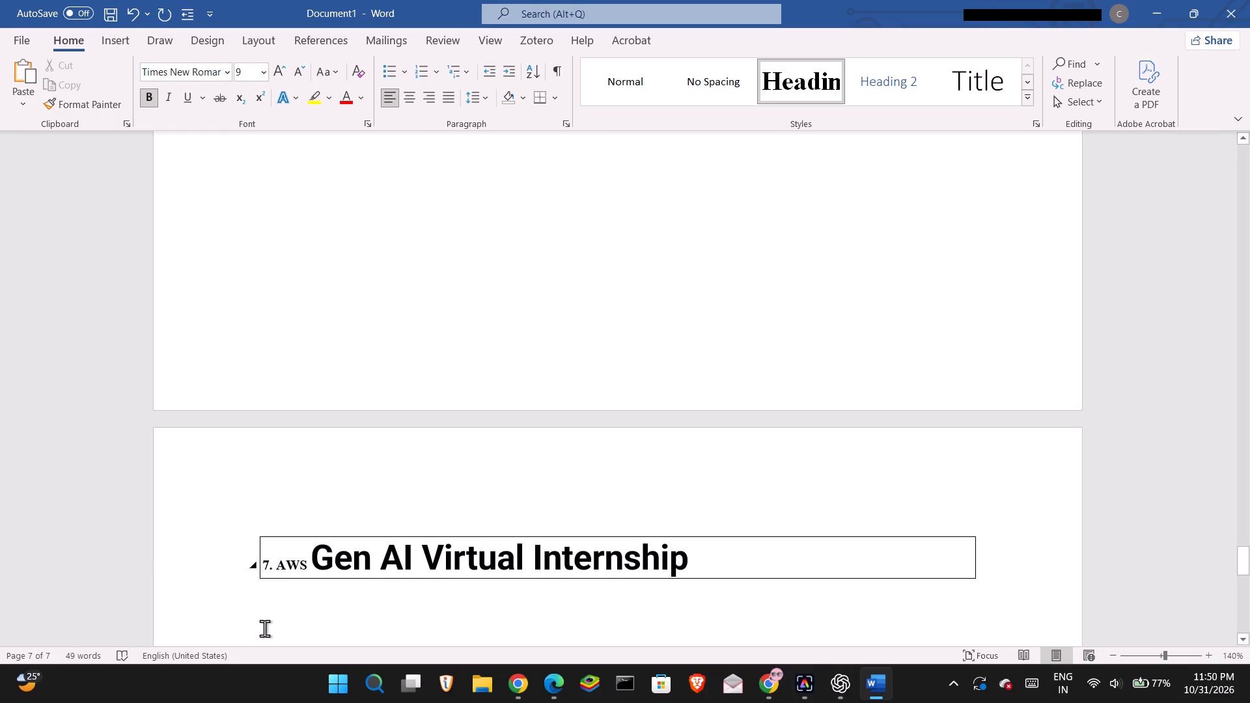
Remove the bold formatting from "AWS Gen AI Virtual Internship" in the seventh title, leaving out the number.
{"action": "left_click_drag", "start_coordinate": [309, 560], "coordinate": [465, 549]}
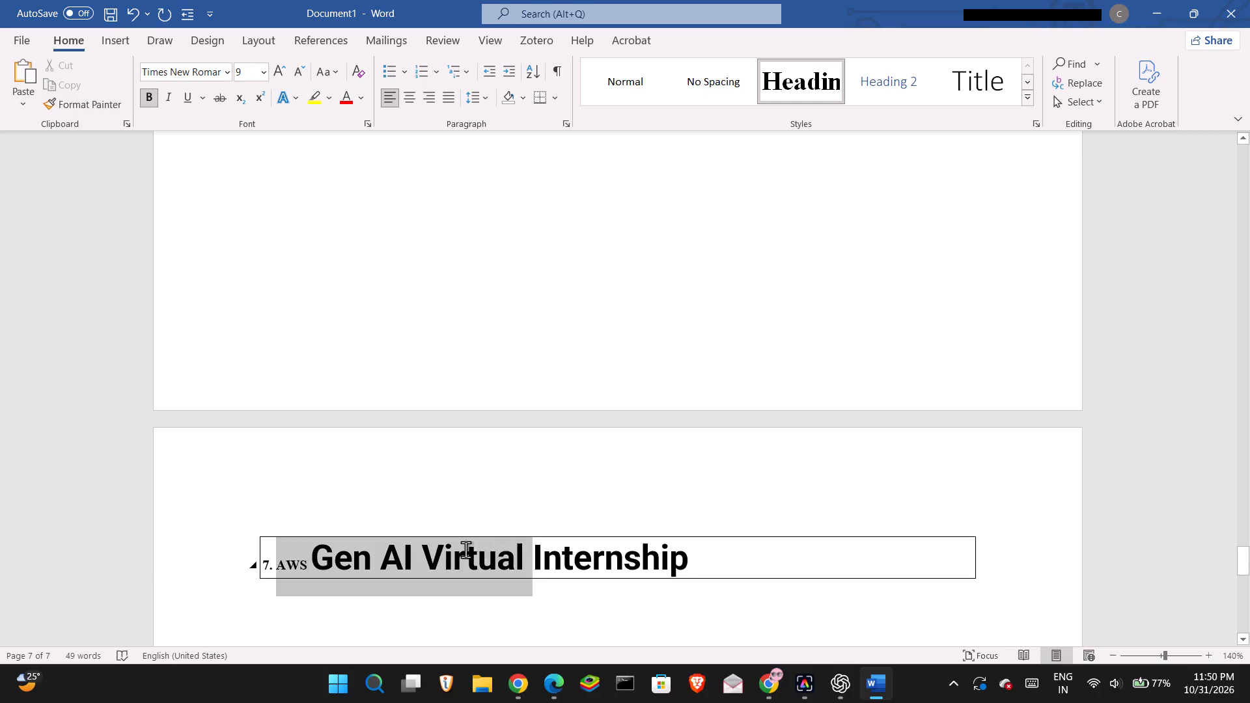
{"action": "left_click_drag", "start_coordinate": [465, 549], "coordinate": [660, 557]}
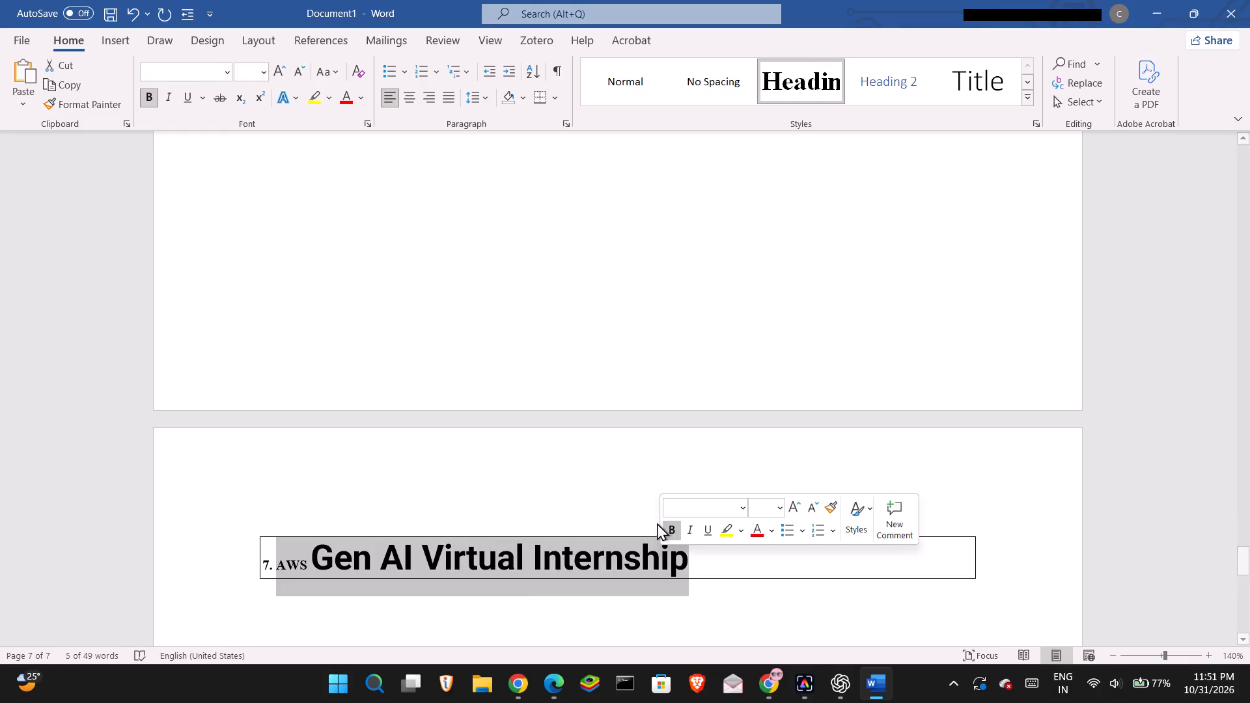
{"action": "left_click", "coordinate": [672, 530]}
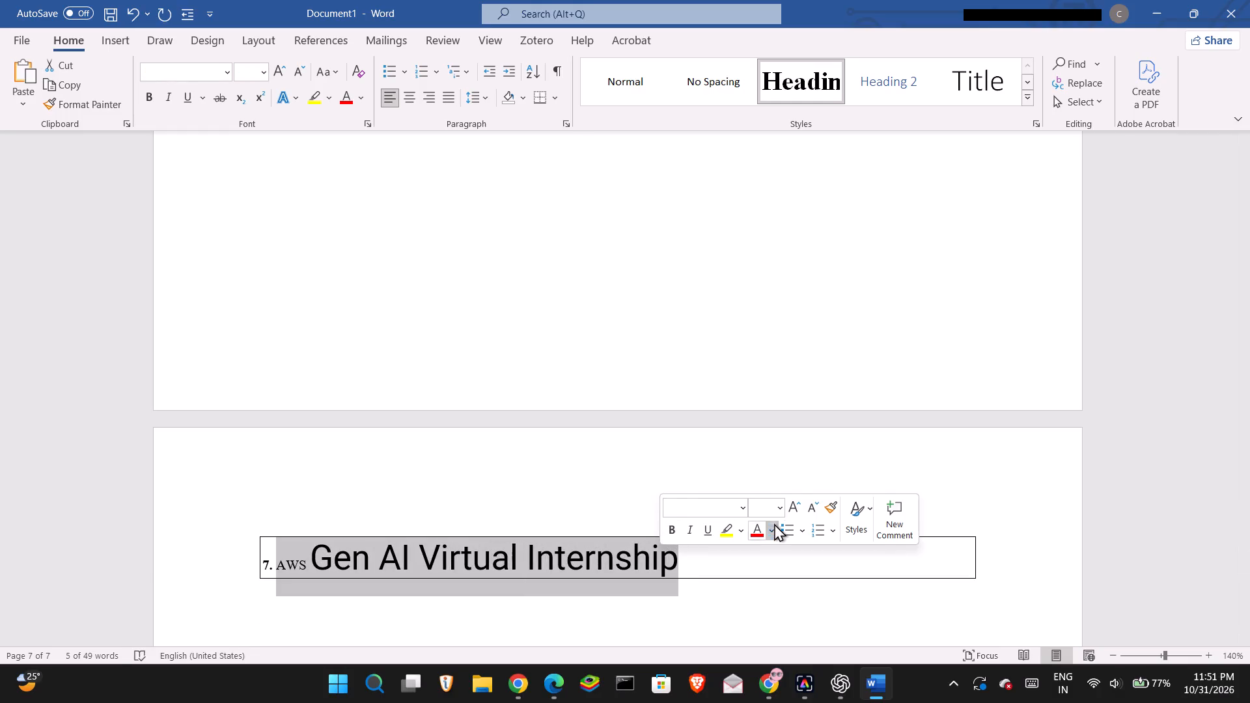
Reduce the font size of "Gen AI Virtual Internship" in the seventh title to 10.
{"action": "left_click", "coordinate": [811, 512]}
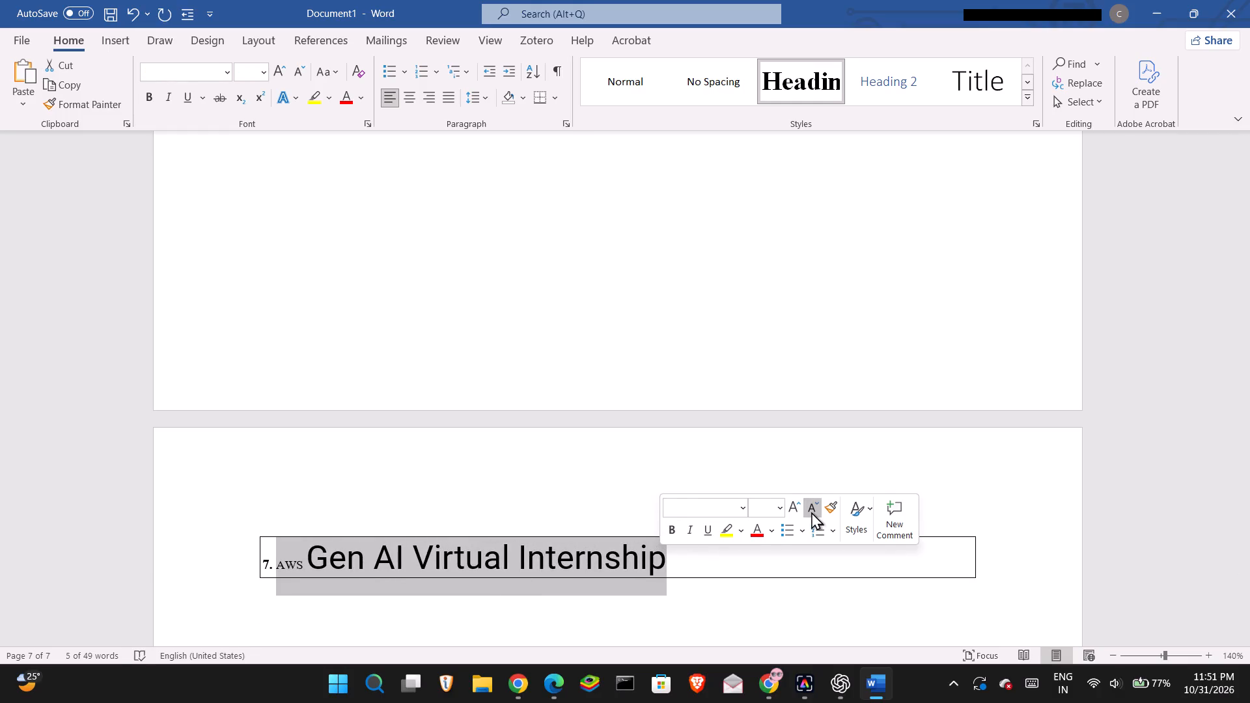
{"action": "left_click", "coordinate": [790, 508]}
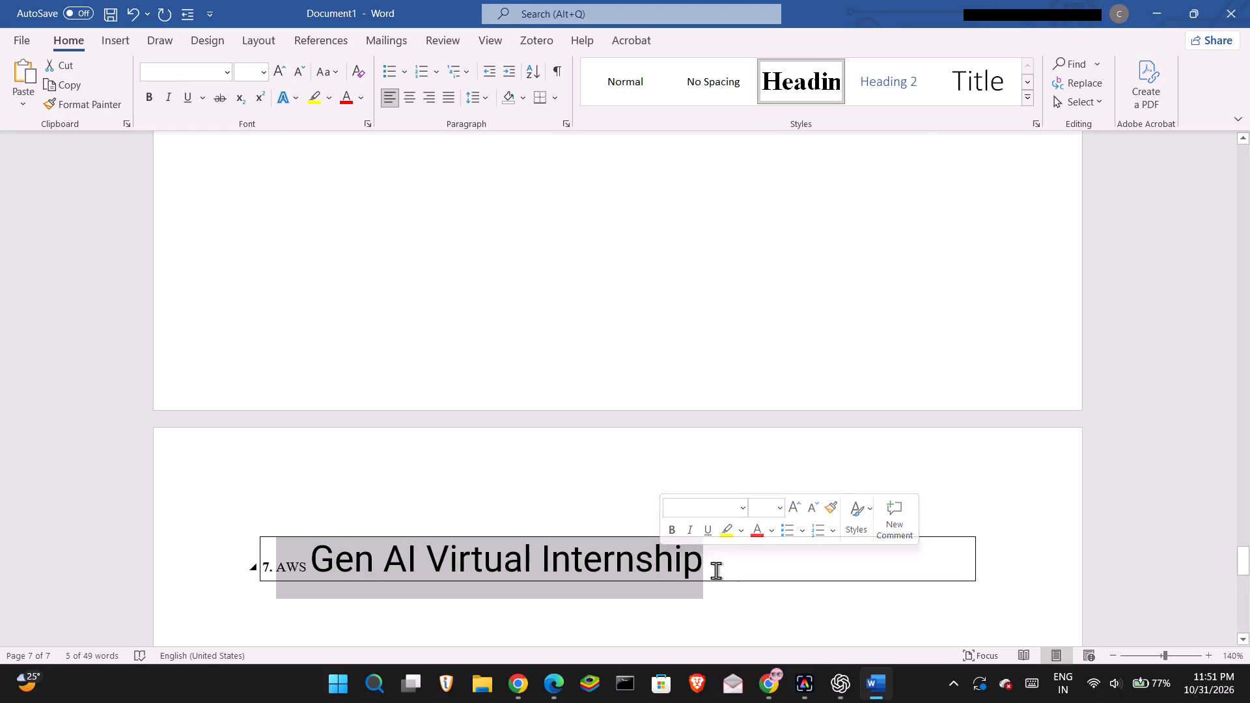
{"action": "left_click", "coordinate": [715, 570]}
{"action": "left_click_drag", "start_coordinate": [715, 570], "coordinate": [319, 562]}
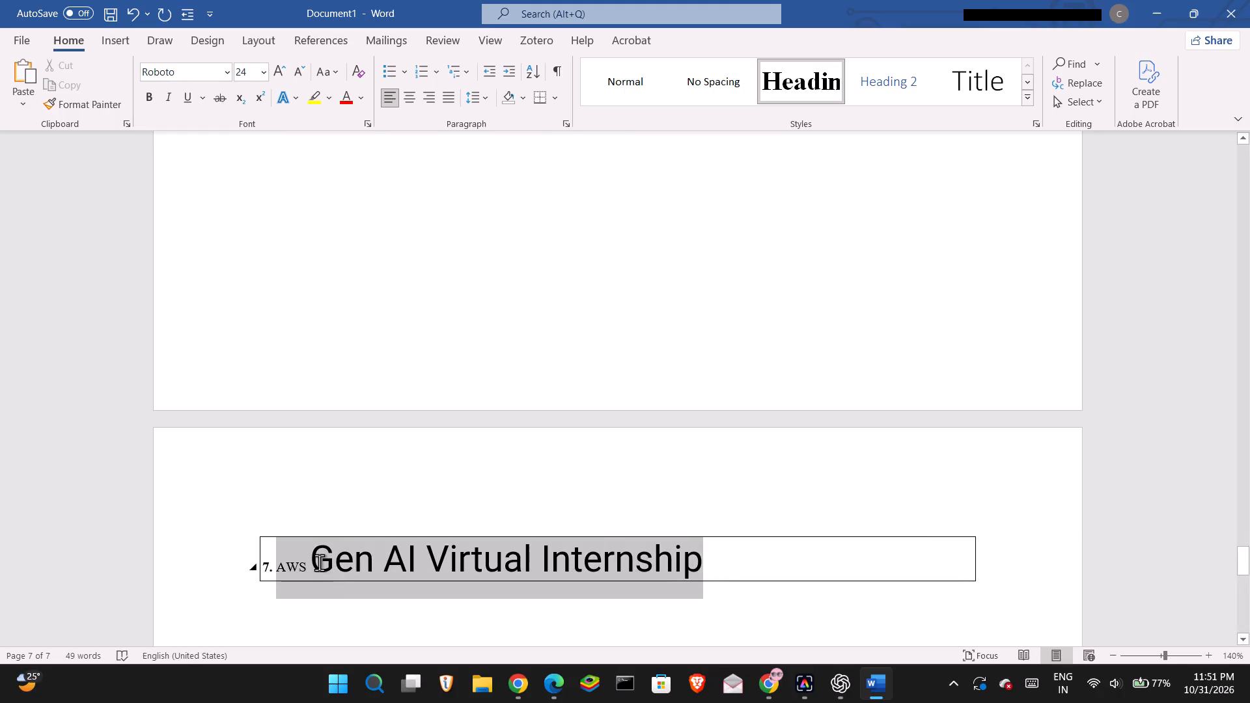
{"action": "left_click_drag", "start_coordinate": [319, 562], "coordinate": [316, 562]}
{"action": "left_click", "coordinate": [316, 562]}
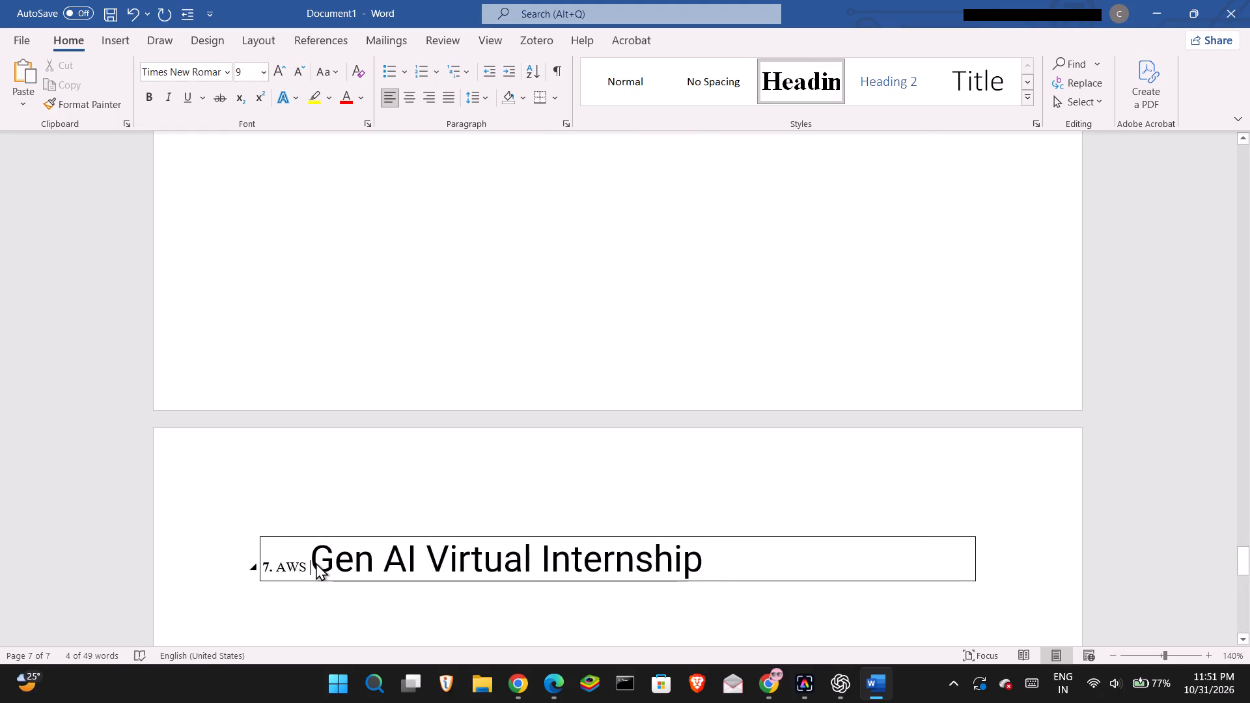
{"action": "left_click_drag", "start_coordinate": [316, 562], "coordinate": [663, 554]}
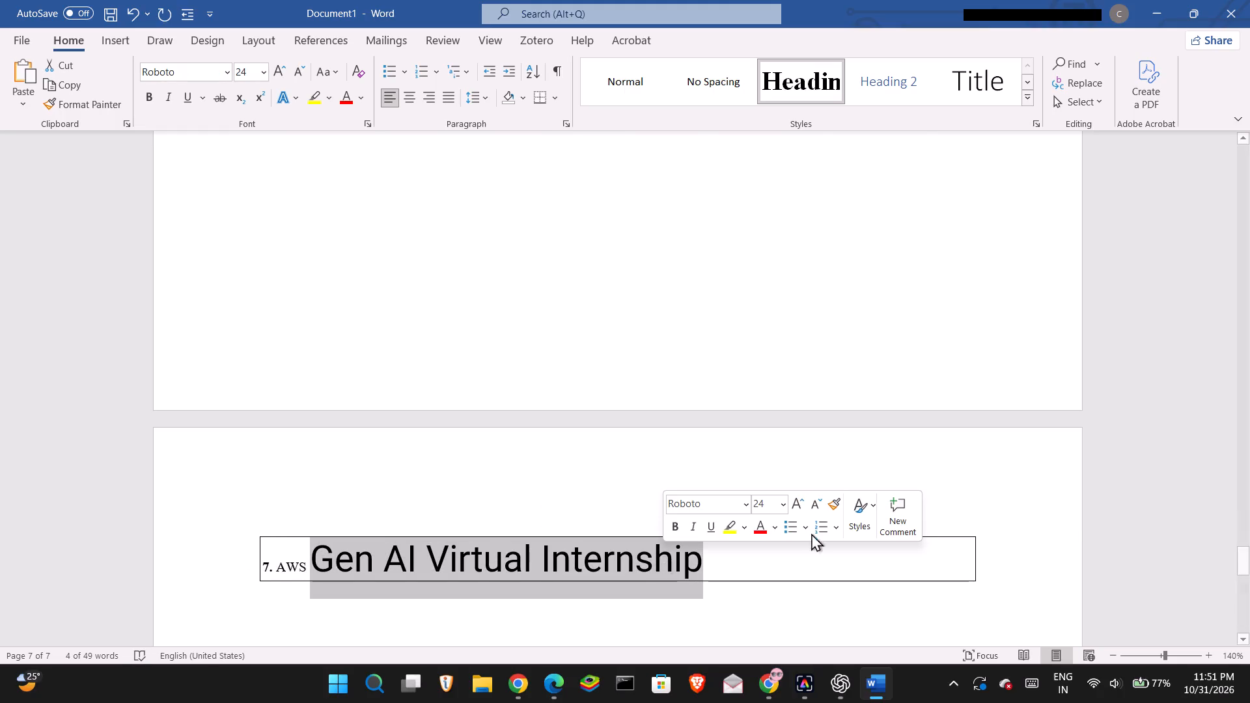
{"action": "left_click", "coordinate": [811, 498]}
{"action": "triple_click", "coordinate": [811, 498]}
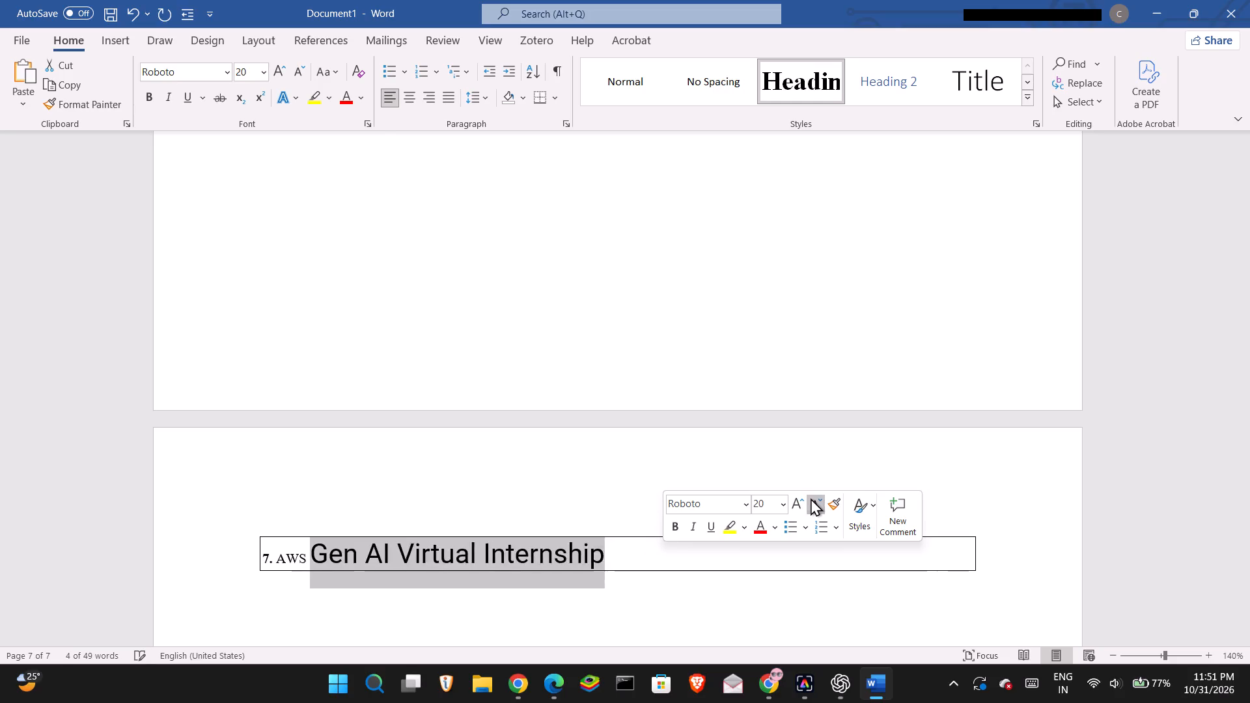
{"action": "left_click", "coordinate": [811, 498]}
{"action": "left_click", "coordinate": [811, 498]}
{"action": "left_click", "coordinate": [811, 498]}
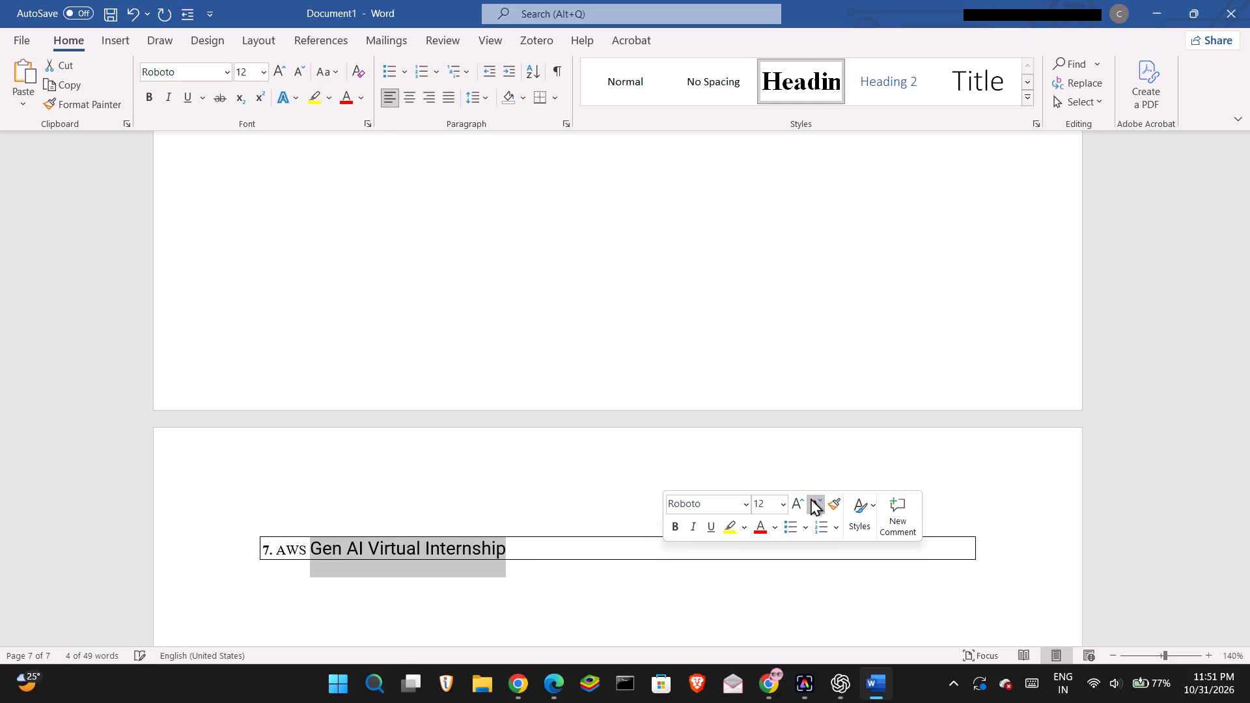
{"action": "left_click", "coordinate": [811, 498]}
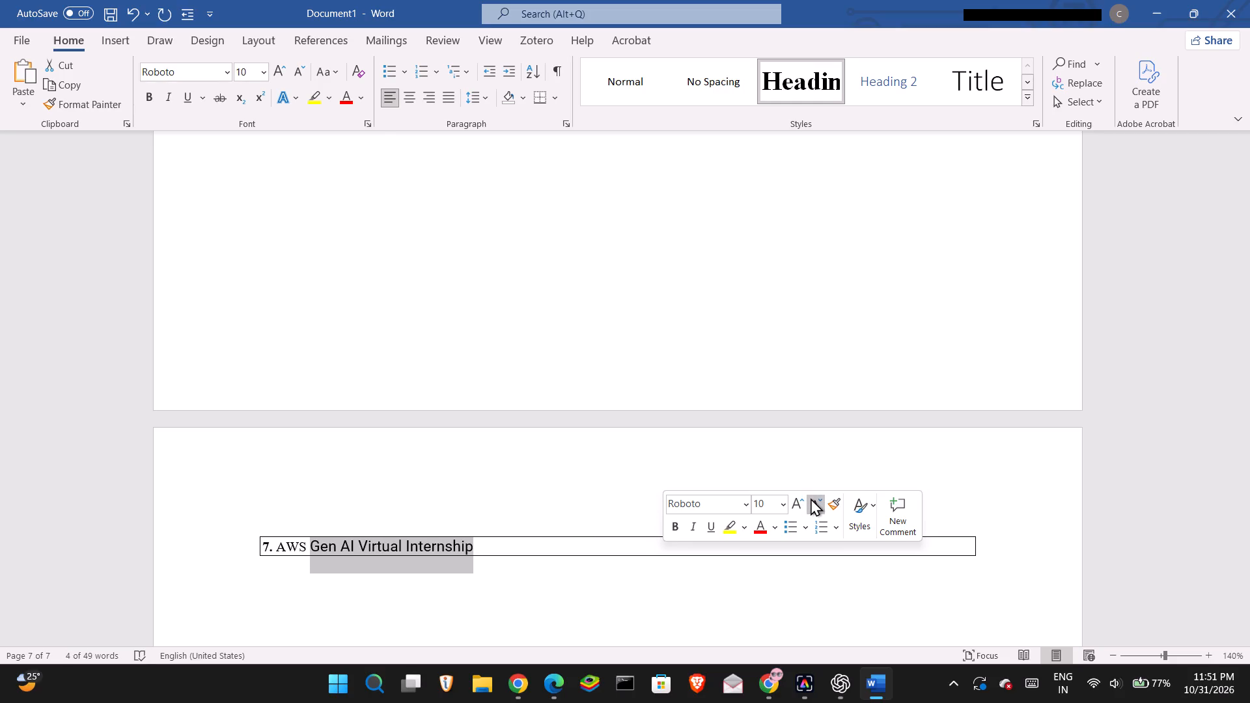
{"action": "left_click", "coordinate": [811, 498]}
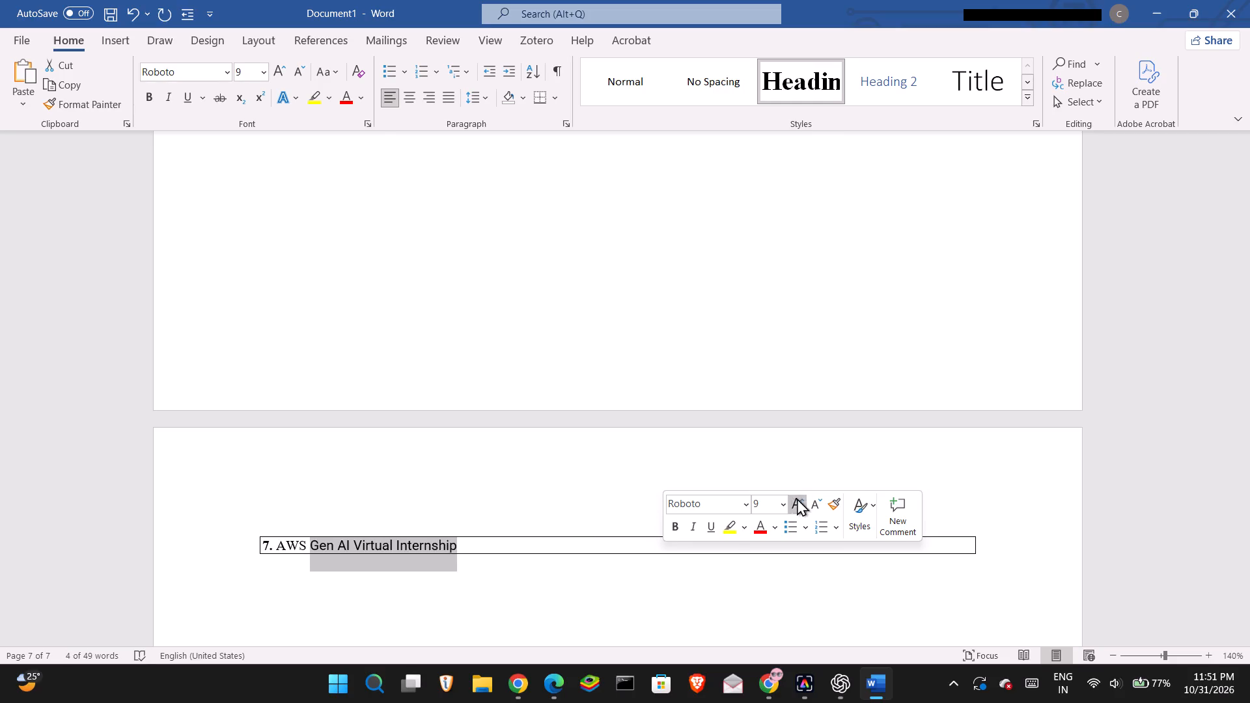
{"action": "left_click", "coordinate": [794, 503]}
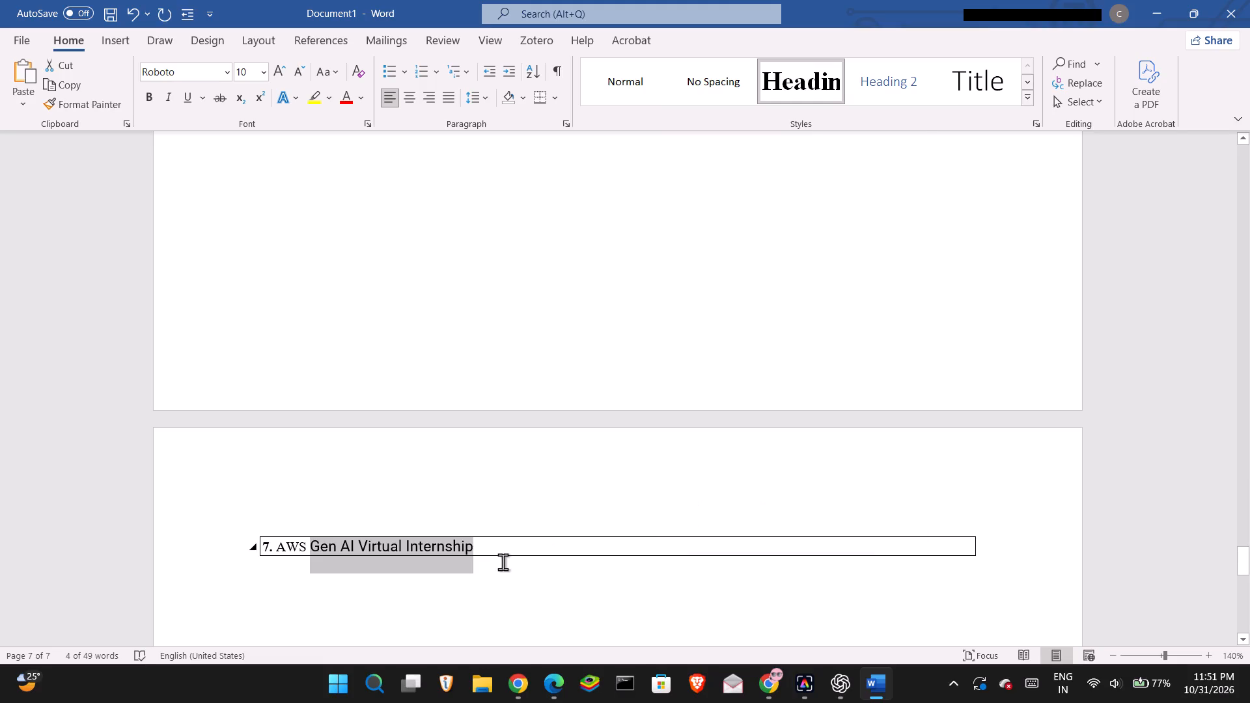
{"action": "left_click", "coordinate": [502, 562]}
Start inserting a picture from this device on the line below the seventh title, and browse to the Gallery.
{"action": "left_click", "coordinate": [378, 579]}
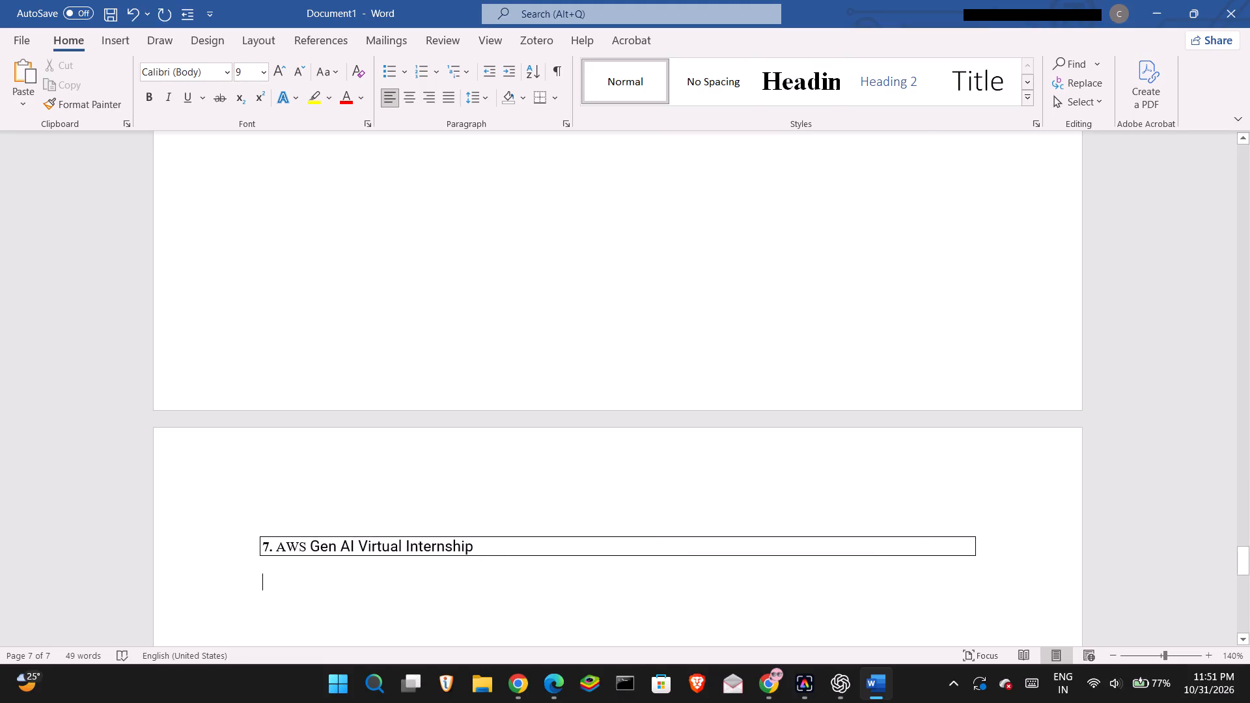
{"action": "left_click", "coordinate": [109, 38]}
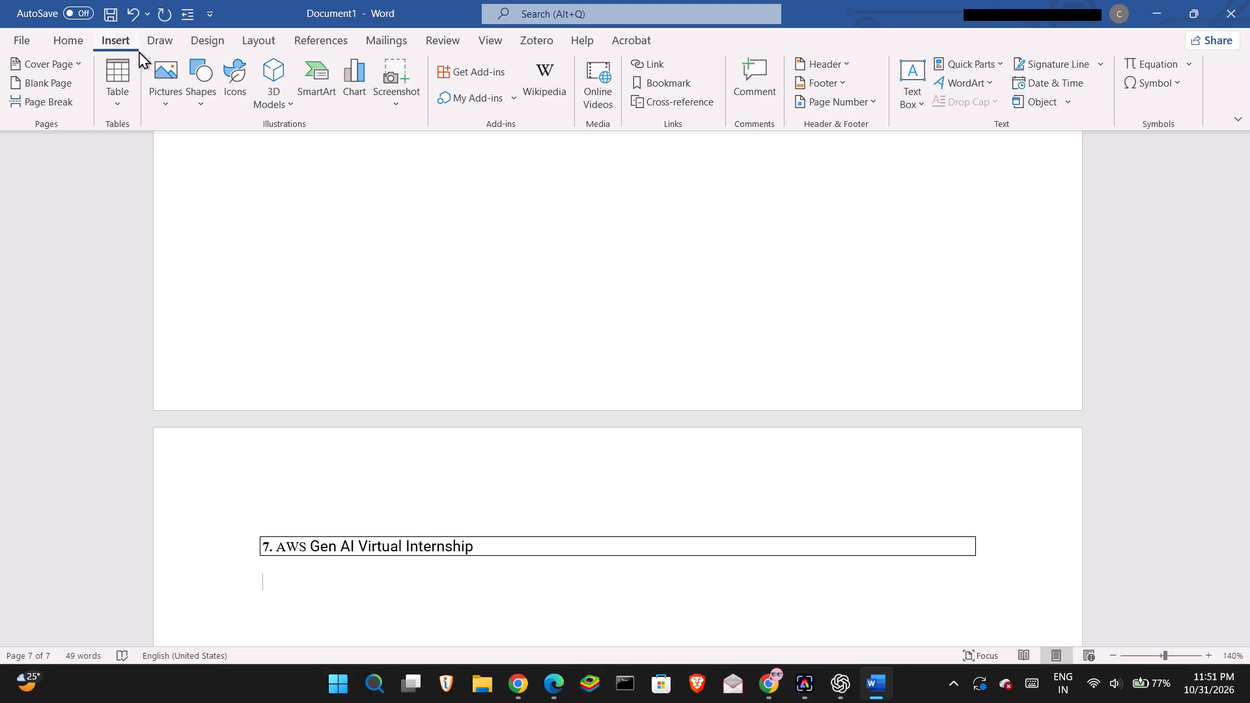
{"action": "left_click", "coordinate": [169, 99]}
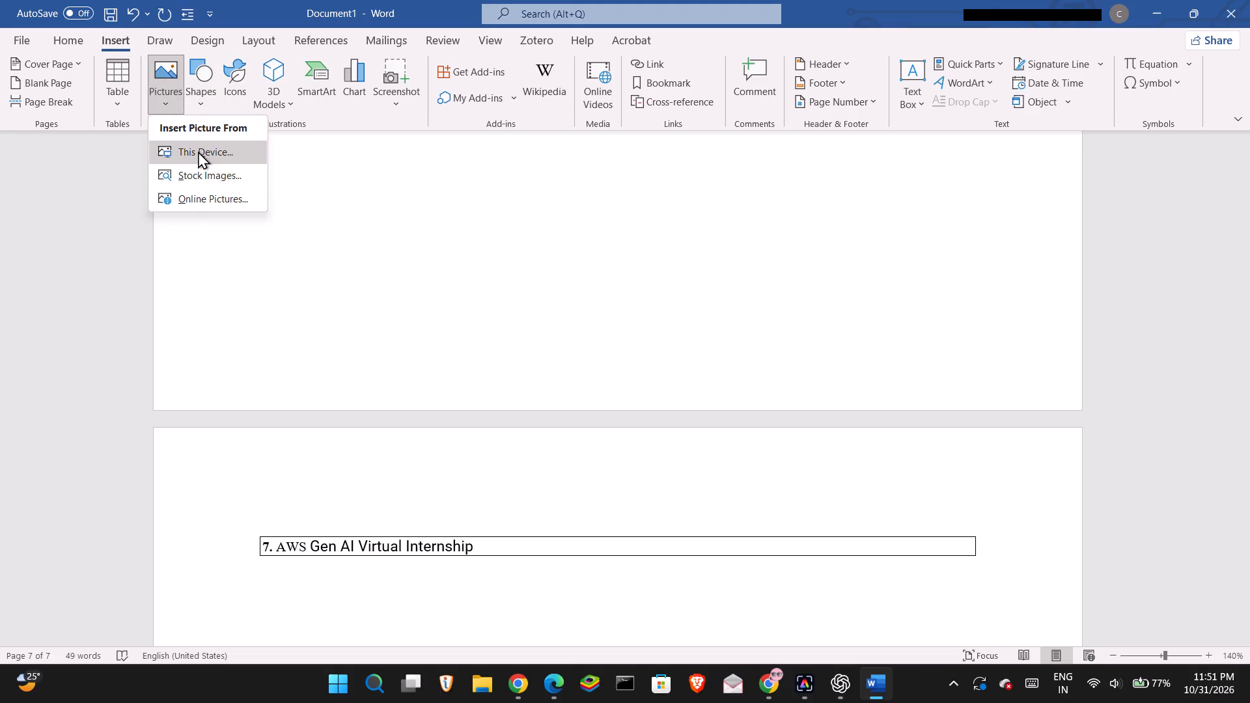
{"action": "left_click", "coordinate": [198, 151]}
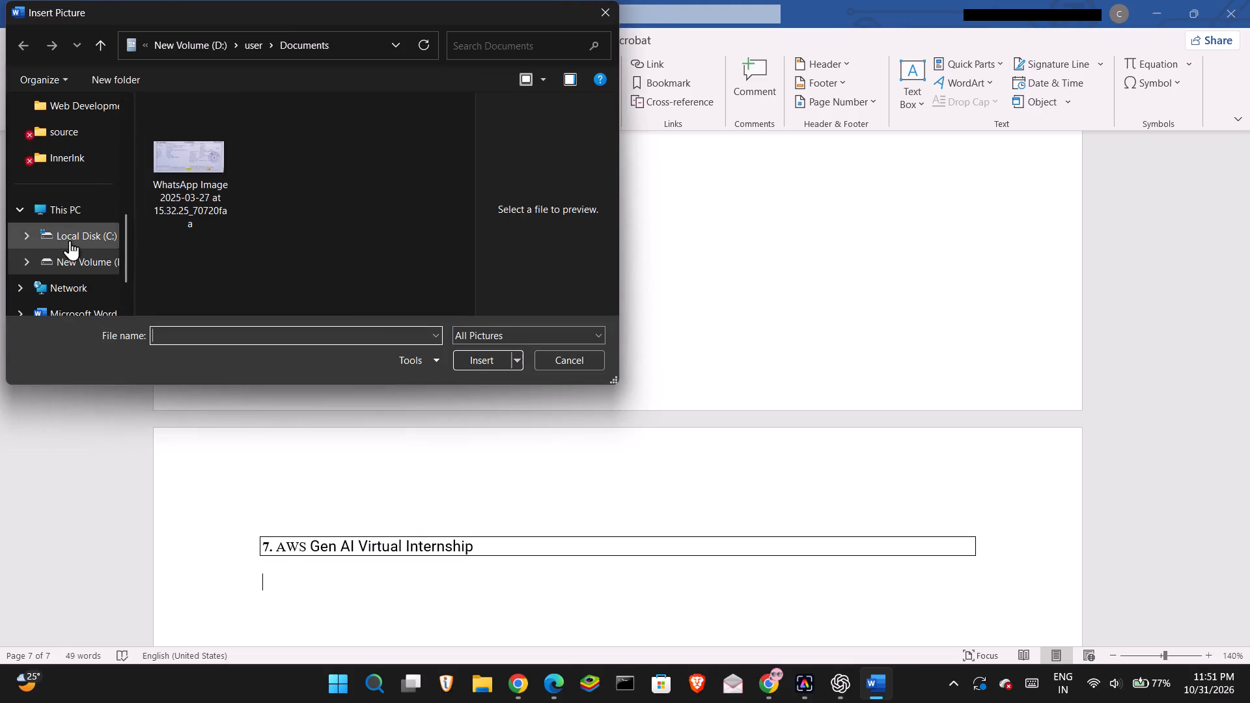
{"action": "scroll", "coordinate": [66, 127], "scroll_direction": "up", "scroll_amount": 2}
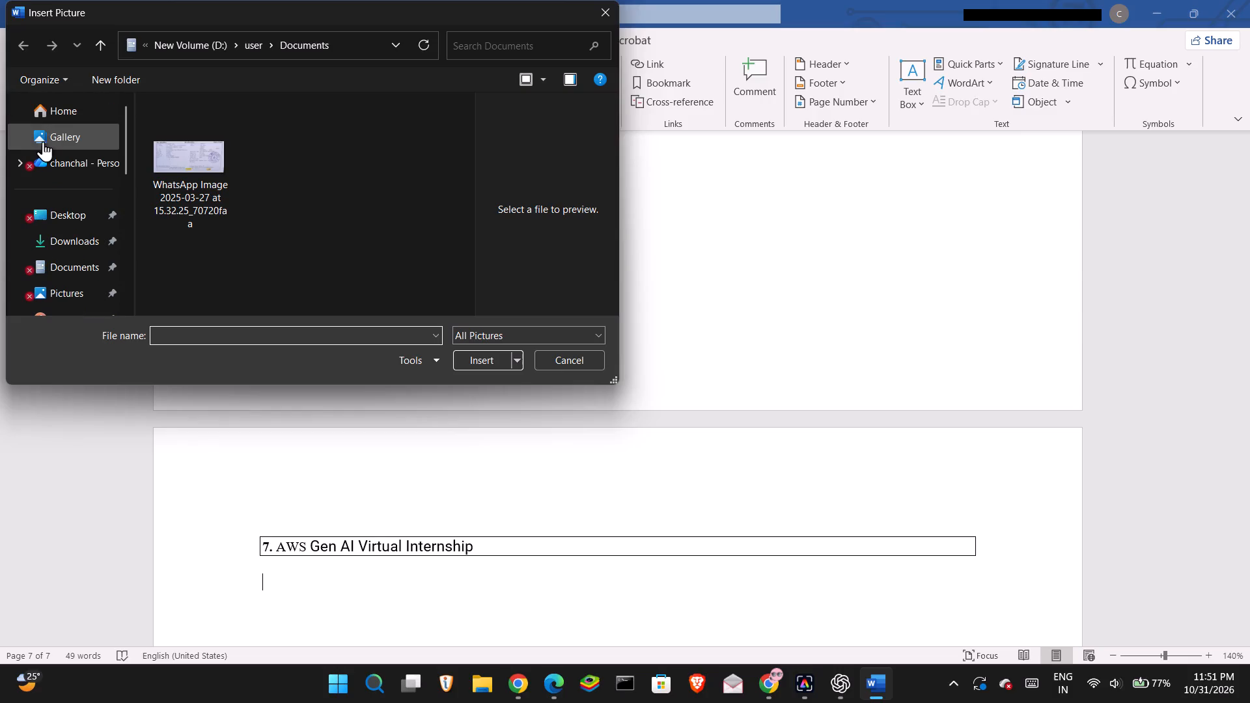
{"action": "left_click", "coordinate": [48, 139]}
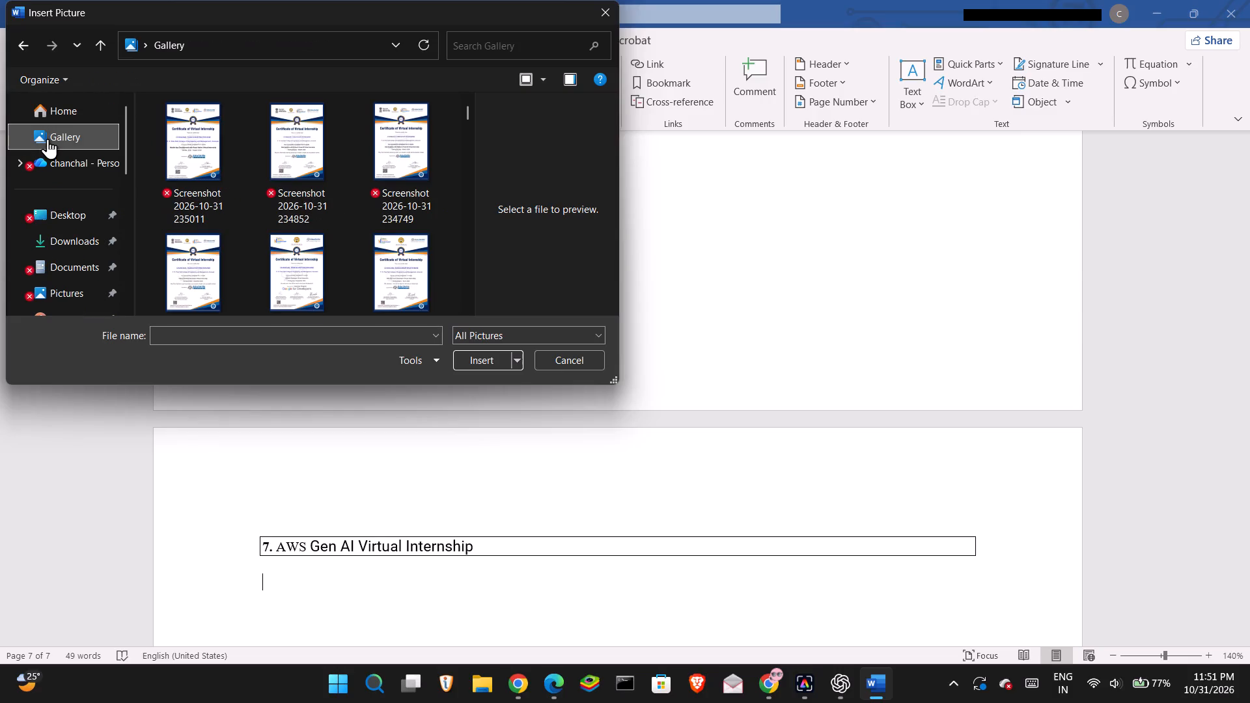
Look through the Gallery screenshots for the AWS Gen AI certificate, previewing the candidates, and close the picture picker without inserting one.
{"action": "scroll", "coordinate": [301, 232], "scroll_direction": "down", "scroll_amount": 1}
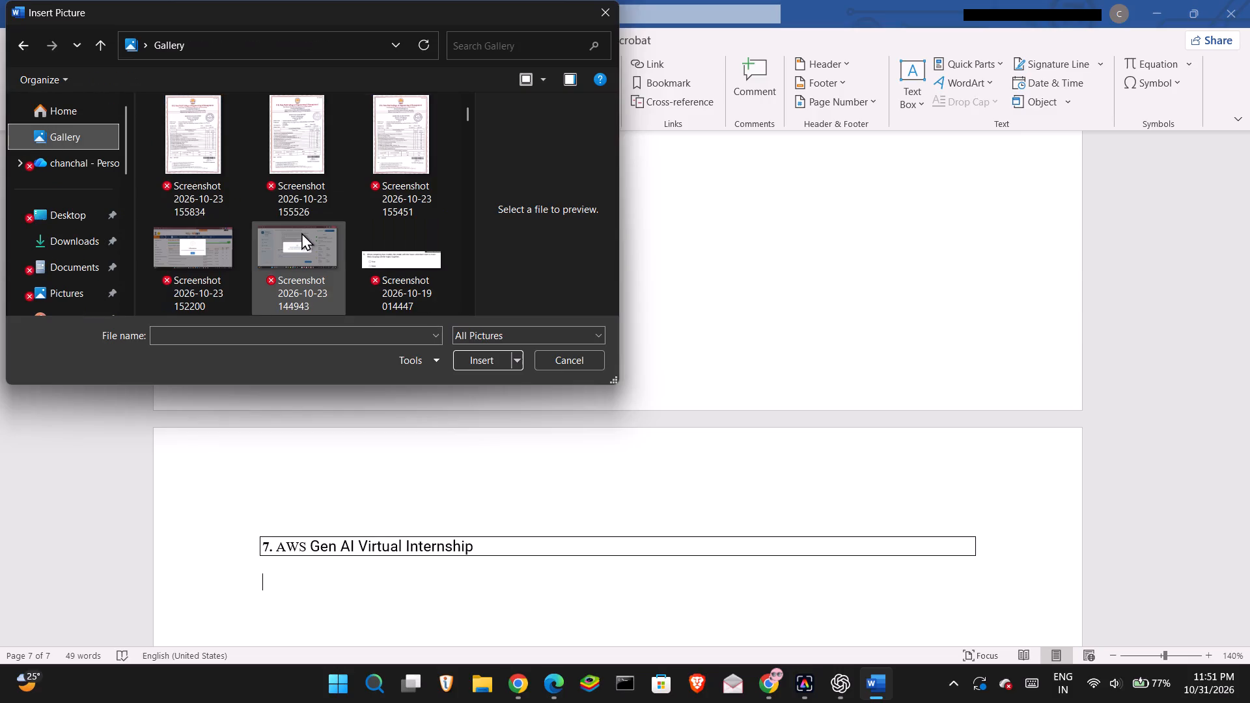
{"action": "scroll", "coordinate": [301, 232], "scroll_direction": "up", "scroll_amount": 1}
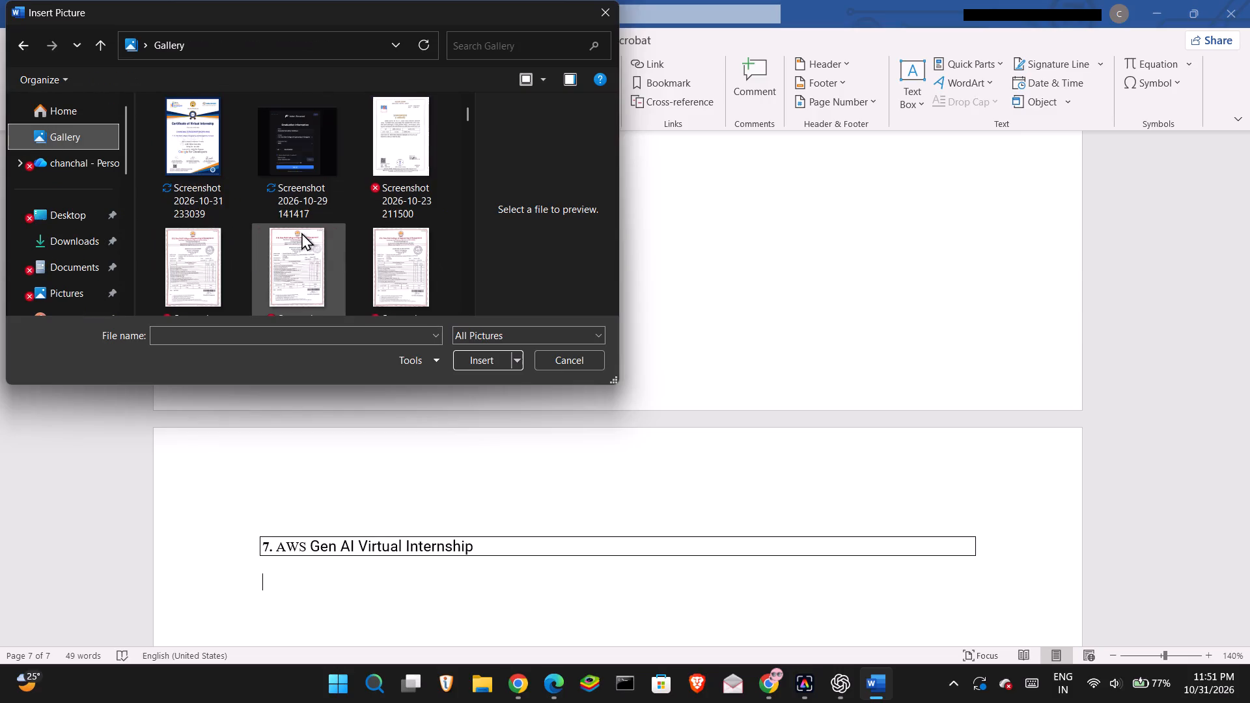
{"action": "scroll", "coordinate": [301, 232], "scroll_direction": "up", "scroll_amount": 1}
{"action": "left_click", "coordinate": [194, 129]}
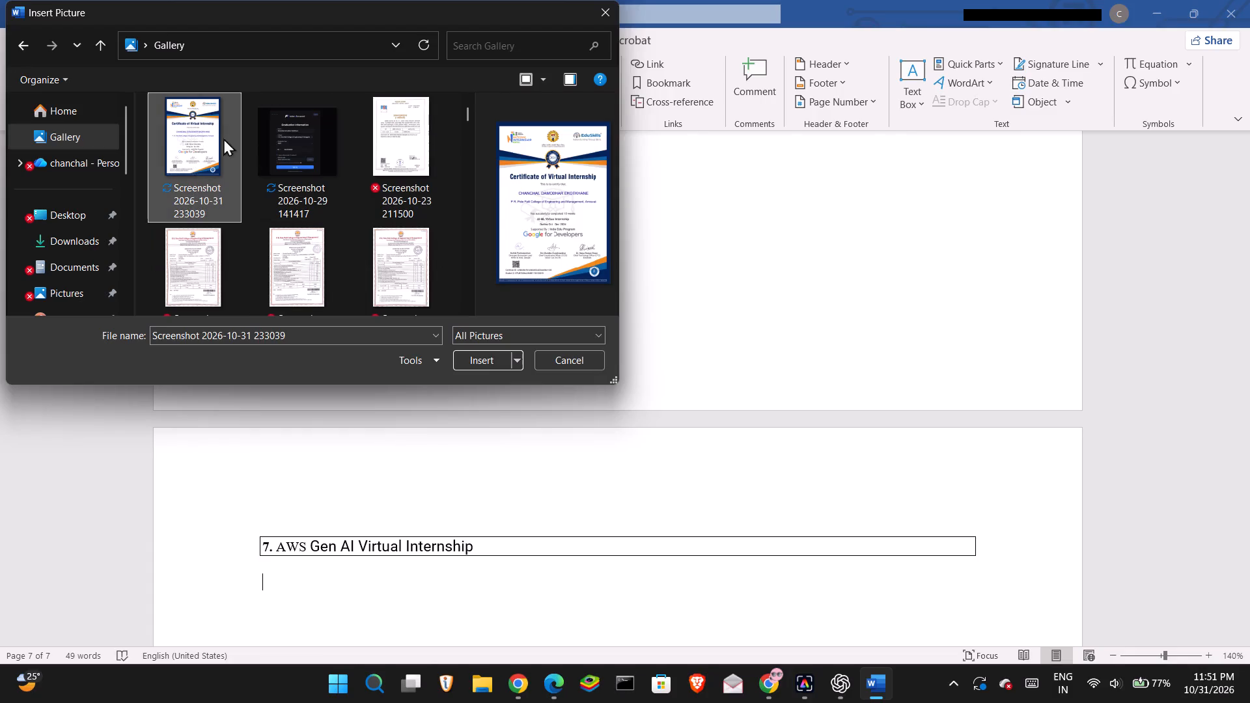
{"action": "scroll", "coordinate": [266, 187], "scroll_direction": "up", "scroll_amount": 2}
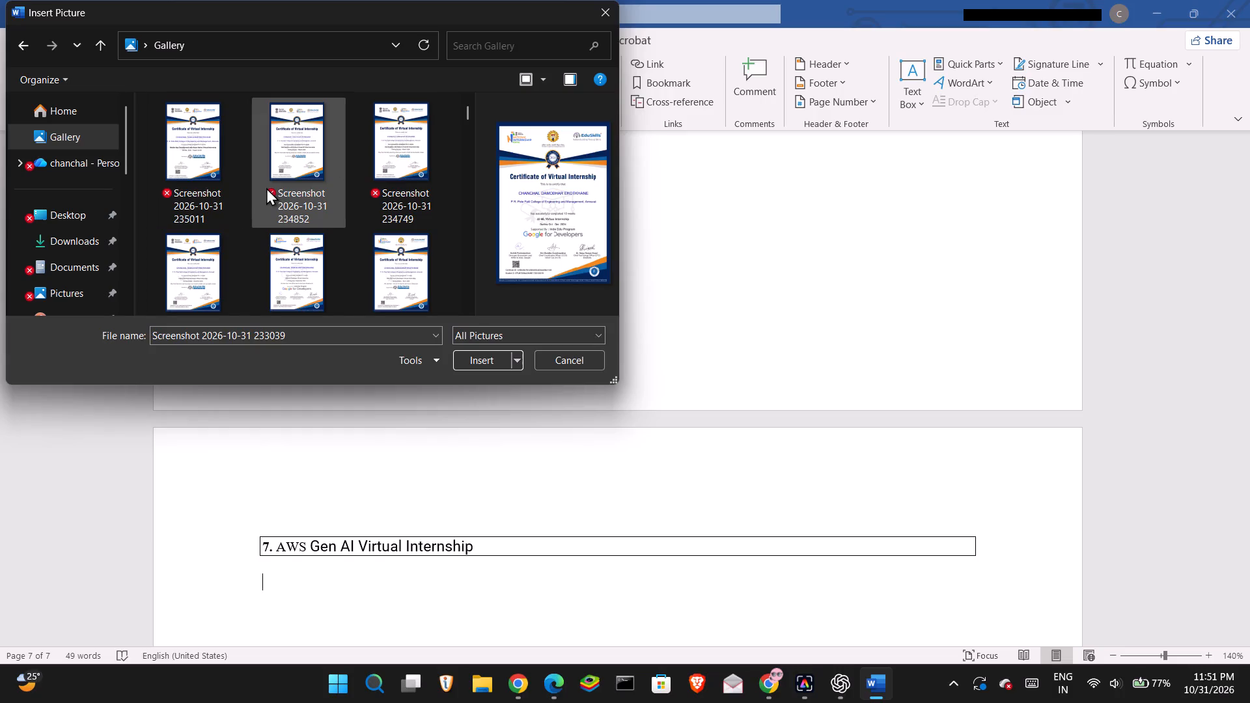
{"action": "left_click", "coordinate": [401, 277]}
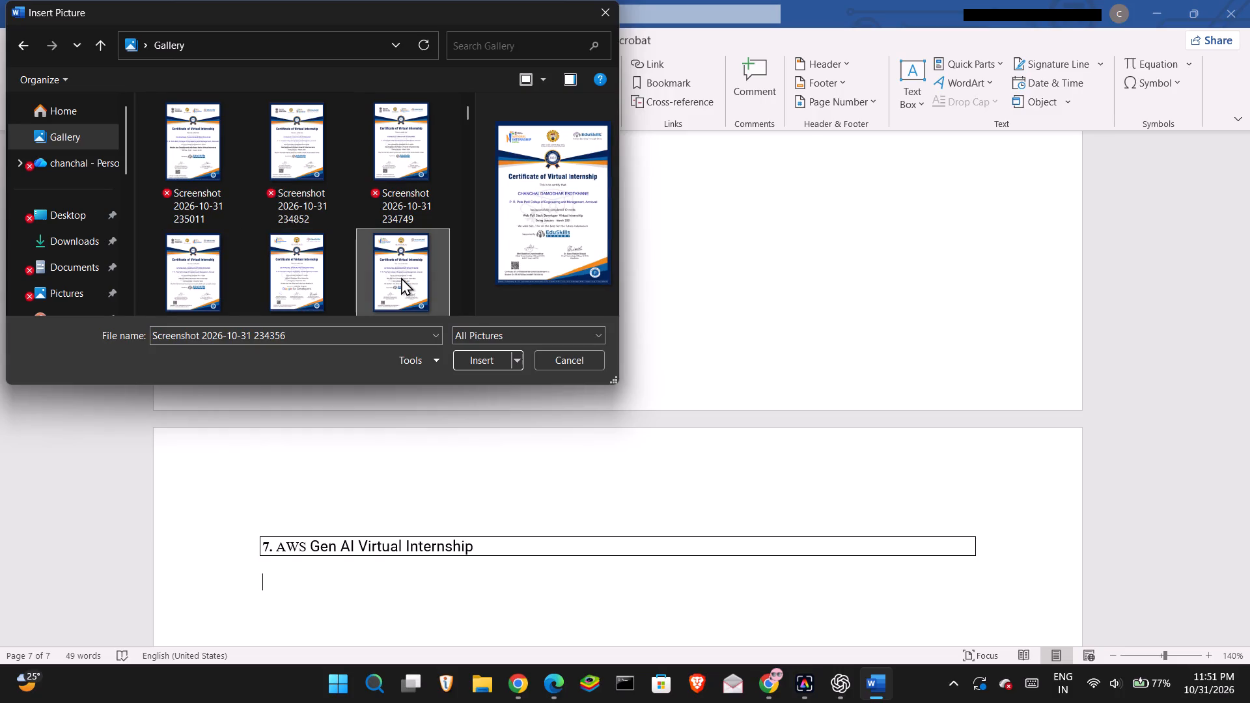
{"action": "left_click", "coordinate": [190, 103]}
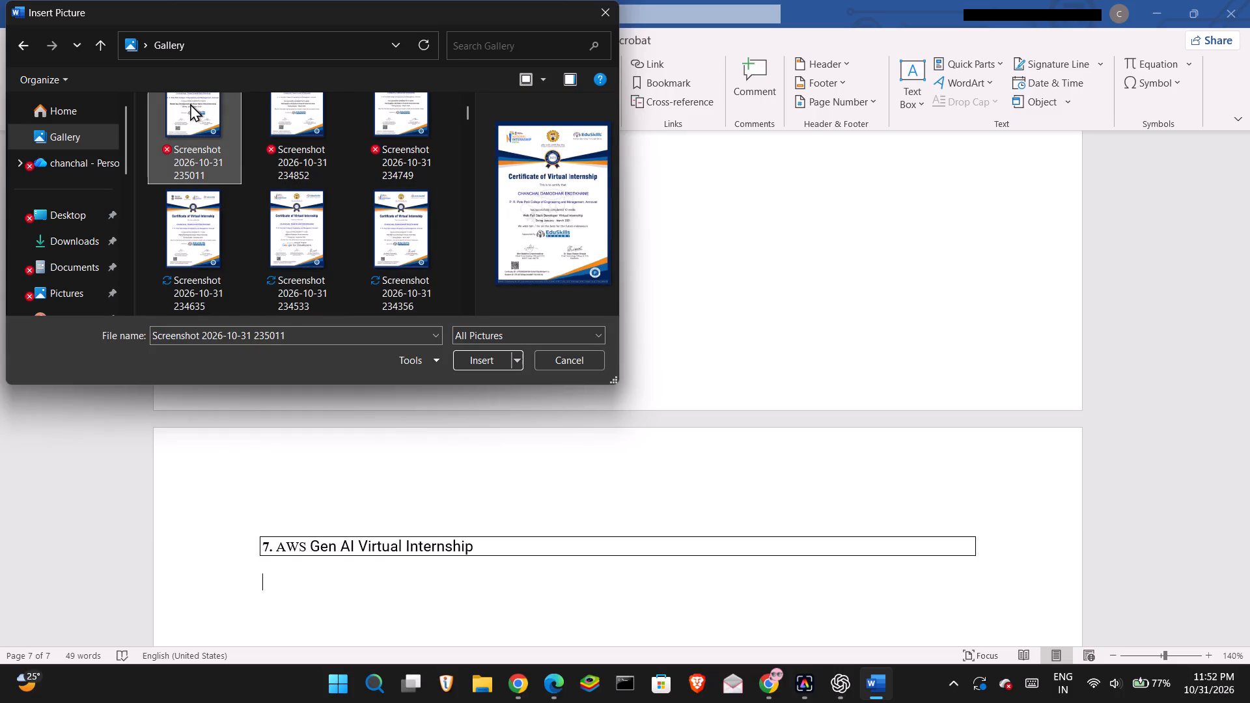
{"action": "left_click", "coordinate": [293, 139]}
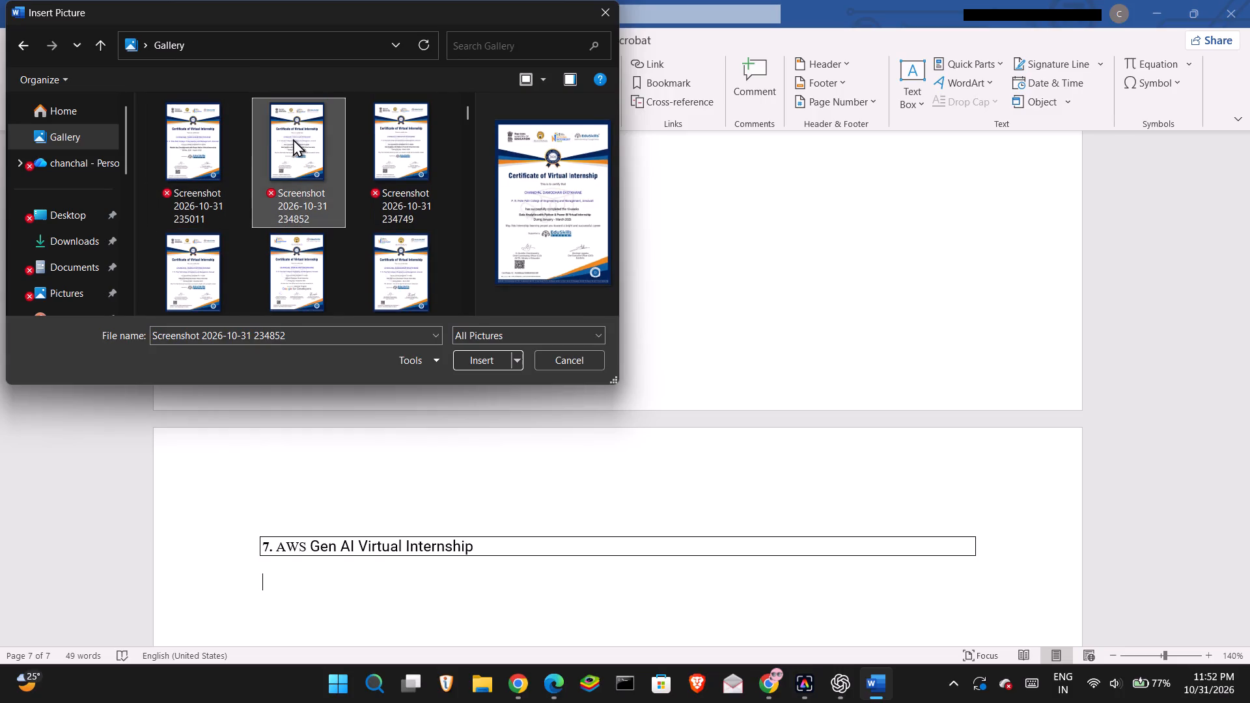
{"action": "left_click", "coordinate": [402, 133]}
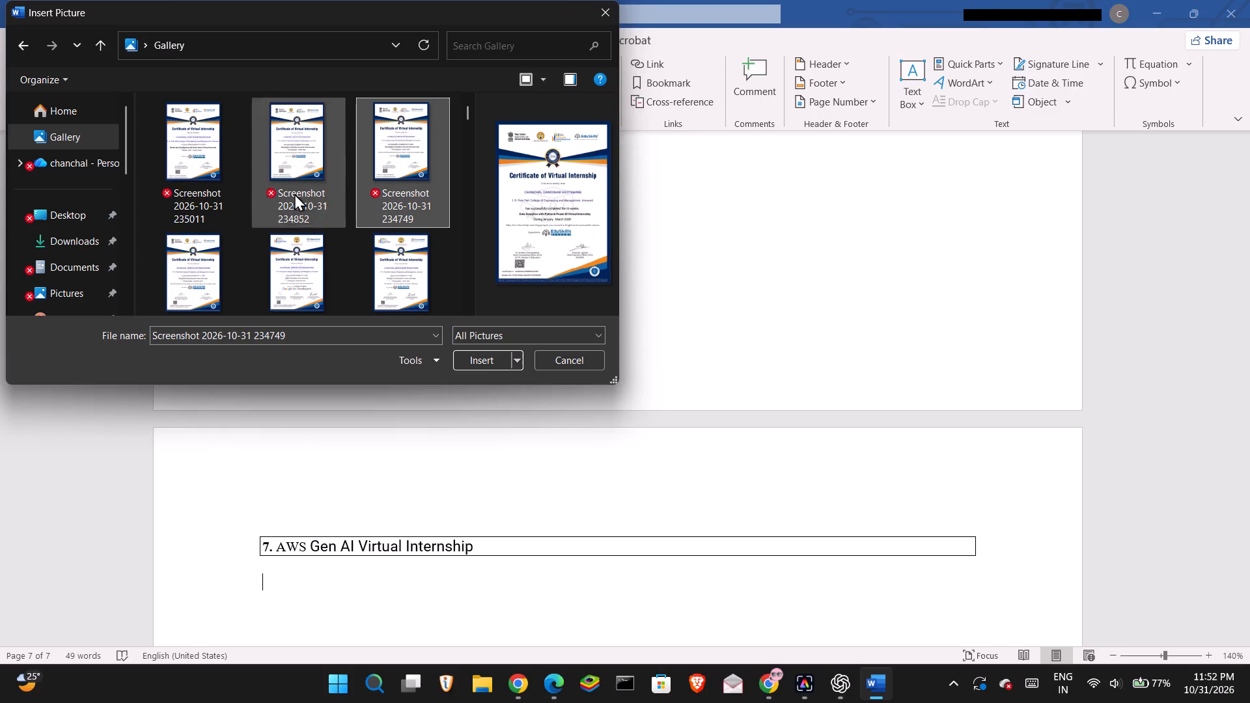
{"action": "left_click", "coordinate": [204, 268]}
{"action": "scroll", "coordinate": [204, 268], "scroll_direction": "down", "scroll_amount": 2}
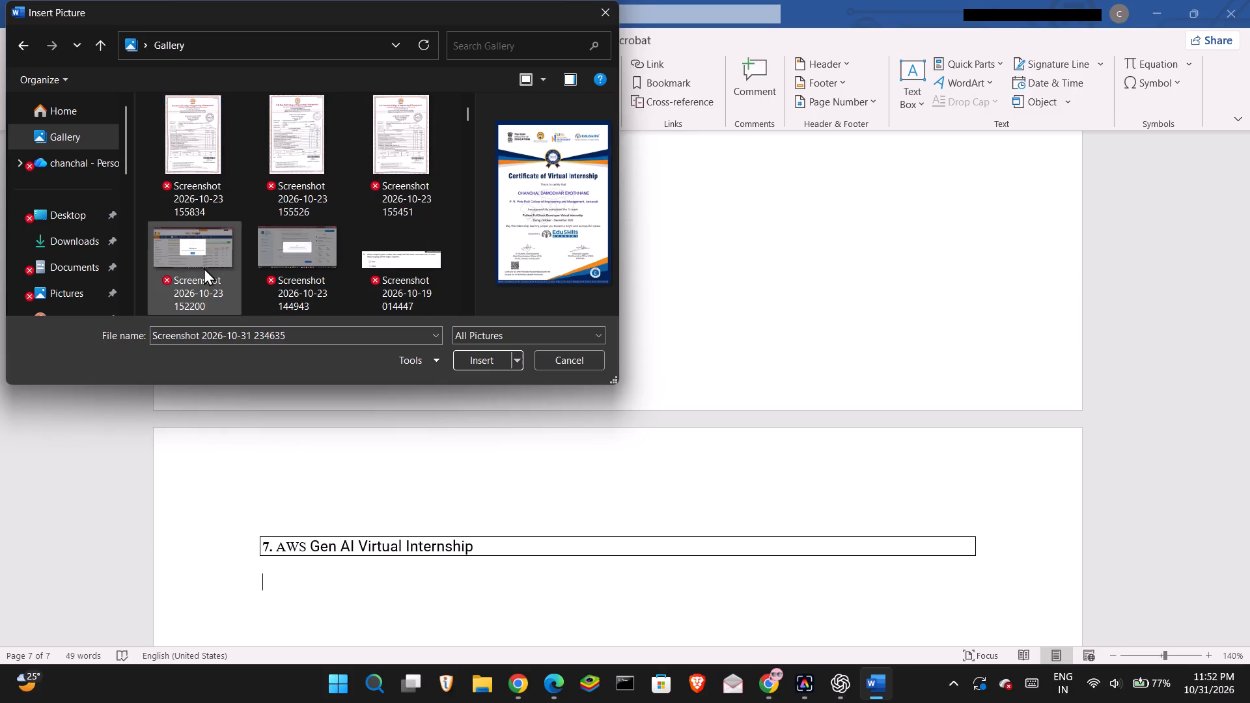
{"action": "scroll", "coordinate": [204, 268], "scroll_direction": "down", "scroll_amount": 3}
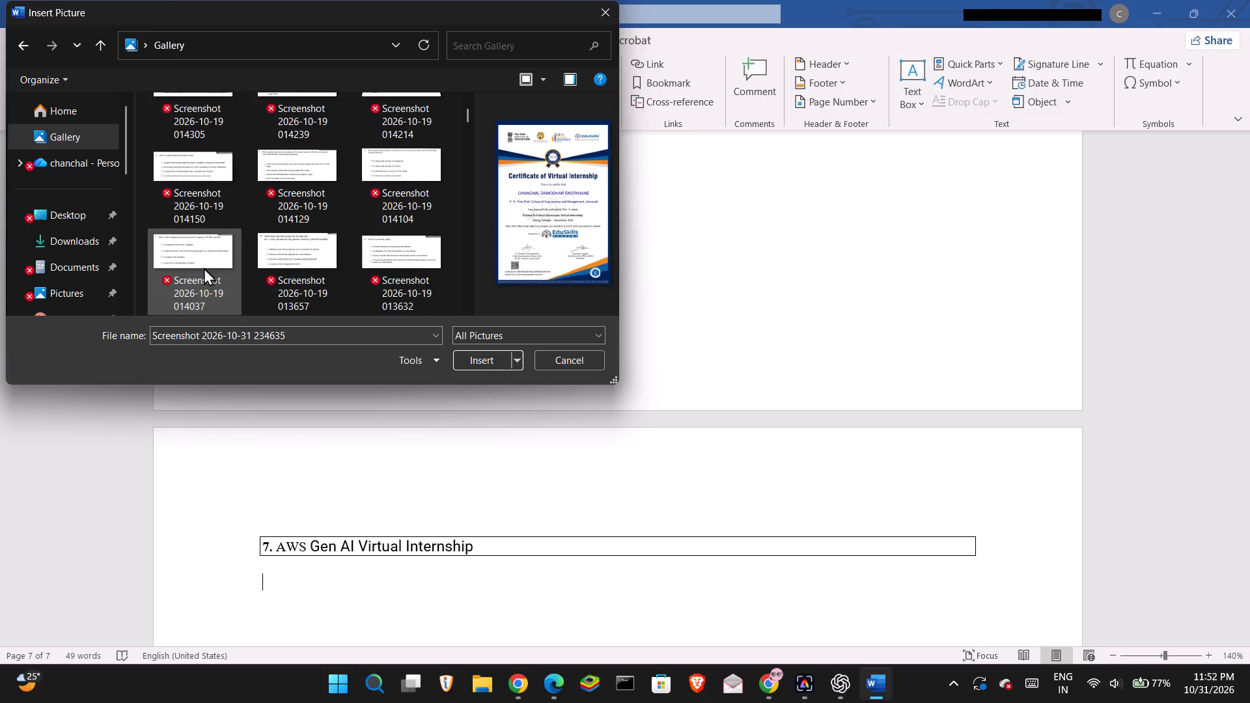
{"action": "scroll", "coordinate": [204, 268], "scroll_direction": "down", "scroll_amount": 5}
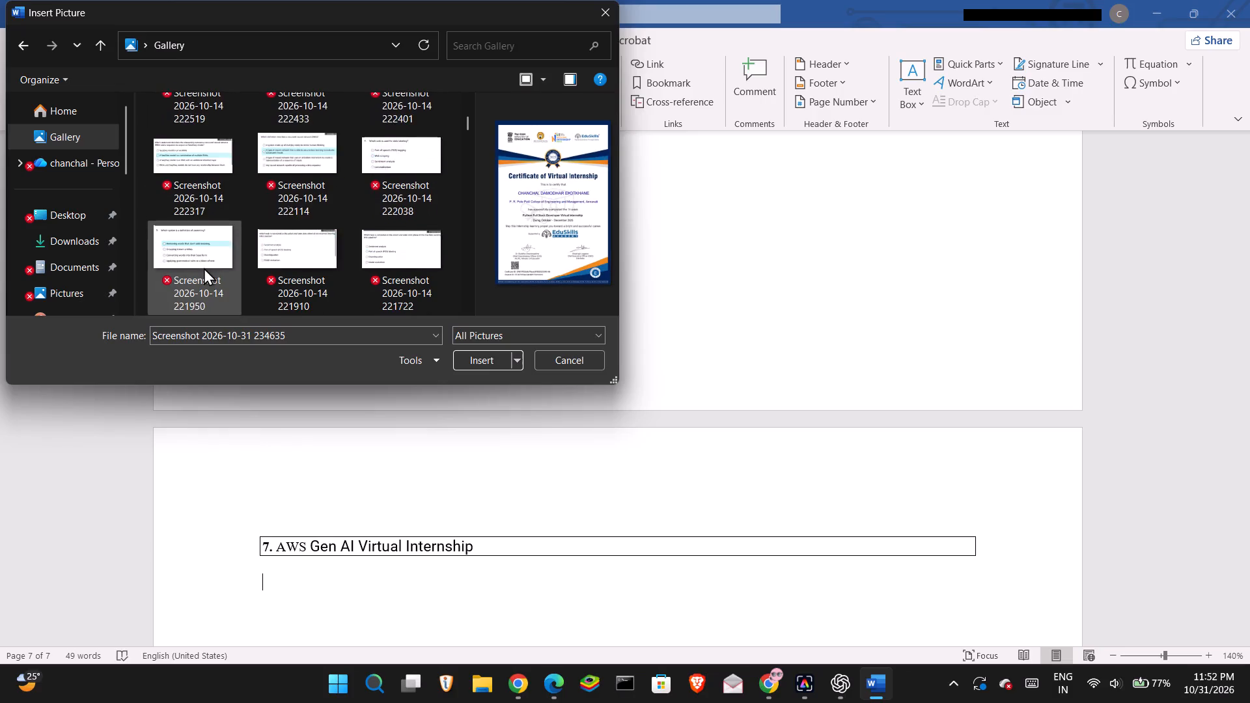
{"action": "scroll", "coordinate": [204, 268], "scroll_direction": "down", "scroll_amount": 11}
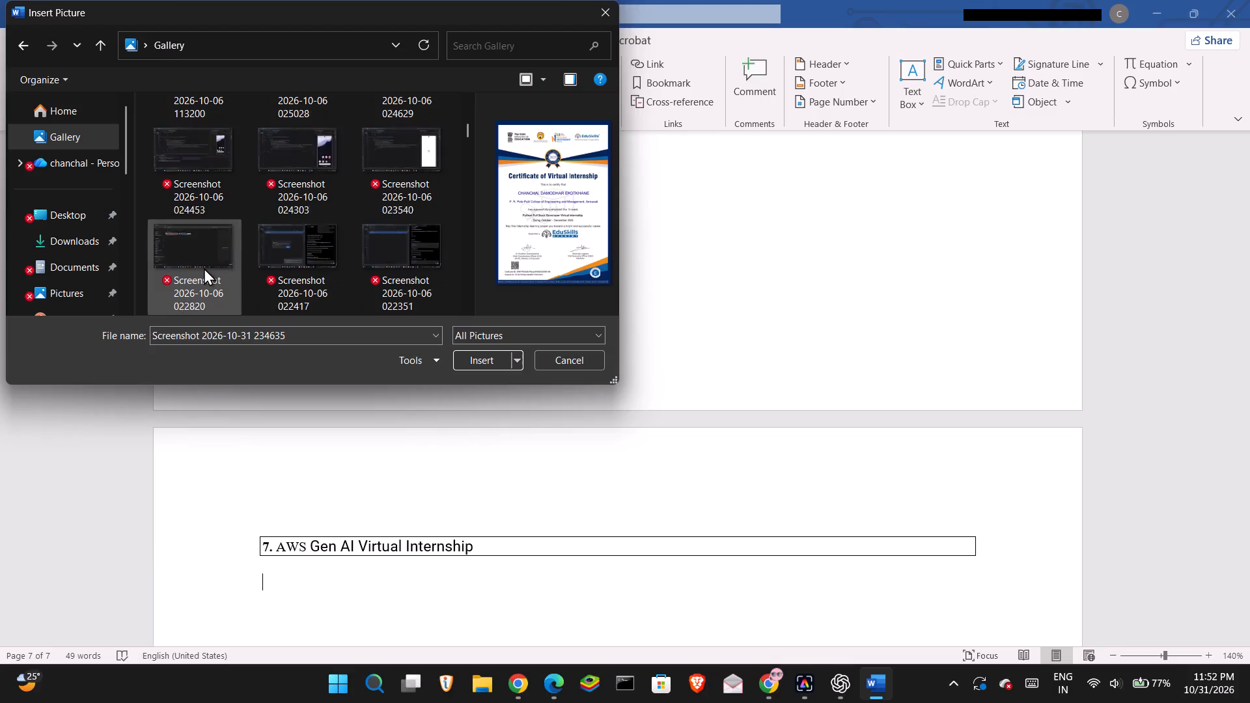
{"action": "scroll", "coordinate": [204, 268], "scroll_direction": "down", "scroll_amount": 15}
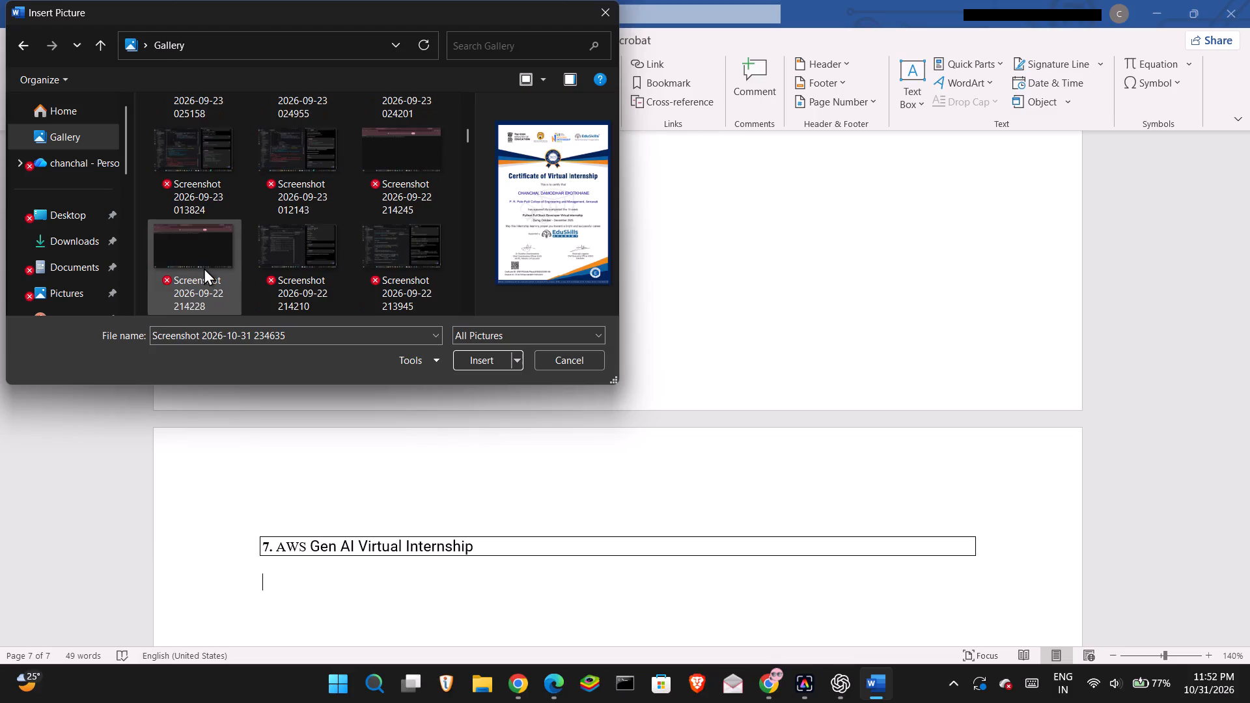
{"action": "scroll", "coordinate": [204, 268], "scroll_direction": "up", "scroll_amount": 7}
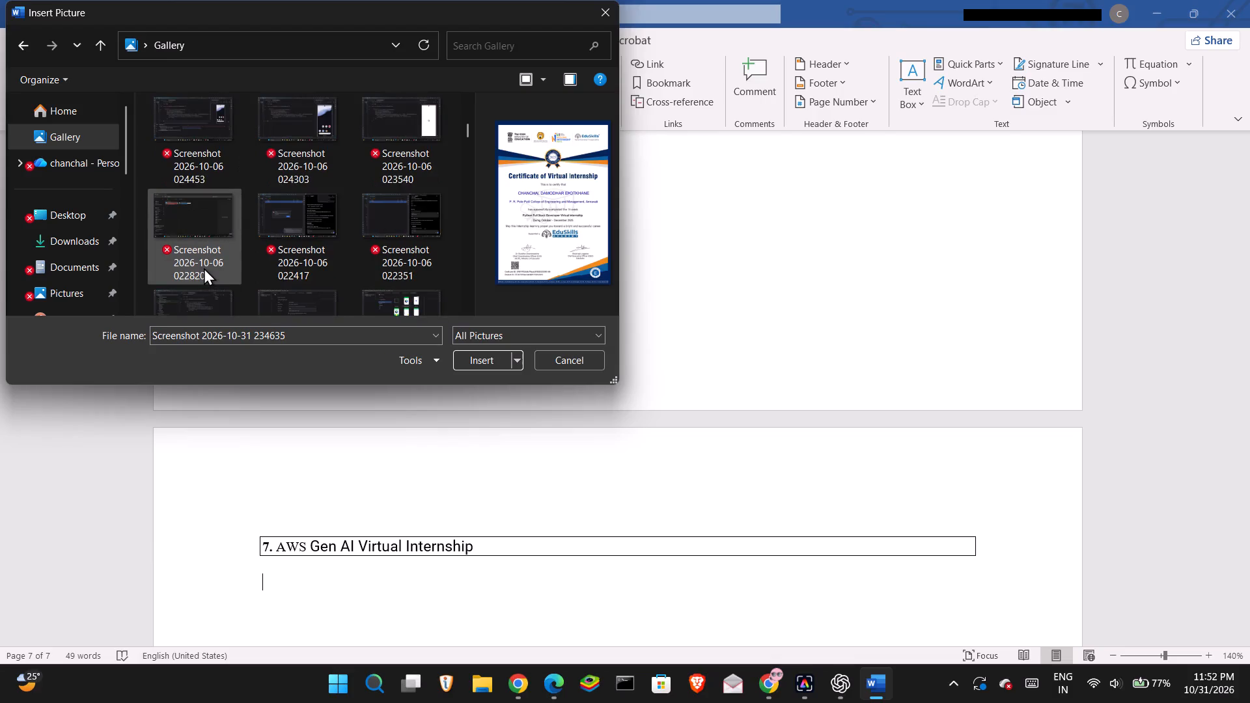
{"action": "scroll", "coordinate": [204, 268], "scroll_direction": "up", "scroll_amount": 3}
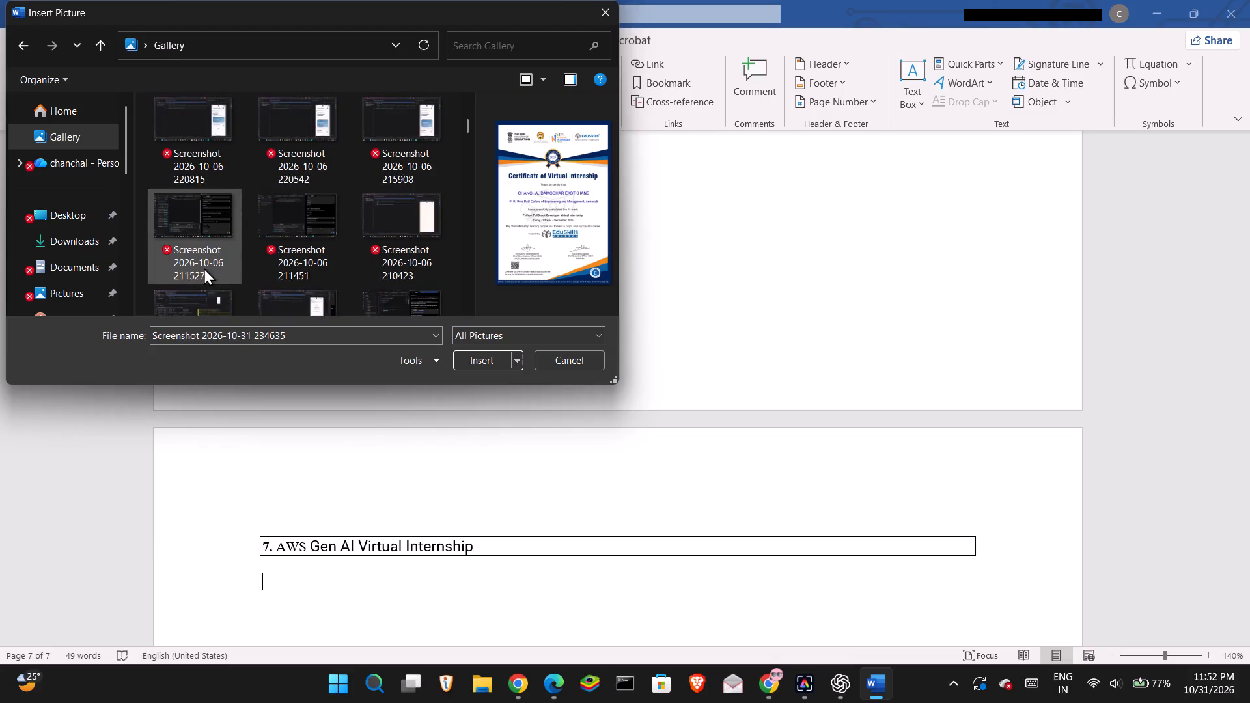
{"action": "scroll", "coordinate": [204, 268], "scroll_direction": "up", "scroll_amount": 2}
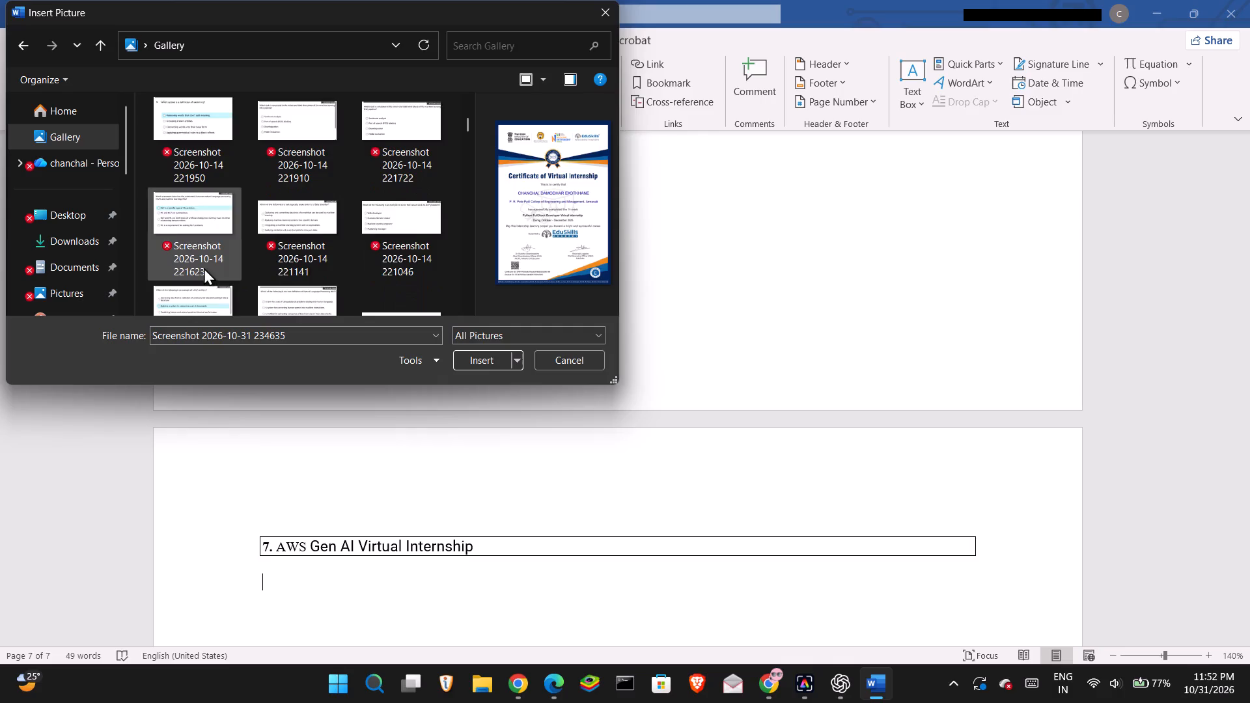
{"action": "scroll", "coordinate": [204, 268], "scroll_direction": "up", "scroll_amount": 4}
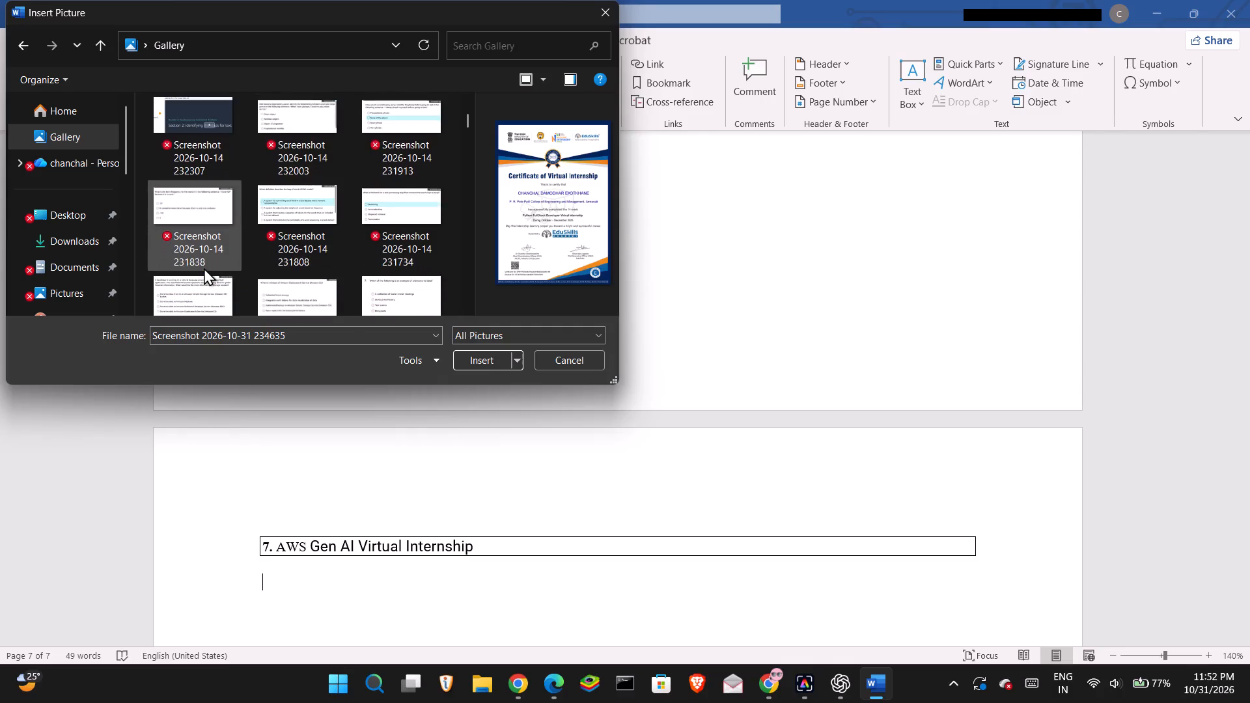
{"action": "scroll", "coordinate": [204, 268], "scroll_direction": "up", "scroll_amount": 4}
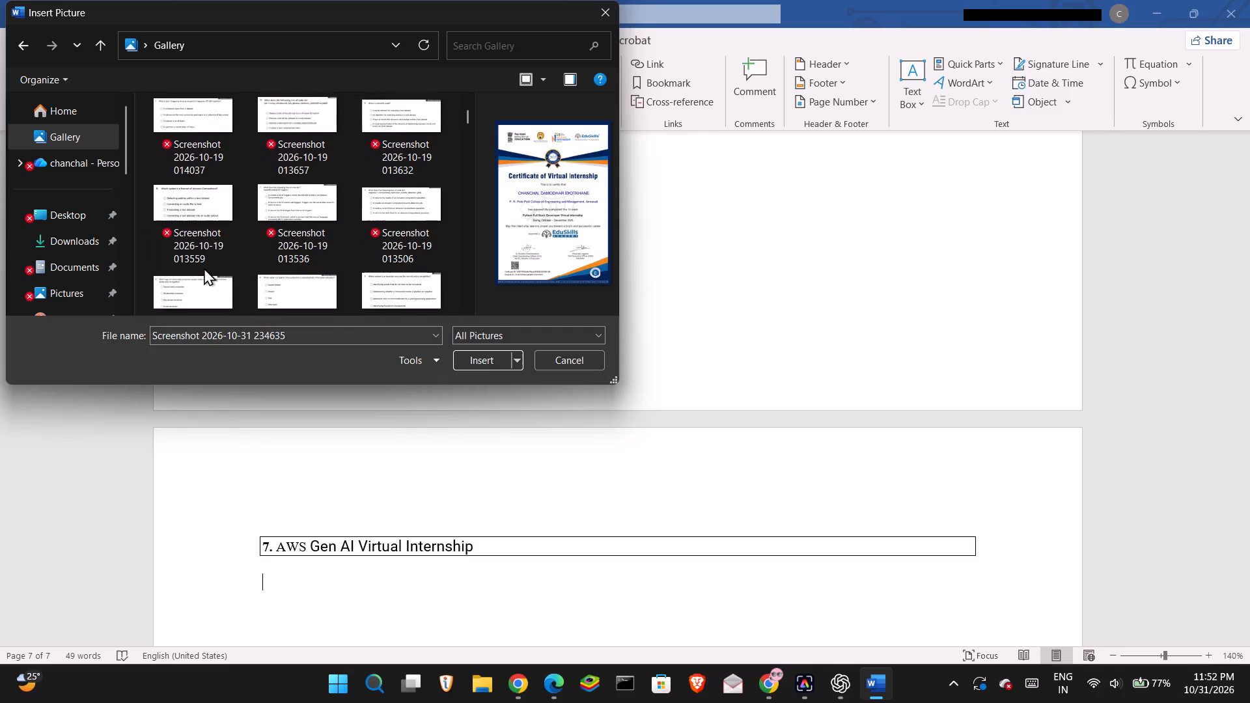
{"action": "scroll", "coordinate": [204, 268], "scroll_direction": "up", "scroll_amount": 2}
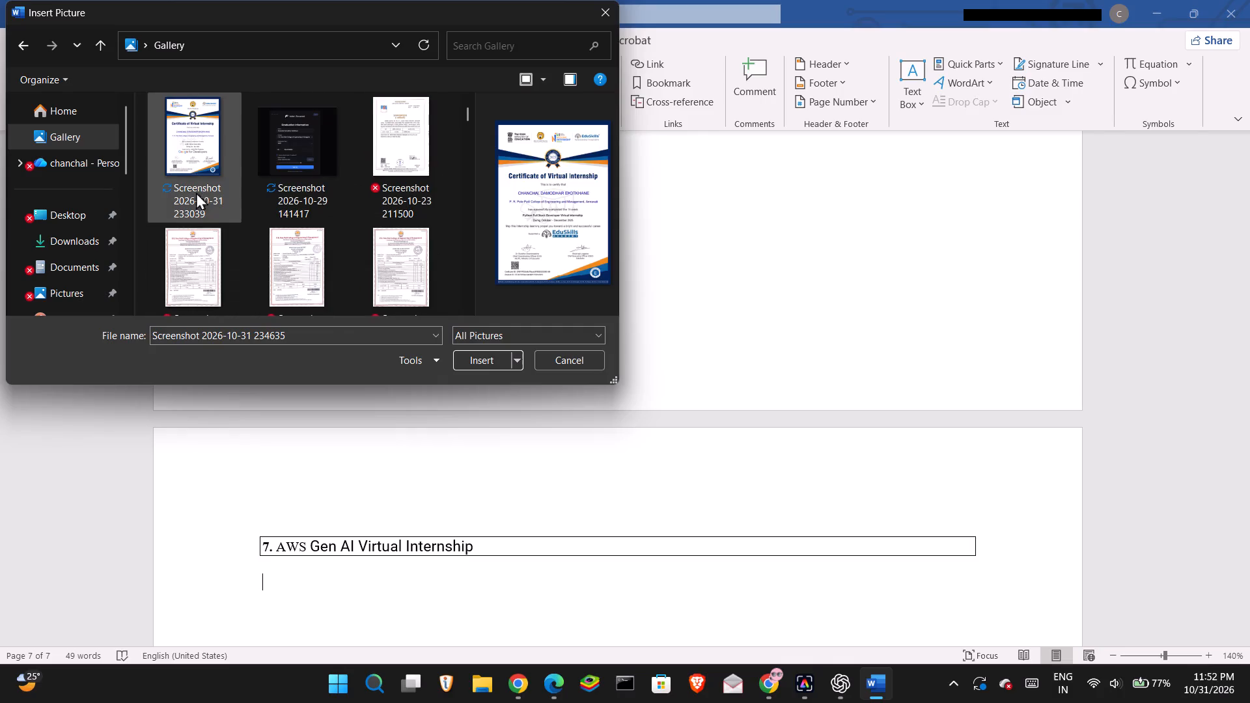
{"action": "left_click", "coordinate": [176, 133]}
{"action": "left_click", "coordinate": [280, 141]}
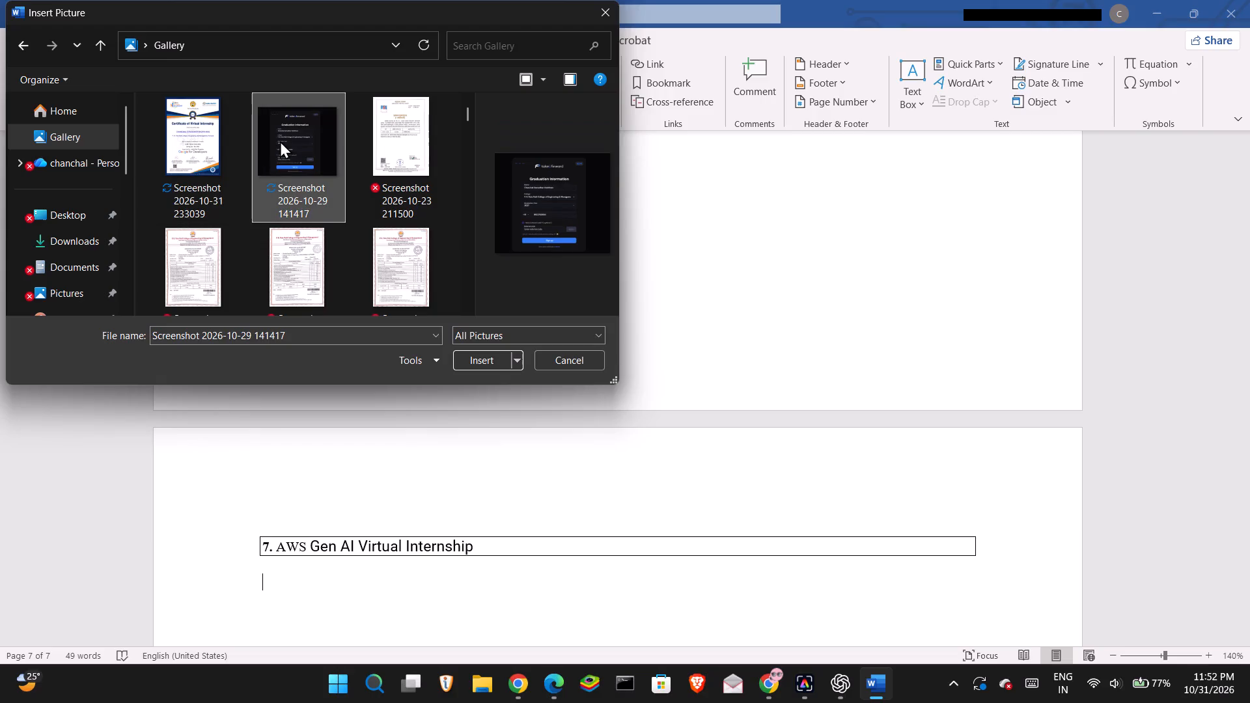
{"action": "left_click", "coordinate": [396, 156]}
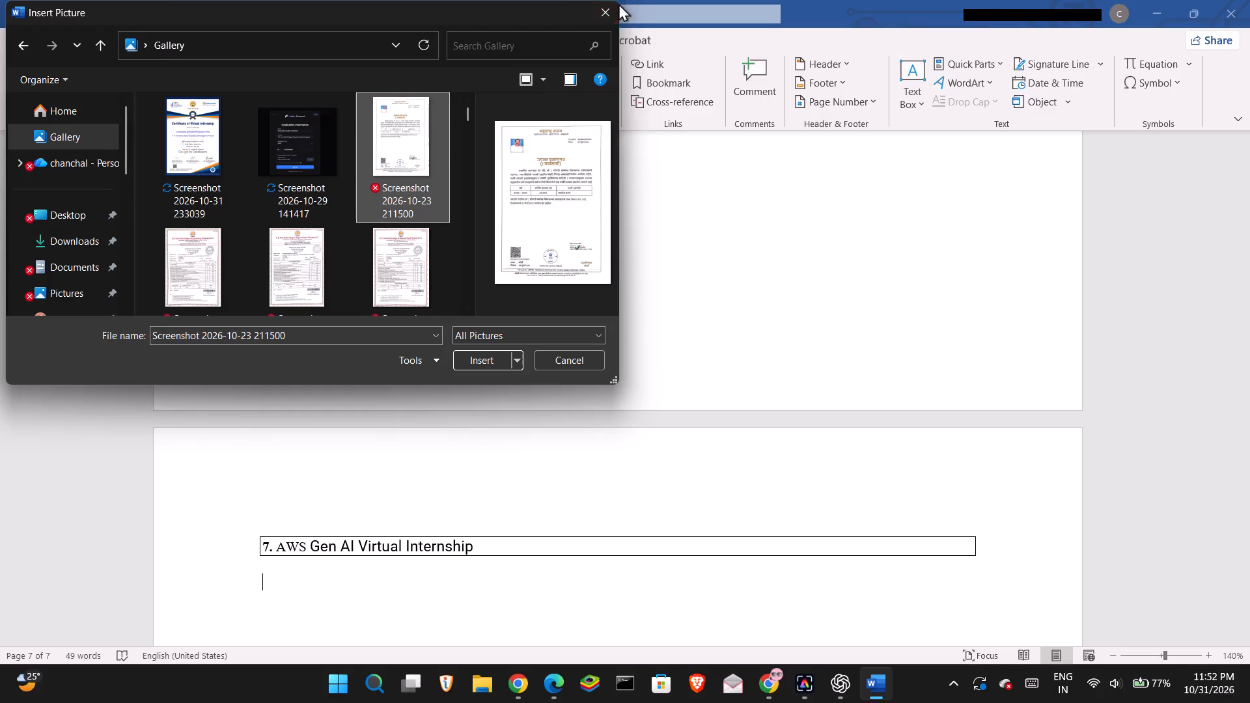
{"action": "left_click", "coordinate": [603, 11]}
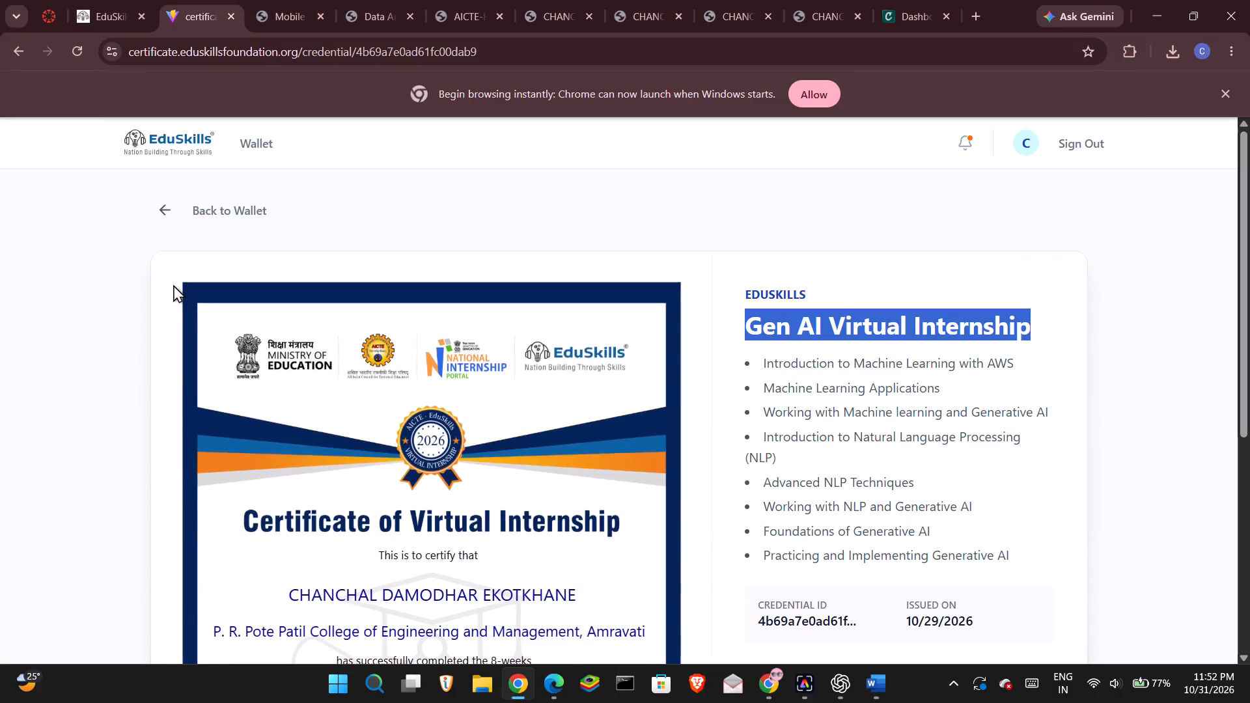
In Chrome, download the Gen AI Virtual Internship certificate from the credential page as a PDF and open the downloaded file.
{"action": "left_click", "coordinate": [174, 284]}
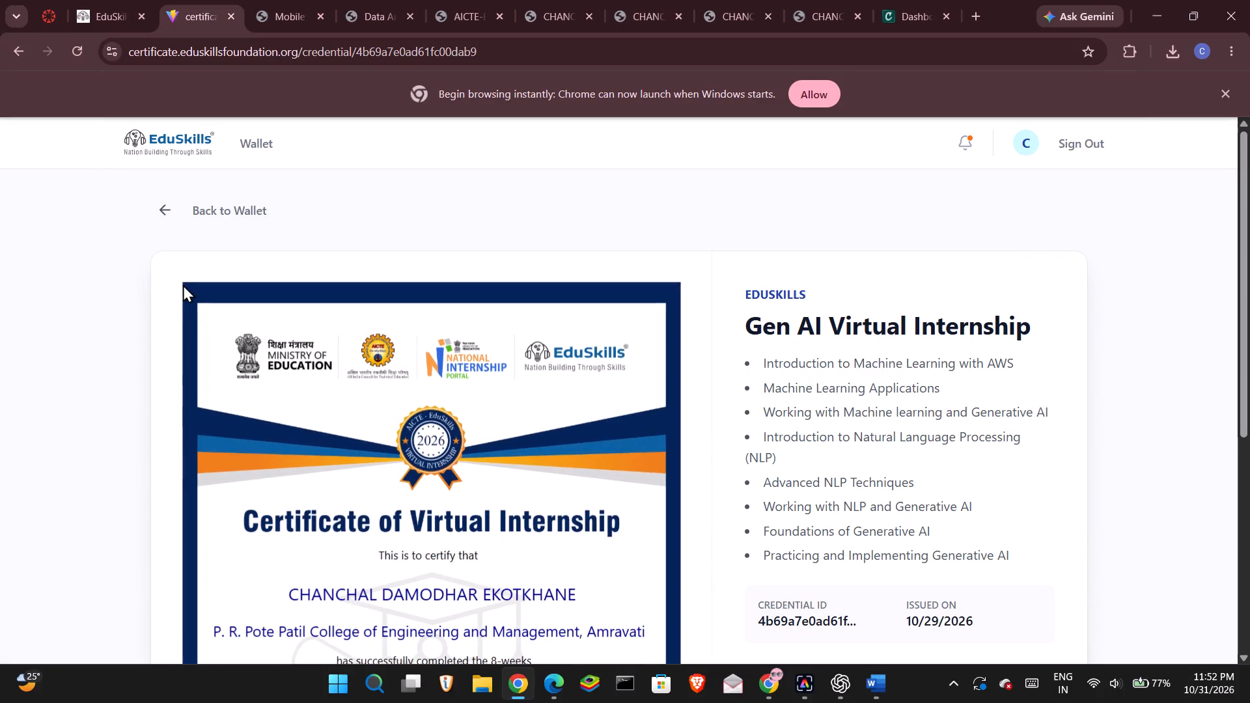
{"action": "scroll", "coordinate": [900, 504], "scroll_direction": "down", "scroll_amount": 2}
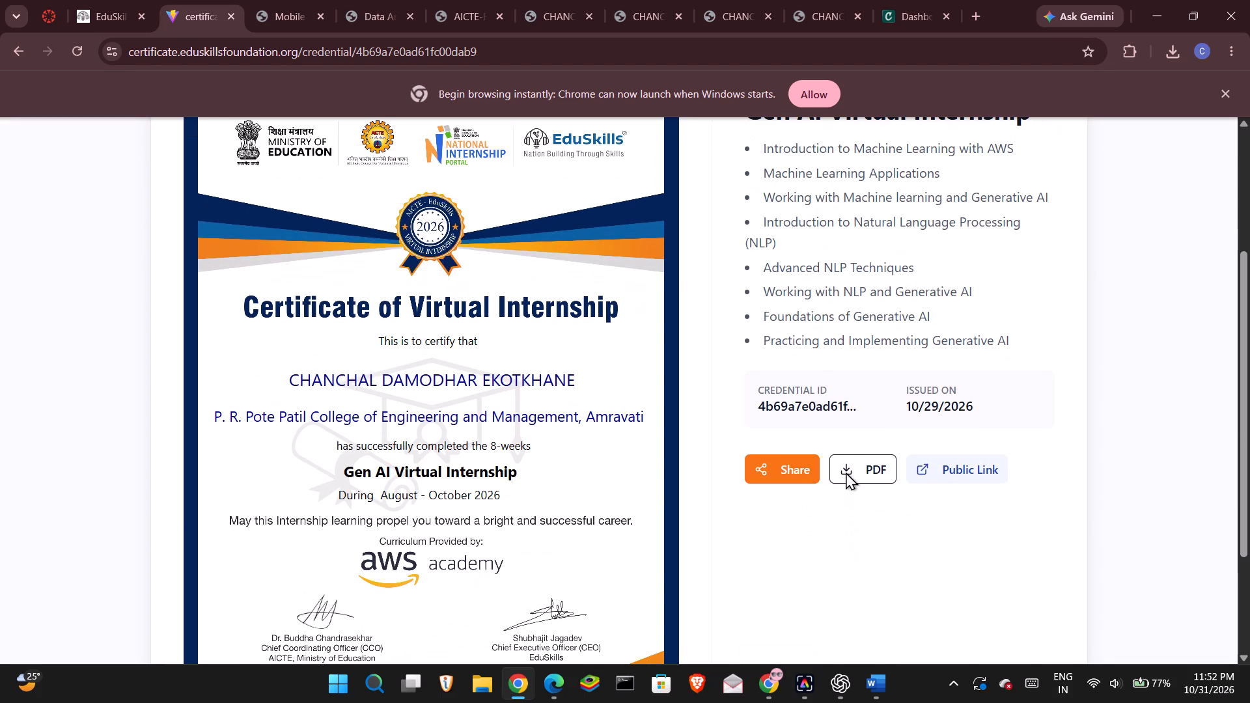
{"action": "left_click", "coordinate": [846, 472]}
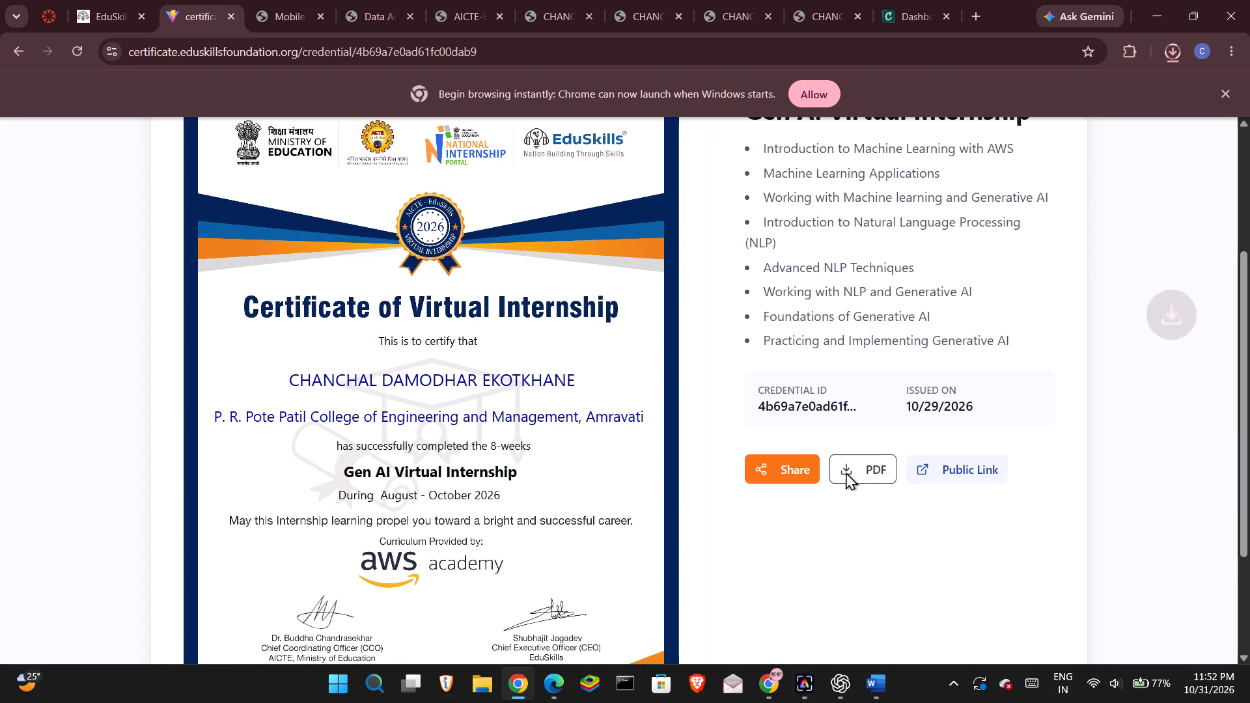
{"action": "left_click", "coordinate": [1059, 94]}
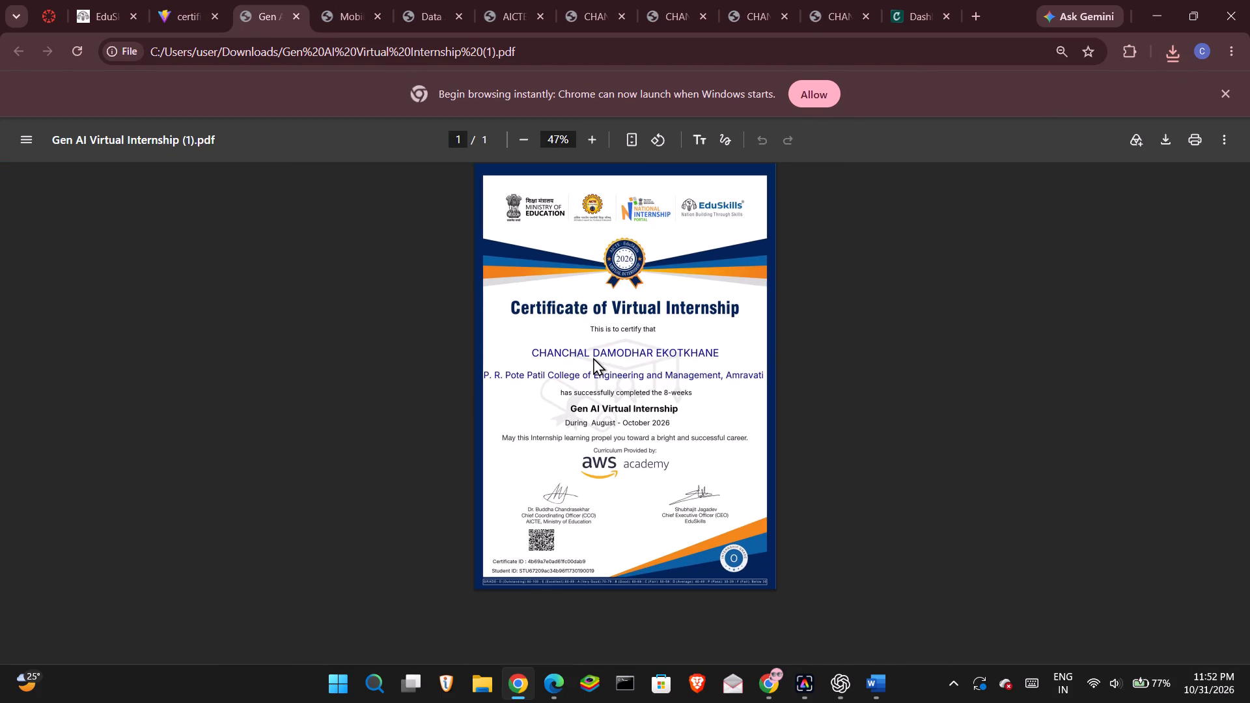
Capture a screenshot selection of the full Gen AI Virtual Internship certificate page, trimmed to its outer border.
{"action": "key", "text": "shift+super+s"}
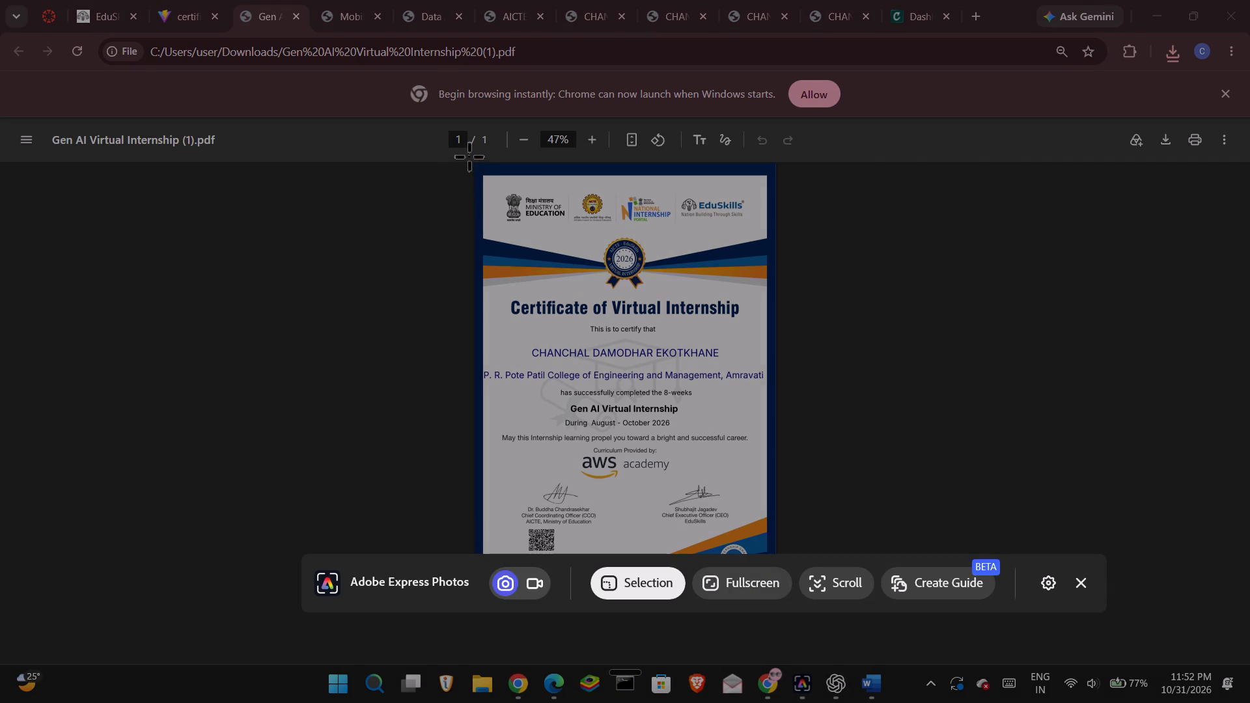
{"action": "left_click_drag", "start_coordinate": [469, 159], "coordinate": [795, 601]}
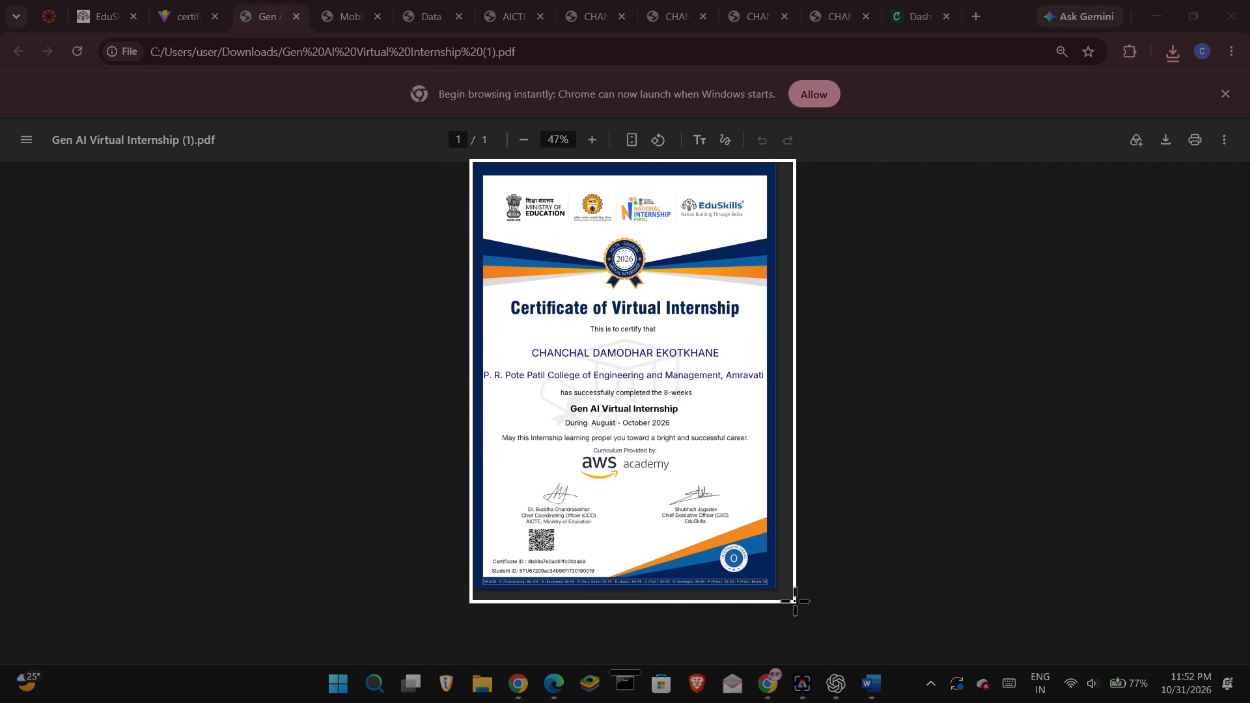
{"action": "left_click_drag", "start_coordinate": [795, 601], "coordinate": [775, 590]}
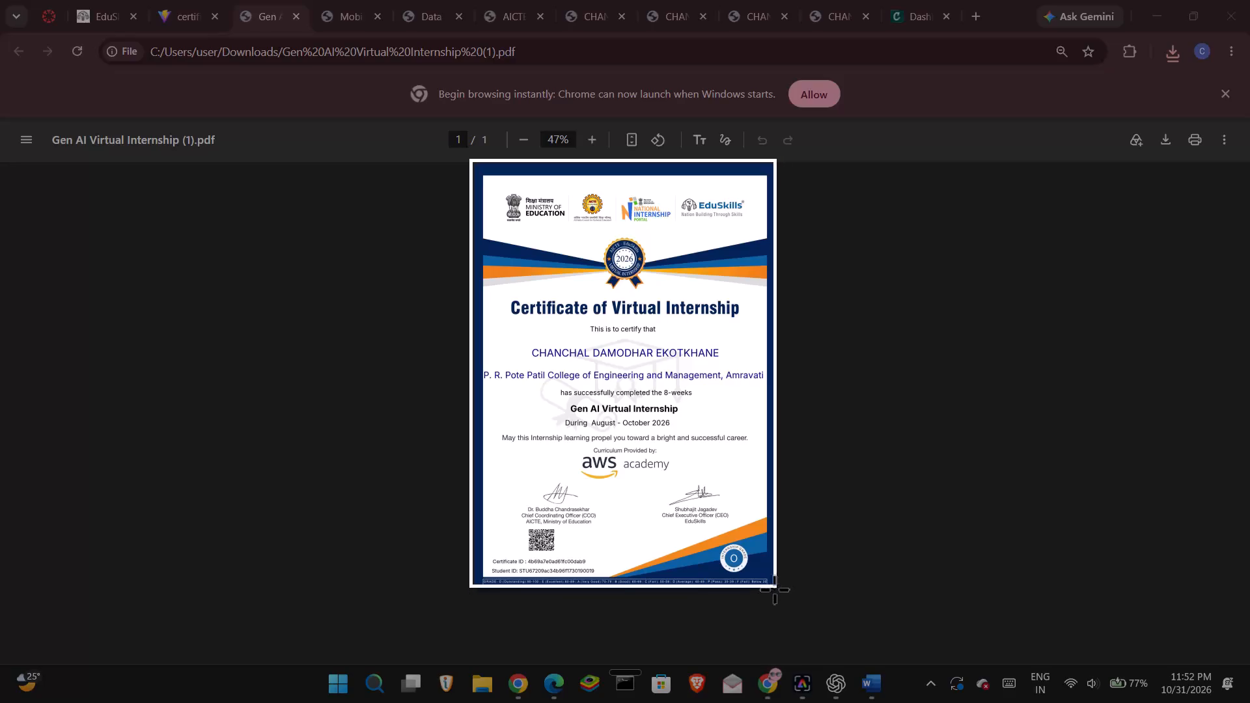
{"action": "left_click_drag", "start_coordinate": [775, 590], "coordinate": [777, 590]}
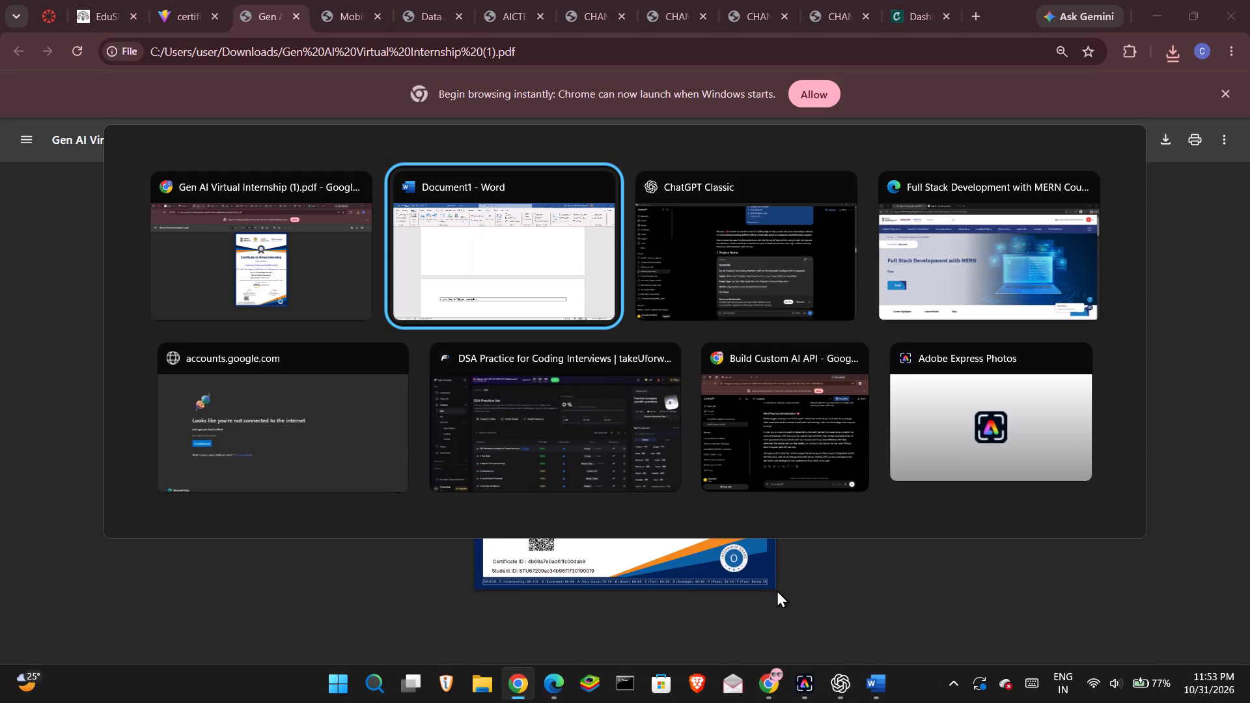
Switch to the Word document and paste the captured certificate below the title "7. AWS Gen AI Virtual Internship".
{"action": "left_click", "coordinate": [354, 580]}
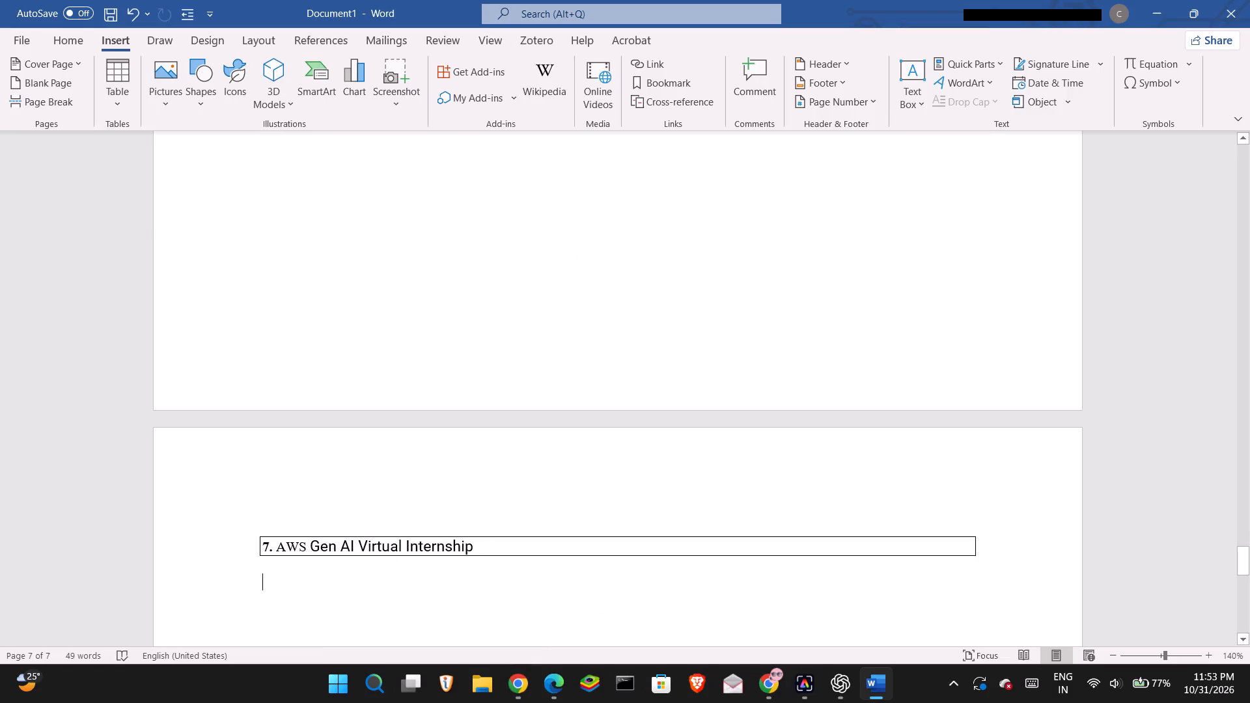
{"action": "key", "text": "ctrl+v"}
{"action": "scroll", "coordinate": [354, 580], "scroll_direction": "down", "scroll_amount": 4}
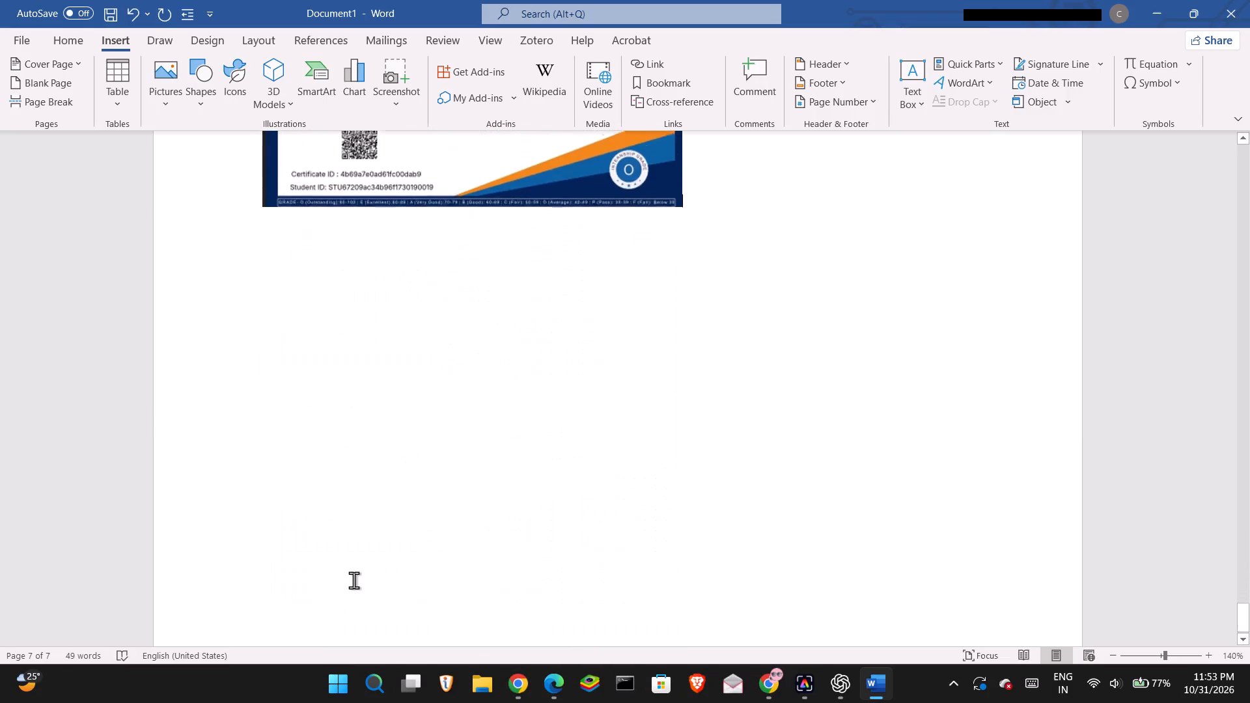
{"action": "scroll", "coordinate": [354, 580], "scroll_direction": "up", "scroll_amount": 1}
{"action": "scroll", "coordinate": [354, 580], "scroll_direction": "down", "scroll_amount": 1}
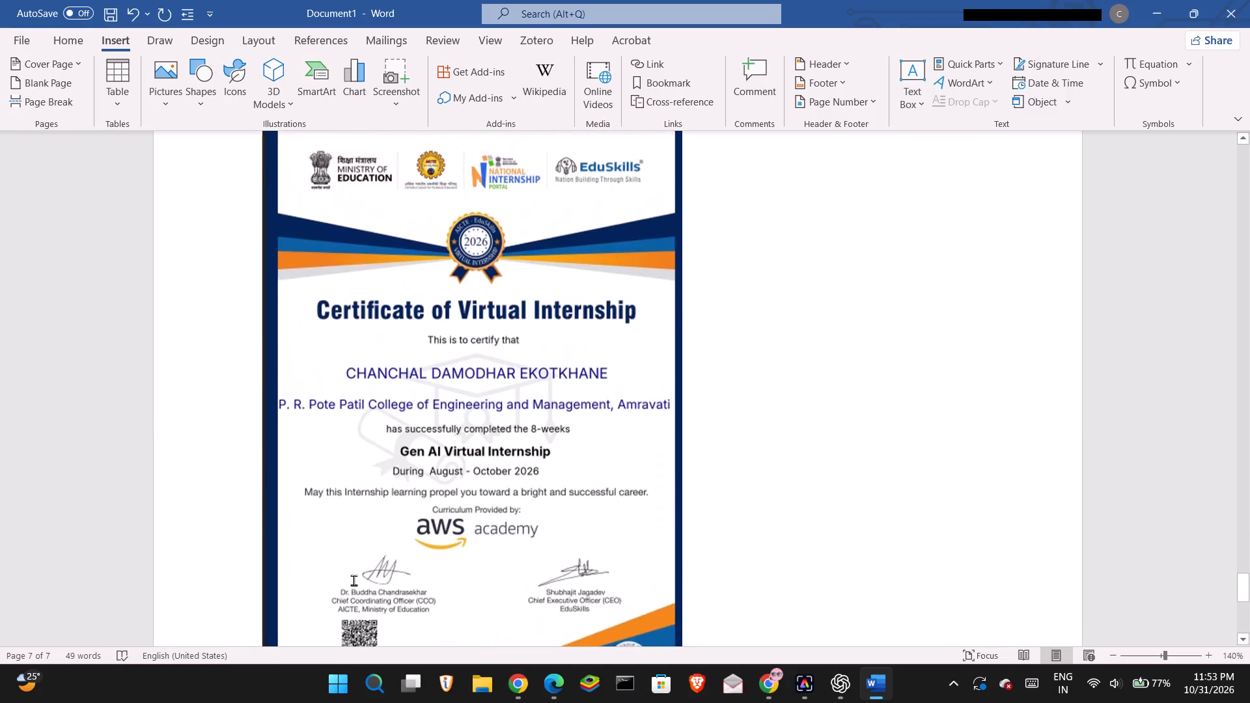
Add a blank line below the AWS Gen AI certificate on page 7.
{"action": "scroll", "coordinate": [354, 580], "scroll_direction": "down", "scroll_amount": 1}
{"action": "left_click", "coordinate": [712, 166]}
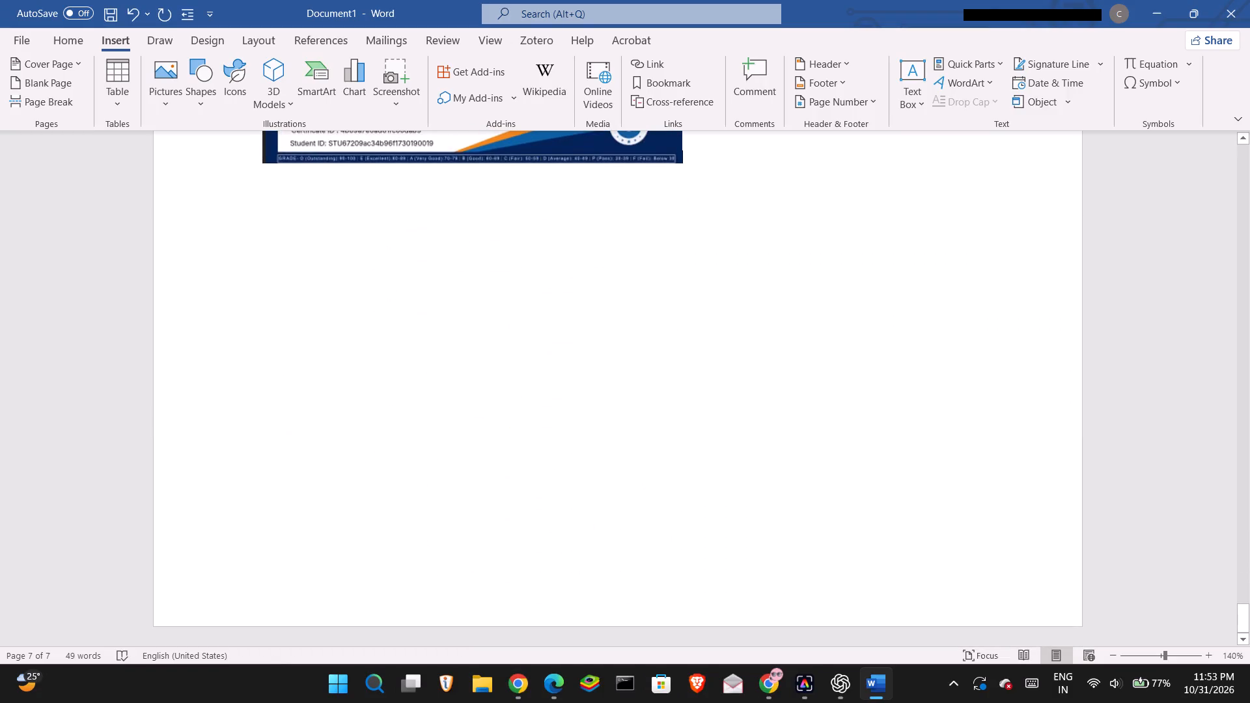
{"action": "key", "text": "Return"}
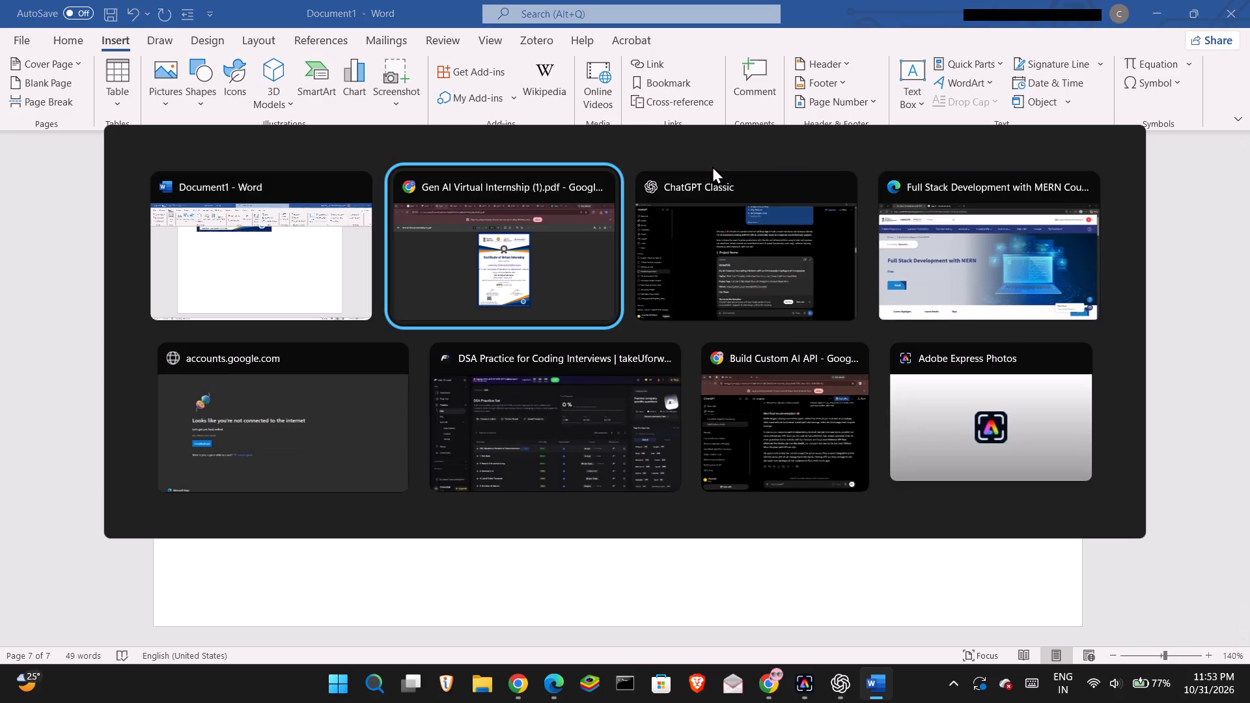
Switch to Chrome and look over the most recent badges on the Credly dashboard.
{"action": "left_click", "coordinate": [910, 9]}
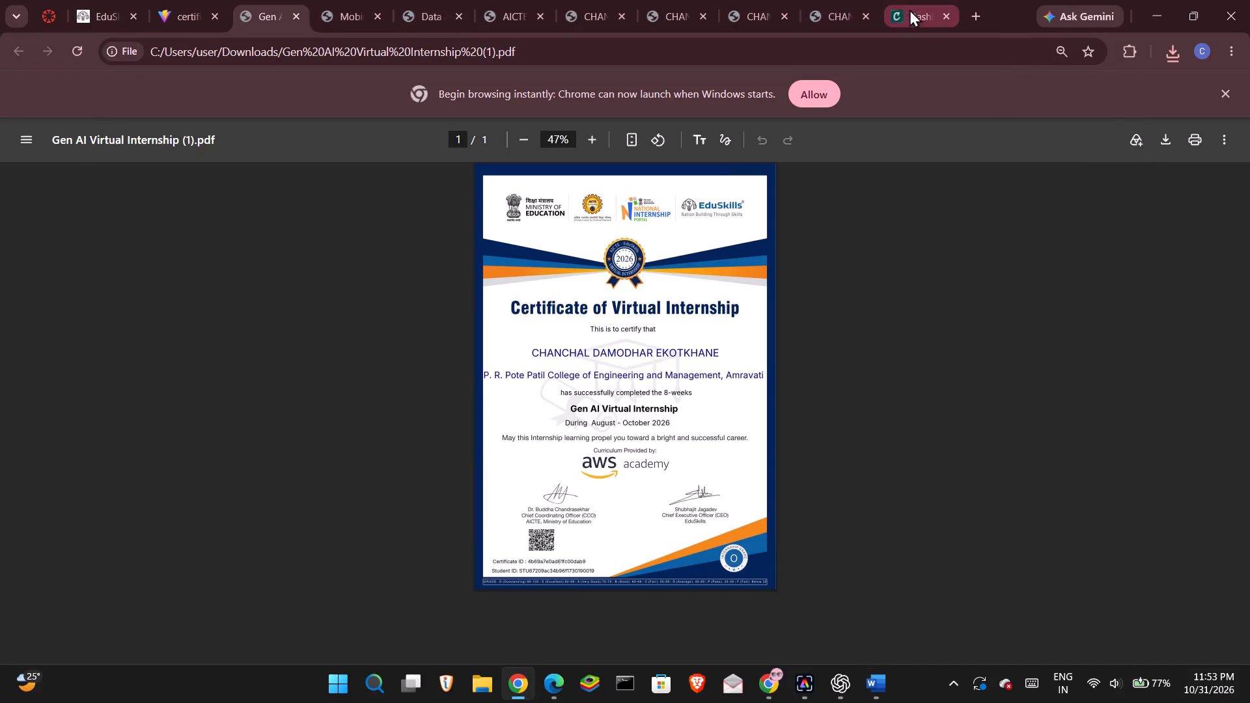
{"action": "scroll", "coordinate": [593, 486], "scroll_direction": "down", "scroll_amount": 1}
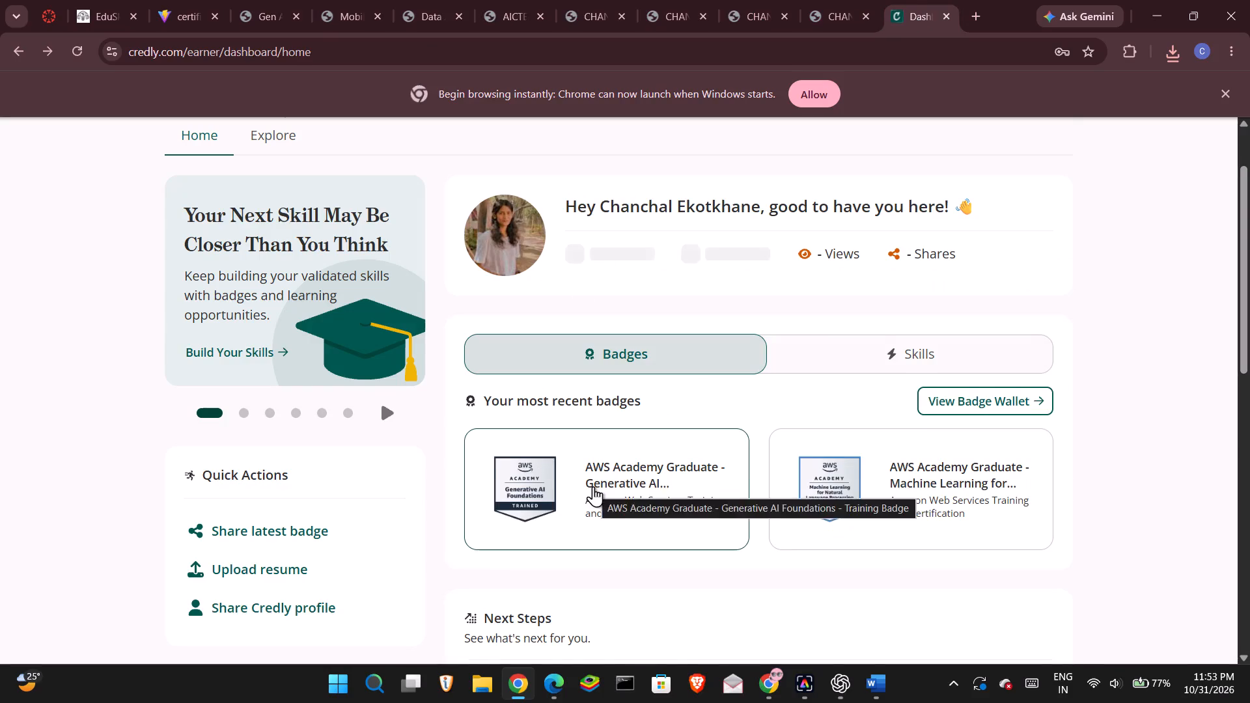
{"action": "scroll", "coordinate": [593, 486], "scroll_direction": "down", "scroll_amount": 1}
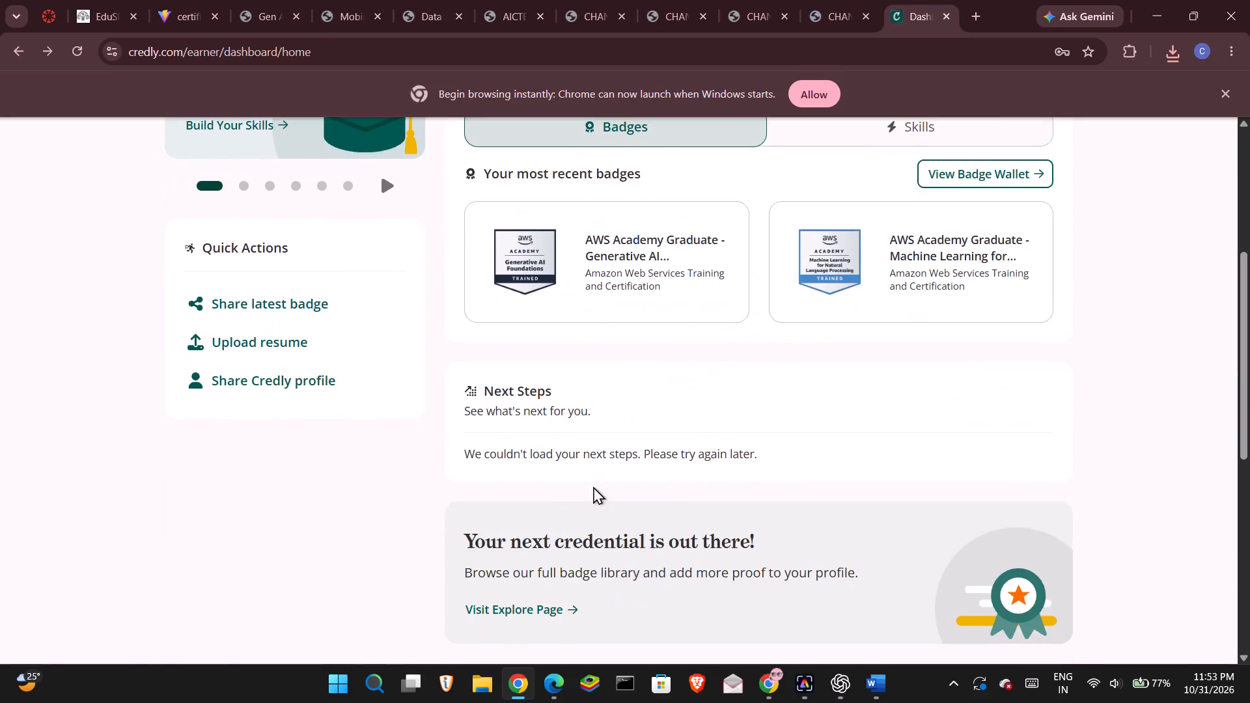
Return to the Word document, move onto a new page after the AWS Gen AI certificate using blank lines, and enter the heading "Badges".
{"action": "scroll", "coordinate": [593, 486], "scroll_direction": "down", "scroll_amount": 1}
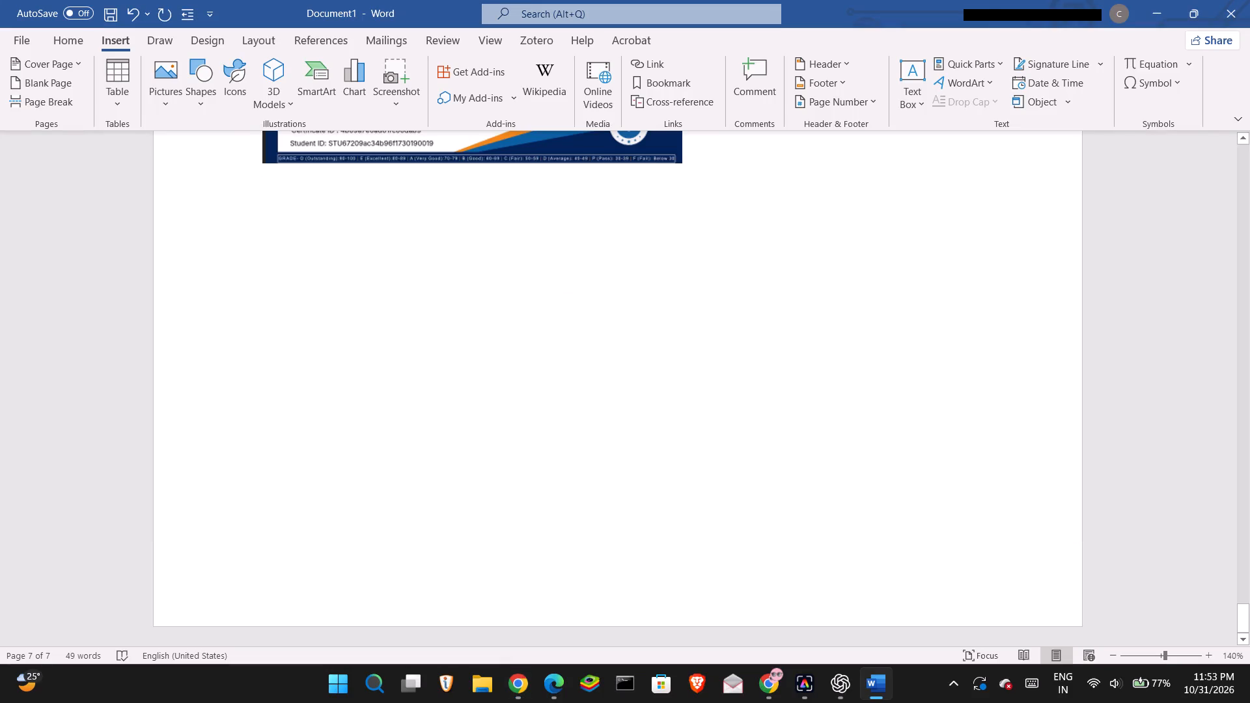
{"action": "scroll", "coordinate": [593, 486], "scroll_direction": "down", "scroll_amount": 1}
{"action": "key", "text": "Return"}
{"action": "key", "text": "Return"}
{"action": "key", "text": "Return"}
{"action": "key", "text": "Return"}
{"action": "key", "text": "Return"}
{"action": "key", "text": "Return"}
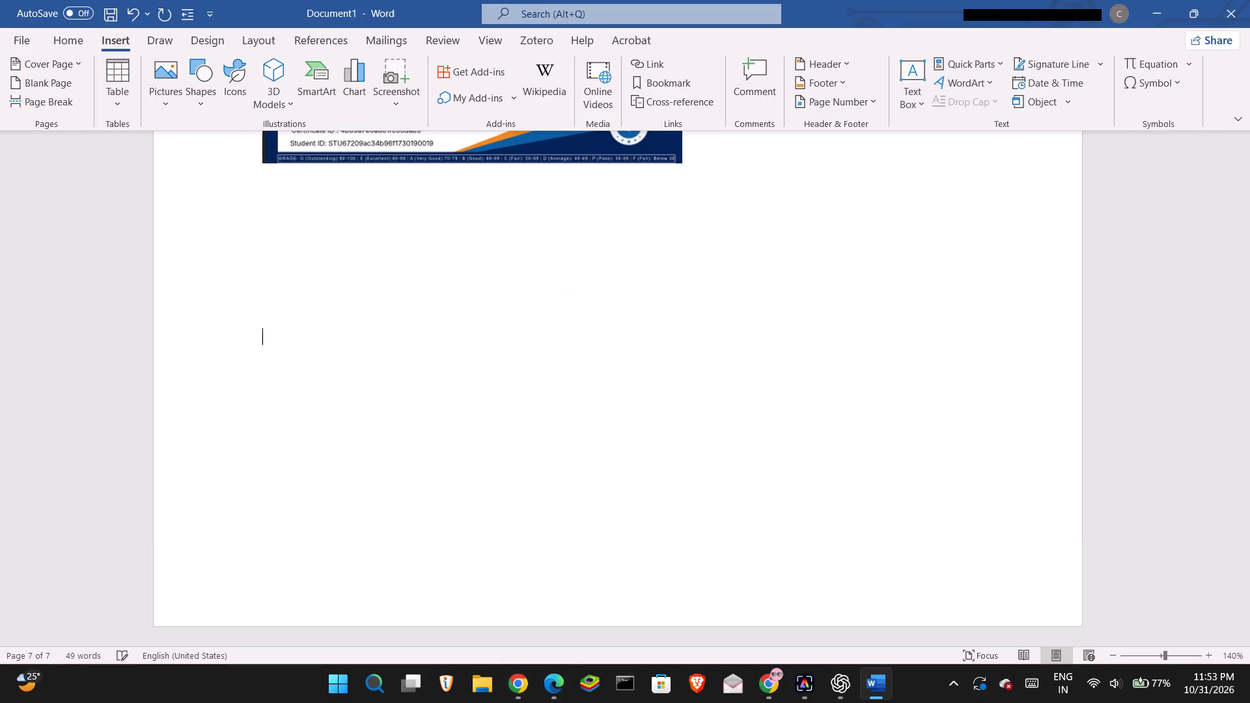
{"action": "key", "text": "Return"}
{"action": "key", "text": "Return"}
{"action": "key", "text": "Return"}
{"action": "key", "text": "Return"}
{"action": "key", "text": "Return"}
{"action": "key", "text": "Return"}
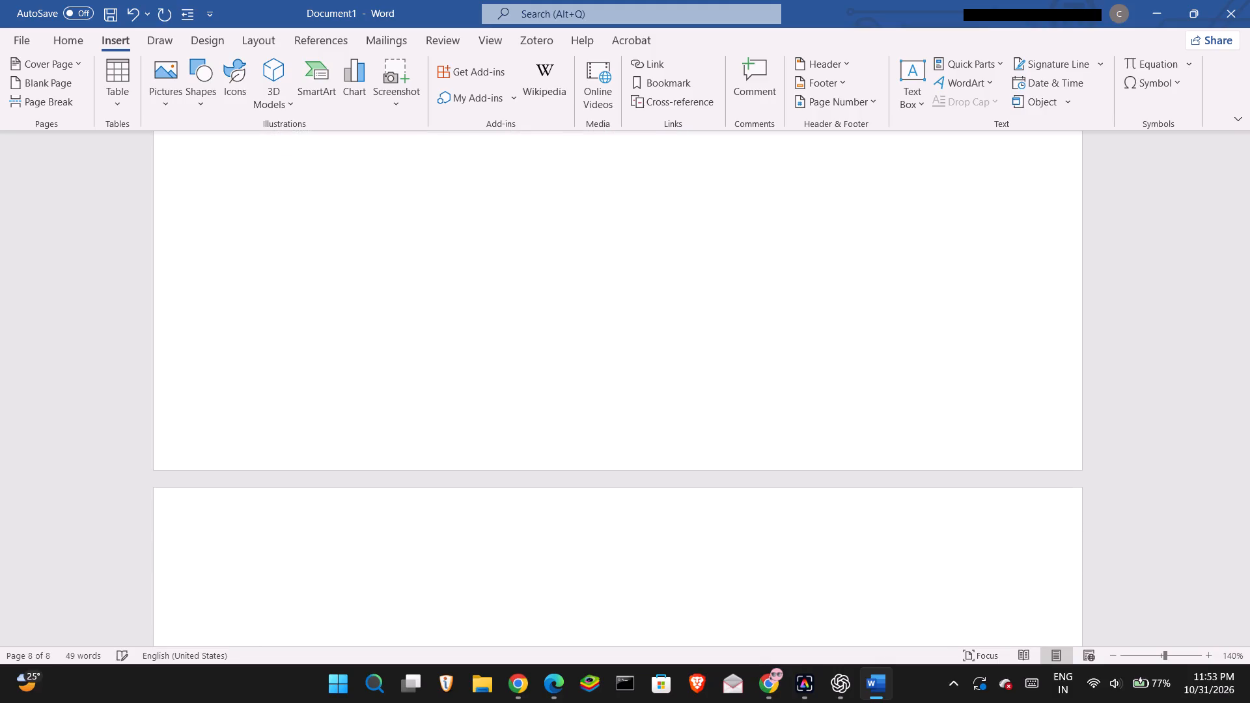
{"action": "key", "text": "BackSpace"}
{"action": "key", "text": "shift+b"}
{"action": "type", "text": "adges"}
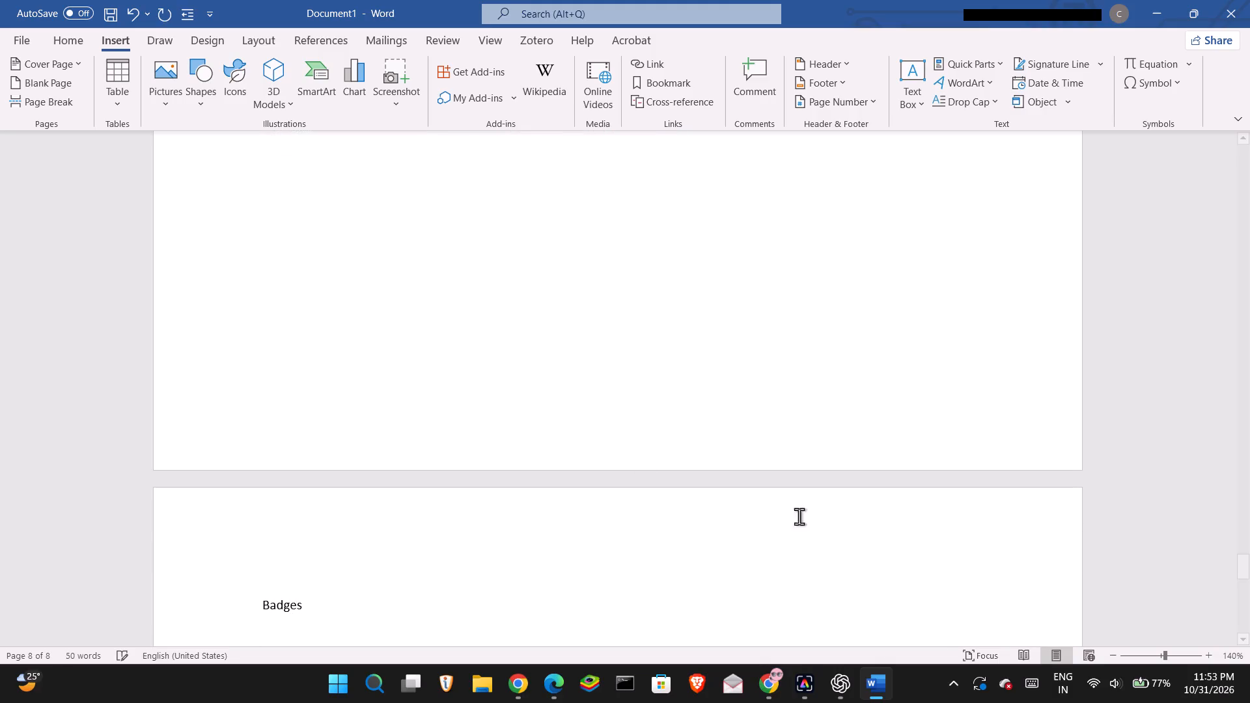
Format the heading "Badges" as bold, centred and 48 pt.
{"action": "left_click_drag", "start_coordinate": [316, 602], "coordinate": [205, 583]}
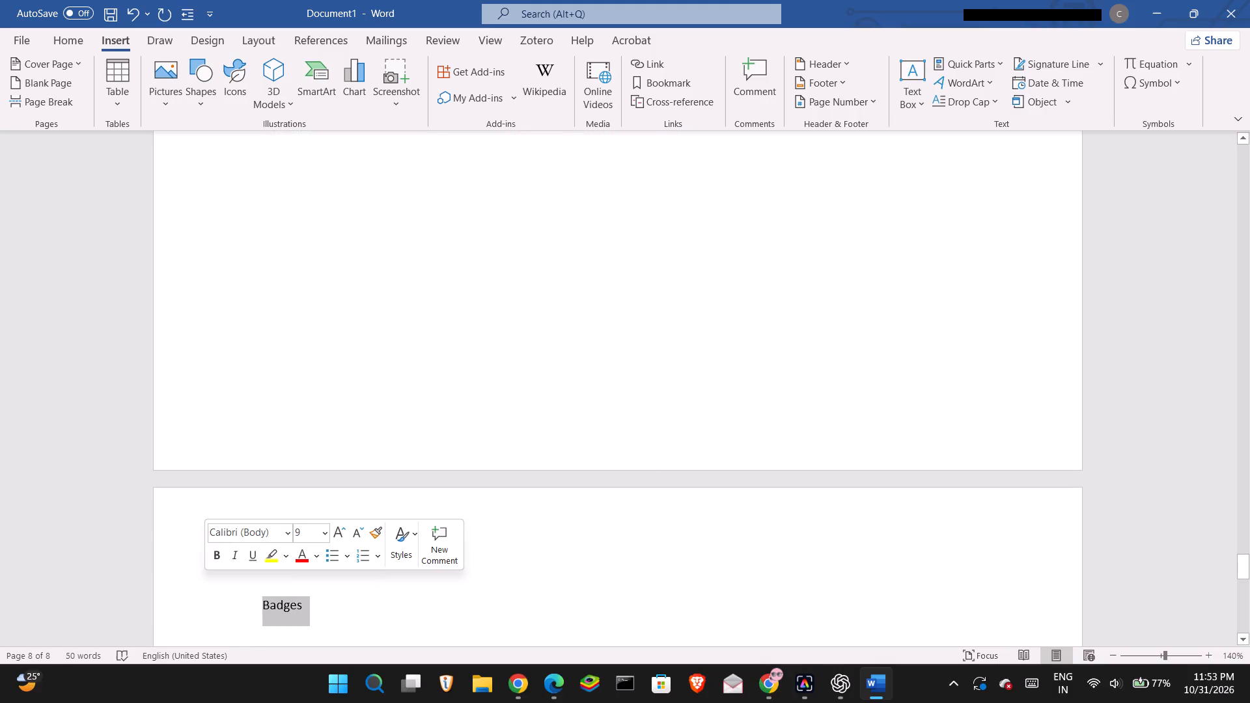
{"action": "left_click", "coordinate": [64, 34]}
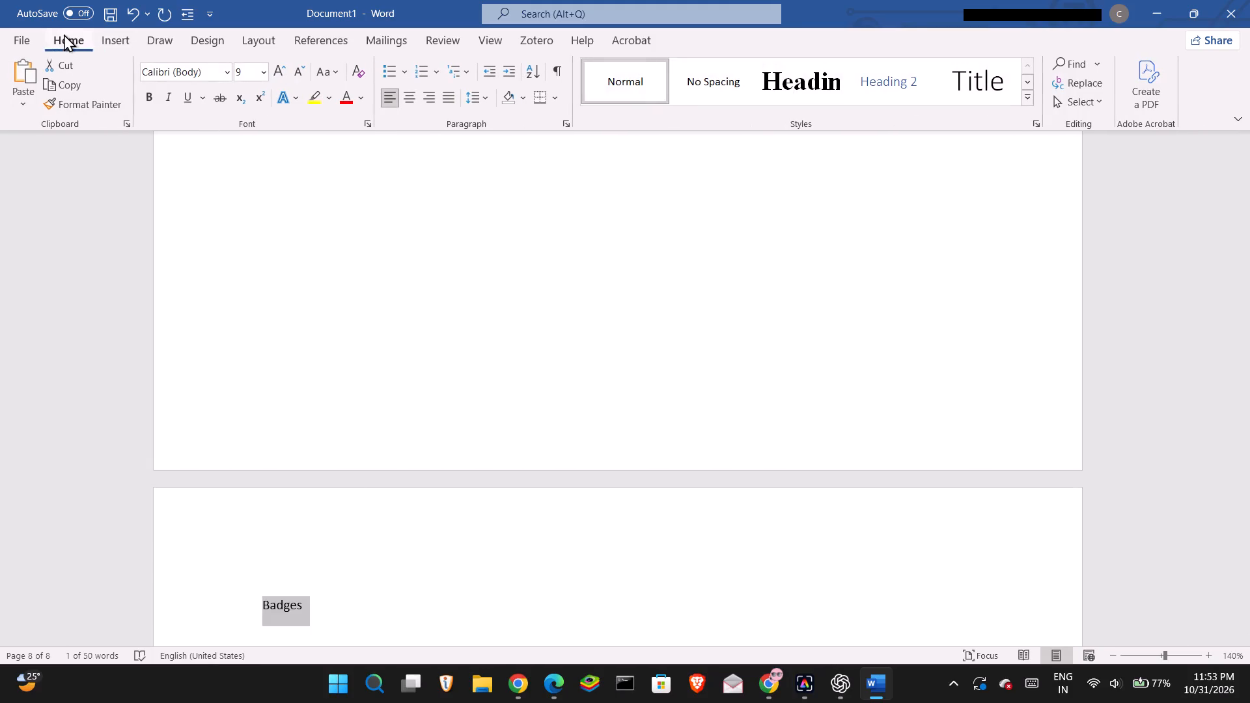
{"action": "left_click", "coordinate": [149, 96]}
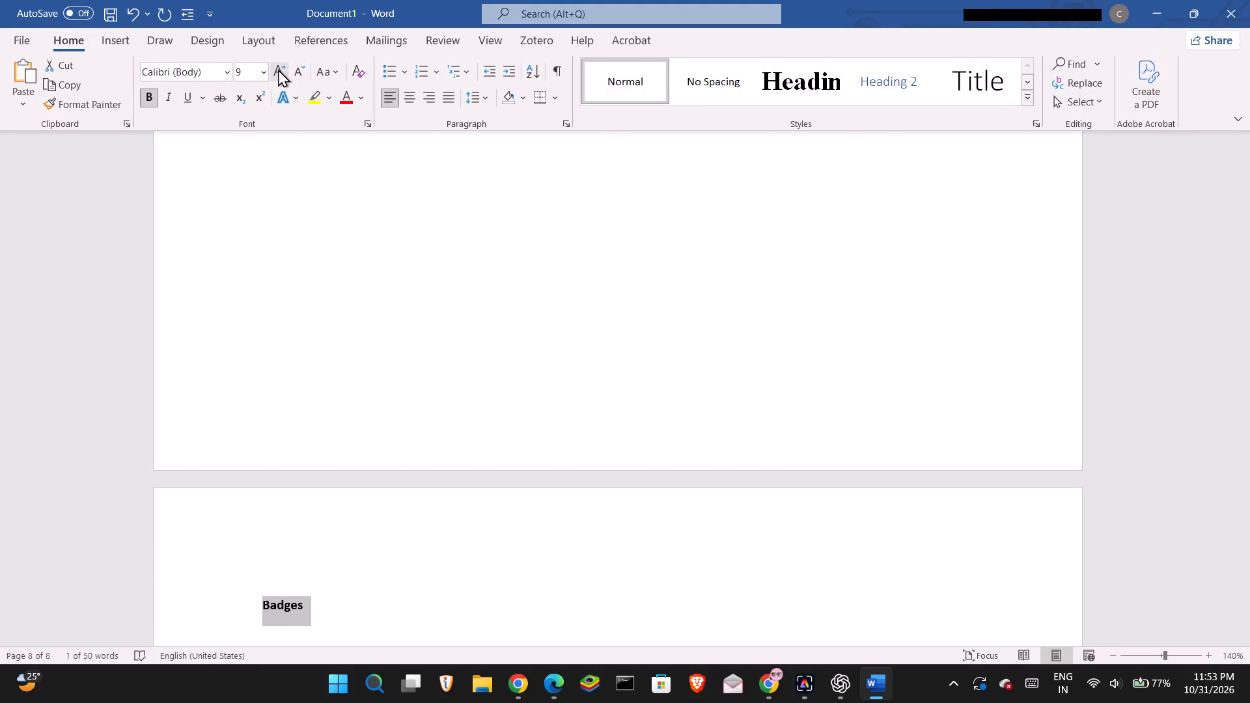
{"action": "triple_click", "coordinate": [278, 69]}
{"action": "triple_click", "coordinate": [278, 69]}
{"action": "triple_click", "coordinate": [278, 69]}
{"action": "triple_click", "coordinate": [278, 69]}
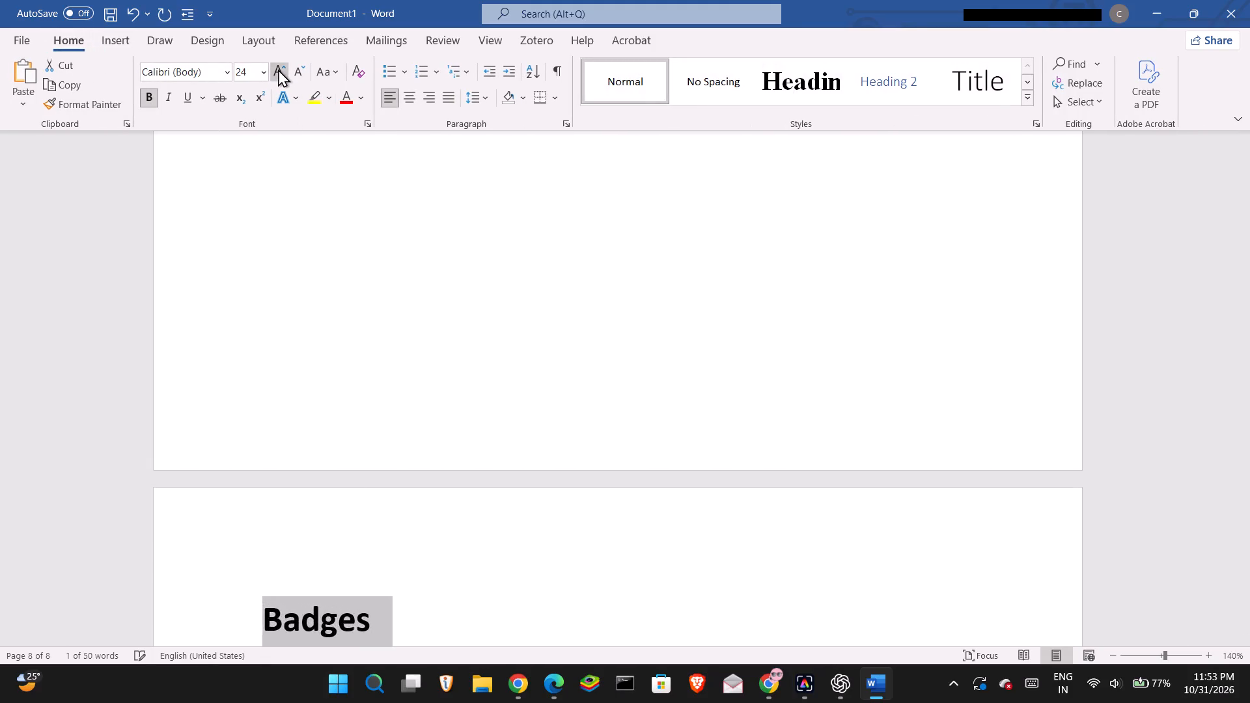
{"action": "triple_click", "coordinate": [278, 69]}
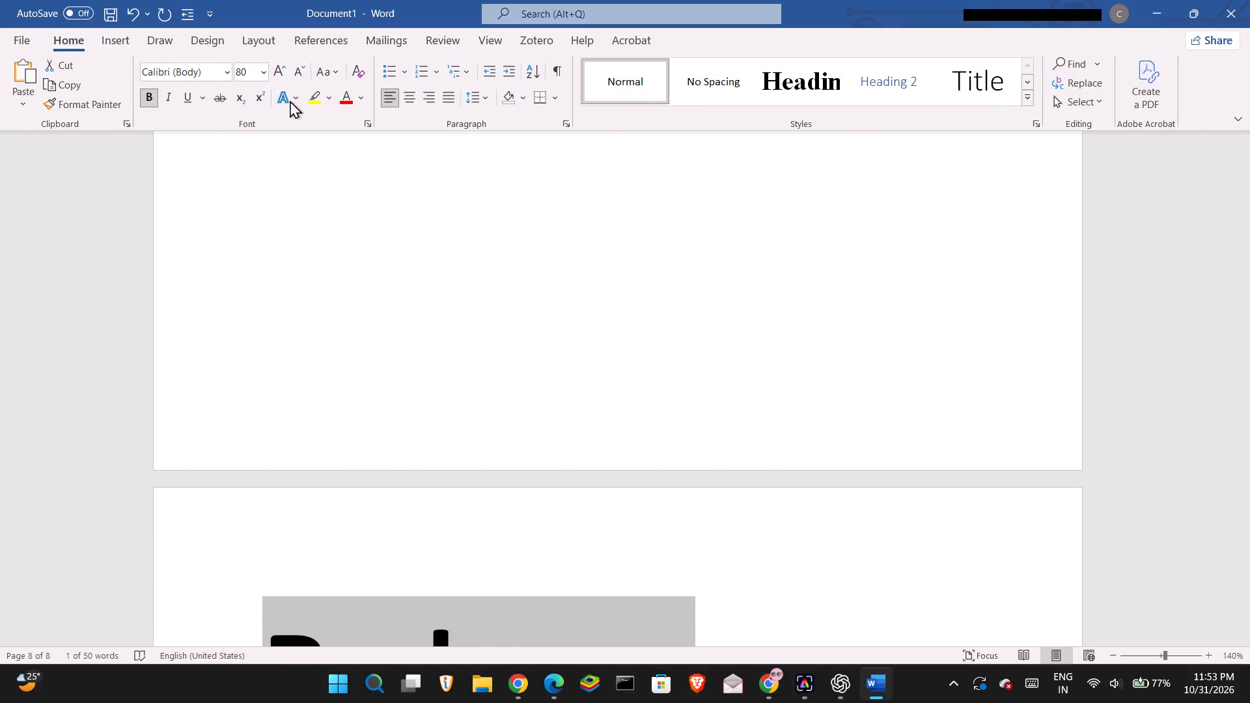
{"action": "left_click", "coordinate": [413, 96]}
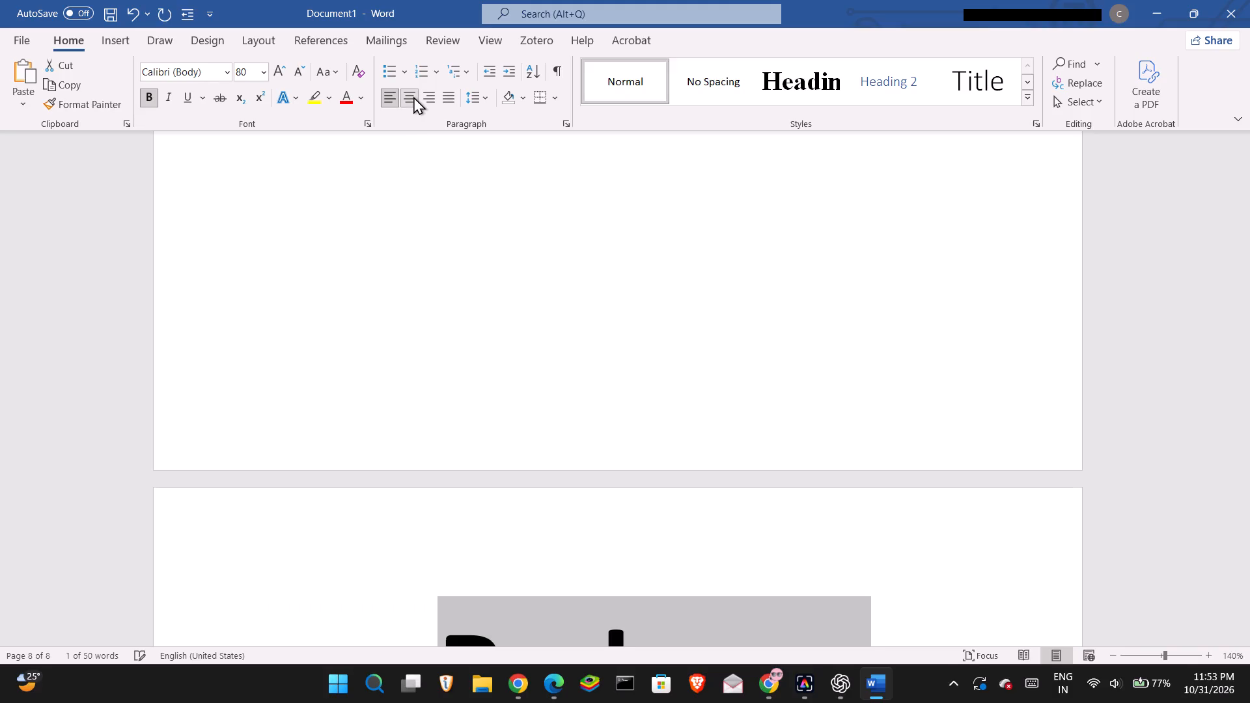
{"action": "left_click", "coordinate": [297, 71]}
{"action": "left_click", "coordinate": [297, 71]}
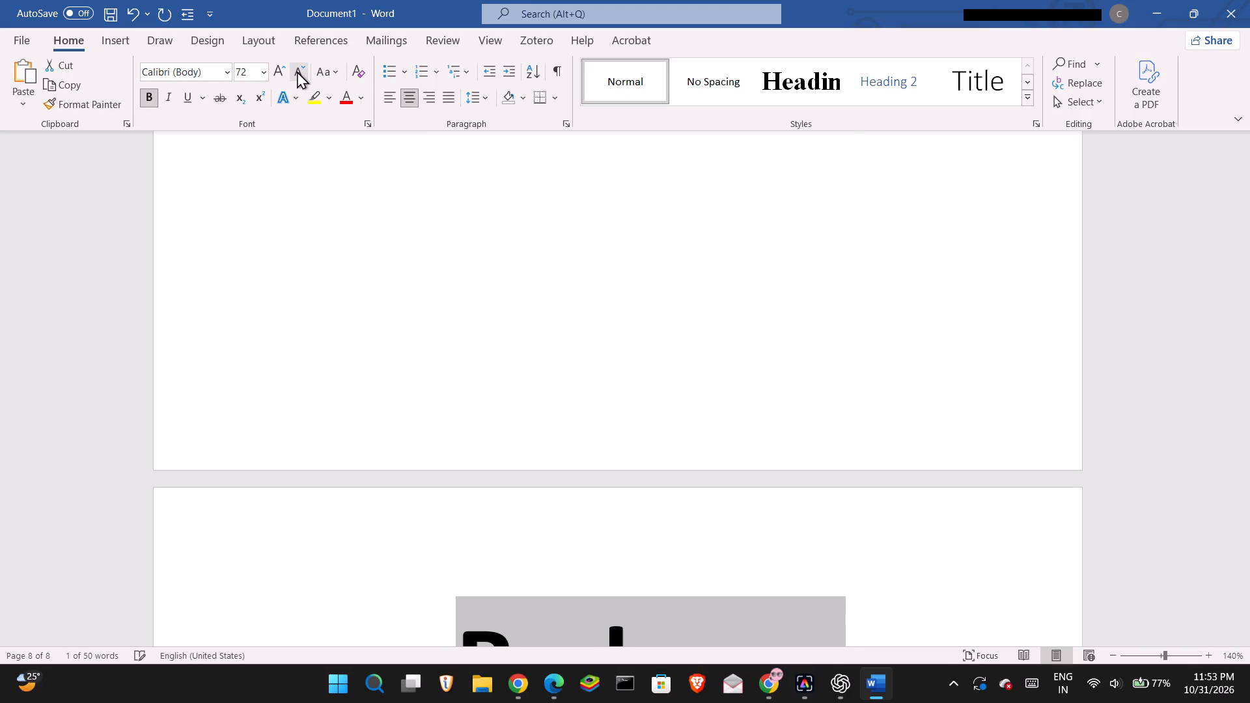
Add an empty line directly below the "Badges" heading.
{"action": "scroll", "coordinate": [405, 304], "scroll_direction": "down", "scroll_amount": 2}
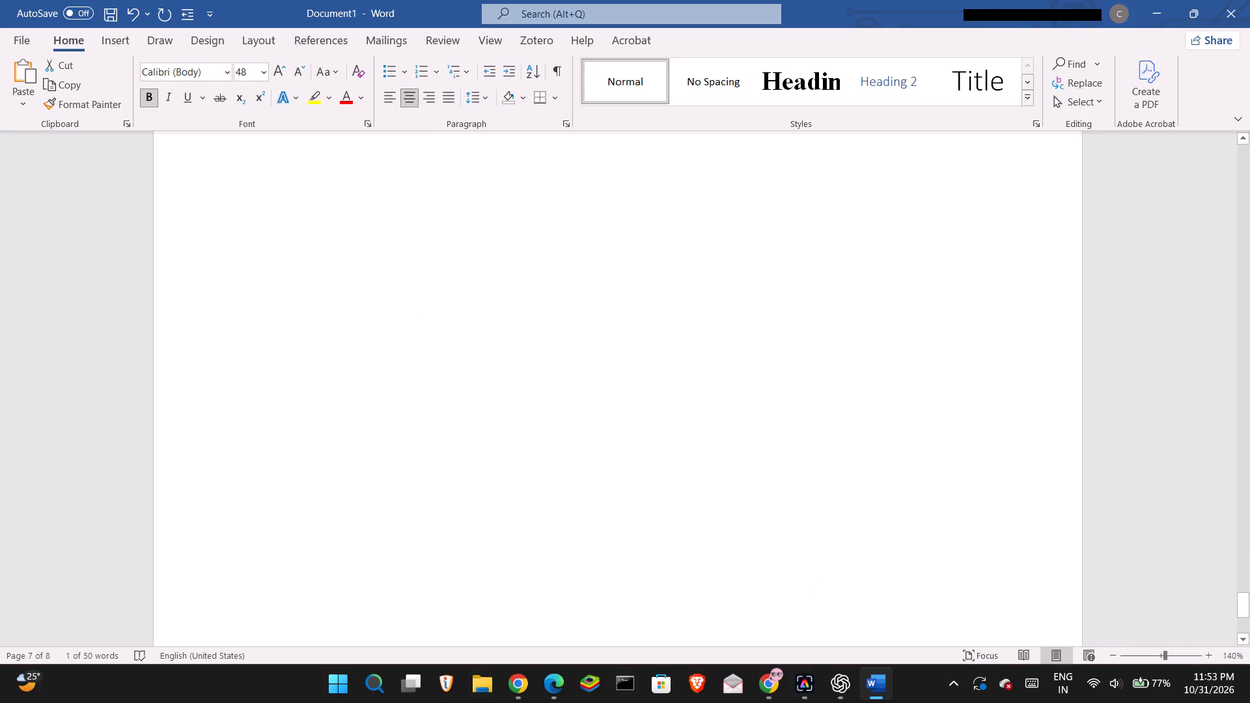
{"action": "scroll", "coordinate": [397, 335], "scroll_direction": "up", "scroll_amount": 1}
{"action": "left_click", "coordinate": [260, 338]}
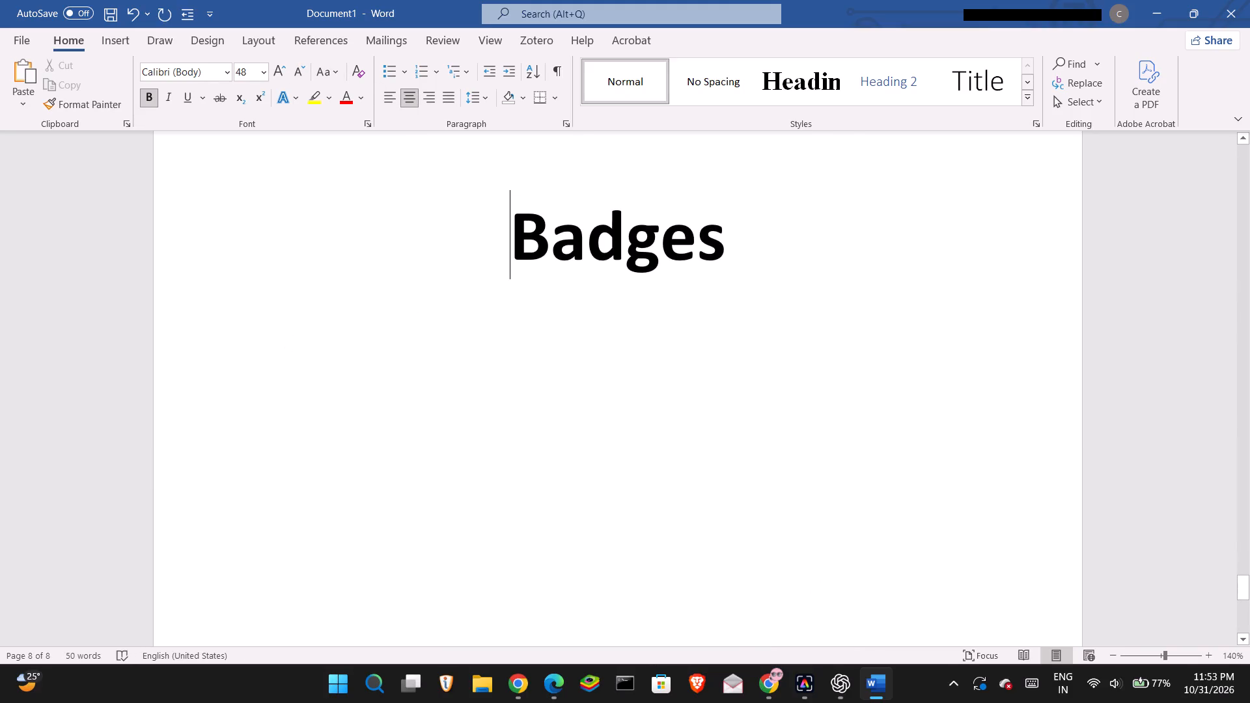
{"action": "key", "text": "Right"}
{"action": "key", "text": "Right"}
{"action": "key", "text": "Right"}
{"action": "key", "text": "Right"}
{"action": "key", "text": "Right"}
{"action": "key", "text": "Right"}
{"action": "key", "text": "Right"}
{"action": "key", "text": "Right"}
{"action": "key", "text": "Right"}
{"action": "key", "text": "Right"}
{"action": "key", "text": "Right"}
{"action": "key", "text": "Right"}
{"action": "key", "text": "Right"}
{"action": "key", "text": "Return"}
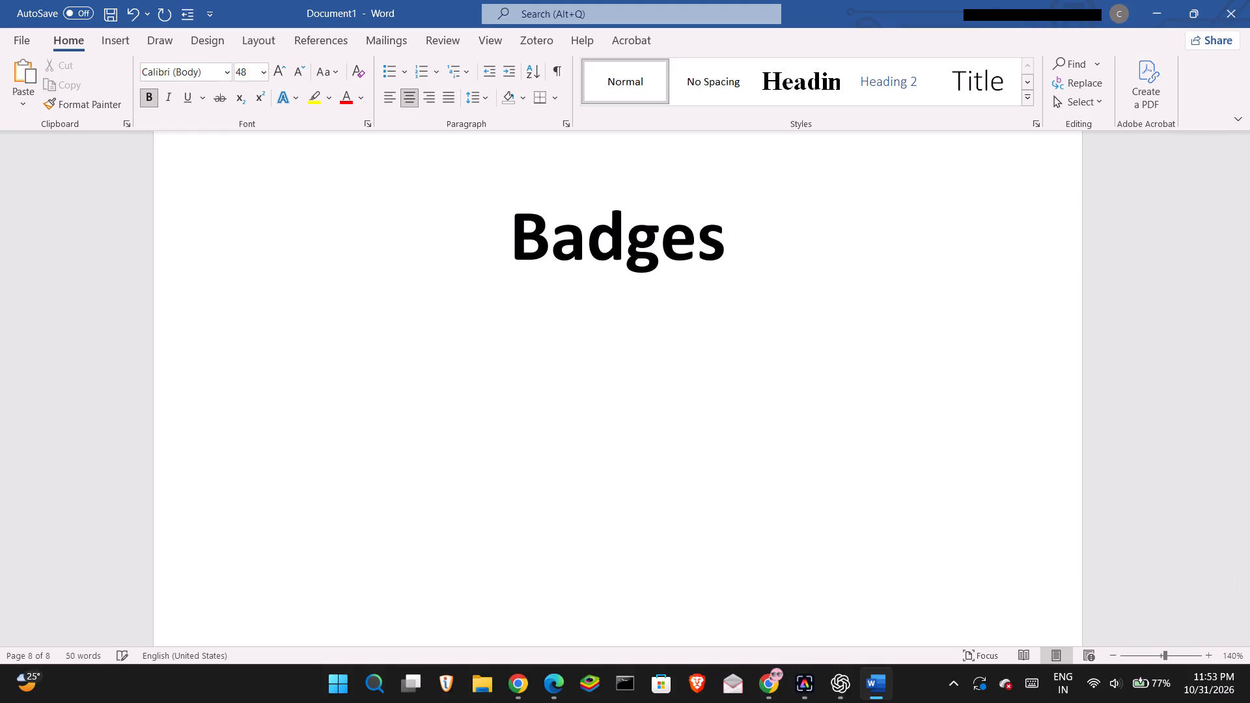
Set the new line below the heading to 14 pt and left-aligned, and start it with the number "1.".
{"action": "triple_click", "coordinate": [295, 74]}
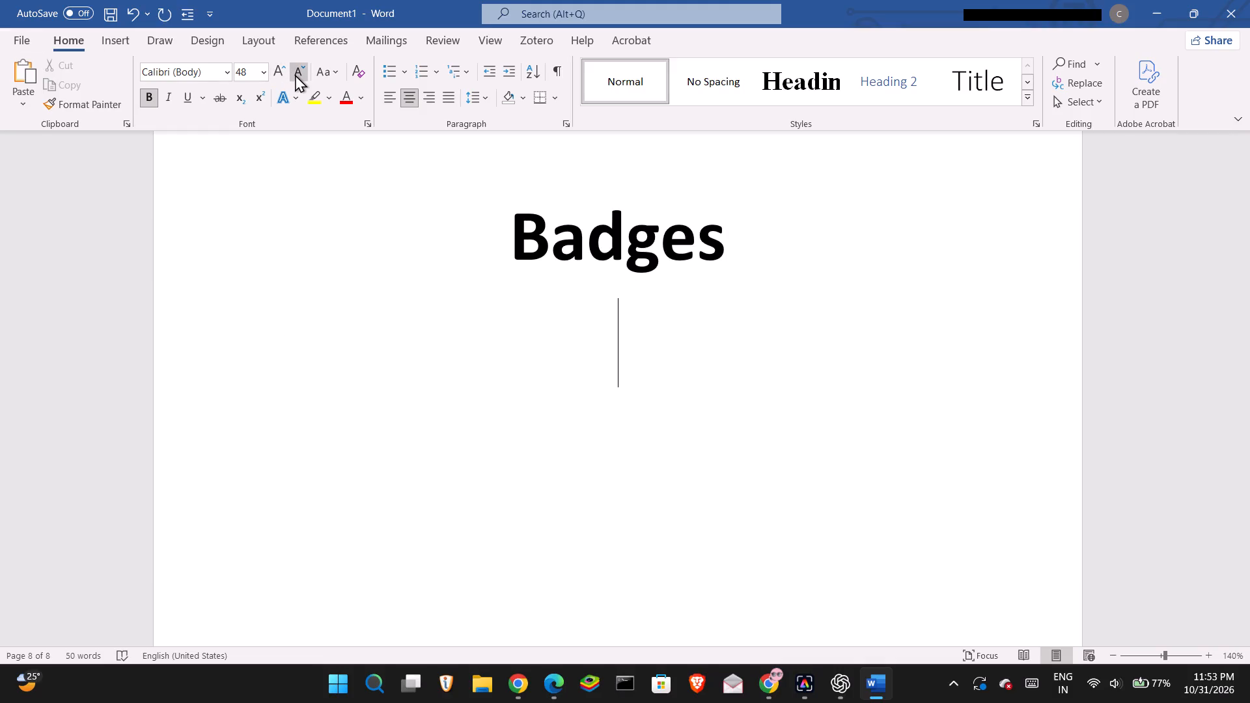
{"action": "triple_click", "coordinate": [295, 74]}
{"action": "left_click", "coordinate": [295, 74]}
{"action": "left_click", "coordinate": [295, 74]}
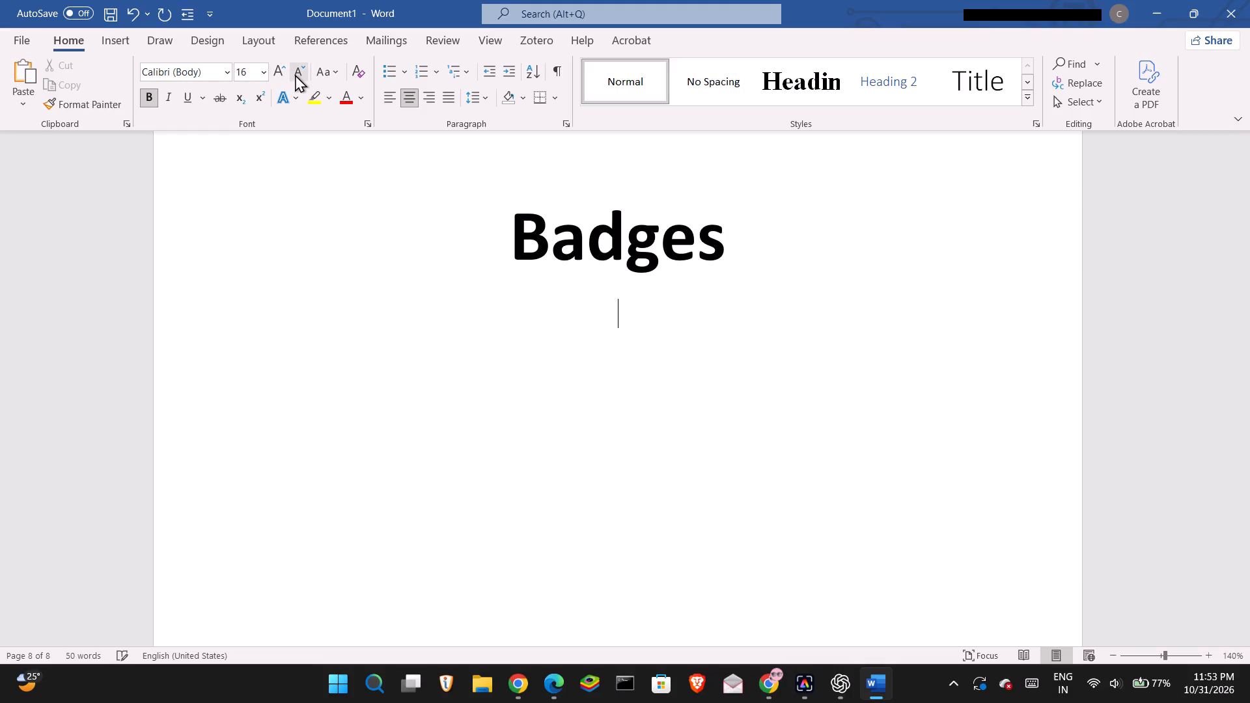
{"action": "left_click", "coordinate": [295, 74]}
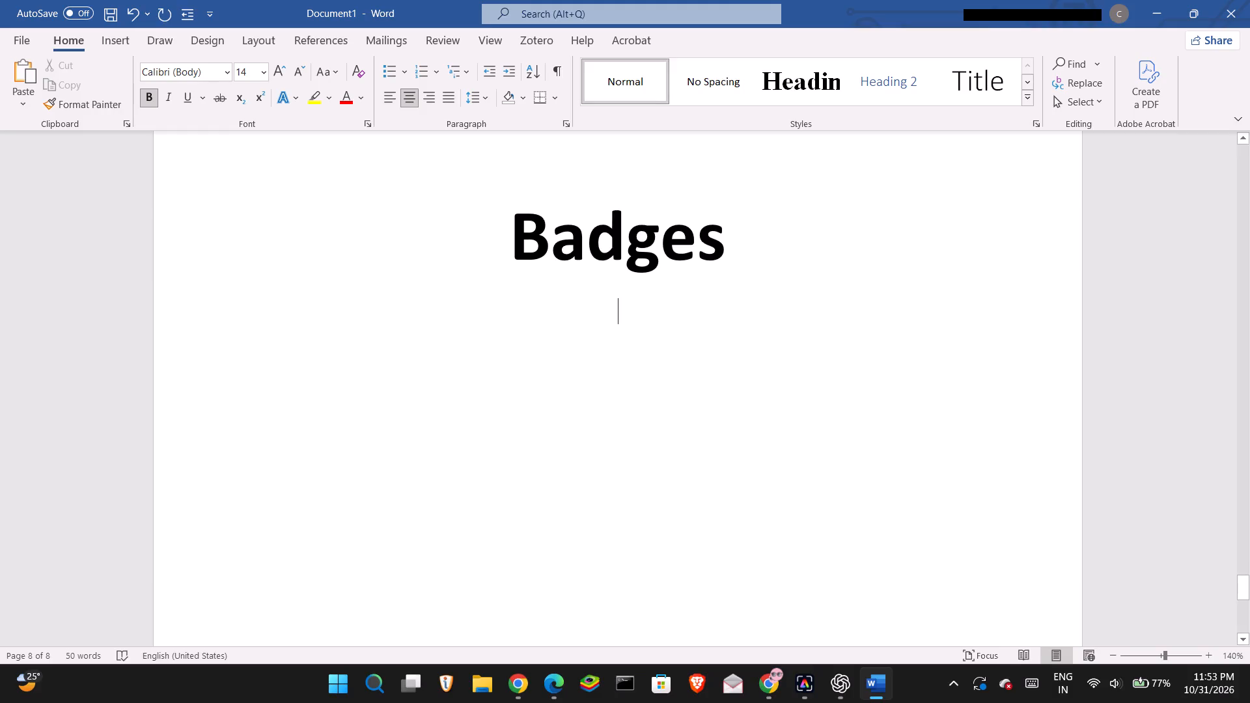
{"action": "key", "text": "BackSpace"}
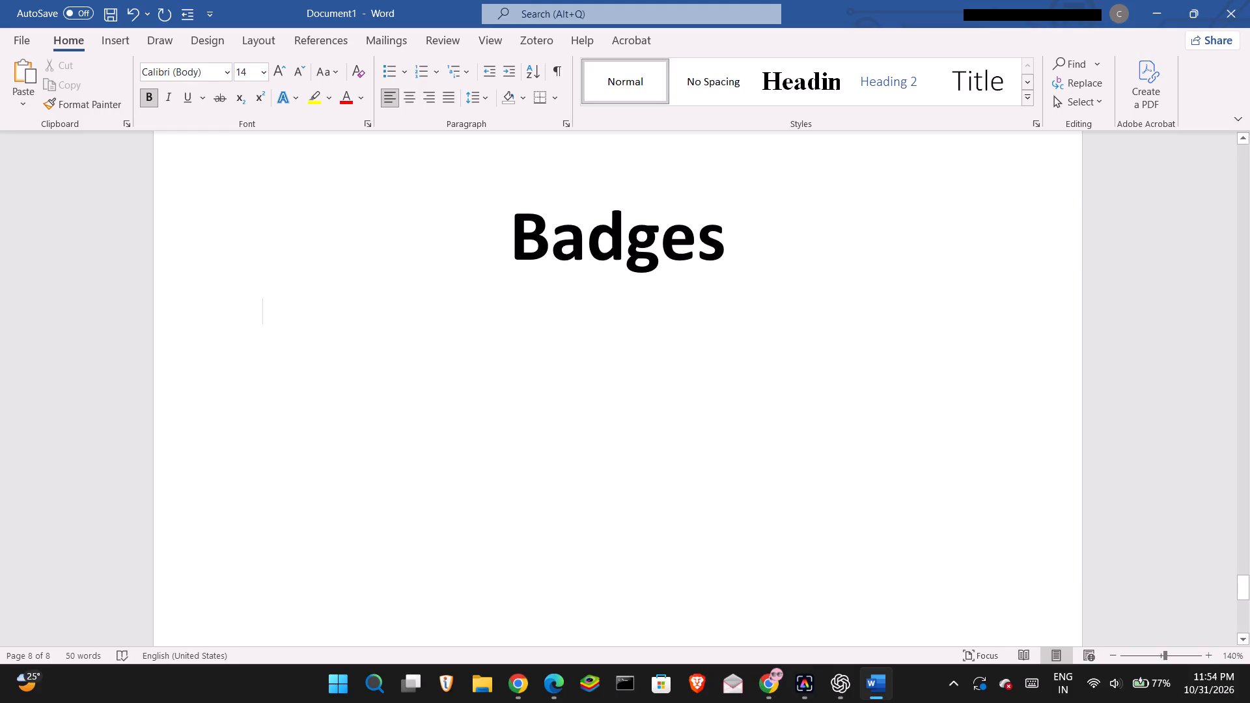
{"action": "type", "text": "1."}
{"action": "key", "text": "space"}
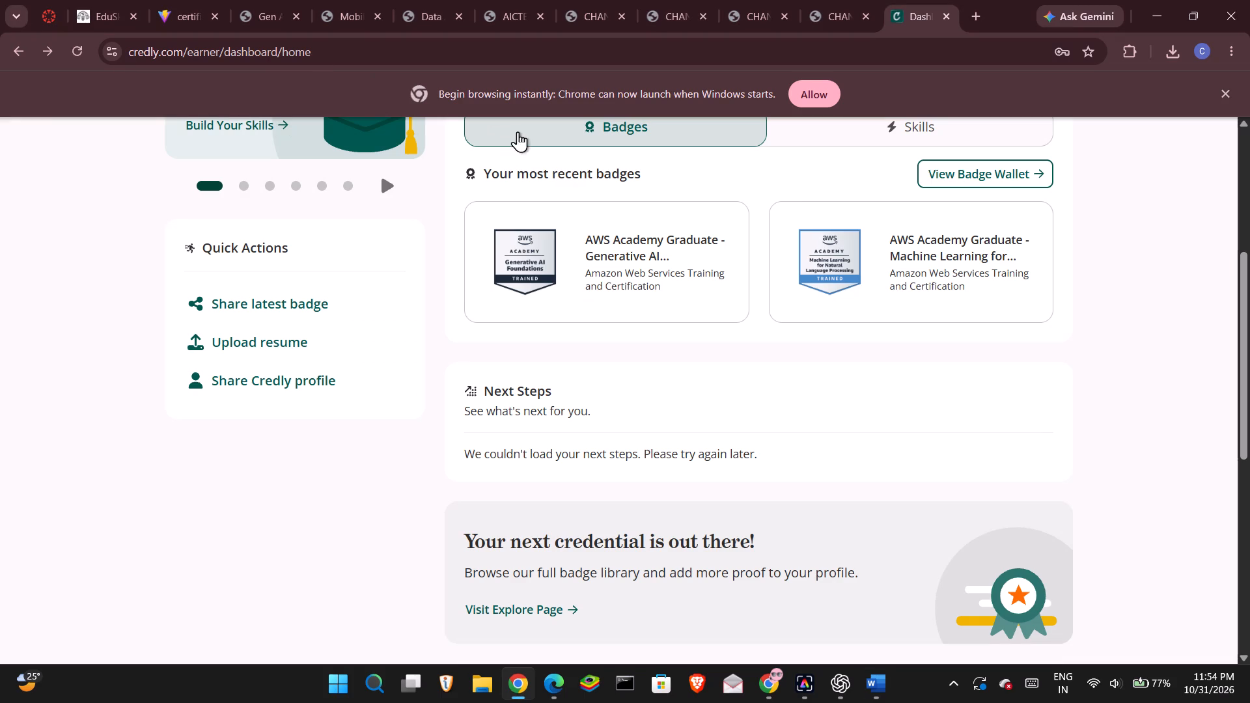
Switch to Chrome, open the full Badge Wallet on Credly, and reload the page to bring up the badges.
{"action": "left_click", "coordinate": [1014, 172]}
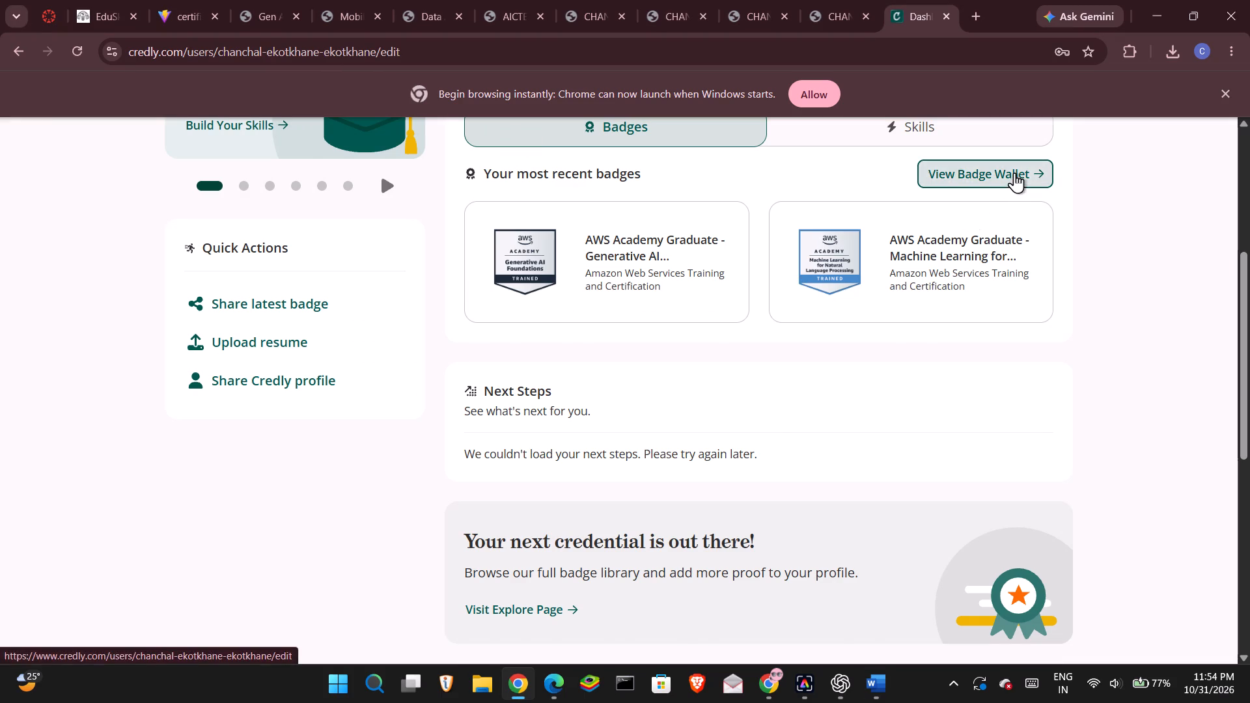
{"action": "scroll", "coordinate": [623, 427], "scroll_direction": "down", "scroll_amount": 5}
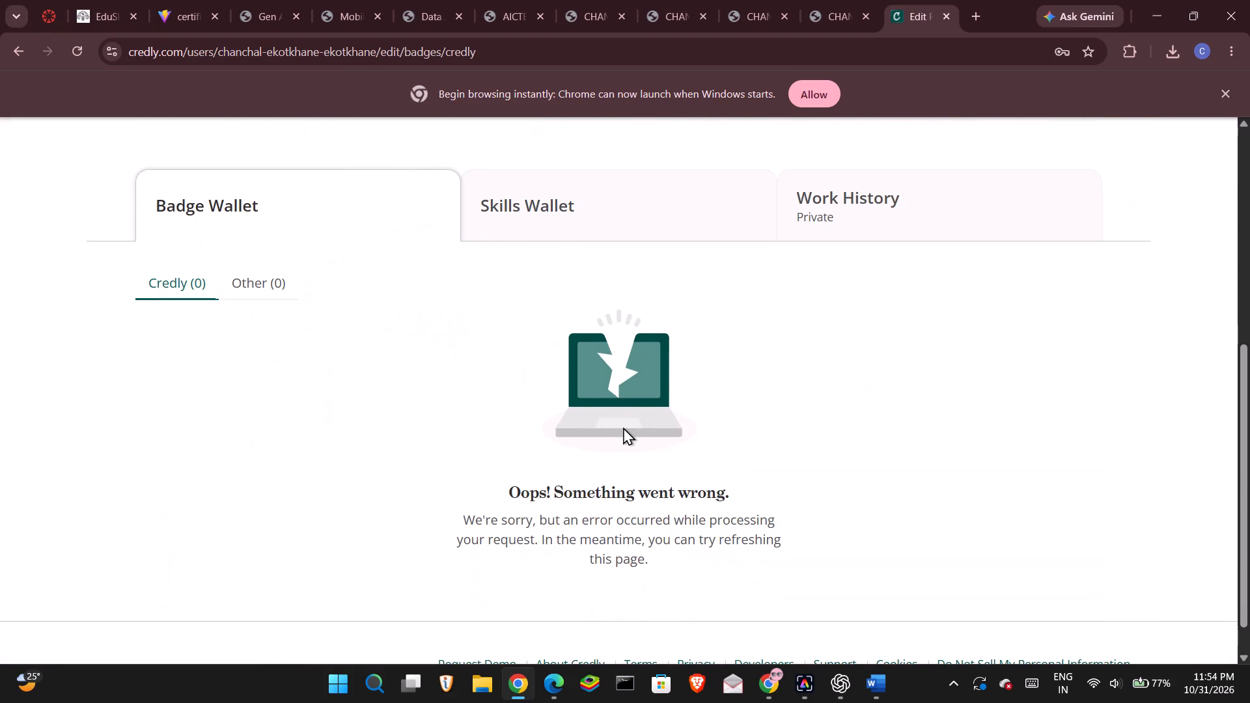
{"action": "scroll", "coordinate": [358, 371], "scroll_direction": "down", "scroll_amount": 2}
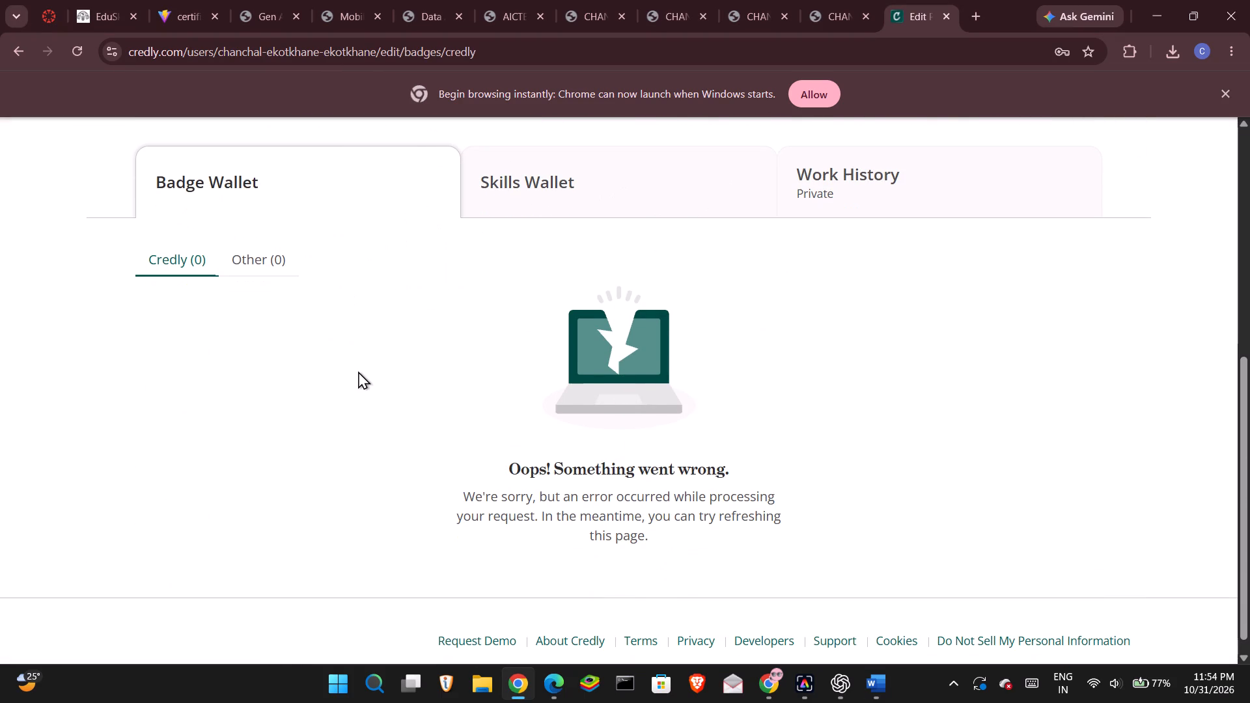
{"action": "scroll", "coordinate": [358, 371], "scroll_direction": "down", "scroll_amount": 1}
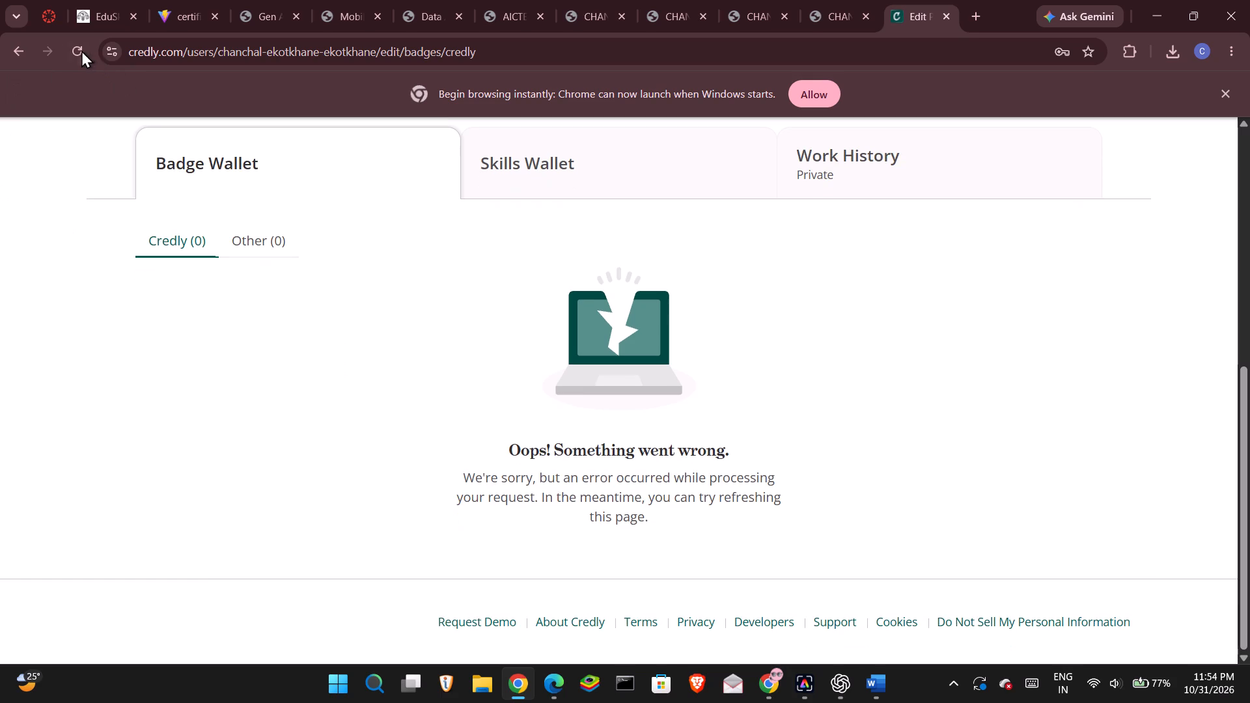
{"action": "left_click", "coordinate": [79, 50]}
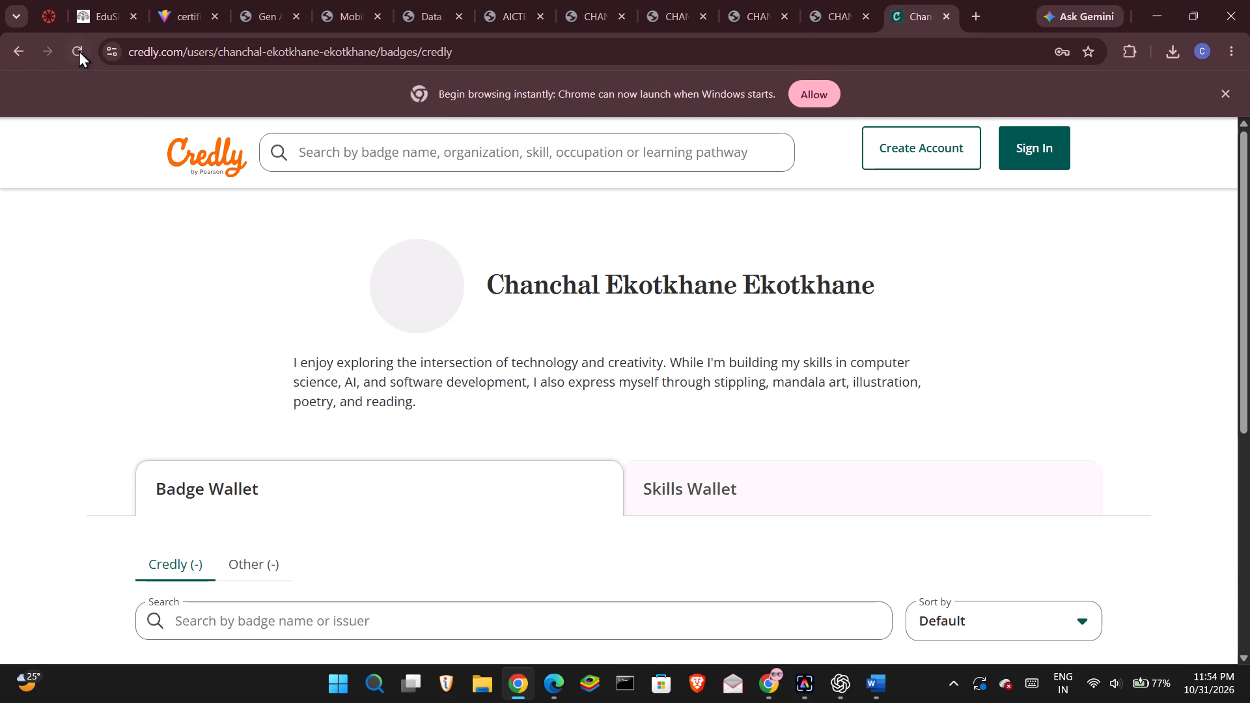
{"action": "scroll", "coordinate": [65, 138], "scroll_direction": "down", "scroll_amount": 3}
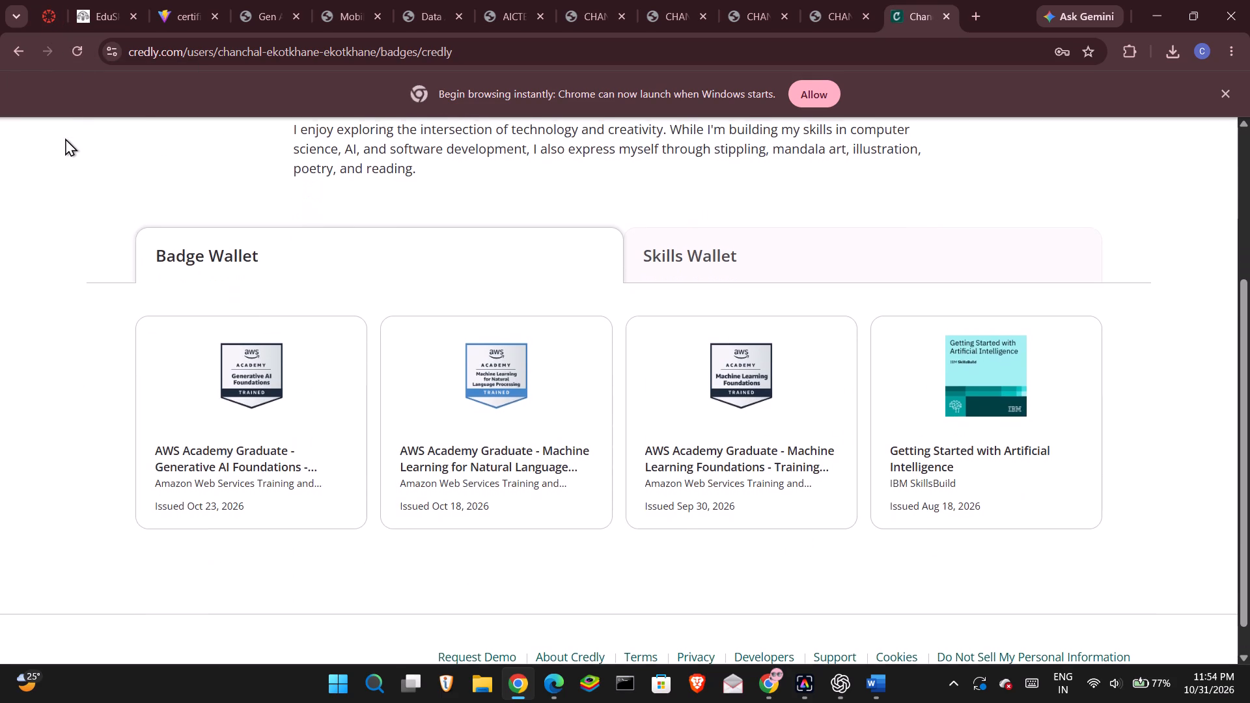
Open the IBM SkillsBuild "Getting Started with Artificial Intelligence" badge and look through its details, earning criteria and skills.
{"action": "left_click", "coordinate": [1001, 389]}
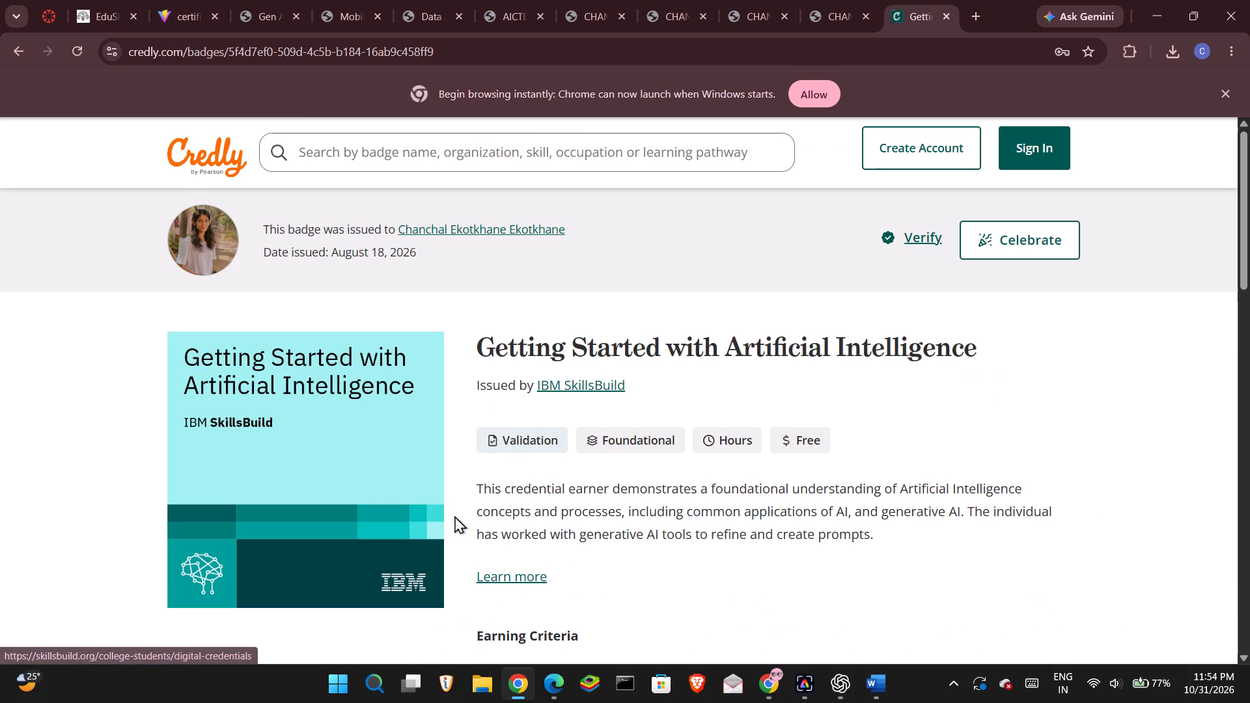
{"action": "scroll", "coordinate": [757, 448], "scroll_direction": "down", "scroll_amount": 2}
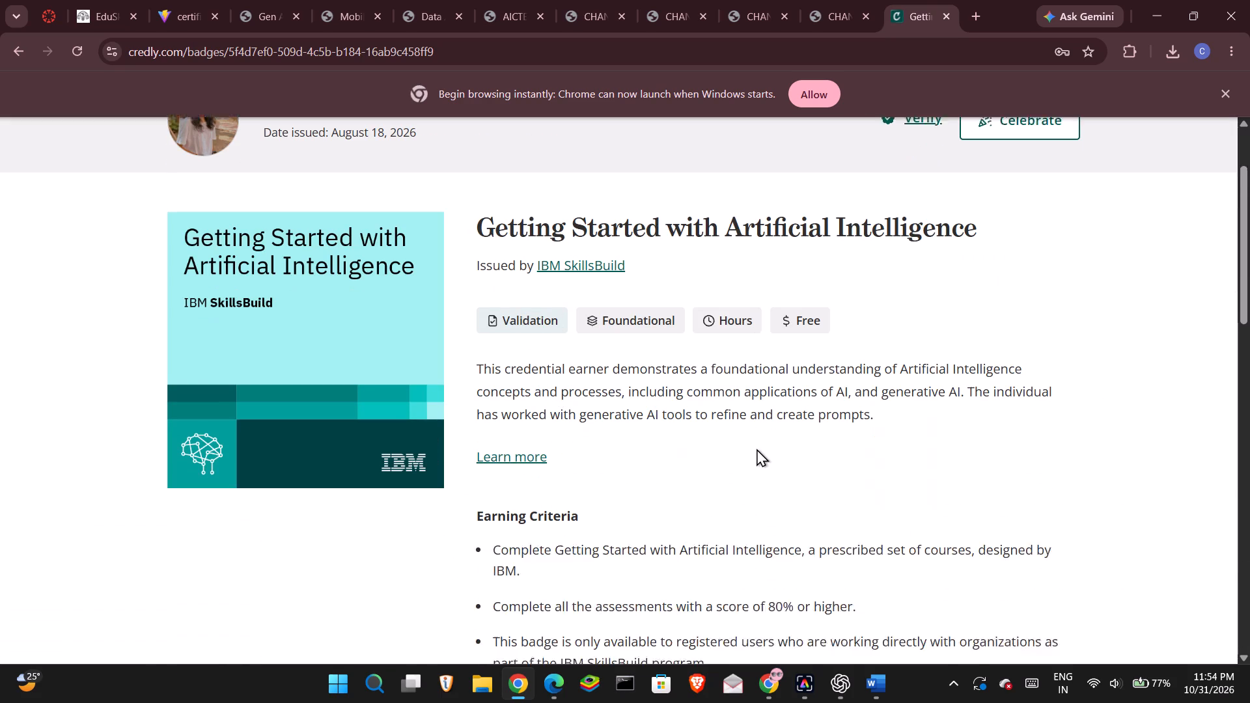
{"action": "scroll", "coordinate": [757, 448], "scroll_direction": "down", "scroll_amount": 6}
{"action": "scroll", "coordinate": [757, 448], "scroll_direction": "up", "scroll_amount": 1}
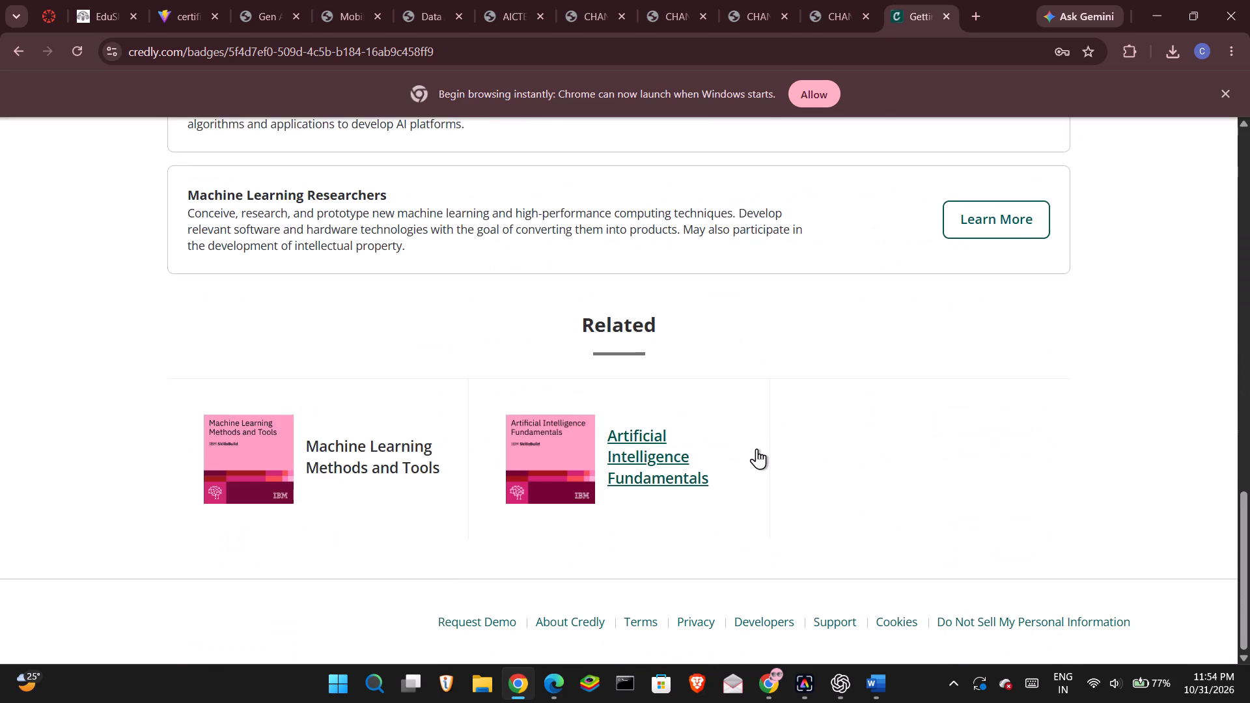
{"action": "scroll", "coordinate": [757, 448], "scroll_direction": "up", "scroll_amount": 1}
{"action": "scroll", "coordinate": [417, 368], "scroll_direction": "up", "scroll_amount": 5}
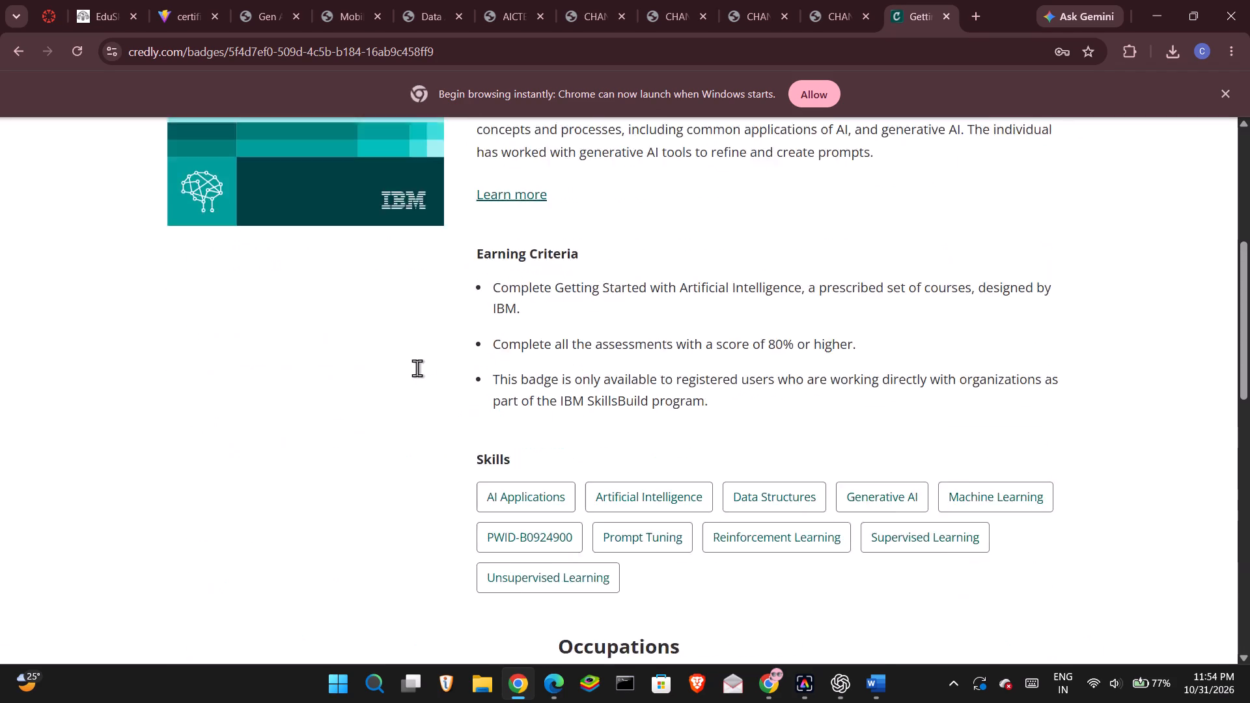
{"action": "scroll", "coordinate": [417, 368], "scroll_direction": "up", "scroll_amount": 1}
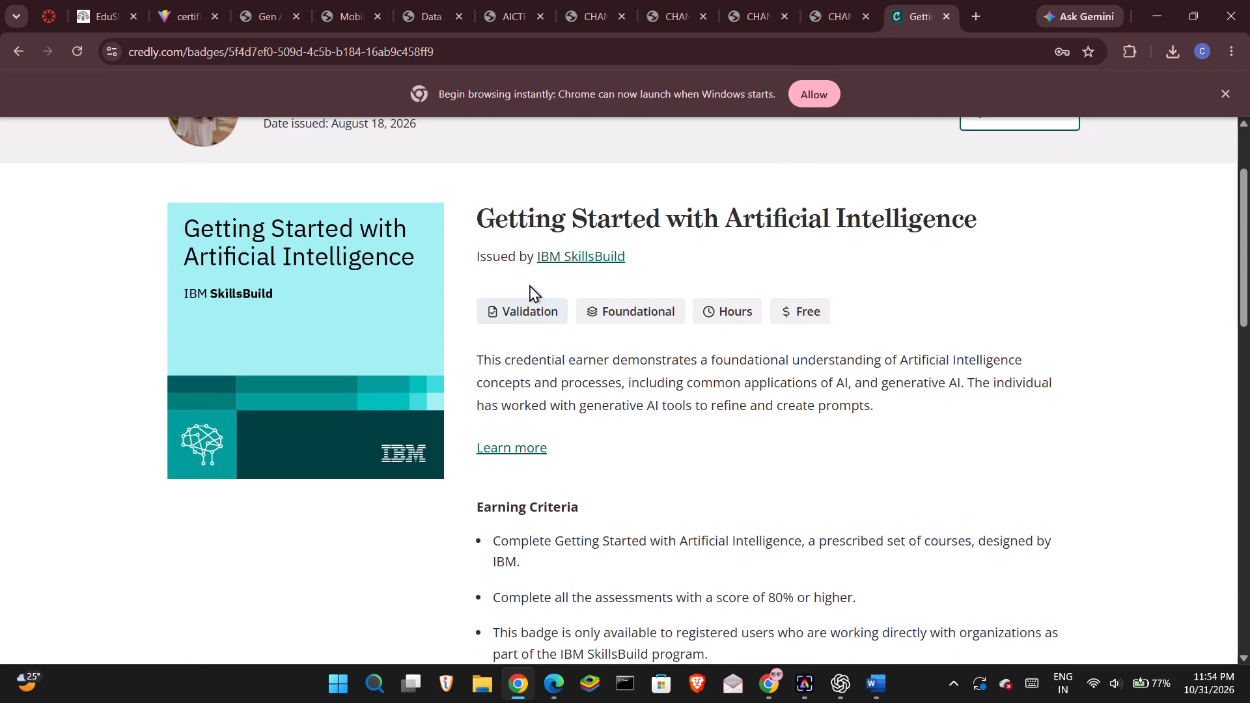
{"action": "scroll", "coordinate": [527, 284], "scroll_direction": "up", "scroll_amount": 2}
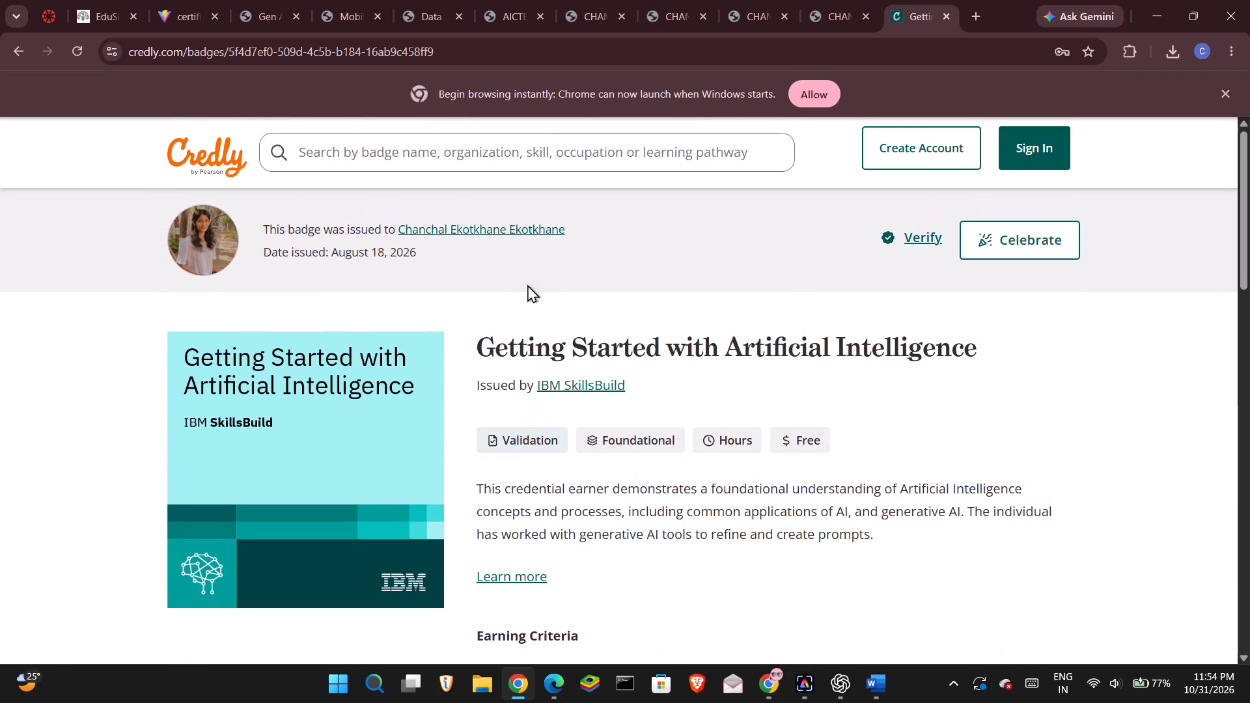
Open the Celebrate option of the "Getting Started with Artificial Intelligence" badge.
{"action": "left_click", "coordinate": [1006, 245]}
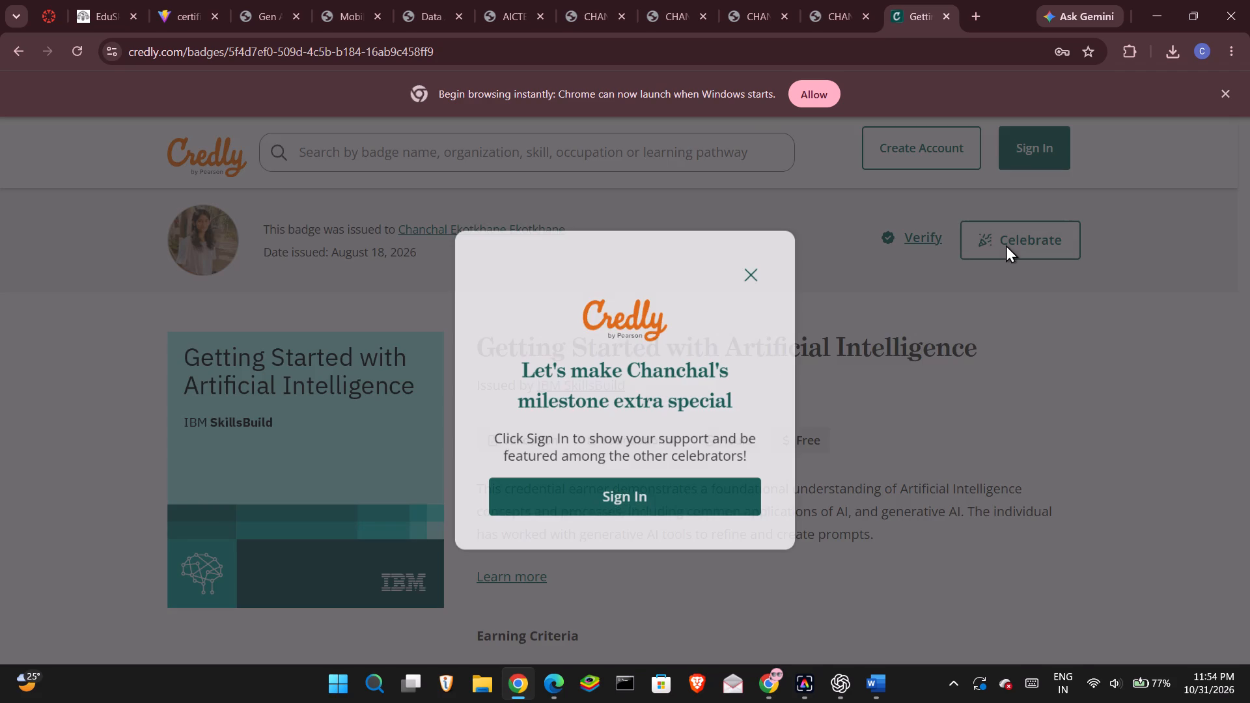
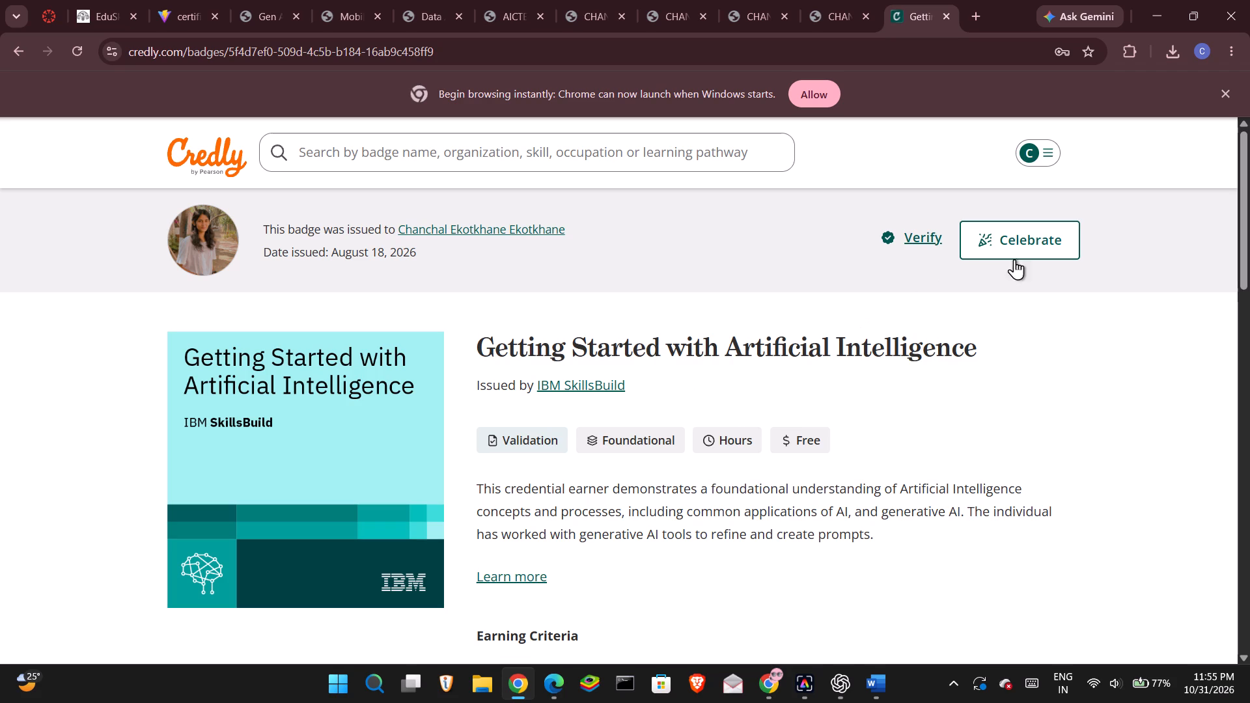
Copy the "Getting Started with Artificial Intelligence" badge image from Credly and paste it on a new line below "1." in the Word document.
{"action": "right_click", "coordinate": [330, 439]}
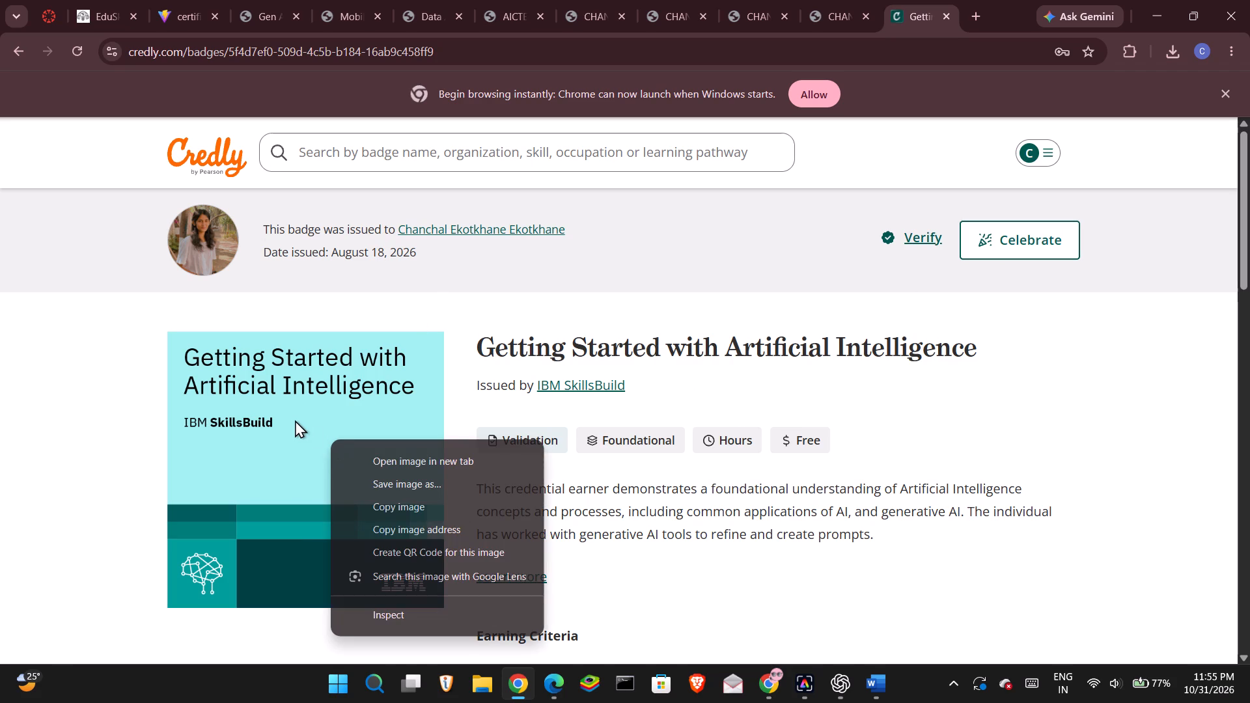
{"action": "left_click", "coordinate": [294, 420]}
{"action": "right_click", "coordinate": [294, 420]}
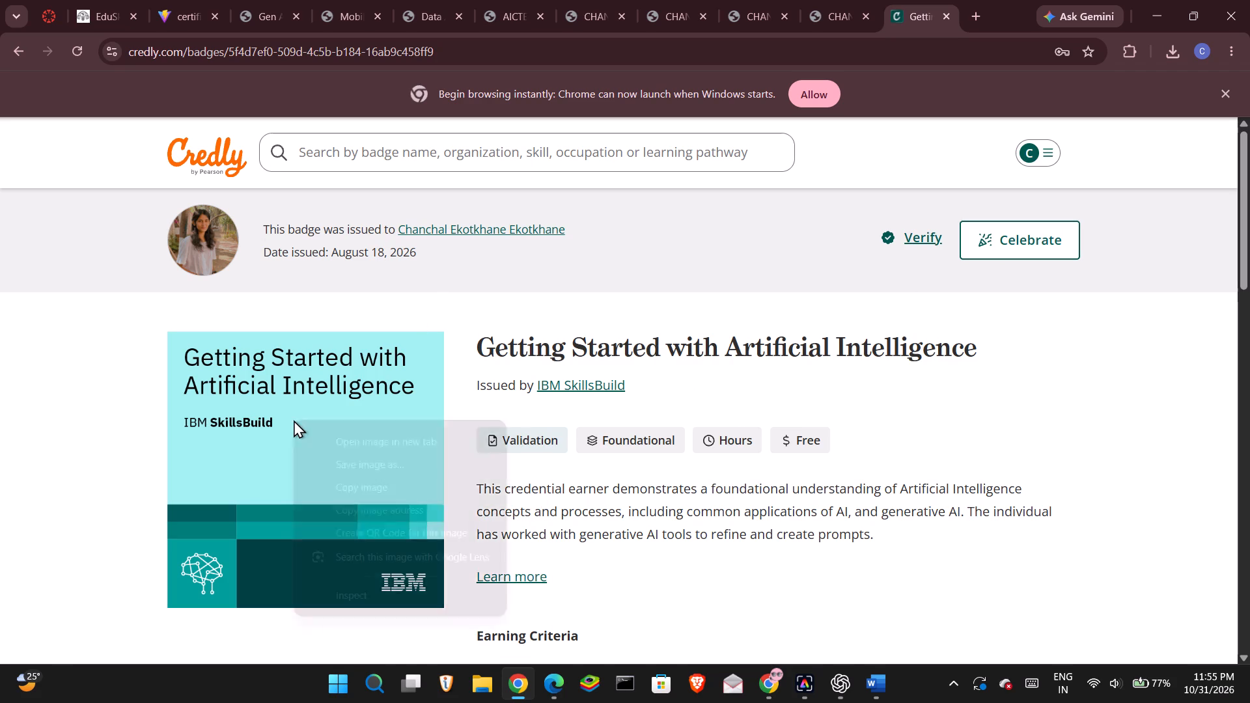
{"action": "left_click", "coordinate": [374, 484]}
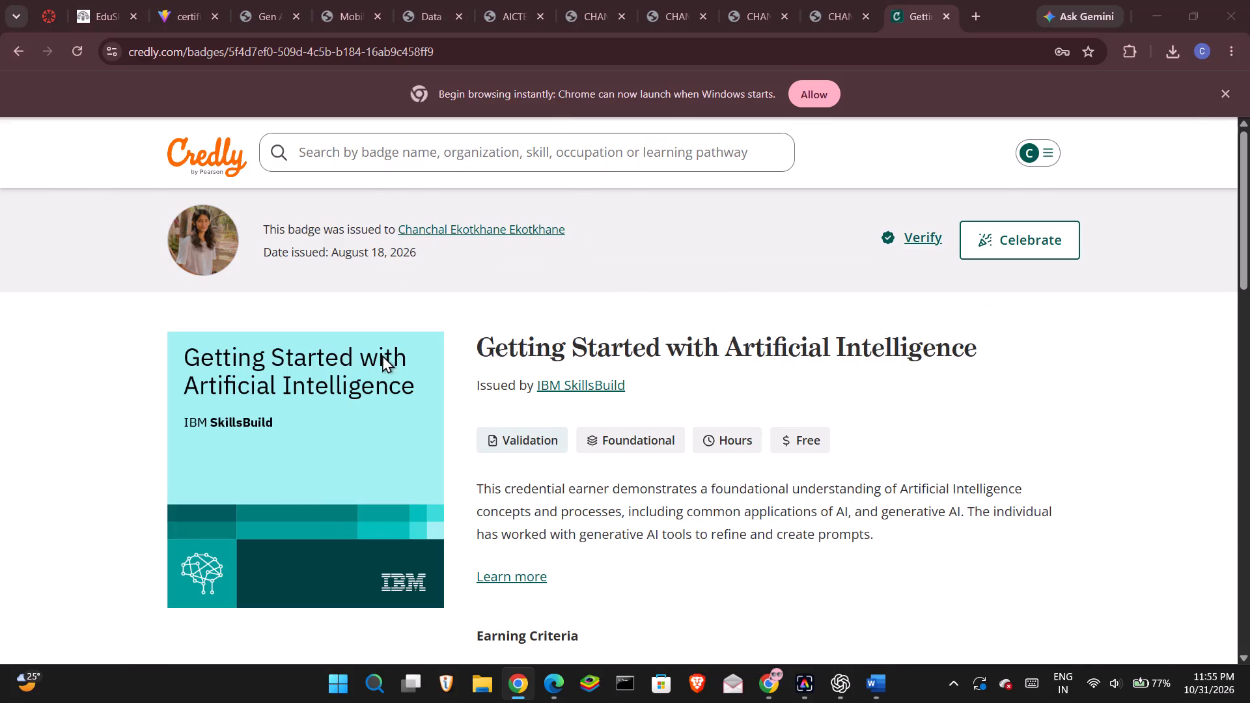
{"action": "key", "text": "Return"}
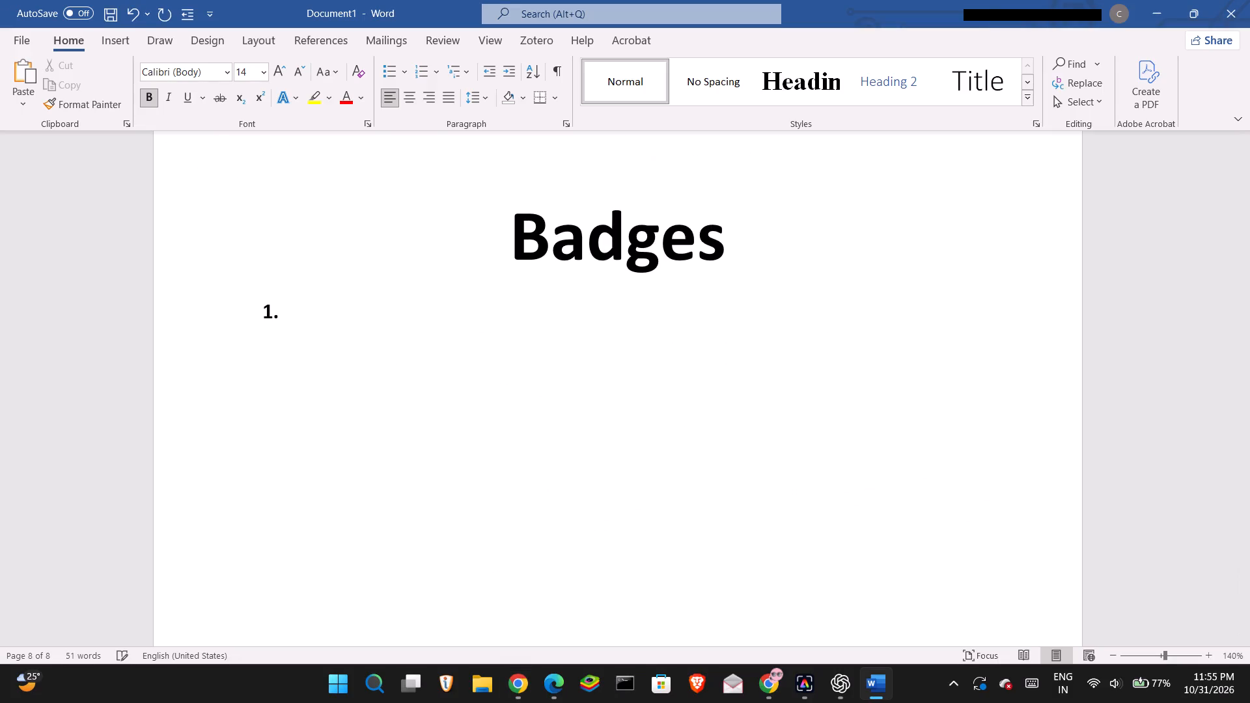
{"action": "key", "text": "ctrl+v"}
Copy the badge's title and "Issued by IBM SkillsBuild" line from Credly in Chrome and paste them after "1." in the Word document.
{"action": "scroll", "coordinate": [363, 333], "scroll_direction": "up", "scroll_amount": 1}
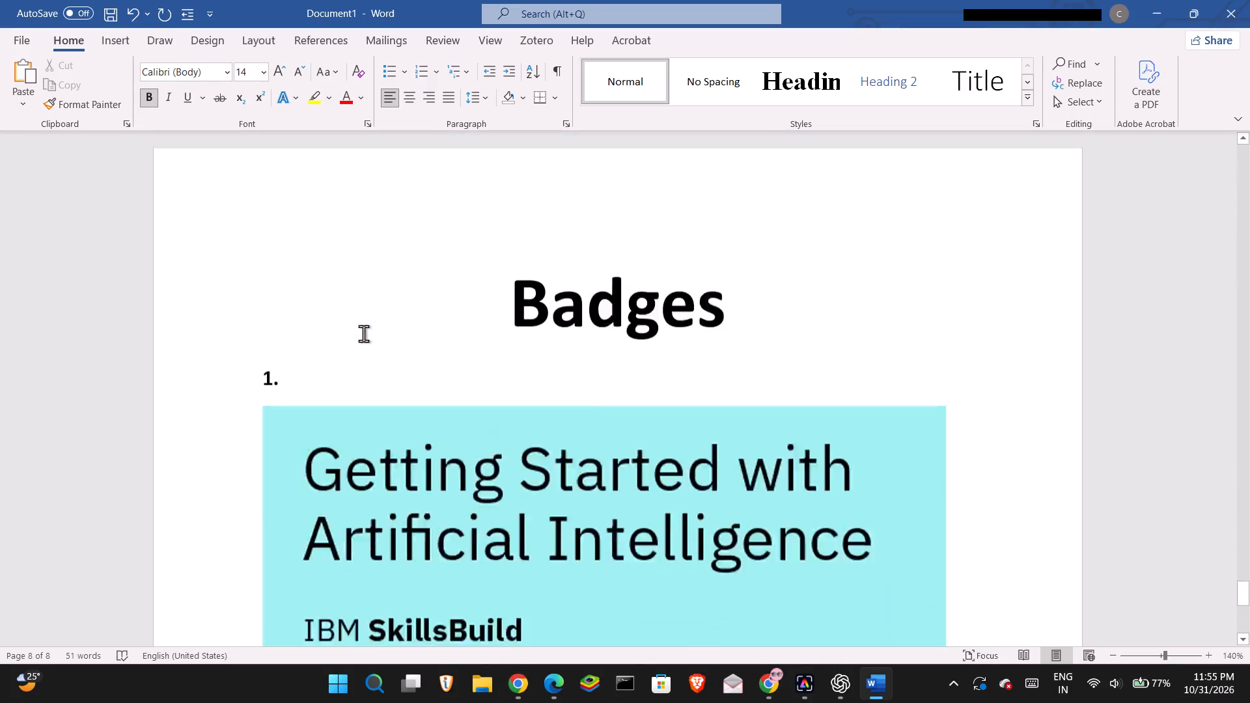
{"action": "scroll", "coordinate": [363, 333], "scroll_direction": "up", "scroll_amount": 1}
{"action": "left_click", "coordinate": [308, 499]}
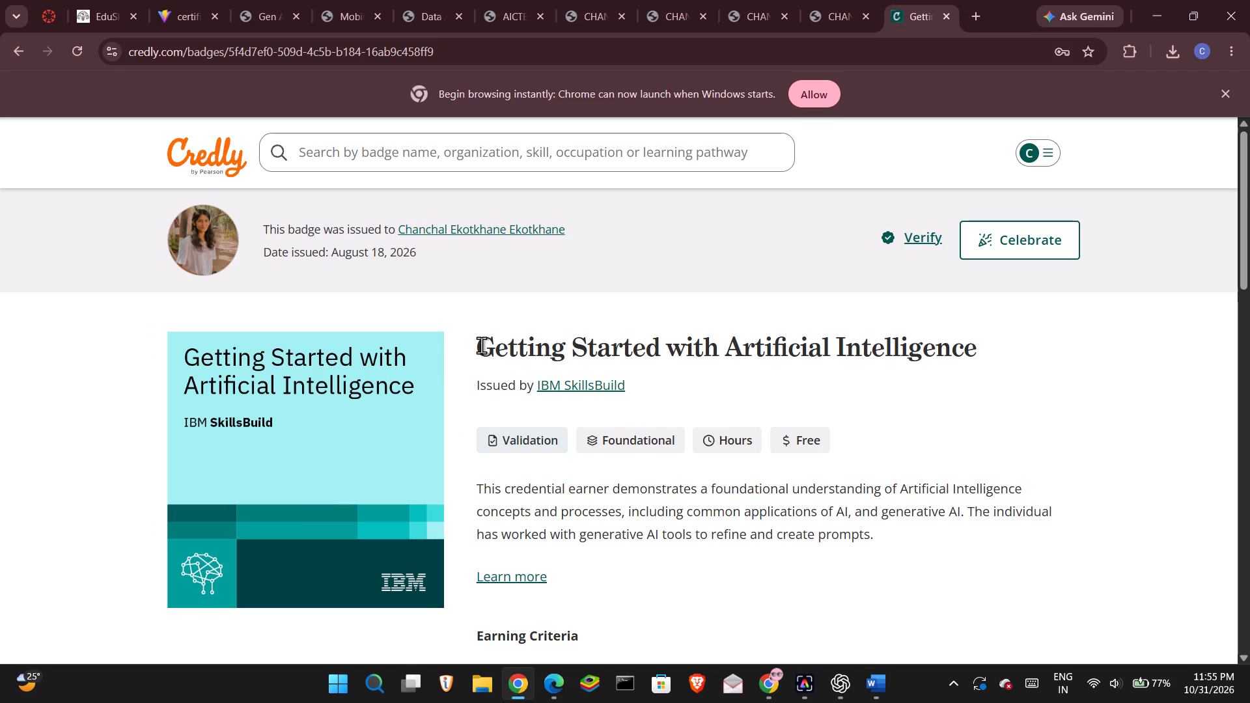
{"action": "left_click_drag", "start_coordinate": [480, 345], "coordinate": [645, 368]}
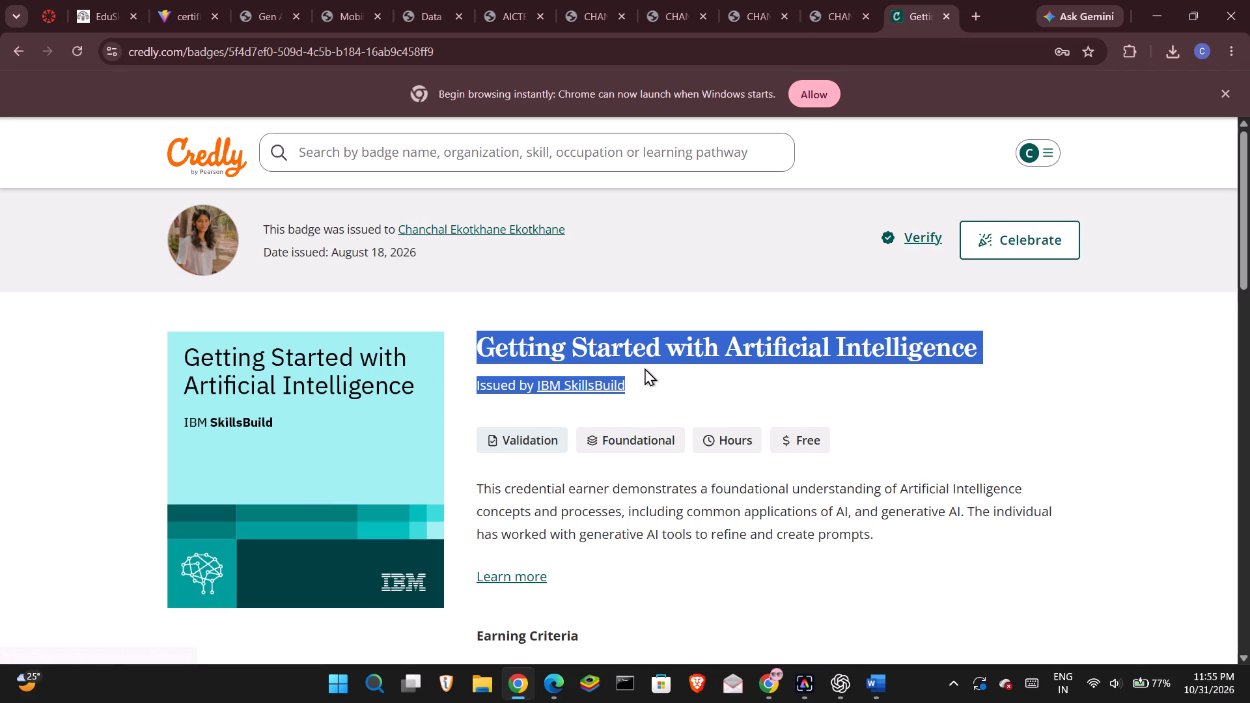
{"action": "key", "text": "ctrl+c"}
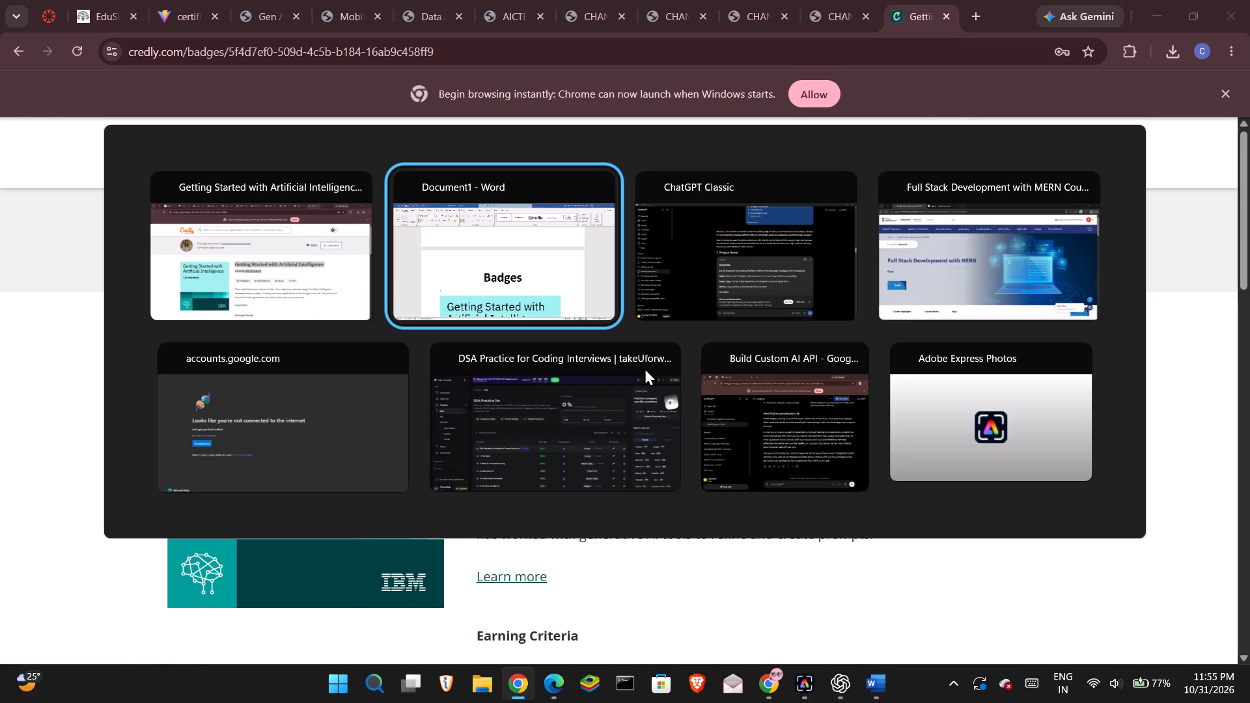
{"action": "left_click", "coordinate": [305, 508]}
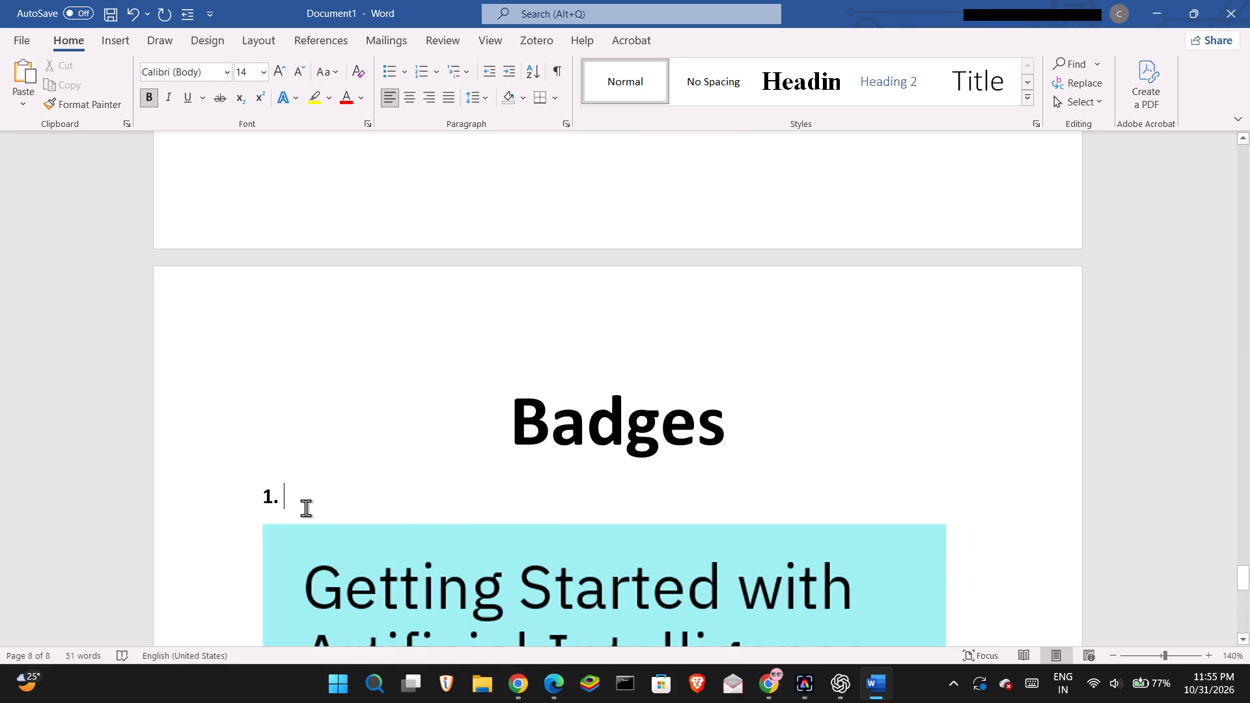
{"action": "key", "text": "ctrl+v"}
Insert three line breaks after the badge image and start the next entry with the number "2." on the following page.
{"action": "scroll", "coordinate": [305, 508], "scroll_direction": "down", "scroll_amount": 3}
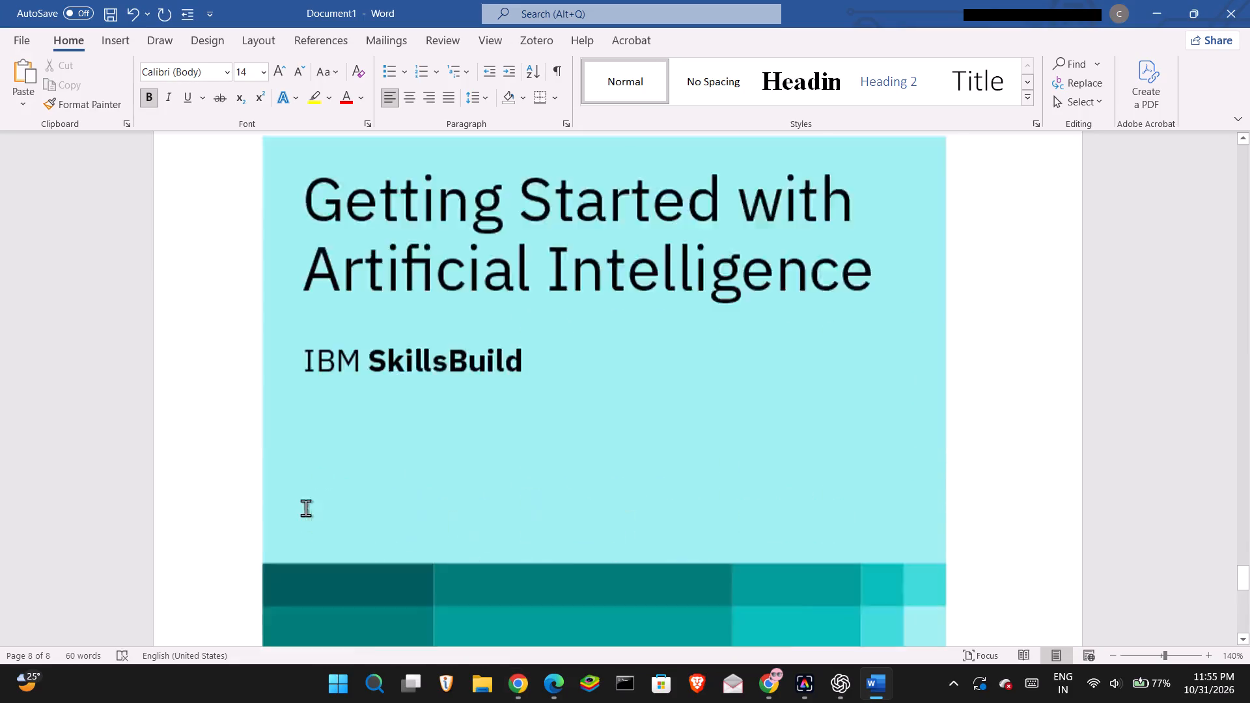
{"action": "scroll", "coordinate": [305, 508], "scroll_direction": "down", "scroll_amount": 2}
{"action": "left_click", "coordinate": [305, 508]}
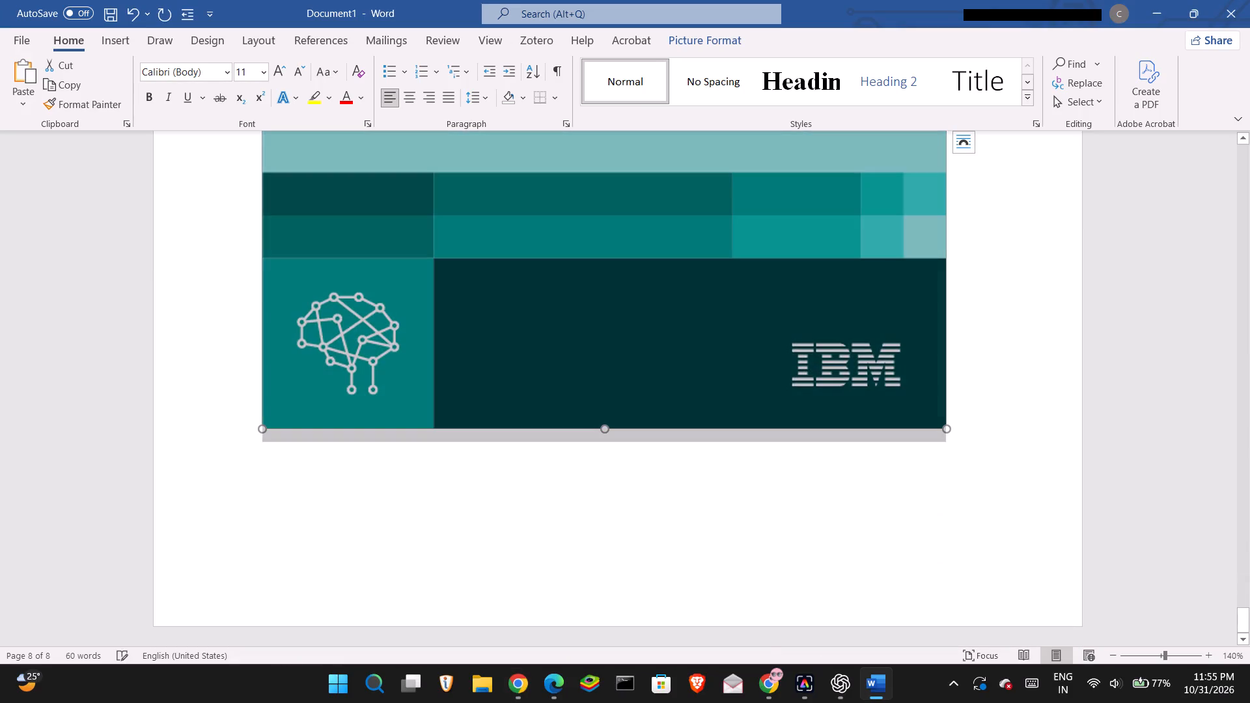
{"action": "left_click", "coordinate": [999, 404]}
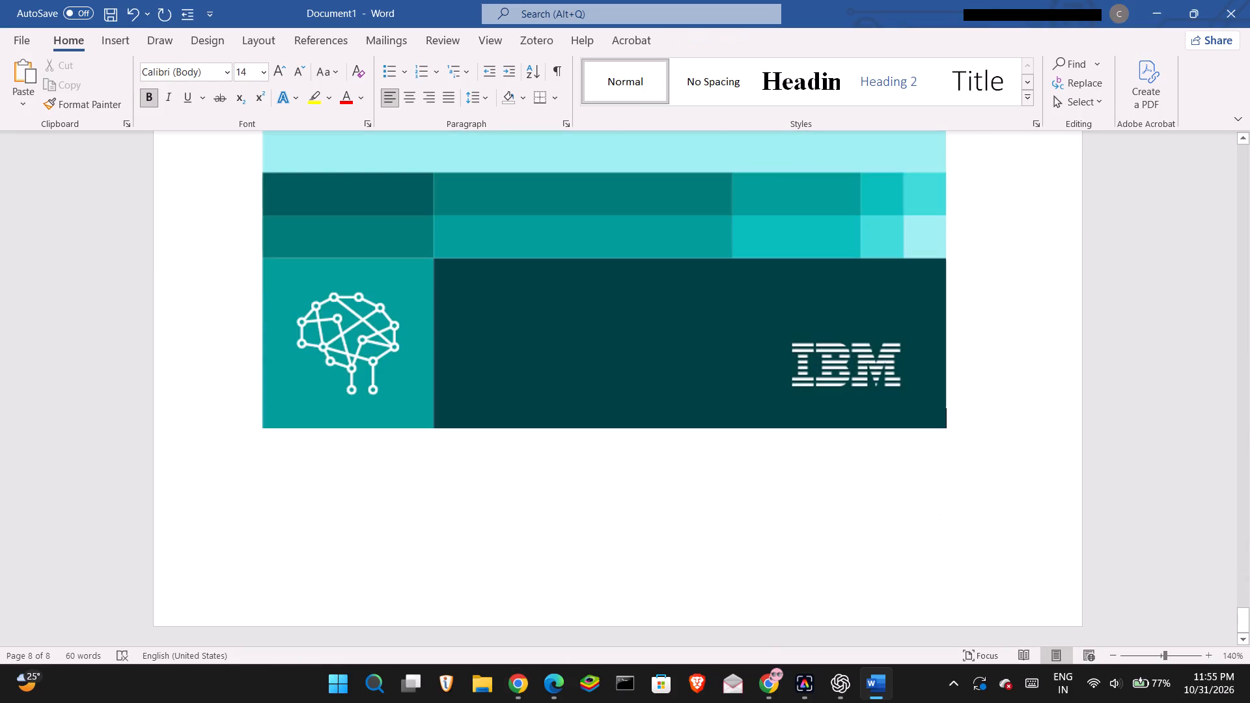
{"action": "key", "text": "Return"}
{"action": "key", "text": "Return"}
{"action": "key", "text": "Return"}
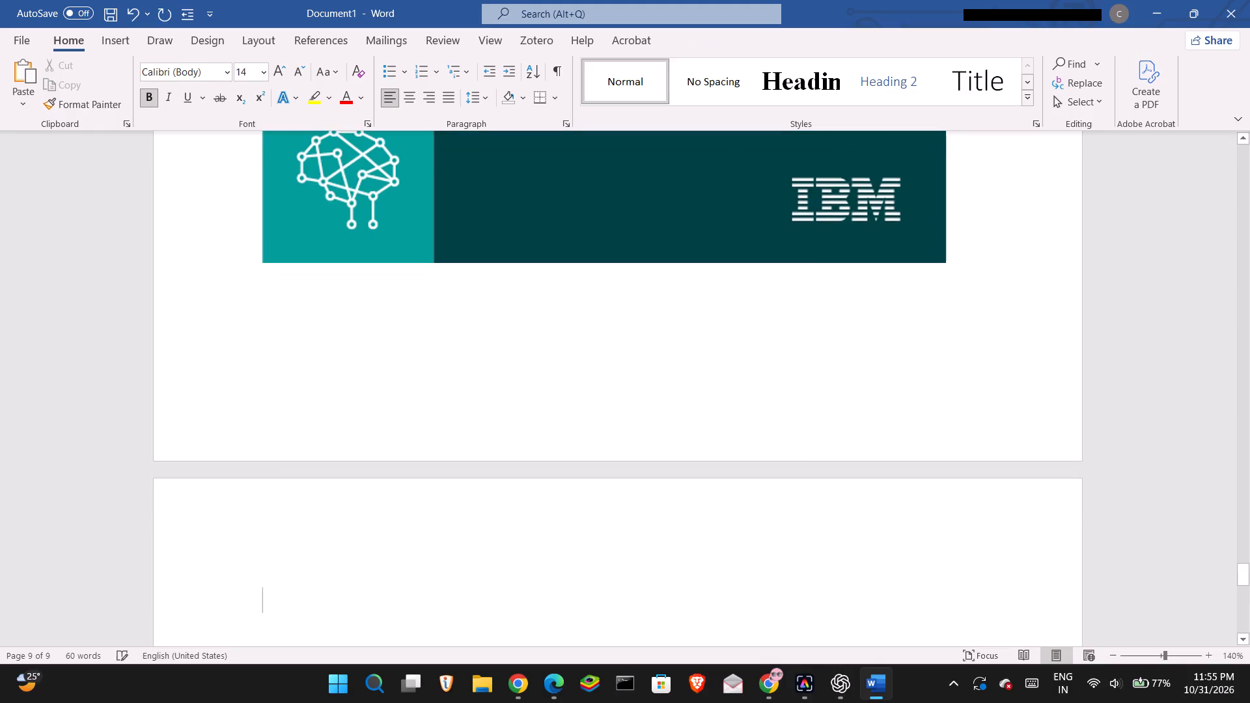
{"action": "type", "text": "2."}
{"action": "key", "text": "space"}
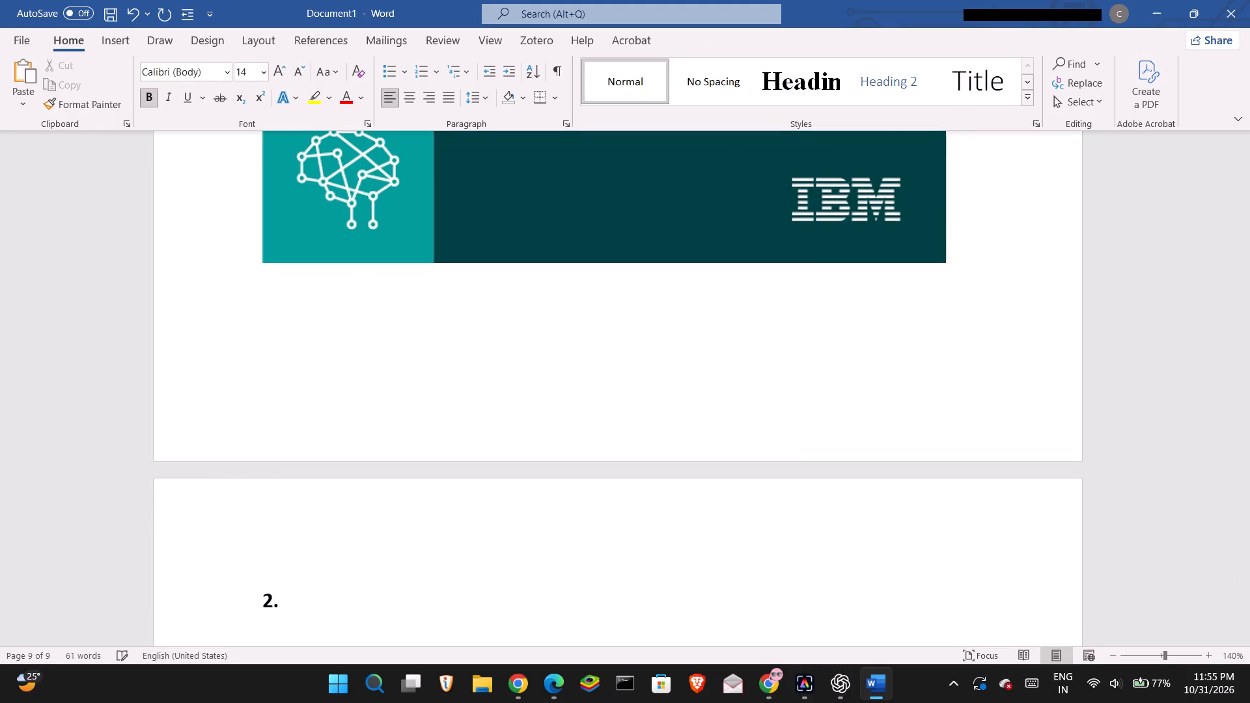
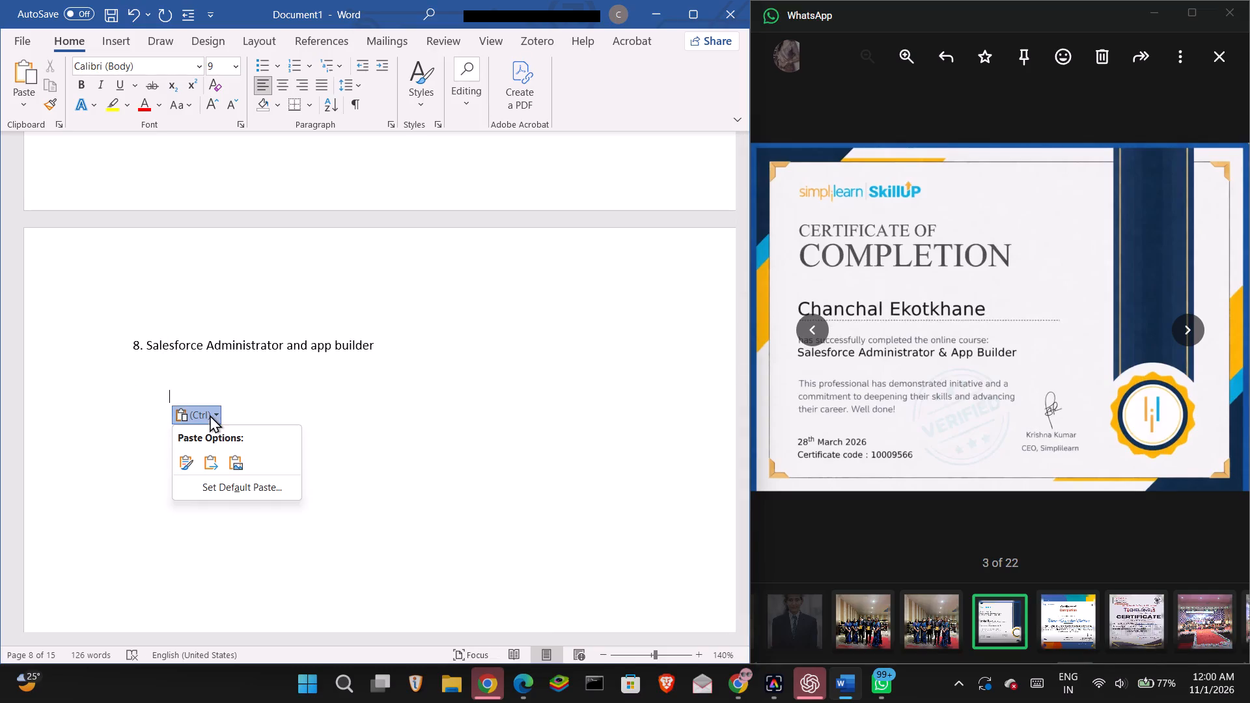
{"action": "left_click", "coordinate": [237, 463]}
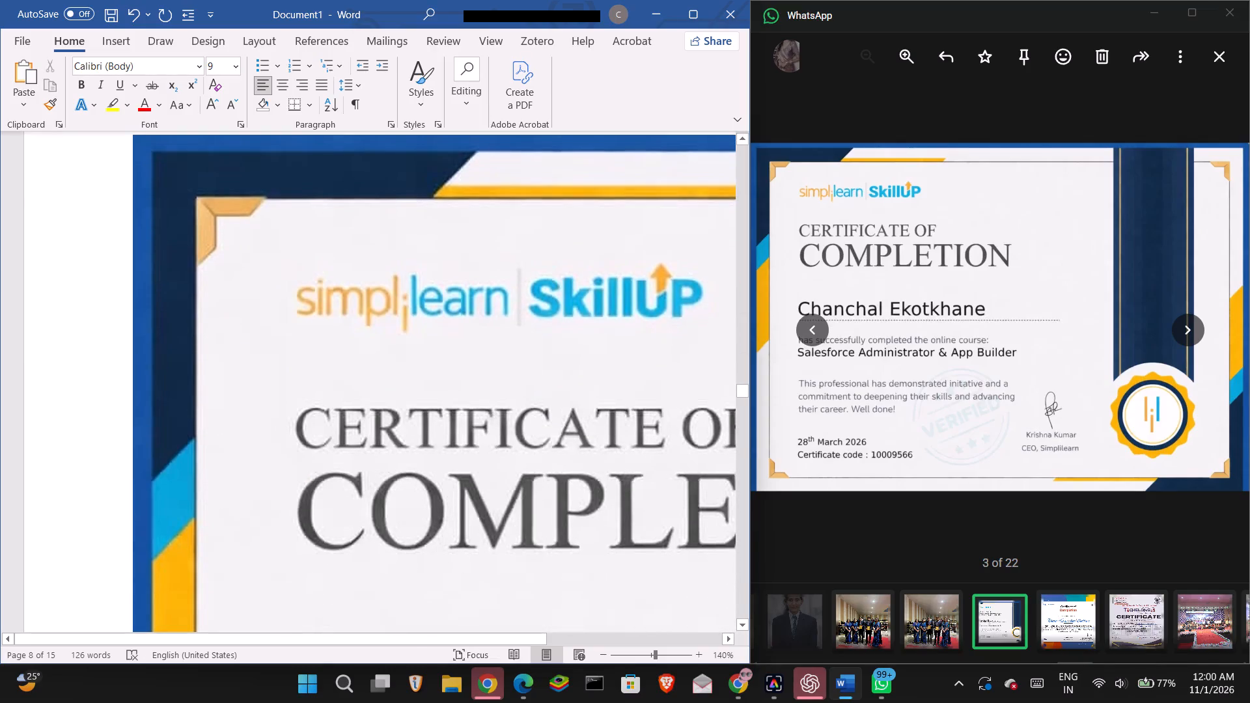
Shrink the first Salesforce certificate picture proportionally from its corner so it fits within the page width.
{"action": "scroll", "coordinate": [237, 463], "scroll_direction": "down", "scroll_amount": 12, "text": "ctrl"}
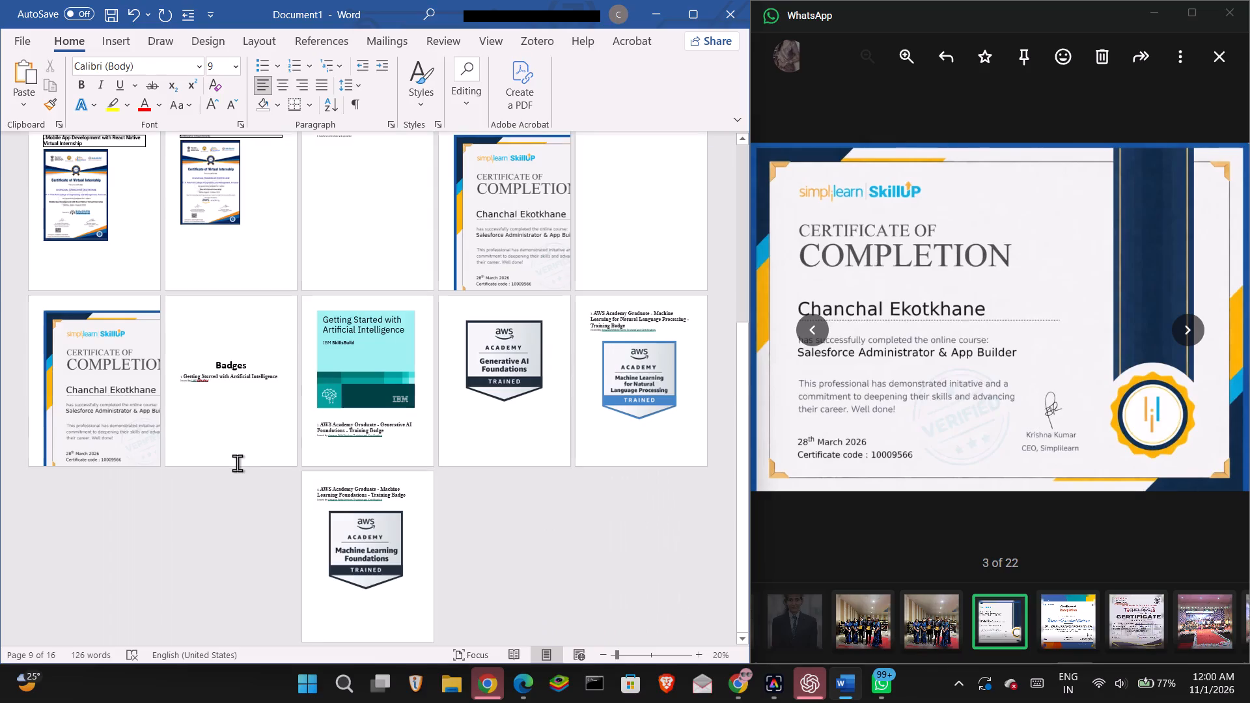
{"action": "left_click", "coordinate": [501, 242]}
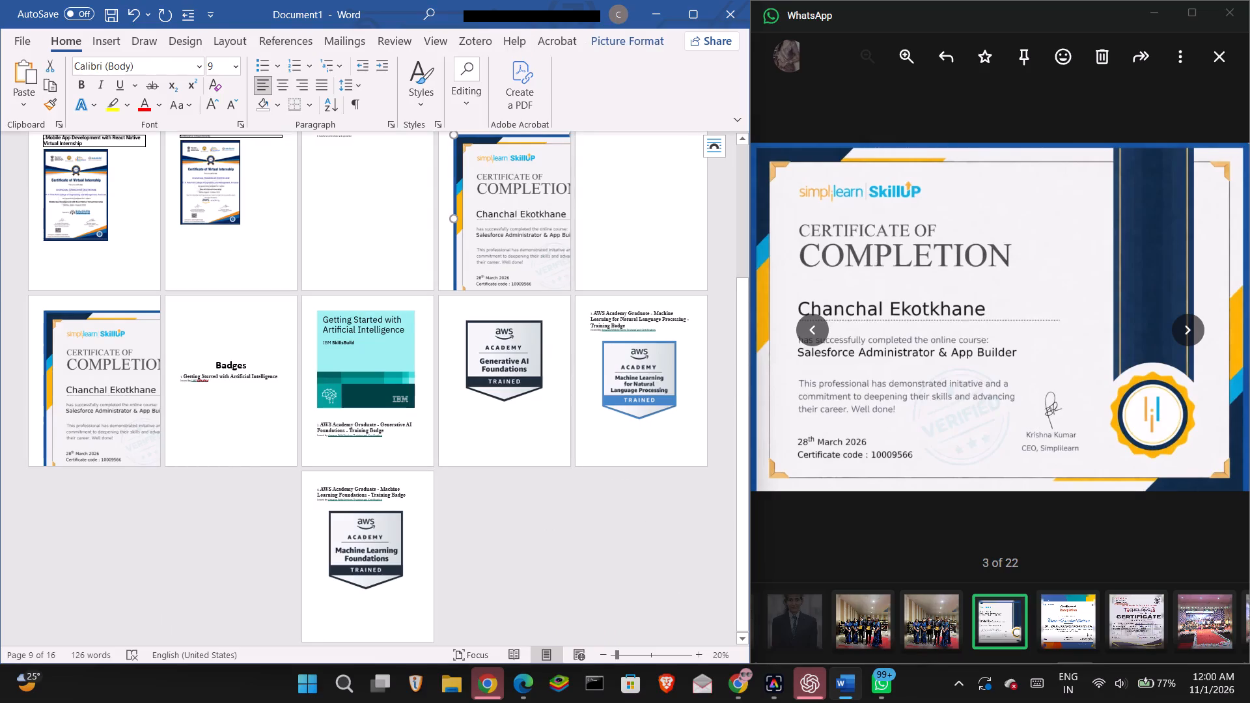
{"action": "left_click_drag", "start_coordinate": [454, 135], "coordinate": [593, 277]}
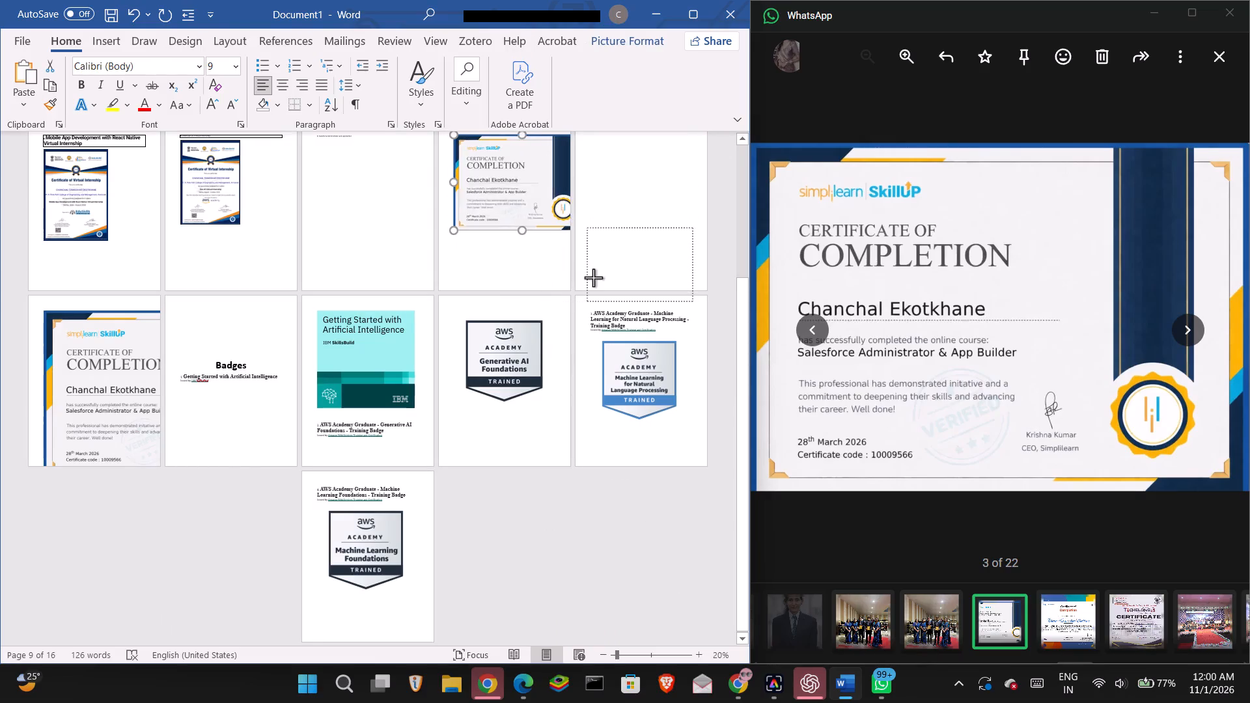
Shrink the first Simplilearn SkillUP Salesforce certificate image so it fits within the page margins.
{"action": "left_click_drag", "start_coordinate": [593, 277], "coordinate": [598, 285]}
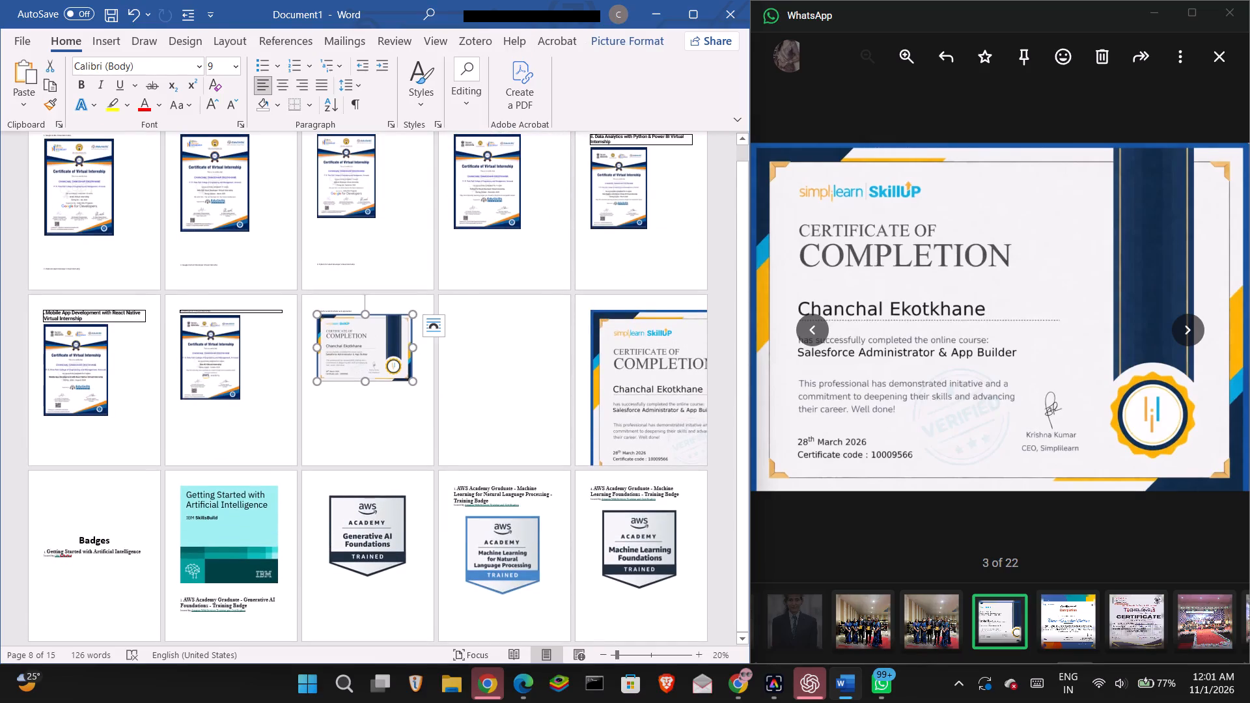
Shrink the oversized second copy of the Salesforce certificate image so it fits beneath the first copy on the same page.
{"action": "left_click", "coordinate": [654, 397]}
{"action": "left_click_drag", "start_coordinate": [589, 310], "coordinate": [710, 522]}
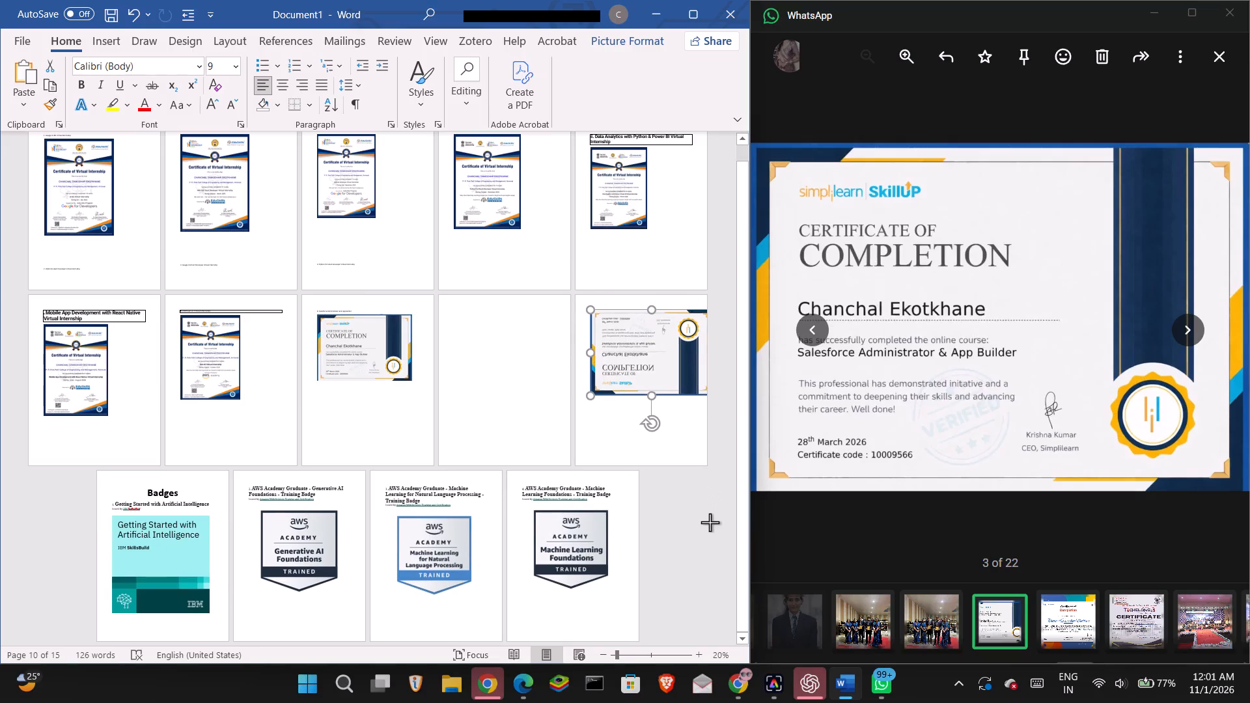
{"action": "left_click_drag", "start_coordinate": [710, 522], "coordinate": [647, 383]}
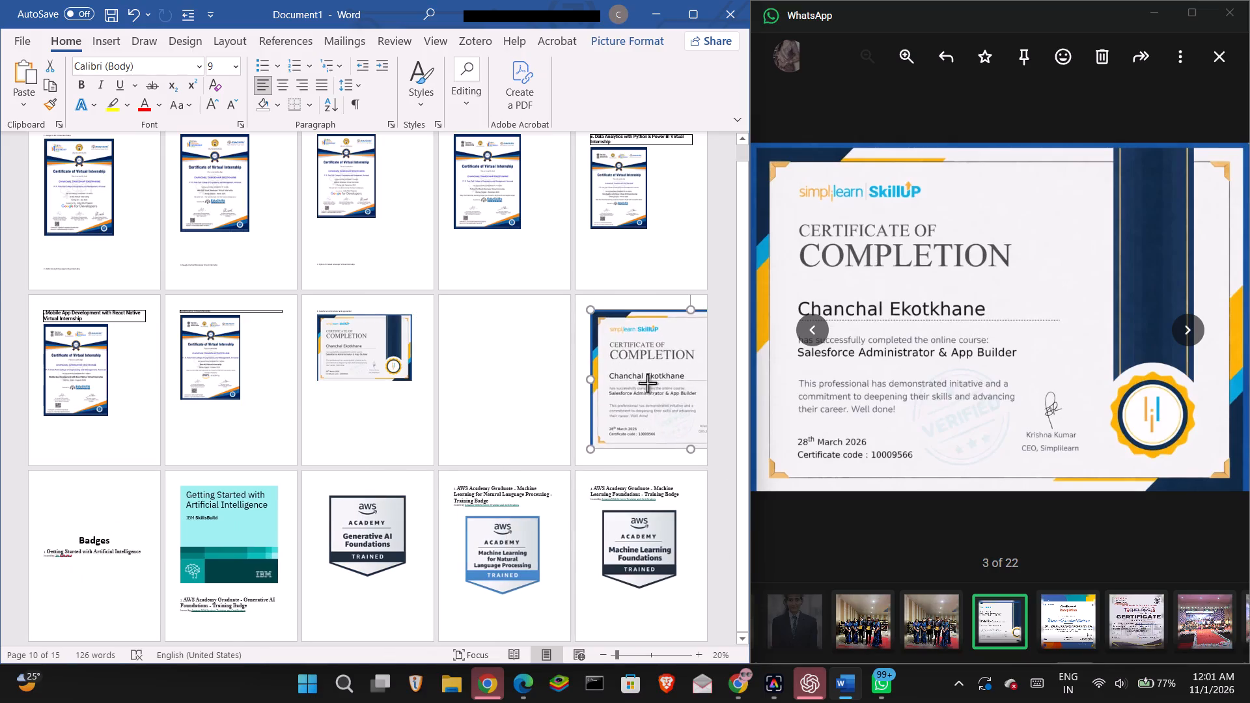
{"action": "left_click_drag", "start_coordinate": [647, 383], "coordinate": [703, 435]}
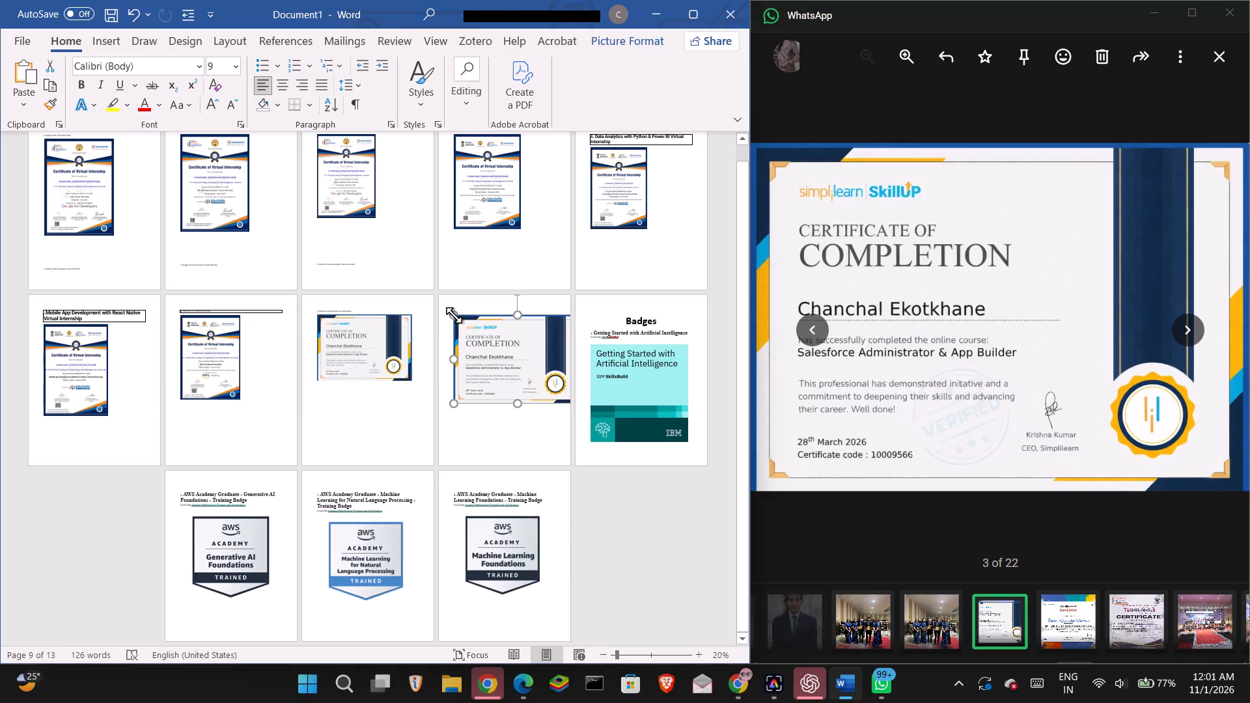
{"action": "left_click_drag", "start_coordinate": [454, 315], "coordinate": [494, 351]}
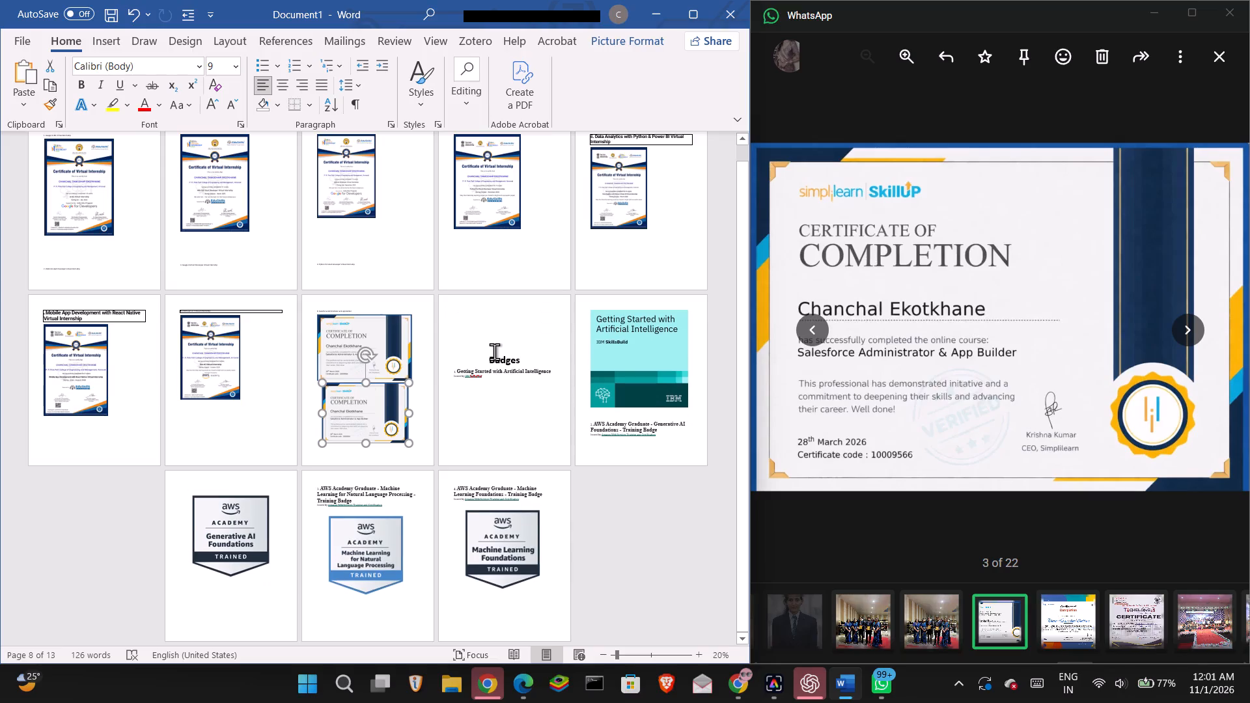
Delete the duplicate Salesforce certificate image below the first copy and place the insertion point in the blank space above the "Badges" heading.
{"action": "left_click", "coordinate": [335, 403]}
{"action": "key", "text": "BackSpace"}
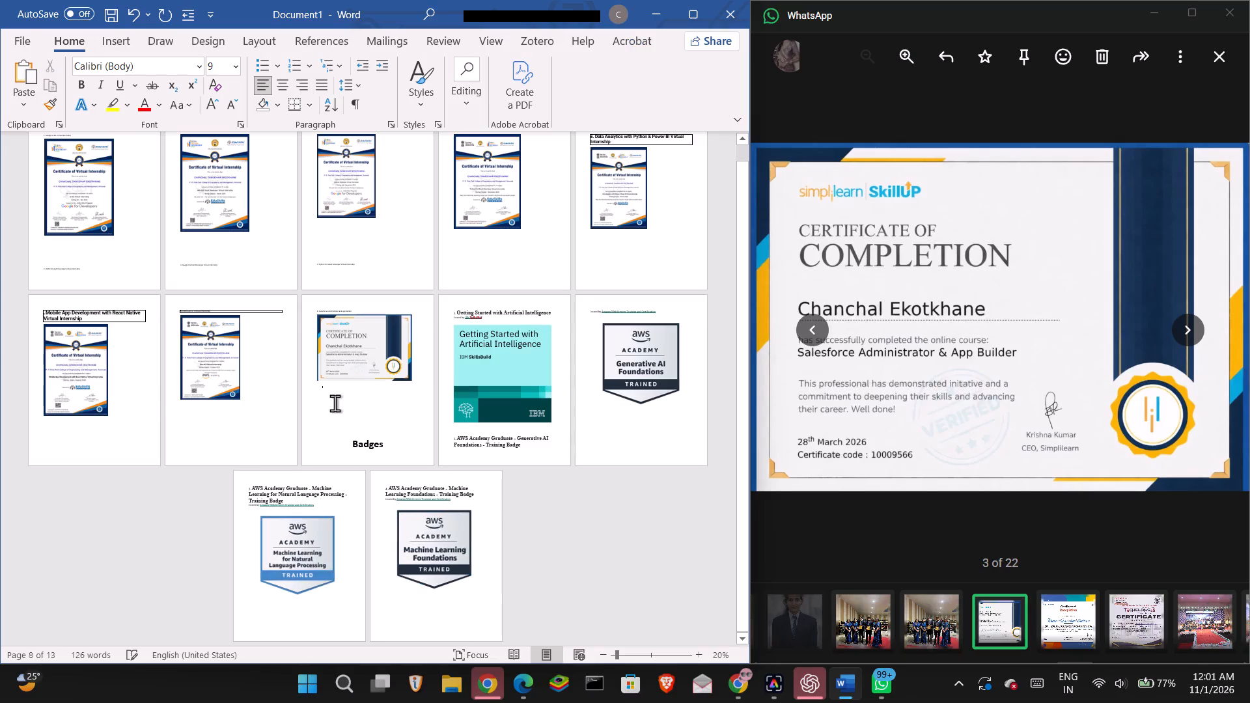
{"action": "left_click", "coordinate": [360, 415]}
Add a blank line above the "Badges" heading so that it moves to the top of the following page.
{"action": "key", "text": "Return"}
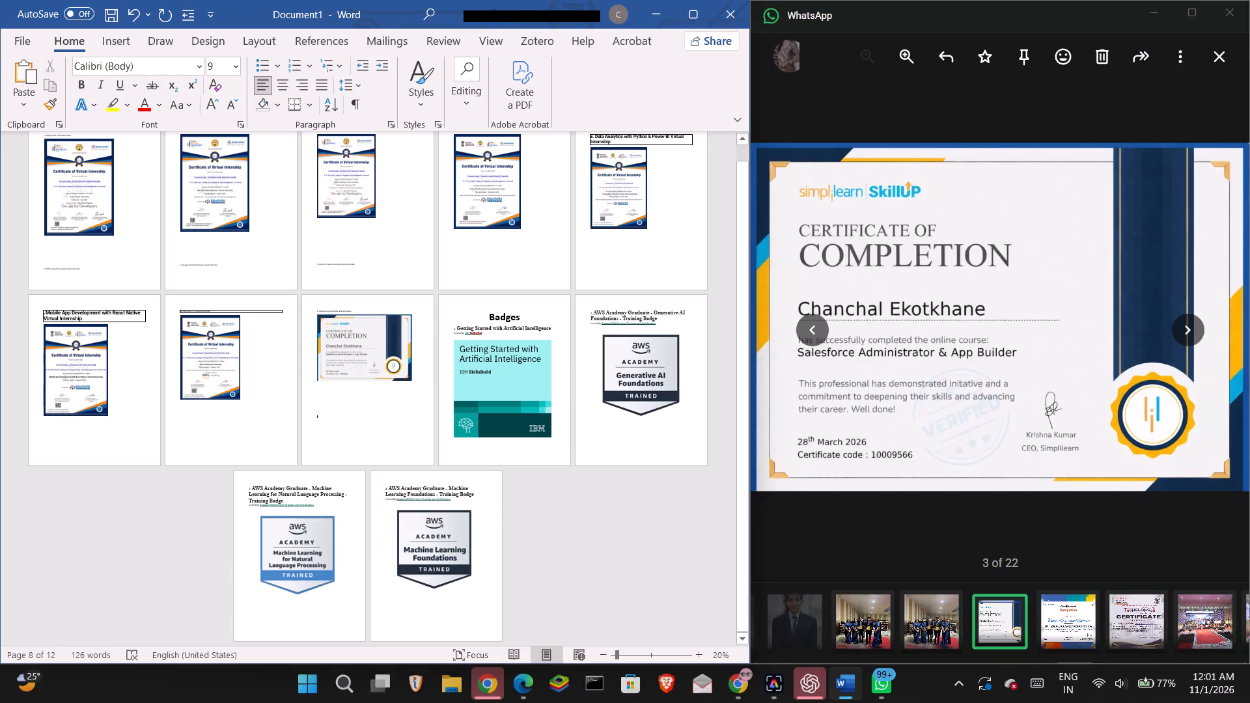
Start a new entry numbered "9." below the Salesforce certificate image, leaving a blank line between them.
{"action": "scroll", "coordinate": [372, 348], "scroll_direction": "up", "scroll_amount": 7, "text": "ctrl"}
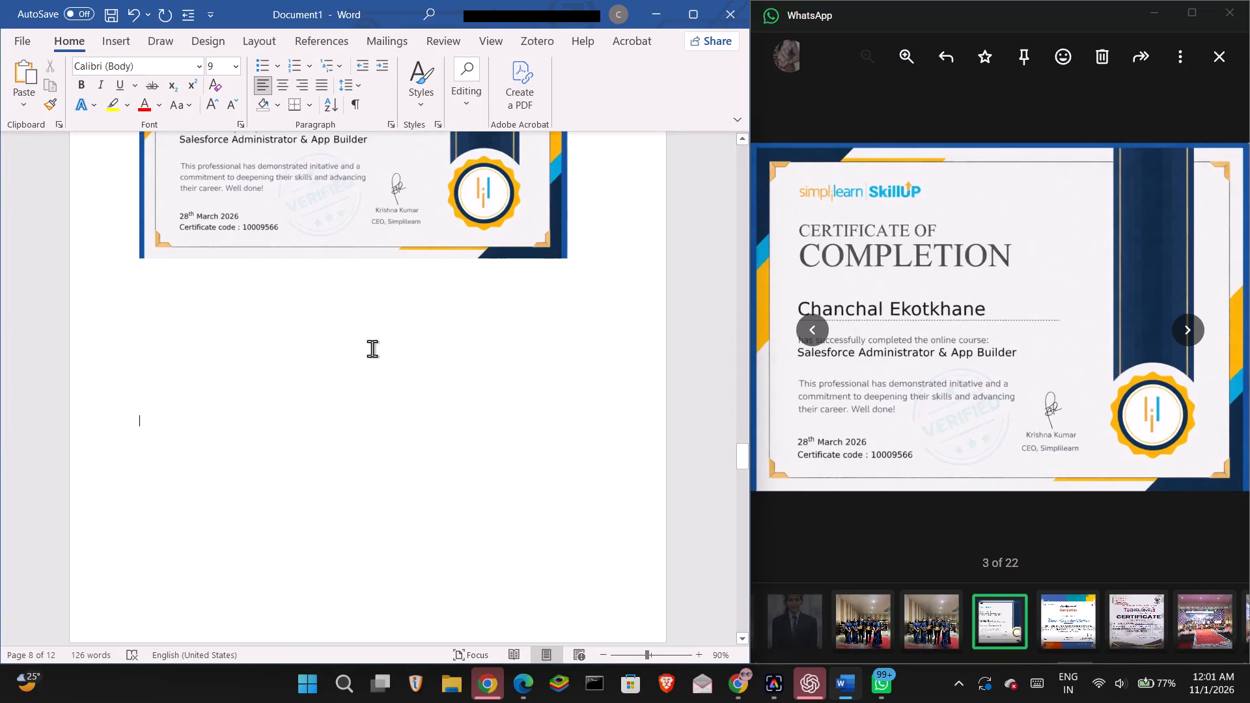
{"action": "scroll", "coordinate": [372, 348], "scroll_direction": "up", "scroll_amount": 2}
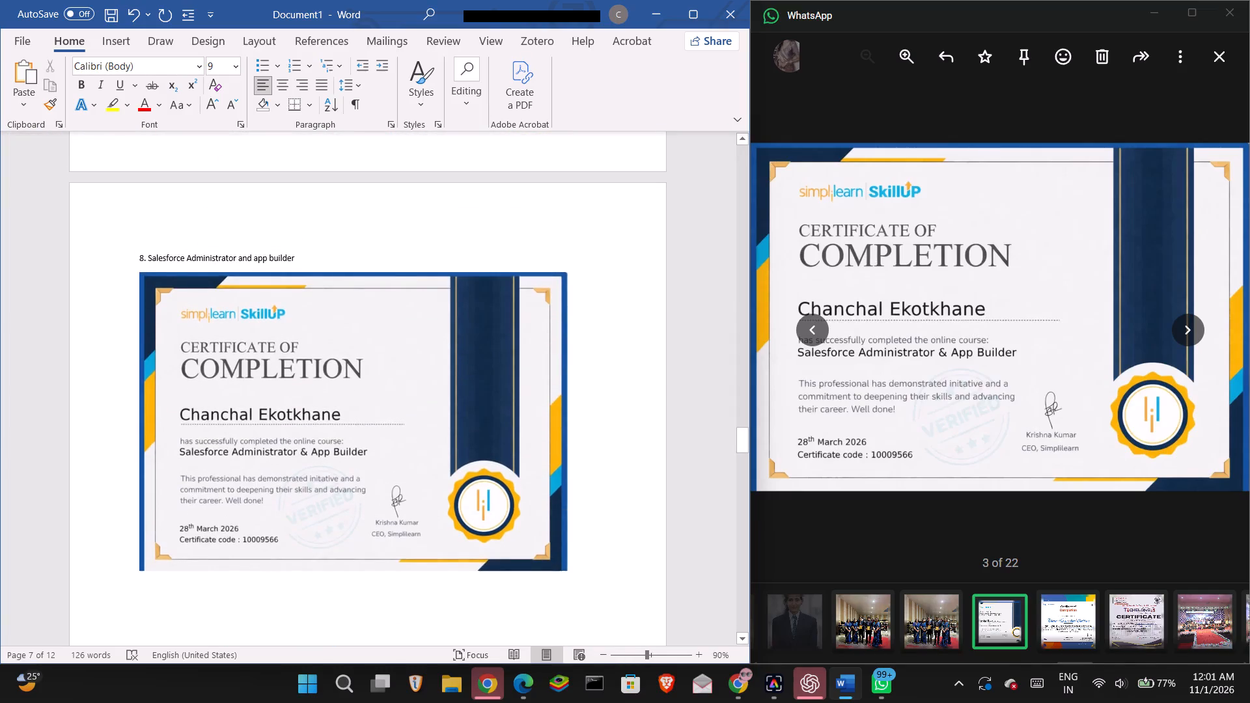
{"action": "left_click", "coordinate": [596, 555]}
{"action": "key", "text": "Return"}
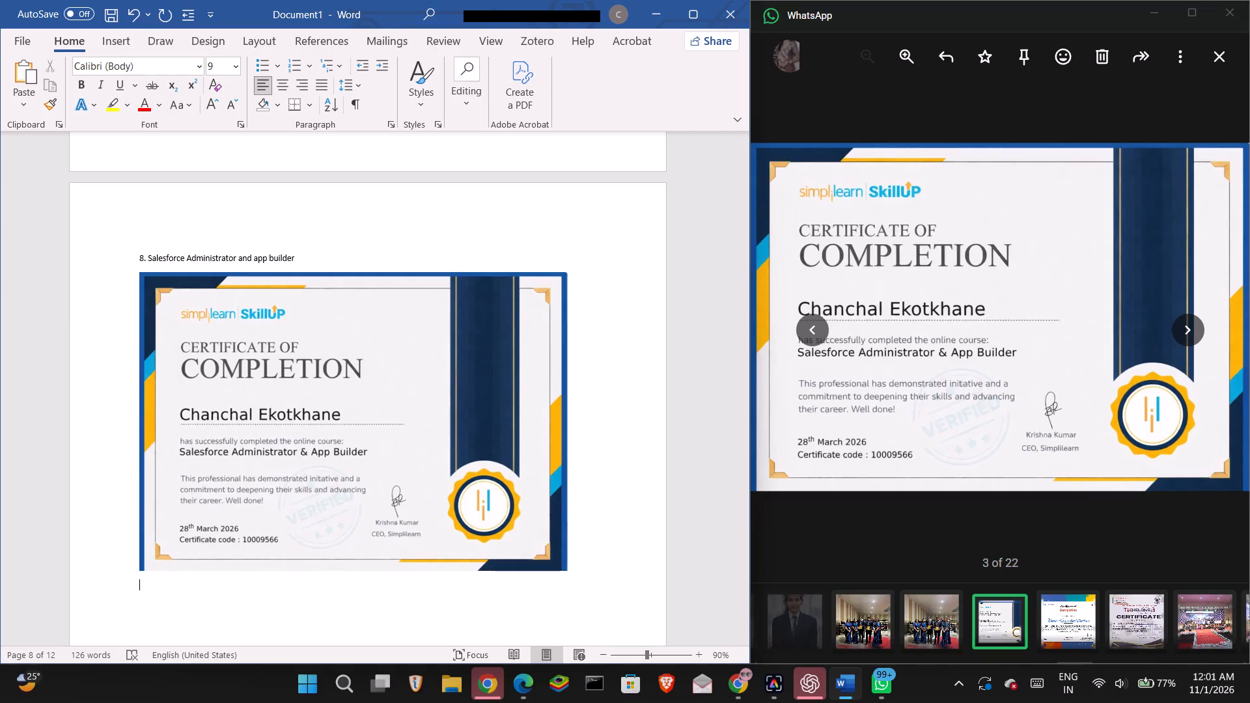
{"action": "key", "text": "Return"}
{"action": "key", "text": "BackSpace"}
{"action": "key", "text": "Return"}
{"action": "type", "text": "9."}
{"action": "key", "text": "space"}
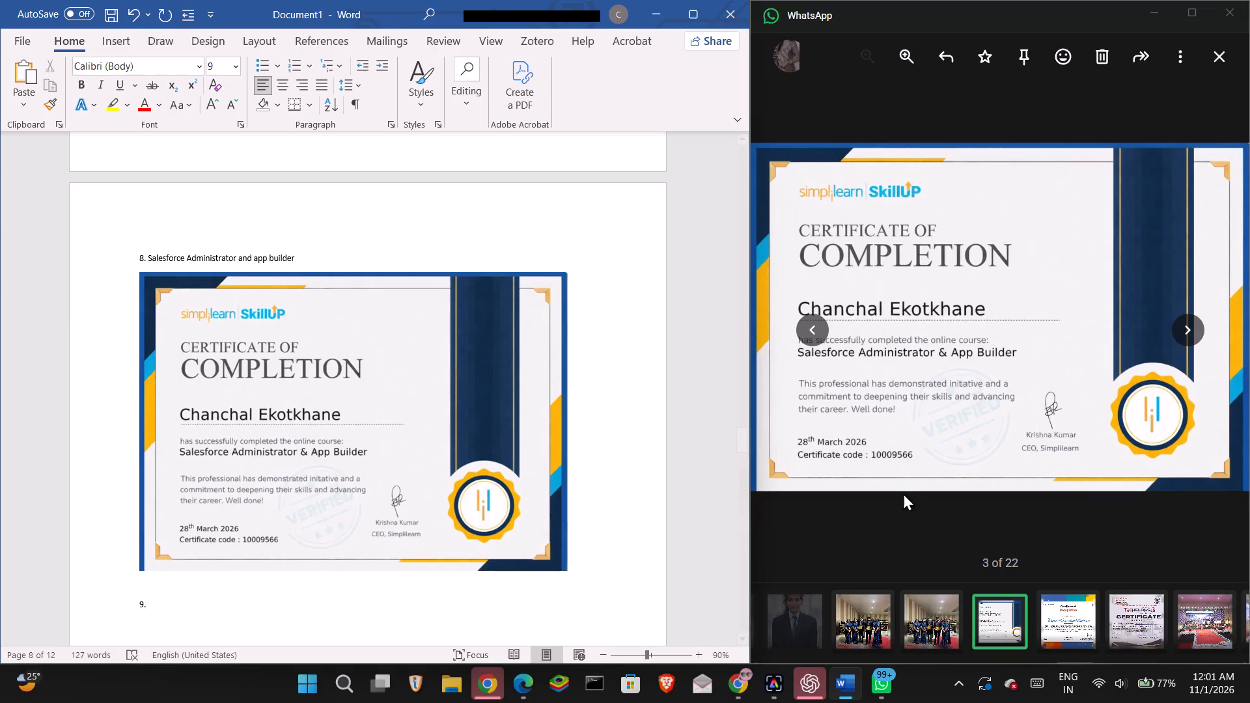
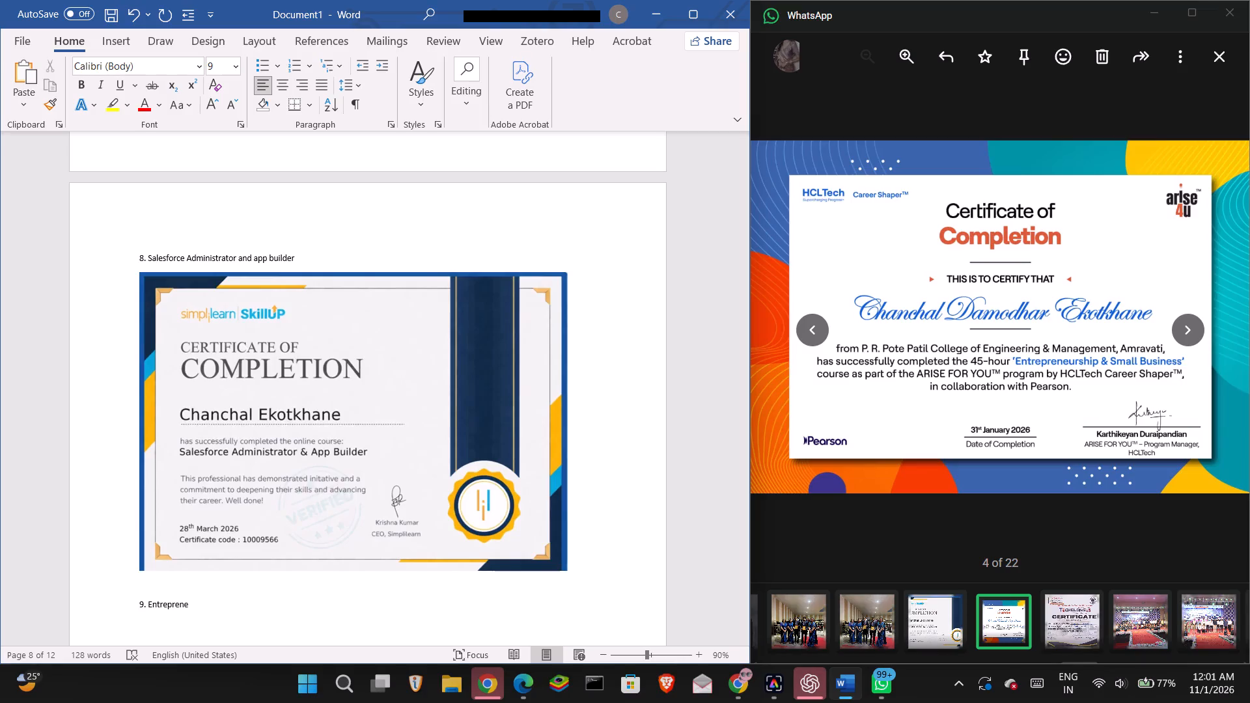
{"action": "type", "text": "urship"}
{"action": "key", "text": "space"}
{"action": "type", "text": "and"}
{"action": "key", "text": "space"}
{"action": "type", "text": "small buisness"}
Set the font size of the whole entry 9 title line to 12 and start a new line beneath it.
{"action": "left_click_drag", "start_coordinate": [294, 601], "coordinate": [194, 594]}
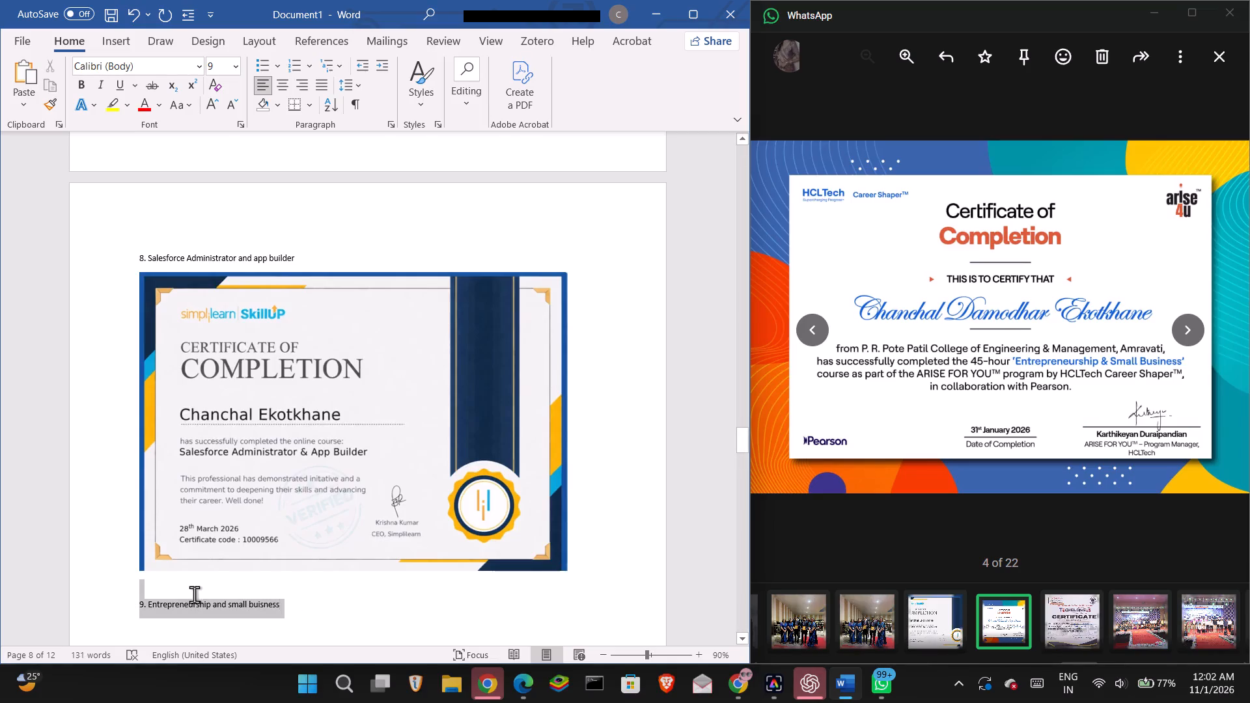
{"action": "left_click_drag", "start_coordinate": [194, 594], "coordinate": [137, 609]}
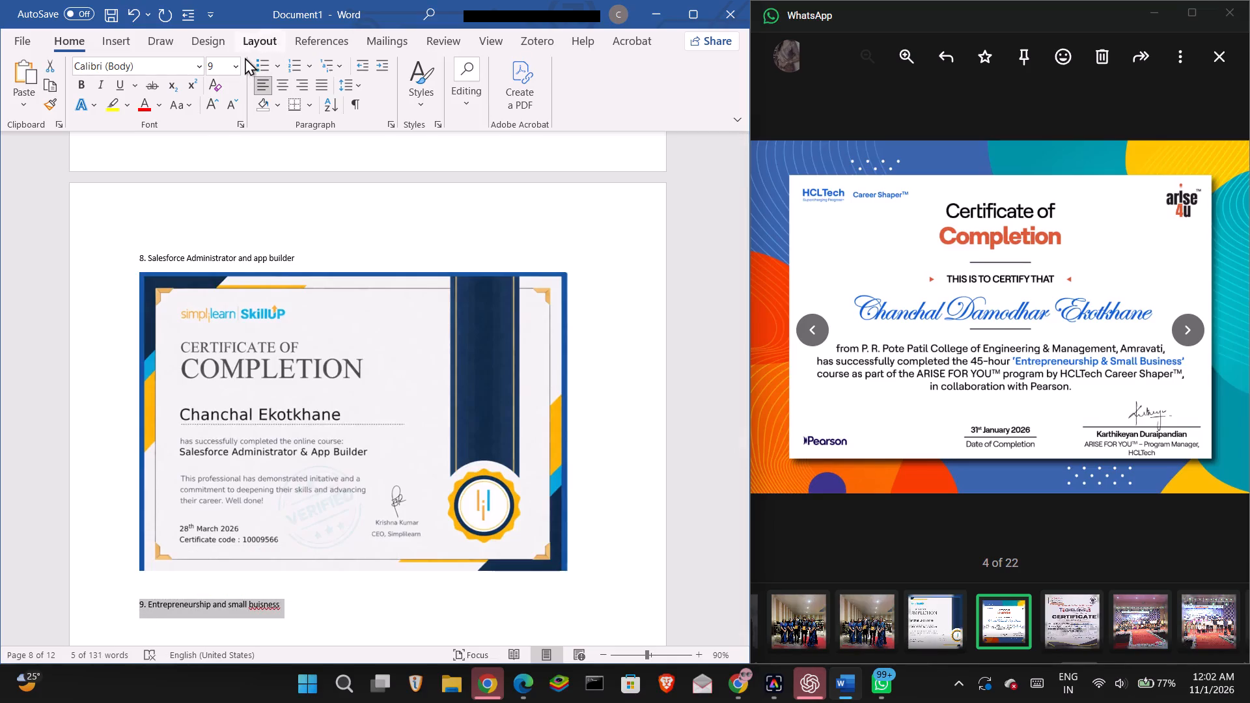
{"action": "left_click", "coordinate": [226, 103]}
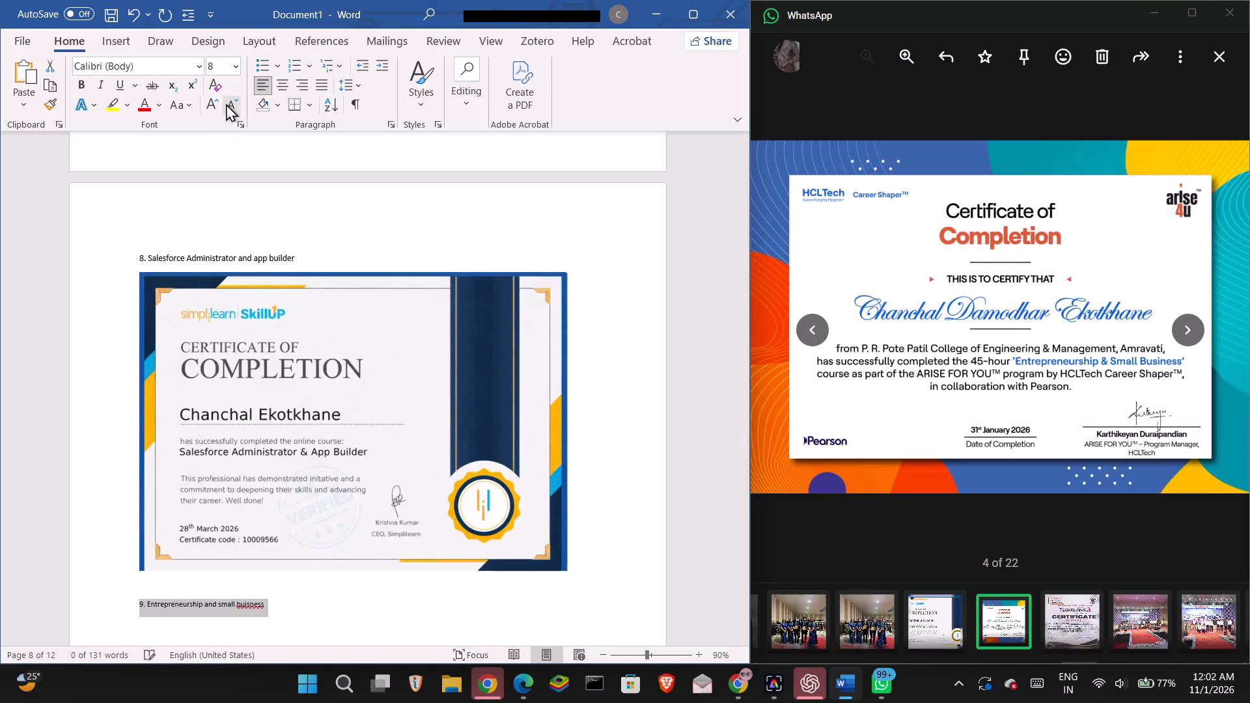
{"action": "left_click", "coordinate": [226, 103]}
{"action": "triple_click", "coordinate": [210, 105]}
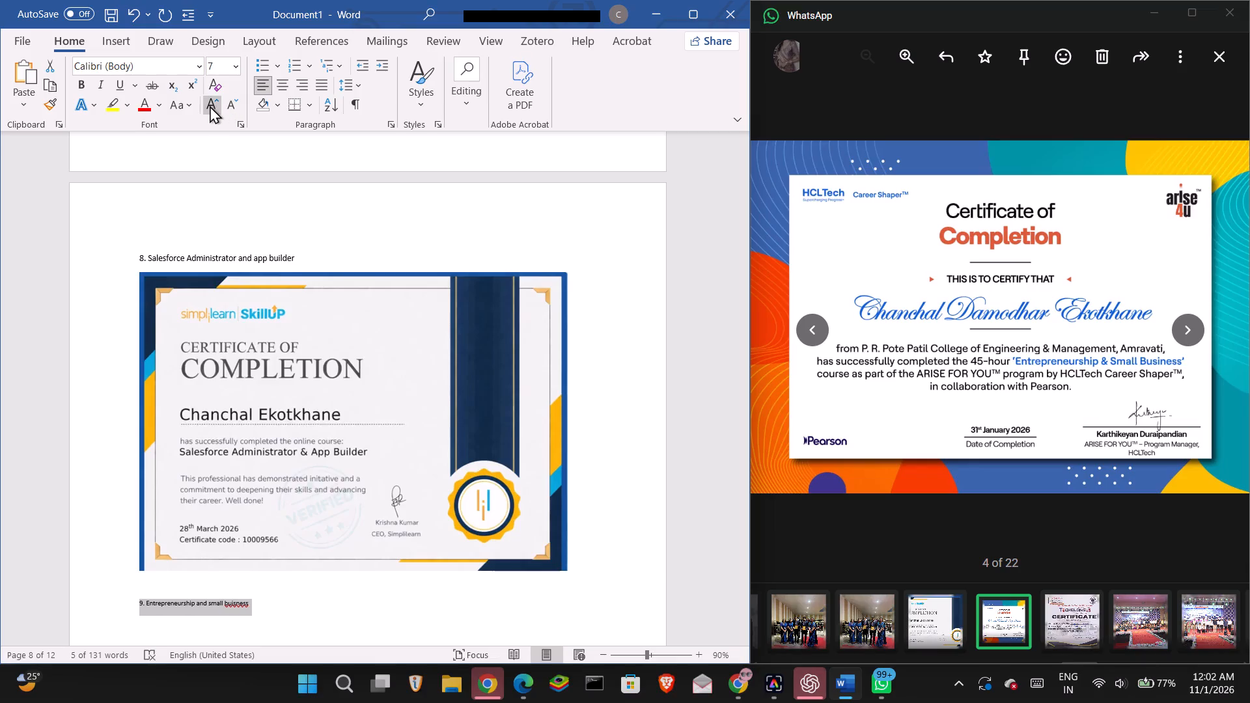
{"action": "left_click", "coordinate": [210, 105]}
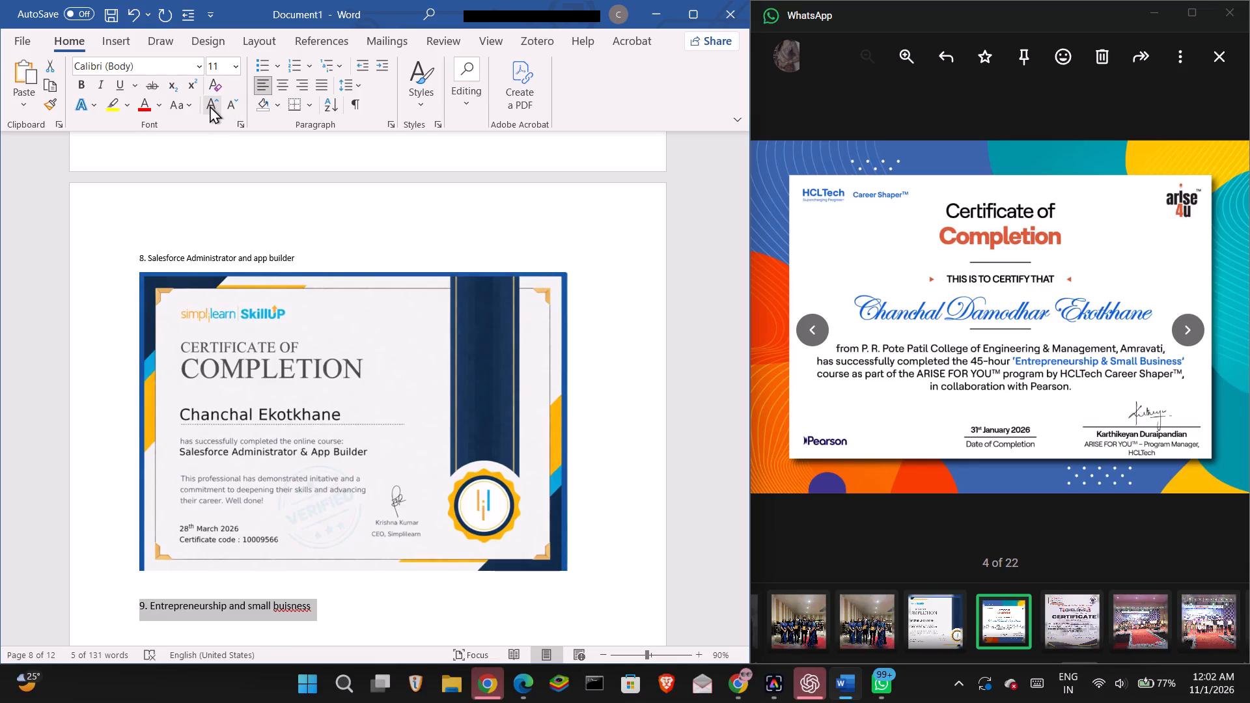
{"action": "left_click", "coordinate": [210, 105]}
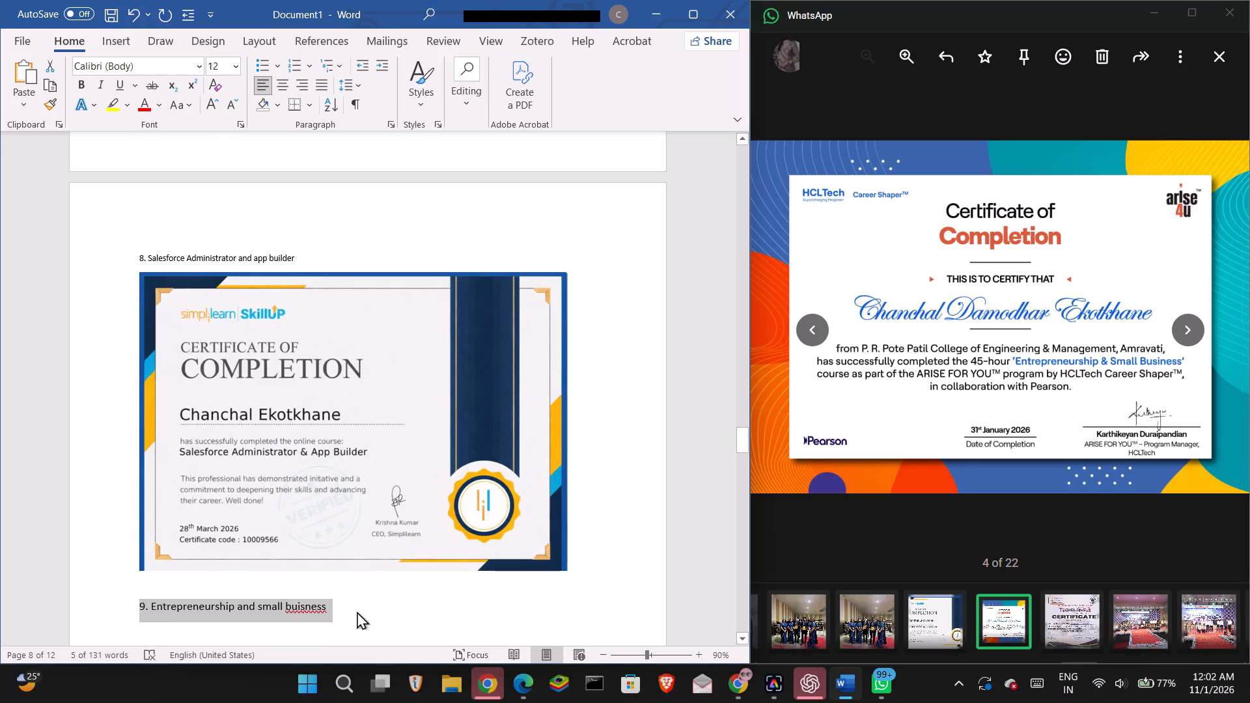
{"action": "left_click", "coordinate": [355, 621]}
{"action": "key", "text": "Return"}
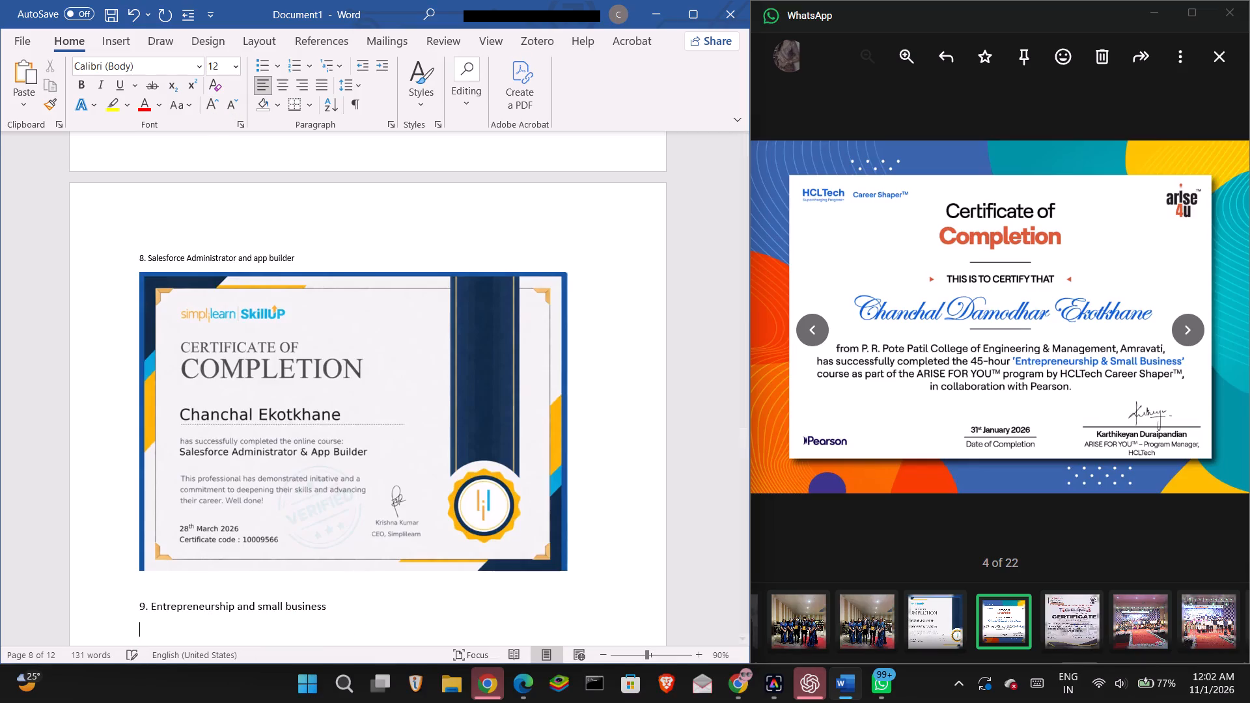
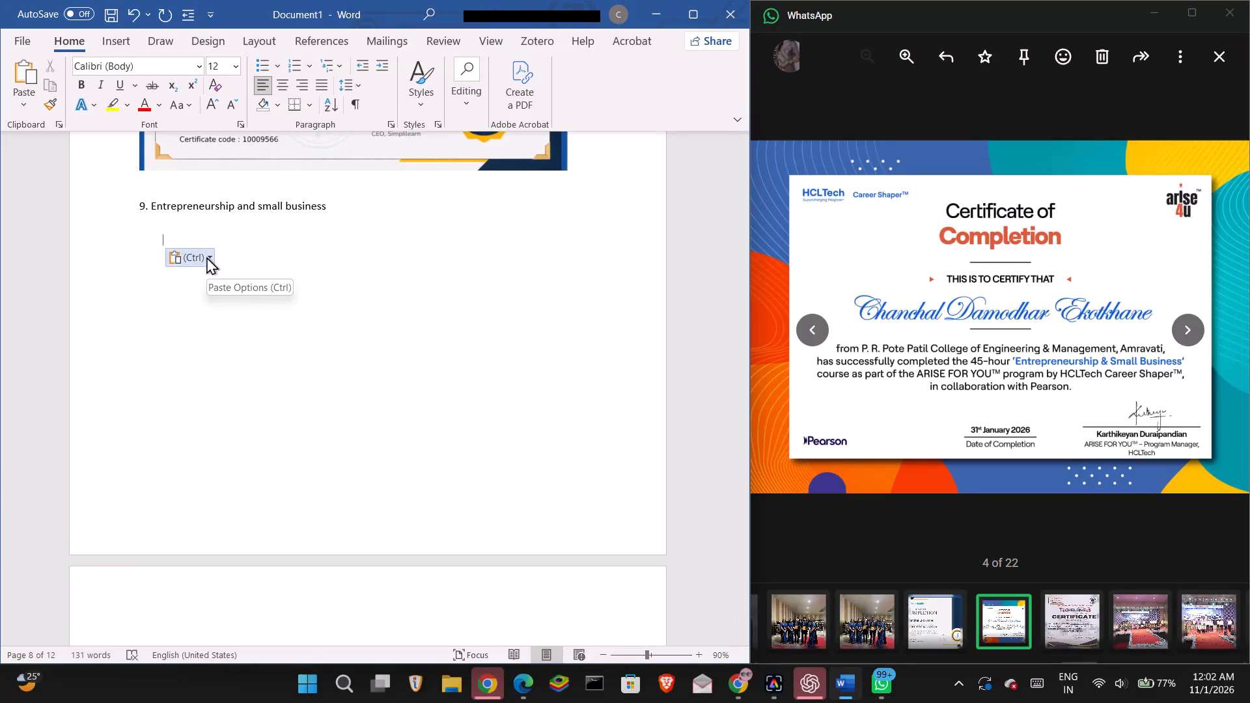
Paste the HCLTech Entrepreneurship & Small Business completion certificate as an image beneath the "9. Entrepreneurship and small business" title.
{"action": "left_click", "coordinate": [206, 255]}
{"action": "left_click", "coordinate": [225, 305]}
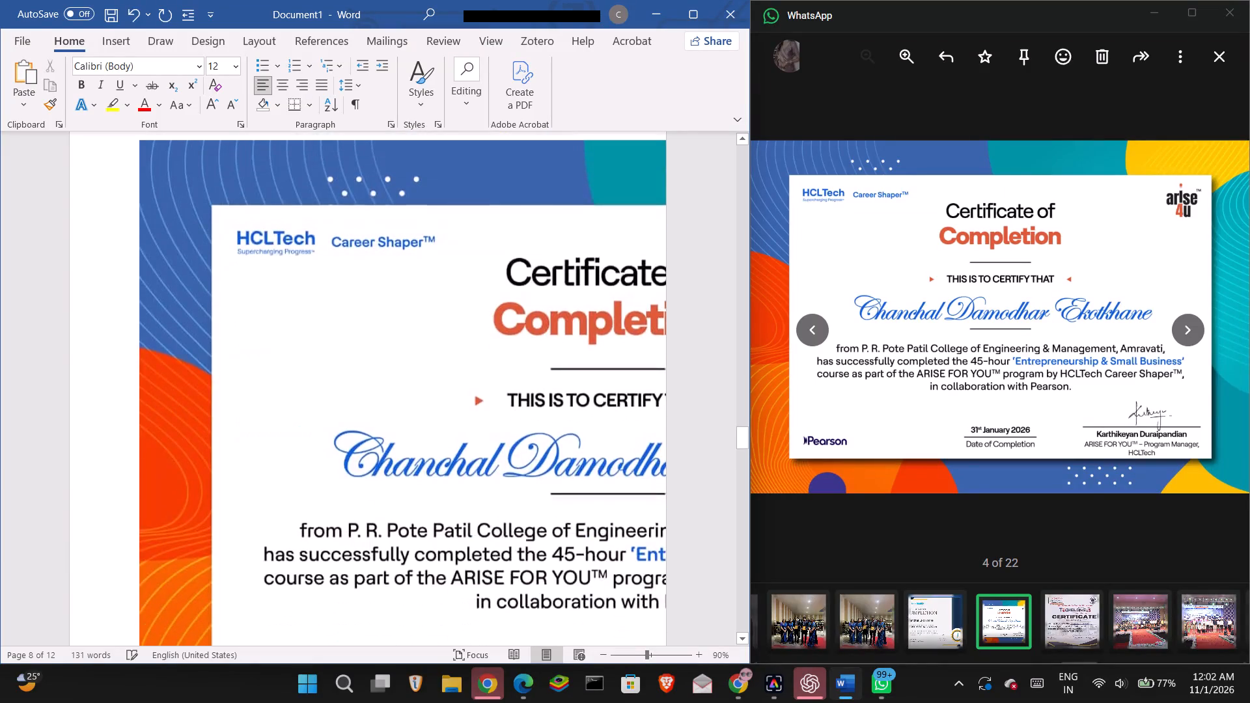
Resize the oversized HCLTech certificate image under entry 9 to fit within the page margins, spanning nearly the full text width.
{"action": "left_click", "coordinate": [225, 305]}
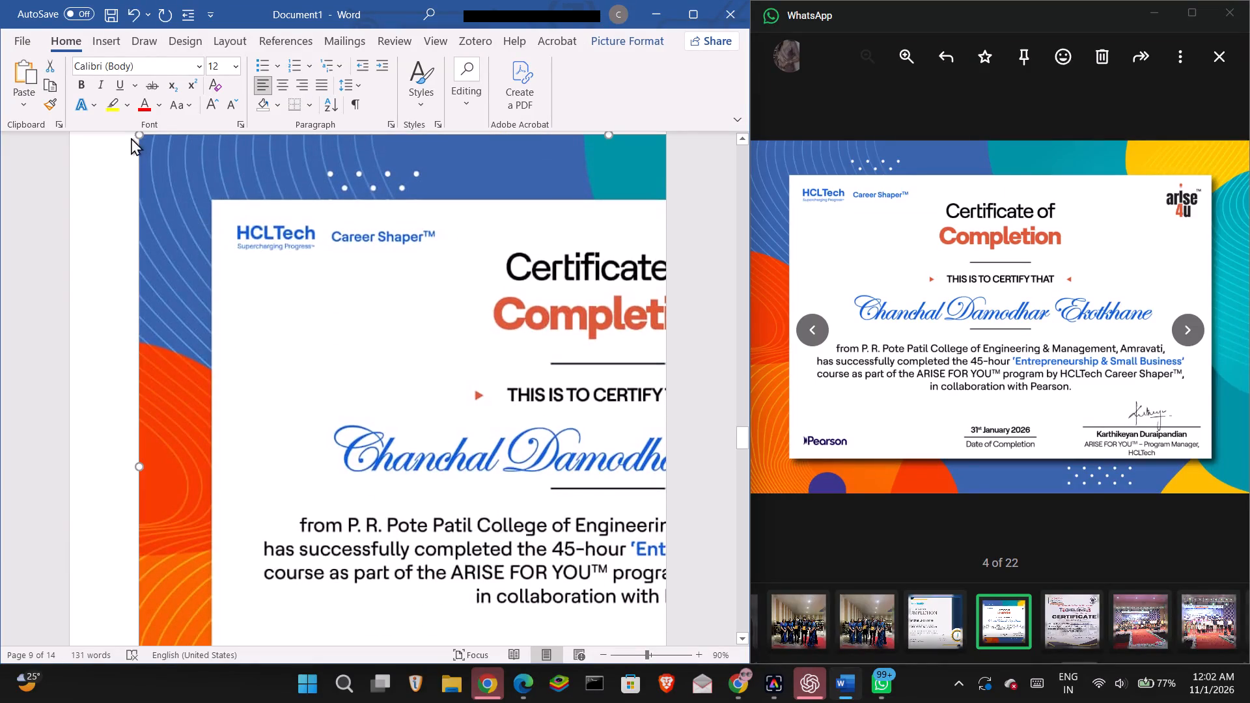
{"action": "left_click_drag", "start_coordinate": [135, 135], "coordinate": [376, 381]}
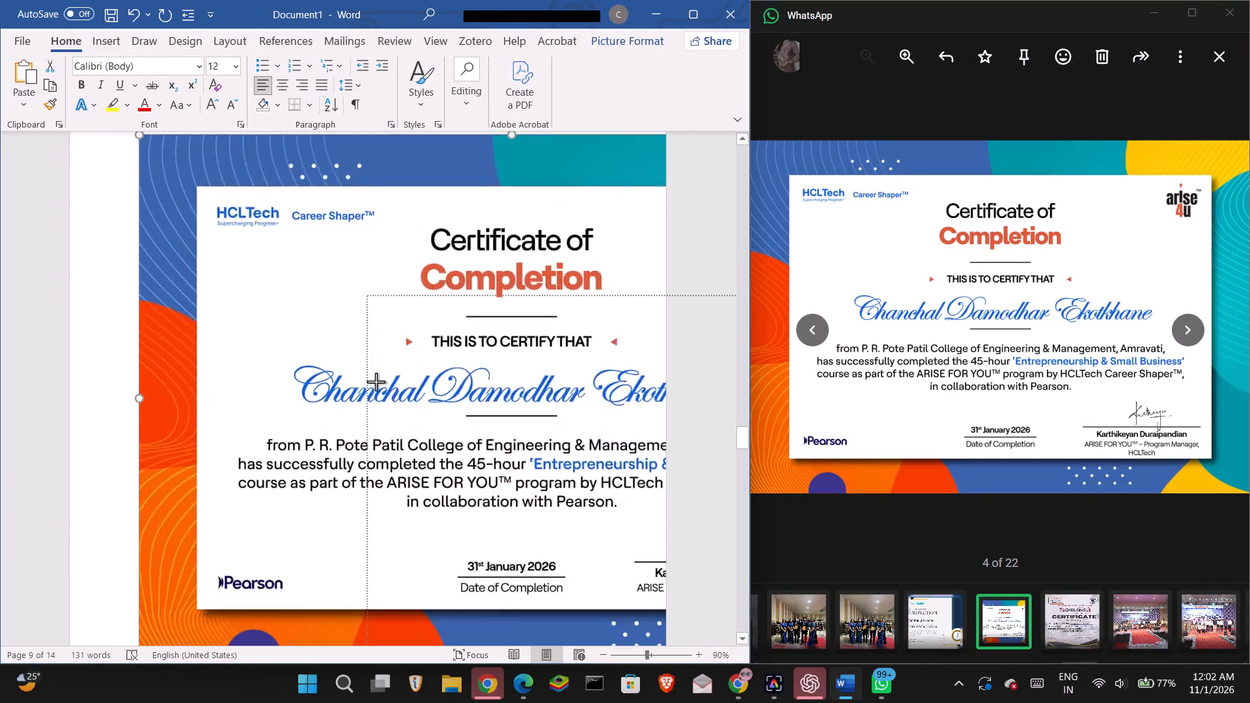
{"action": "left_click_drag", "start_coordinate": [376, 381], "coordinate": [577, 702]}
{"action": "left_click_drag", "start_coordinate": [642, 492], "coordinate": [493, 281]}
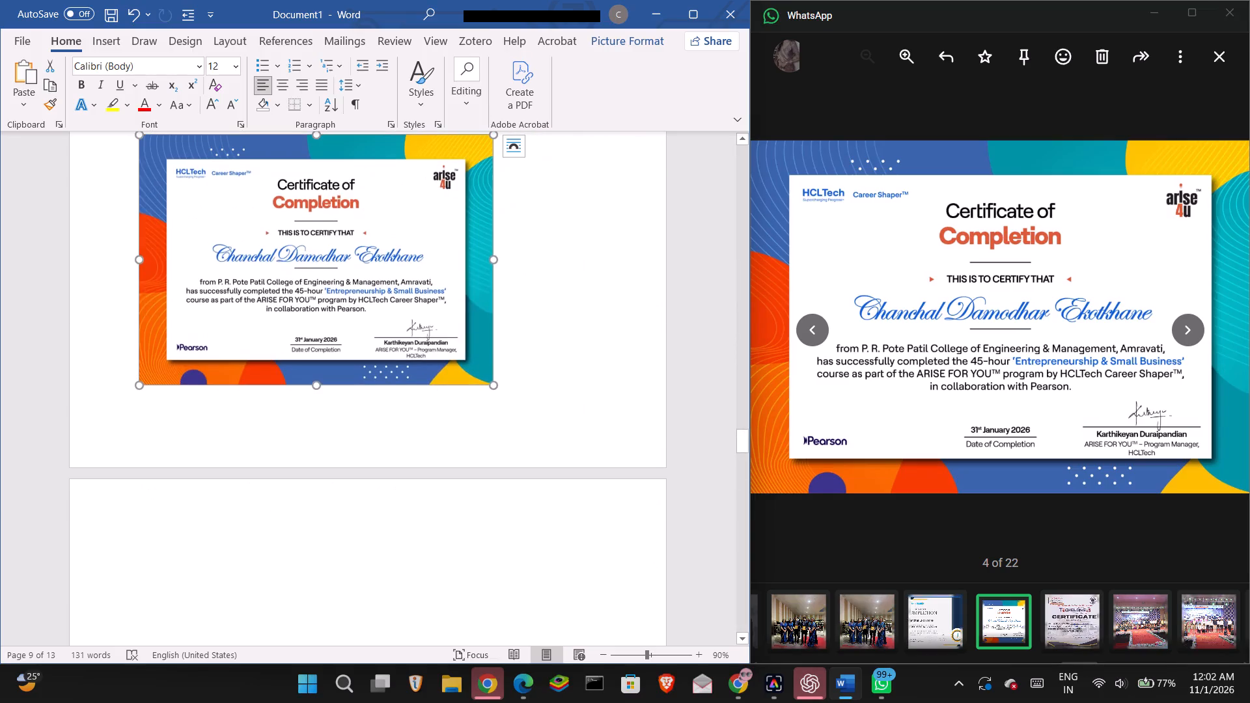
{"action": "scroll", "coordinate": [493, 281], "scroll_direction": "up", "scroll_amount": 1}
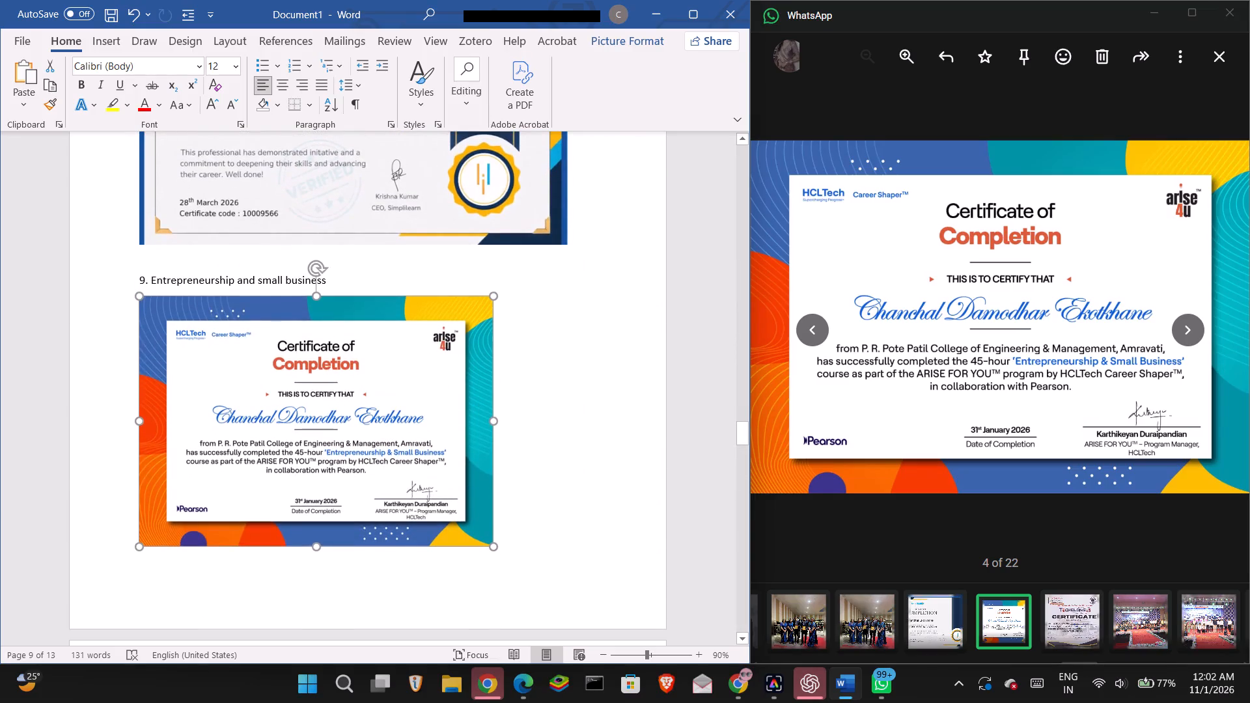
{"action": "left_click_drag", "start_coordinate": [492, 421], "coordinate": [607, 421]}
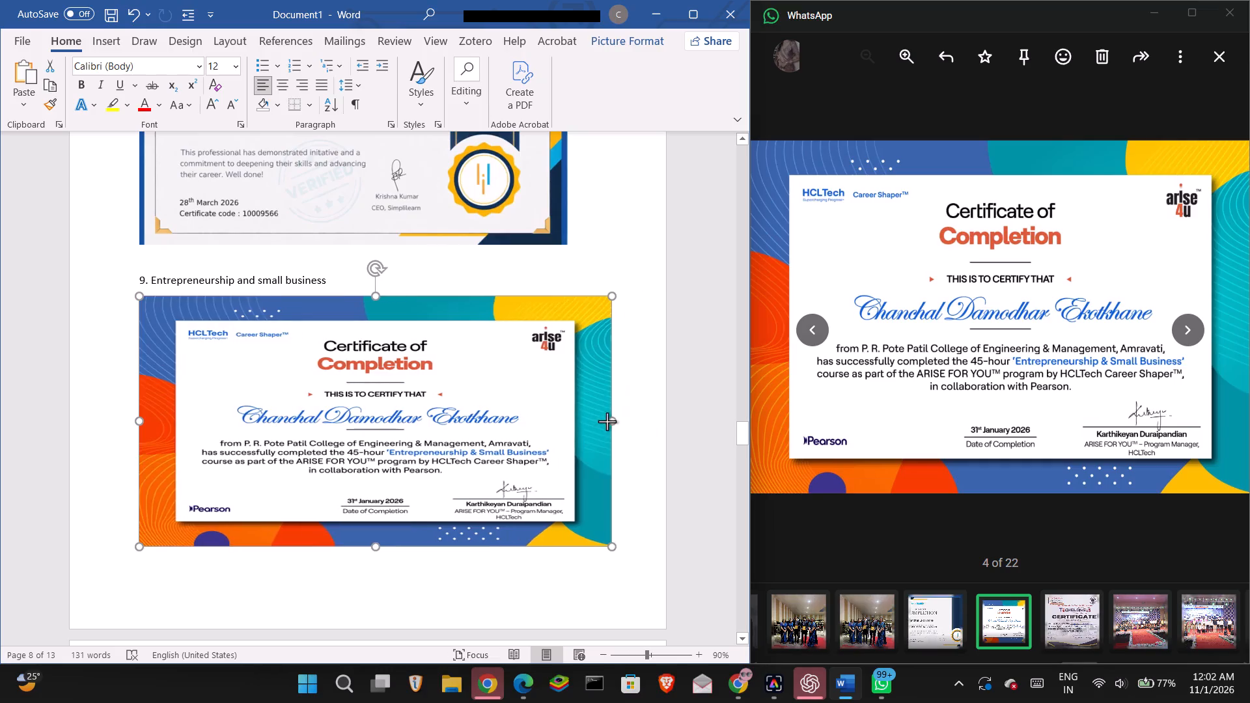
{"action": "left_click_drag", "start_coordinate": [607, 421], "coordinate": [590, 421]}
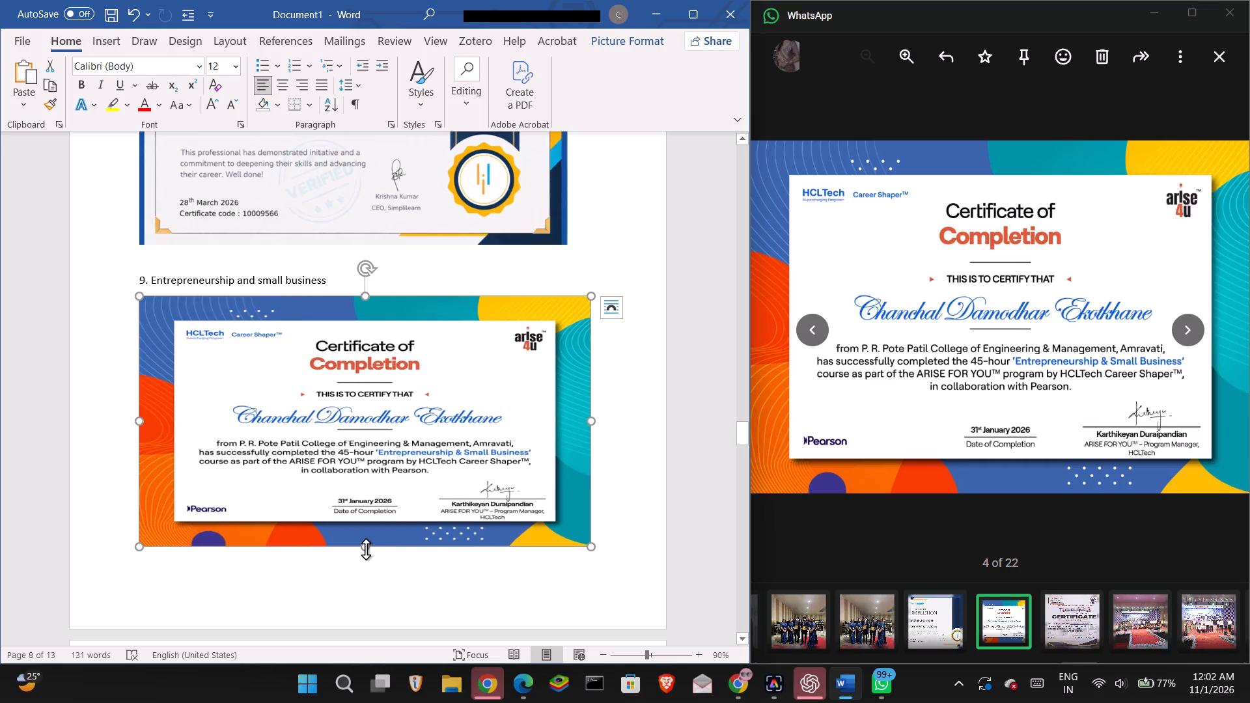
{"action": "left_click_drag", "start_coordinate": [366, 549], "coordinate": [364, 583]}
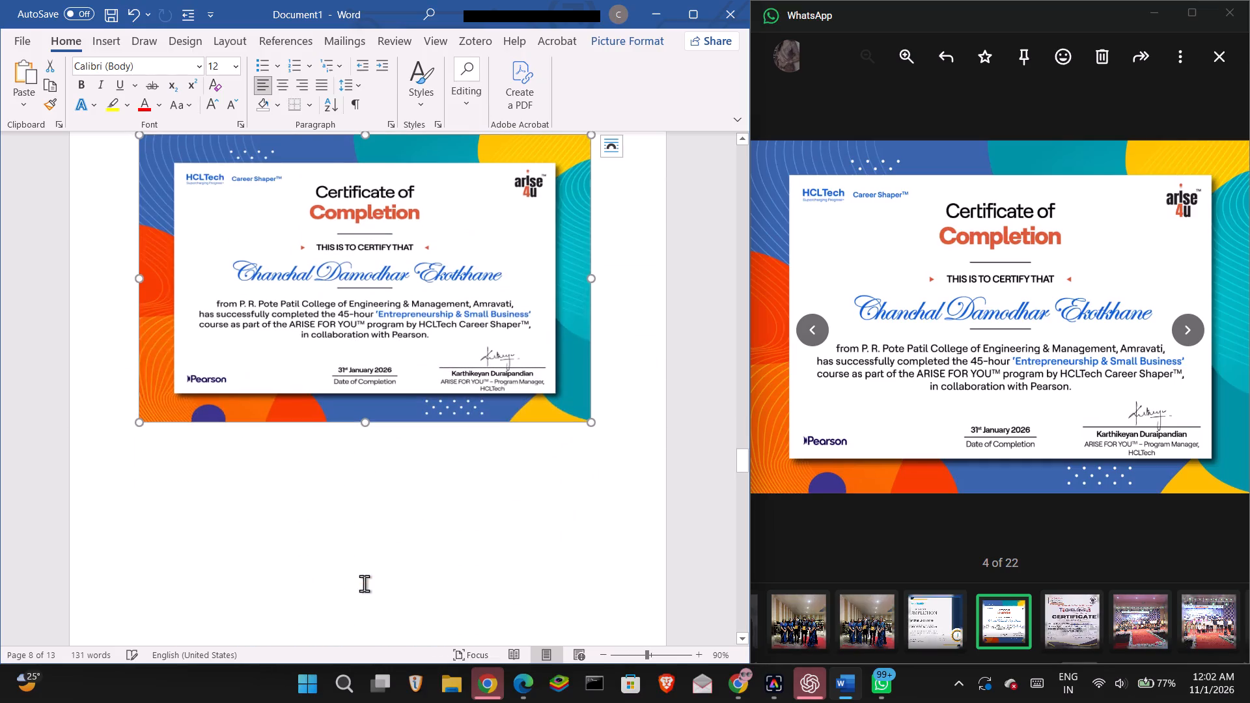
Apply the Narrow margins preset to the document's pages.
{"action": "scroll", "coordinate": [364, 583], "scroll_direction": "up", "scroll_amount": 1}
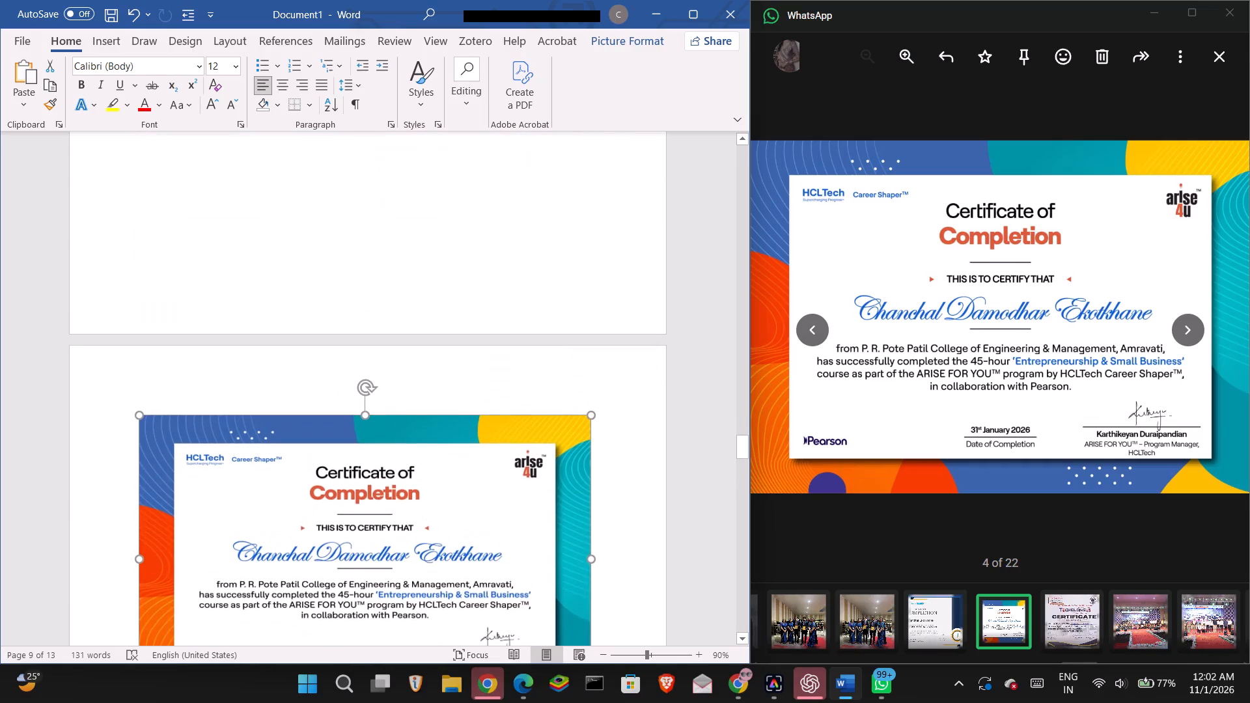
{"action": "left_click", "coordinate": [182, 342]}
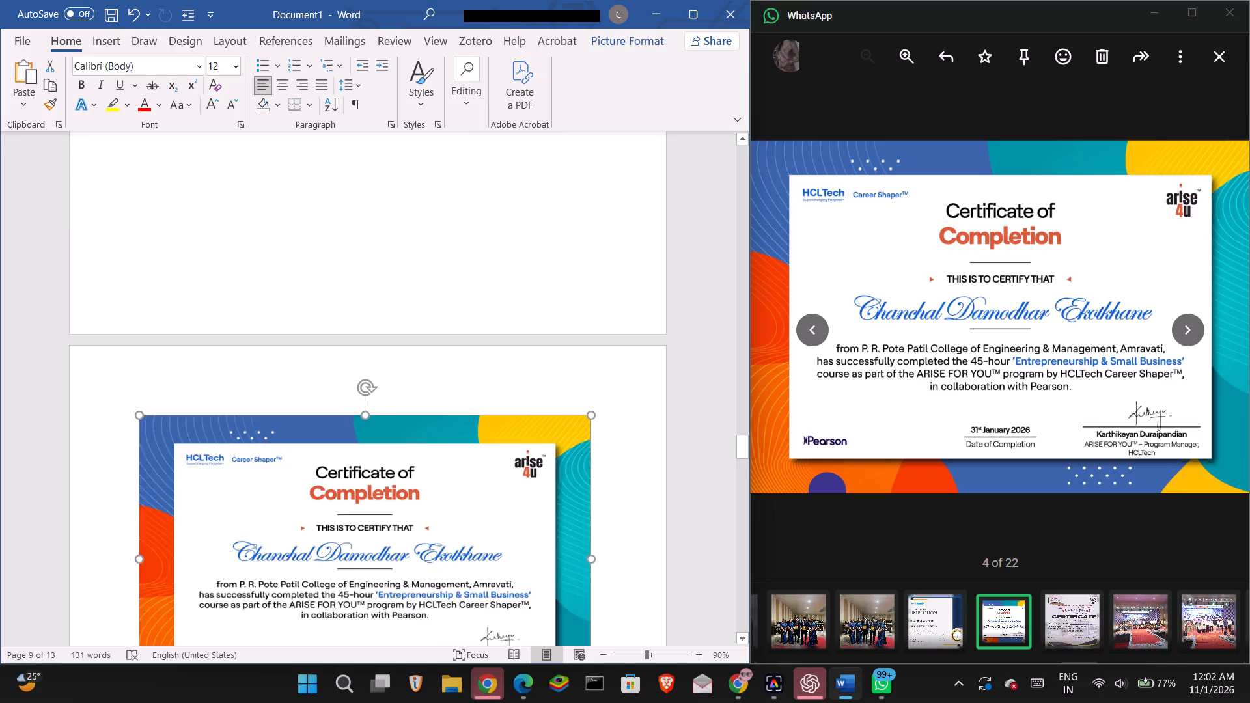
{"action": "scroll", "coordinate": [273, 226], "scroll_direction": "up", "scroll_amount": 2}
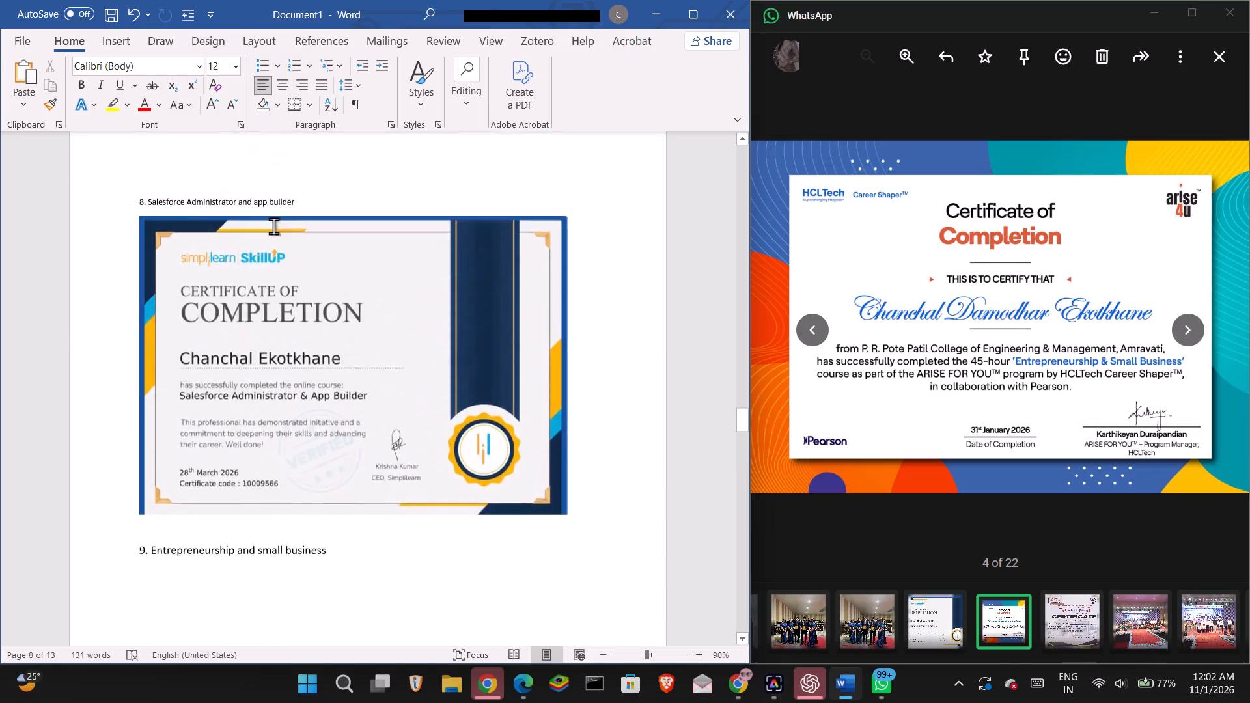
{"action": "scroll", "coordinate": [273, 226], "scroll_direction": "up", "scroll_amount": 1}
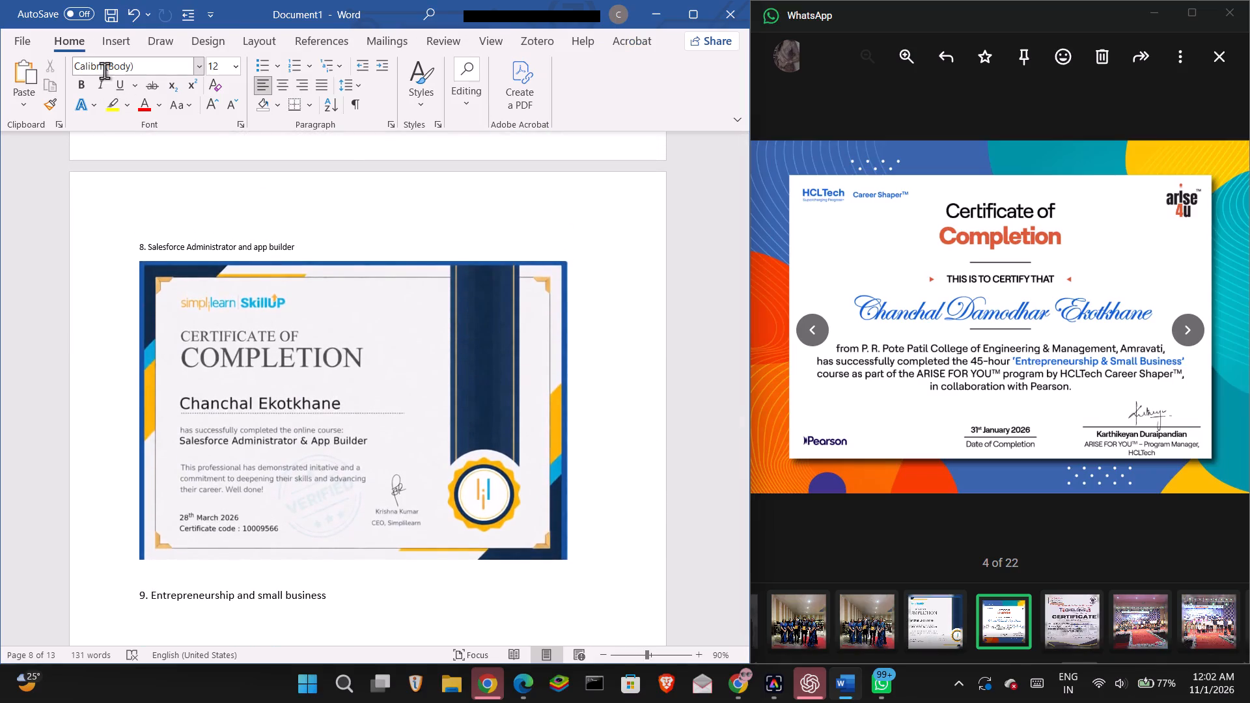
{"action": "left_click", "coordinate": [85, 219]}
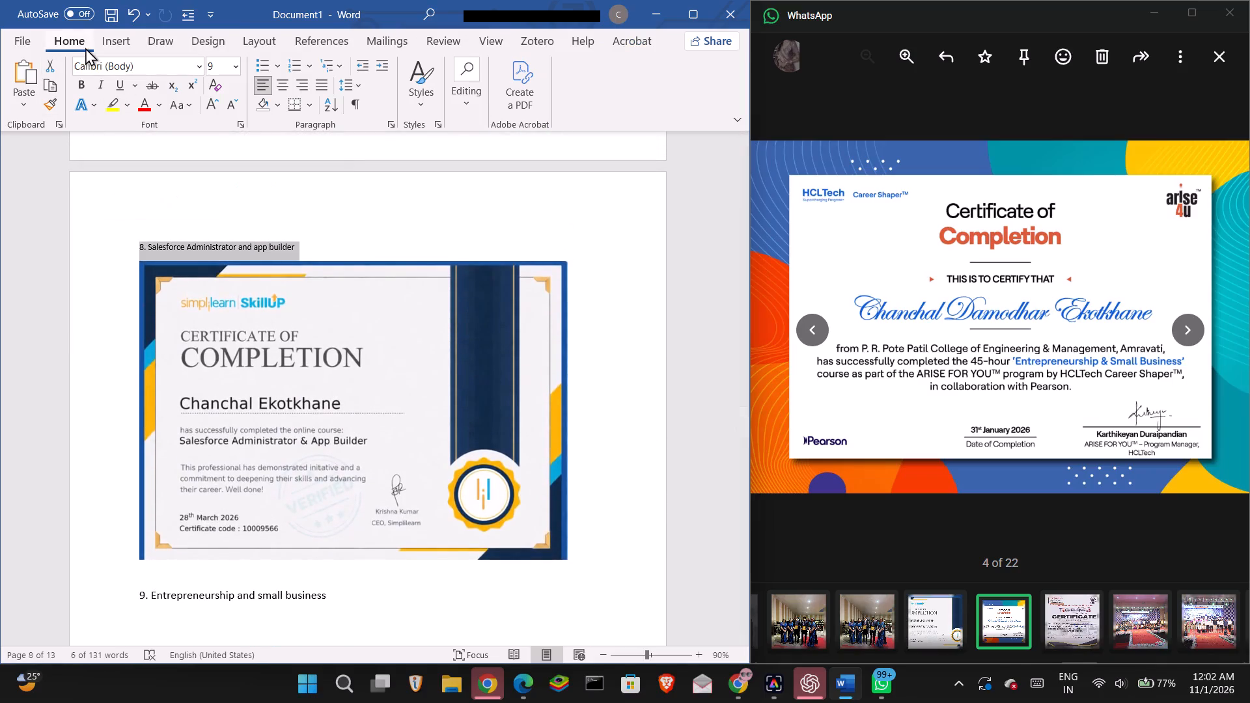
{"action": "left_click", "coordinate": [251, 42]}
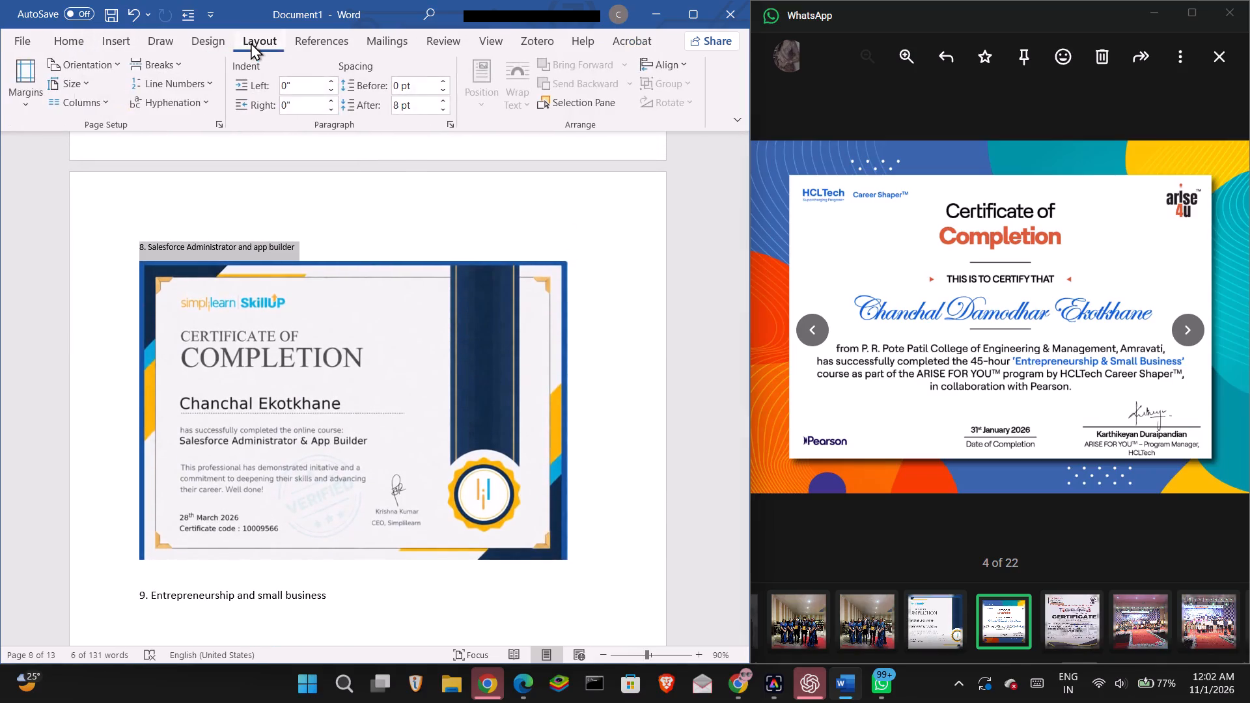
{"action": "left_click", "coordinate": [27, 113]}
{"action": "left_click", "coordinate": [42, 264]}
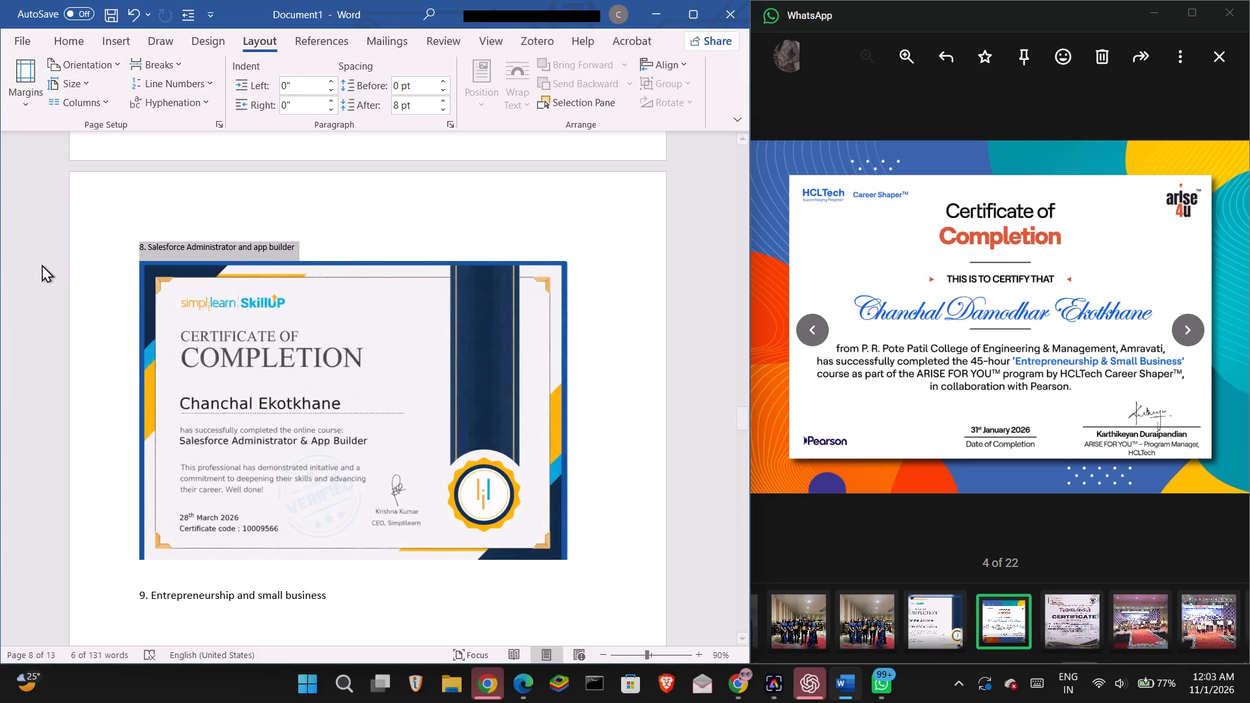
Insert five blank lines above the "8. Salesforce Administrator and app builder" heading to move it onto the same page as its certificate.
{"action": "scroll", "coordinate": [42, 264], "scroll_direction": "down", "scroll_amount": 1}
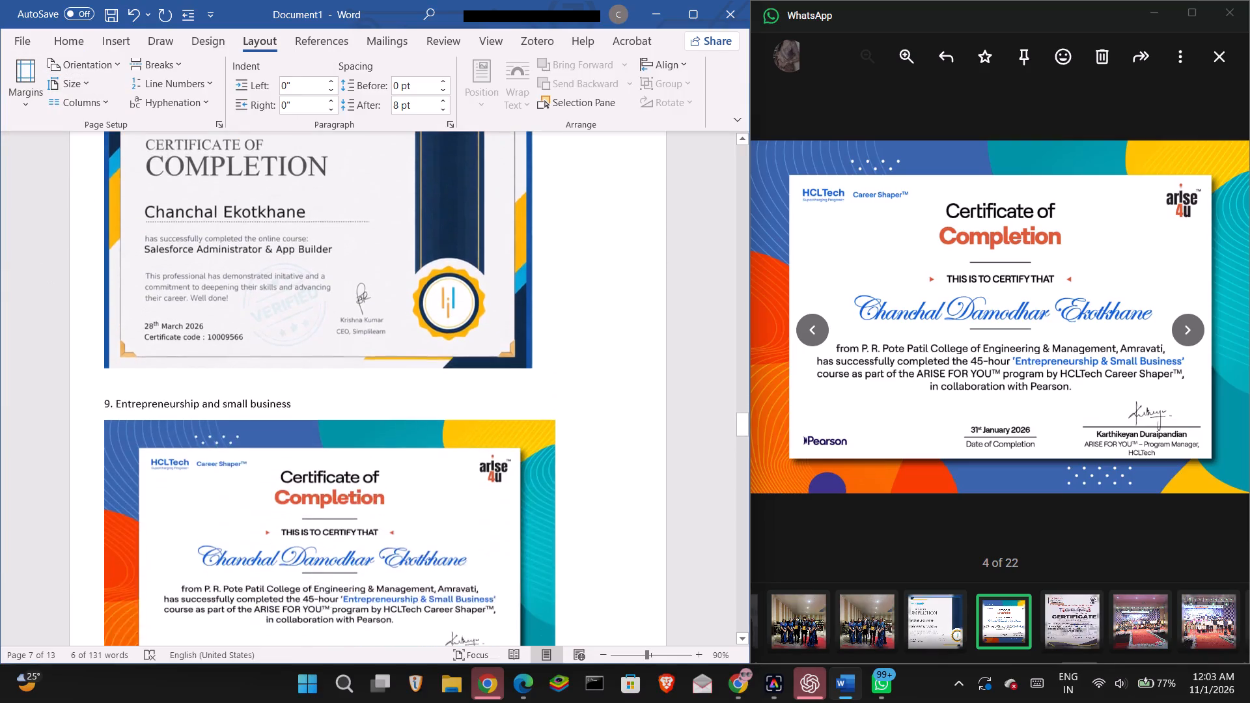
{"action": "scroll", "coordinate": [42, 264], "scroll_direction": "down", "scroll_amount": 1}
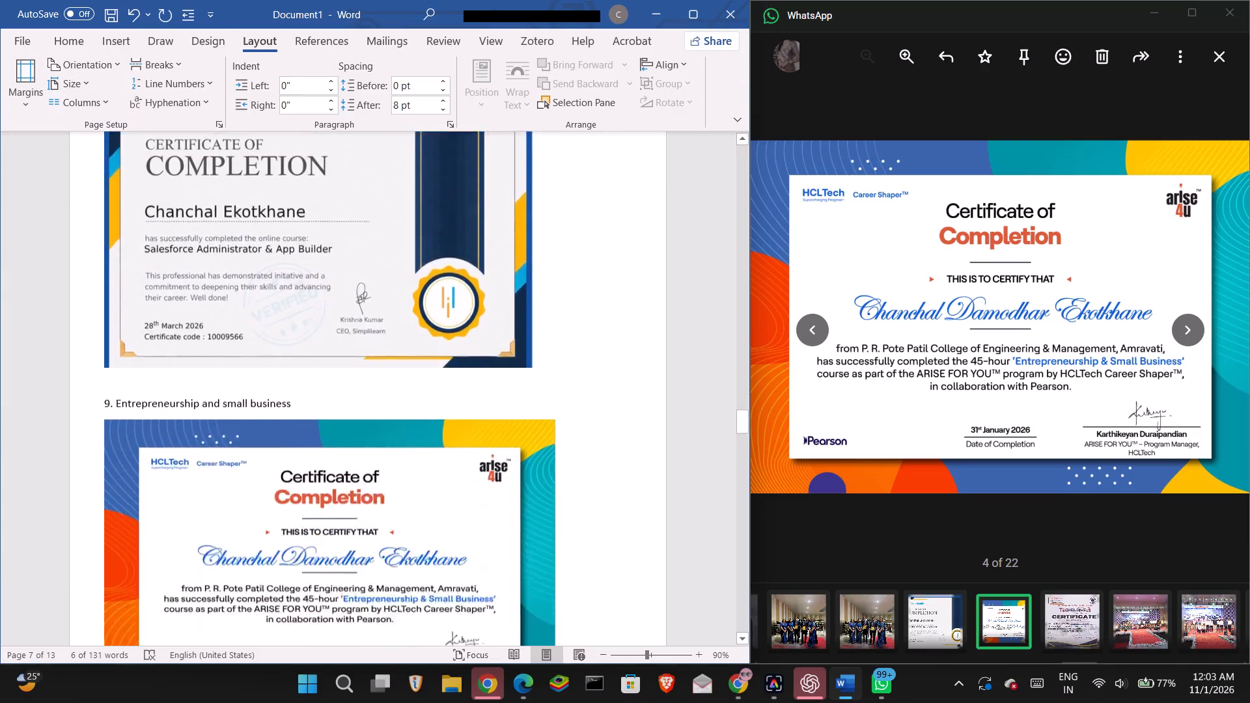
{"action": "scroll", "coordinate": [42, 264], "scroll_direction": "down", "scroll_amount": 1}
{"action": "scroll", "coordinate": [42, 264], "scroll_direction": "up", "scroll_amount": 2}
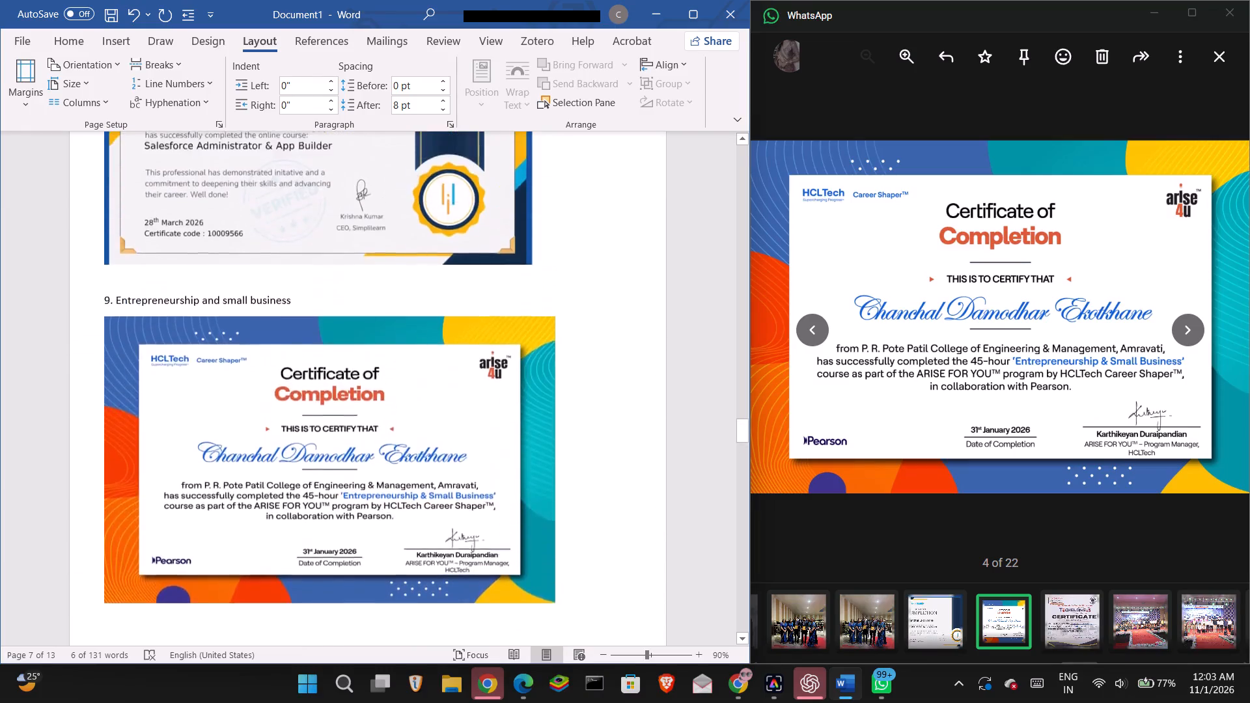
{"action": "scroll", "coordinate": [42, 264], "scroll_direction": "up", "scroll_amount": 3}
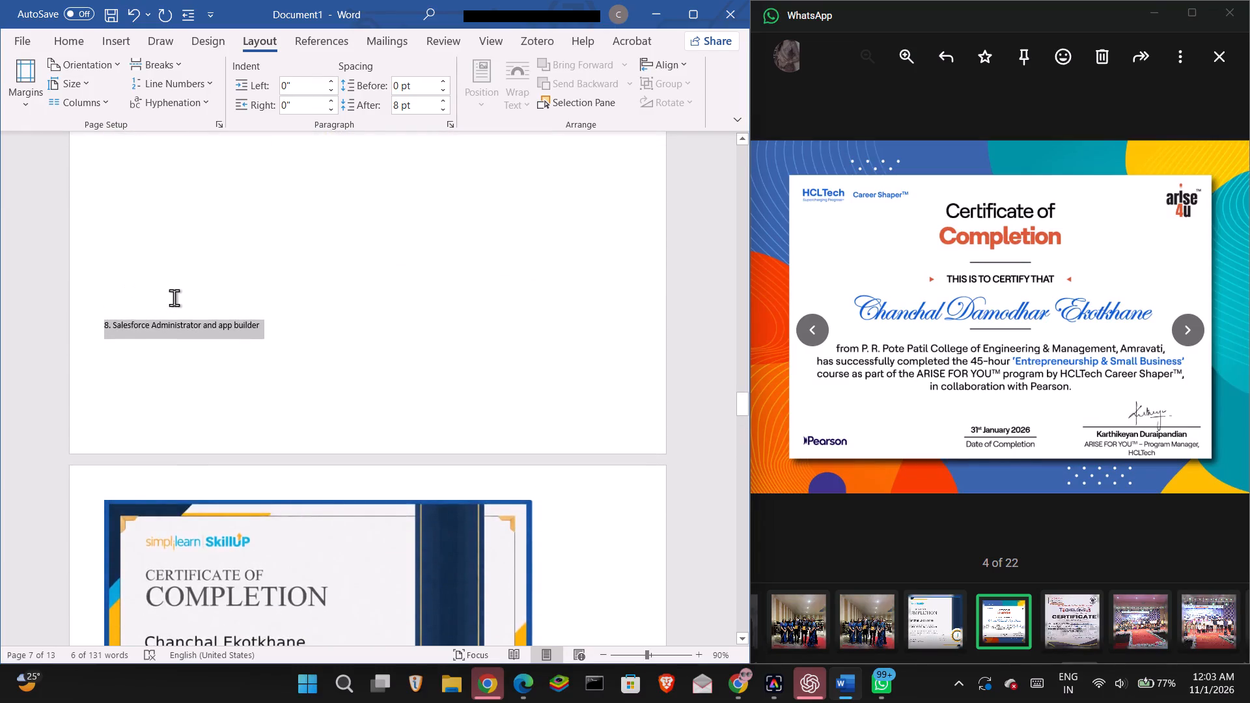
{"action": "left_click", "coordinate": [174, 297]}
{"action": "key", "text": "Return"}
{"action": "key", "text": "Return"}
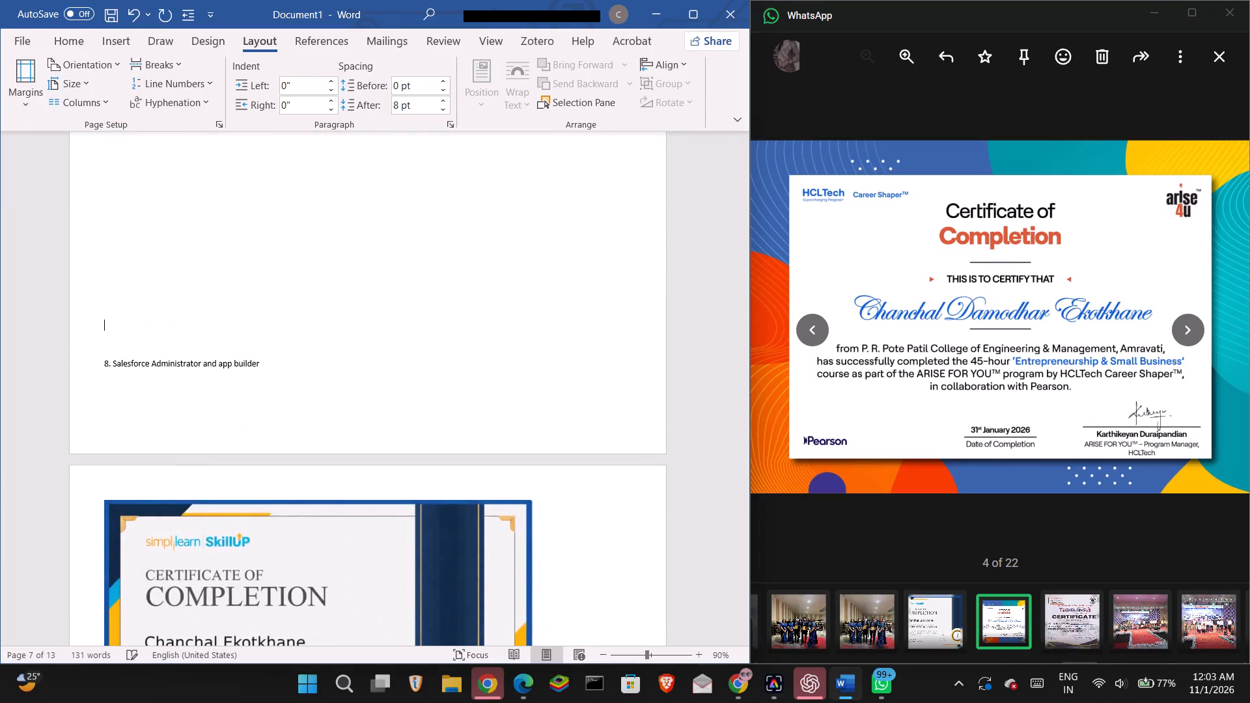
{"action": "key", "text": "Return"}
{"action": "key", "text": "Return"}
{"action": "key", "text": "Return"}
Review the page layout from the EduSkills internship certificates through to the "Badges" section for spacing and heading placement.
{"action": "scroll", "coordinate": [174, 297], "scroll_direction": "down", "scroll_amount": 3}
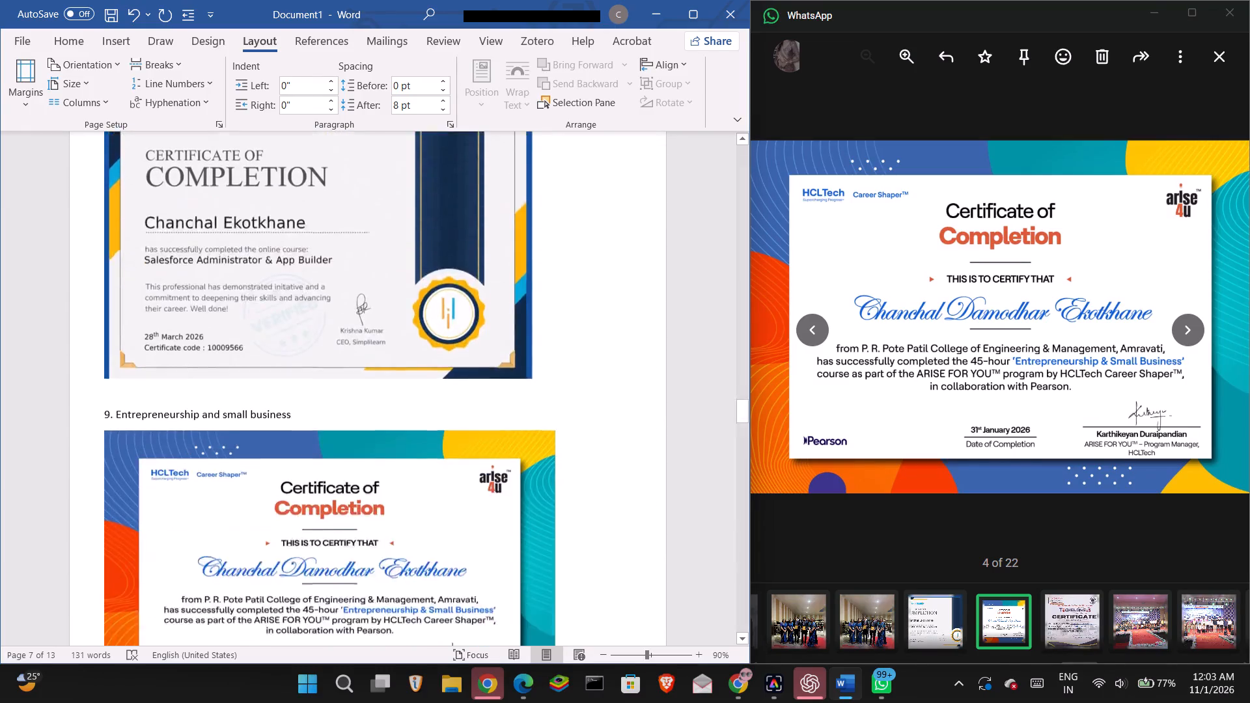
{"action": "scroll", "coordinate": [174, 297], "scroll_direction": "down", "scroll_amount": 1}
{"action": "scroll", "coordinate": [174, 297], "scroll_direction": "up", "scroll_amount": 4}
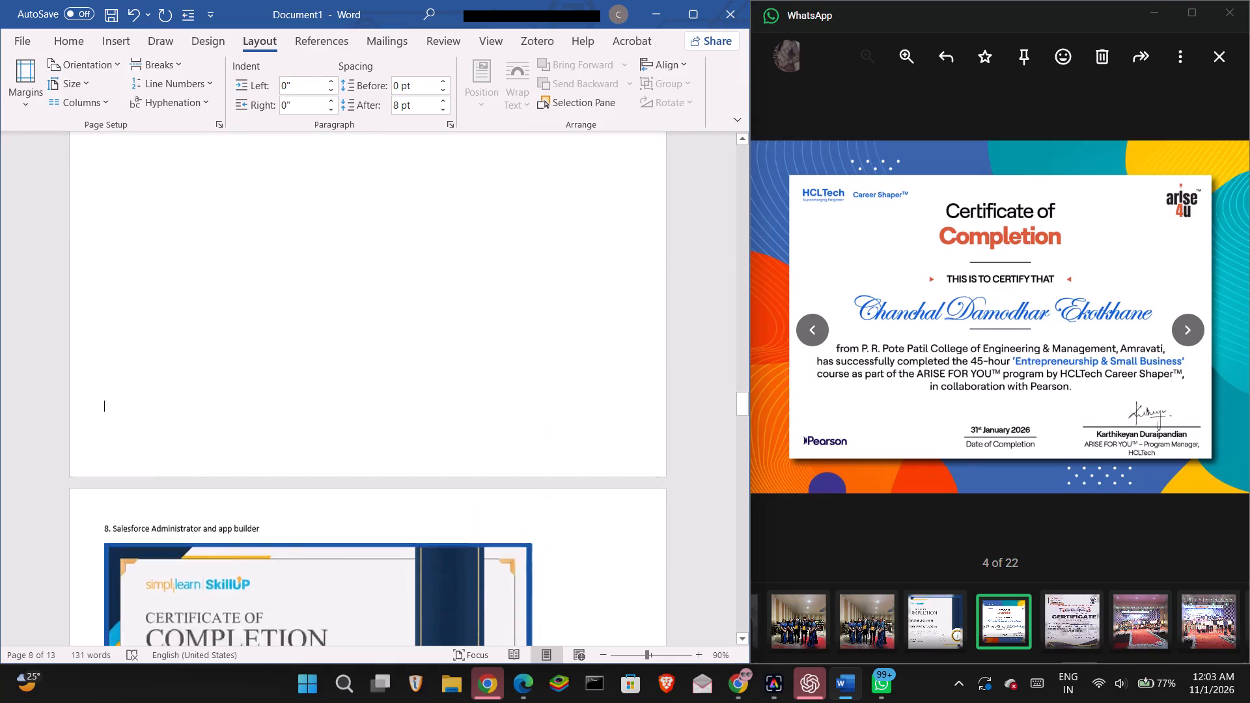
{"action": "scroll", "coordinate": [174, 297], "scroll_direction": "up", "scroll_amount": 4}
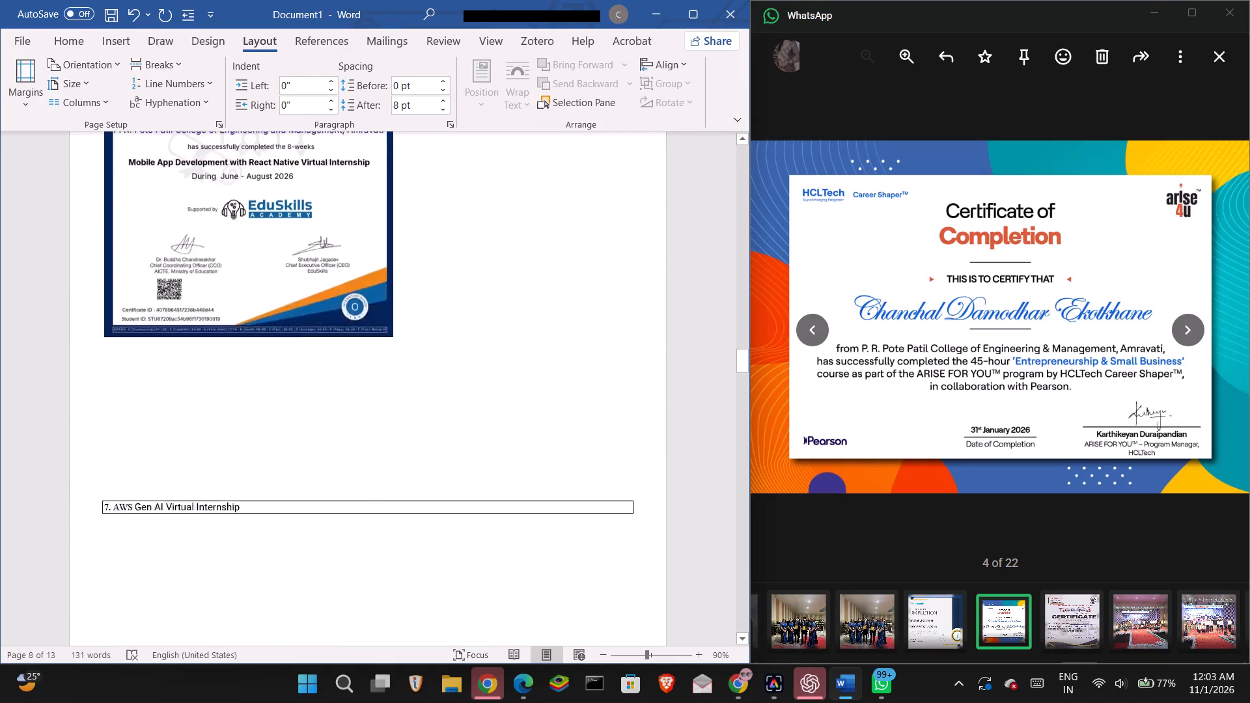
{"action": "scroll", "coordinate": [174, 297], "scroll_direction": "up", "scroll_amount": 3}
{"action": "scroll", "coordinate": [174, 297], "scroll_direction": "down", "scroll_amount": 11}
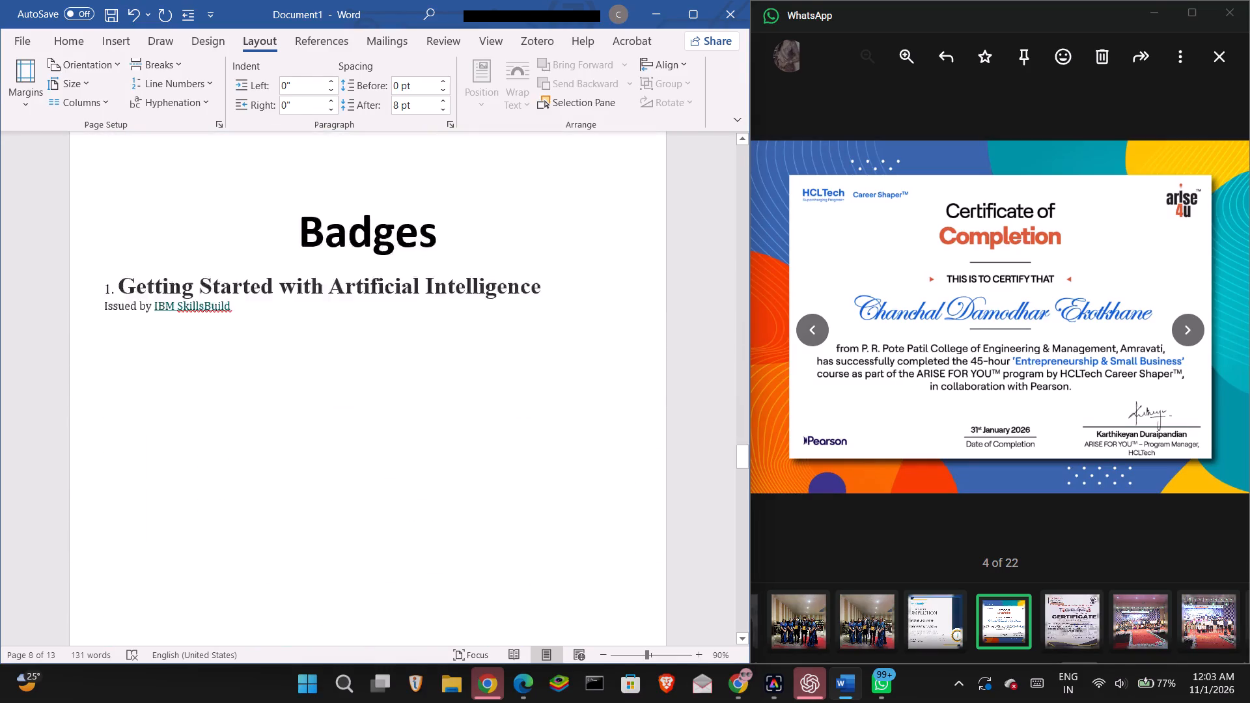
{"action": "scroll", "coordinate": [174, 297], "scroll_direction": "up", "scroll_amount": 5}
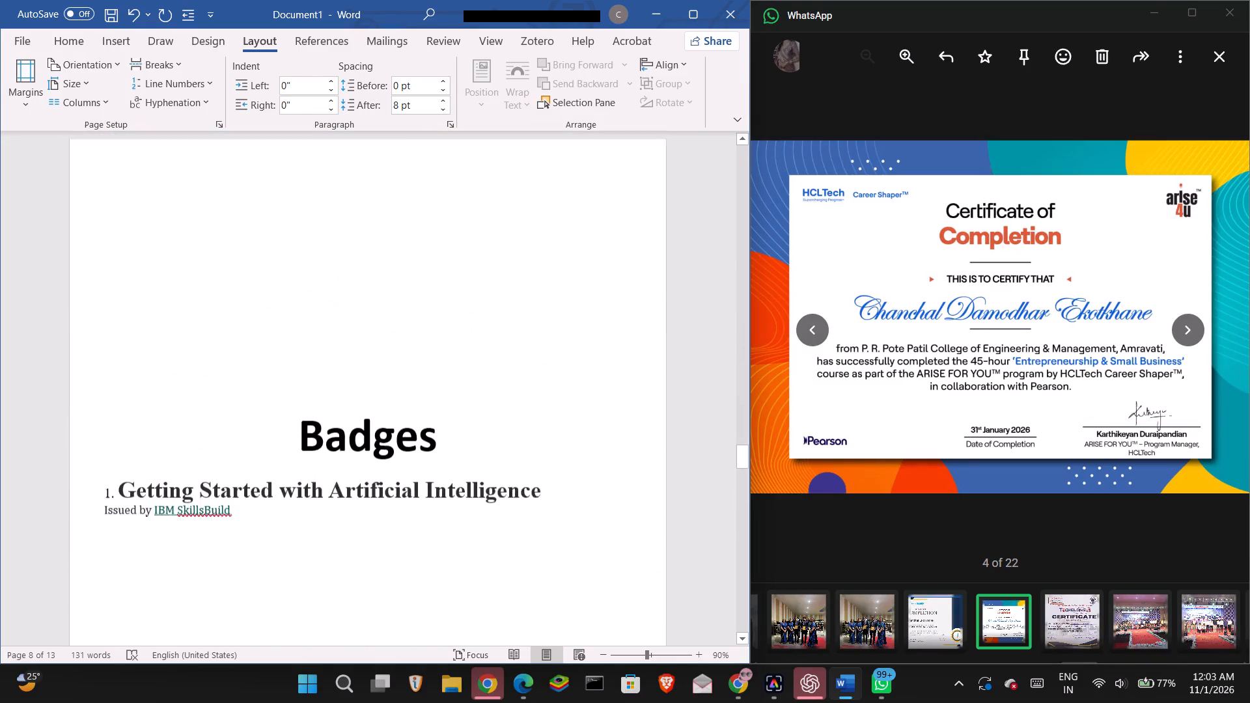
Insert a blank line below the HCLTech "Entrepreneurship & Small Business" certificate image, ahead of the "Badges" heading.
{"action": "scroll", "coordinate": [174, 297], "scroll_direction": "up", "scroll_amount": 1}
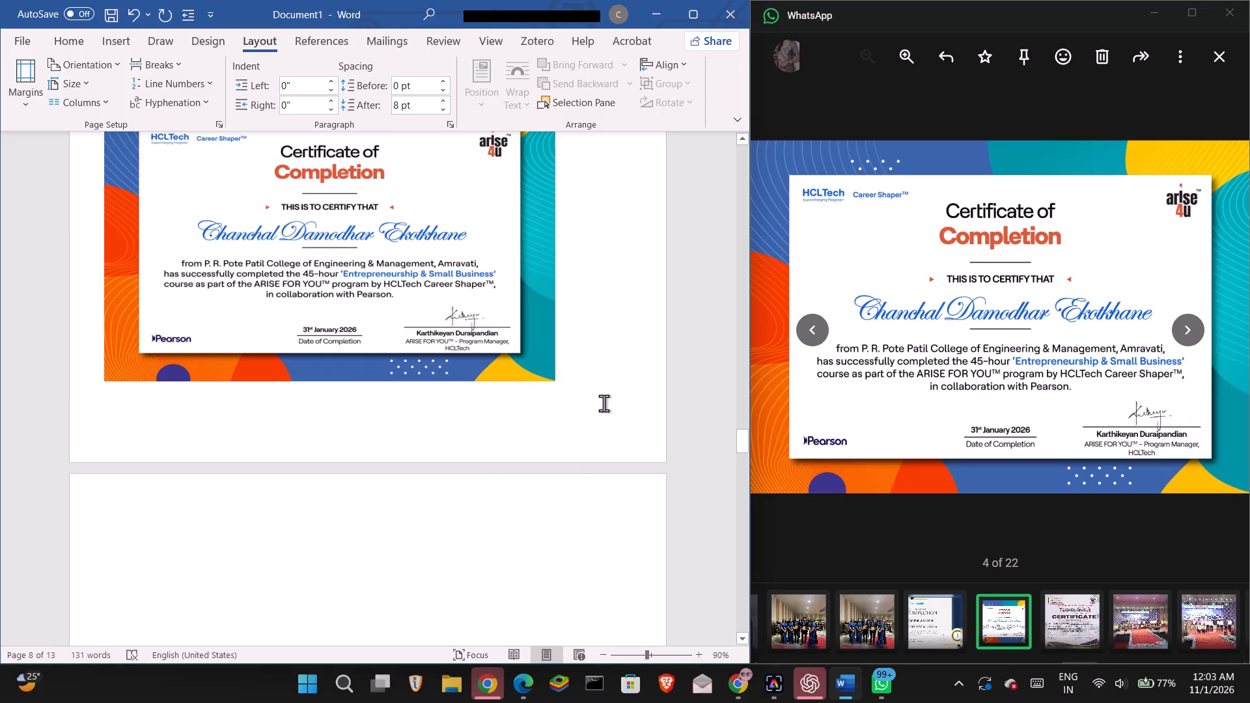
{"action": "left_click", "coordinate": [604, 403]}
{"action": "key", "text": "Return"}
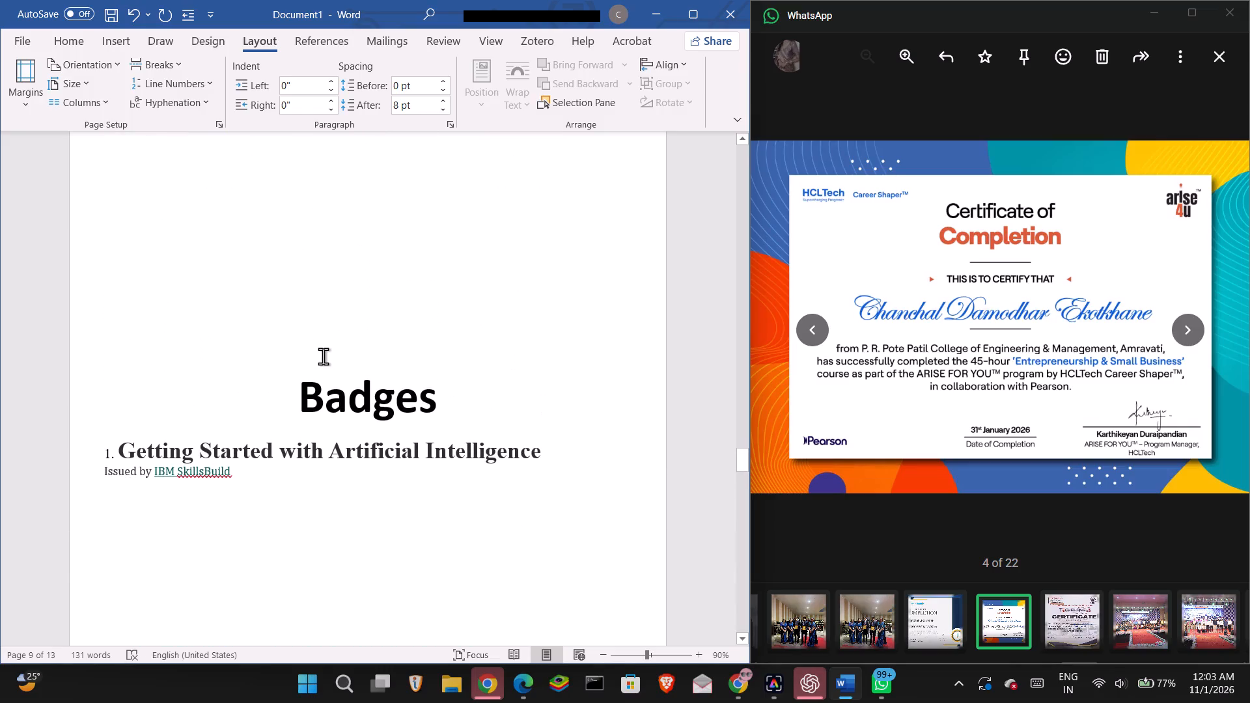
{"action": "scroll", "coordinate": [323, 356], "scroll_direction": "up", "scroll_amount": 1}
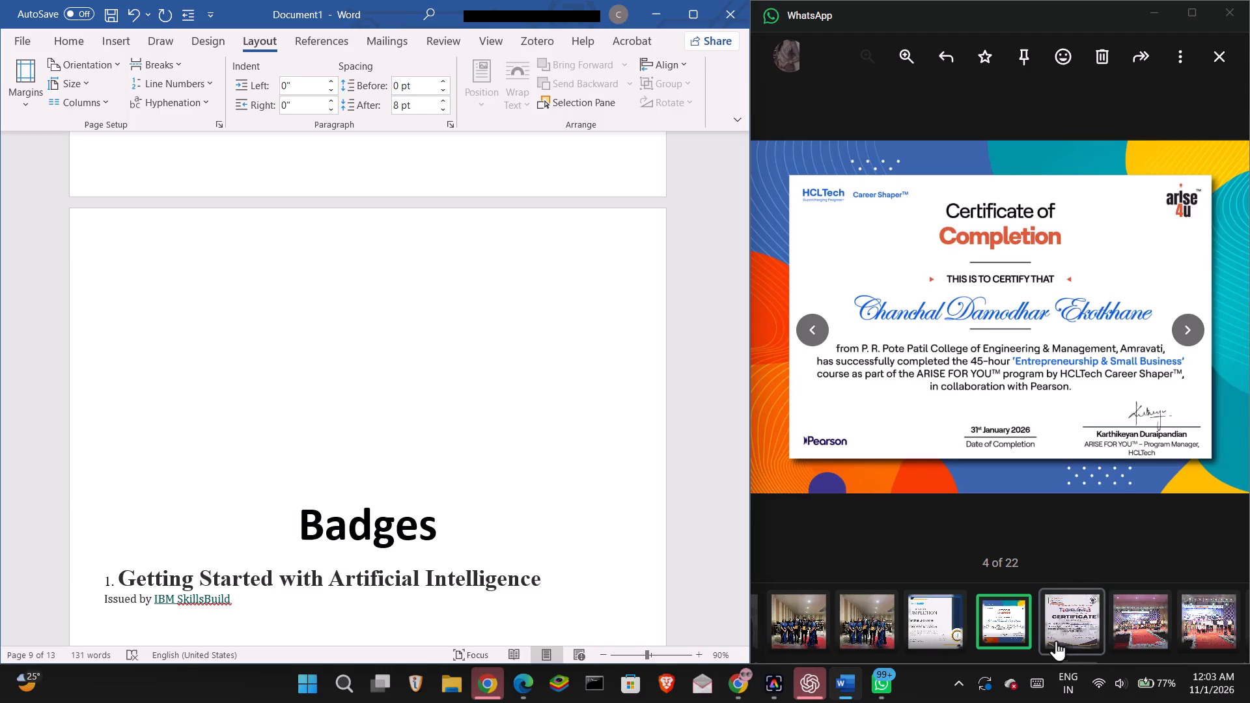
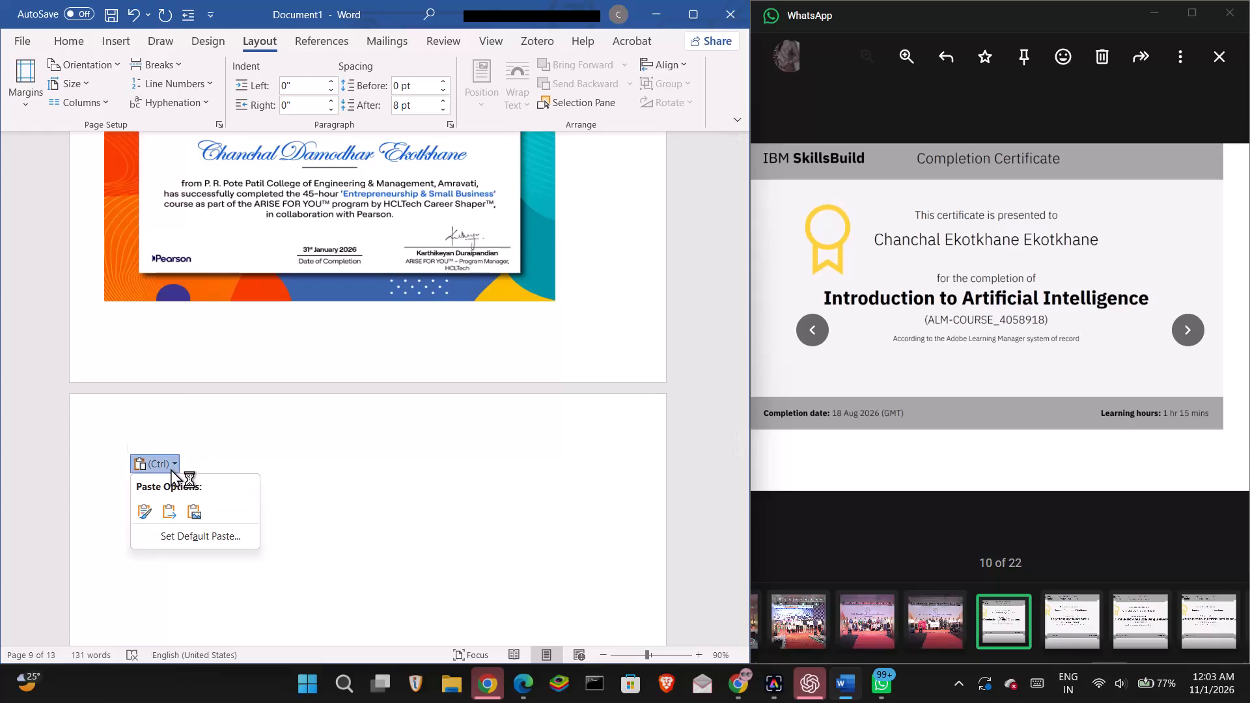
Keep the pasted IBM SkillsBuild "Introduction to Artificial Intelligence" certificate as a picture and shrink it proportionally to fit within the page width.
{"action": "left_click", "coordinate": [192, 511]}
{"action": "left_click", "coordinate": [197, 413]}
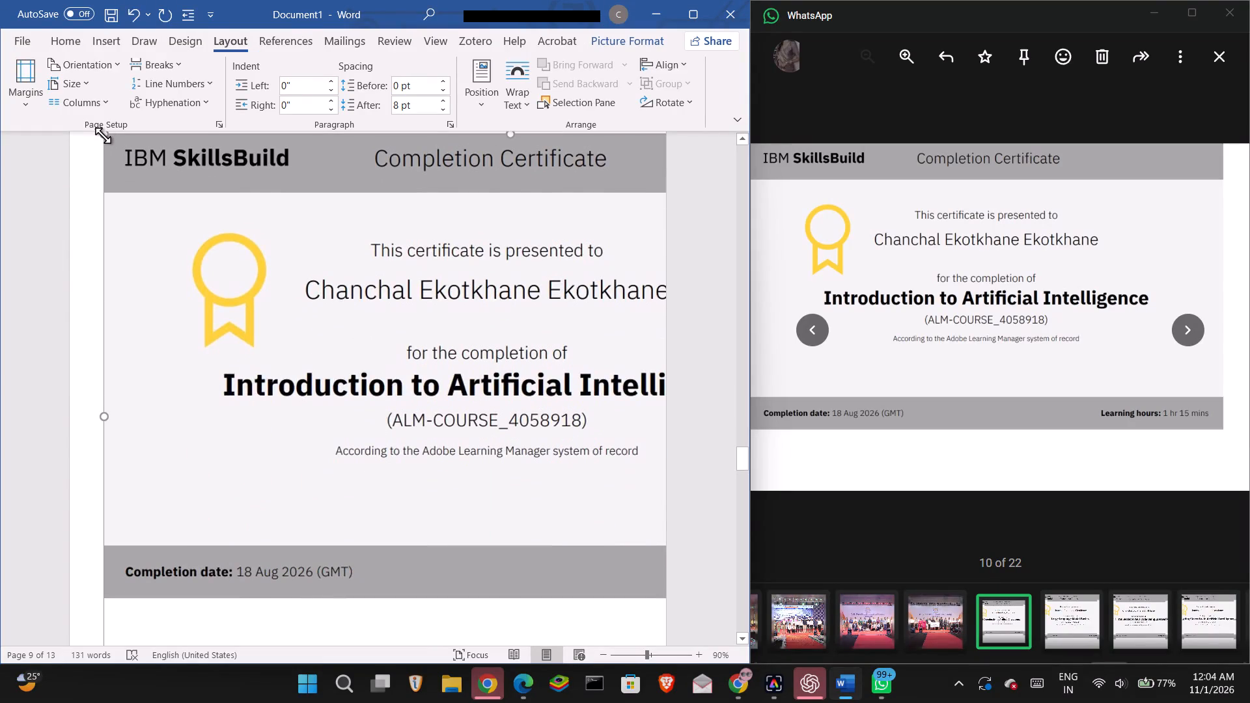
{"action": "left_click_drag", "start_coordinate": [104, 138], "coordinate": [364, 354]}
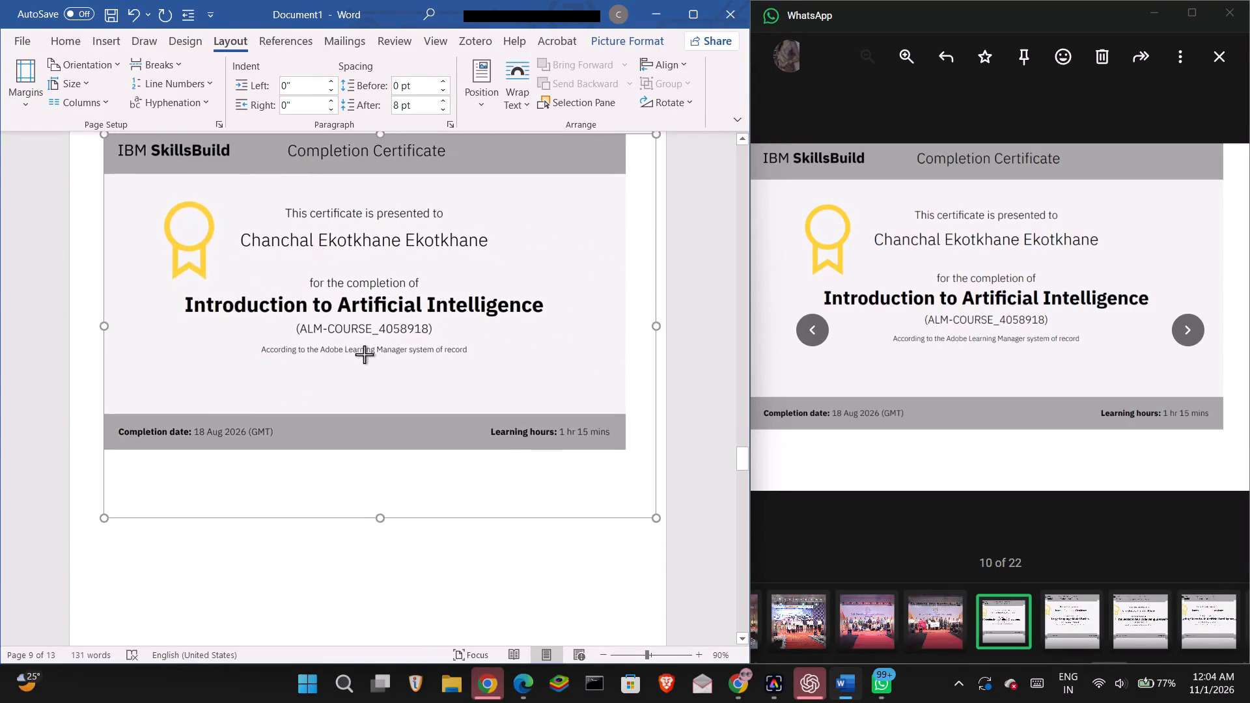
{"action": "left_click_drag", "start_coordinate": [364, 354], "coordinate": [366, 363]}
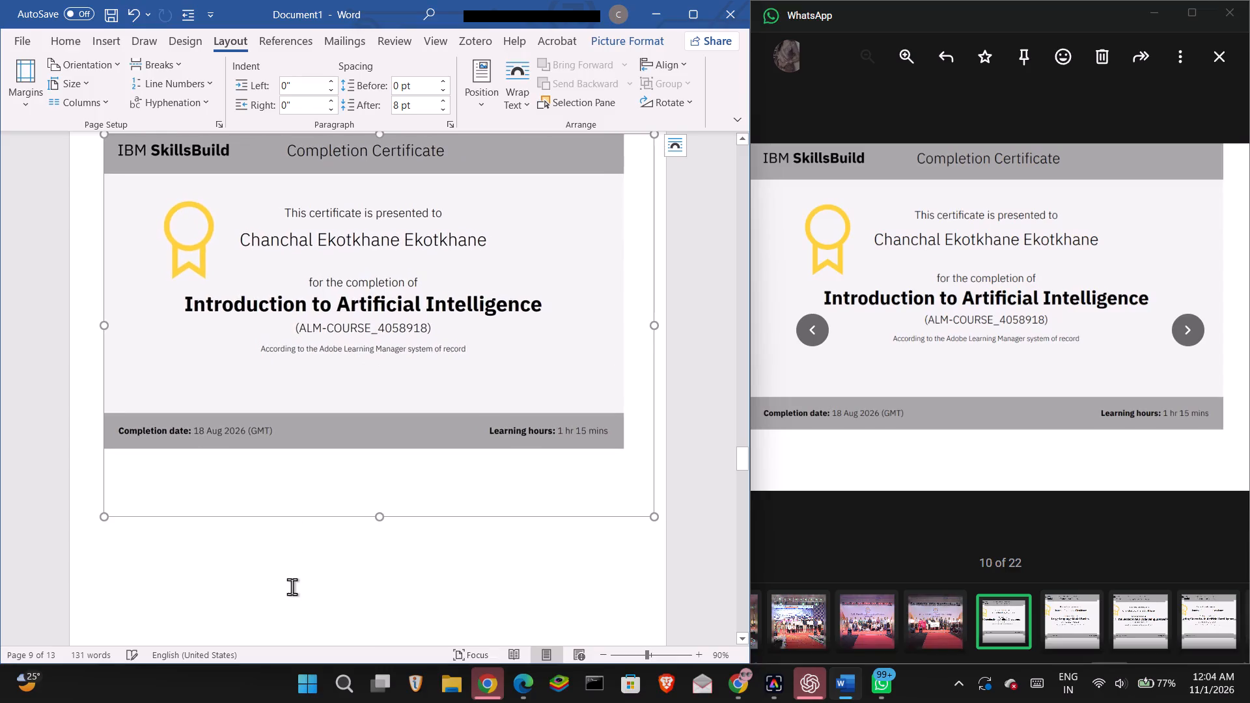
{"action": "left_click", "coordinate": [292, 590]}
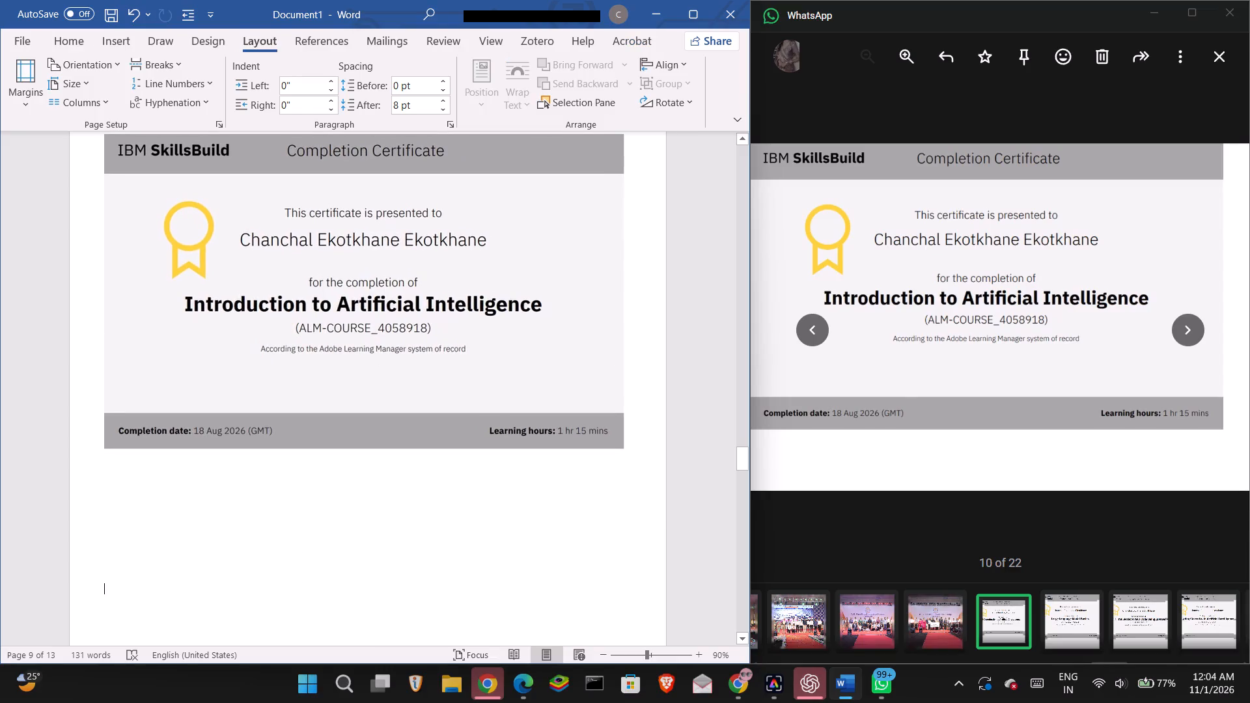
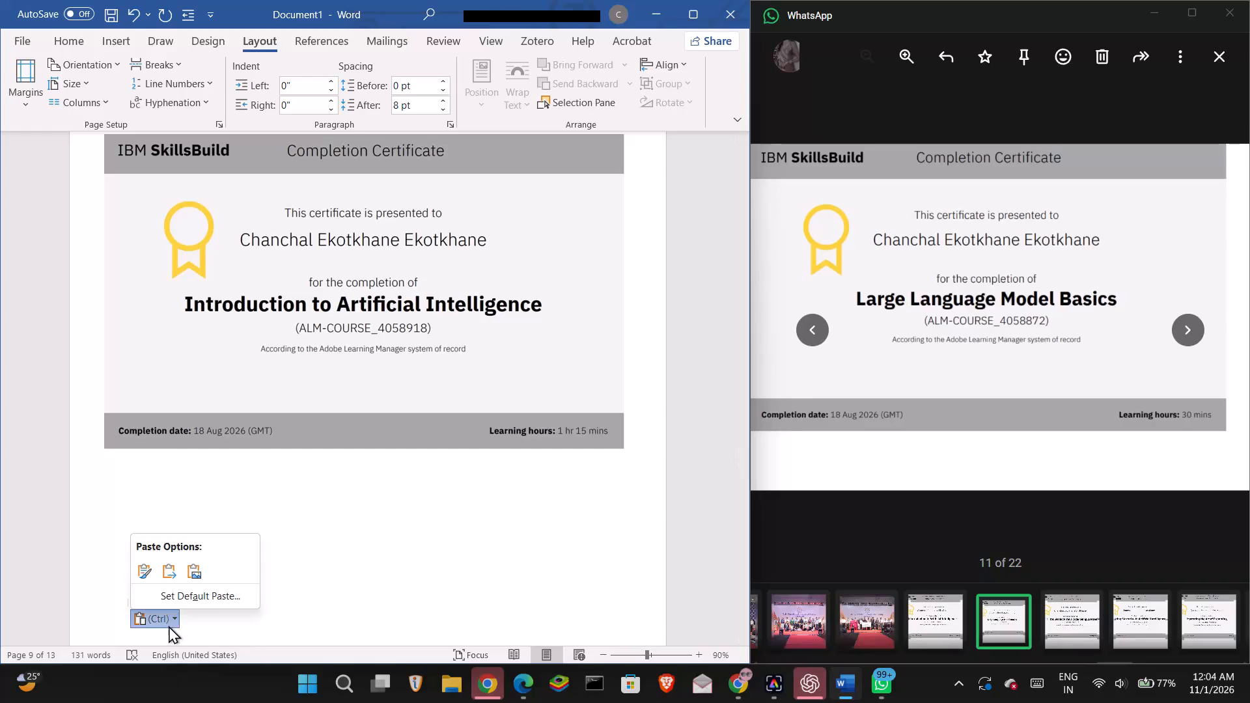
Paste the copied IBM SkillsBuild "Large Language Model Basics" certificate below the "Introduction to Artificial Intelligence" one as a picture.
{"action": "left_click", "coordinate": [194, 568]}
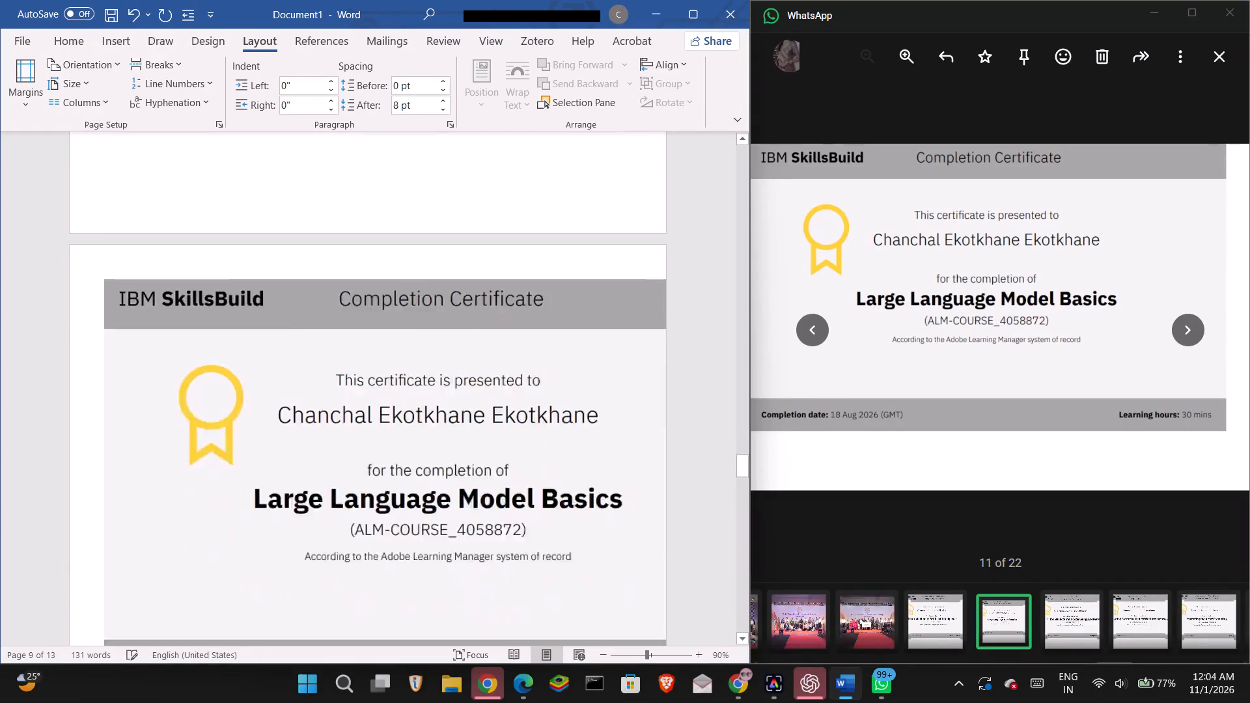
Shrink the "Large Language Model Basics" certificate image proportionally until it fits the page width, and place the insertion point below it.
{"action": "left_click", "coordinate": [217, 385]}
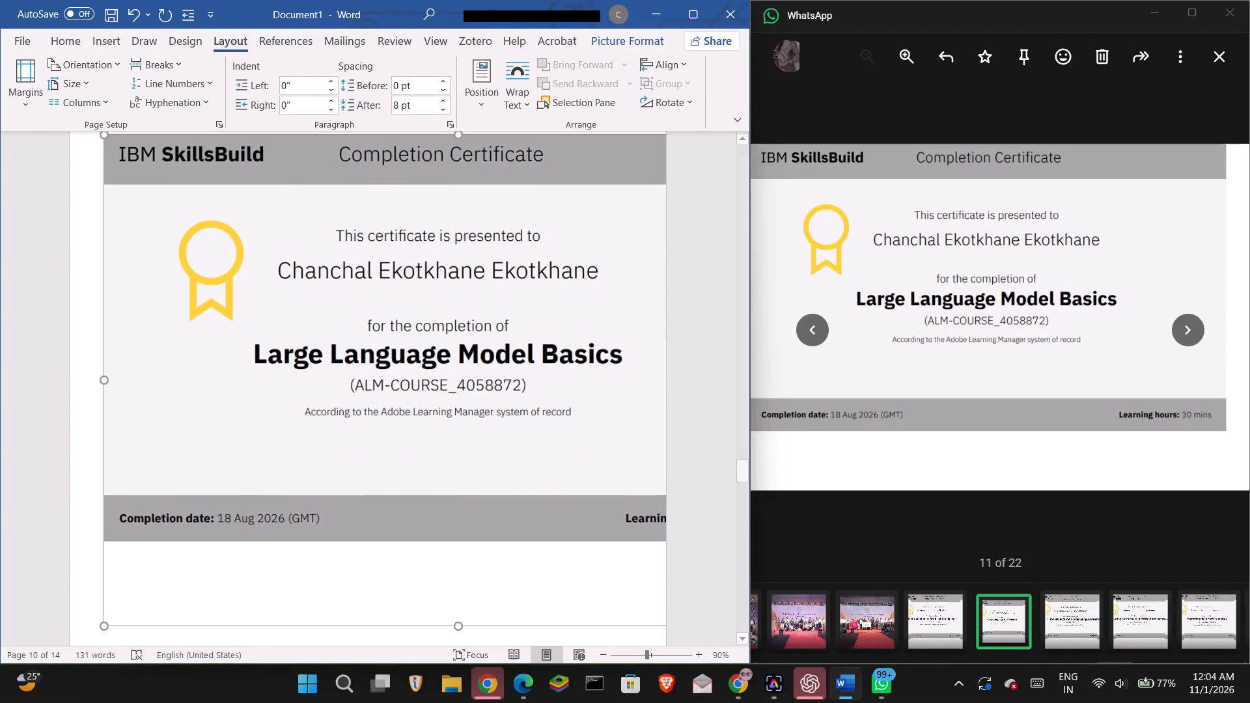
{"action": "left_click_drag", "start_coordinate": [105, 135], "coordinate": [241, 243]}
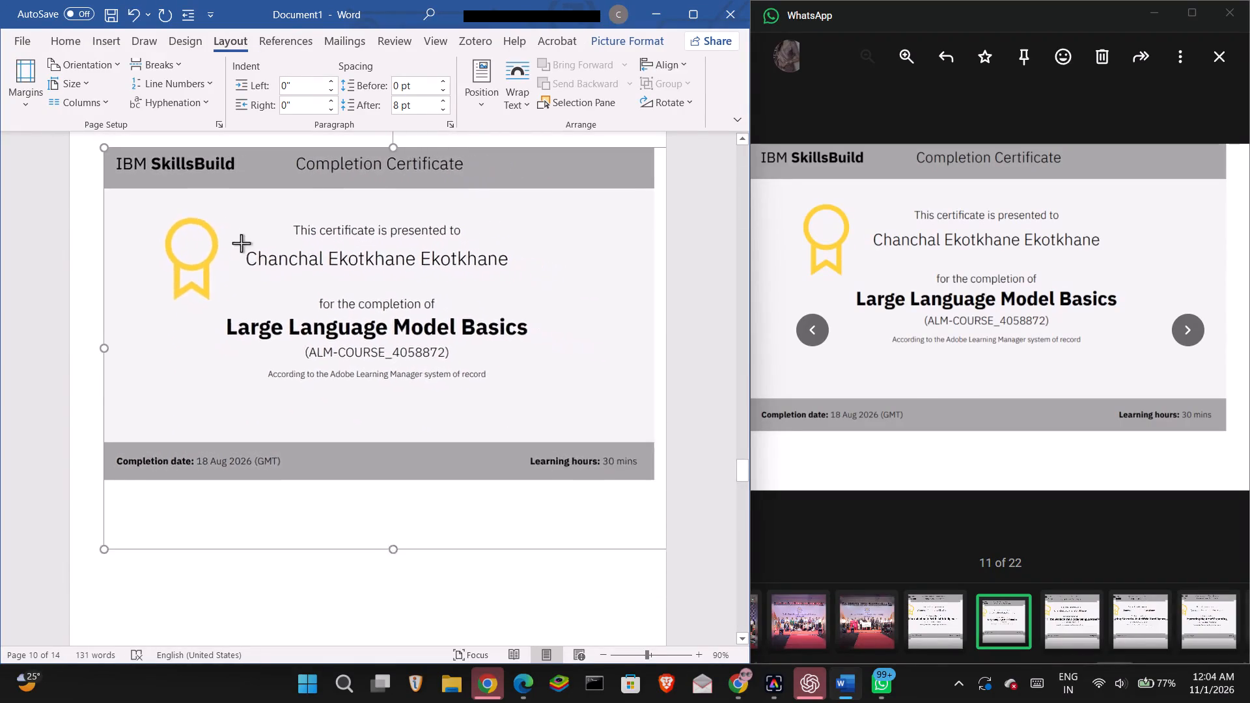
{"action": "left_click_drag", "start_coordinate": [241, 243], "coordinate": [270, 268]}
{"action": "scroll", "coordinate": [270, 268], "scroll_direction": "up", "scroll_amount": 2}
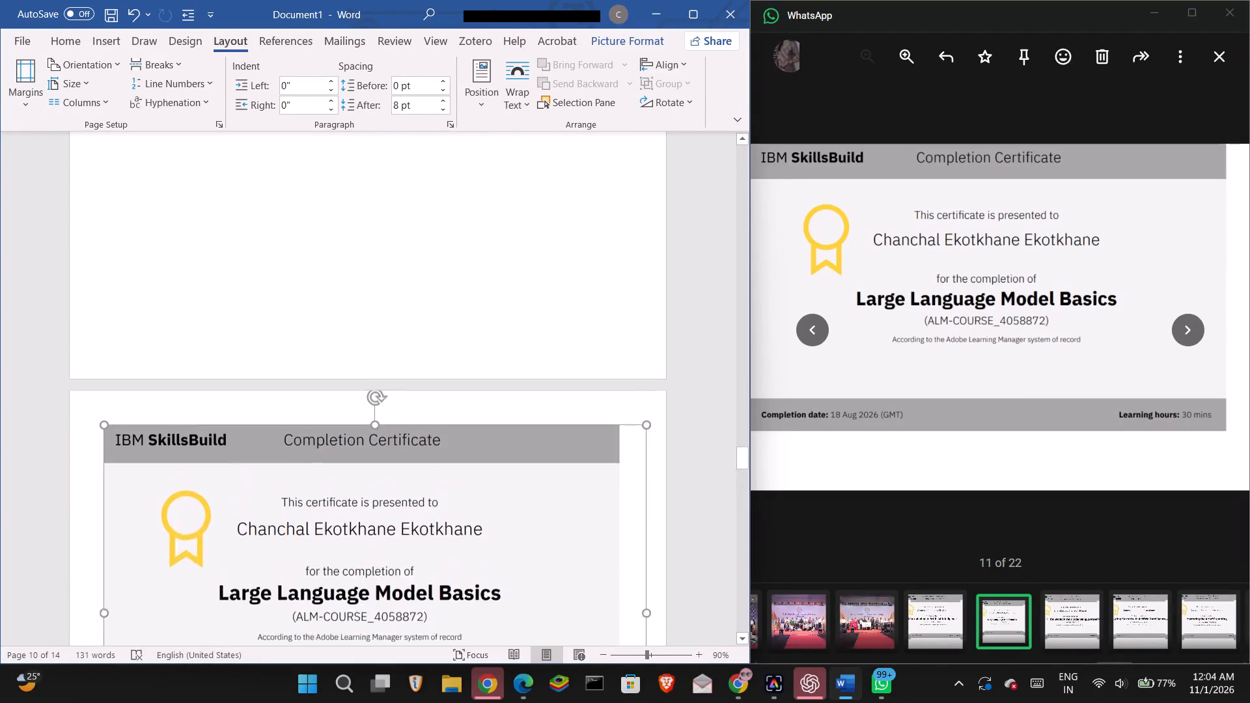
{"action": "scroll", "coordinate": [270, 268], "scroll_direction": "up", "scroll_amount": 2}
{"action": "scroll", "coordinate": [270, 268], "scroll_direction": "right", "scroll_amount": 1}
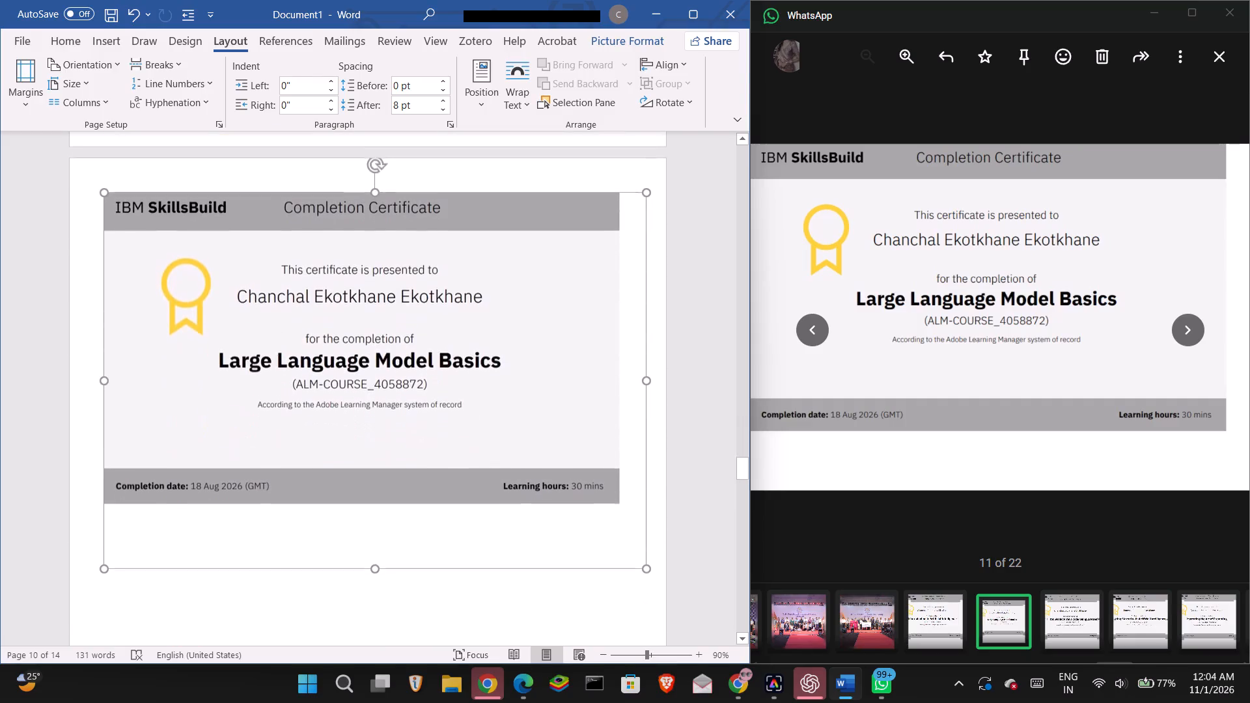
{"action": "scroll", "coordinate": [270, 268], "scroll_direction": "right", "scroll_amount": 1}
{"action": "left_click", "coordinate": [587, 604]}
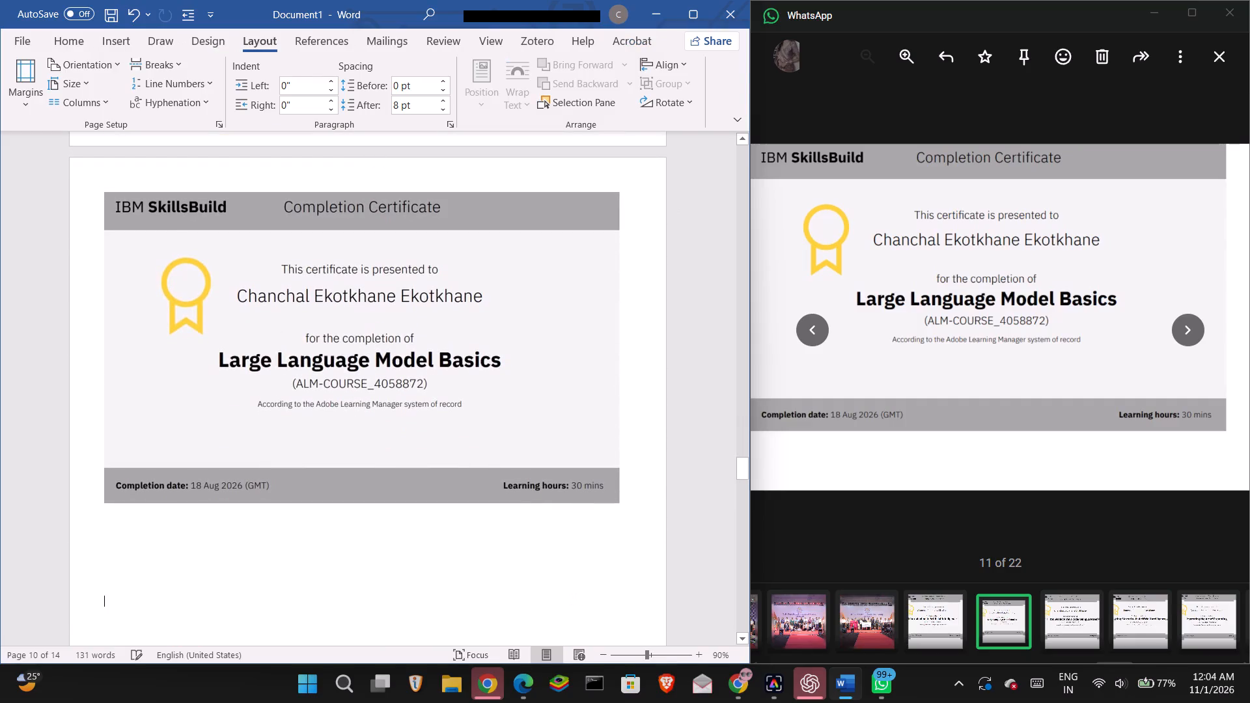
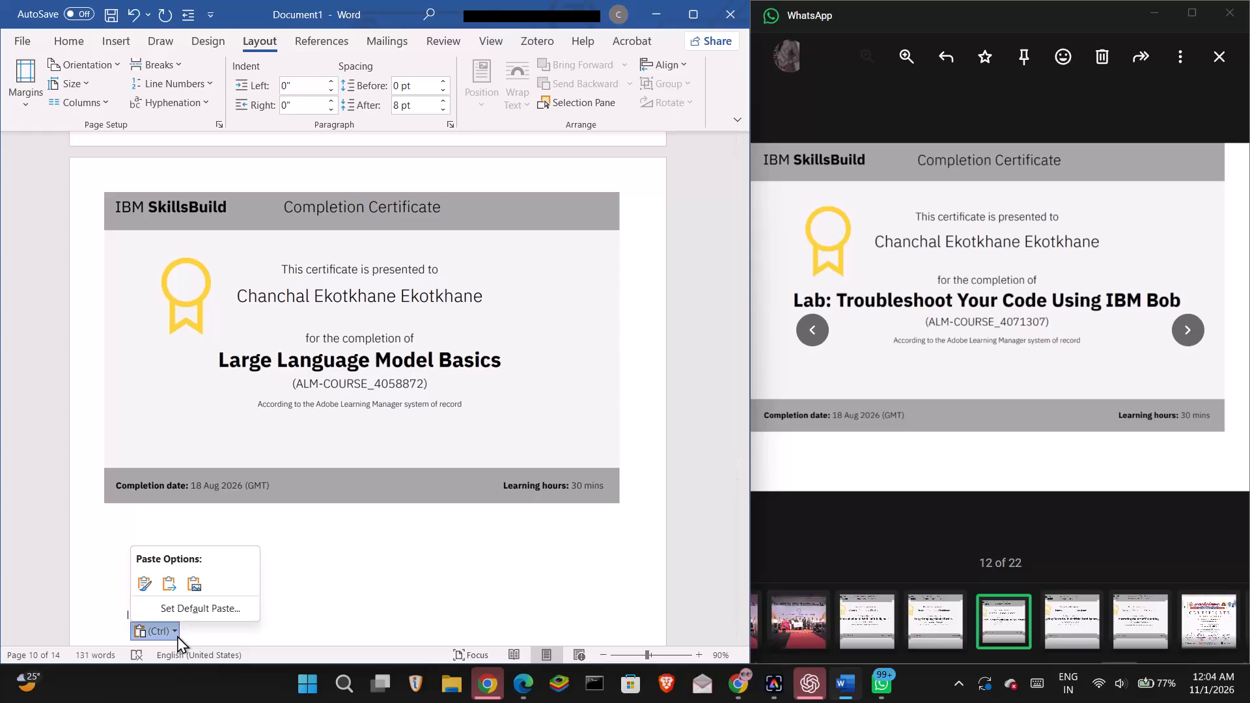
Paste the "Lab: Troubleshoot Your Code Using IBM Bob" certificate as a picture scaled down to fit the page width, and add a new line below it.
{"action": "left_click", "coordinate": [193, 590]}
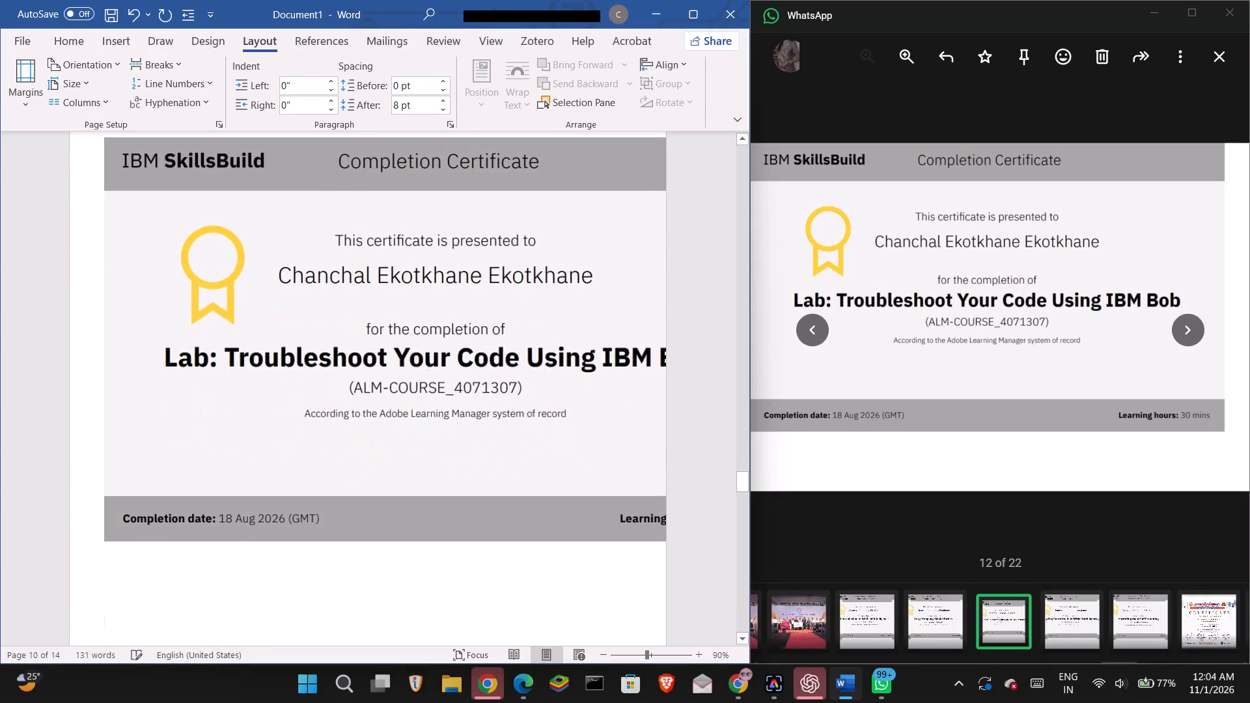
{"action": "left_click", "coordinate": [150, 253]}
{"action": "left_click_drag", "start_coordinate": [100, 137], "coordinate": [245, 277]}
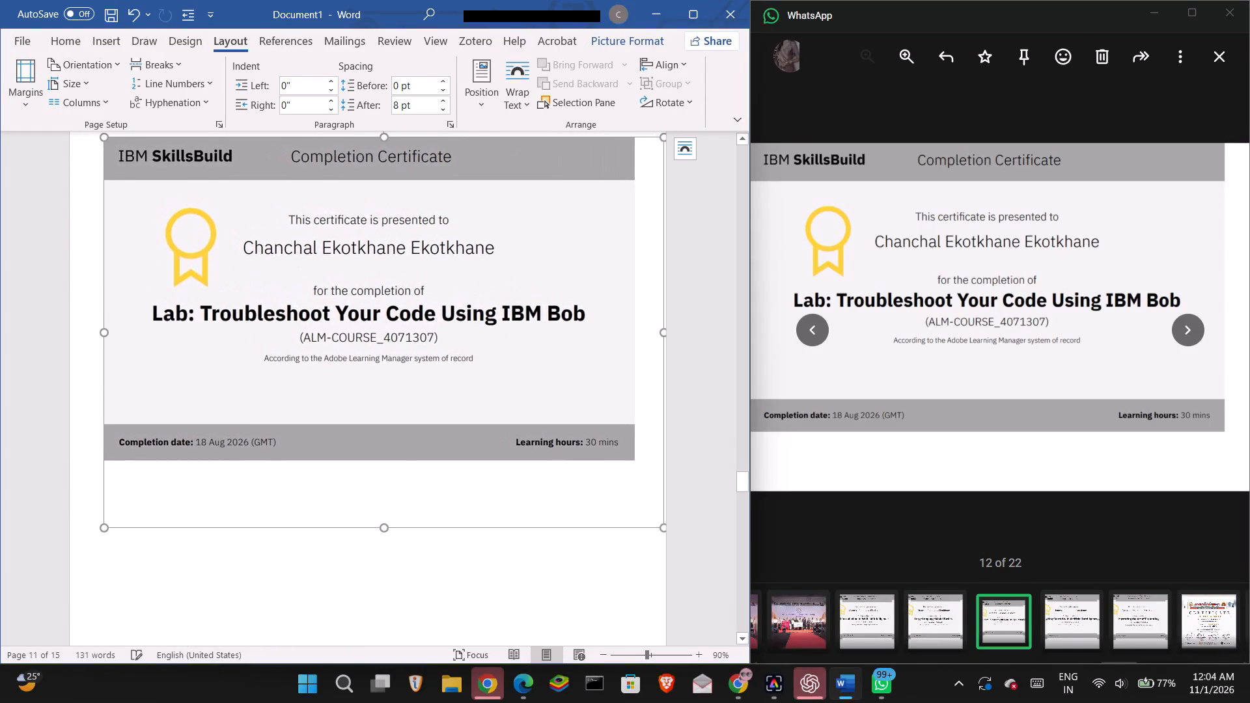
{"action": "left_click", "coordinate": [207, 545]}
{"action": "key", "text": "Return"}
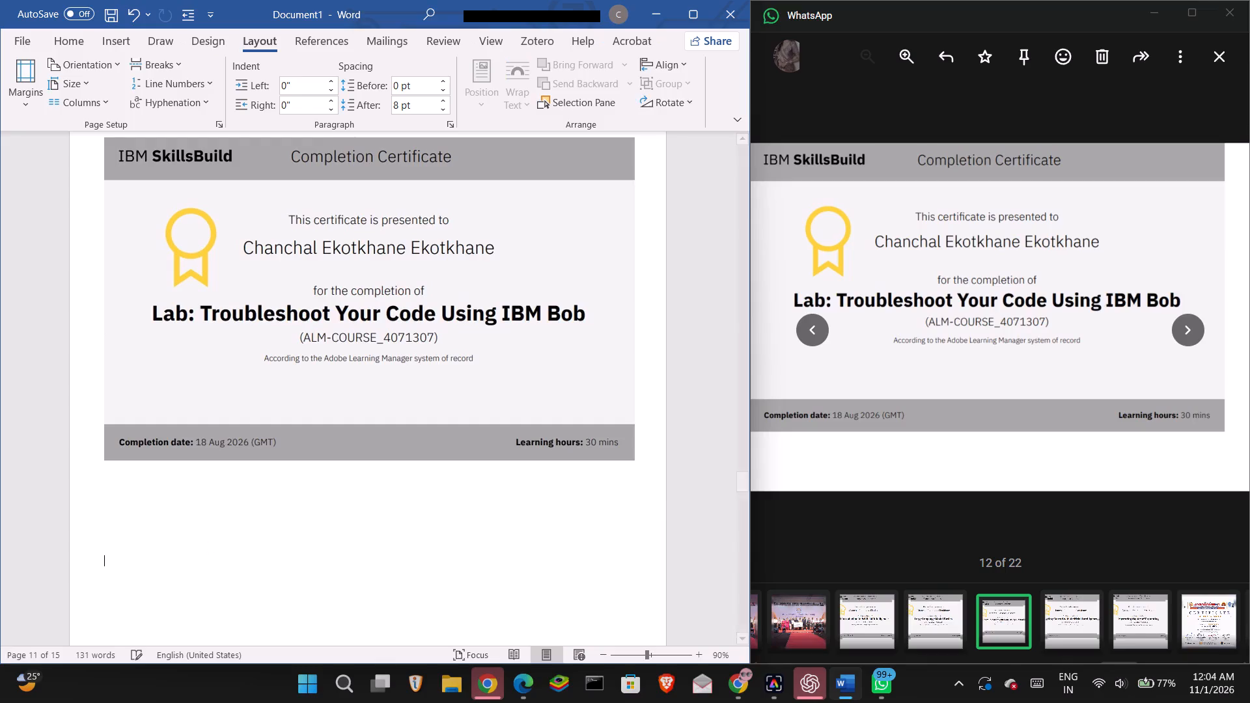
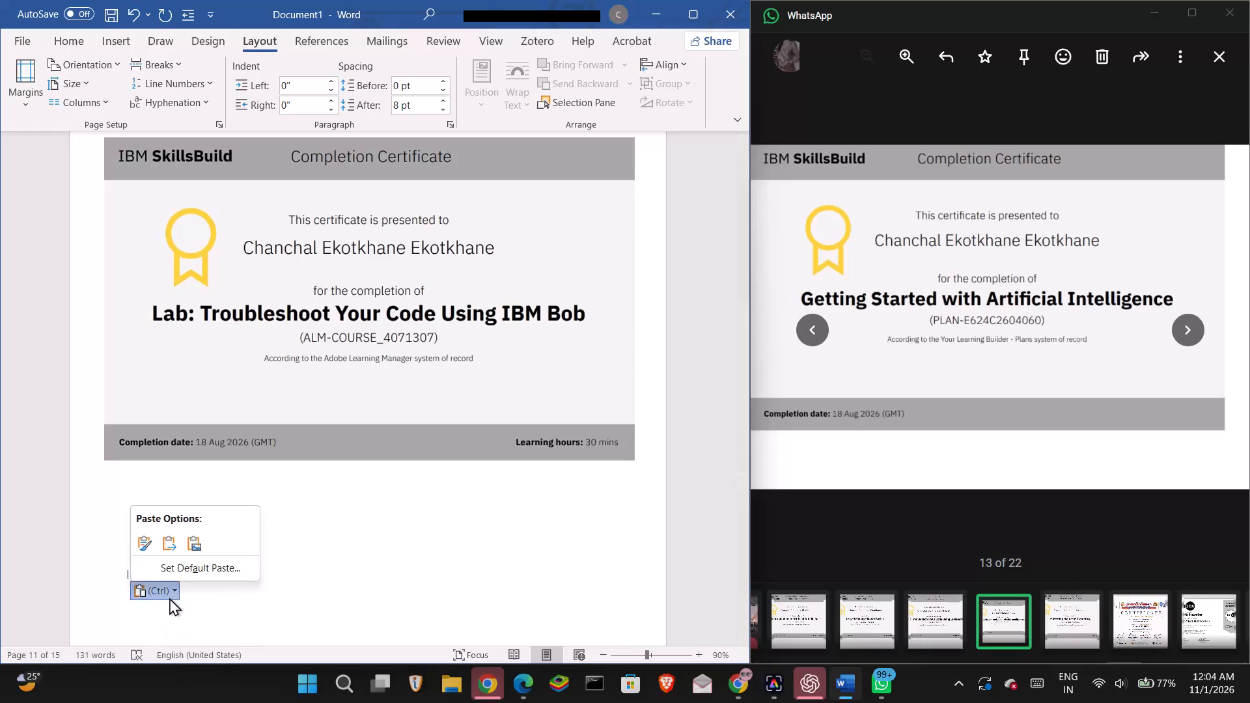
Paste the "Getting Started with Artificial Intelligence" certificate as a picture below the IBM Bob lab certificate, shrunk to fit the page width, and start a new line.
{"action": "left_click", "coordinate": [192, 542]}
{"action": "left_click", "coordinate": [161, 346]}
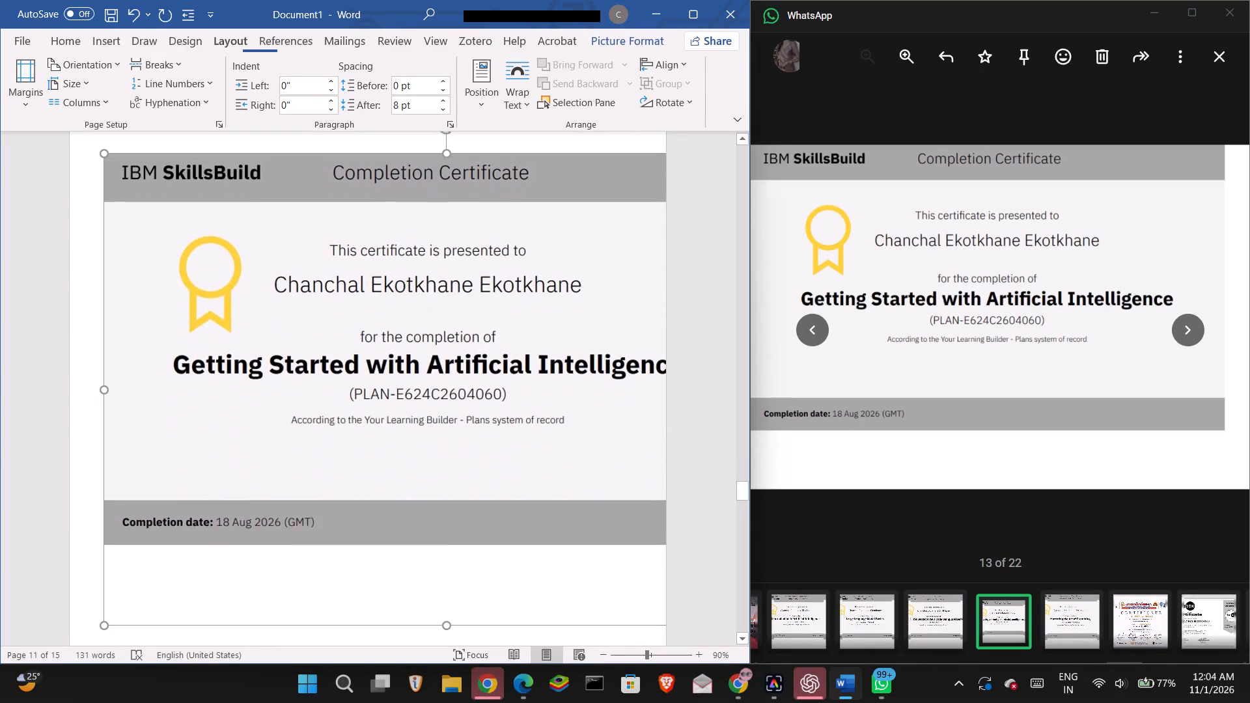
{"action": "left_click_drag", "start_coordinate": [105, 155], "coordinate": [245, 289]}
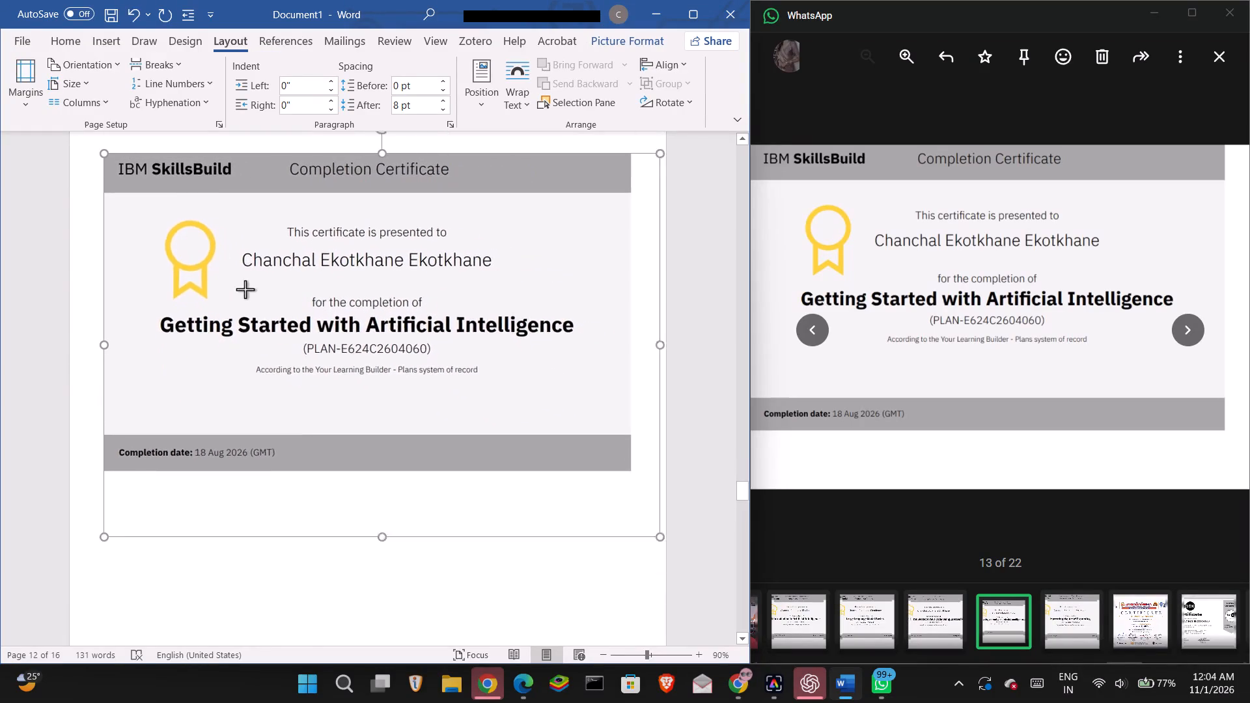
{"action": "left_click_drag", "start_coordinate": [245, 289], "coordinate": [245, 292]}
{"action": "left_click", "coordinate": [262, 551]}
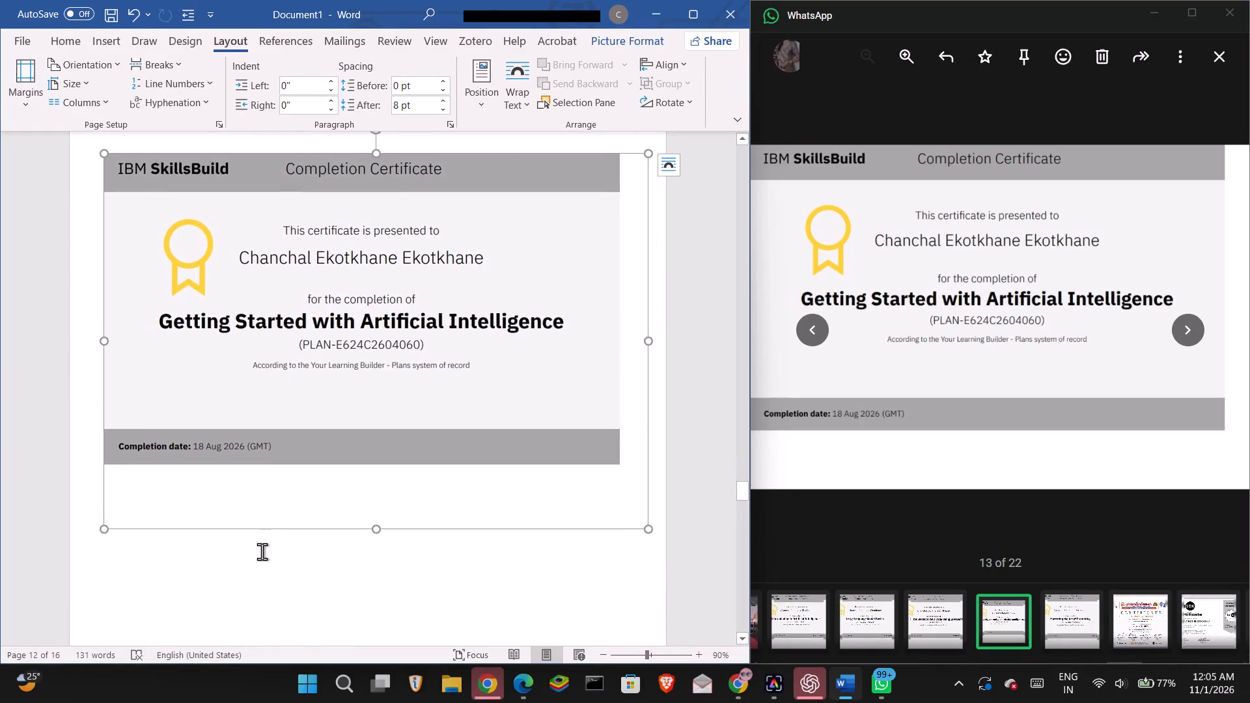
{"action": "key", "text": "Return"}
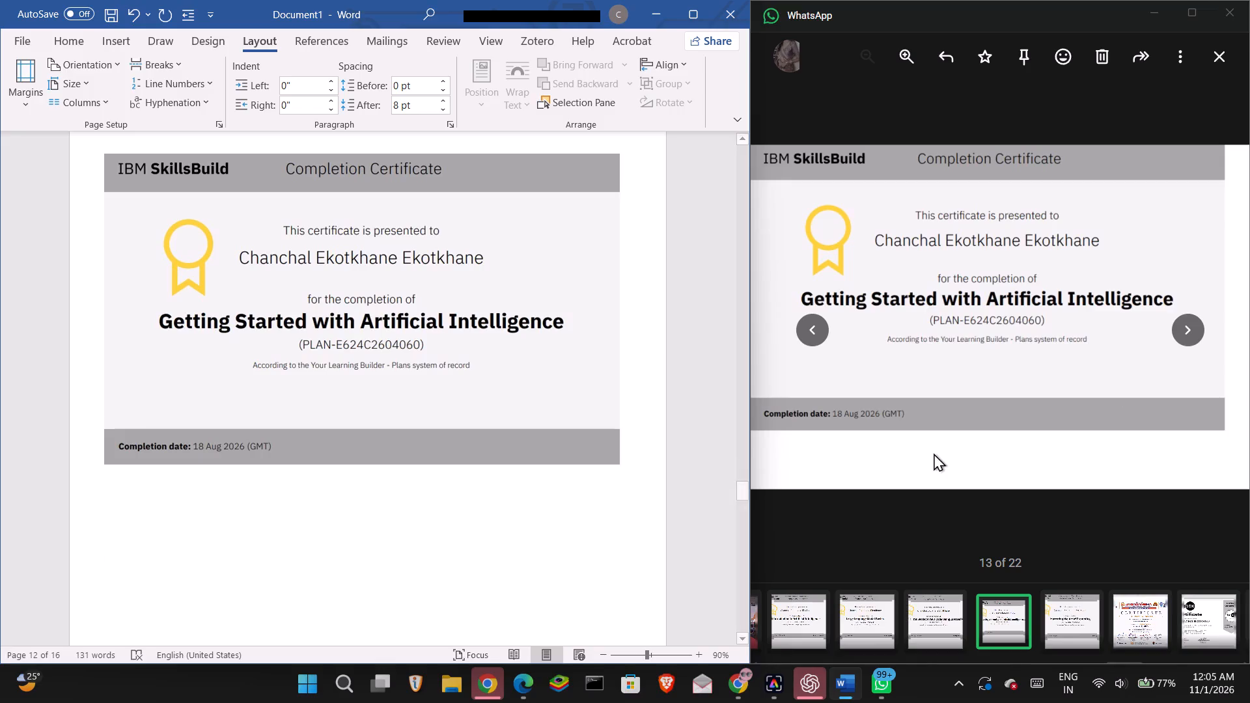
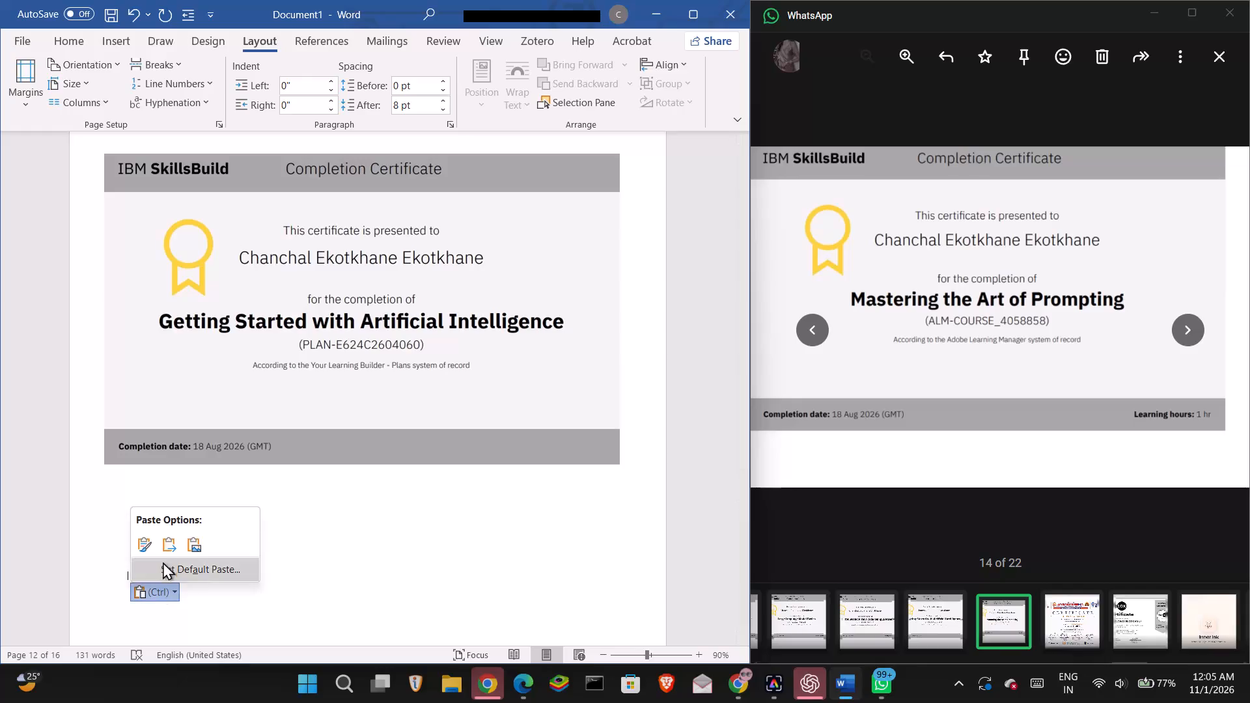
Paste the "Mastering the Art of Prompting" certificate as a picture, shrunk to fit the page width, and add a blank line beneath it.
{"action": "left_click", "coordinate": [191, 545]}
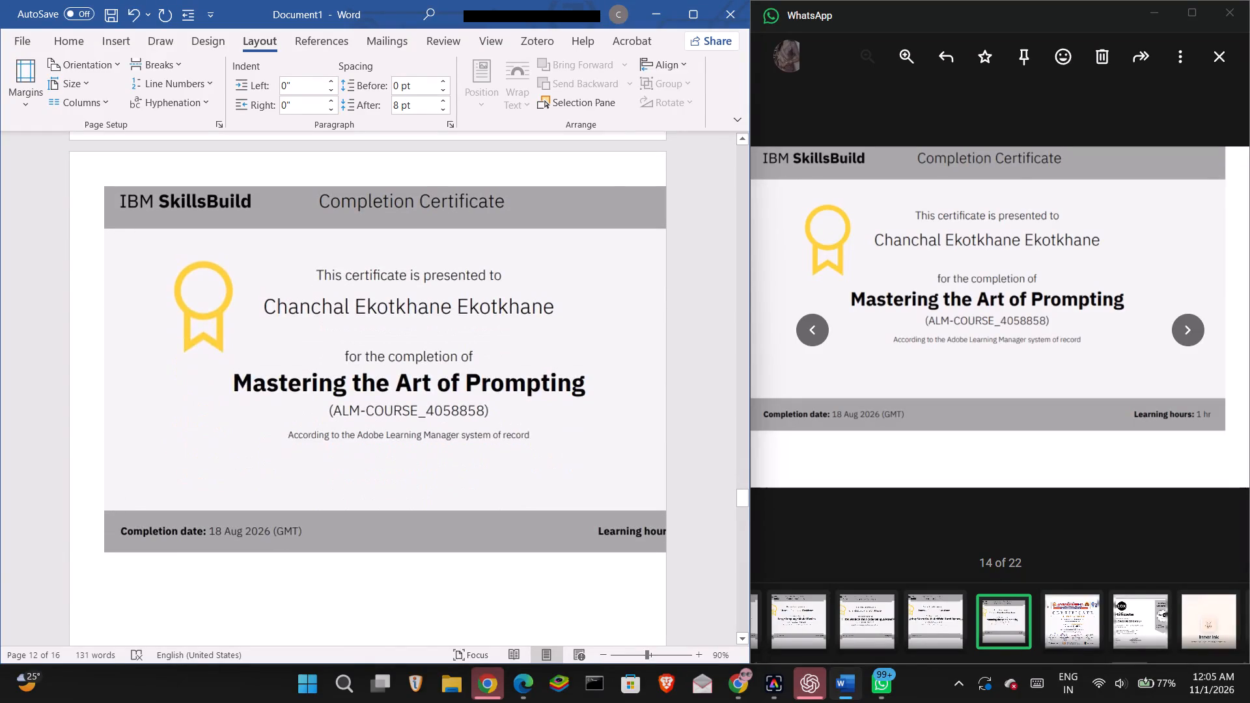
{"action": "left_click", "coordinate": [141, 397]}
{"action": "left_click_drag", "start_coordinate": [105, 187], "coordinate": [190, 290]}
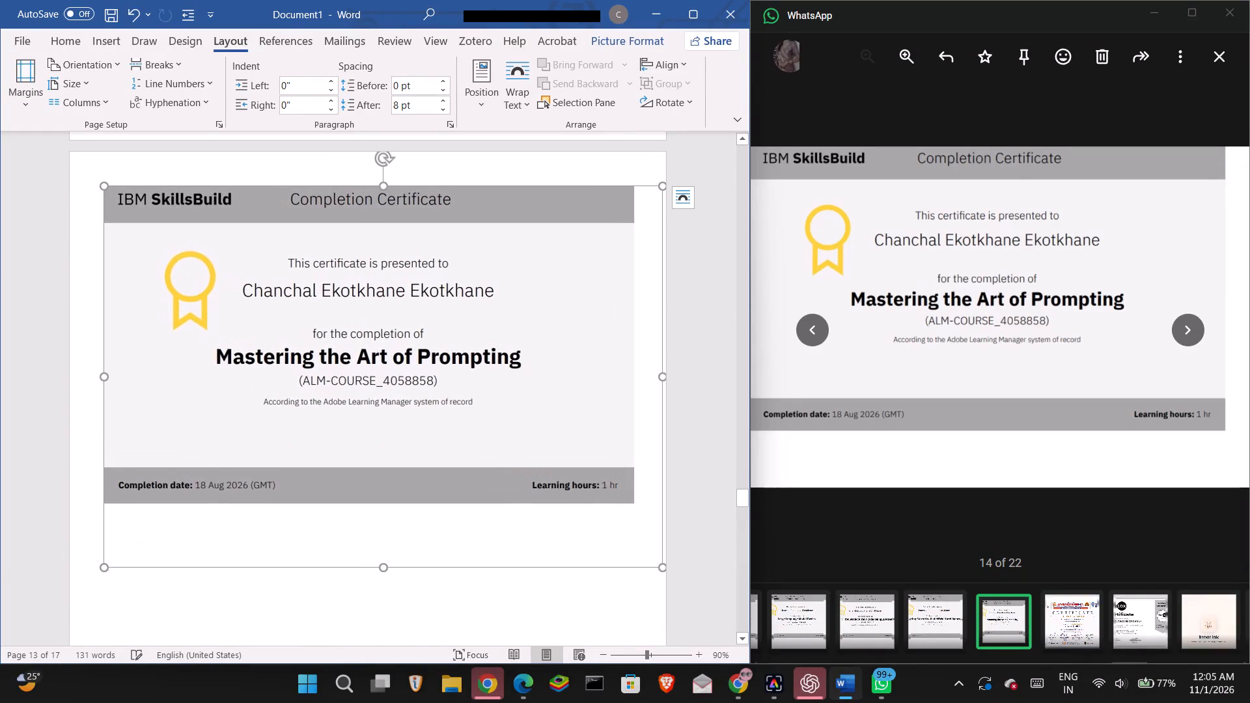
{"action": "left_click", "coordinate": [221, 583]}
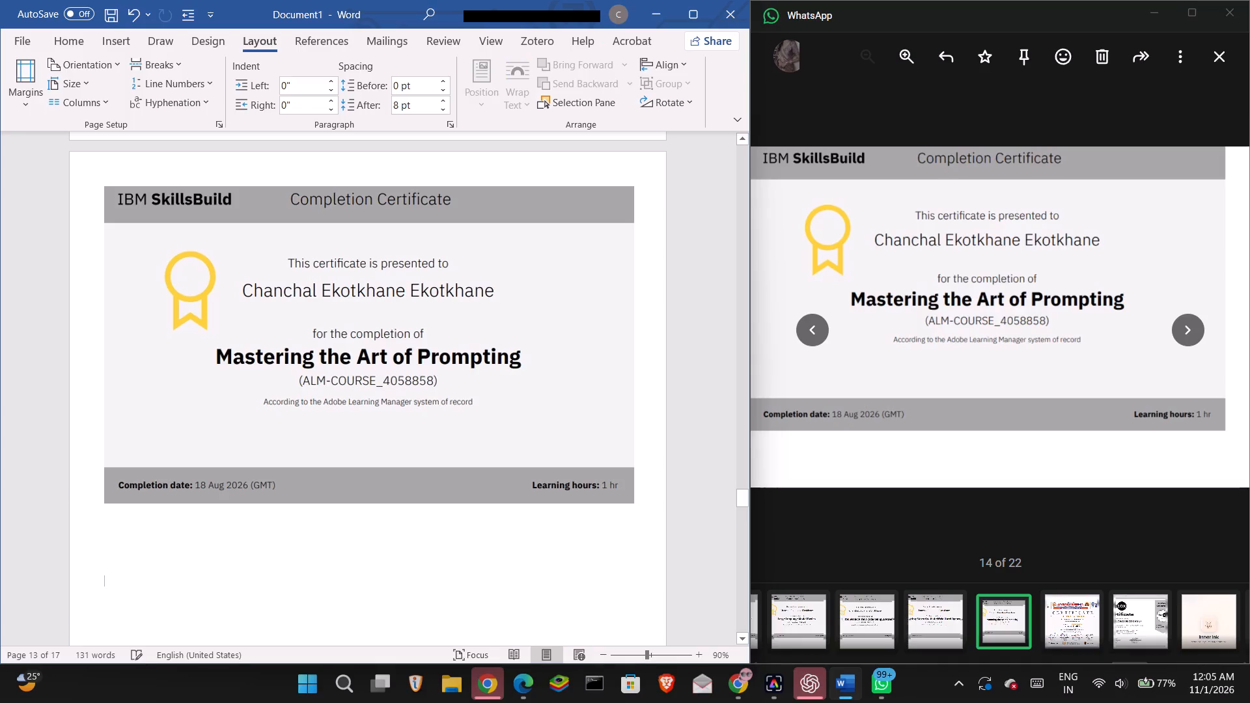
{"action": "key", "text": "Return"}
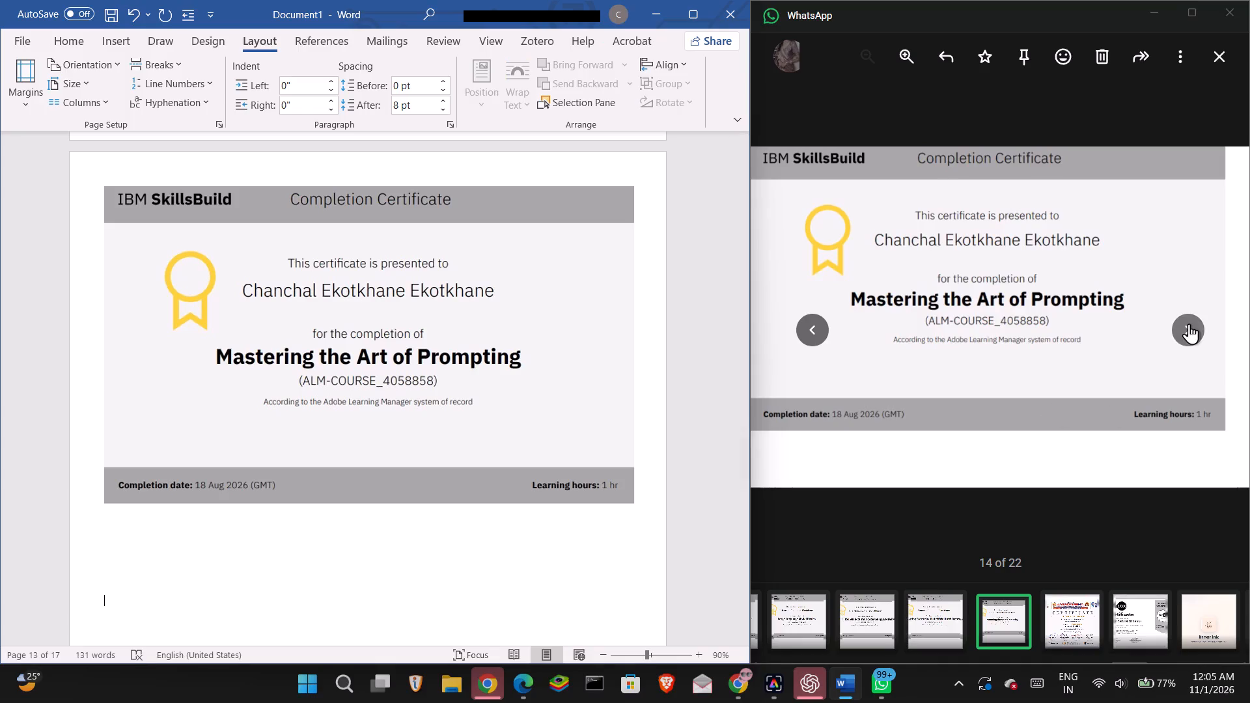
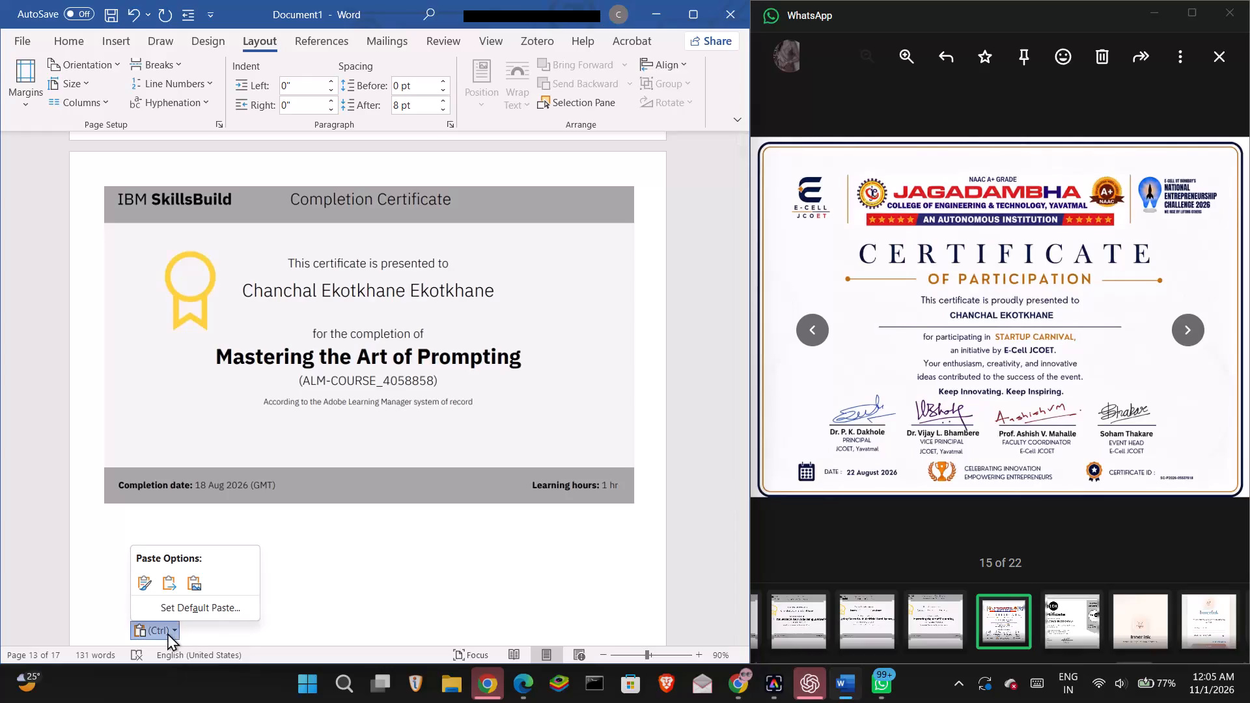
Paste the Jagadambha Startup Carnival participation certificate as a picture below the IBM SkillsBuild certificate and shrink it proportionally to fit the page width.
{"action": "left_click", "coordinate": [193, 583]}
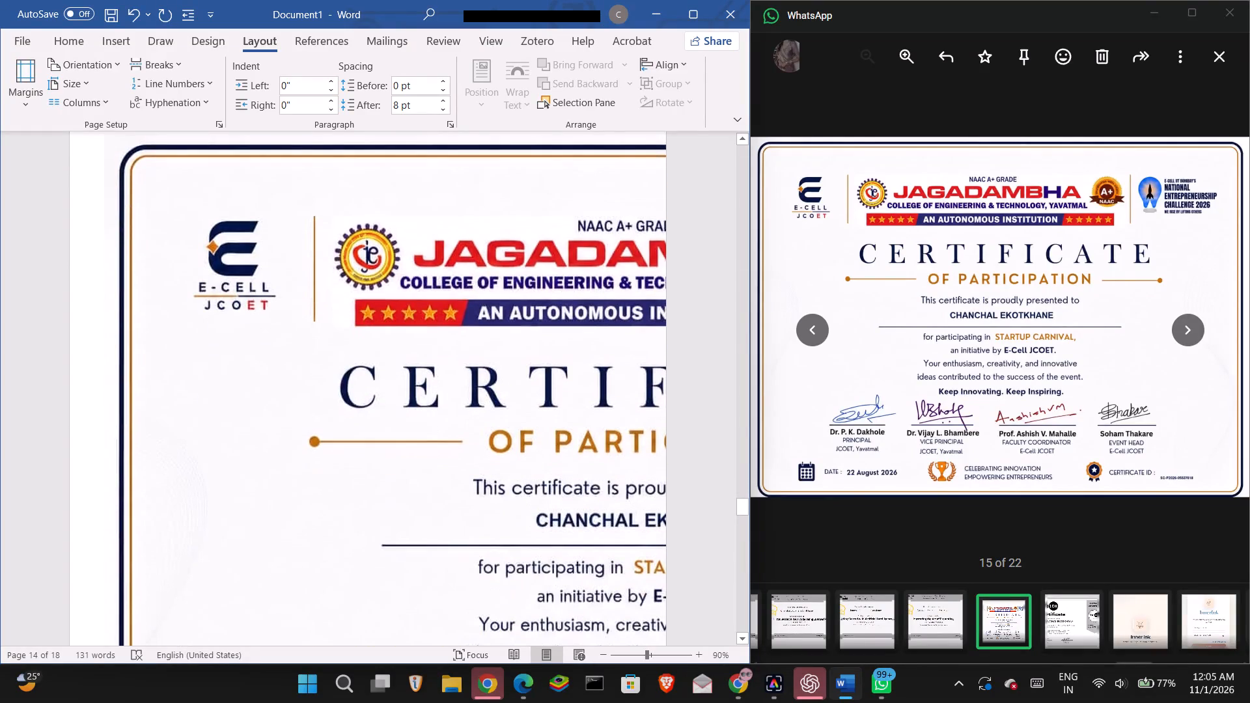
{"action": "left_click", "coordinate": [120, 378]}
{"action": "scroll", "coordinate": [120, 378], "scroll_direction": "up", "scroll_amount": 1}
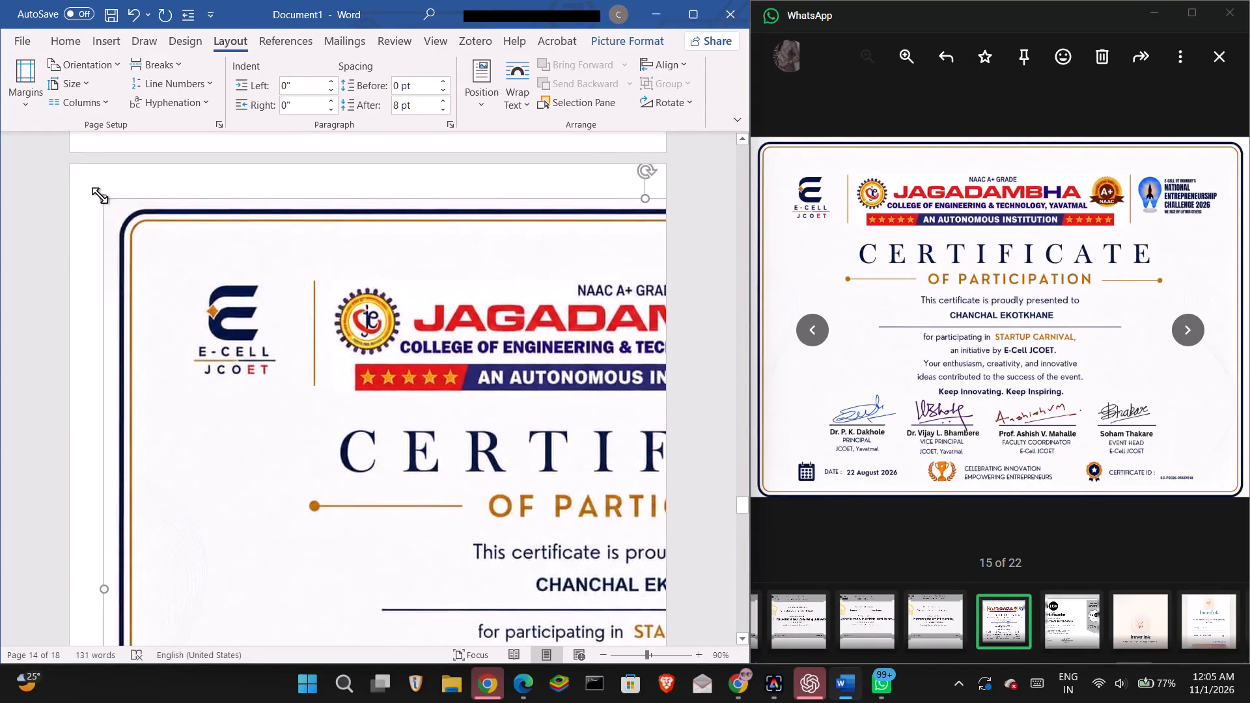
{"action": "left_click_drag", "start_coordinate": [104, 199], "coordinate": [202, 268]}
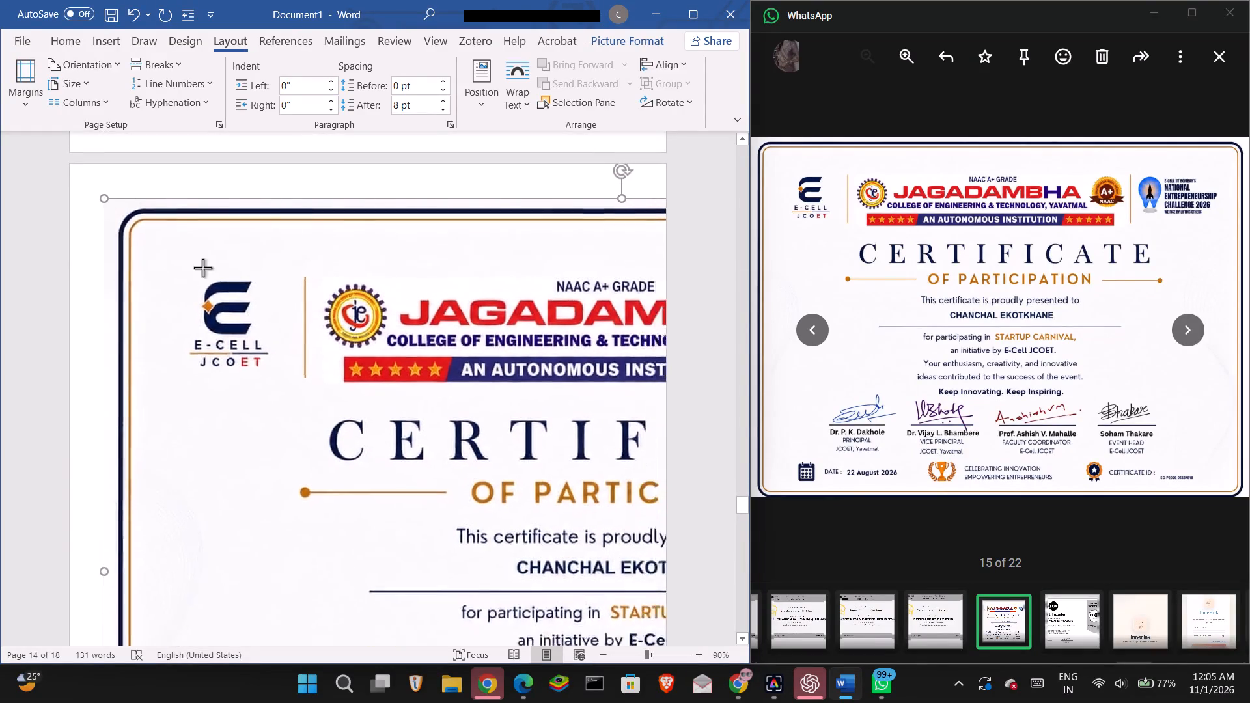
{"action": "left_click_drag", "start_coordinate": [202, 268], "coordinate": [631, 702]}
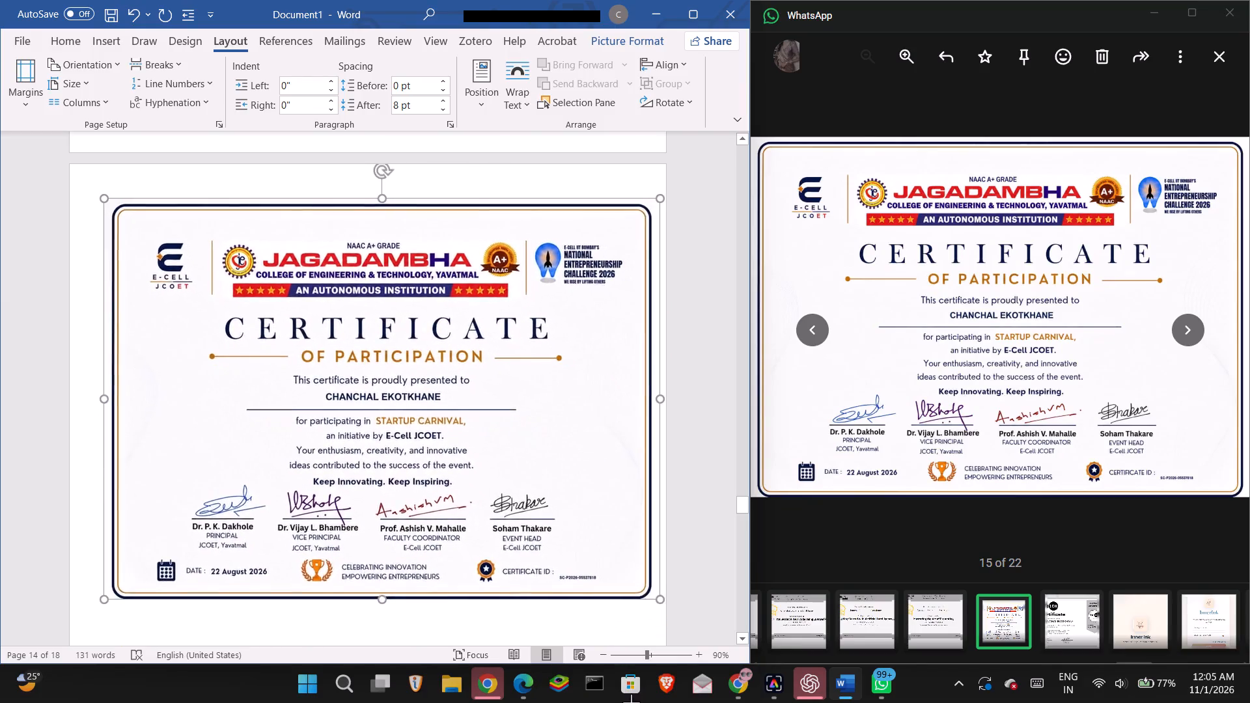
{"action": "left_click_drag", "start_coordinate": [631, 702], "coordinate": [645, 702]}
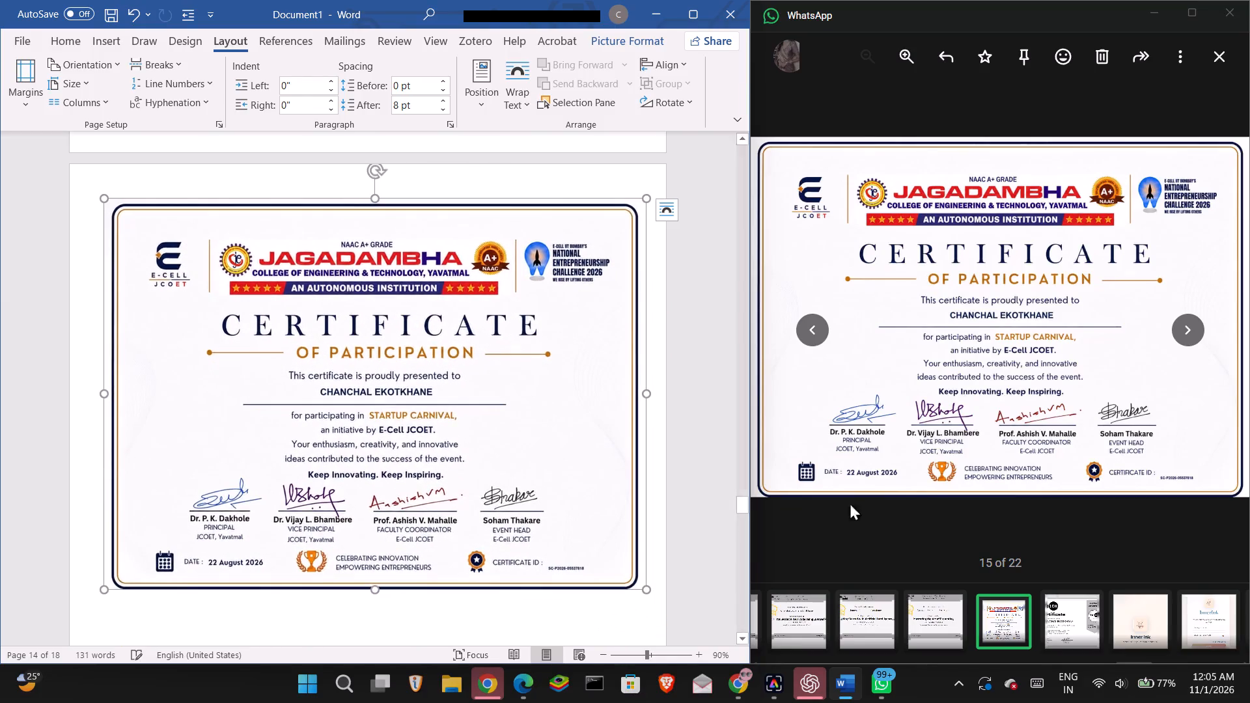
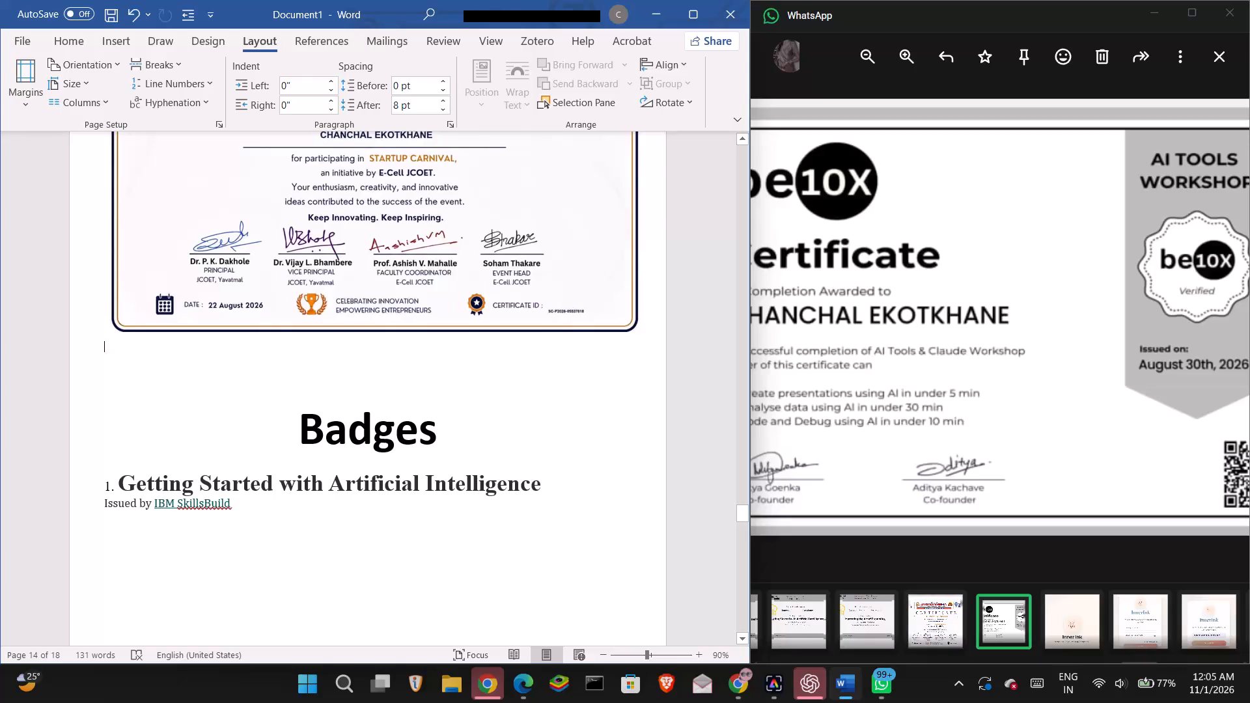
Paste the clipboard content on the empty line between the Startup Carnival certificate and the "Badges" heading.
{"action": "key", "text": "ctrl+v"}
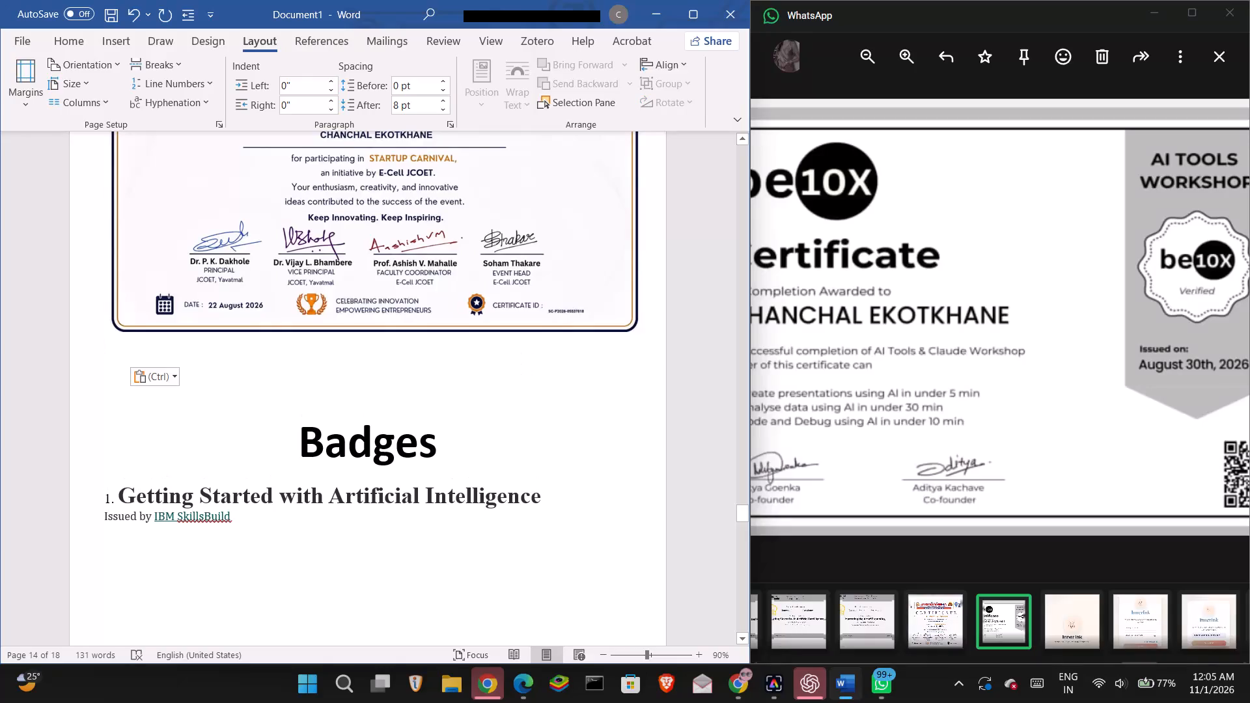
Apply the Picture paste option to insert the be10X AI Tools Workshop certificate between the Startup Carnival certificate and the "Badges" heading.
{"action": "left_click", "coordinate": [176, 378]}
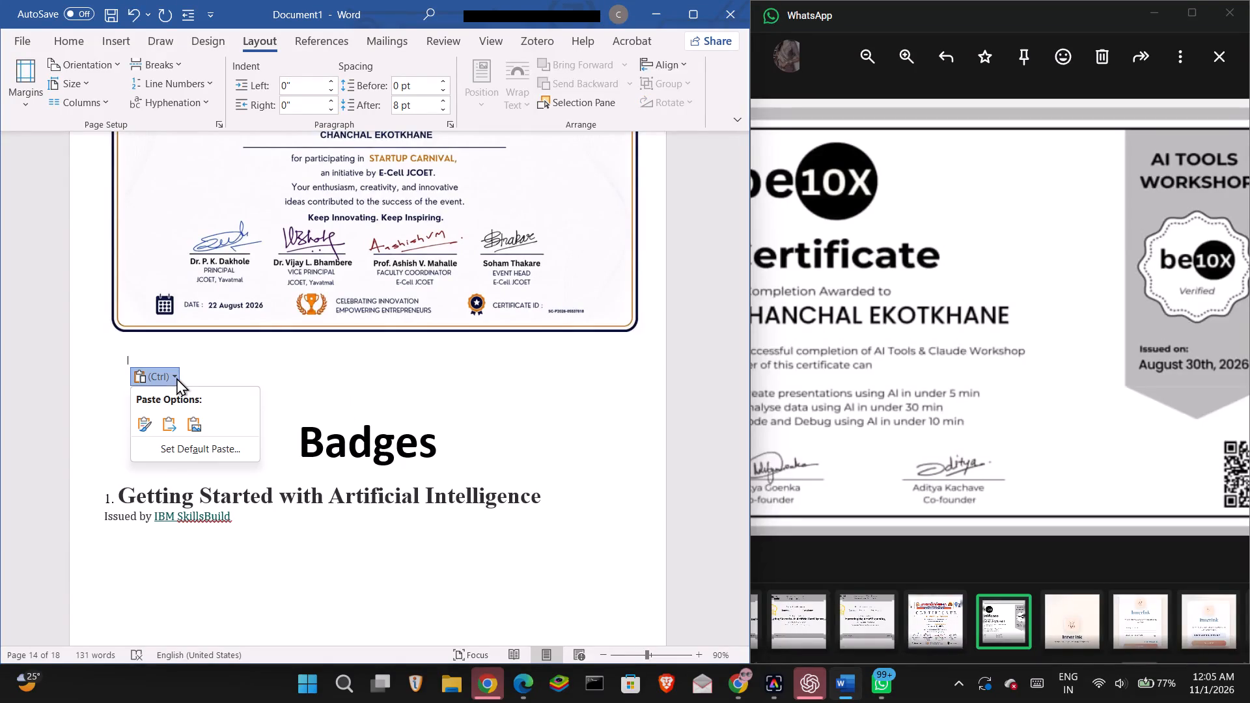
{"action": "left_click", "coordinate": [188, 423]}
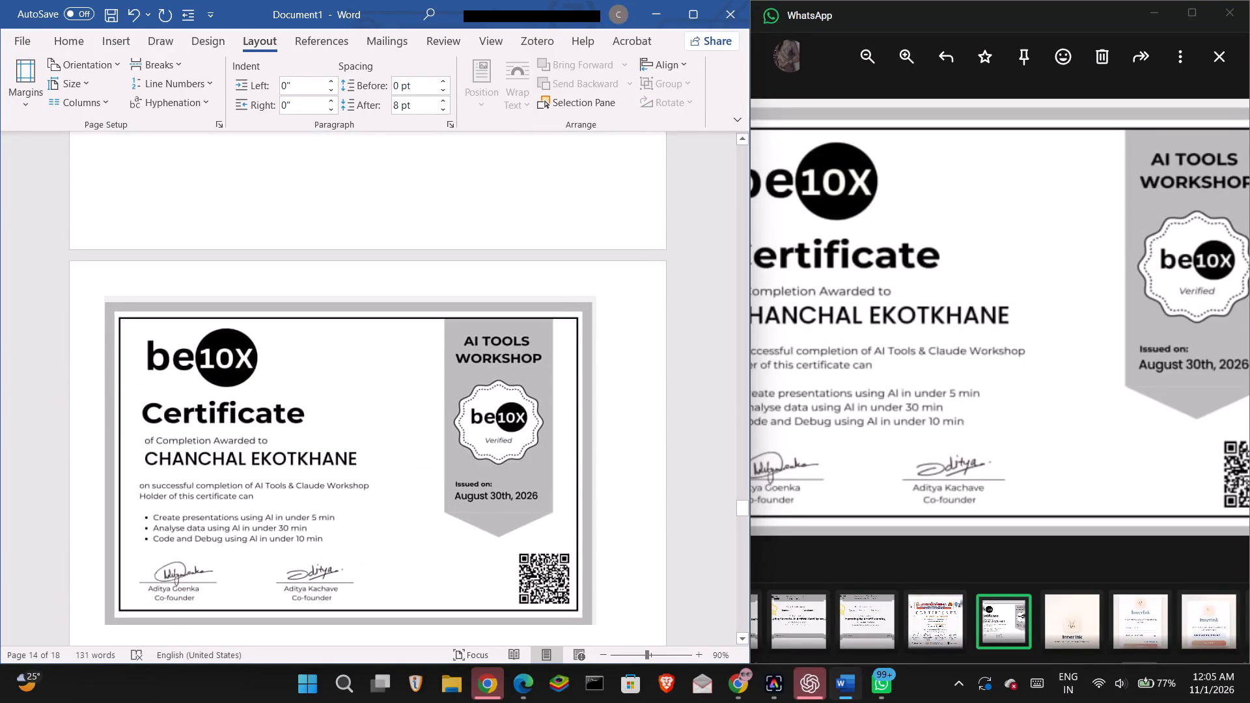
{"action": "left_click", "coordinate": [188, 423]}
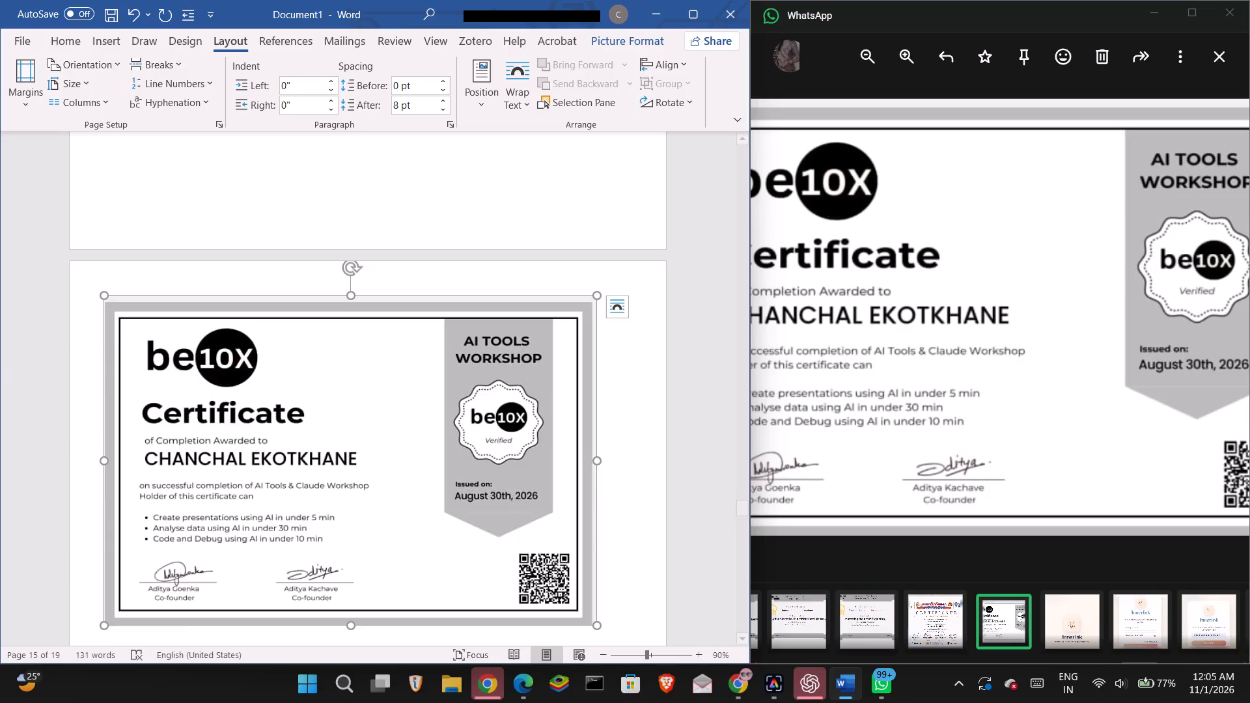
{"action": "scroll", "coordinate": [509, 365], "scroll_direction": "up", "scroll_amount": 3}
{"action": "scroll", "coordinate": [509, 365], "scroll_direction": "right", "scroll_amount": 1}
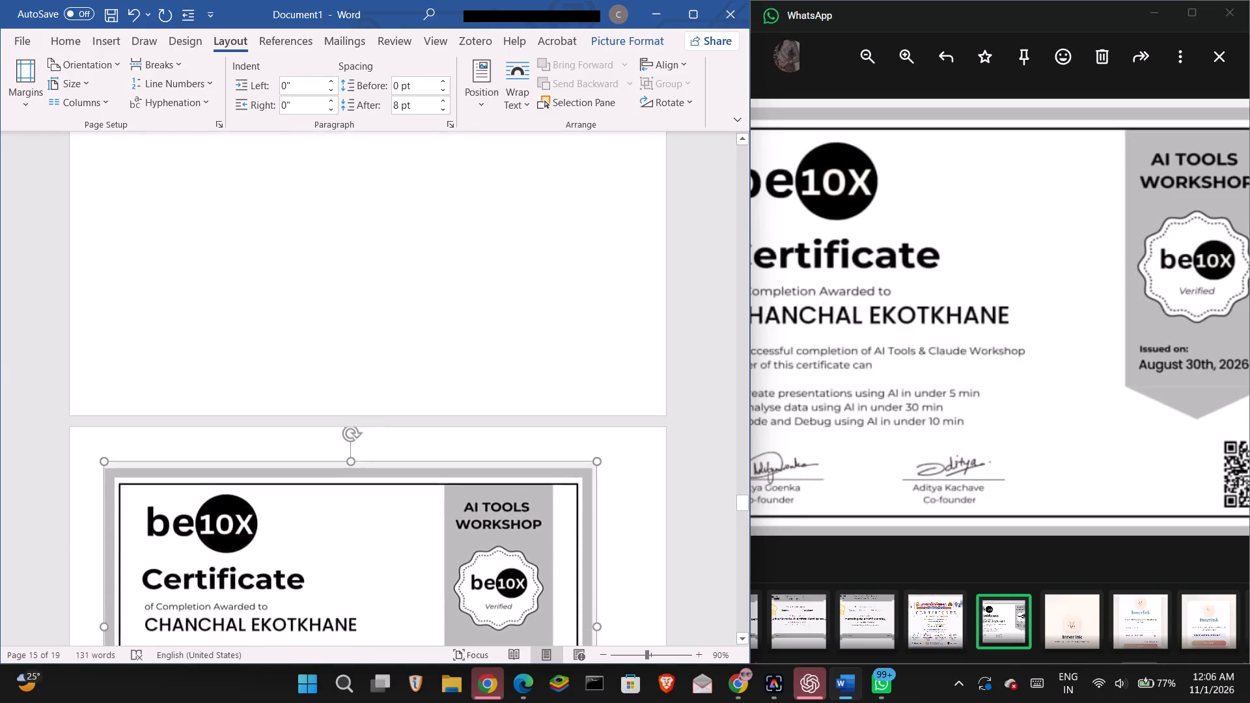
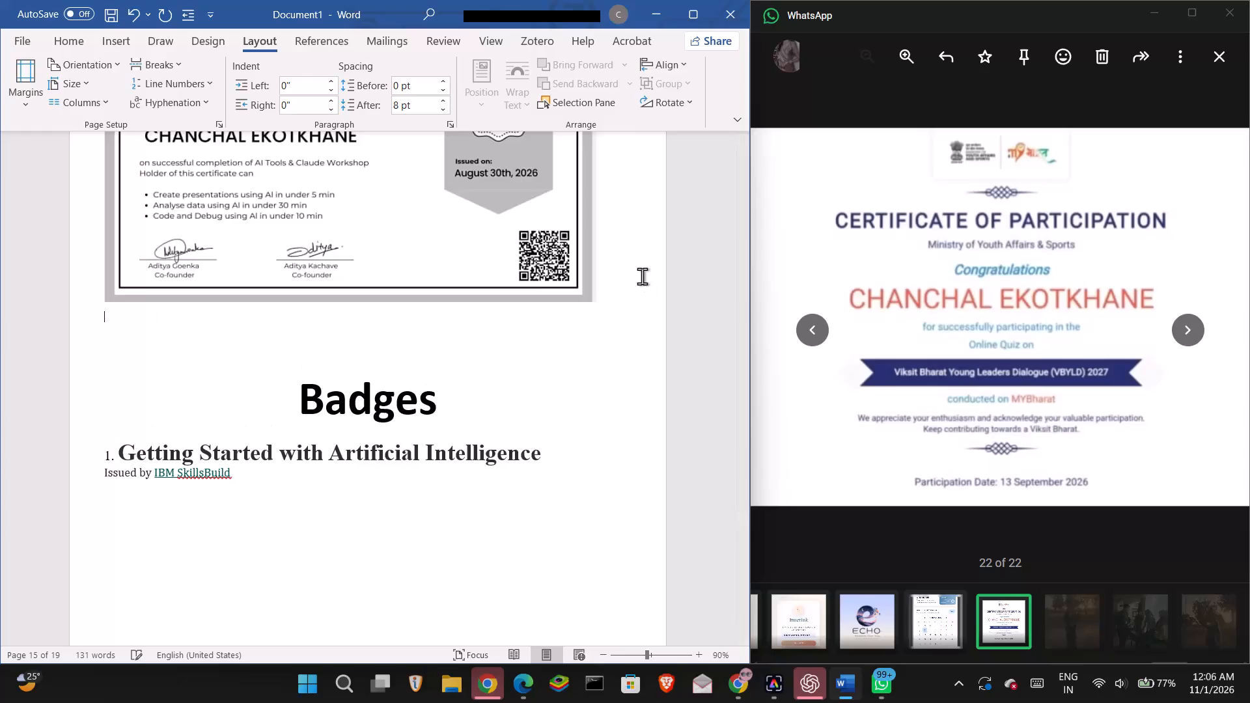
Add a blank line above the "Badges" heading and paste the Viksit Bharat Young Leaders Dialogue (VBYLD) 2027 participation certificate there as a picture.
{"action": "key", "text": "Return"}
{"action": "key", "text": "ctrl+v"}
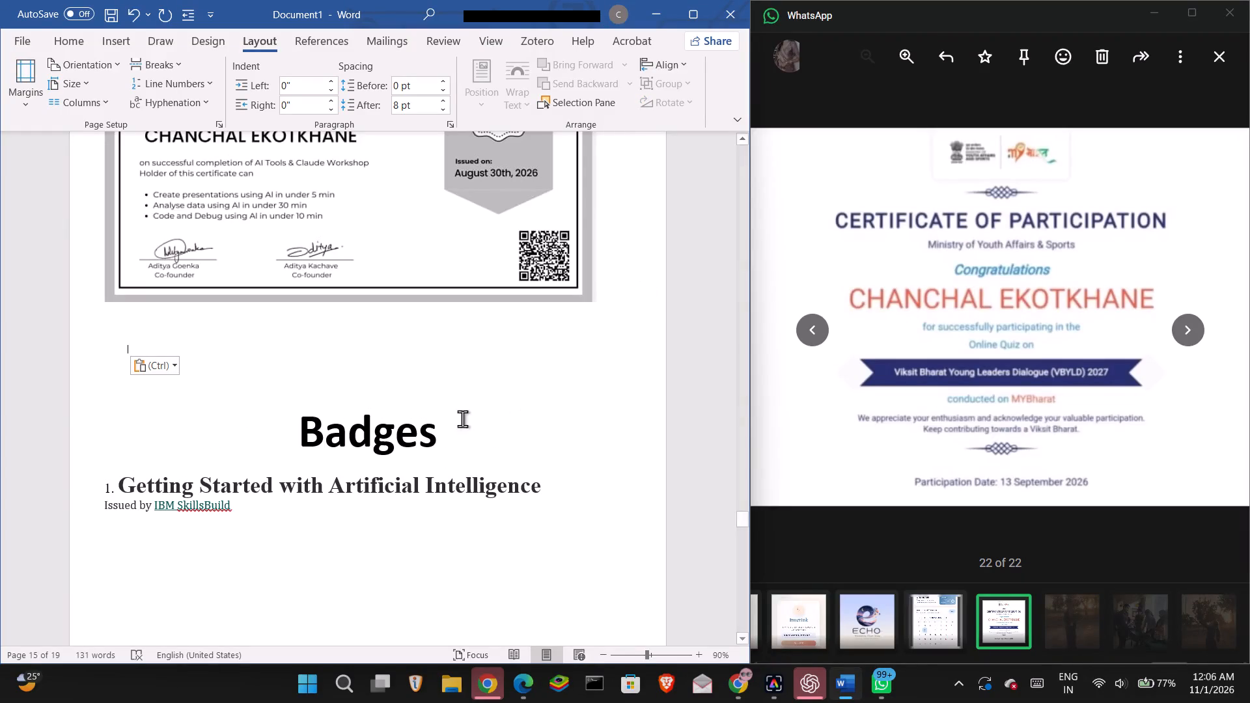
{"action": "left_click", "coordinate": [172, 363]}
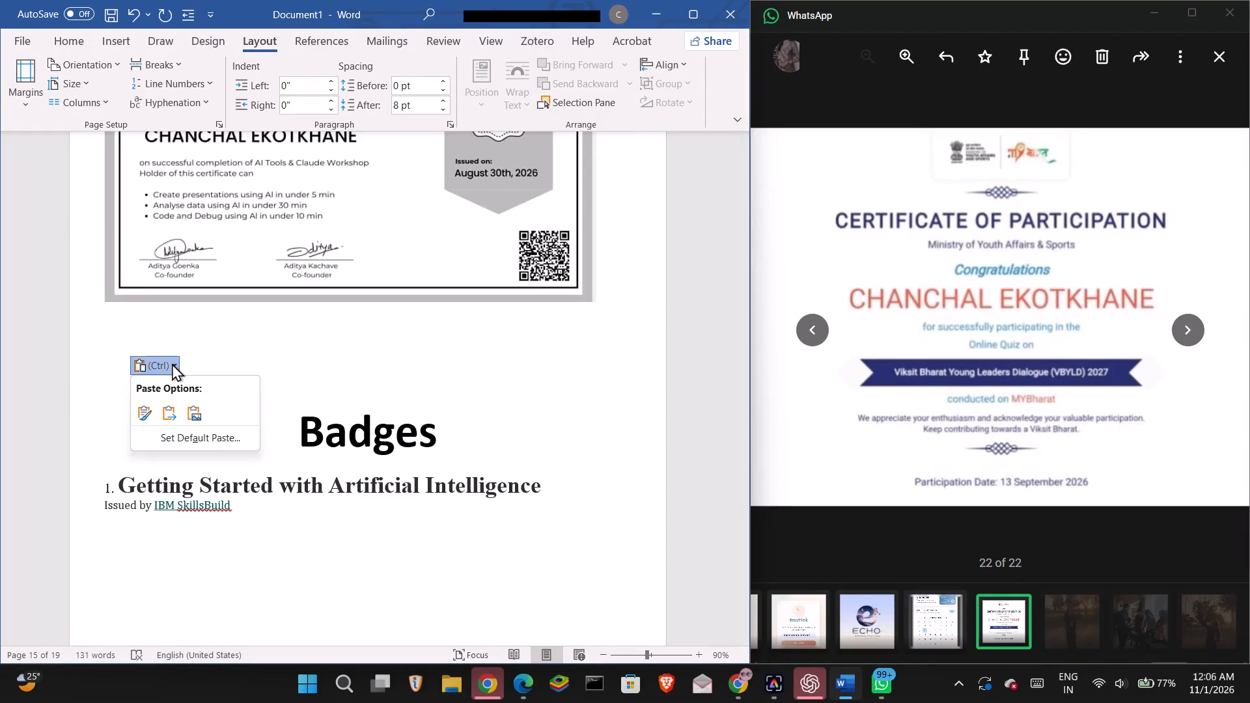
{"action": "left_click", "coordinate": [199, 415]}
Select the pasted VBYLD 2027 participation certificate picture above the "Badges" heading.
{"action": "scroll", "coordinate": [199, 415], "scroll_direction": "down", "scroll_amount": 1}
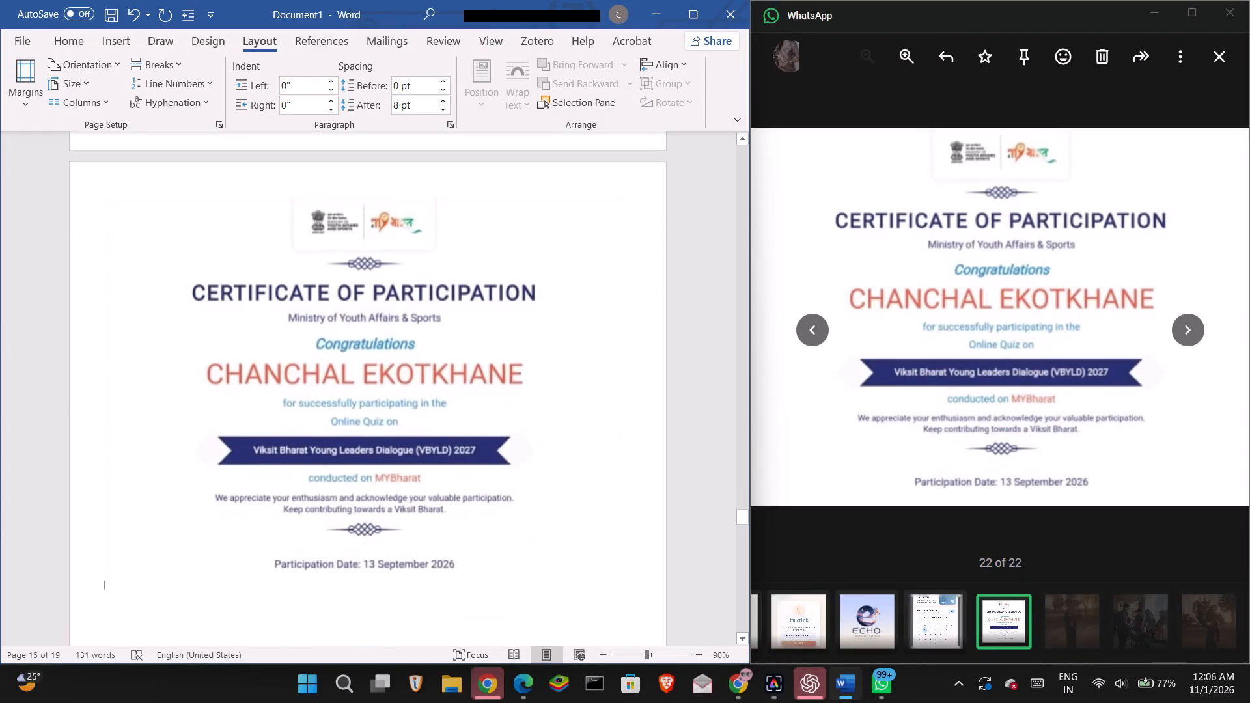
{"action": "scroll", "coordinate": [199, 415], "scroll_direction": "down", "scroll_amount": 1}
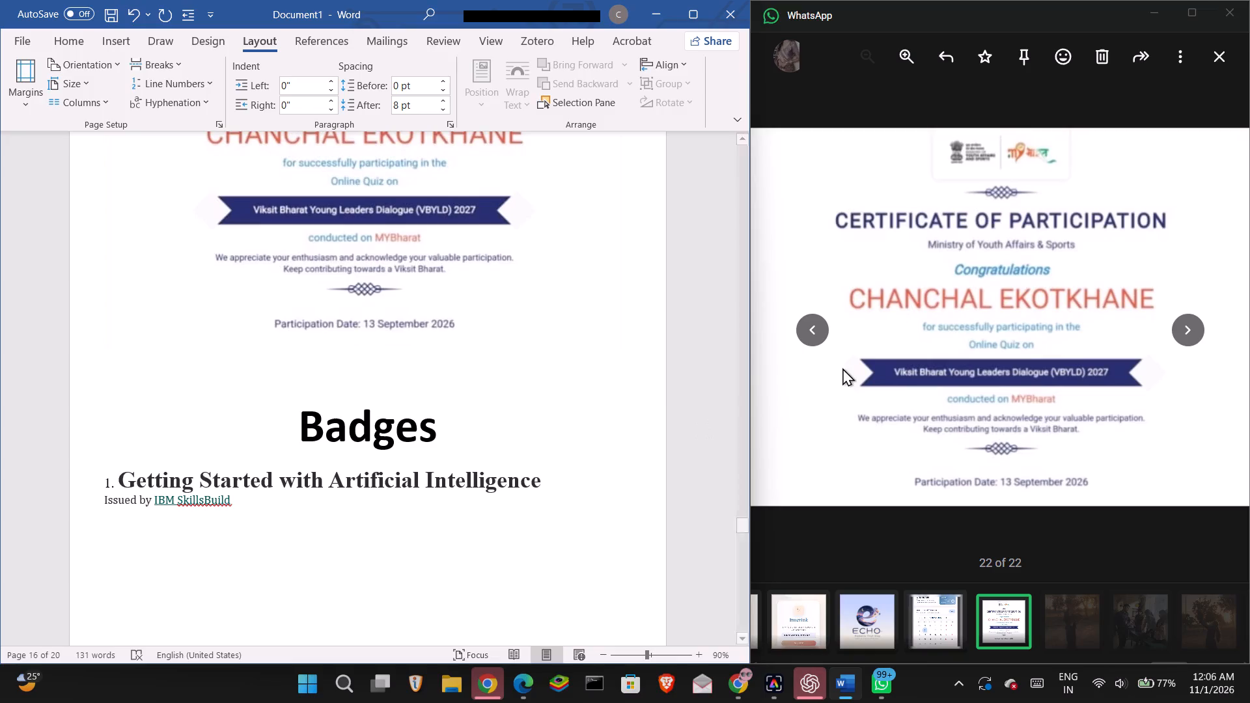
{"action": "left_click", "coordinate": [618, 329]}
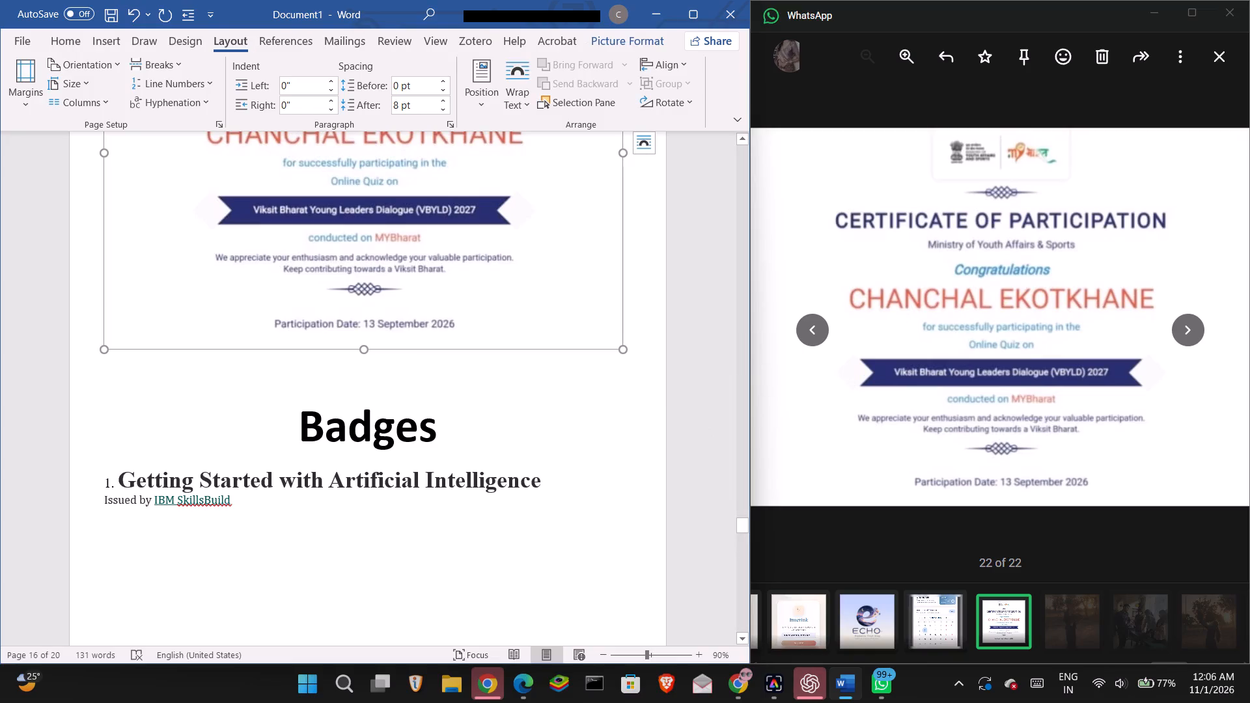
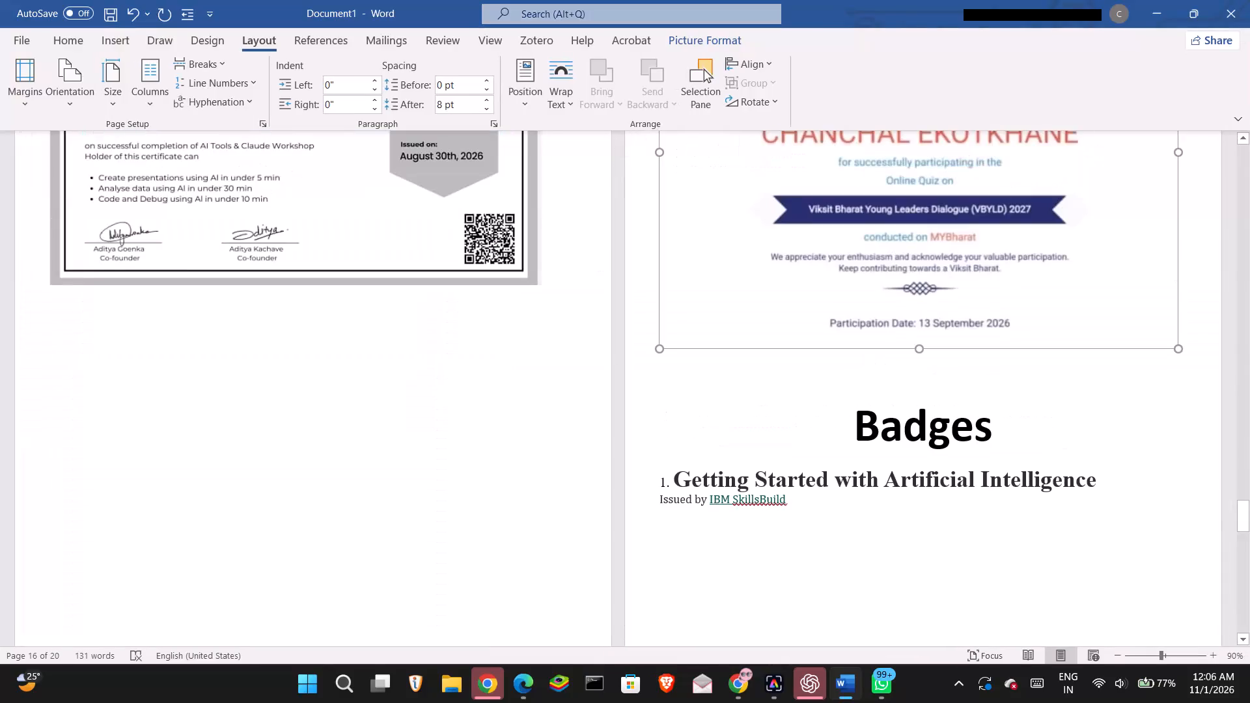
Enlarge the Google AI-ML Virtual Internship certificate image on the document's first page.
{"action": "scroll", "coordinate": [561, 486], "scroll_direction": "up", "scroll_amount": 19}
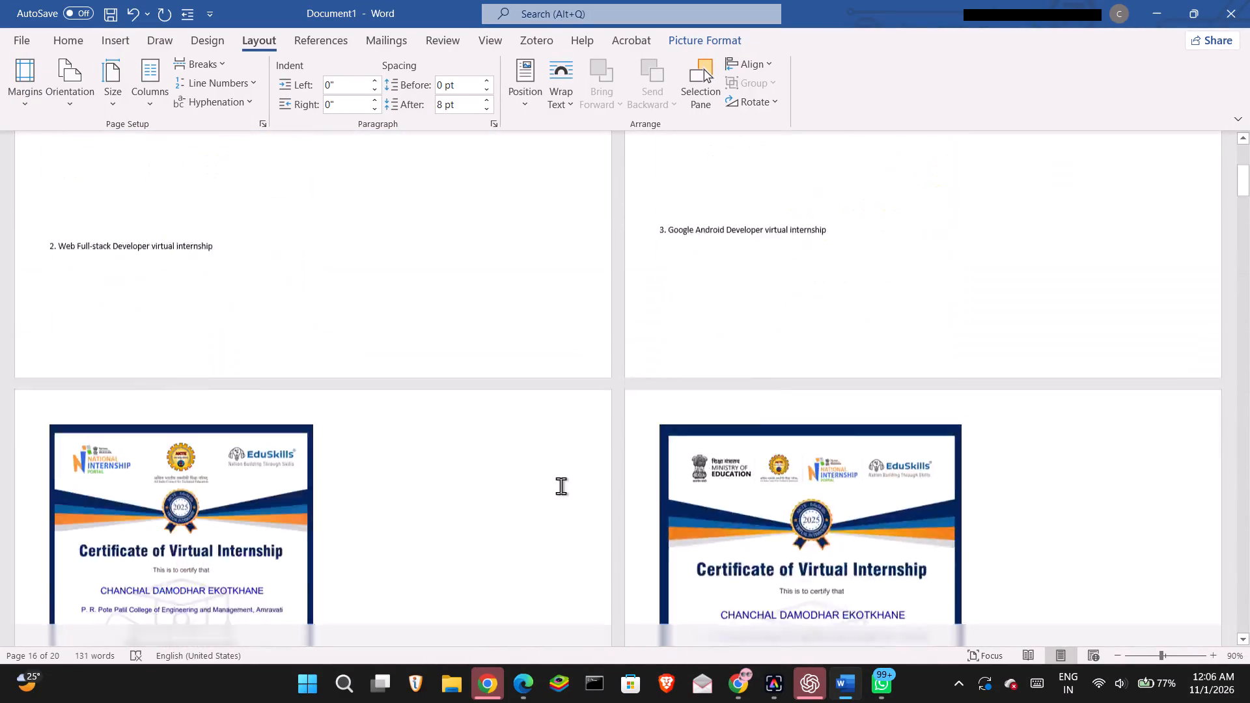
{"action": "scroll", "coordinate": [561, 486], "scroll_direction": "up", "scroll_amount": 16}
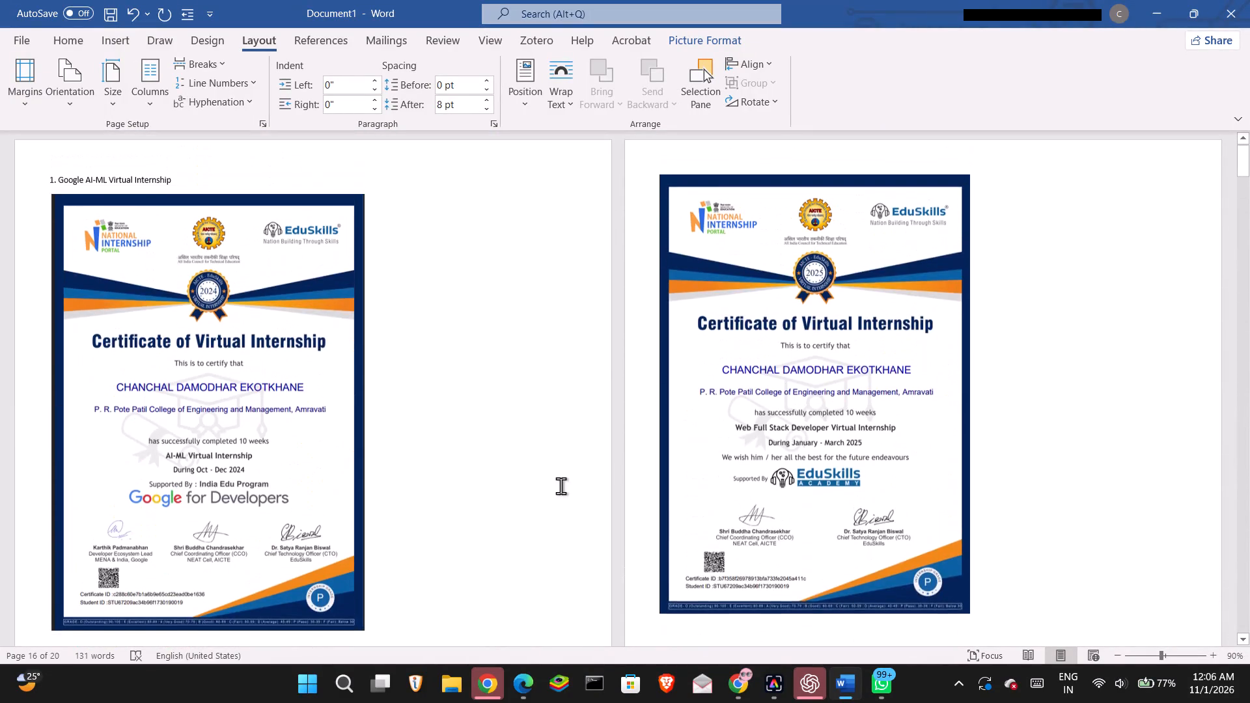
{"action": "scroll", "coordinate": [561, 486], "scroll_direction": "up", "scroll_amount": 6, "text": "ctrl"}
{"action": "scroll", "coordinate": [561, 486], "scroll_direction": "down", "scroll_amount": 1}
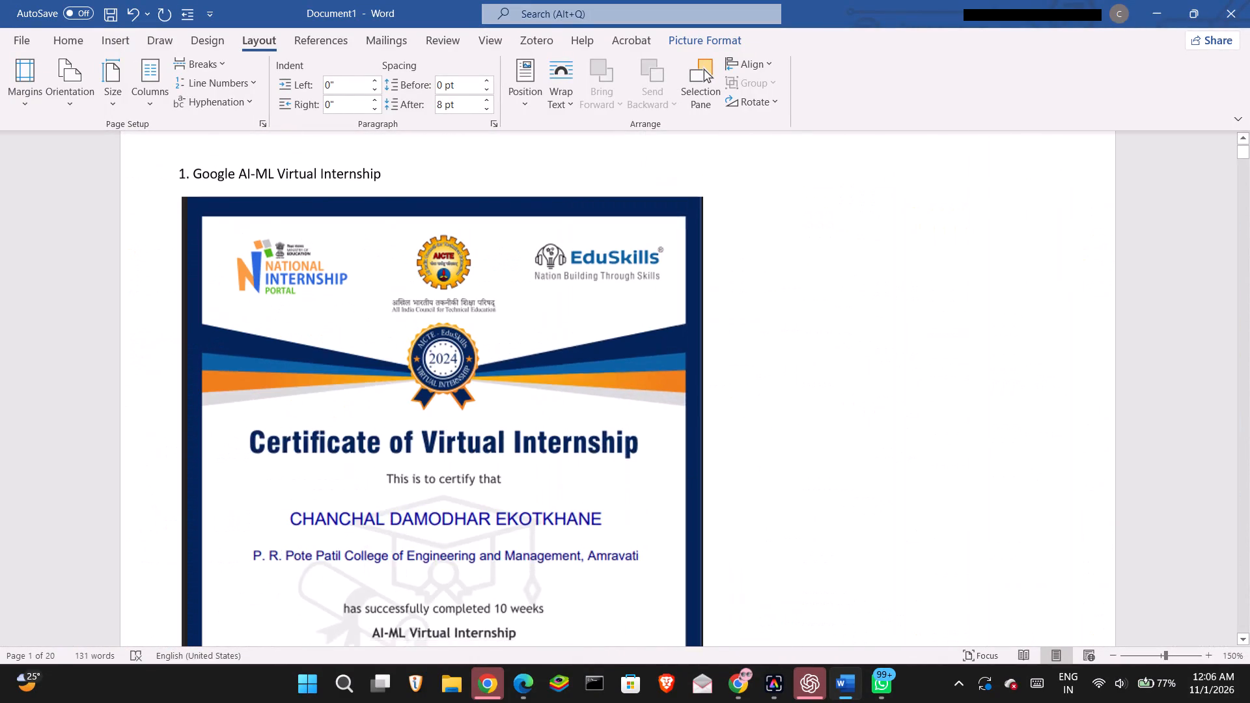
{"action": "scroll", "coordinate": [561, 486], "scroll_direction": "down", "scroll_amount": 2}
{"action": "scroll", "coordinate": [561, 486], "scroll_direction": "up", "scroll_amount": 3}
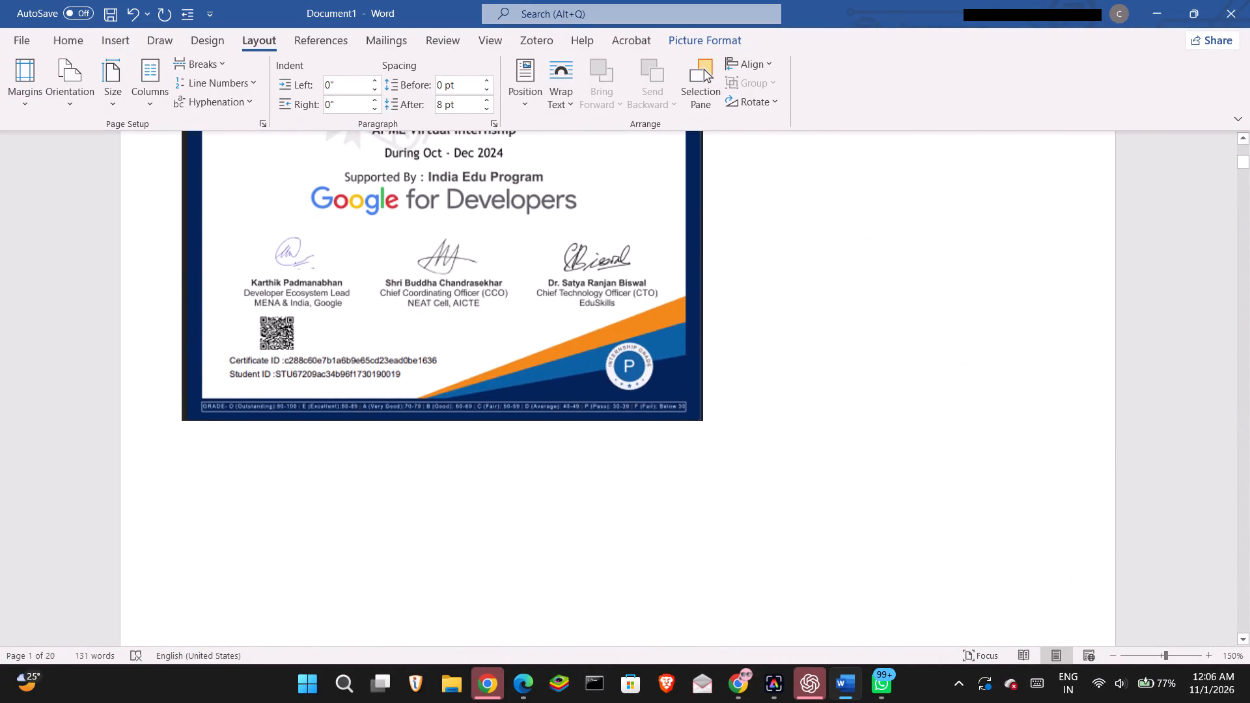
{"action": "left_click", "coordinate": [570, 350]}
{"action": "left_click_drag", "start_coordinate": [704, 422], "coordinate": [807, 503]}
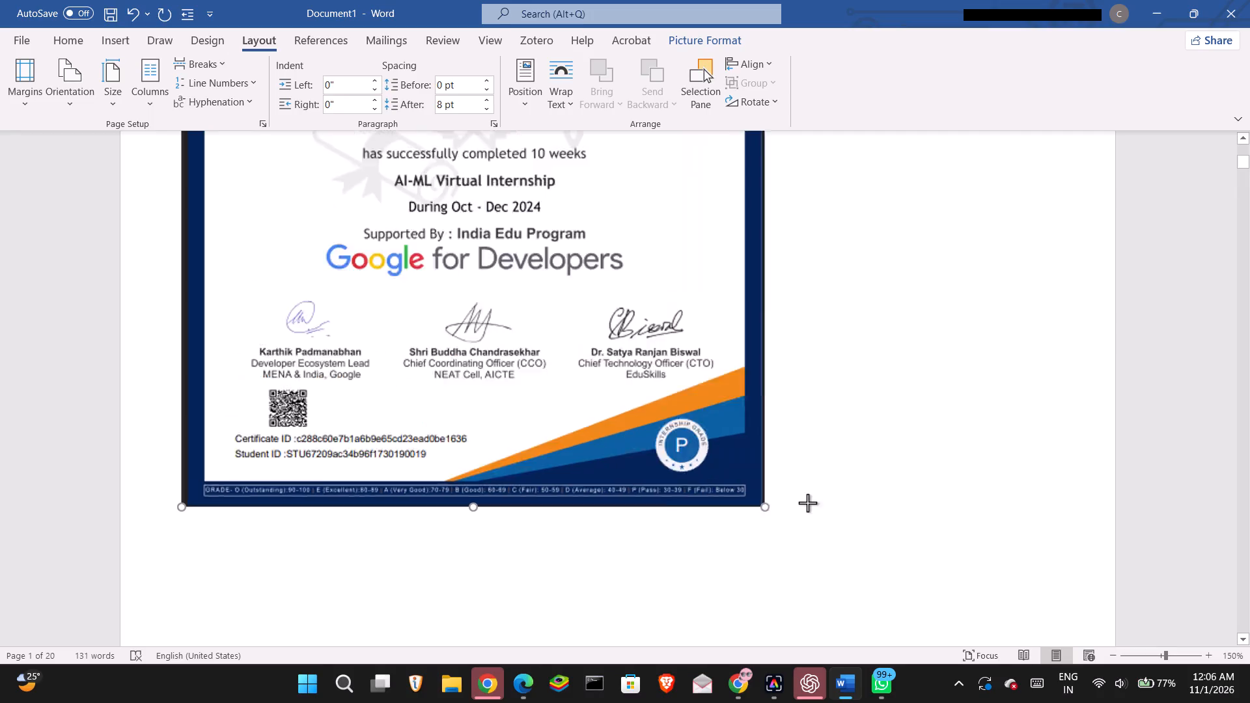
{"action": "left_click_drag", "start_coordinate": [807, 503], "coordinate": [941, 555]}
Enlarge the Google AI-ML certificate further until it nearly fills the first page below its title.
{"action": "scroll", "coordinate": [590, 452], "scroll_direction": "down", "scroll_amount": 4, "text": "ctrl"}
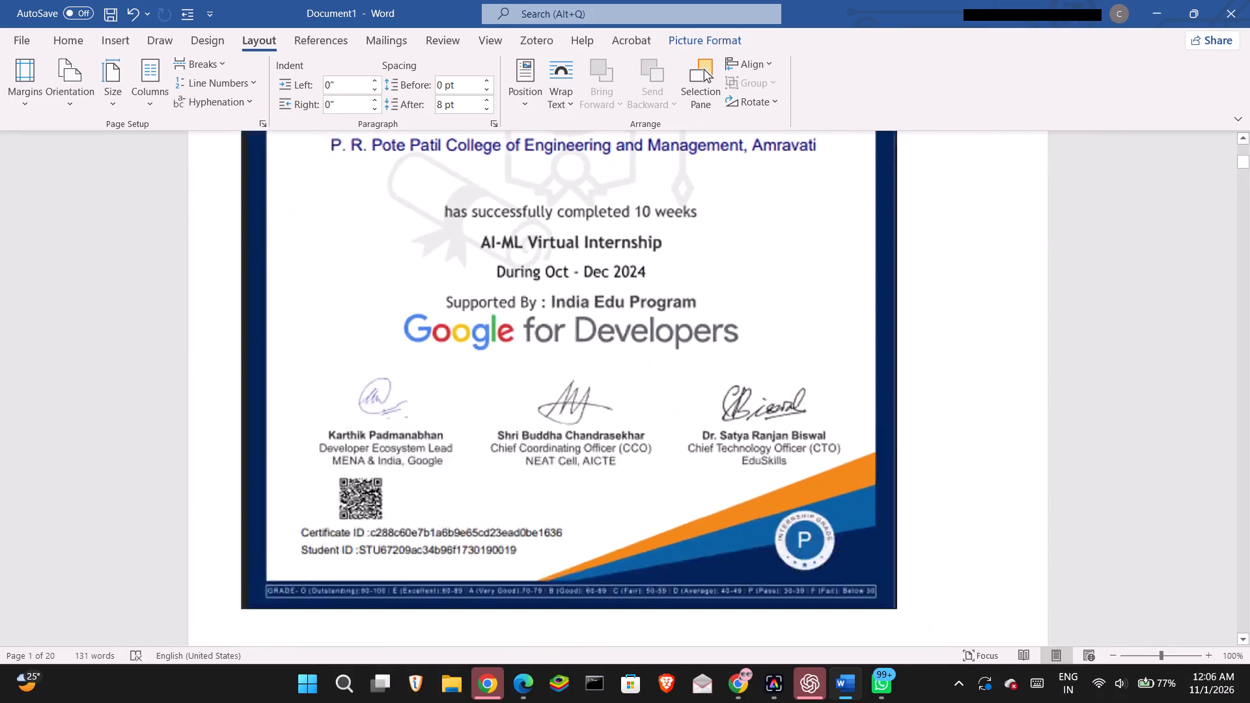
{"action": "scroll", "coordinate": [590, 452], "scroll_direction": "down", "scroll_amount": 4, "text": "ctrl"}
{"action": "scroll", "coordinate": [590, 452], "scroll_direction": "up", "scroll_amount": 4, "text": "ctrl"}
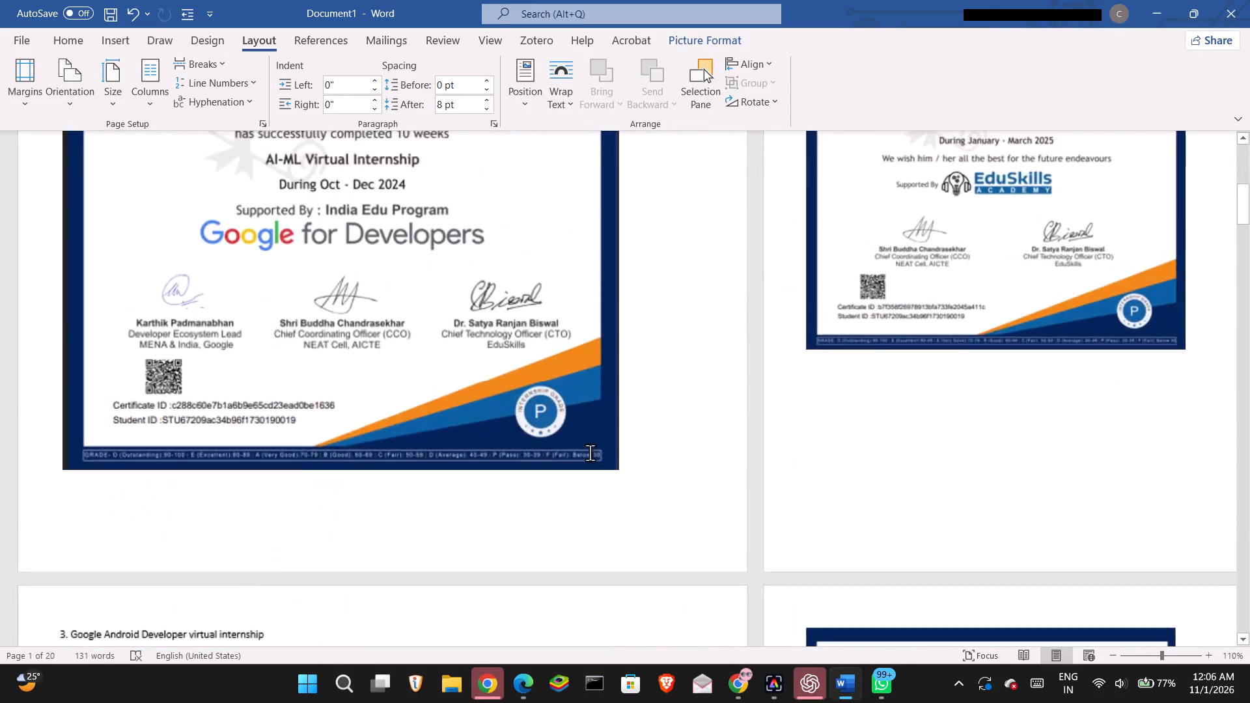
{"action": "scroll", "coordinate": [590, 452], "scroll_direction": "up", "scroll_amount": 3}
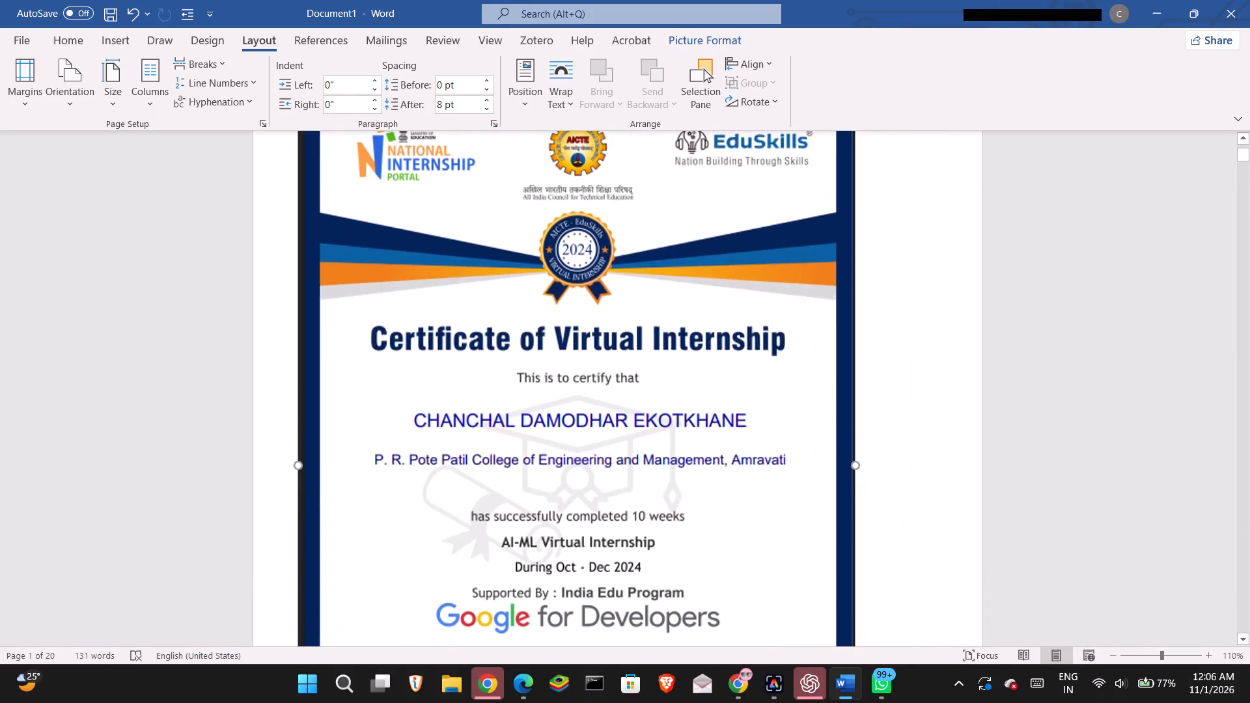
{"action": "scroll", "coordinate": [590, 452], "scroll_direction": "down", "scroll_amount": 5, "text": "ctrl"}
{"action": "scroll", "coordinate": [590, 452], "scroll_direction": "up", "scroll_amount": 1}
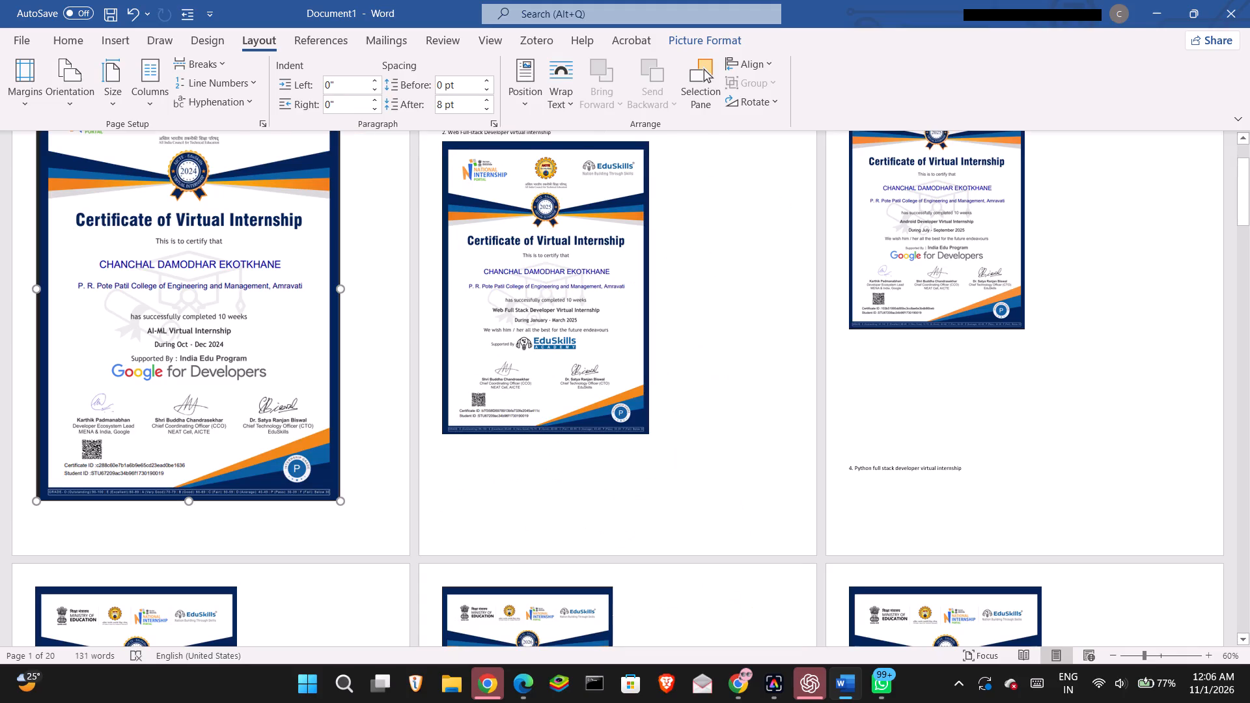
{"action": "scroll", "coordinate": [590, 452], "scroll_direction": "up", "scroll_amount": 1}
{"action": "left_click", "coordinate": [240, 521]}
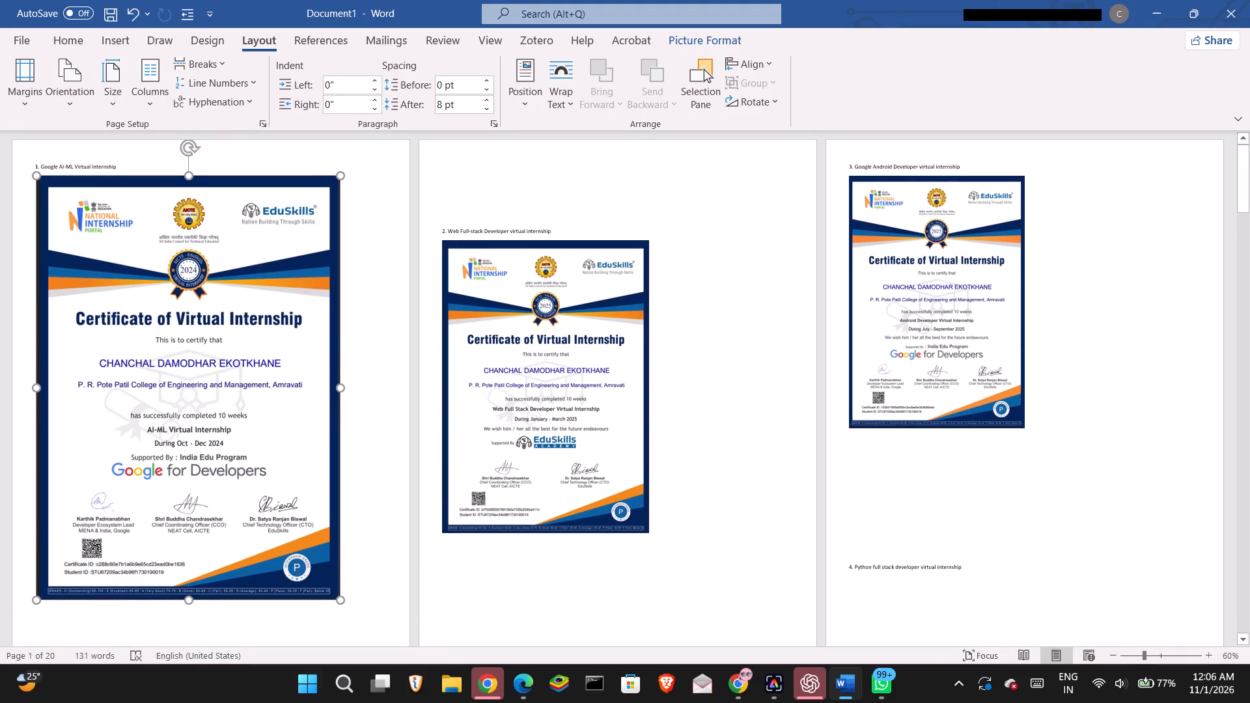
{"action": "scroll", "coordinate": [467, 523], "scroll_direction": "down", "scroll_amount": 1, "text": "ctrl"}
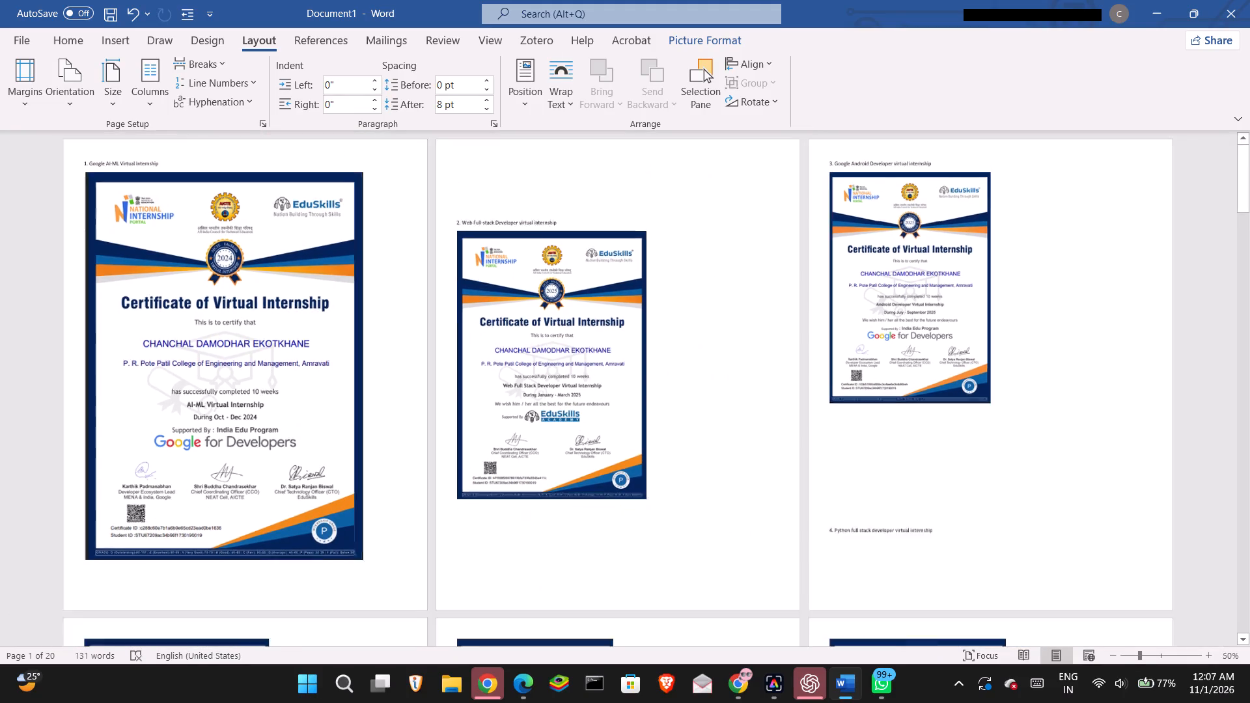
{"action": "scroll", "coordinate": [467, 523], "scroll_direction": "down", "scroll_amount": 2, "text": "ctrl"}
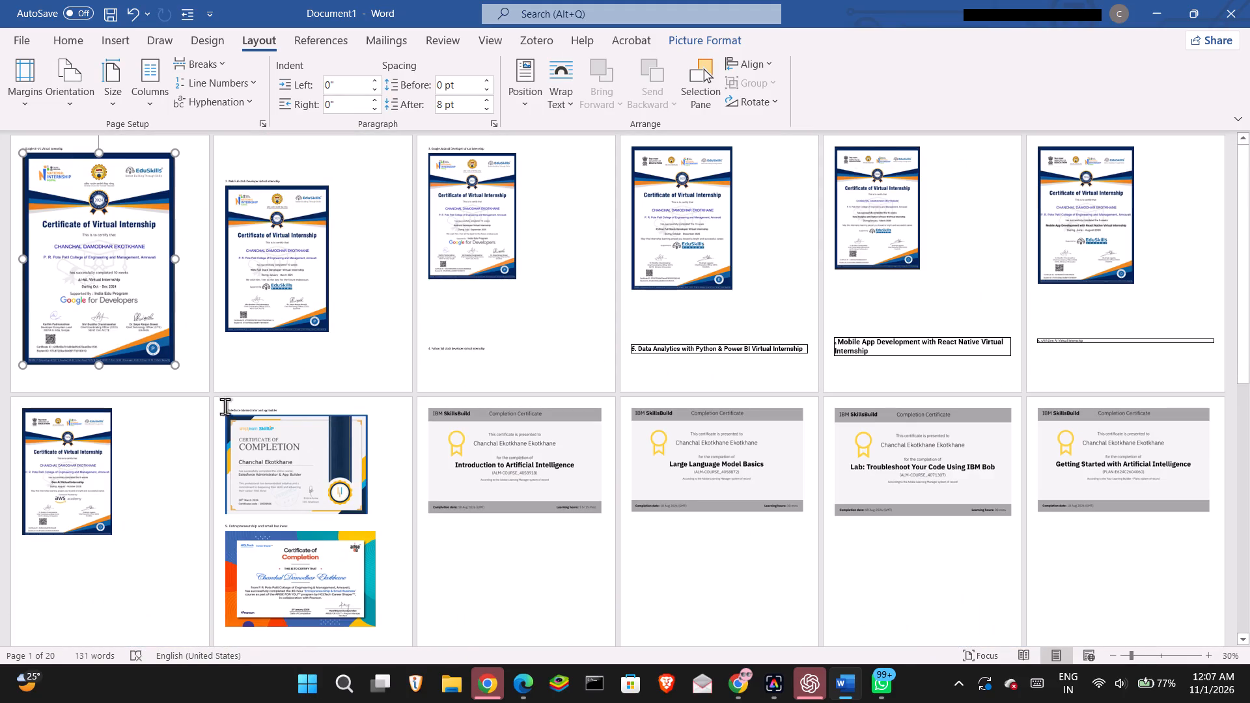
{"action": "left_click_drag", "start_coordinate": [173, 365], "coordinate": [183, 367]}
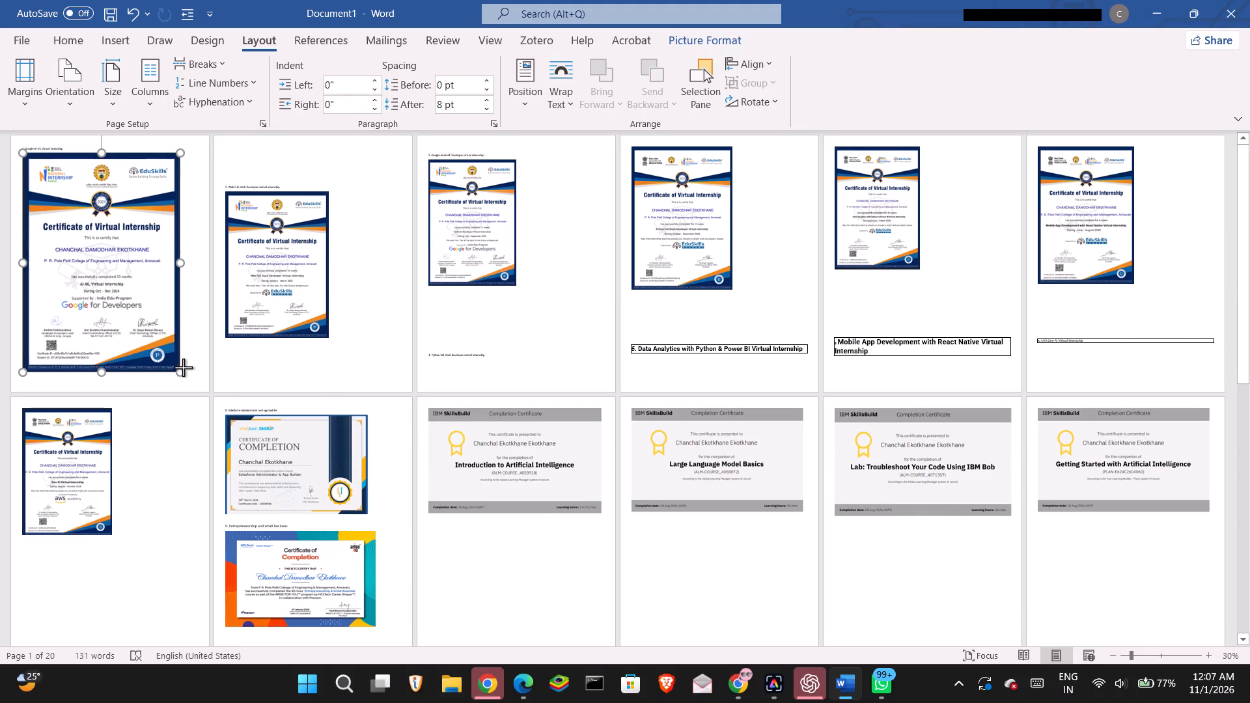
{"action": "left_click_drag", "start_coordinate": [183, 367], "coordinate": [184, 368]}
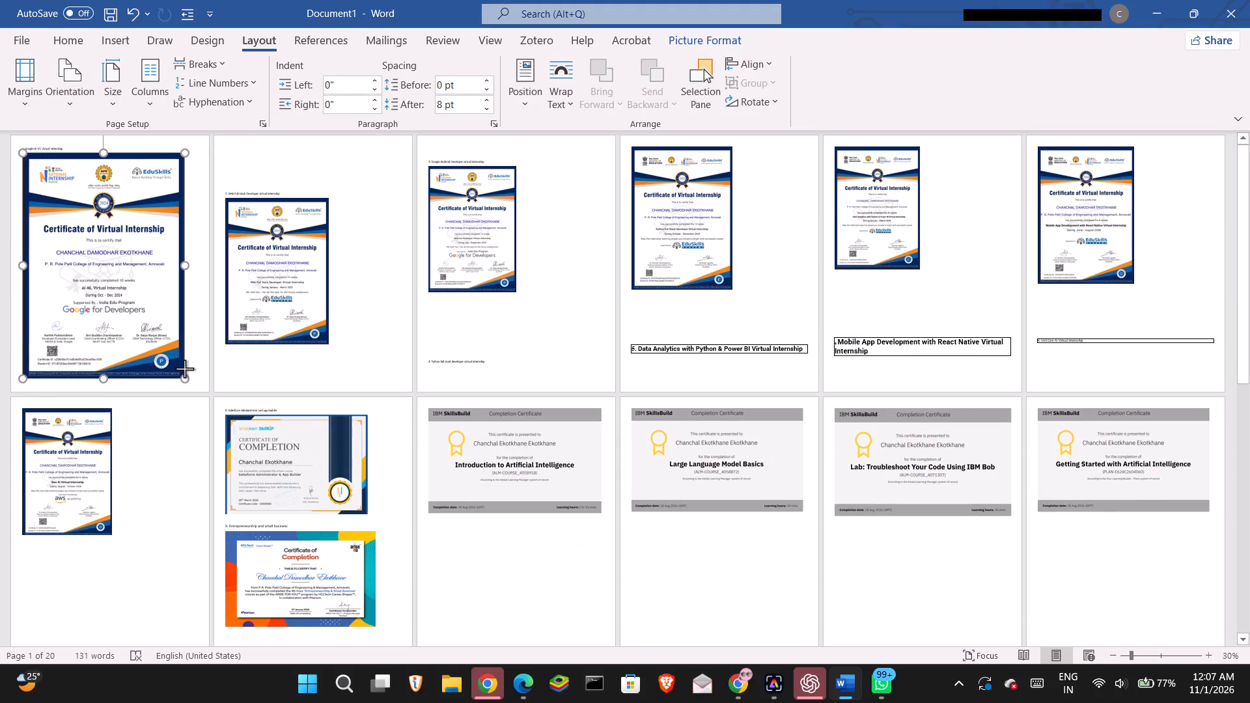
{"action": "left_click_drag", "start_coordinate": [184, 368], "coordinate": [184, 370]}
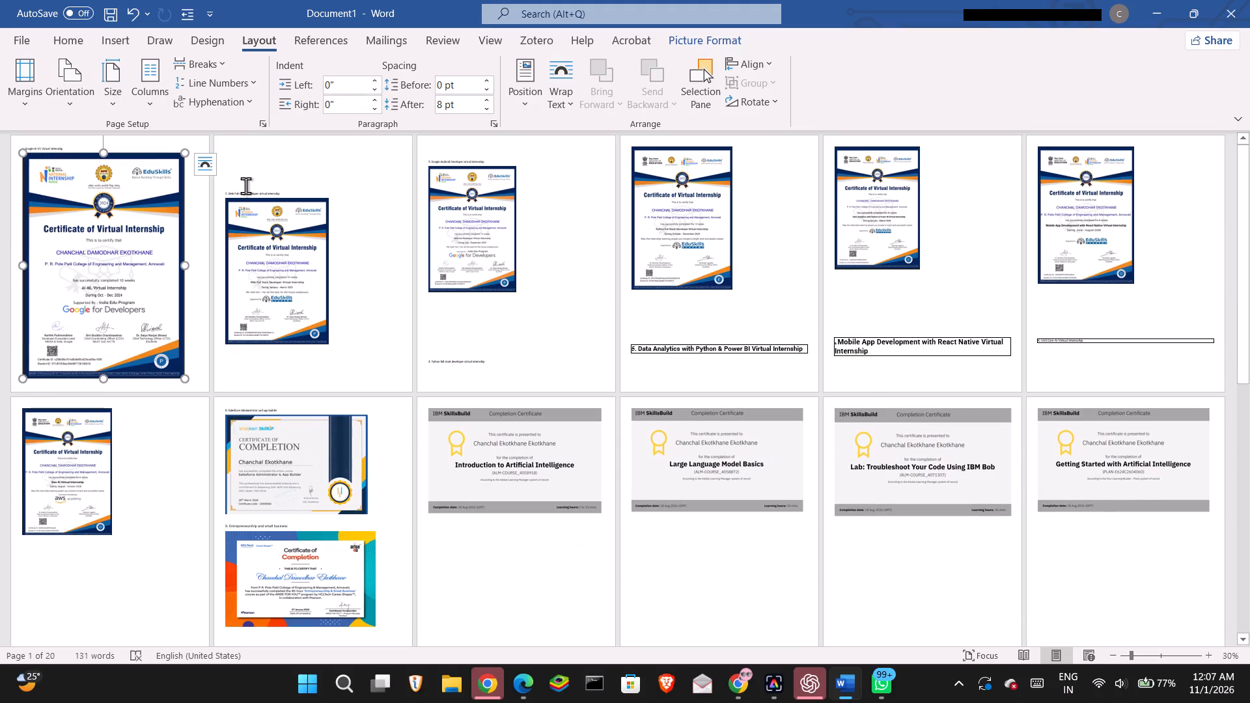
Delete the empty lines above the "2. Web Full-stack Developer virtual internship" title so it starts at the top of page 2.
{"action": "left_click", "coordinate": [245, 181]}
{"action": "key", "text": "BackSpace"}
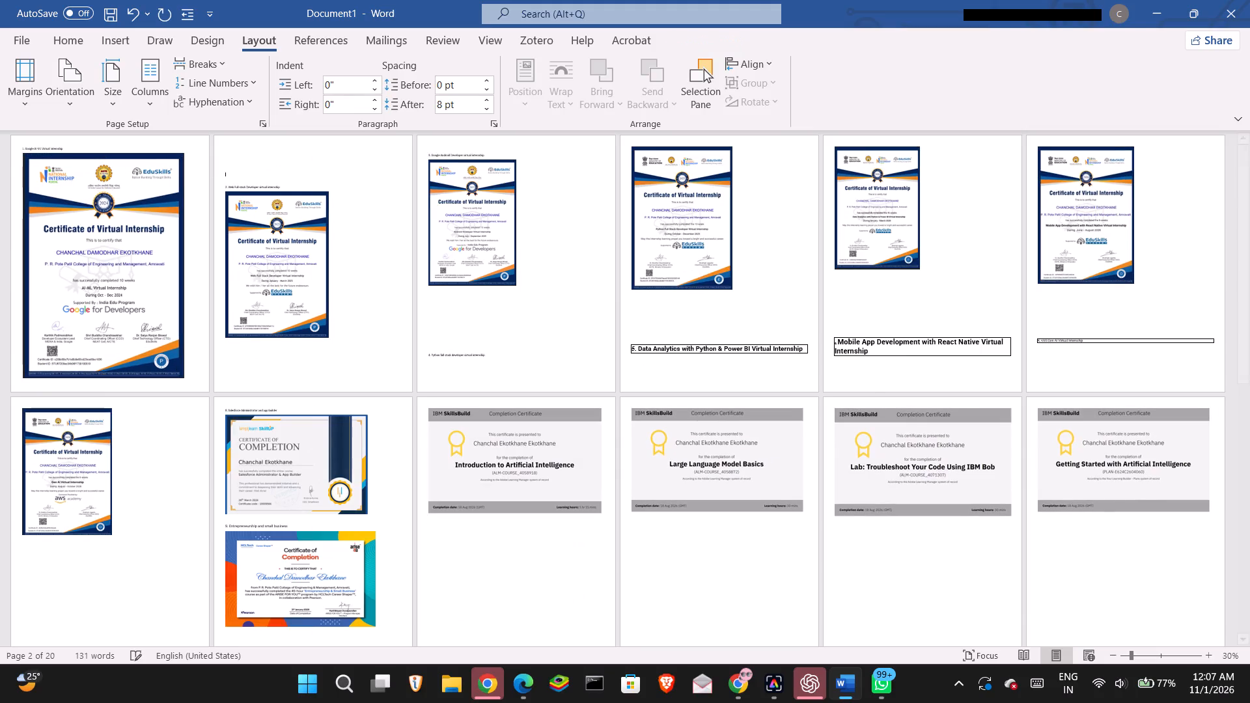
{"action": "key", "text": "BackSpace"}
{"action": "key", "text": "BackSpace"}
{"action": "key", "text": "BackSpace"}
{"action": "key", "text": "BackSpace"}
{"action": "key", "text": "BackSpace"}
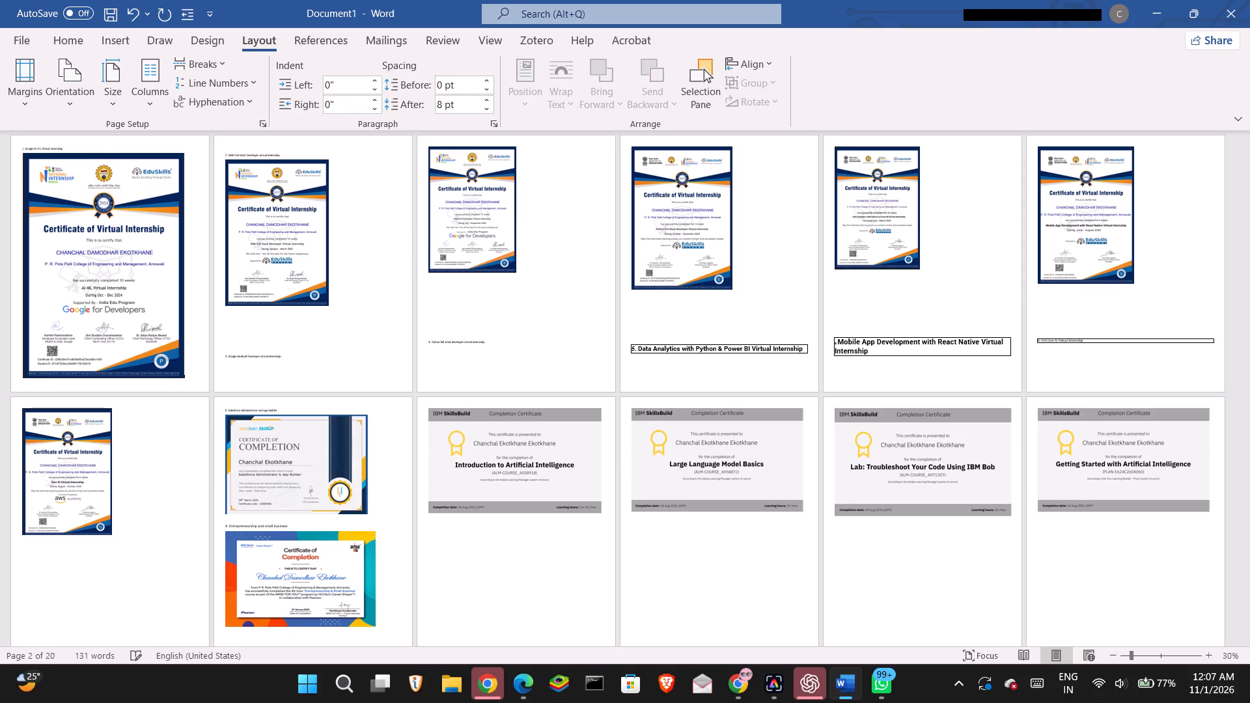
{"action": "key", "text": "BackSpace"}
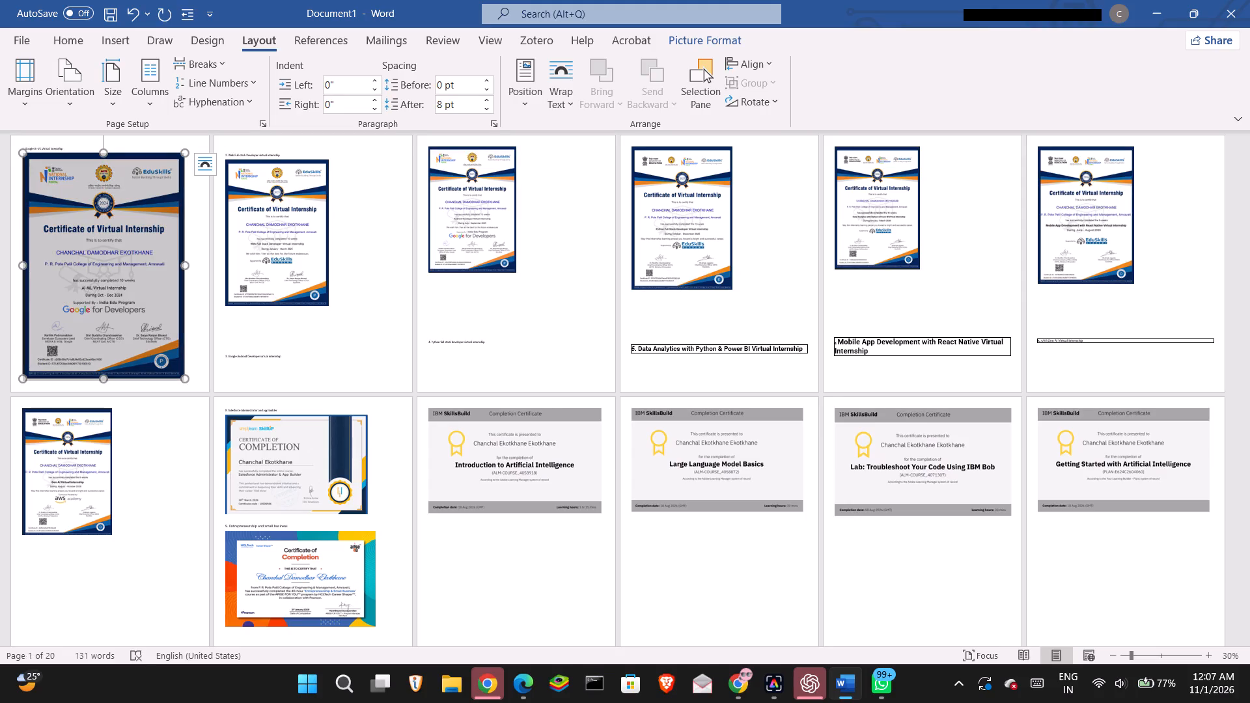
Enlarge the Web Full Stack Developer certificate image to nearly fill page 2 below its title.
{"action": "left_click", "coordinate": [281, 197]}
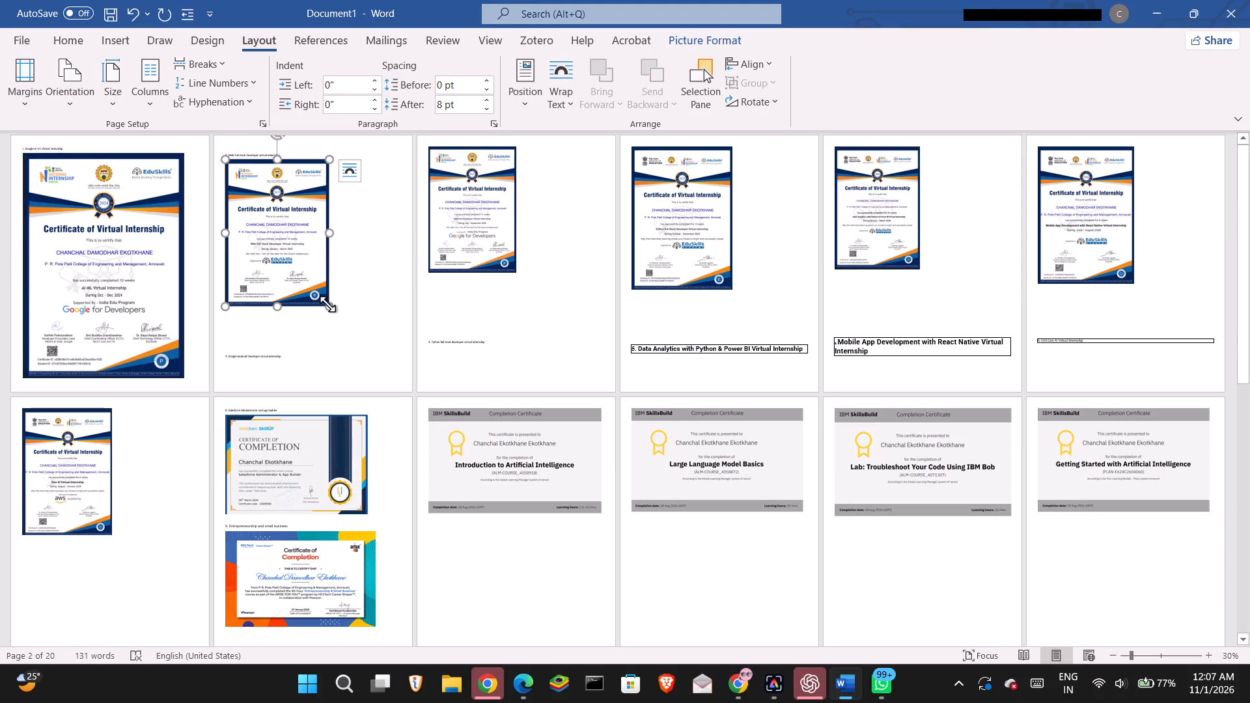
{"action": "left_click_drag", "start_coordinate": [327, 309], "coordinate": [379, 339]}
Delete the empty lines above the "3. Google Android Developer virtual internship" title, keeping the title at the top of page 3.
{"action": "left_click", "coordinate": [472, 179]}
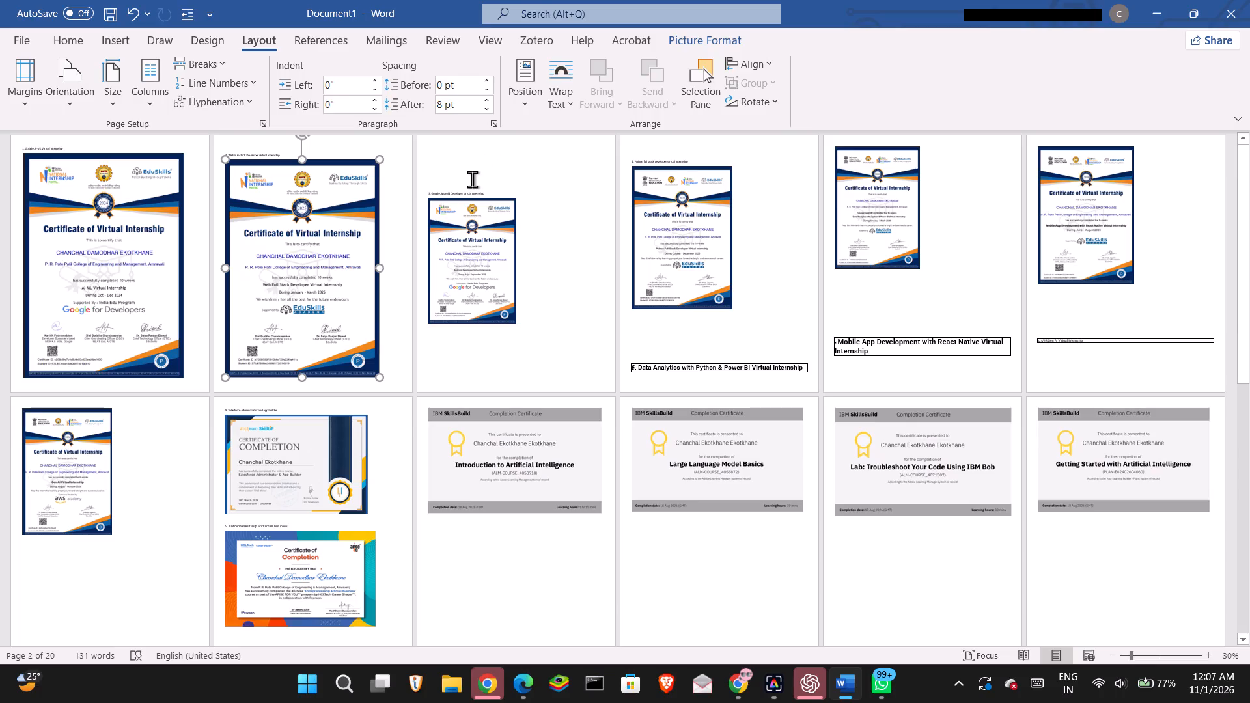
{"action": "key", "text": "BackSpace"}
{"action": "key", "text": "BackSpace"}
{"action": "key", "text": "BackSpace"}
{"action": "key", "text": "BackSpace"}
{"action": "key", "text": "BackSpace"}
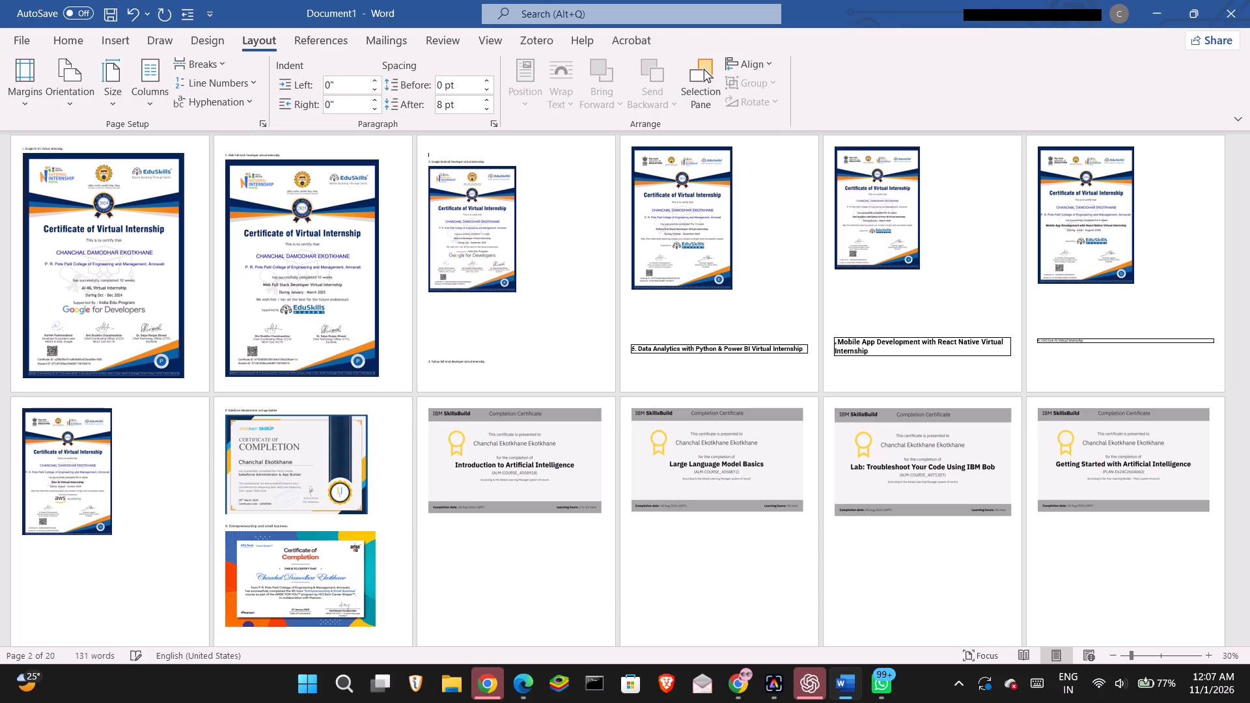
{"action": "key", "text": "Down"}
{"action": "key", "text": "Down"}
{"action": "key", "text": "BackSpace"}
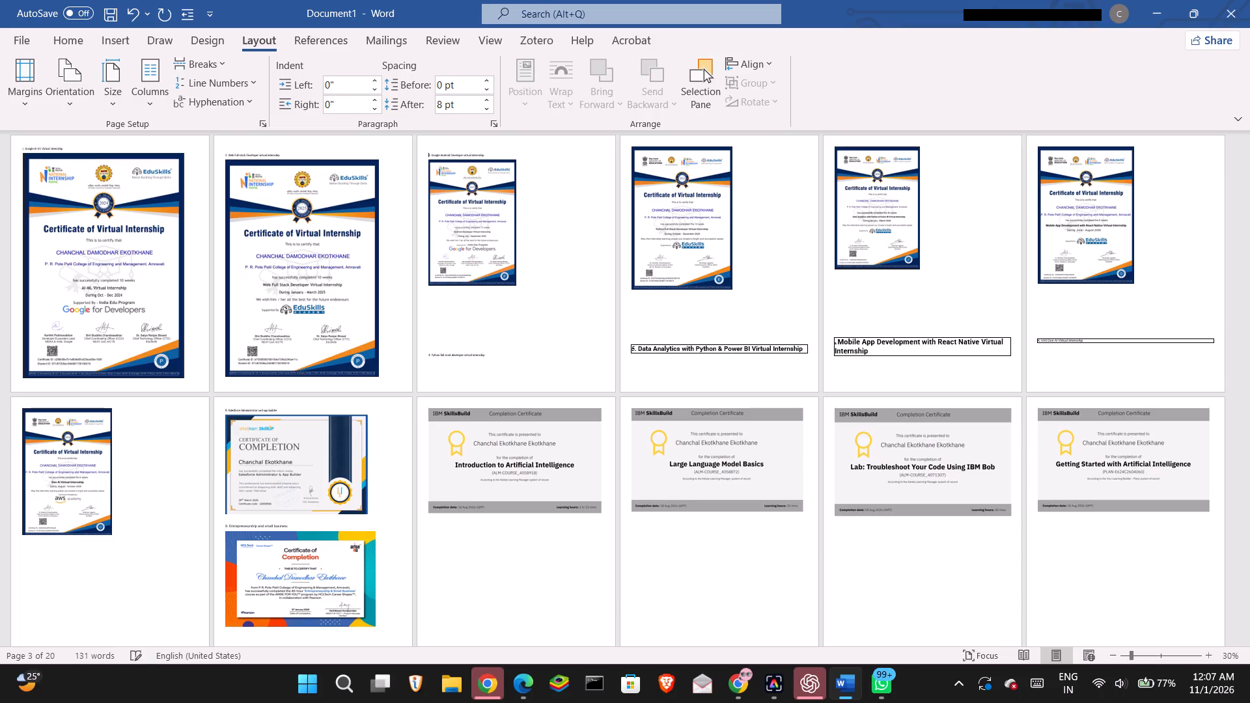
{"action": "key", "text": "BackSpace"}
{"action": "key", "text": "BackSpace"}
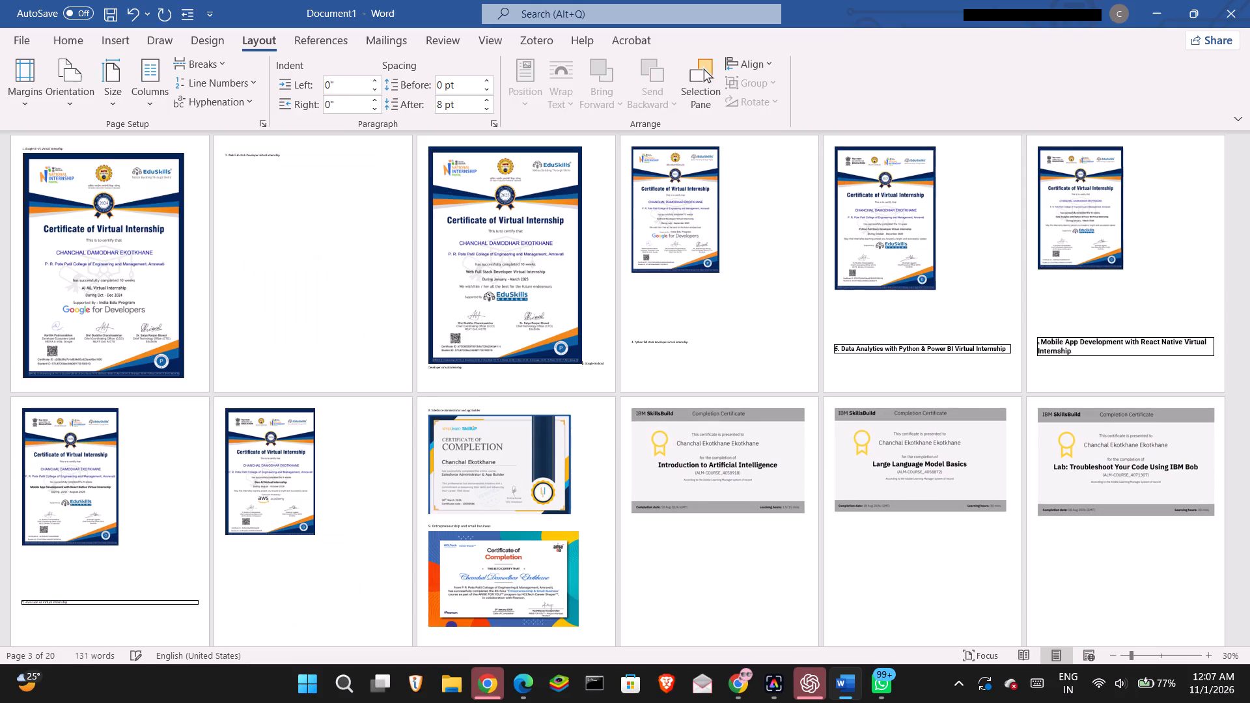
{"action": "key", "text": "ctrl+z"}
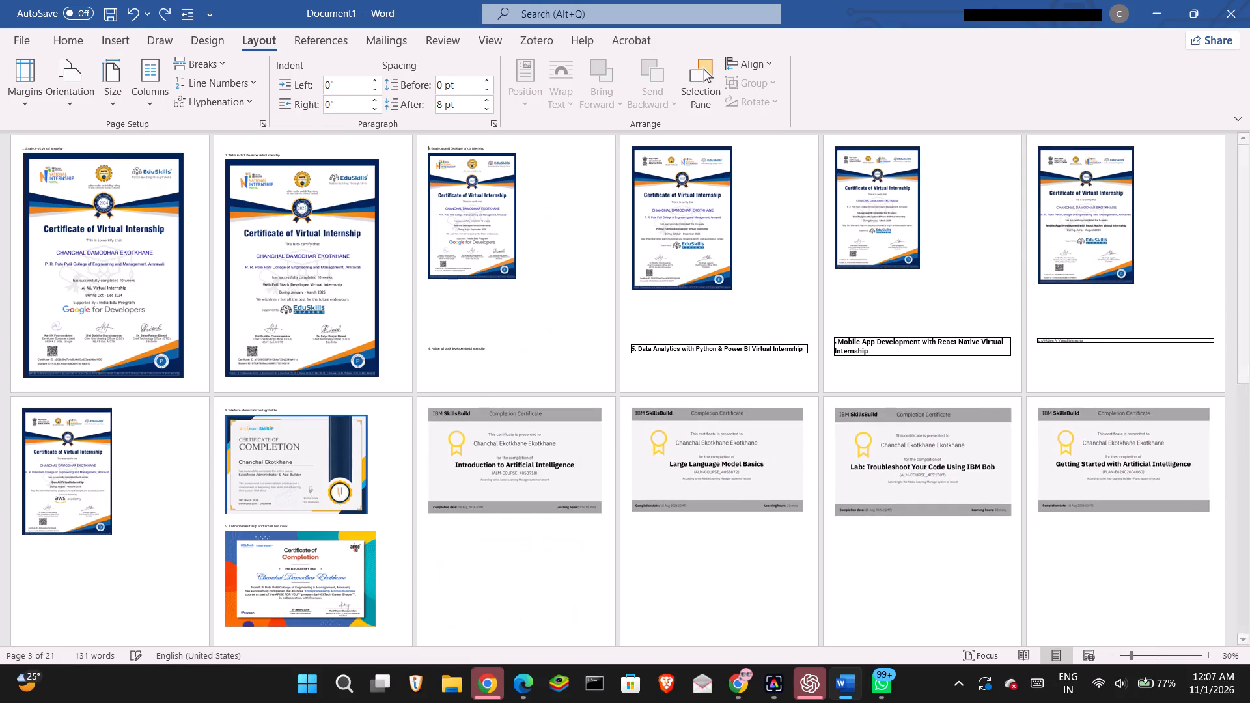
{"action": "left_click", "coordinate": [225, 154]}
Enlarge the Android Developer certificate image to nearly fill page 3, keeping it on the same page as its title.
{"action": "left_click", "coordinate": [514, 244]}
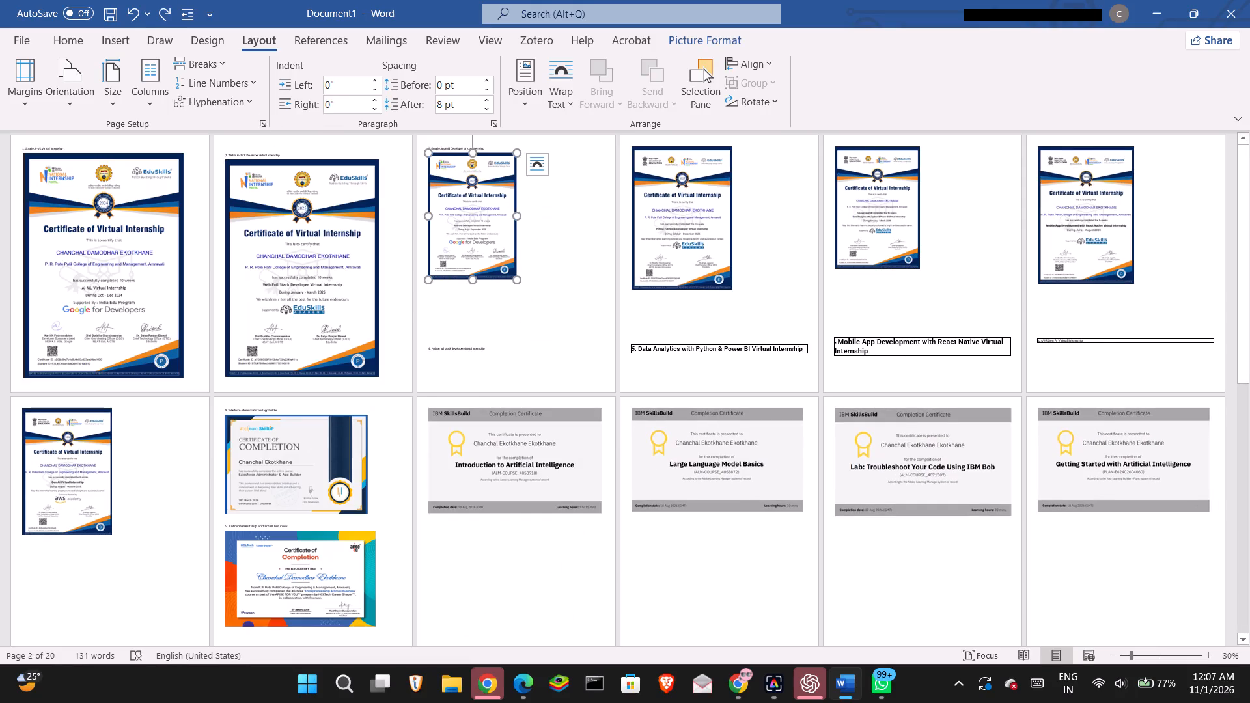
{"action": "left_click_drag", "start_coordinate": [519, 283], "coordinate": [589, 361]}
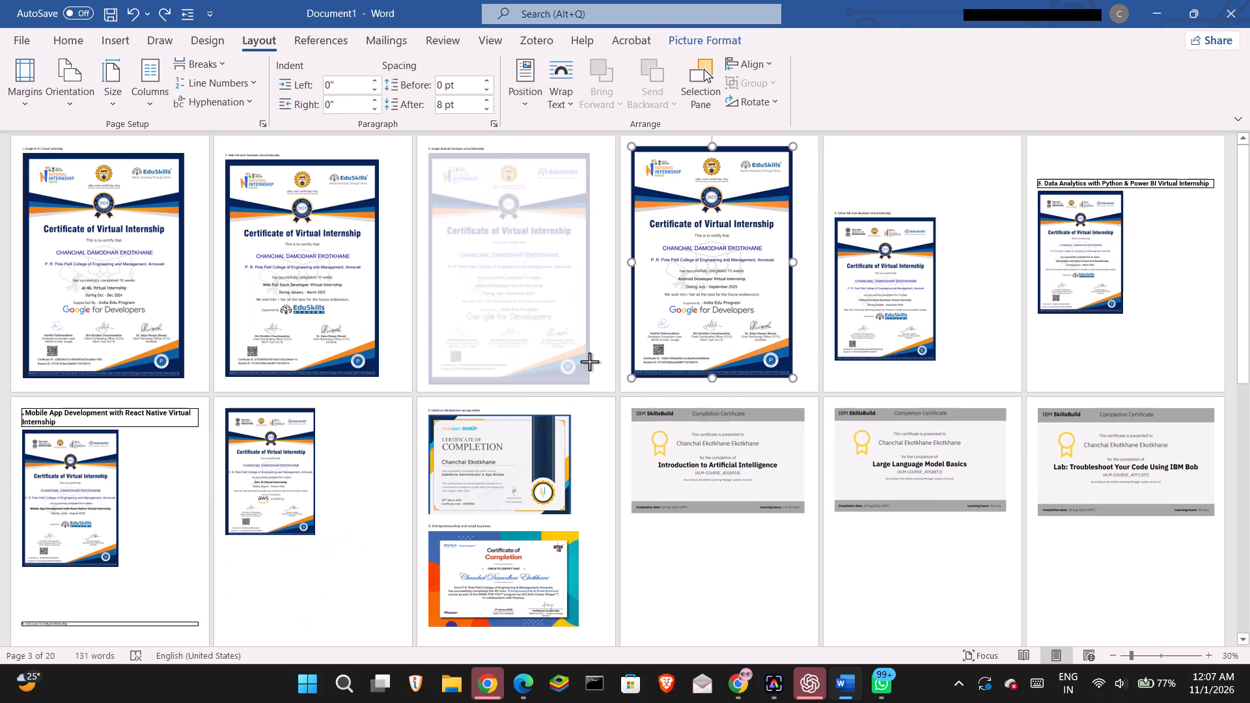
{"action": "left_click_drag", "start_coordinate": [589, 361], "coordinate": [583, 339]}
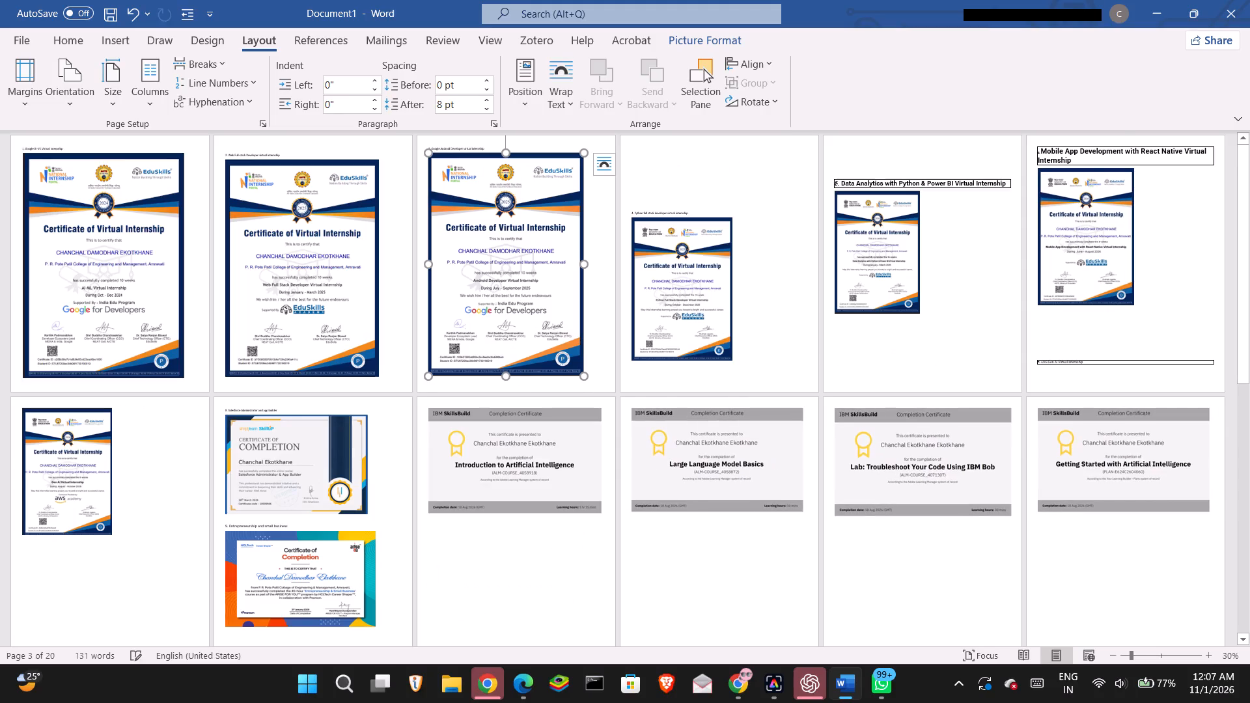
Delete the empty lines above the "4. Python full stack developer virtual internship" title so it starts at the top of page 4.
{"action": "left_click", "coordinate": [630, 212]}
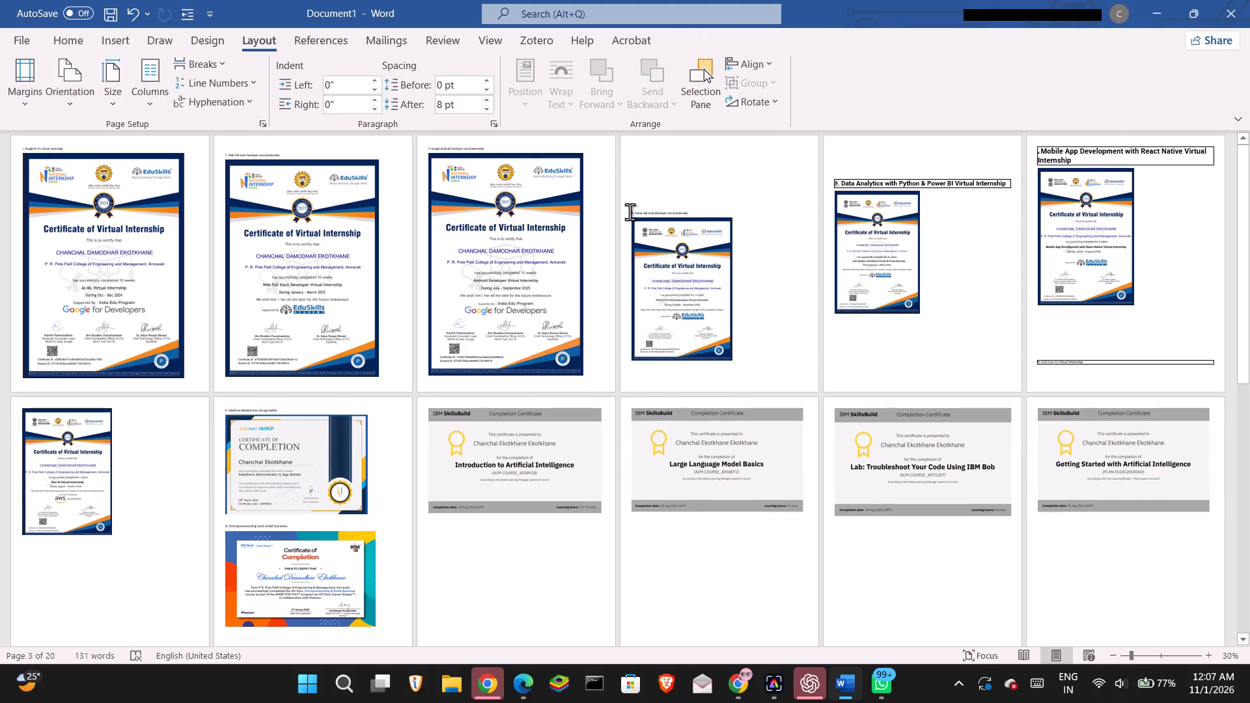
{"action": "scroll", "coordinate": [630, 212], "scroll_direction": "up", "scroll_amount": 4}
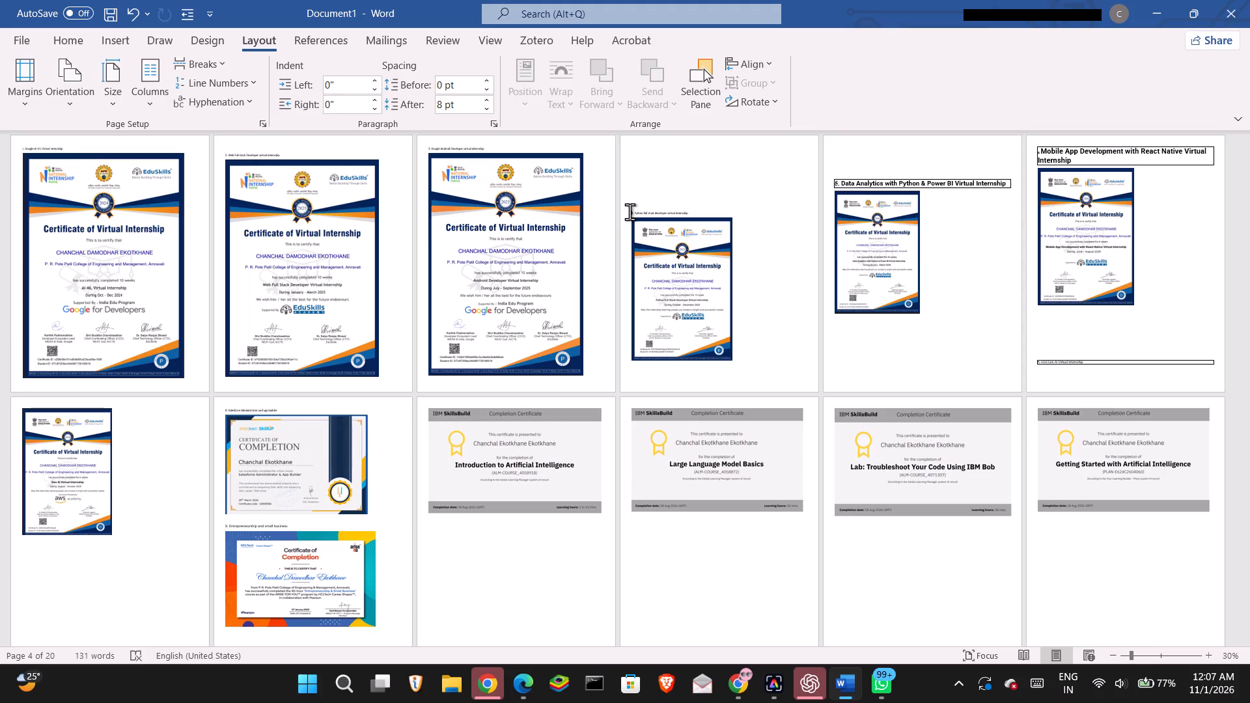
{"action": "scroll", "coordinate": [630, 212], "scroll_direction": "up", "scroll_amount": 2}
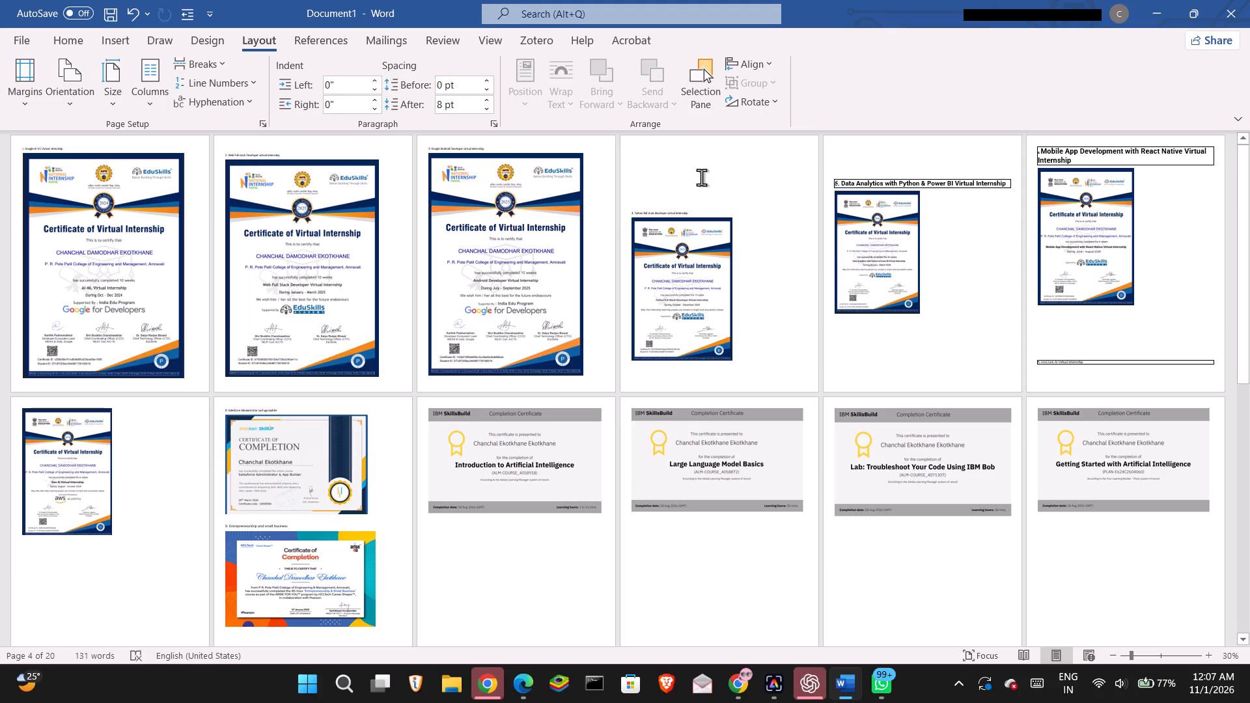
{"action": "scroll", "coordinate": [701, 177], "scroll_direction": "up", "scroll_amount": 5, "text": "ctrl"}
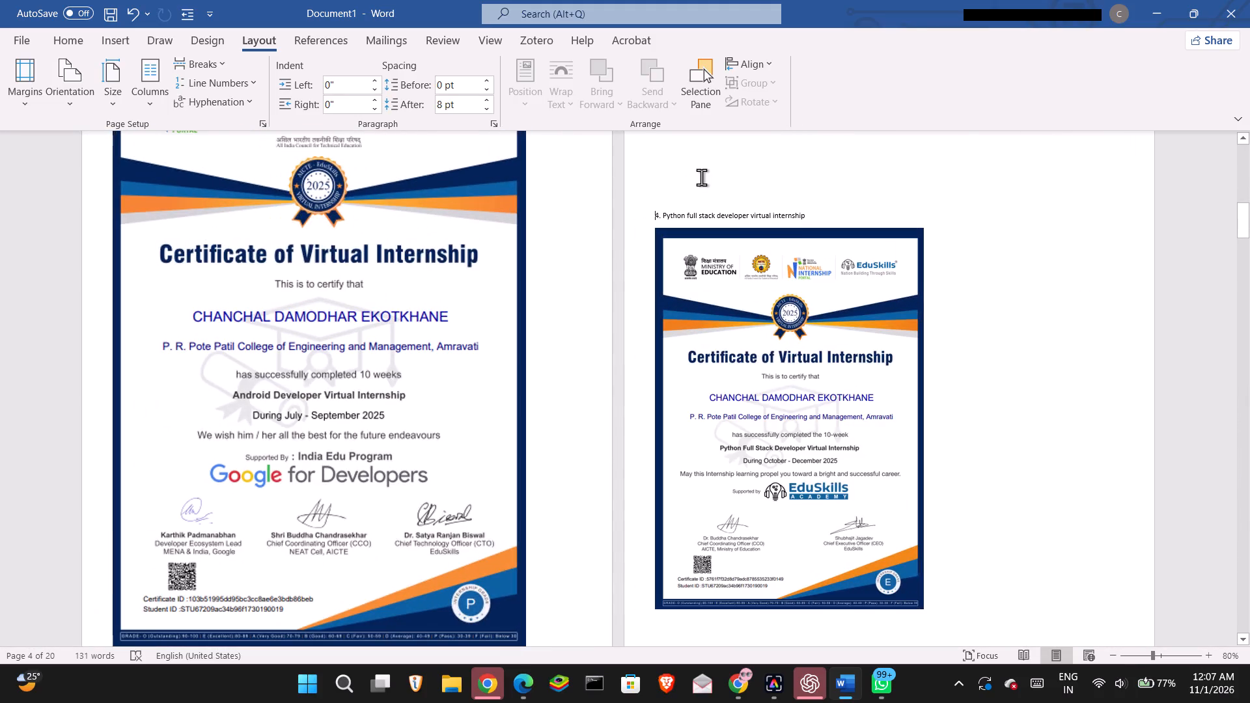
{"action": "scroll", "coordinate": [418, 260], "scroll_direction": "right", "scroll_amount": 1}
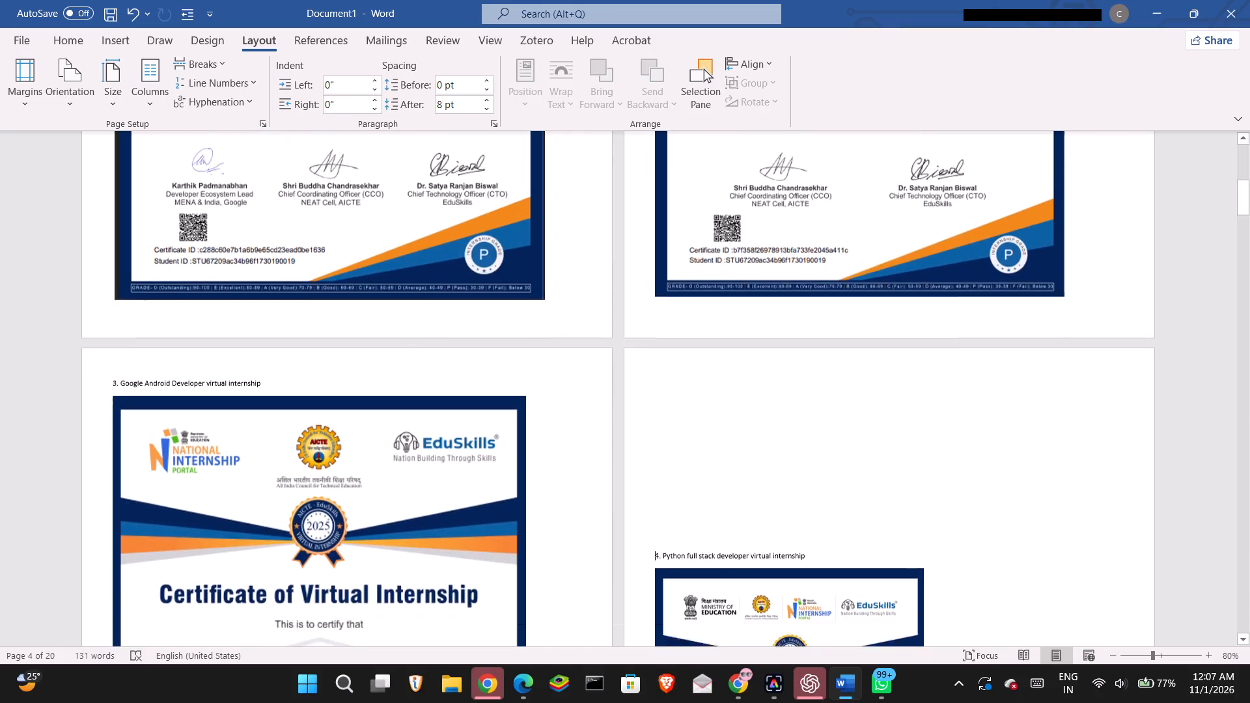
{"action": "scroll", "coordinate": [418, 260], "scroll_direction": "right", "scroll_amount": 3}
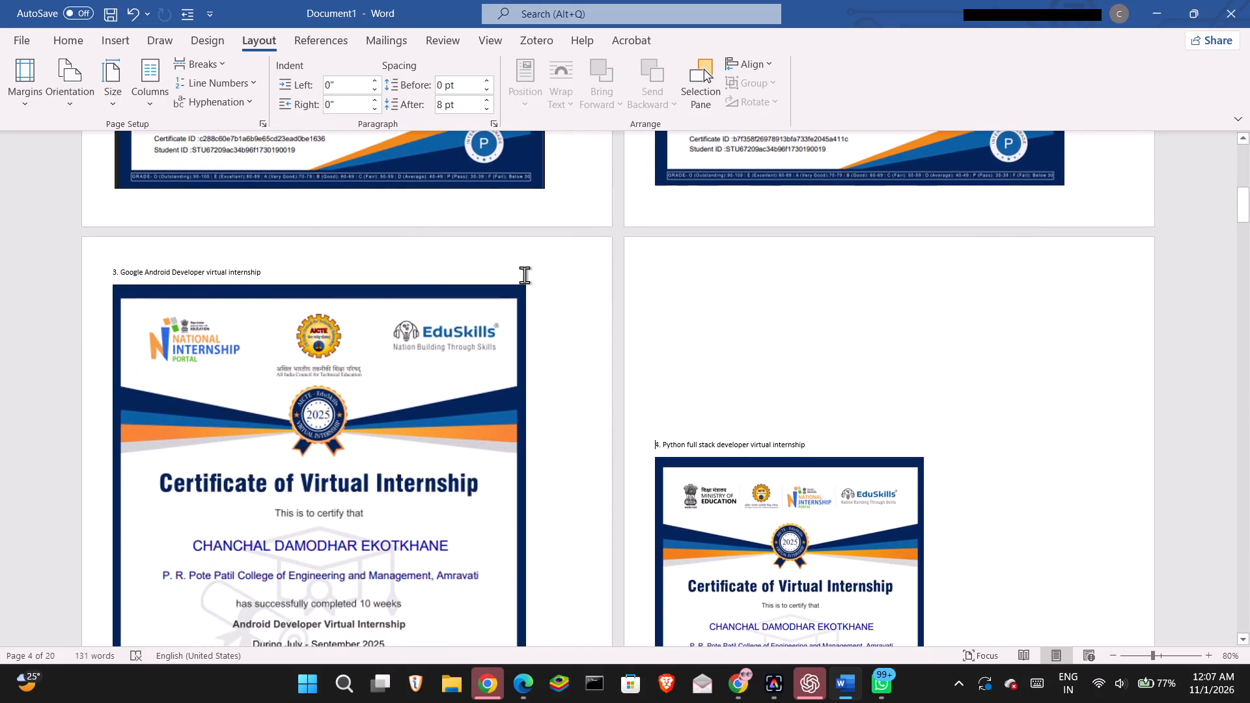
{"action": "scroll", "coordinate": [644, 334], "scroll_direction": "up", "scroll_amount": 5, "text": "ctrl"}
{"action": "scroll", "coordinate": [644, 334], "scroll_direction": "down", "scroll_amount": 8, "text": "ctrl"}
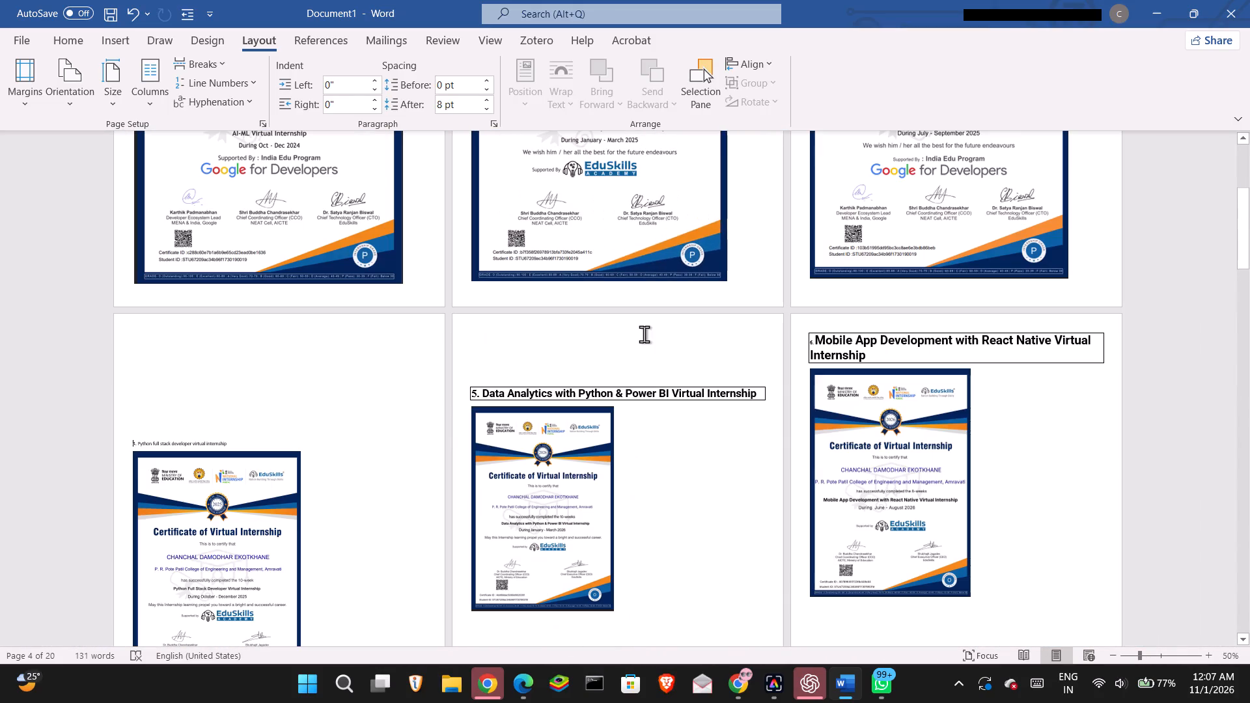
{"action": "scroll", "coordinate": [644, 334], "scroll_direction": "down", "scroll_amount": 3, "text": "ctrl"}
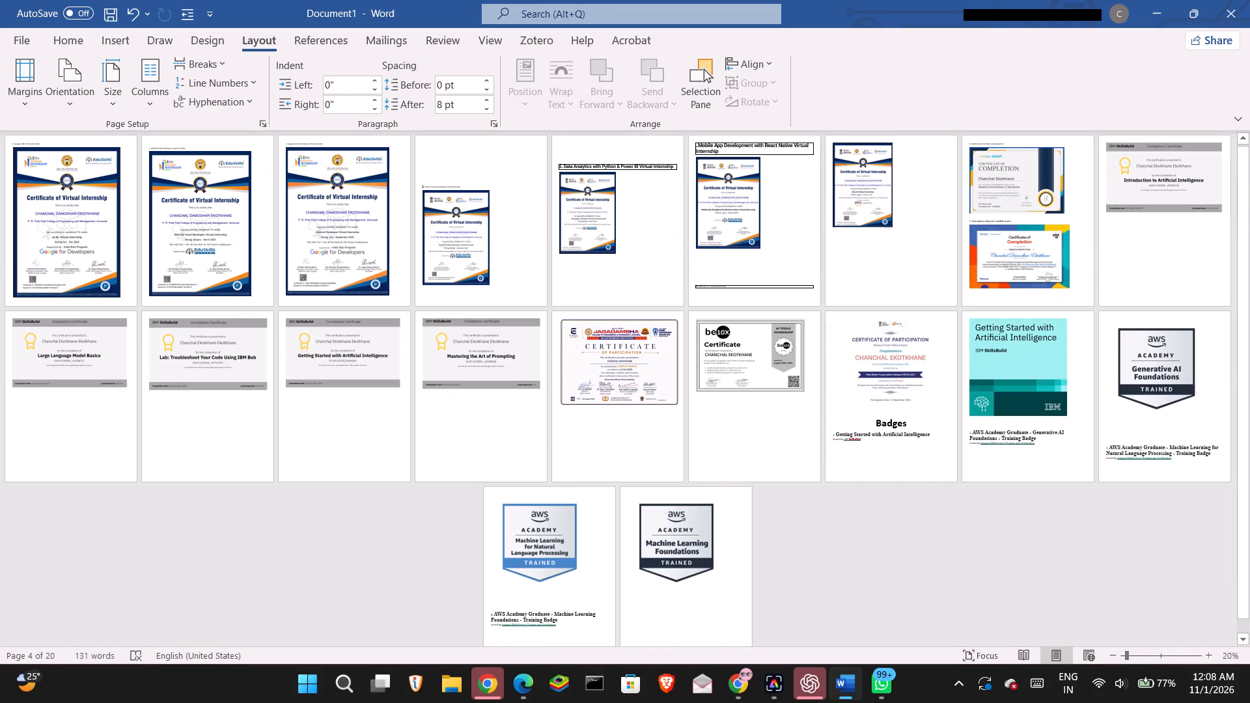
{"action": "scroll", "coordinate": [644, 334], "scroll_direction": "up", "scroll_amount": 1, "text": "ctrl"}
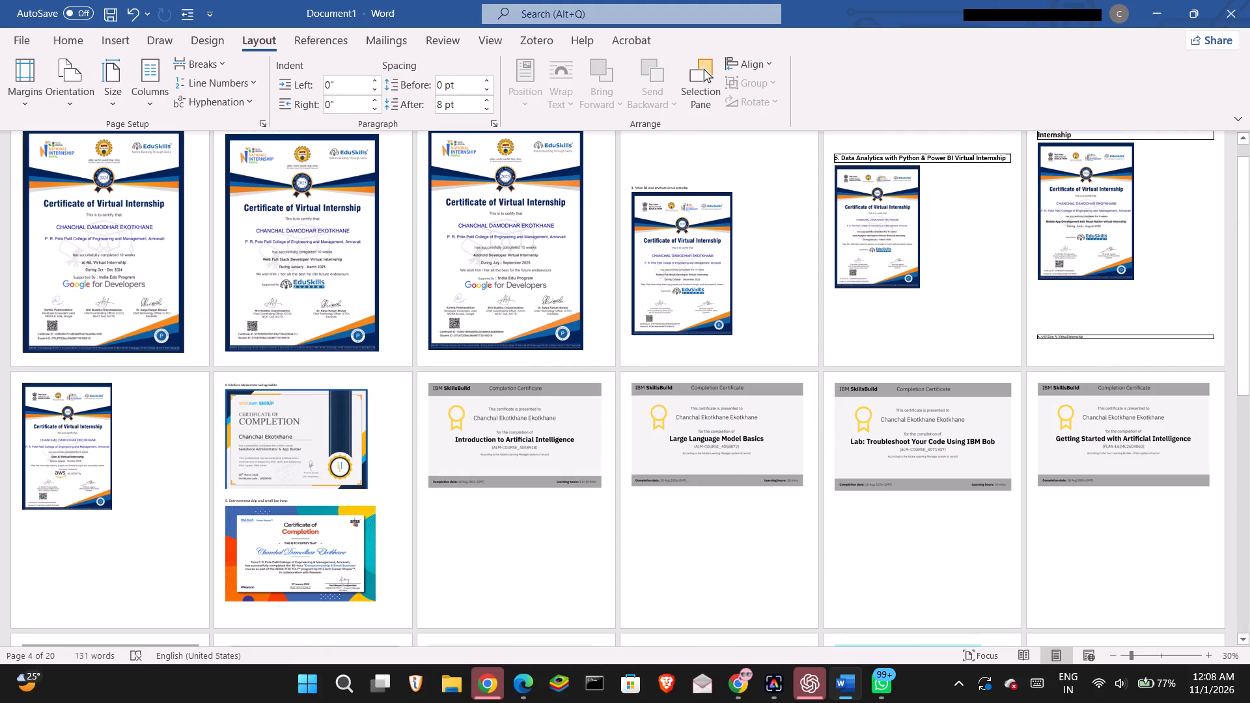
{"action": "scroll", "coordinate": [644, 334], "scroll_direction": "right", "scroll_amount": 1}
{"action": "key", "text": "BackSpace"}
{"action": "key", "text": "BackSpace"}
{"action": "key", "text": "BackSpace"}
{"action": "key", "text": "BackSpace"}
{"action": "key", "text": "BackSpace"}
{"action": "key", "text": "BackSpace"}
{"action": "key", "text": "BackSpace"}
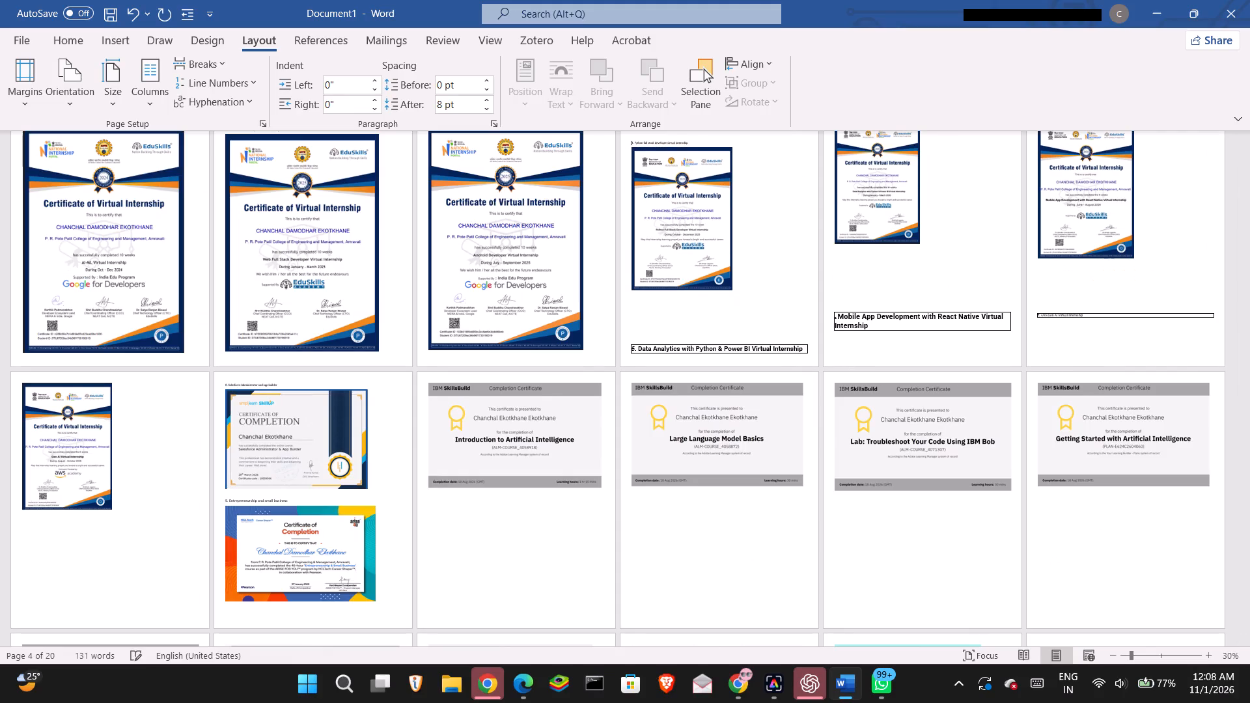
{"action": "key", "text": "BackSpace"}
{"action": "key", "text": "BackSpace"}
{"action": "scroll", "coordinate": [635, 193], "scroll_direction": "up", "scroll_amount": 1}
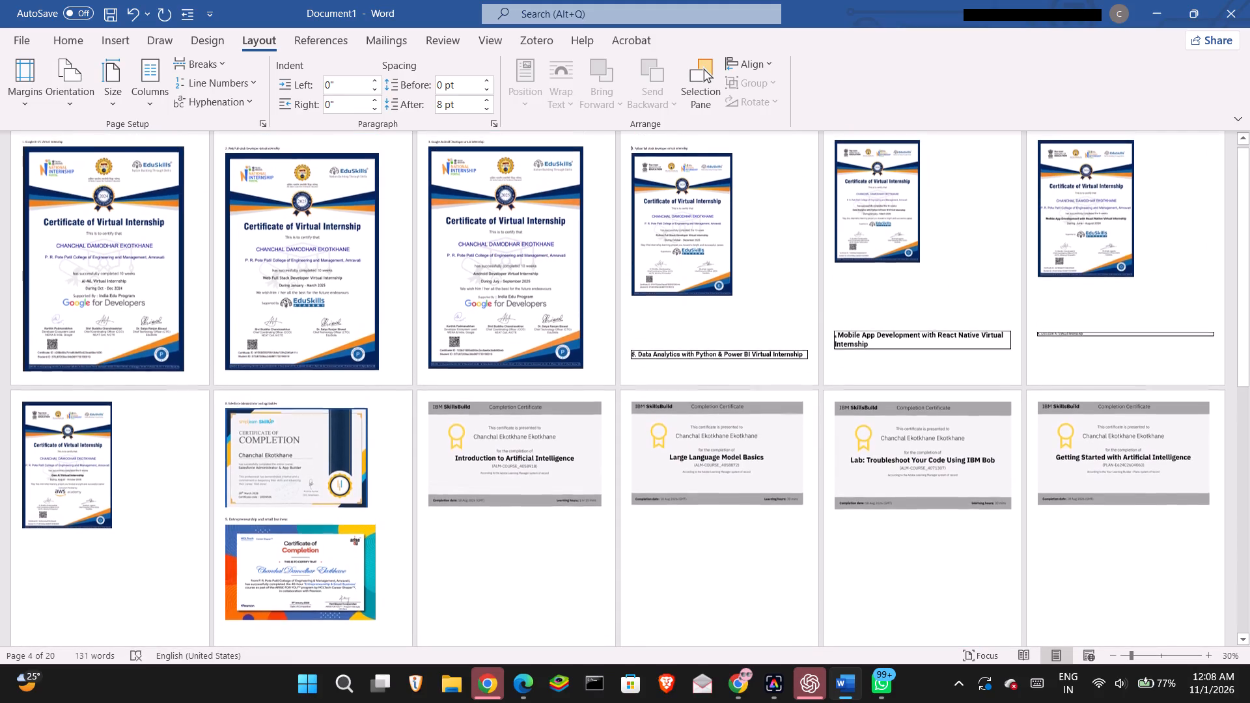
{"action": "scroll", "coordinate": [635, 193], "scroll_direction": "up", "scroll_amount": 1}
{"action": "key", "text": "BackSpace"}
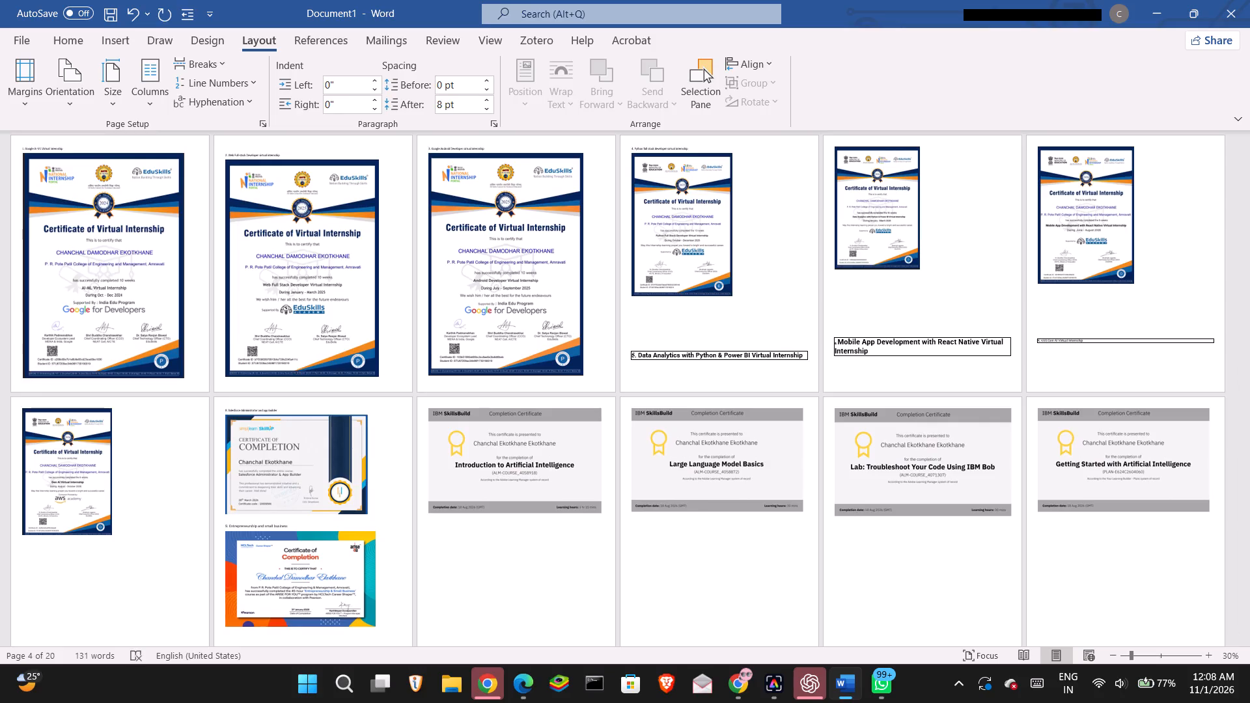
Enlarge the Python Full Stack Developer certificate image to nearly fill page 4 below its title.
{"action": "left_click", "coordinate": [689, 257]}
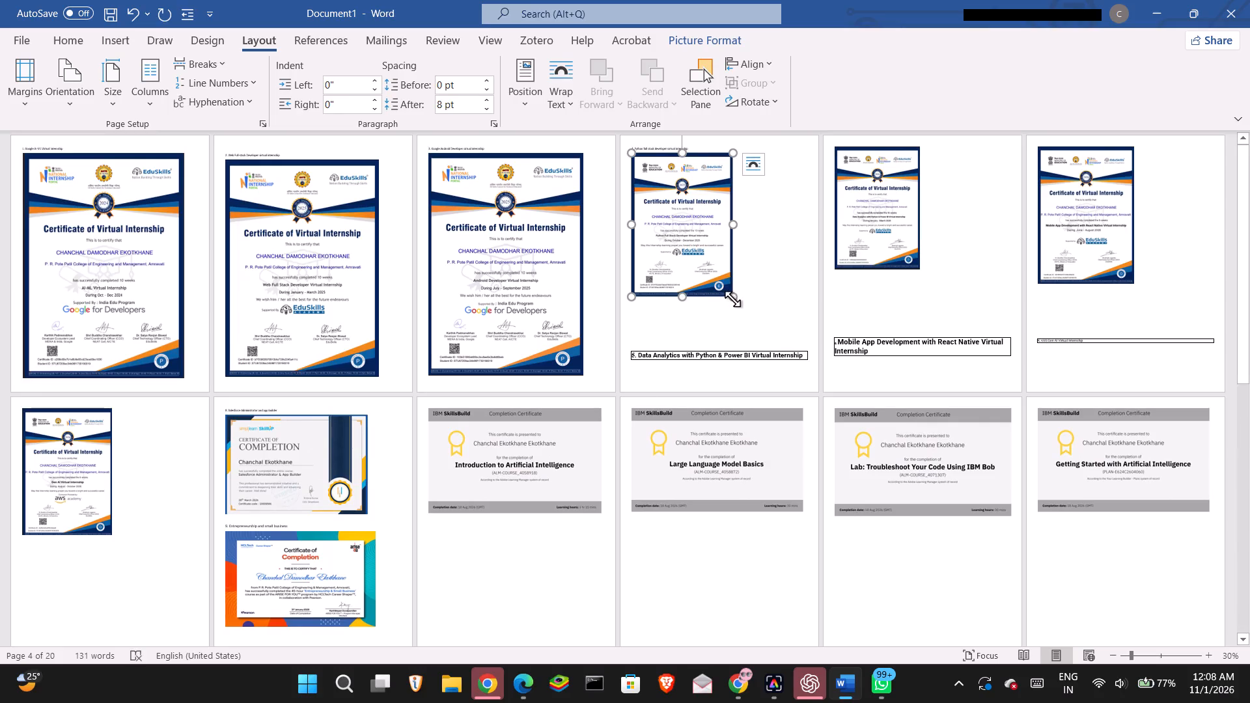
{"action": "left_click_drag", "start_coordinate": [732, 299], "coordinate": [790, 329]}
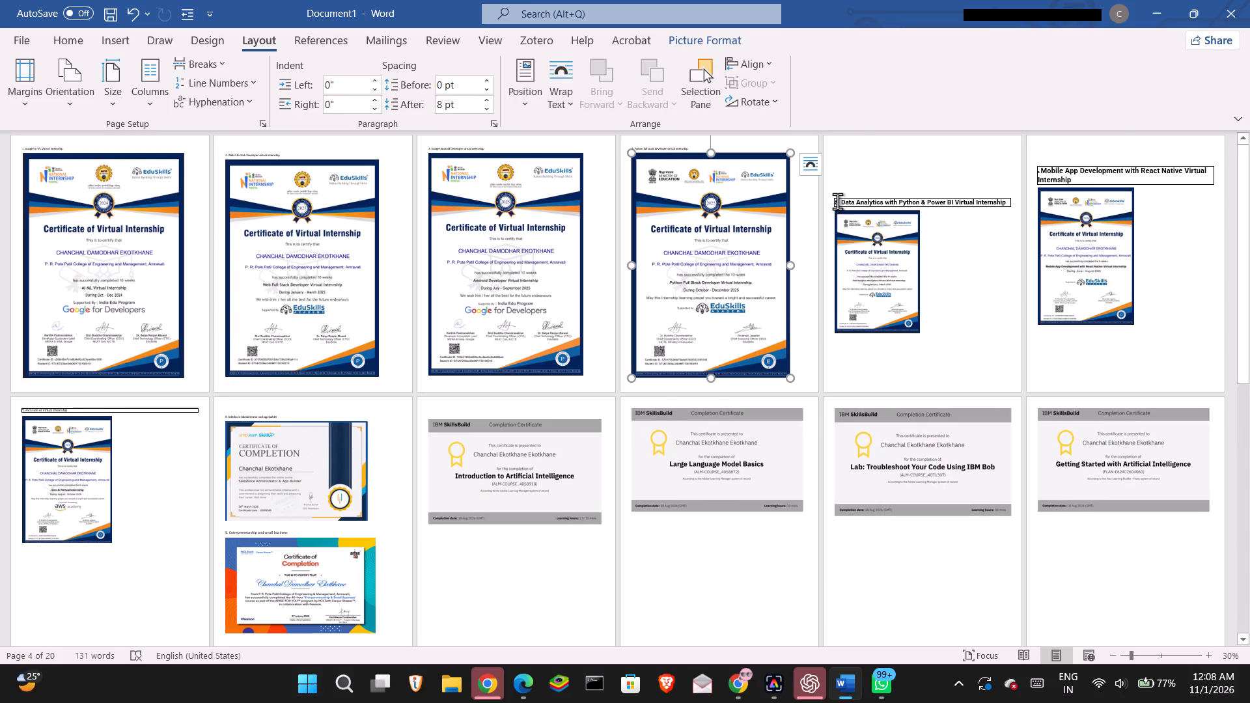
Delete the empty lines above the "5. Data Analytics with Python & Power BI Virtual Internship" title so it starts at the top of page 5.
{"action": "left_click", "coordinate": [829, 204]}
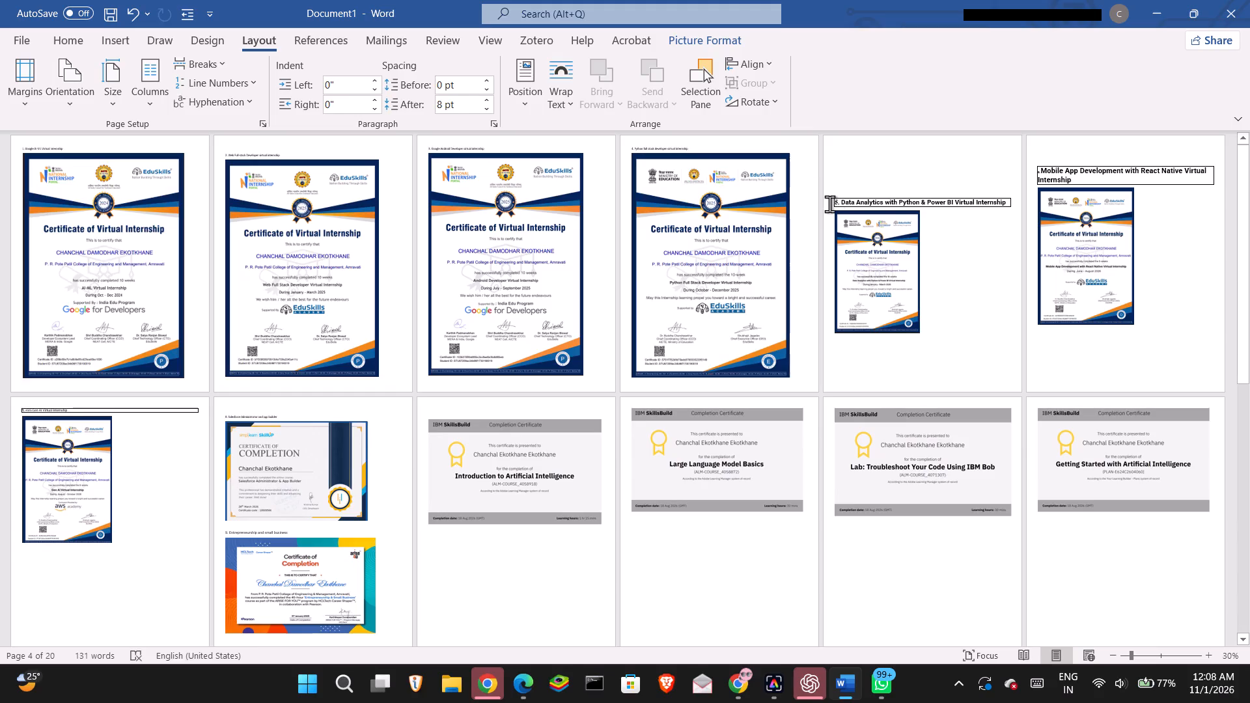
{"action": "key", "text": "BackSpace"}
{"action": "key", "text": "BackSpace"}
{"action": "key", "text": "BackSpace"}
{"action": "key", "text": "BackSpace"}
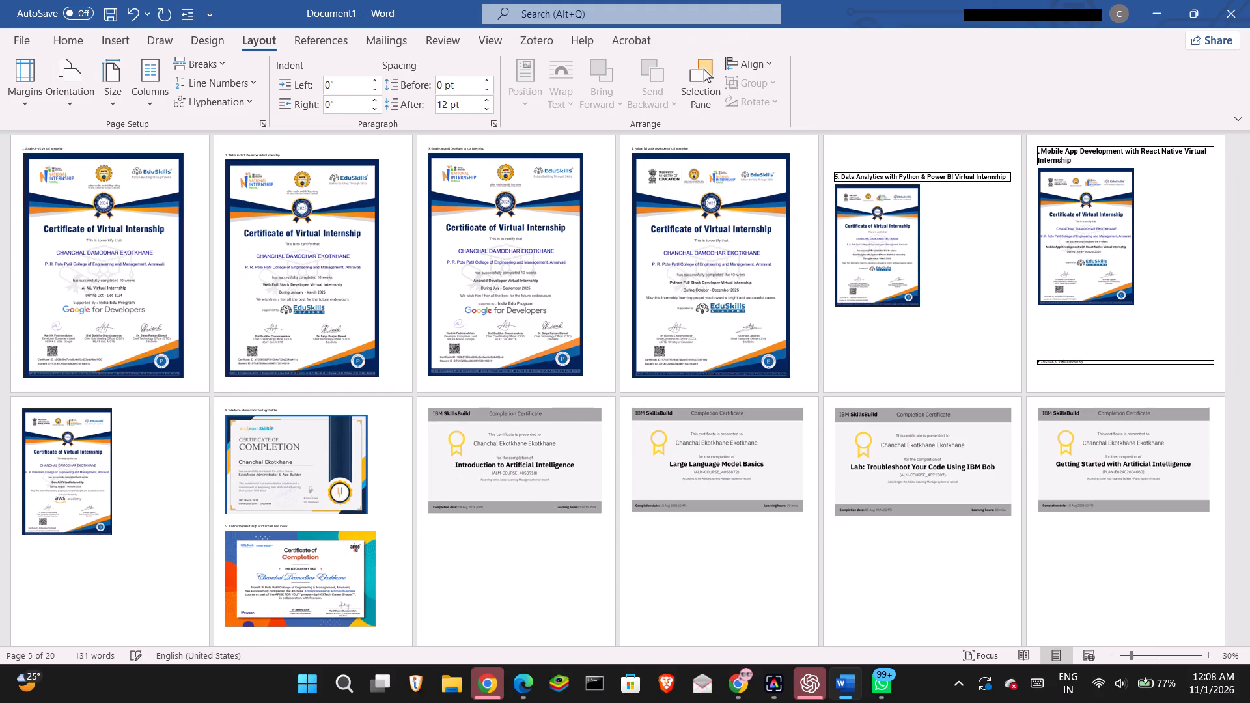
{"action": "key", "text": "BackSpace"}
{"action": "key", "text": "BackSpace"}
{"action": "key", "text": "BackSpace"}
{"action": "key", "text": "BackSpace"}
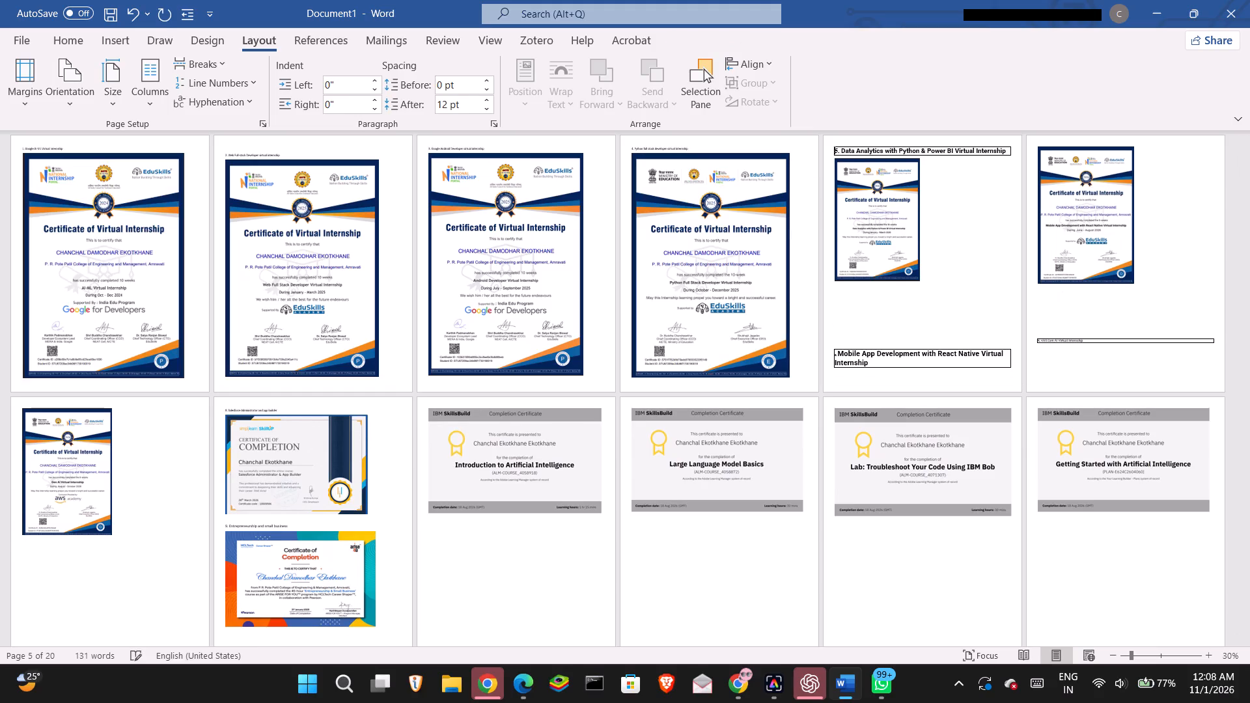
Enlarge the Data Analytics with Python & Power BI certificate image to nearly fill page 5 below its title.
{"action": "left_click", "coordinate": [896, 256]}
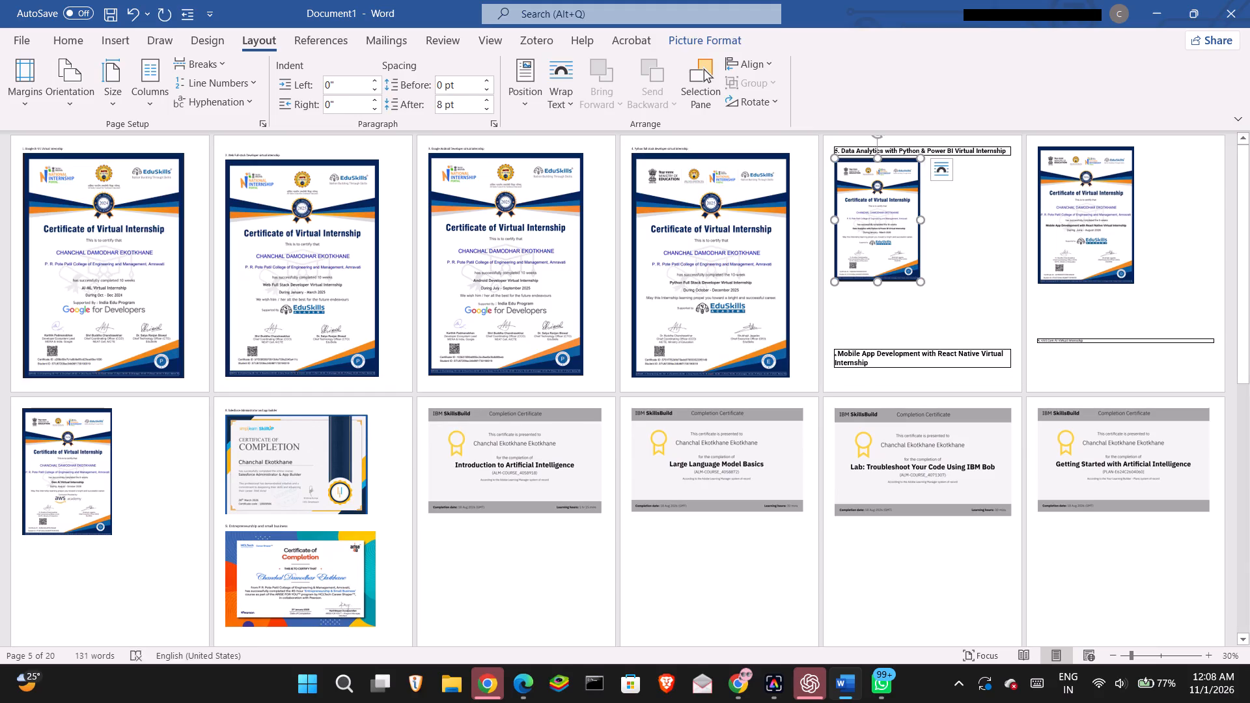
{"action": "left_click_drag", "start_coordinate": [920, 281], "coordinate": [983, 342]}
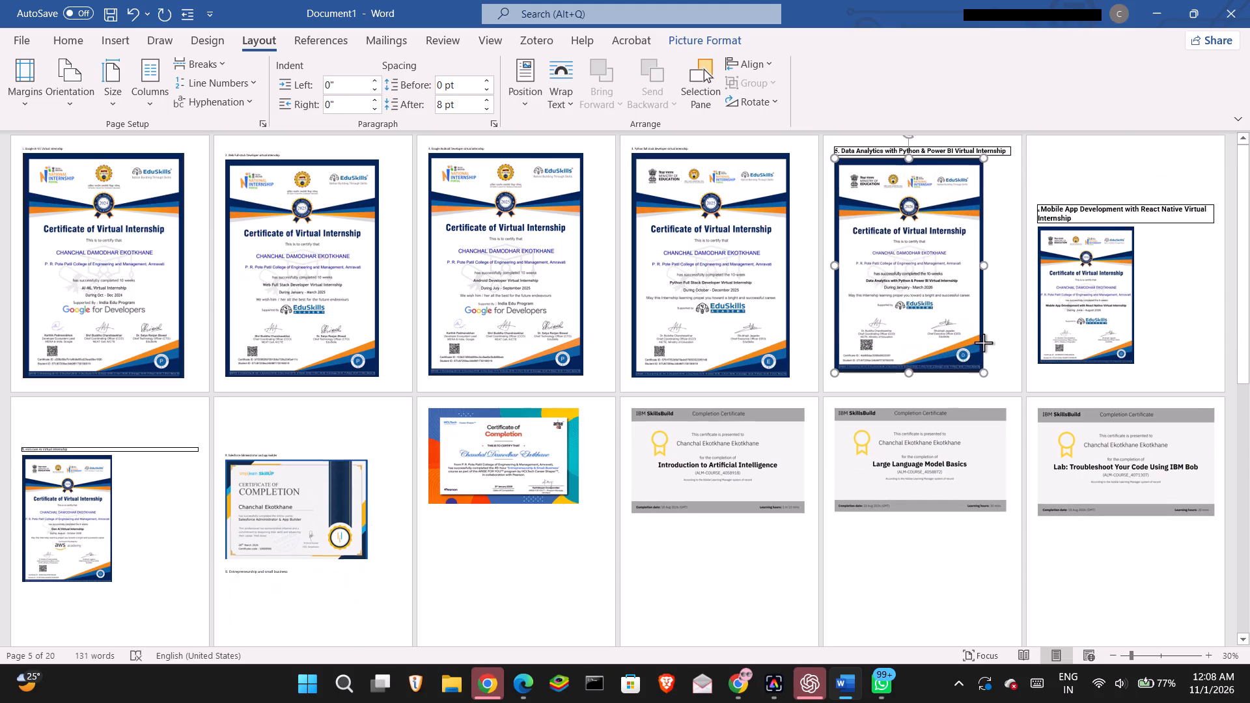
{"action": "left_click_drag", "start_coordinate": [983, 342], "coordinate": [987, 353]}
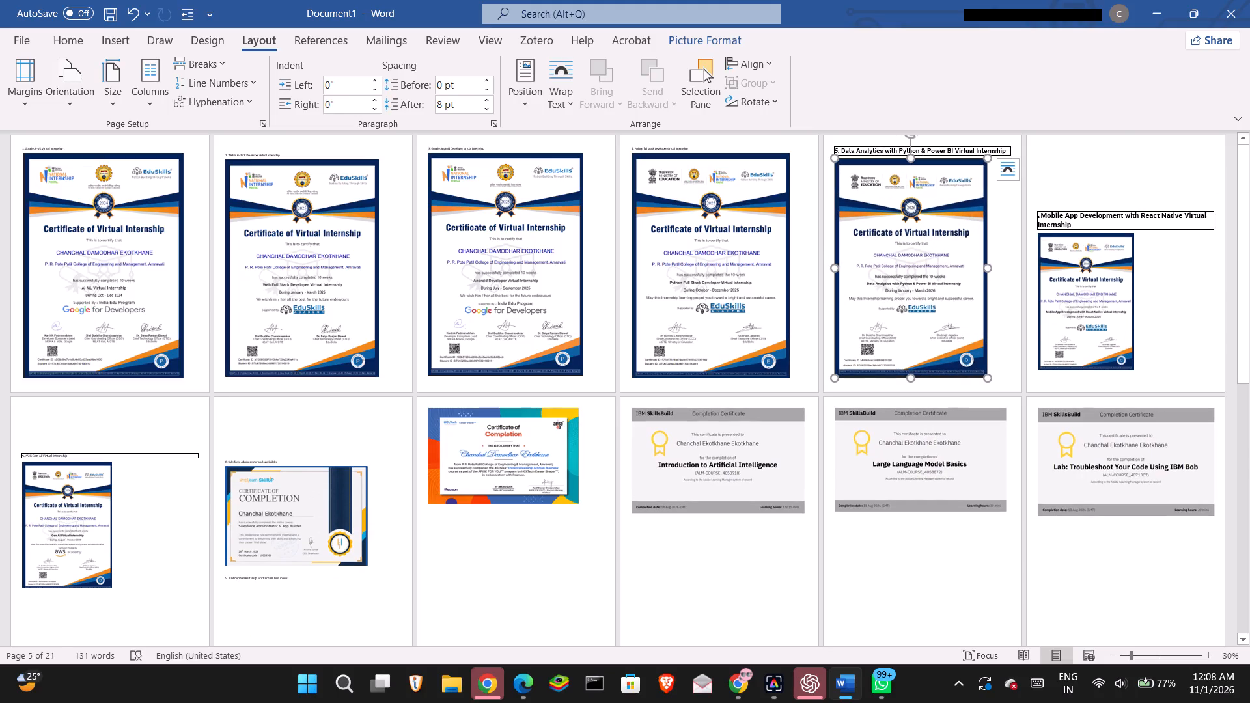
Delete the empty lines above the "Mobile App Development with React Native Virtual Internship" title so it starts at the top of page 6.
{"action": "left_click", "coordinate": [1035, 216]}
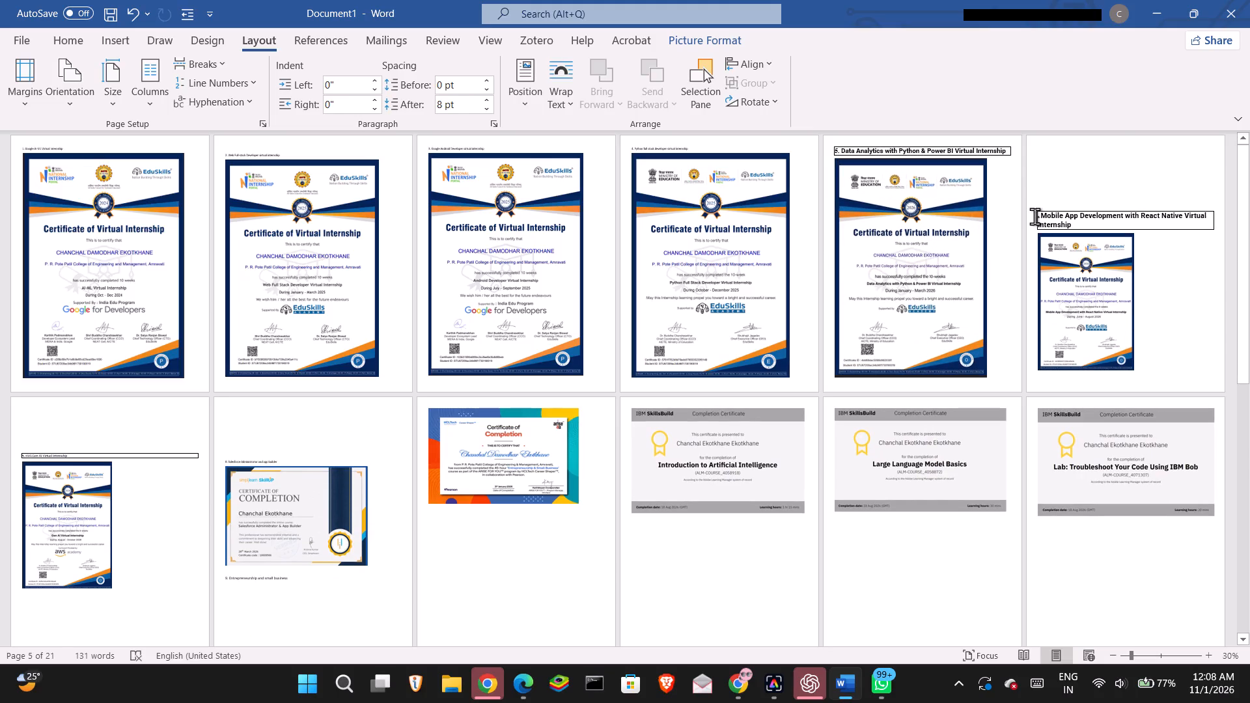
{"action": "key", "text": "BackSpace"}
{"action": "key", "text": "BackSpace"}
{"action": "key", "text": "BackSpace"}
{"action": "key", "text": "BackSpace"}
{"action": "key", "text": "BackSpace"}
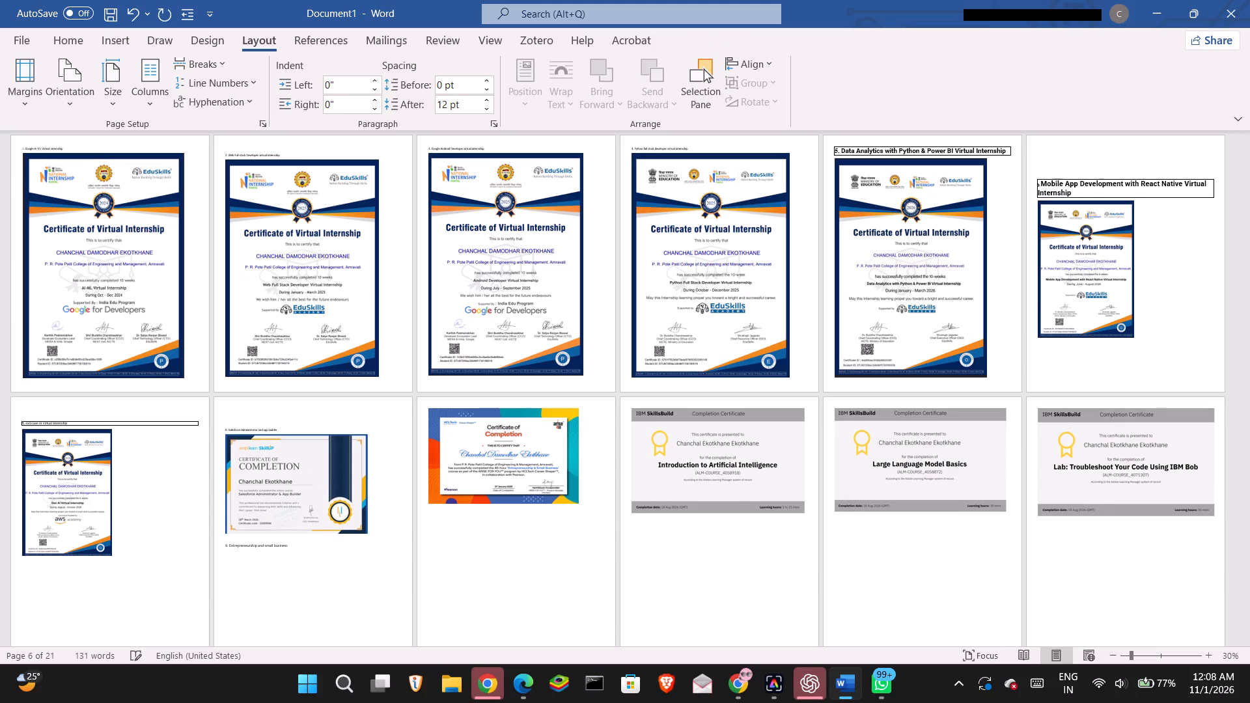
{"action": "key", "text": "BackSpace"}
{"action": "key", "text": "BackSpace"}
{"action": "key", "text": "BackSpace"}
{"action": "key", "text": "BackSpace"}
{"action": "key", "text": "BackSpace"}
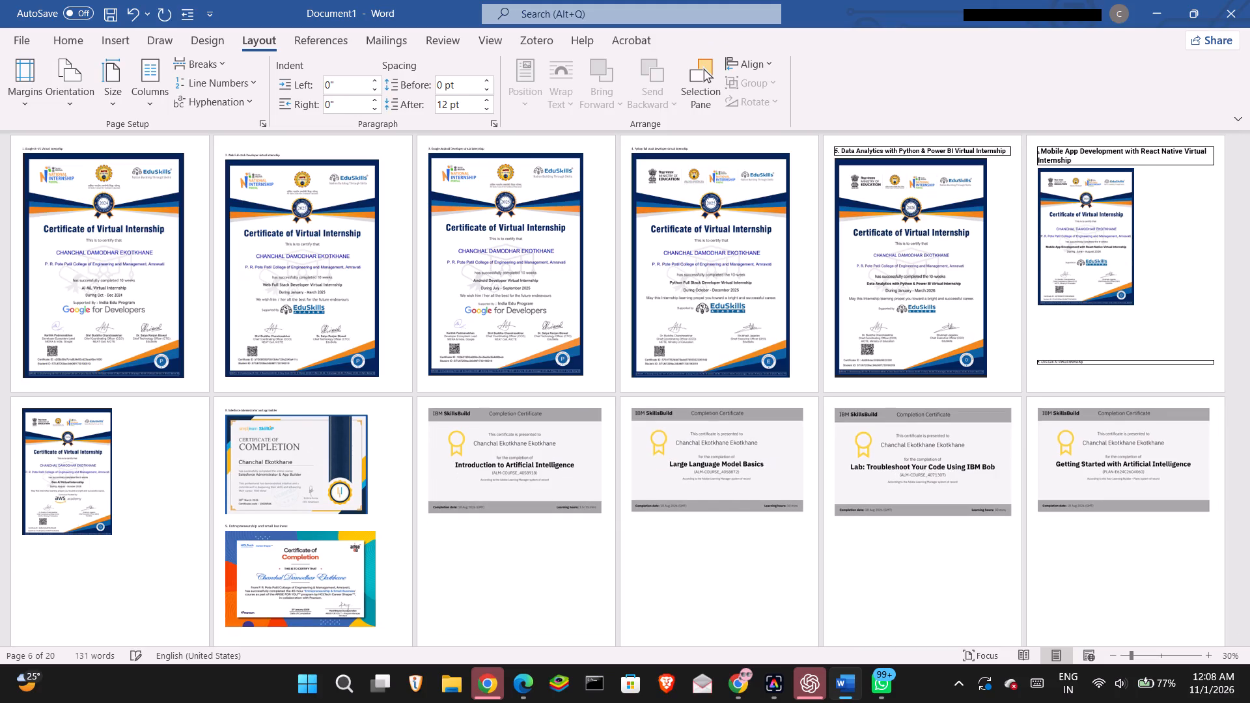
Enlarge the Mobile App Development with React Native certificate image to nearly fill page 6, keeping it on the same page as its title.
{"action": "left_click", "coordinate": [1111, 284]}
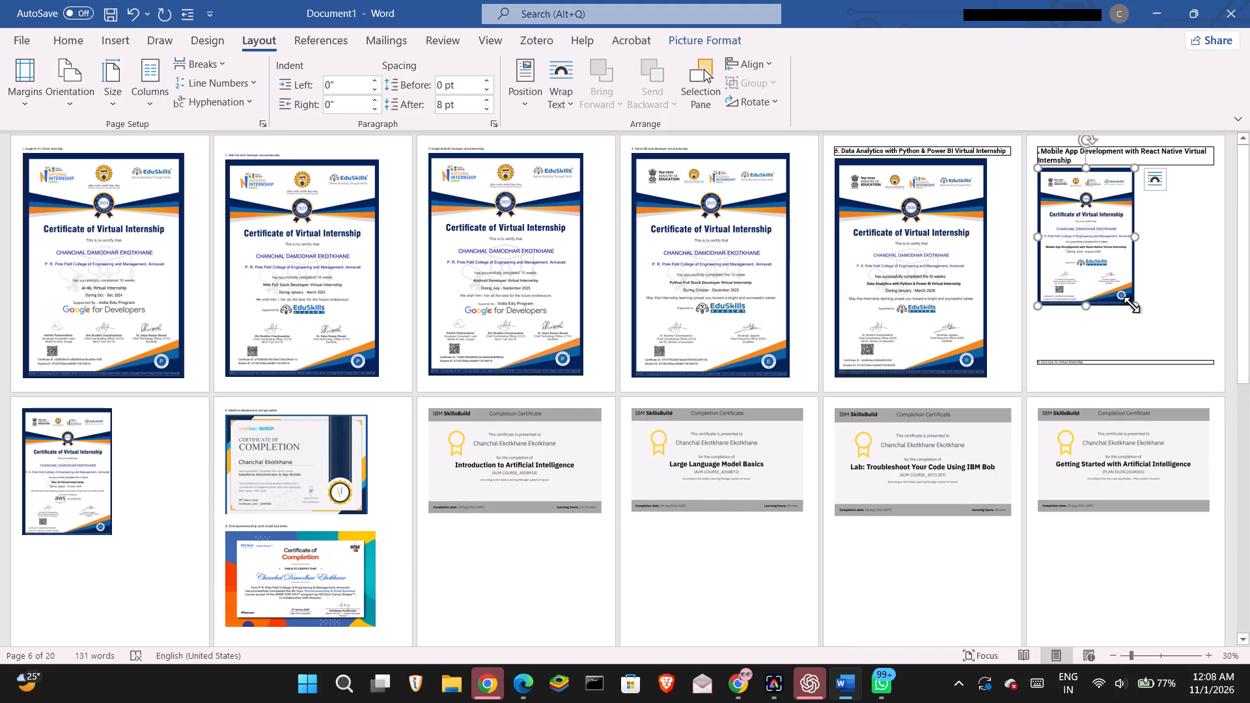
{"action": "left_click_drag", "start_coordinate": [1132, 305], "coordinate": [1189, 327]}
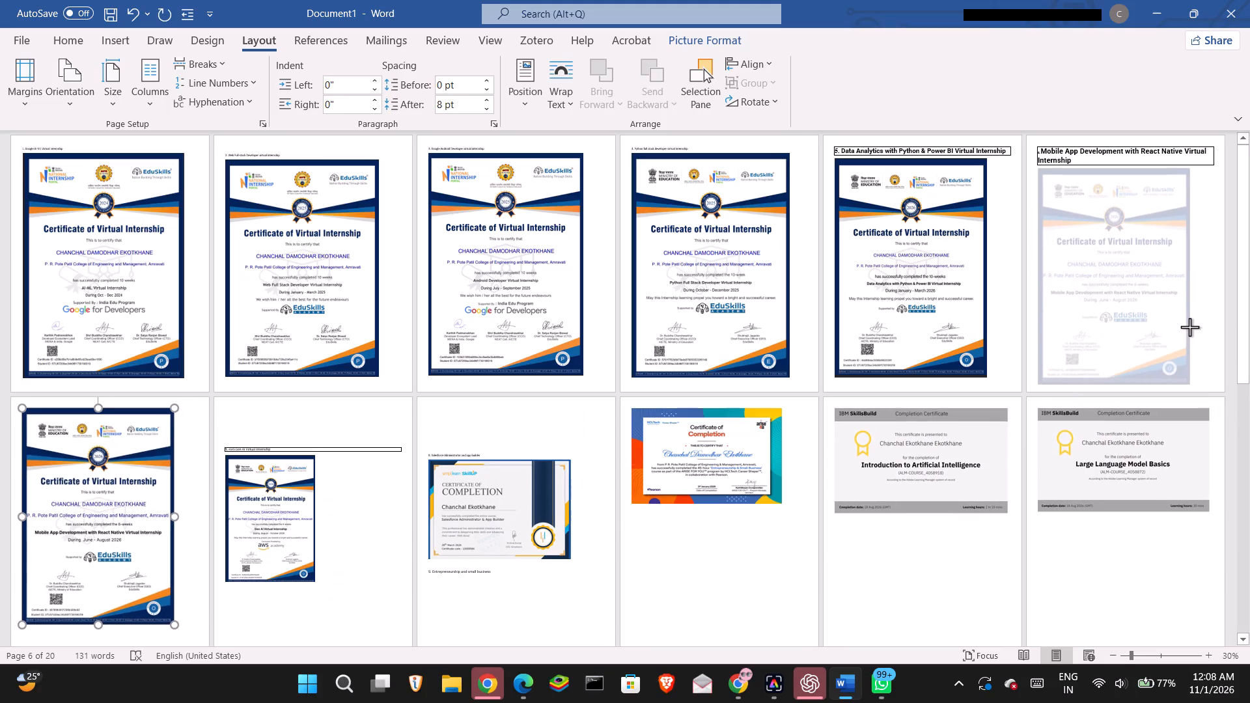
{"action": "left_click_drag", "start_coordinate": [1189, 327], "coordinate": [1184, 328]}
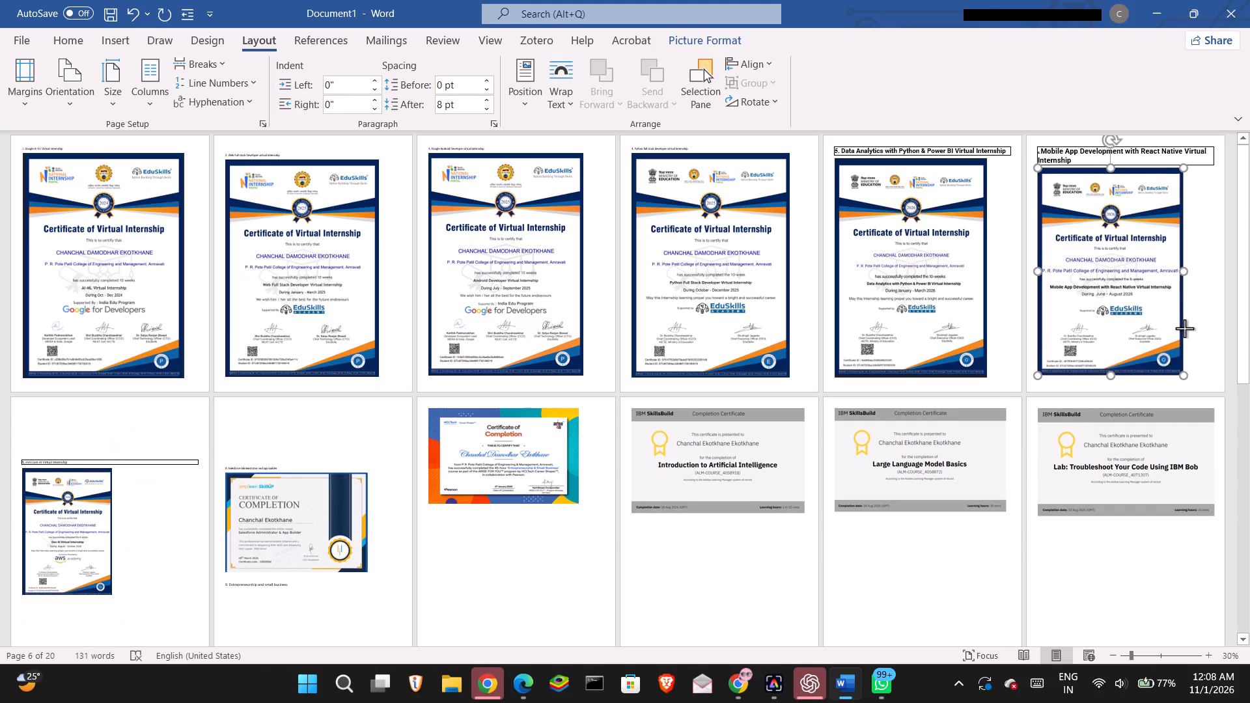
{"action": "left_click_drag", "start_coordinate": [1184, 328], "coordinate": [1187, 332]}
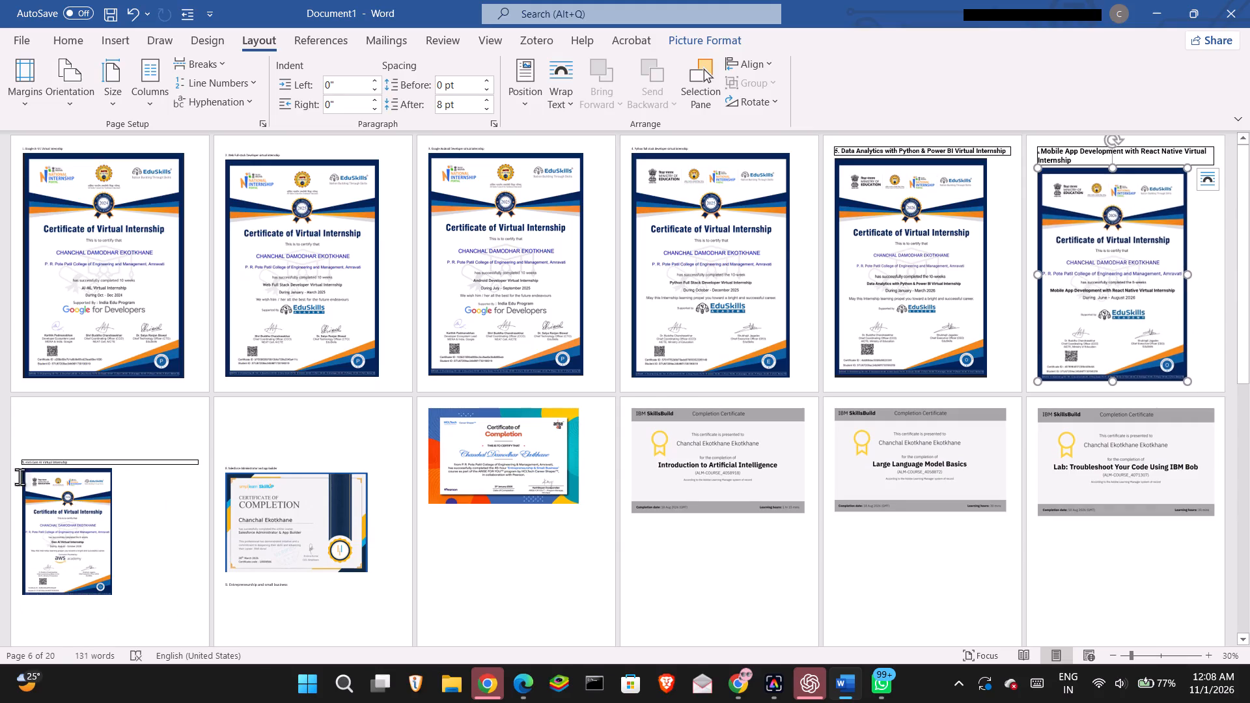
Delete the empty lines above the title of the Gen AI Virtual Internship certificate so it starts at the top of page 7.
{"action": "left_click", "coordinate": [18, 465]}
{"action": "key", "text": "BackSpace"}
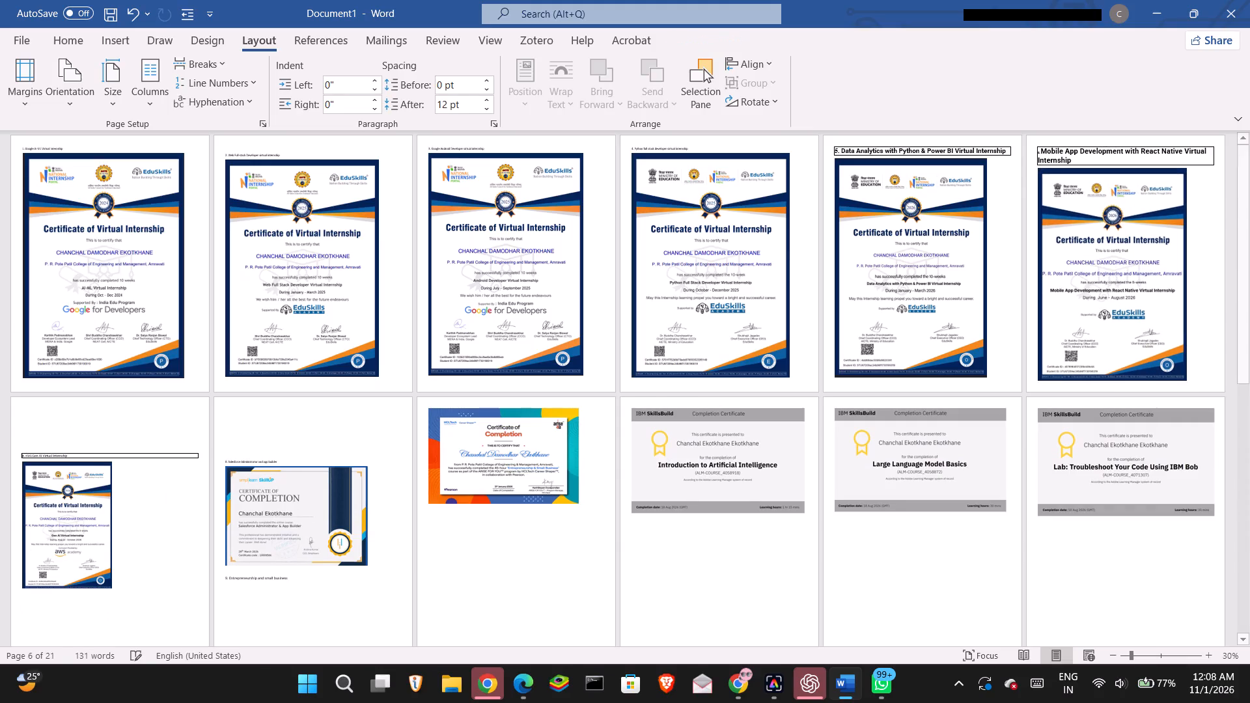
{"action": "key", "text": "BackSpace"}
{"action": "key", "text": "BackSpace"}
{"action": "key", "text": "BackSpace"}
{"action": "key", "text": "BackSpace"}
{"action": "key", "text": "BackSpace"}
{"action": "key", "text": "BackSpace"}
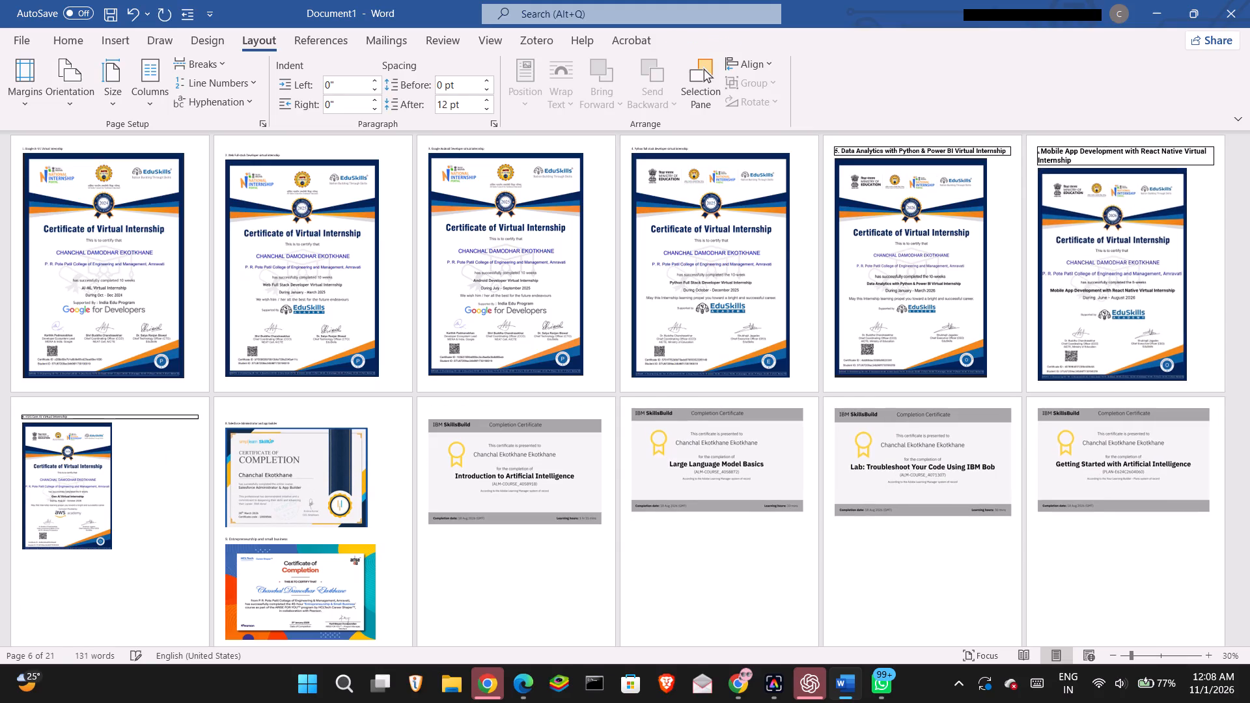
{"action": "key", "text": "BackSpace"}
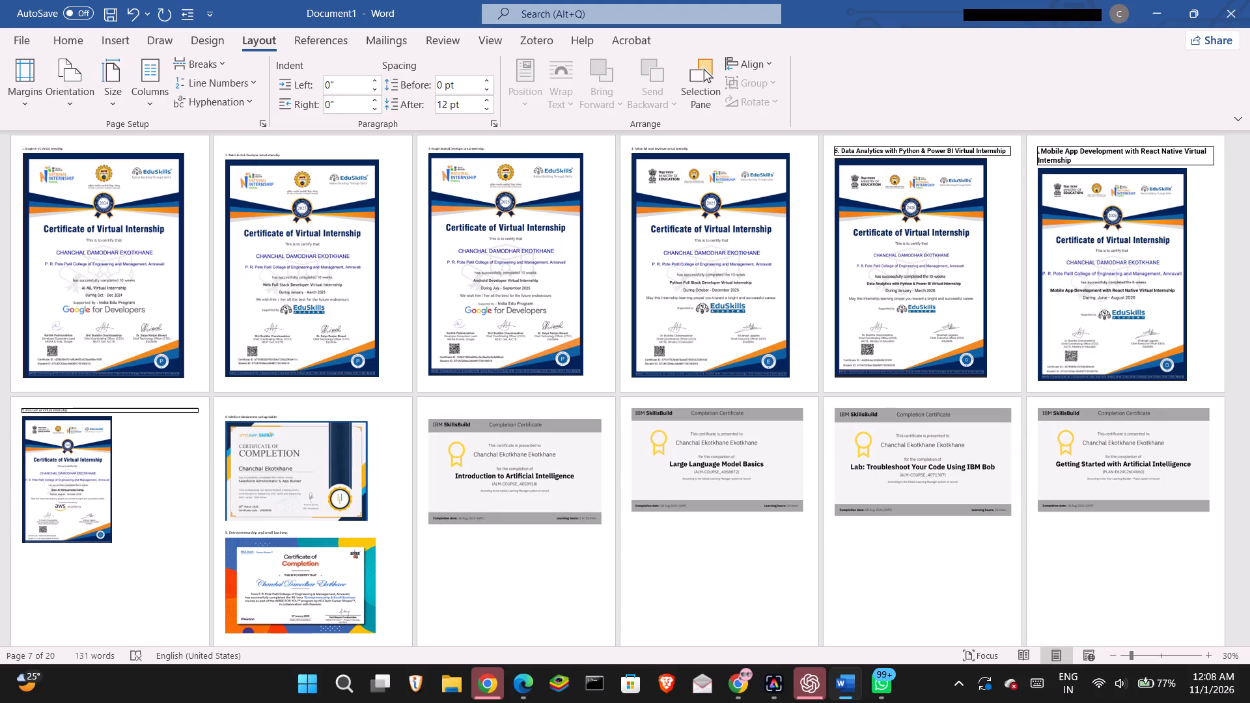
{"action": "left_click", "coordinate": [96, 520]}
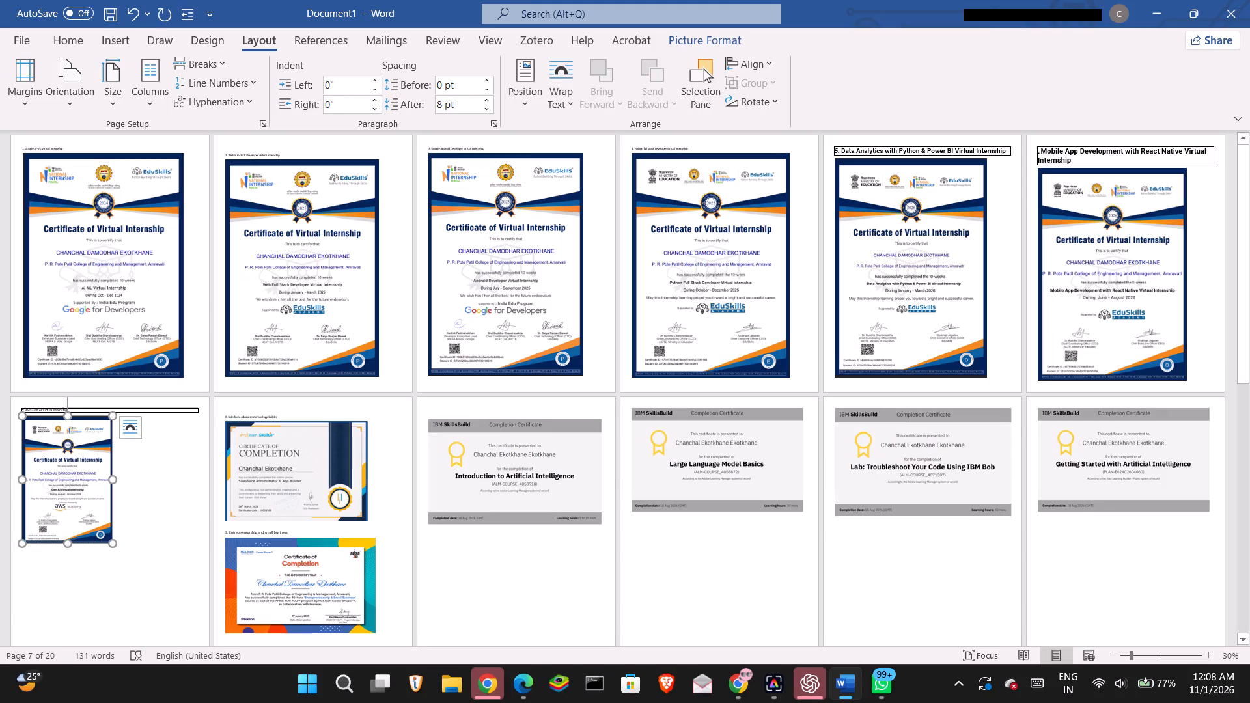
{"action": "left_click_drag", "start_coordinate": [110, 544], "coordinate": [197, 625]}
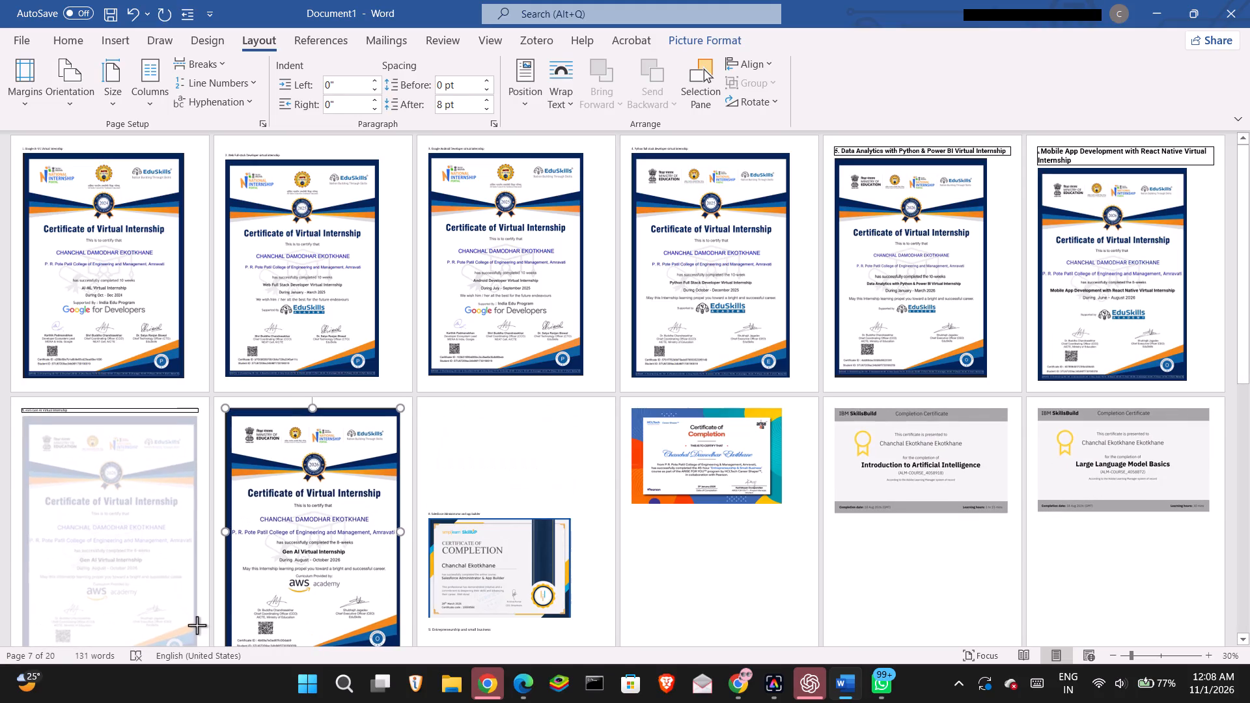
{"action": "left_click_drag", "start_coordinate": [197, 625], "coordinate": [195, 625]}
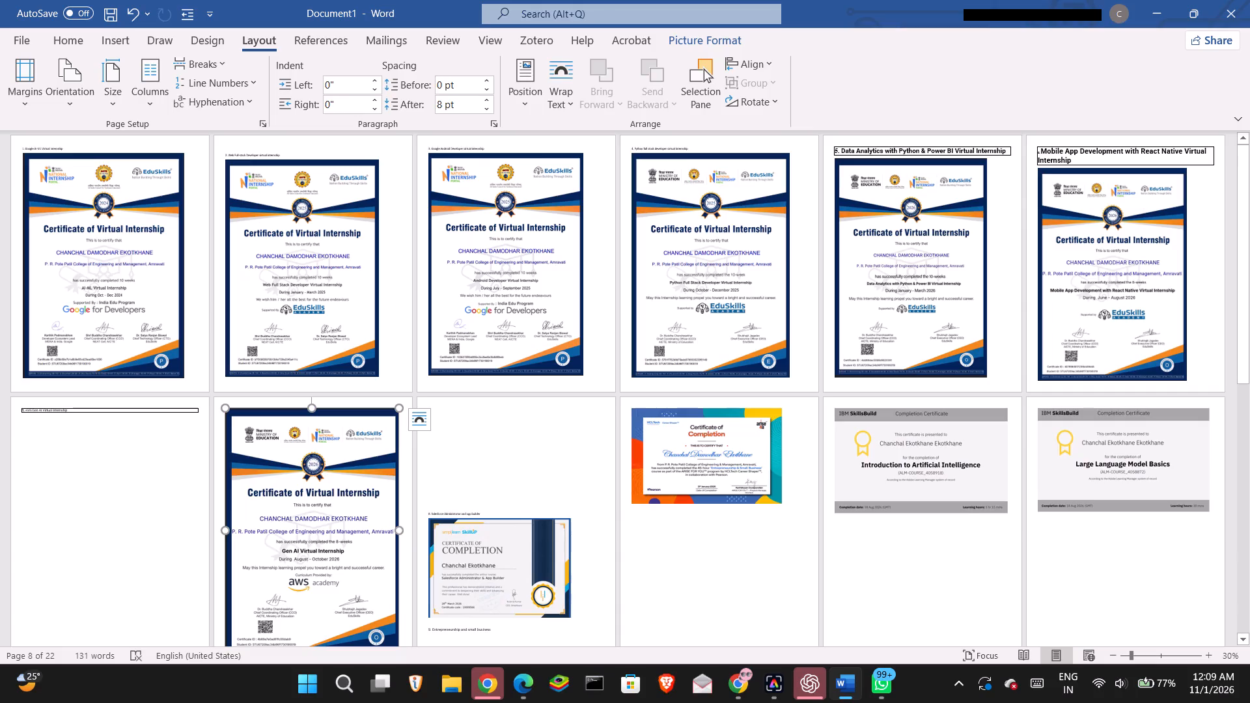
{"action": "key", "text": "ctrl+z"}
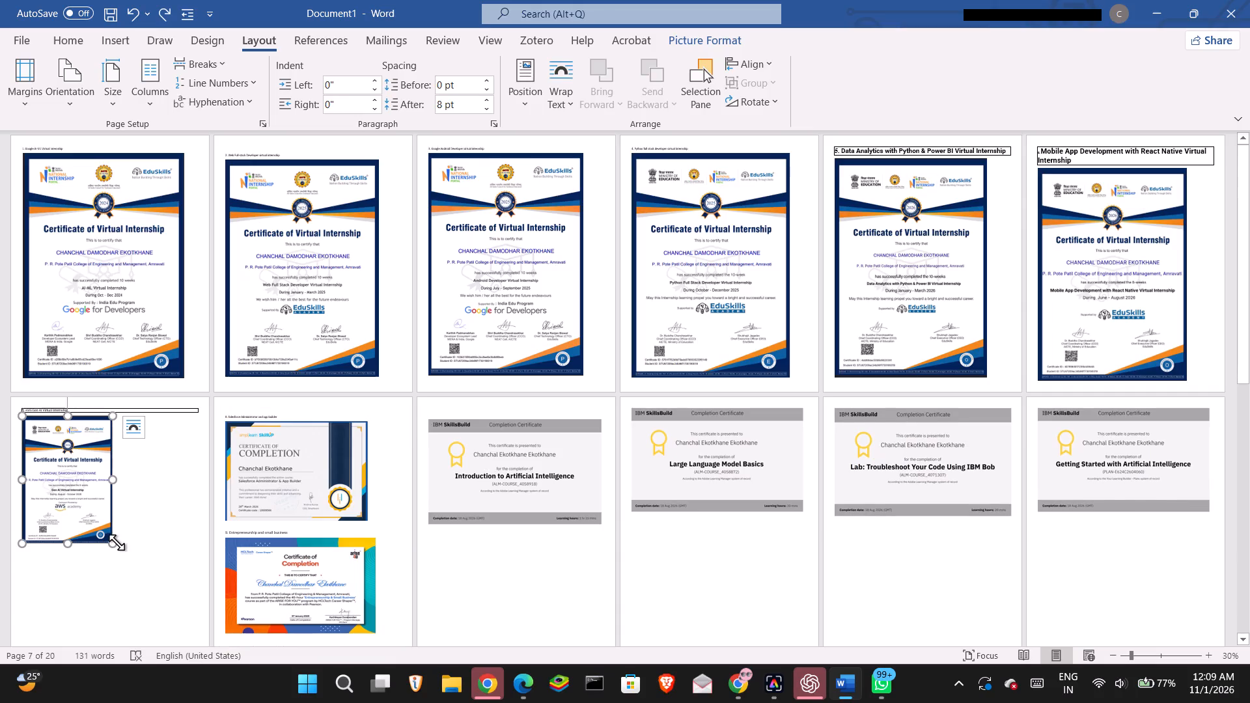
Enlarge the Gen AI Virtual Internship certificate image to nearly fill page 7, keeping it on the same page as its title.
{"action": "scroll", "coordinate": [117, 540], "scroll_direction": "down", "scroll_amount": 2}
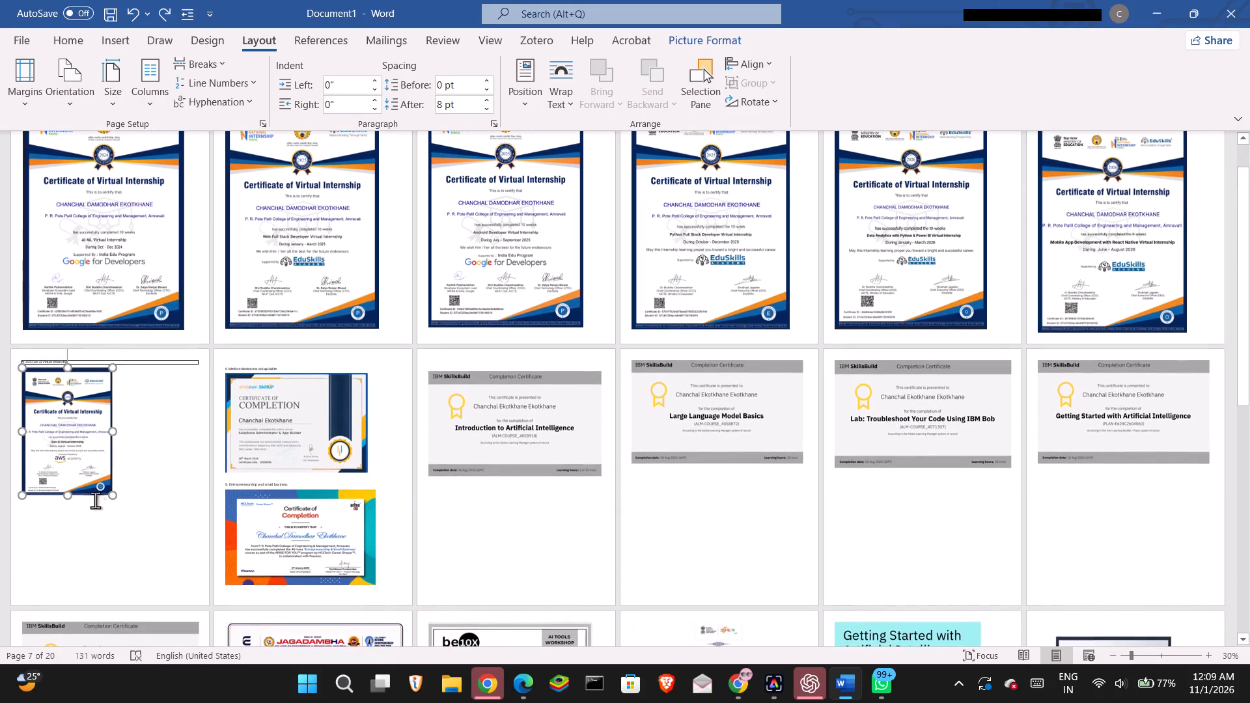
{"action": "left_click_drag", "start_coordinate": [113, 495], "coordinate": [189, 555]}
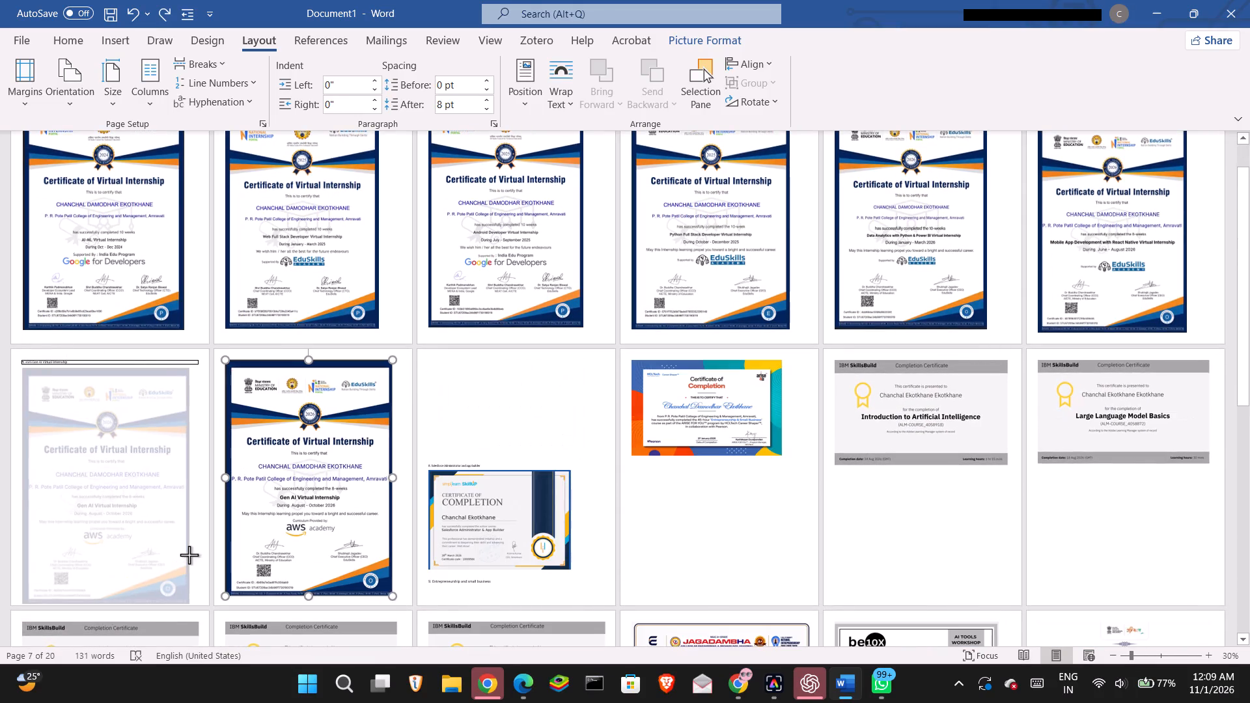
{"action": "left_click_drag", "start_coordinate": [189, 555], "coordinate": [182, 534]}
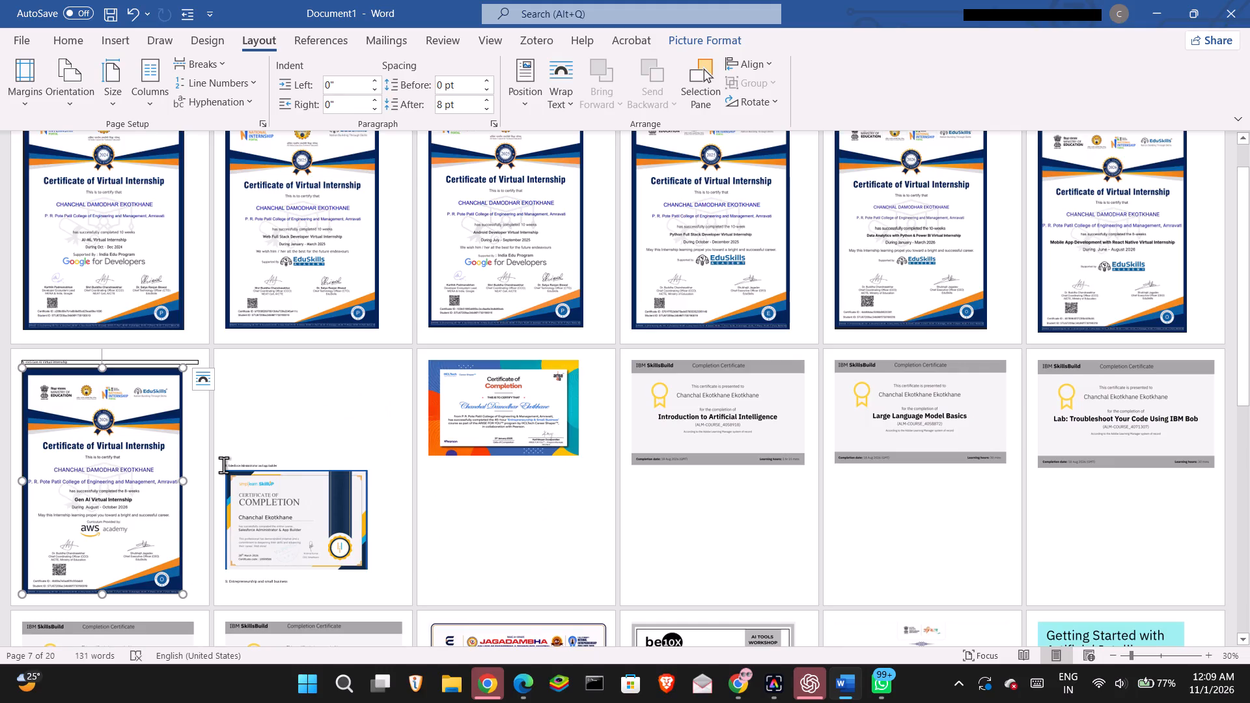
Delete the empty lines above the title of the Salesforce Administrator & App Builder certificate so it starts at the top of page 8.
{"action": "left_click", "coordinate": [223, 465]}
{"action": "key", "text": "BackSpace"}
{"action": "key", "text": "BackSpace"}
{"action": "key", "text": "BackSpace"}
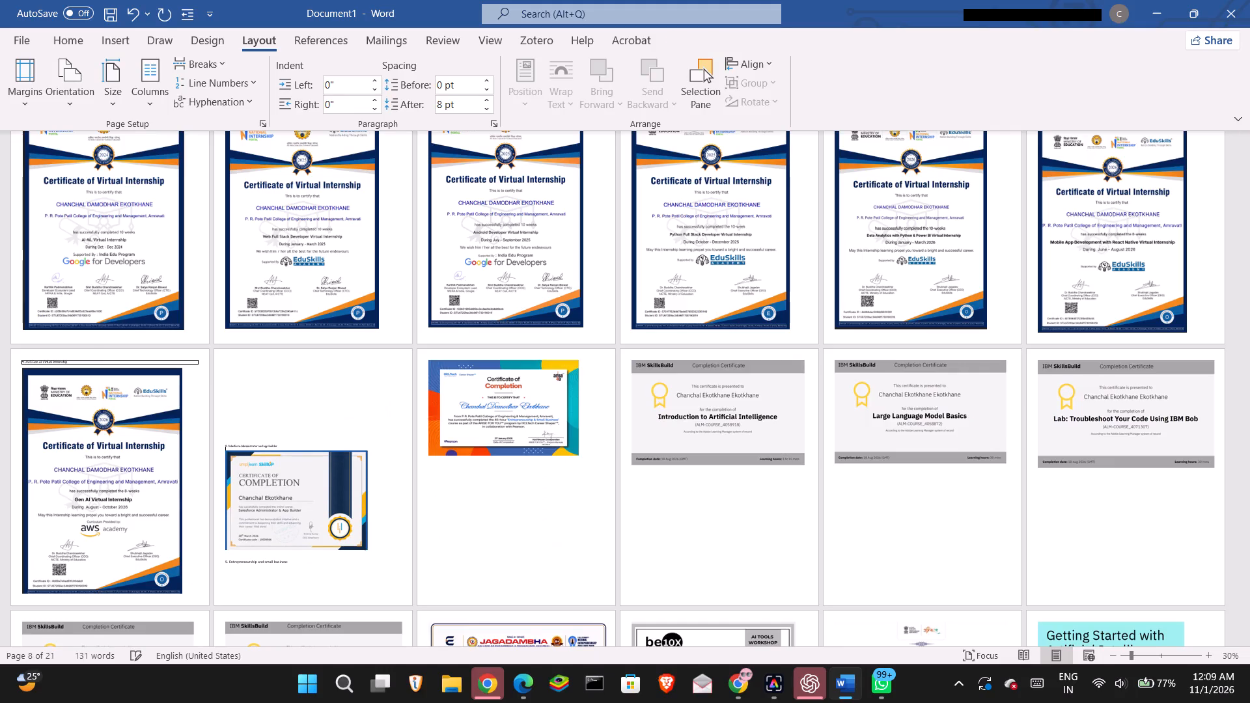
{"action": "key", "text": "BackSpace"}
{"action": "key", "text": "BackSpace"}
{"action": "key", "text": "BackSpace"}
{"action": "key", "text": "BackSpace"}
{"action": "key", "text": "BackSpace"}
{"action": "key", "text": "BackSpace"}
{"action": "key", "text": "BackSpace"}
{"action": "key", "text": "BackSpace"}
{"action": "key", "text": "BackSpace"}
{"action": "key", "text": "BackSpace"}
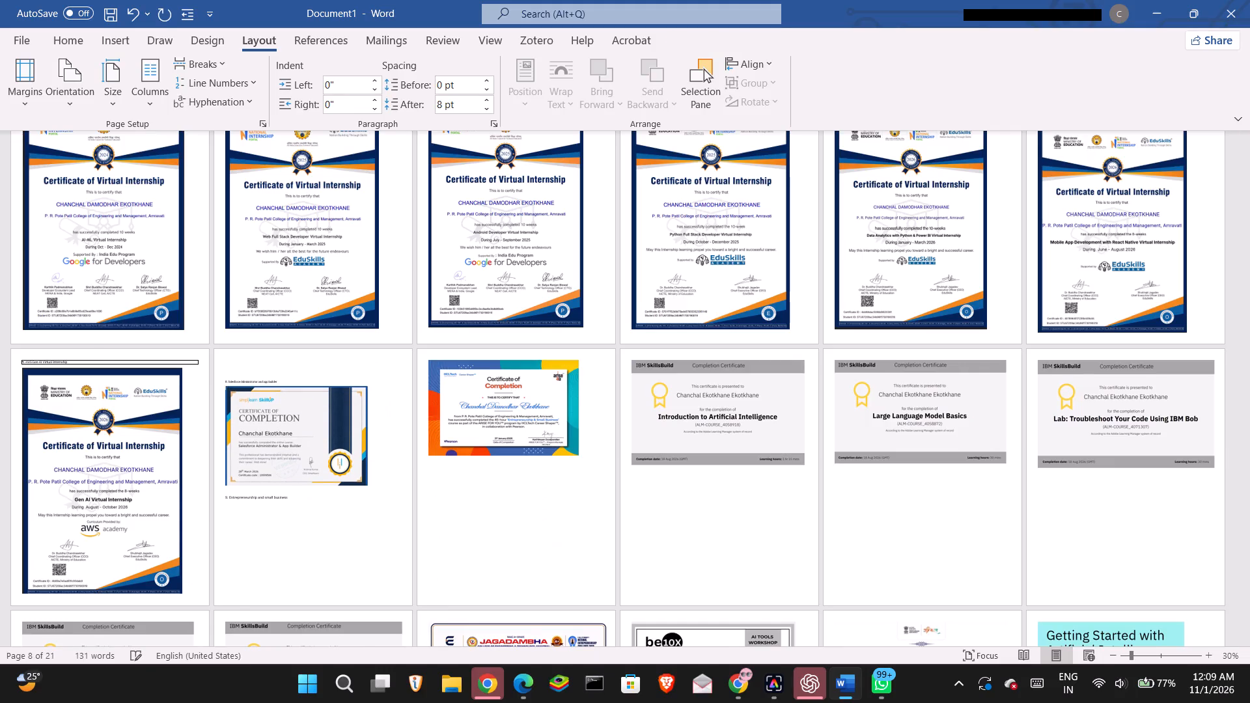
{"action": "key", "text": "BackSpace"}
{"action": "key", "text": "BackSpace"}
{"action": "key", "text": "BackSpace"}
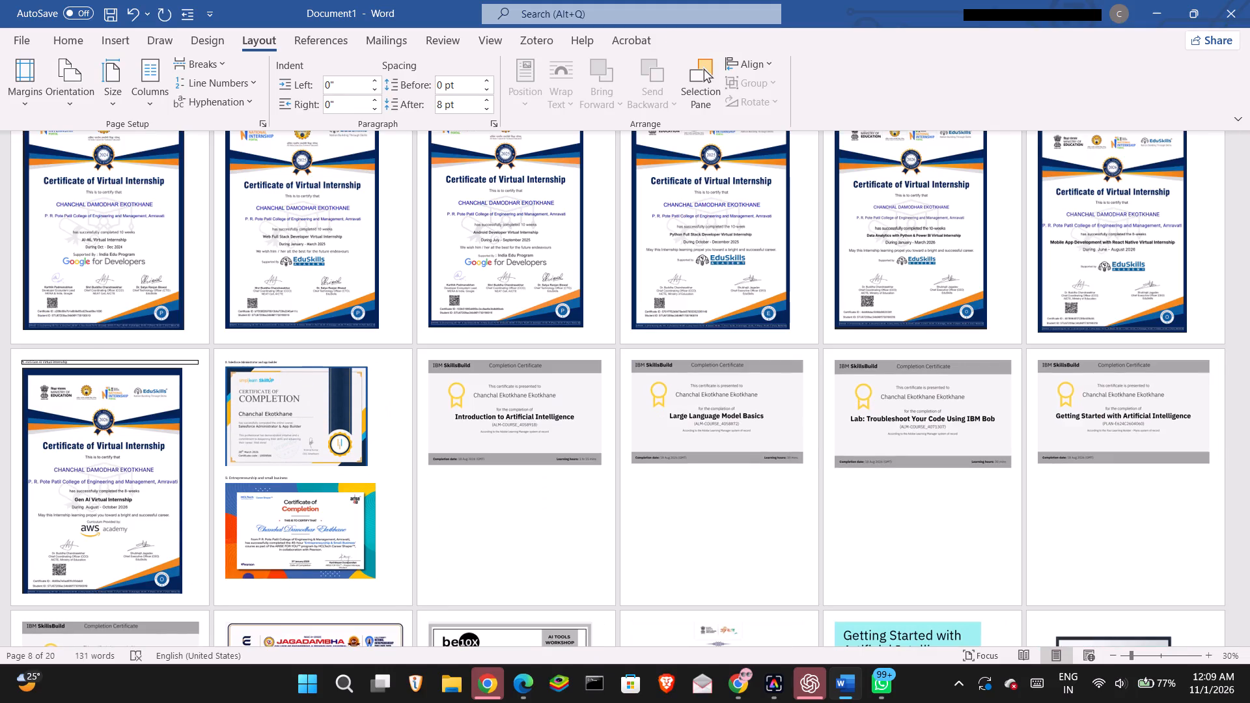
Remove the empty line below the Introduction to Artificial Intelligence certificate on page 9 and shrink its image slightly.
{"action": "left_click", "coordinate": [576, 497]}
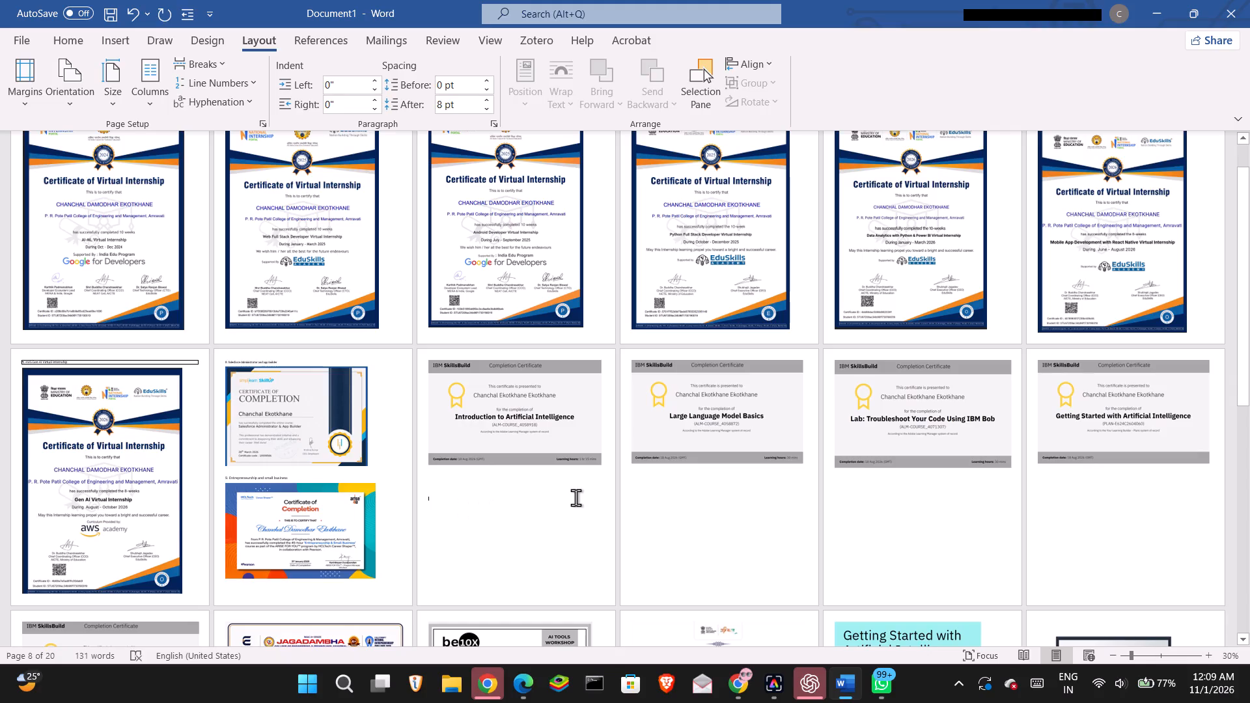
{"action": "key", "text": "BackSpace"}
{"action": "key", "text": "BackSpace"}
{"action": "key", "text": "BackSpace"}
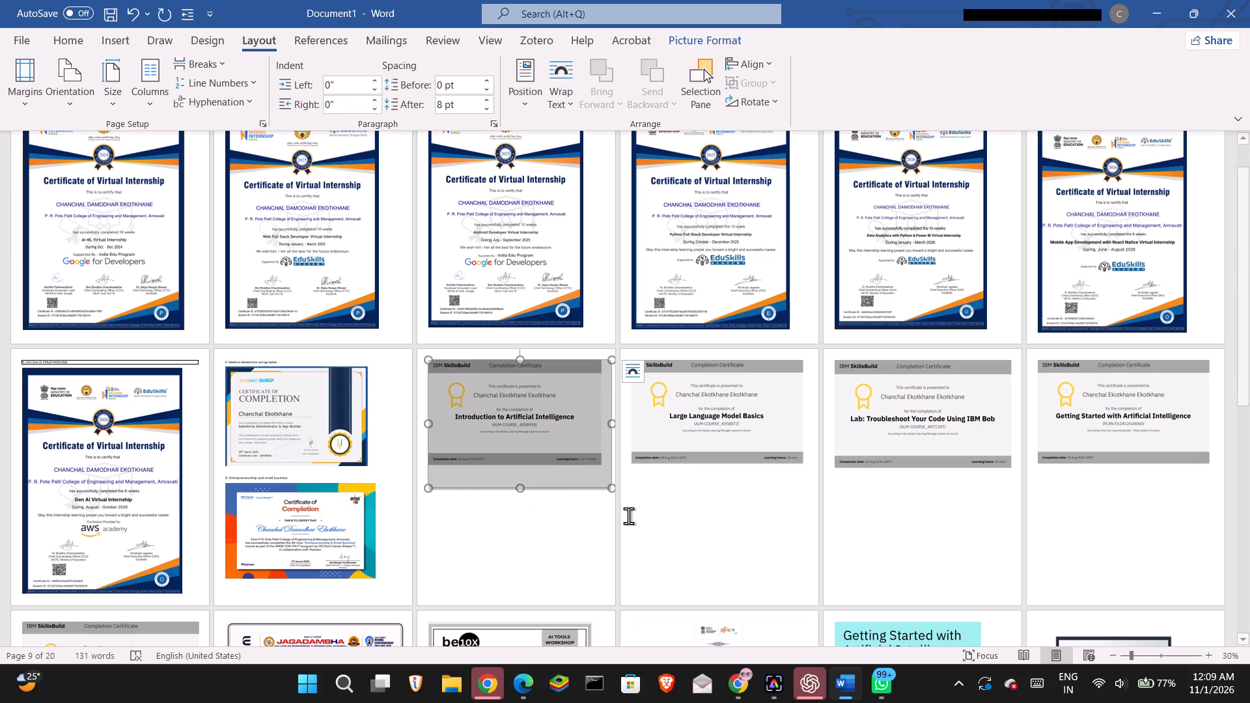
{"action": "left_click_drag", "start_coordinate": [608, 487], "coordinate": [597, 480]}
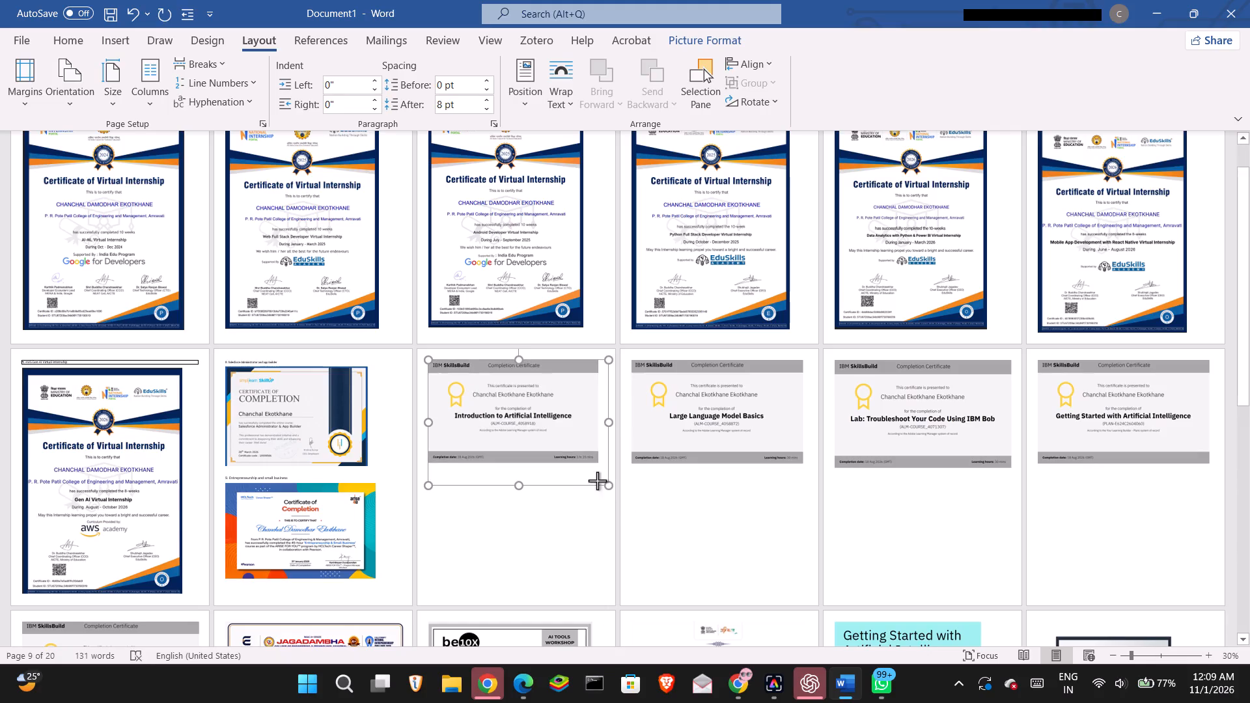
{"action": "left_click_drag", "start_coordinate": [597, 480], "coordinate": [590, 475]}
Slightly reduce the size of the Large Language Model Basics certificate image on page 10.
{"action": "left_click", "coordinate": [710, 432]}
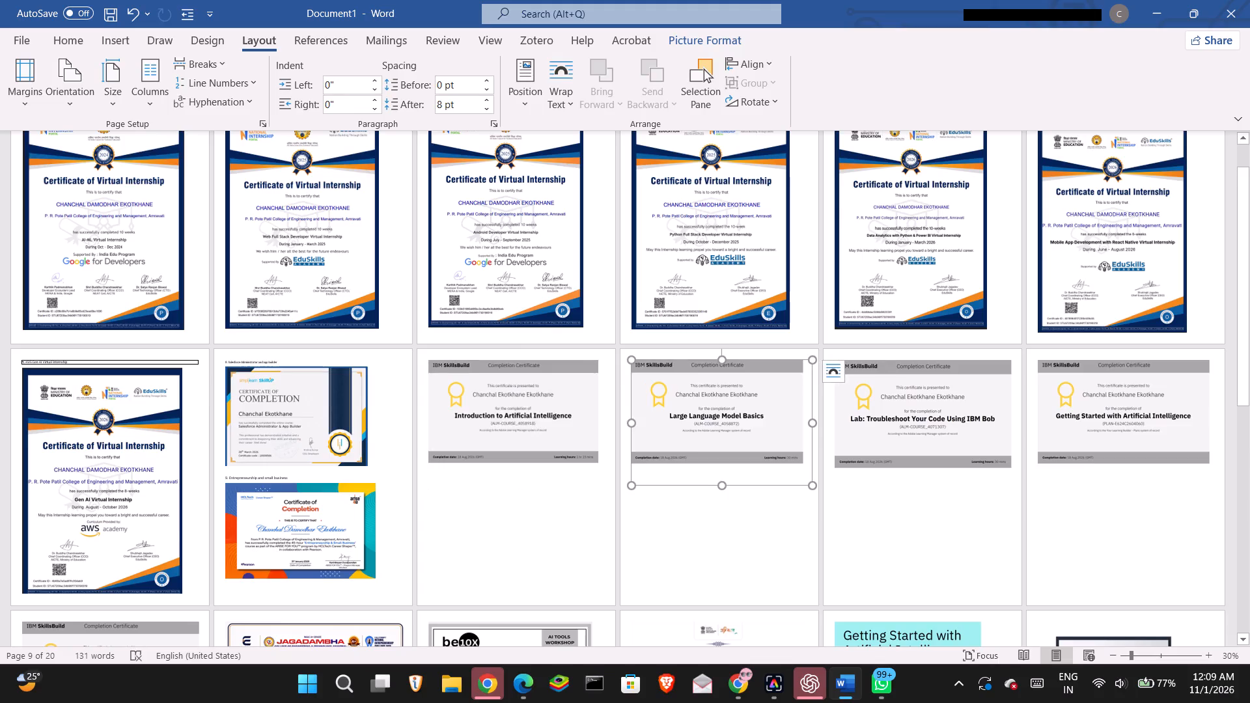
{"action": "left_click_drag", "start_coordinate": [710, 432], "coordinate": [546, 551]}
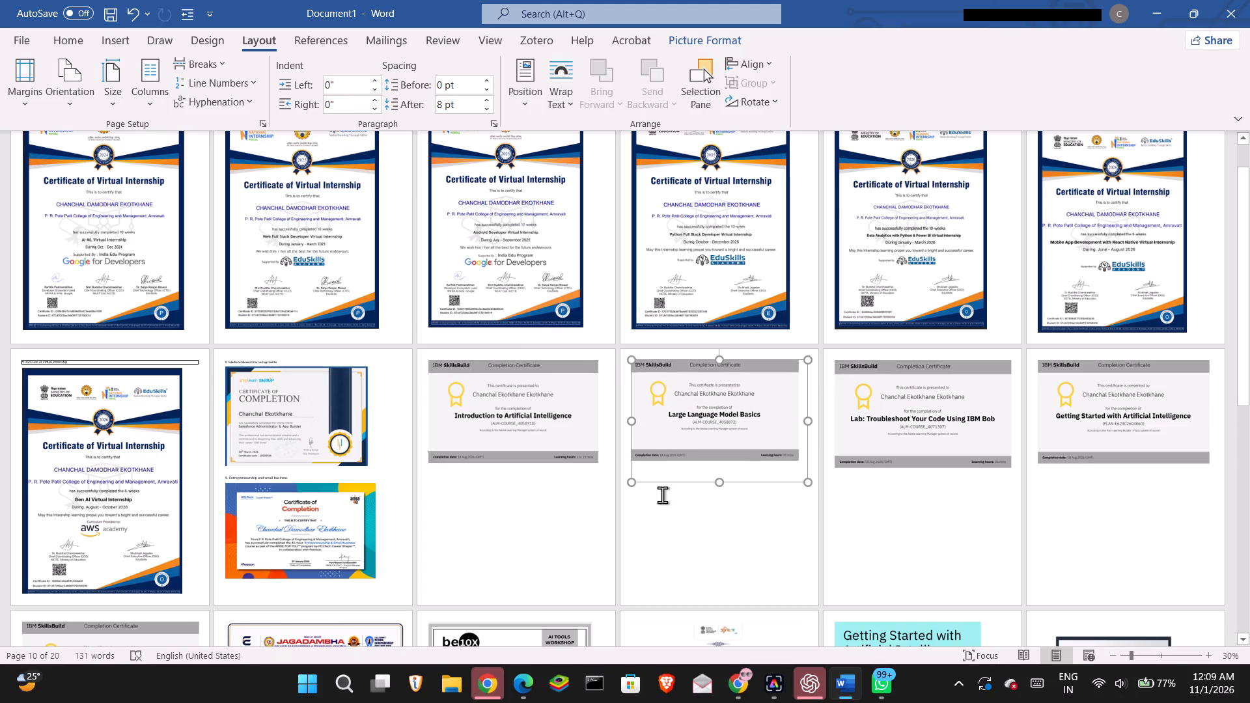
{"action": "left_click", "coordinate": [715, 484]}
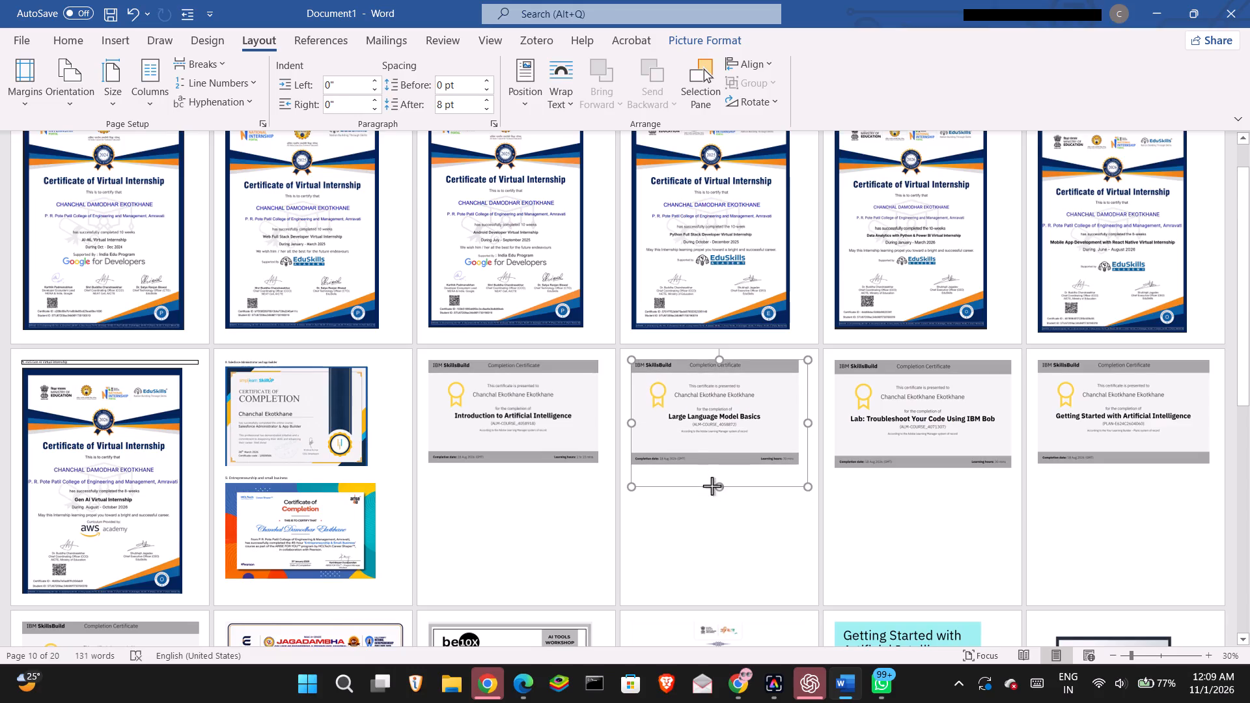
Crop the blank margins off the bottom and right edges of the Introduction to Artificial Intelligence certificate image.
{"action": "left_click", "coordinate": [505, 447]}
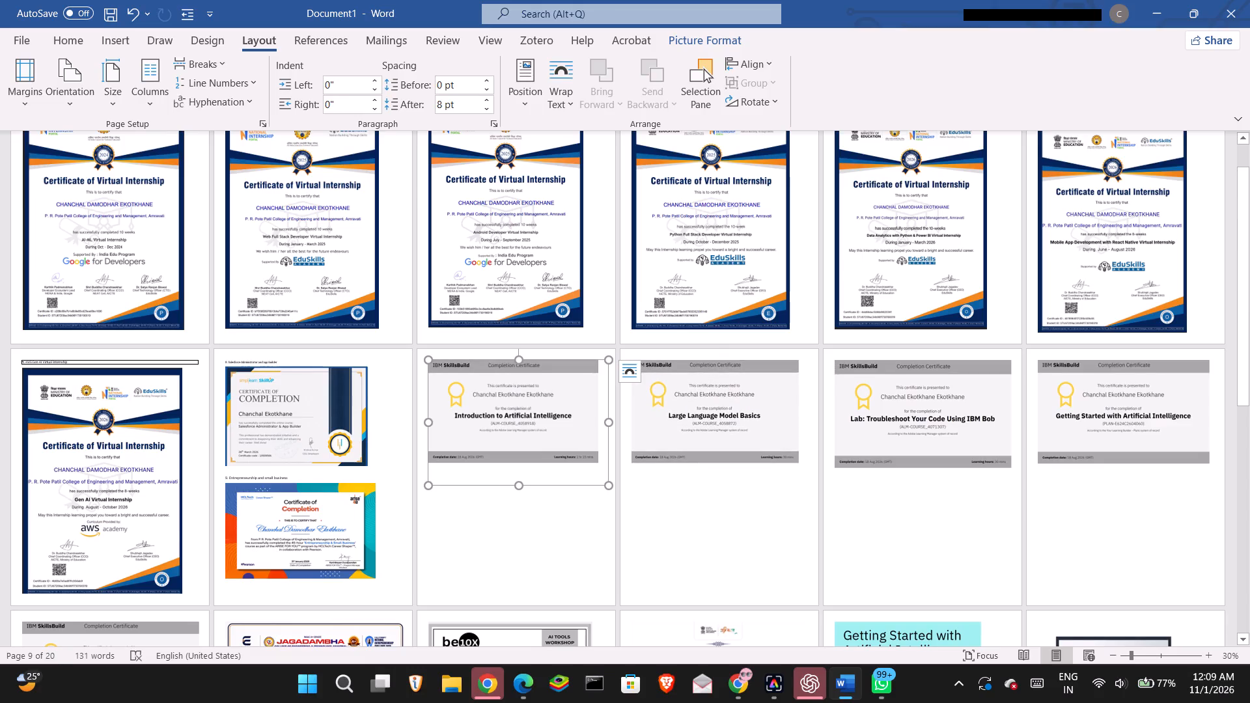
{"action": "right_click", "coordinate": [521, 475]}
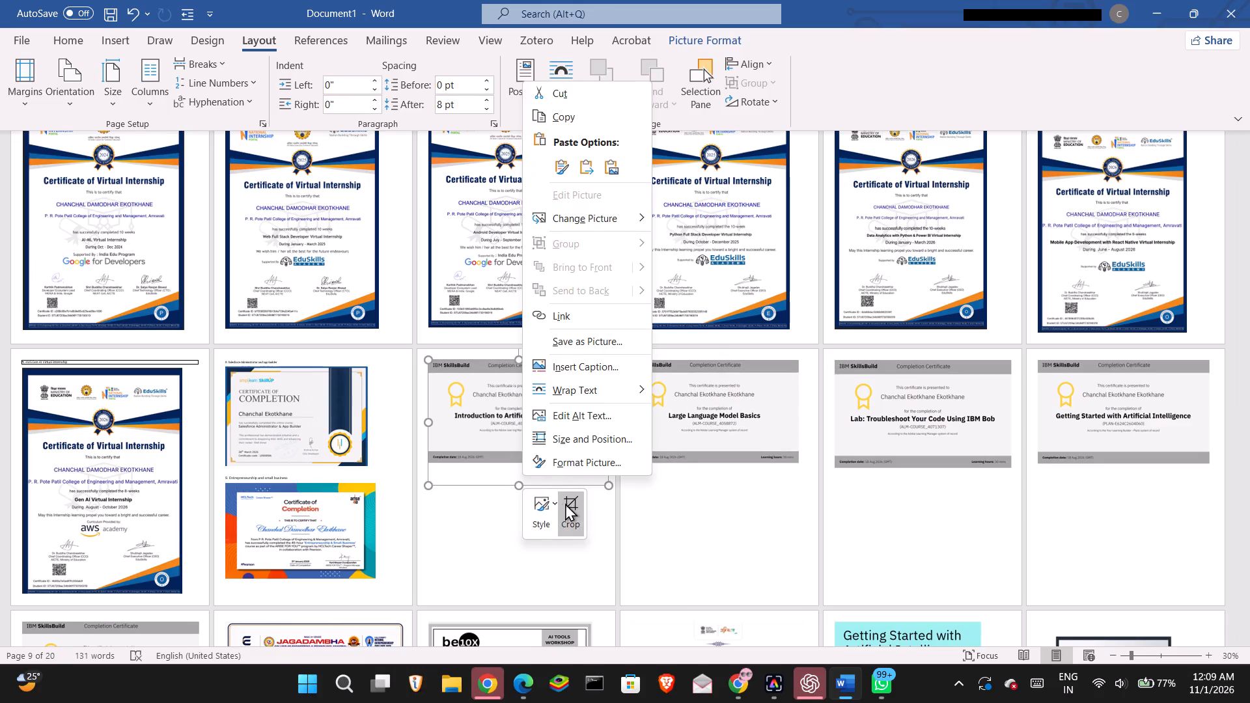
{"action": "left_click", "coordinate": [570, 503]}
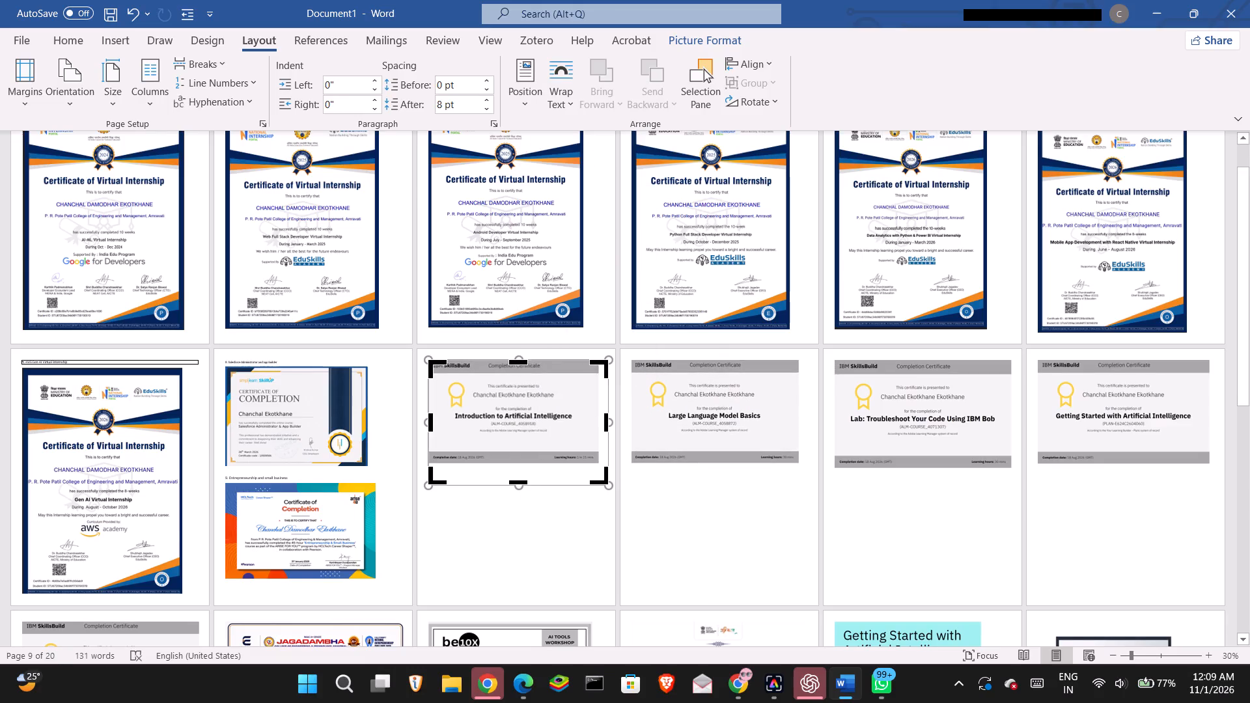
{"action": "left_click_drag", "start_coordinate": [512, 481], "coordinate": [510, 463]}
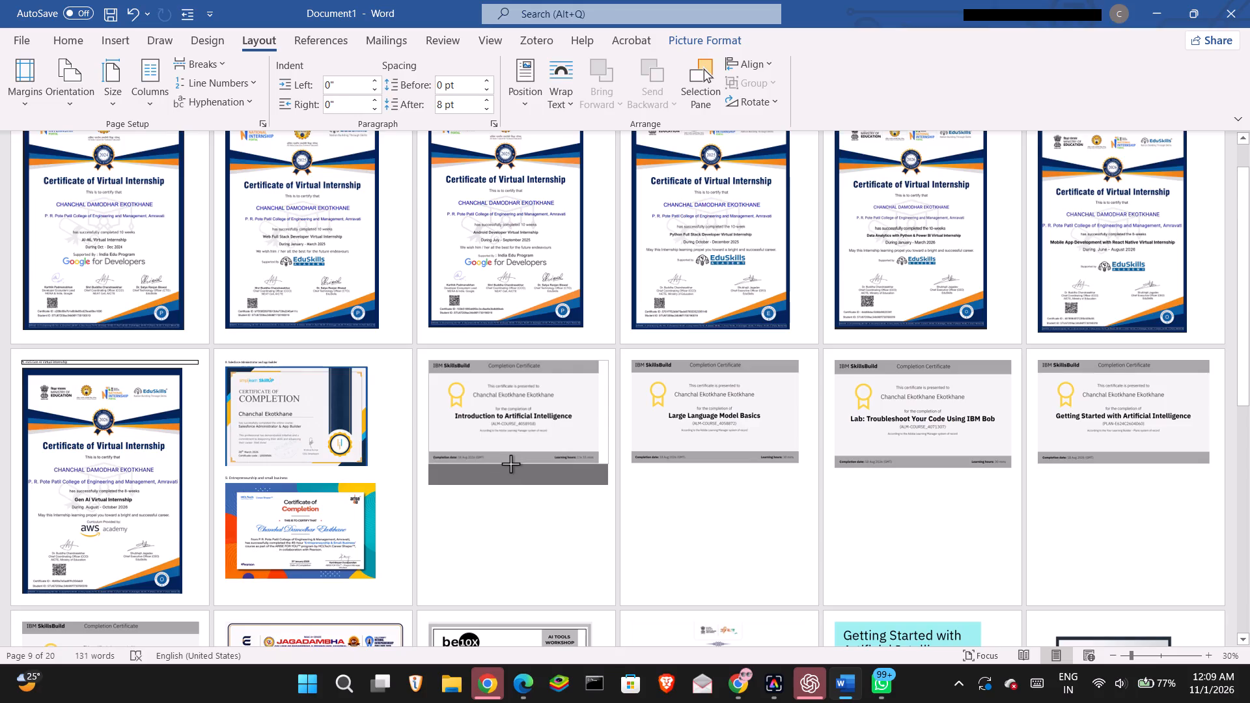
{"action": "left_click_drag", "start_coordinate": [510, 463], "coordinate": [509, 463]}
{"action": "left_click_drag", "start_coordinate": [509, 463], "coordinate": [509, 462]}
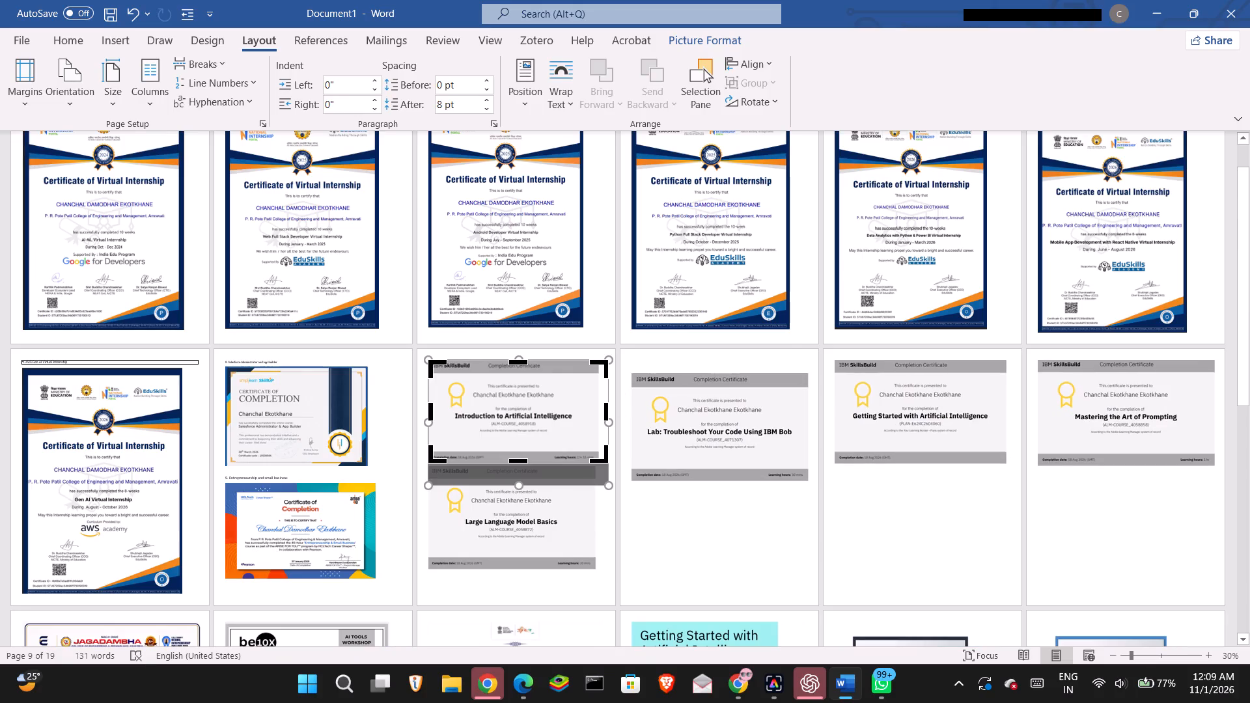
{"action": "left_click_drag", "start_coordinate": [607, 413], "coordinate": [601, 411]}
{"action": "left_click", "coordinate": [670, 553]}
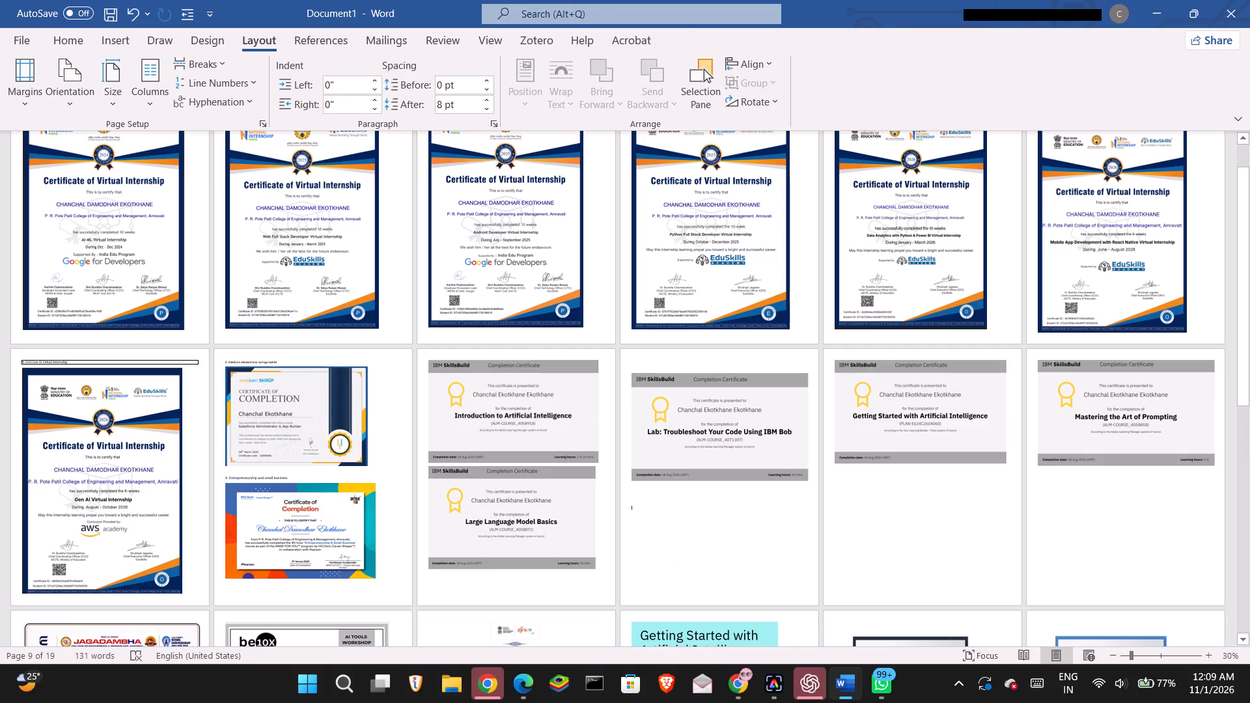
Crop the blank margins off the bottom and right edges of the Large Language Model Basics certificate image.
{"action": "left_click", "coordinate": [551, 545]}
{"action": "right_click", "coordinate": [551, 545]}
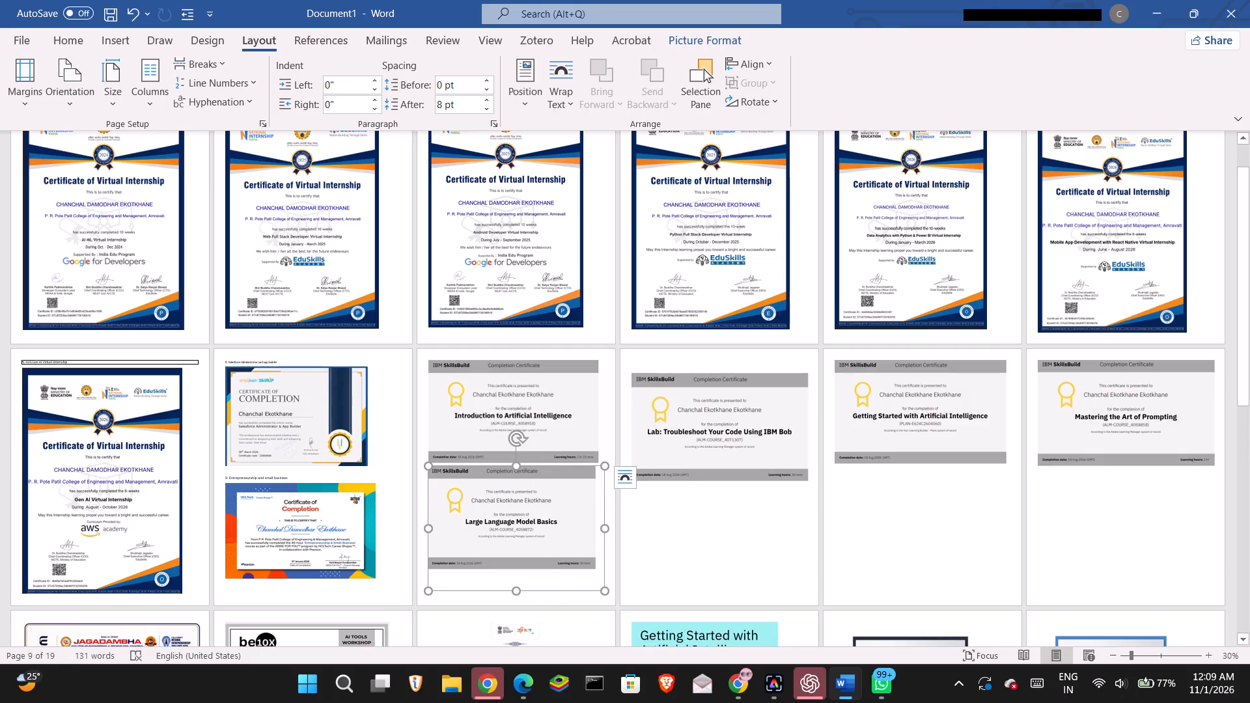
{"action": "left_click", "coordinate": [596, 584]}
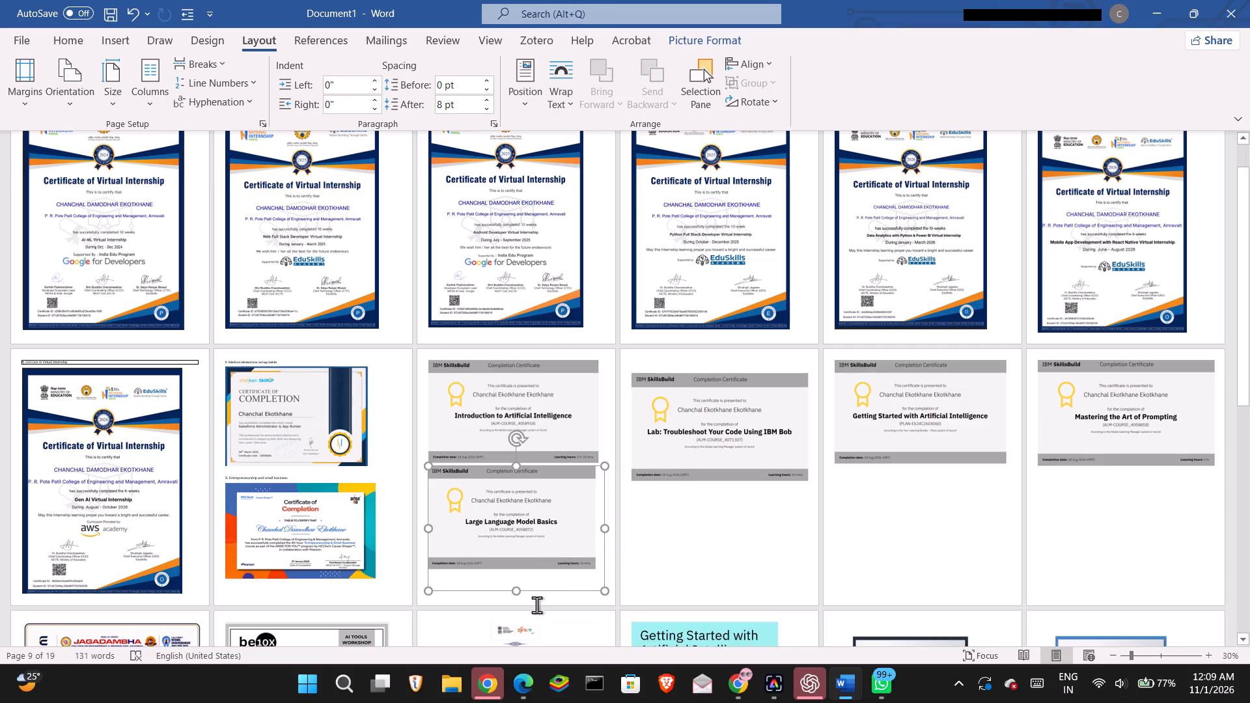
{"action": "left_click_drag", "start_coordinate": [523, 588], "coordinate": [523, 571]}
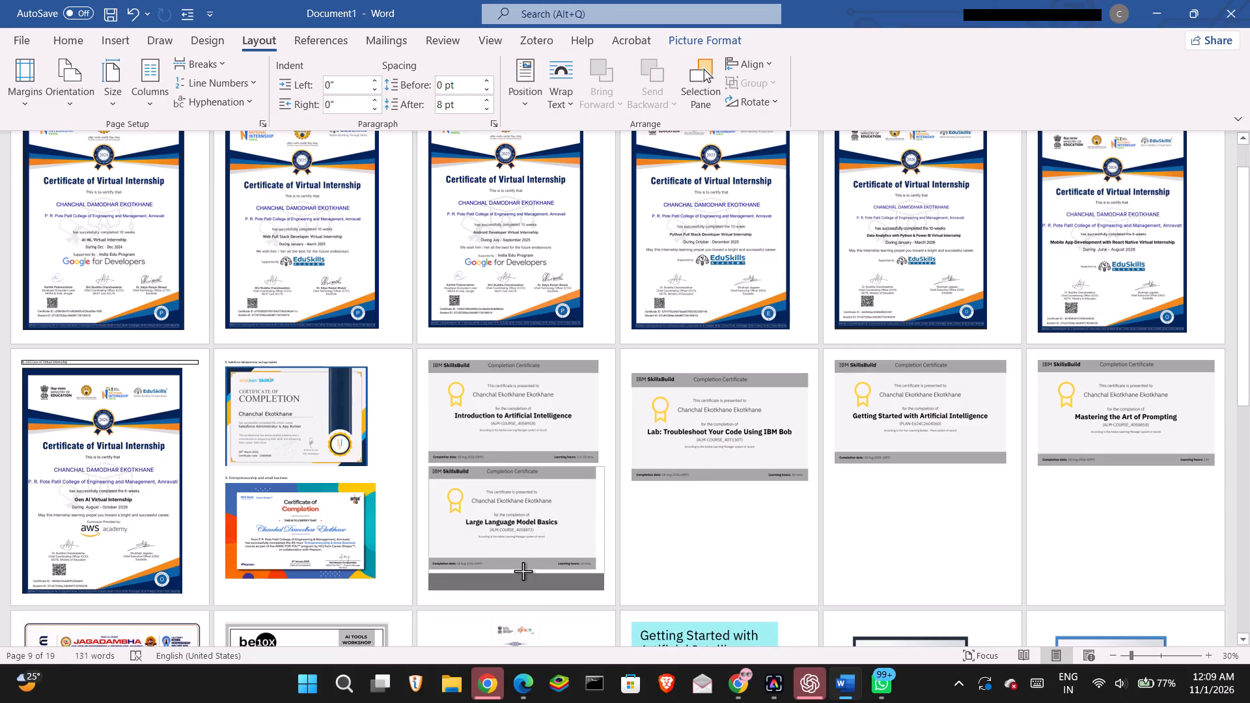
{"action": "left_click_drag", "start_coordinate": [523, 571], "coordinate": [523, 570]}
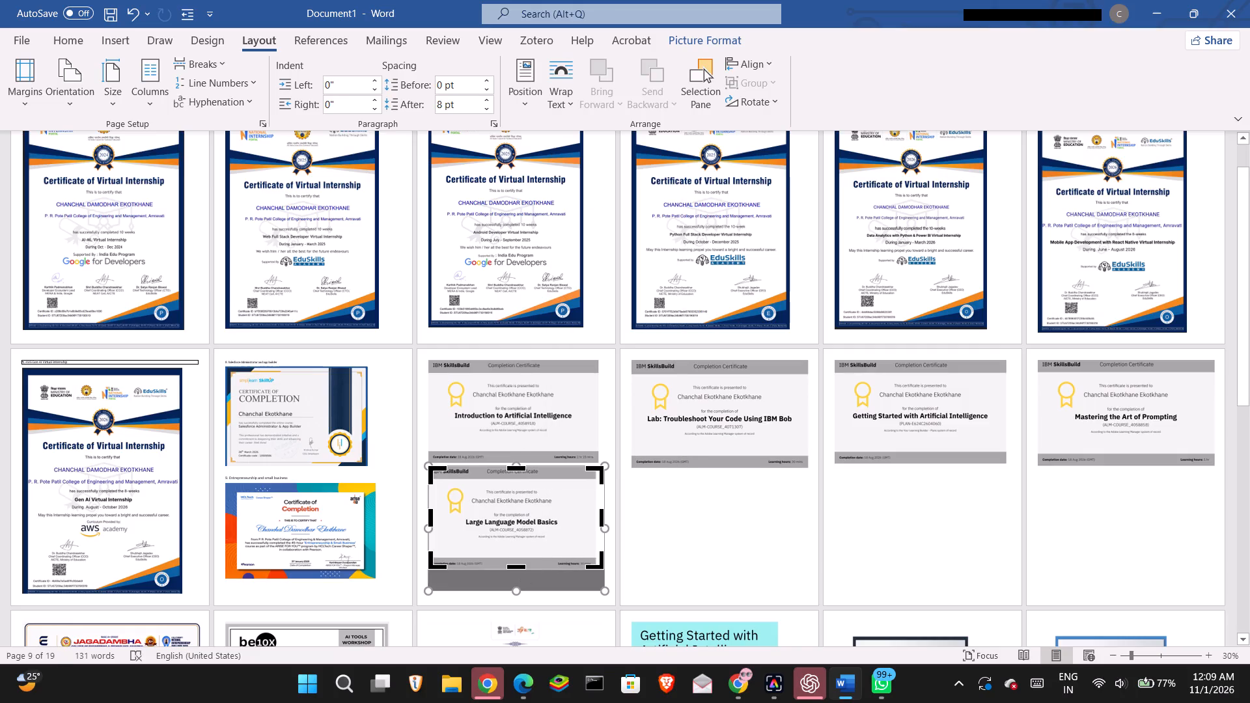
{"action": "left_click_drag", "start_coordinate": [602, 518], "coordinate": [598, 518]}
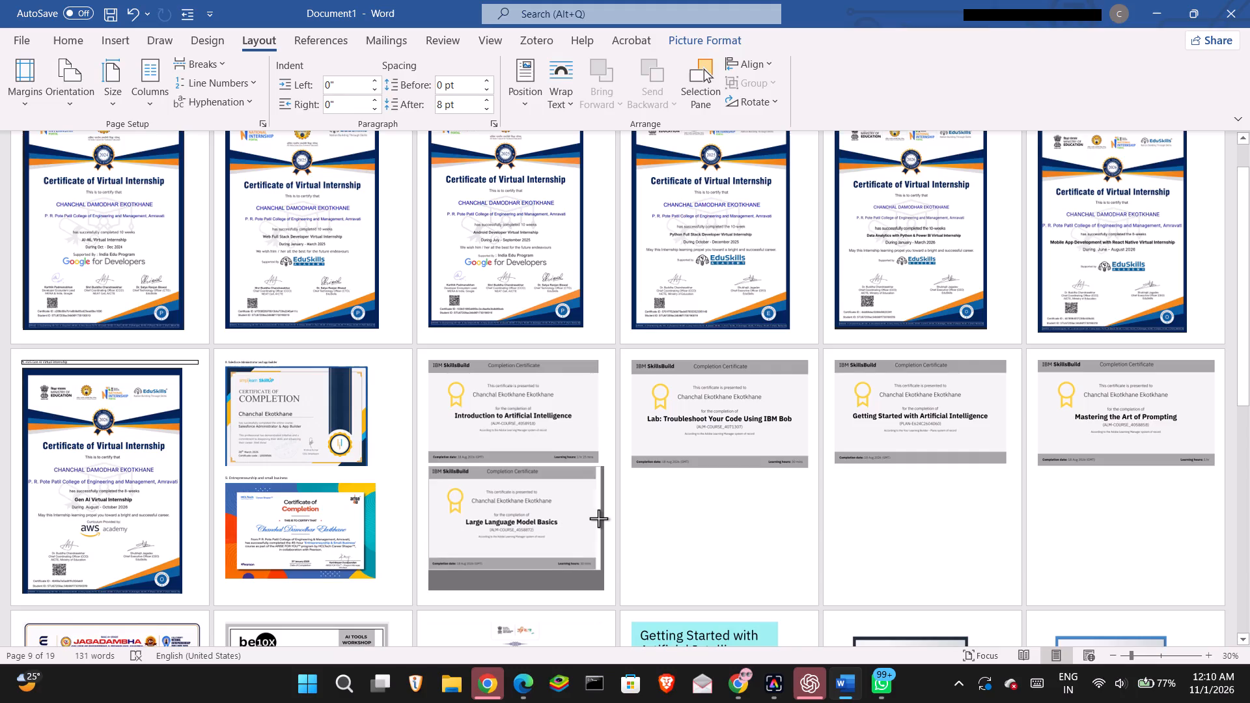
{"action": "left_click_drag", "start_coordinate": [598, 518], "coordinate": [594, 516]}
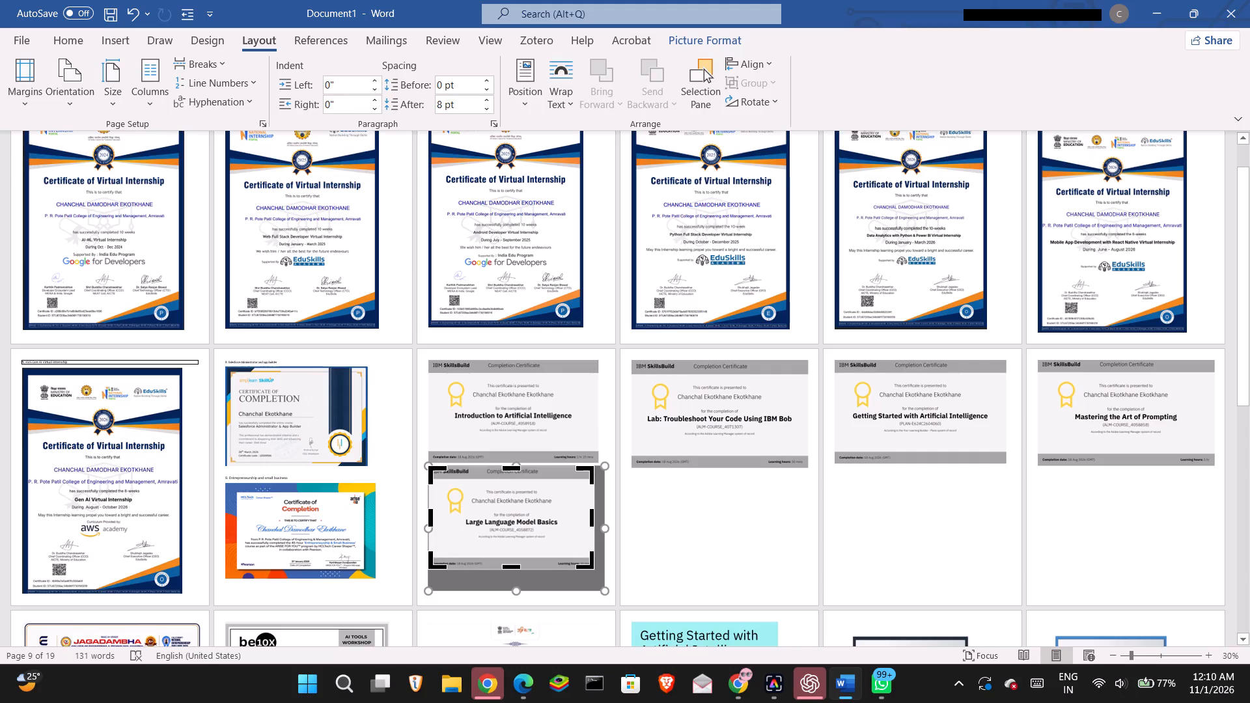
{"action": "left_click", "coordinate": [671, 525]}
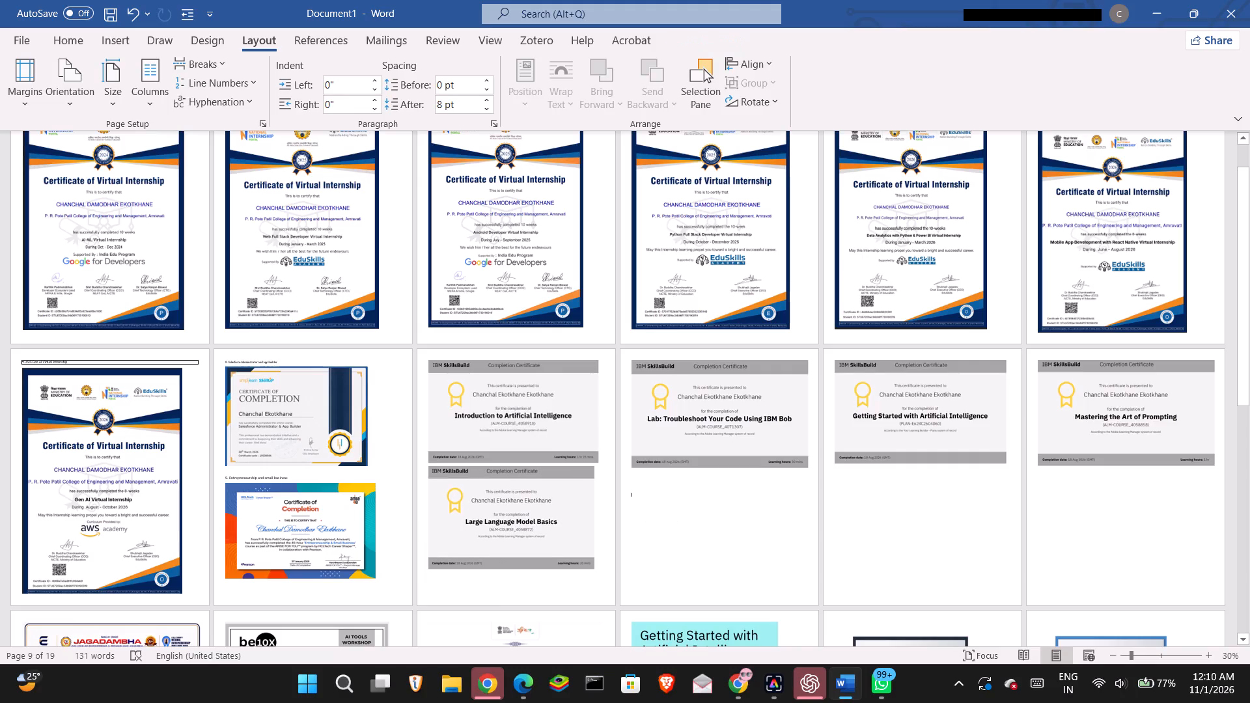
Add two line breaks between the Introduction to Artificial Intelligence and Large Language Model Basics certificates on page 9.
{"action": "left_click", "coordinate": [606, 462]}
{"action": "key", "text": "Return"}
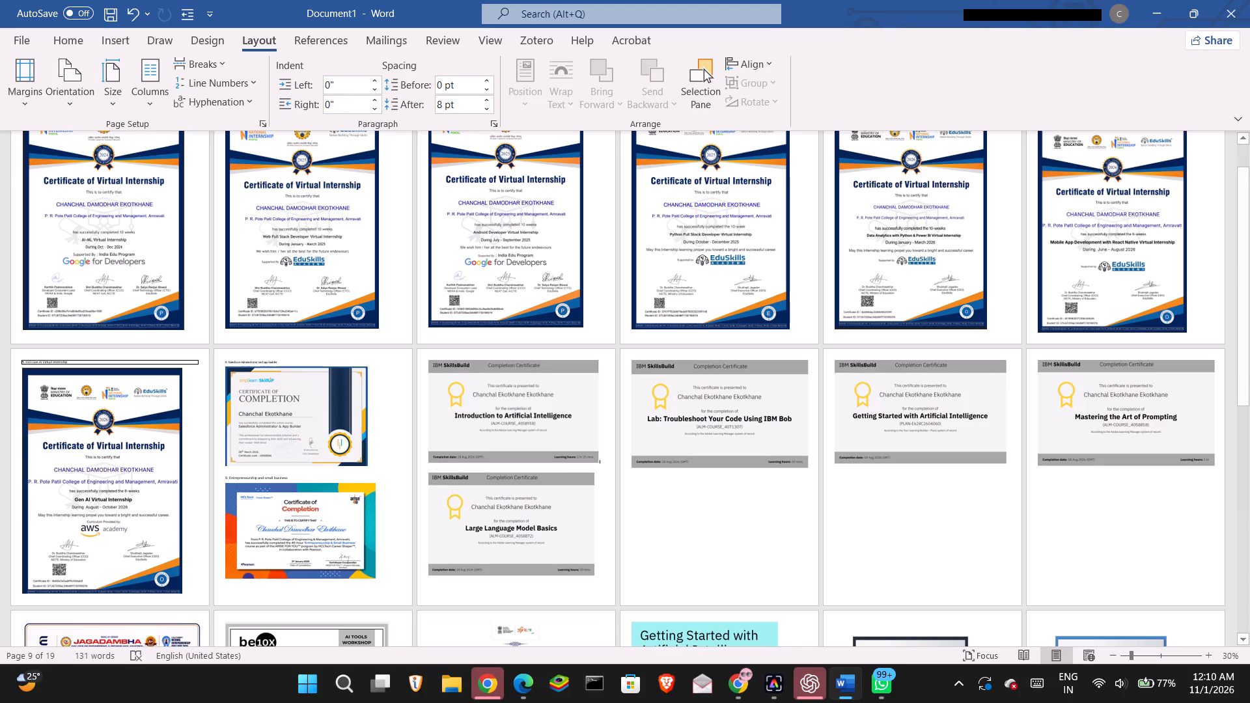
{"action": "key", "text": "Return"}
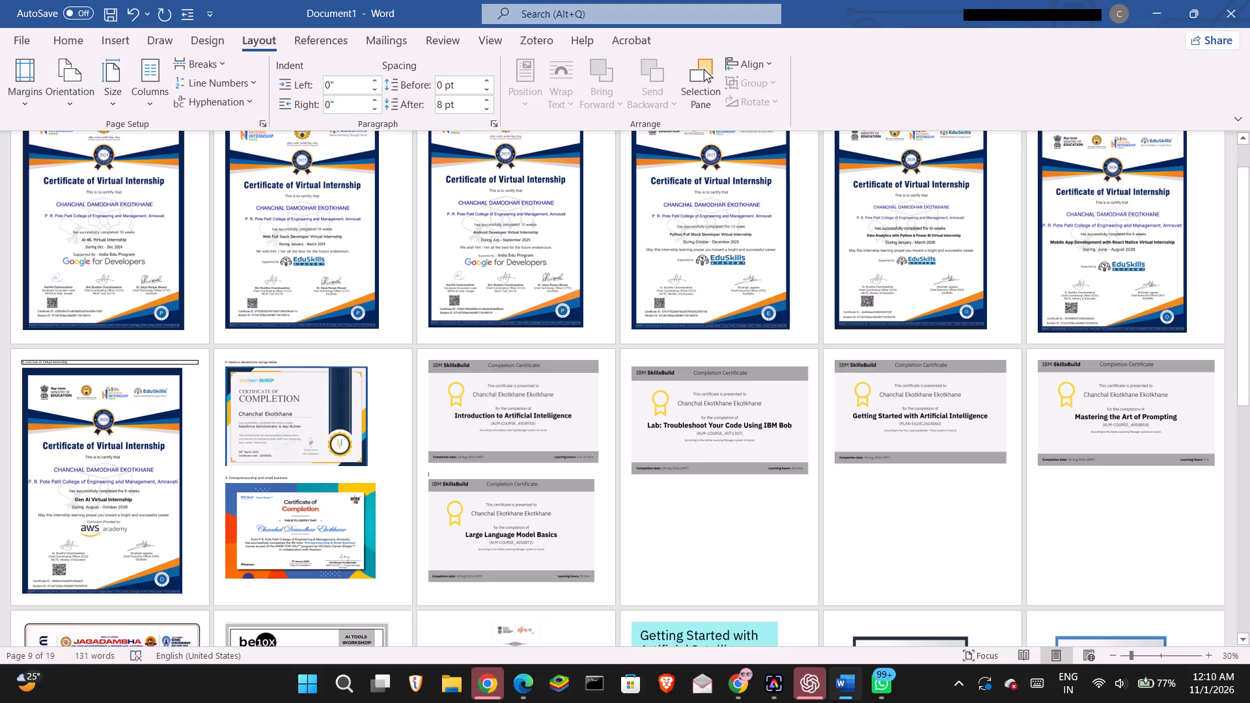
Crop the blank margins off the bottom and right edges of the Lab: Troubleshoot Your Code Using IBM Bob certificate image.
{"action": "left_click", "coordinate": [754, 440]}
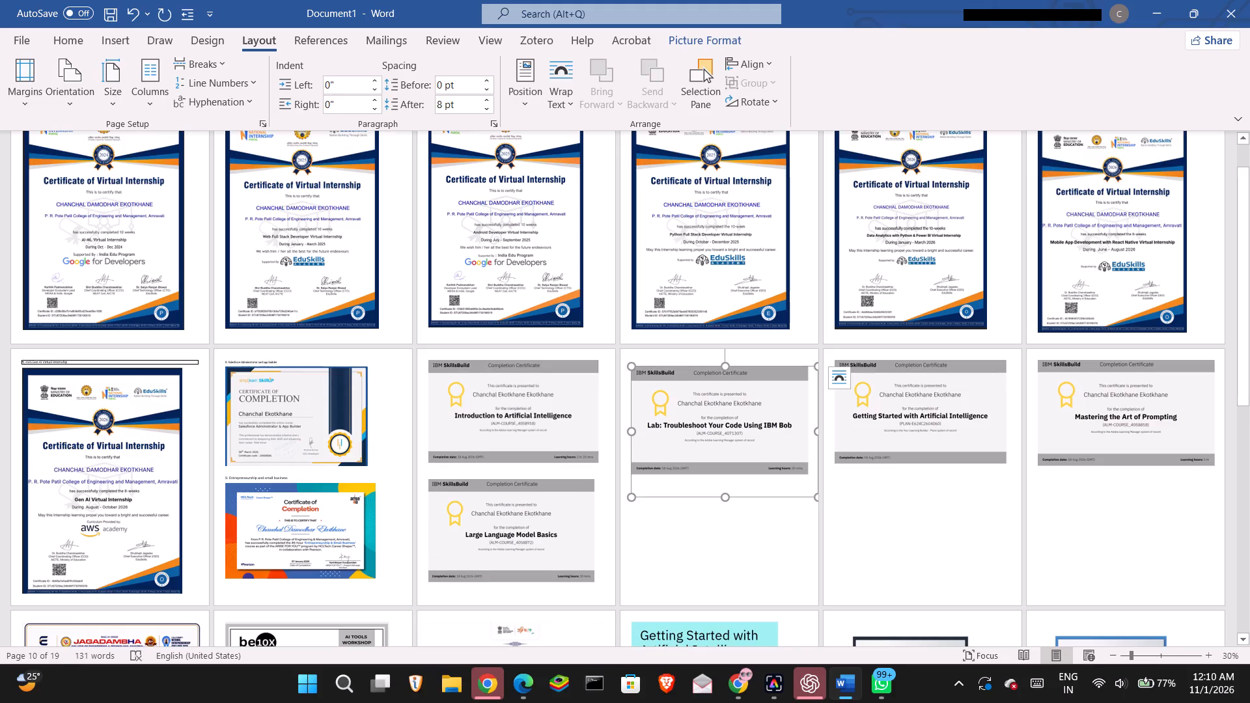
{"action": "right_click", "coordinate": [754, 440]}
{"action": "left_click", "coordinate": [800, 461]}
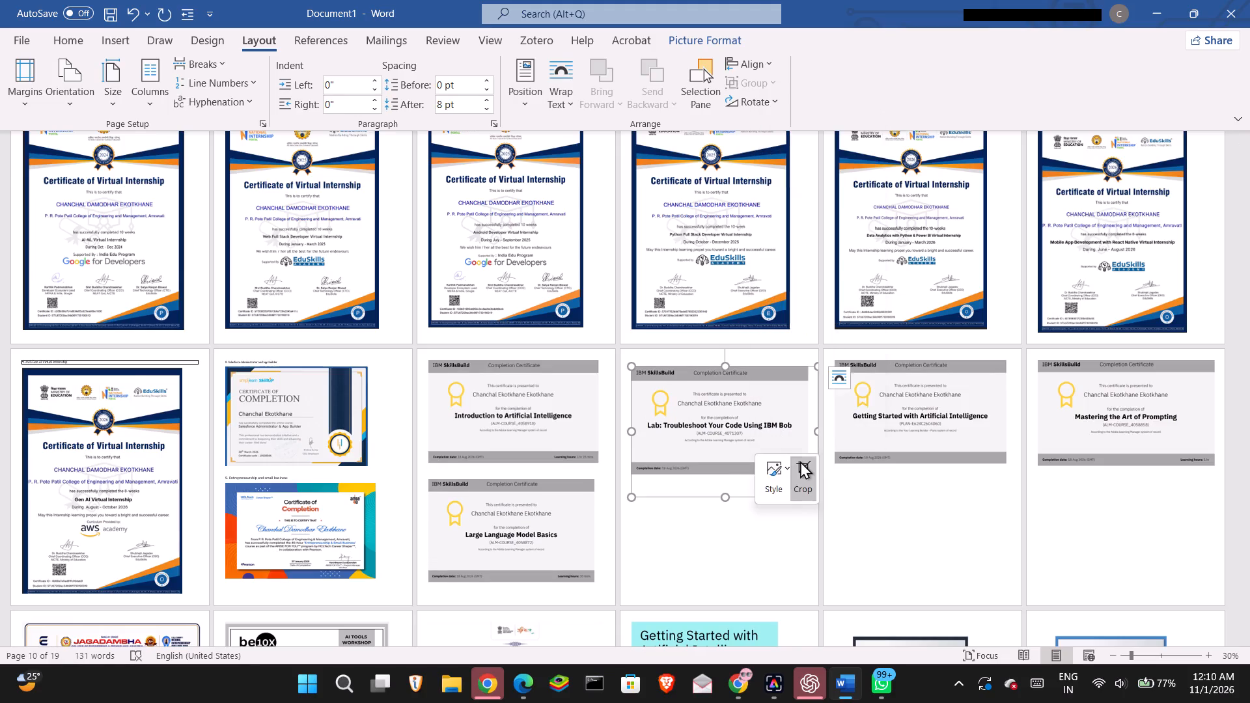
{"action": "left_click_drag", "start_coordinate": [724, 493], "coordinate": [723, 475]}
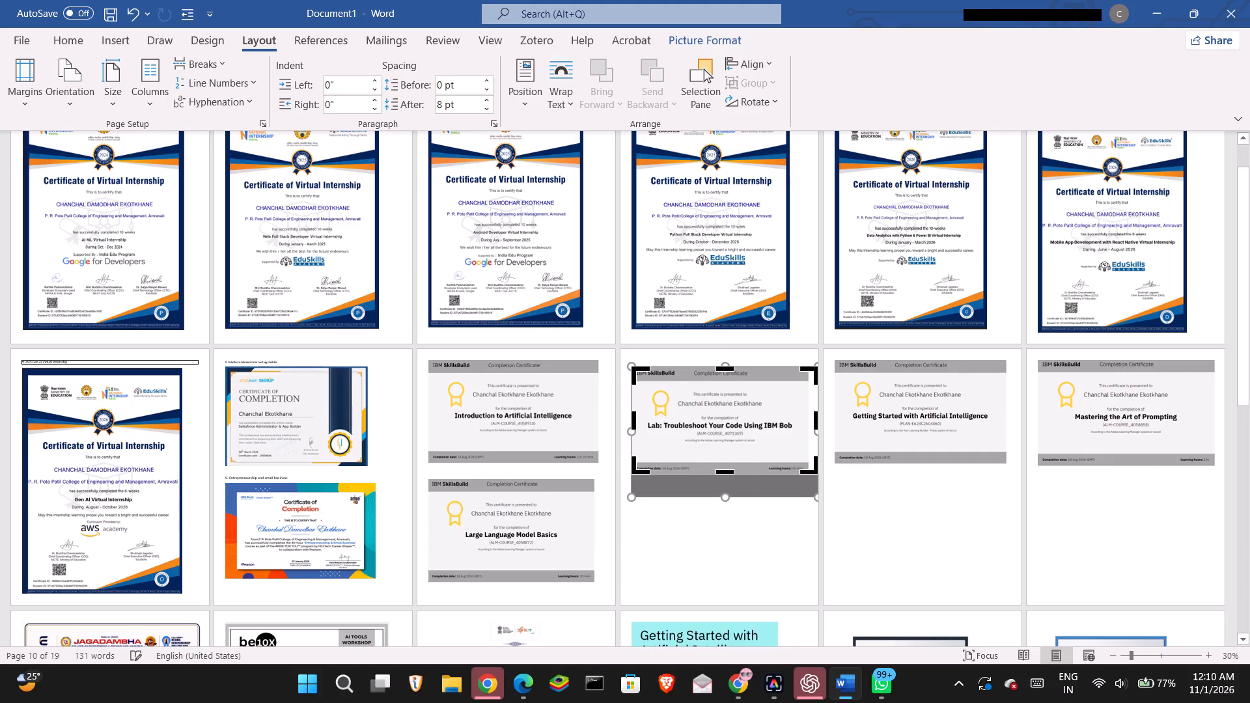
{"action": "left_click_drag", "start_coordinate": [816, 417], "coordinate": [808, 414]}
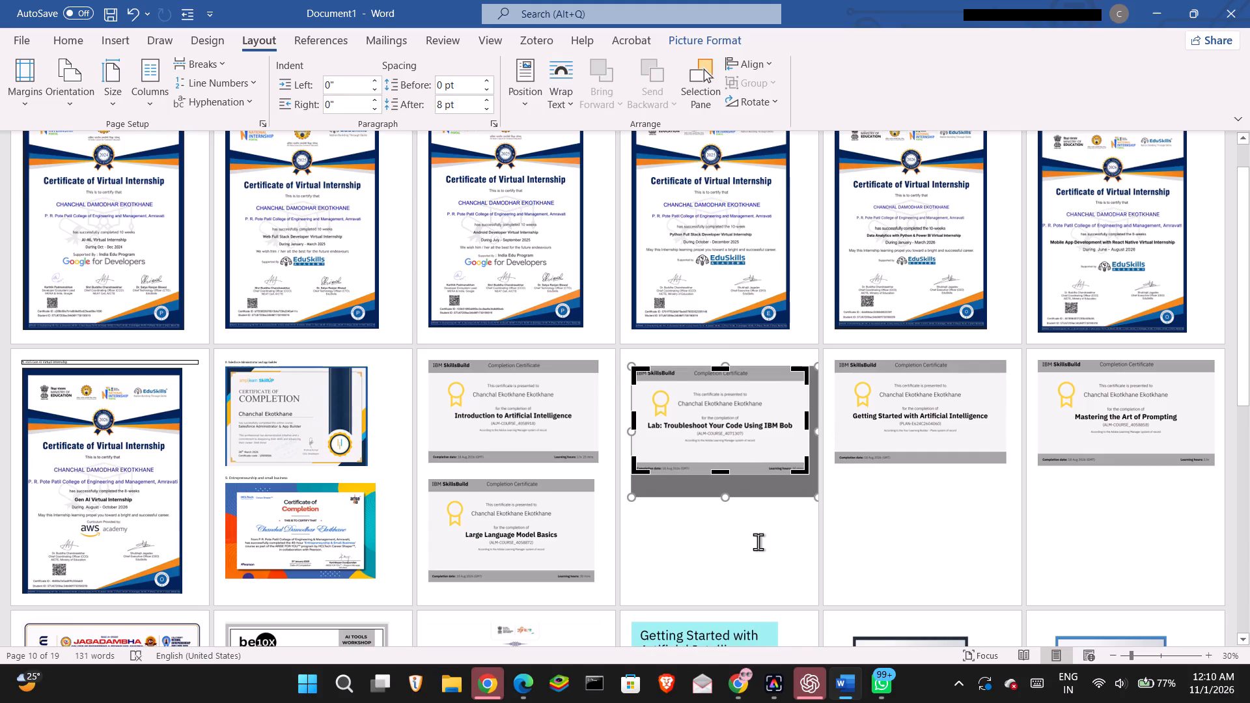
{"action": "left_click", "coordinate": [758, 542]}
Crop the blank margins off the bottom and right edges of the Getting Started with Artificial Intelligence certificate image.
{"action": "right_click", "coordinate": [904, 448]}
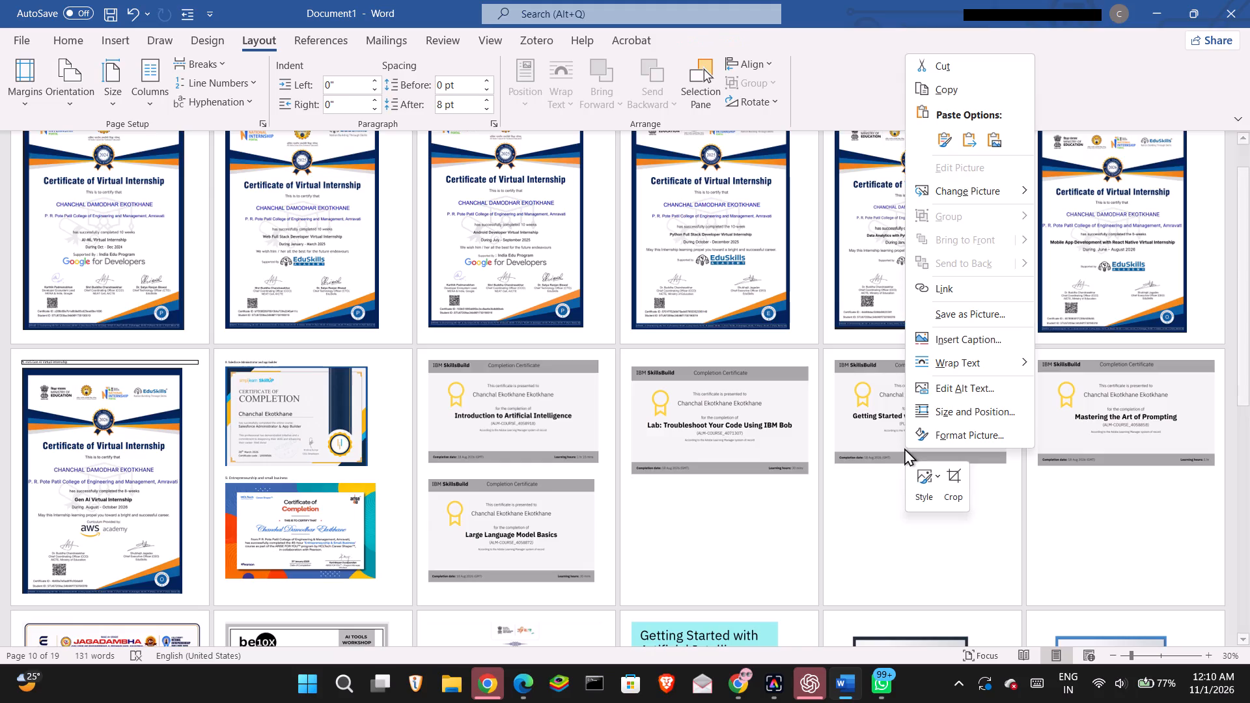
{"action": "left_click", "coordinate": [954, 475]}
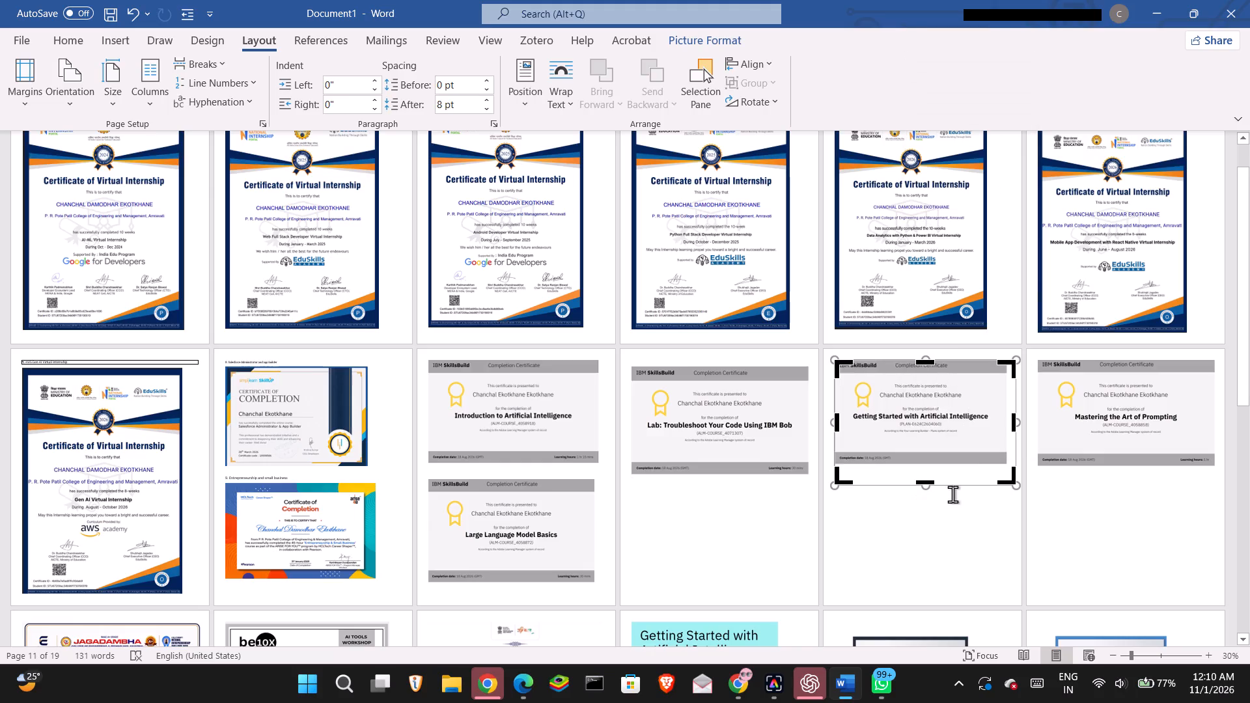
{"action": "left_click_drag", "start_coordinate": [924, 484], "coordinate": [924, 469]}
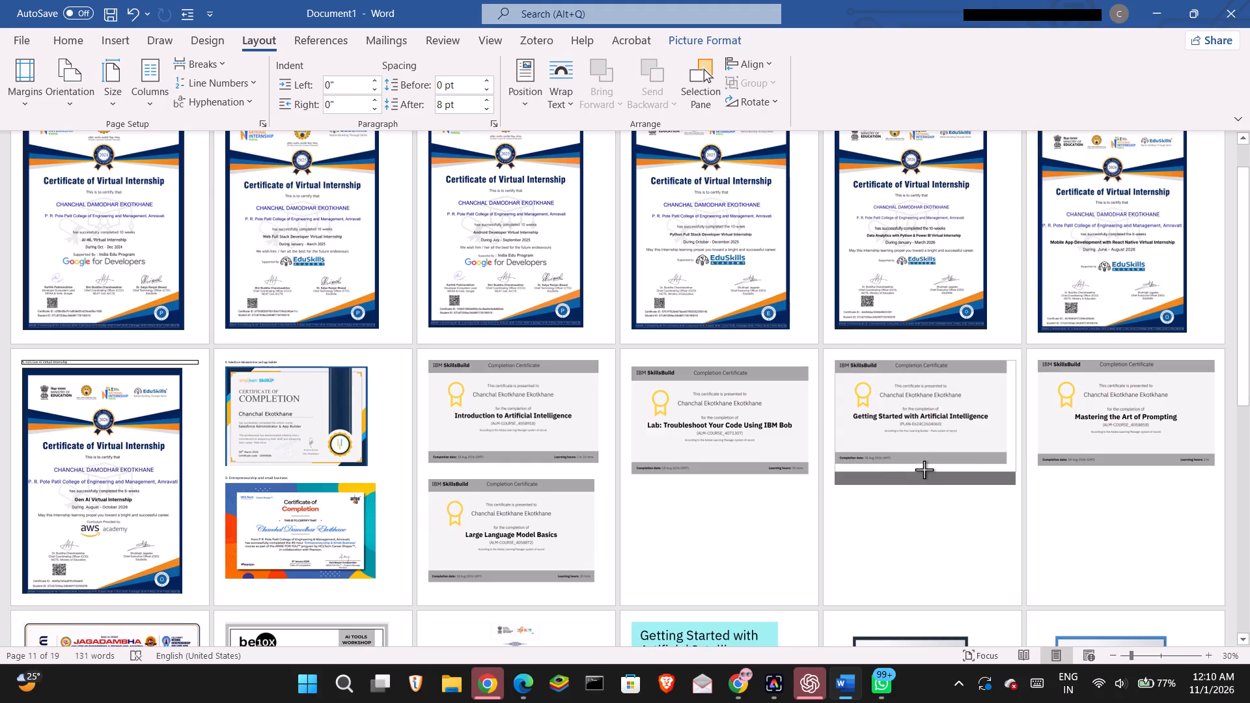
{"action": "left_click_drag", "start_coordinate": [924, 469], "coordinate": [924, 464]}
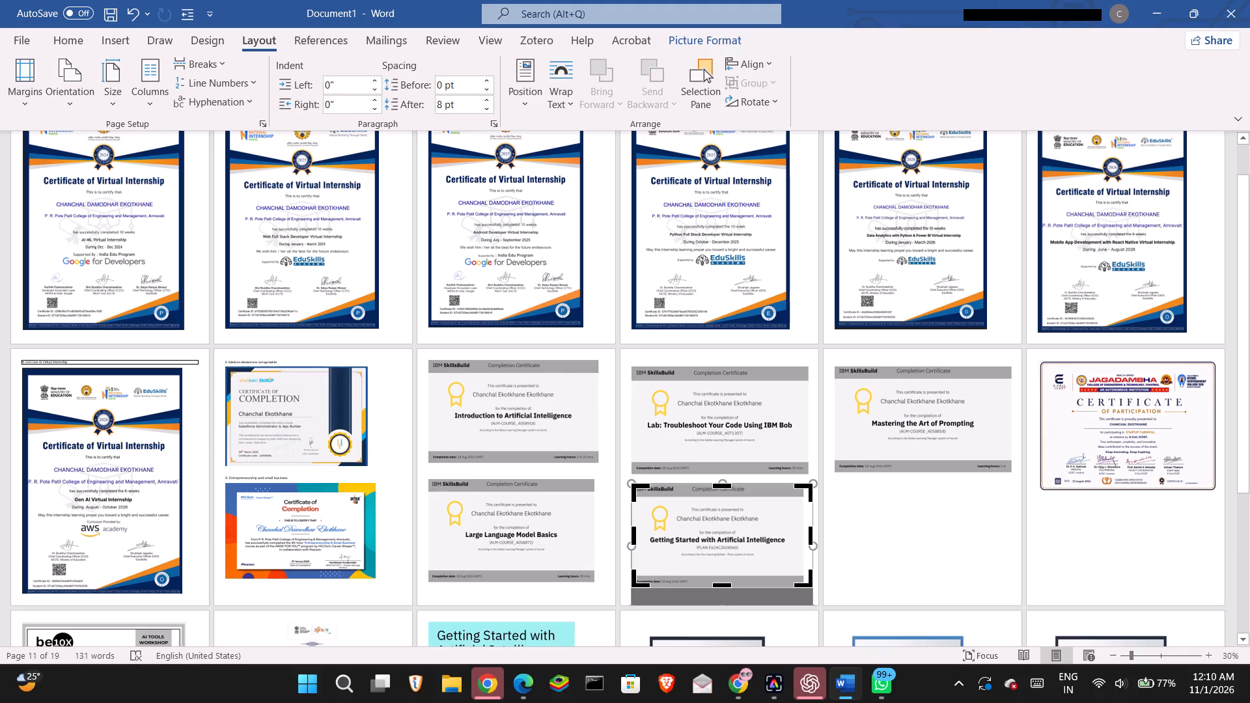
{"action": "left_click_drag", "start_coordinate": [812, 534], "coordinate": [803, 534]}
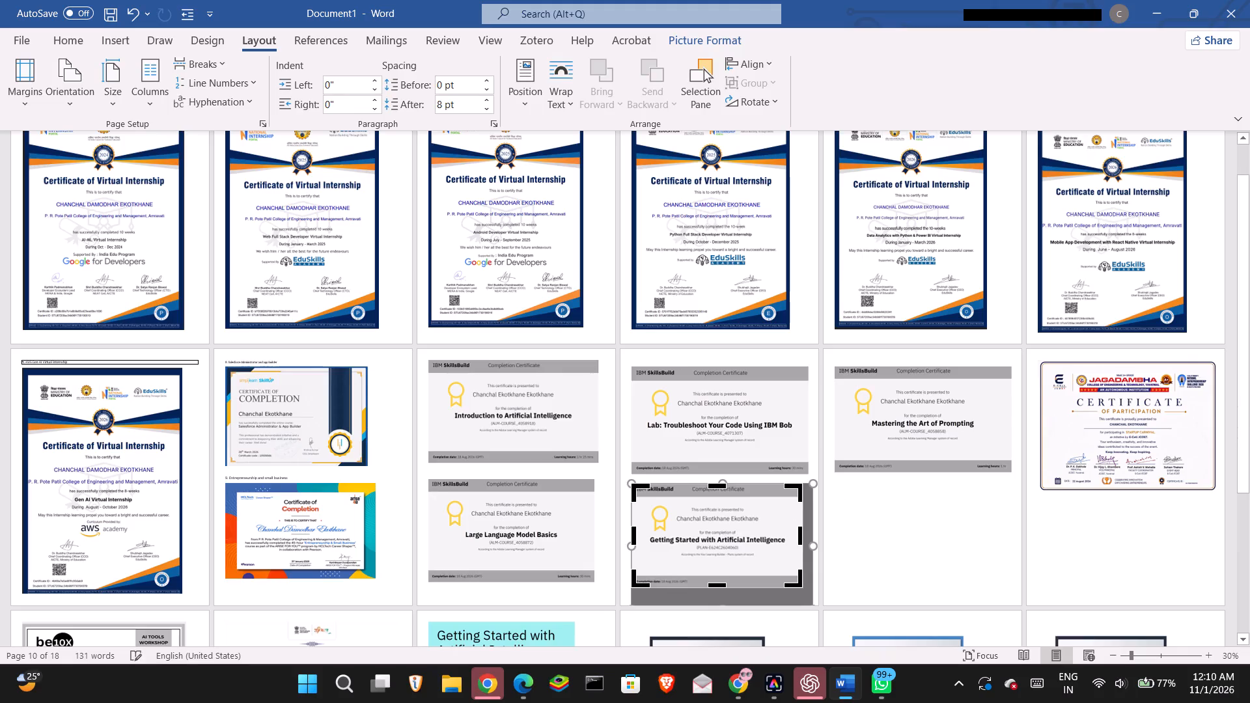
{"action": "left_click", "coordinate": [931, 498]}
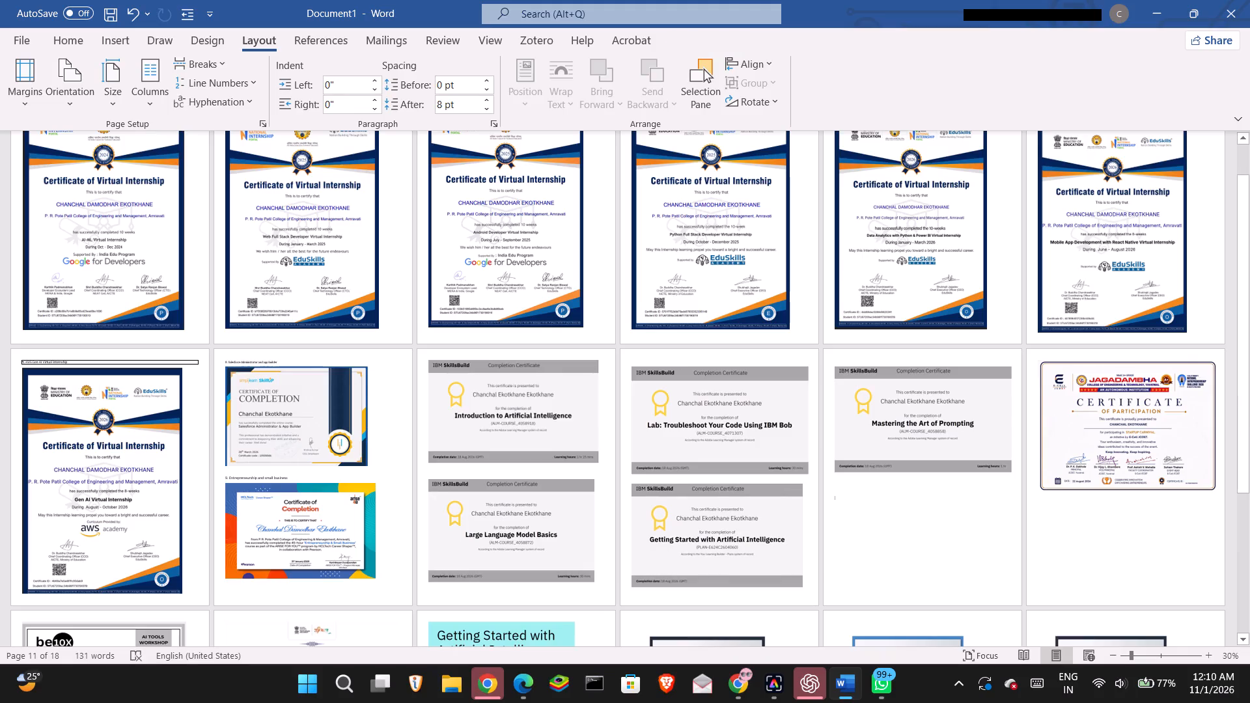
Crop the blank margins off the bottom and right edges of the Mastering the Art of Prompting certificate image.
{"action": "right_click", "coordinate": [917, 447]}
{"action": "left_click", "coordinate": [963, 475]}
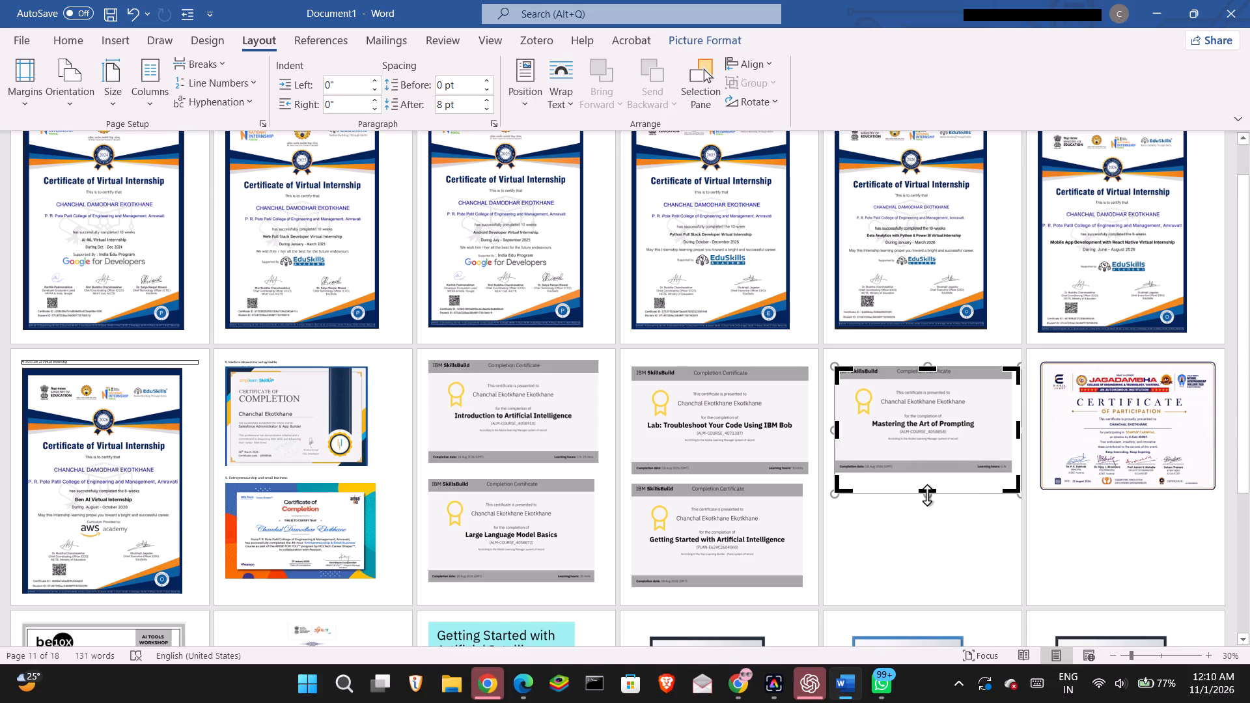
{"action": "left_click_drag", "start_coordinate": [926, 490], "coordinate": [926, 471]}
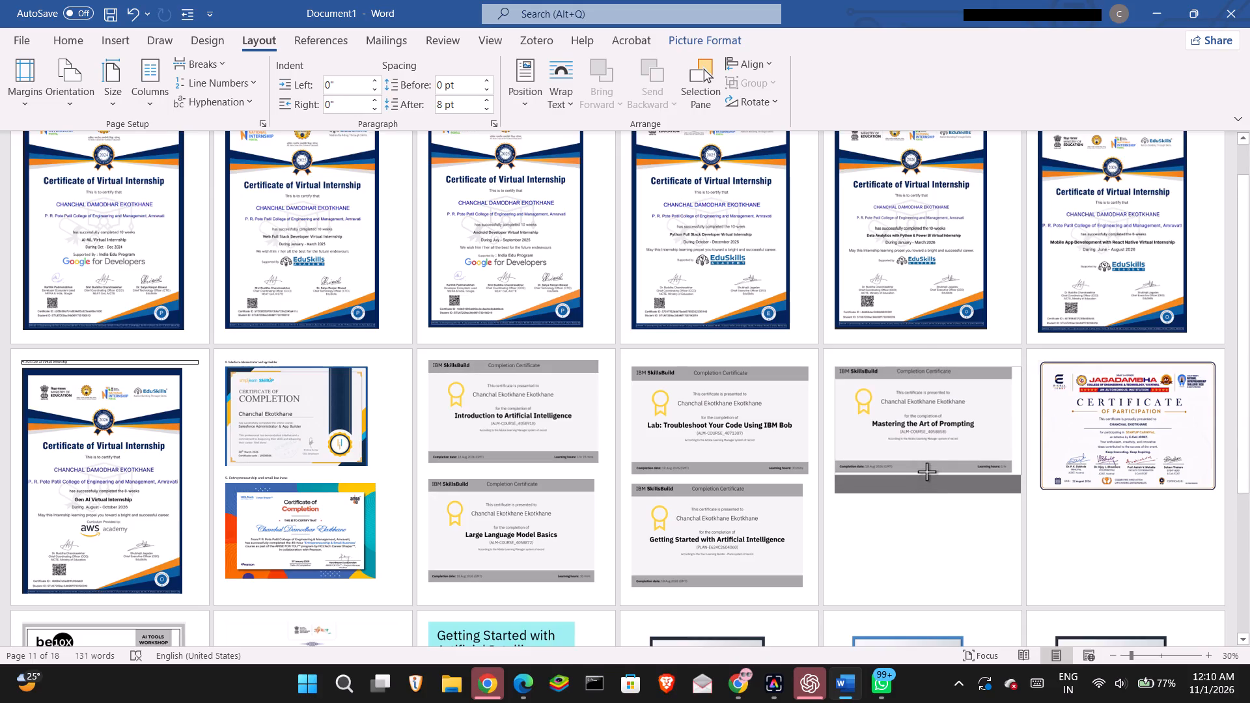
{"action": "left_click_drag", "start_coordinate": [926, 471], "coordinate": [926, 473]}
{"action": "left_click_drag", "start_coordinate": [926, 473], "coordinate": [926, 471]}
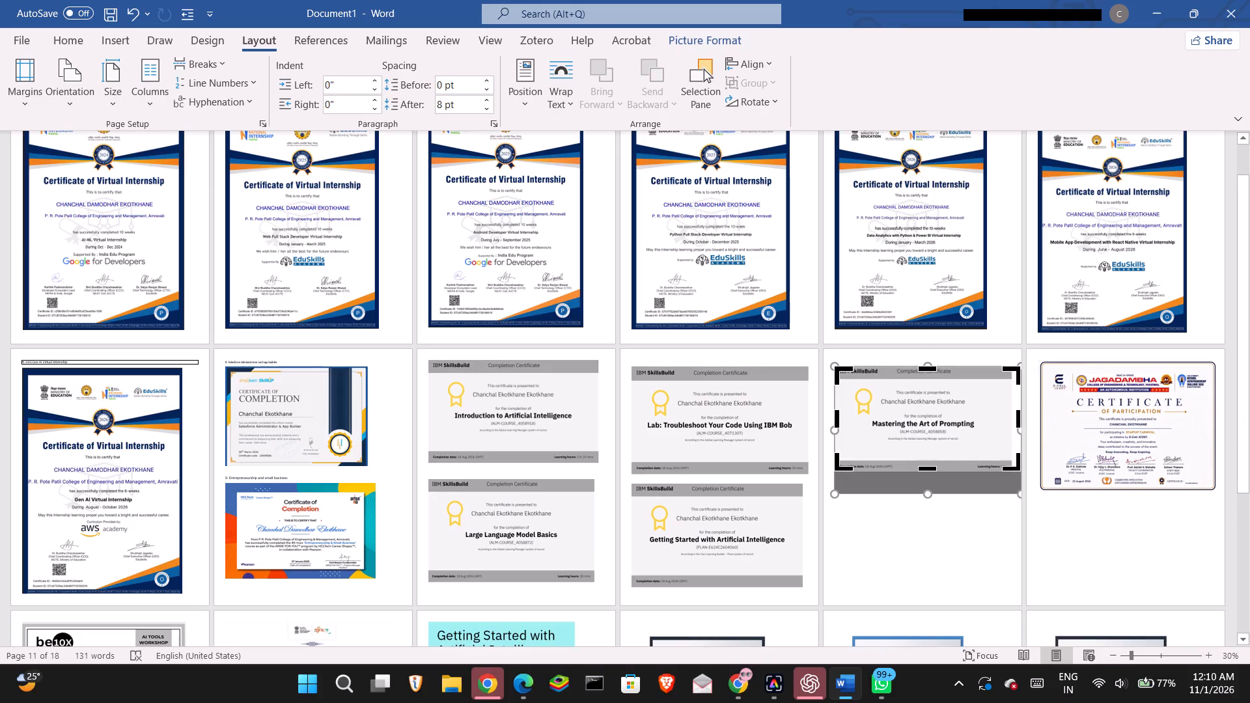
{"action": "left_click_drag", "start_coordinate": [1020, 419], "coordinate": [1014, 419]}
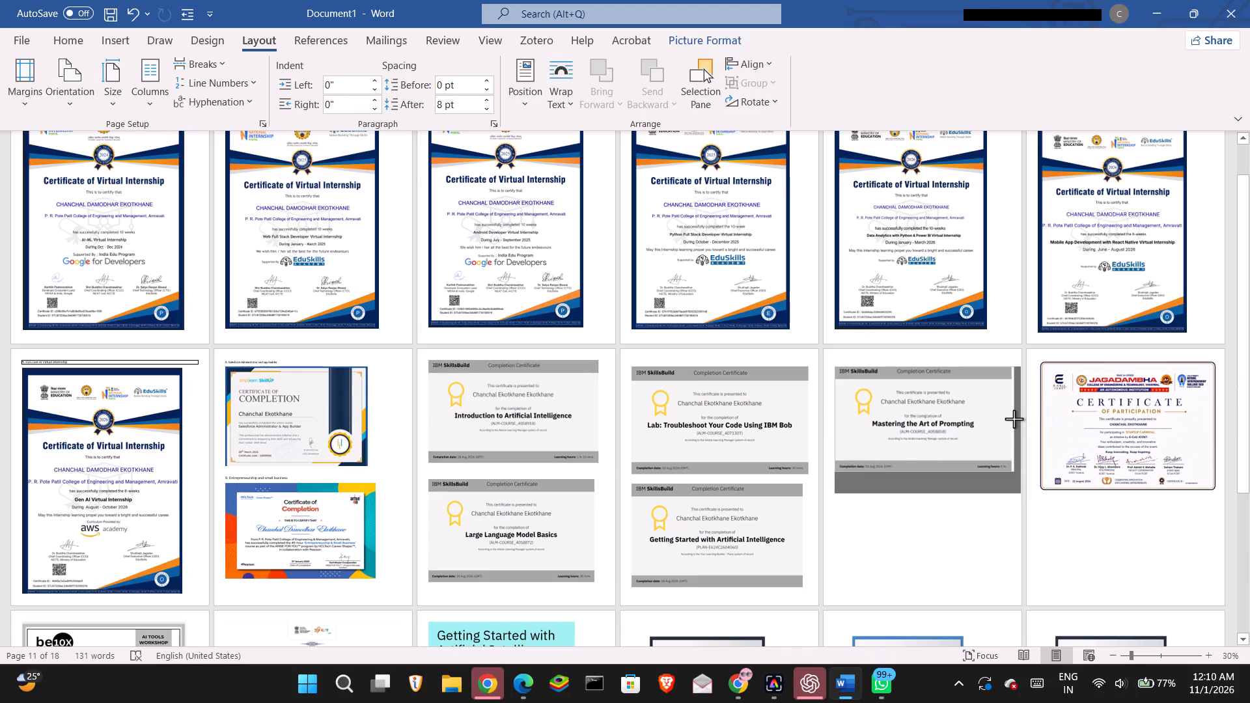
{"action": "left_click_drag", "start_coordinate": [1014, 419], "coordinate": [1011, 419]}
{"action": "left_click", "coordinate": [952, 553]}
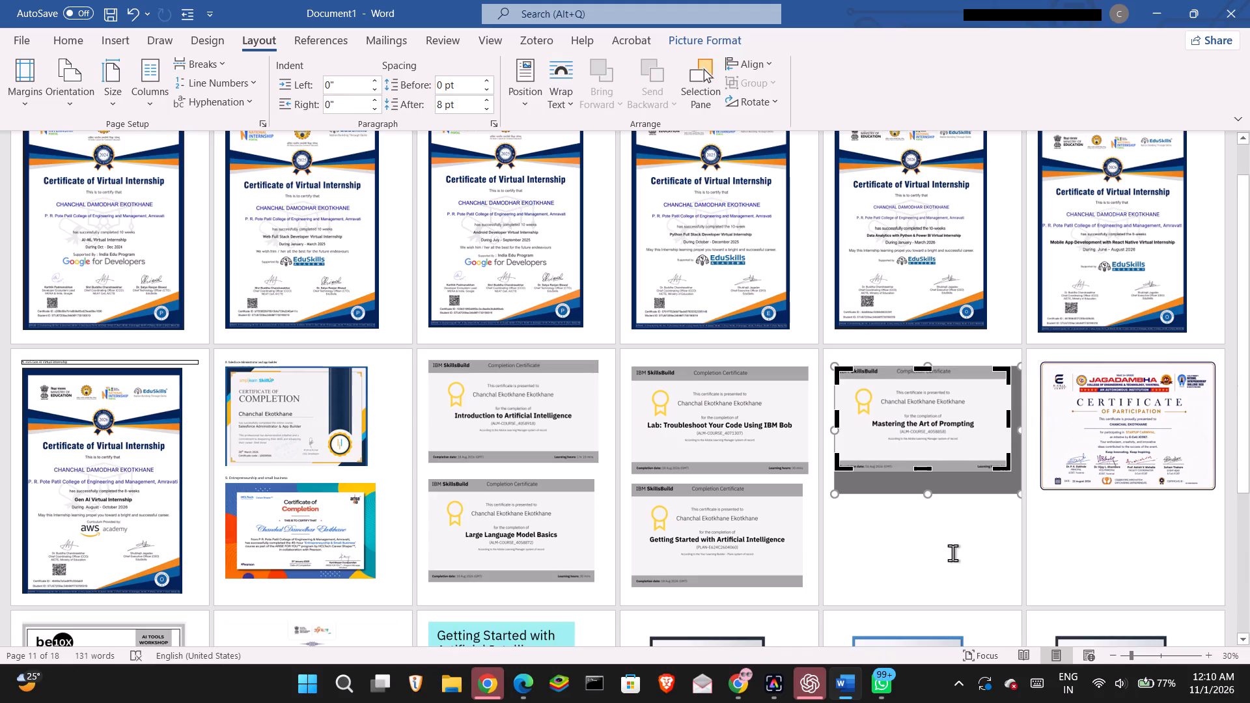
Shrink the Jagadambha participation certificate image to fit below the Mastering the Art of Prompting certificate on page 11.
{"action": "left_click", "coordinate": [1085, 491]}
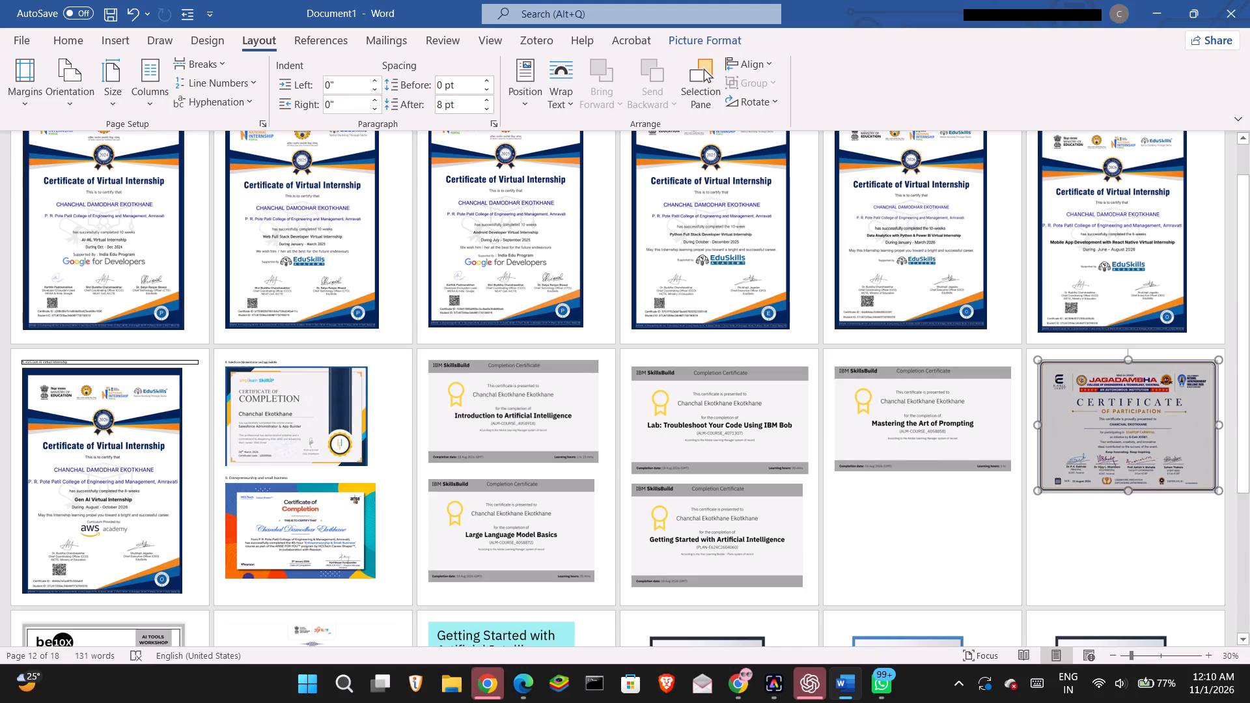
{"action": "left_click_drag", "start_coordinate": [1038, 492], "coordinate": [1092, 447]}
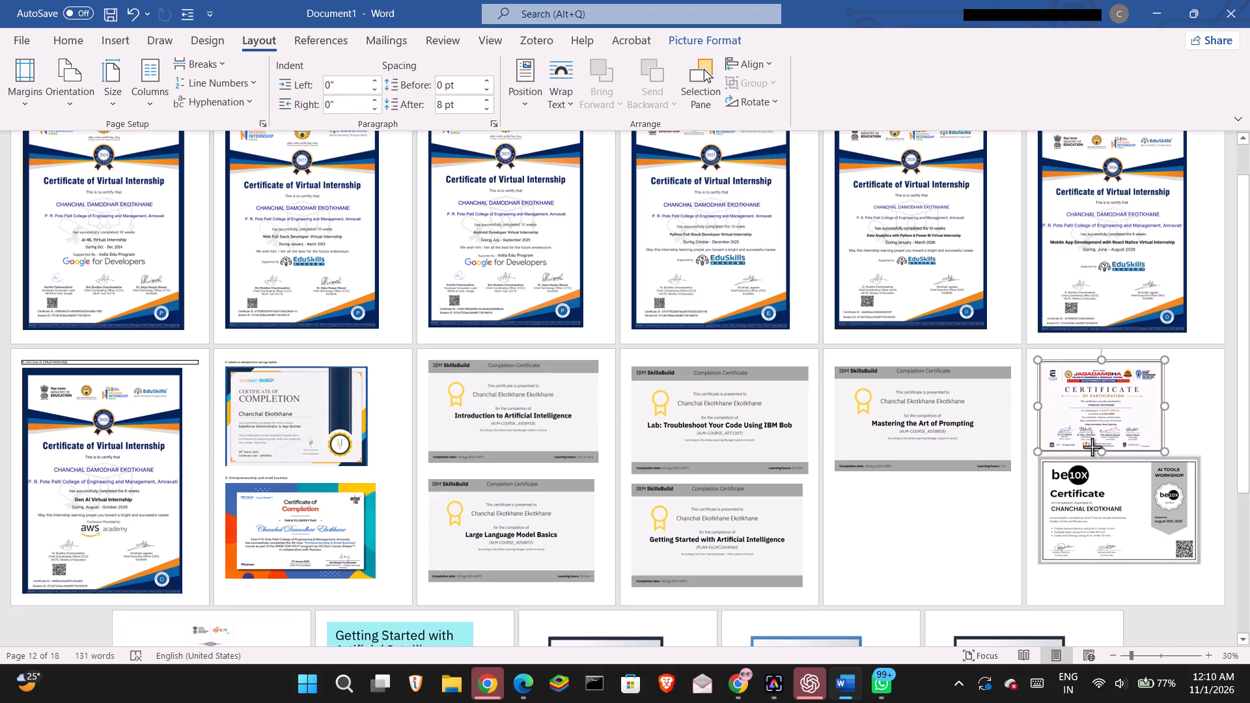
{"action": "left_click_drag", "start_coordinate": [1092, 447], "coordinate": [1081, 468]}
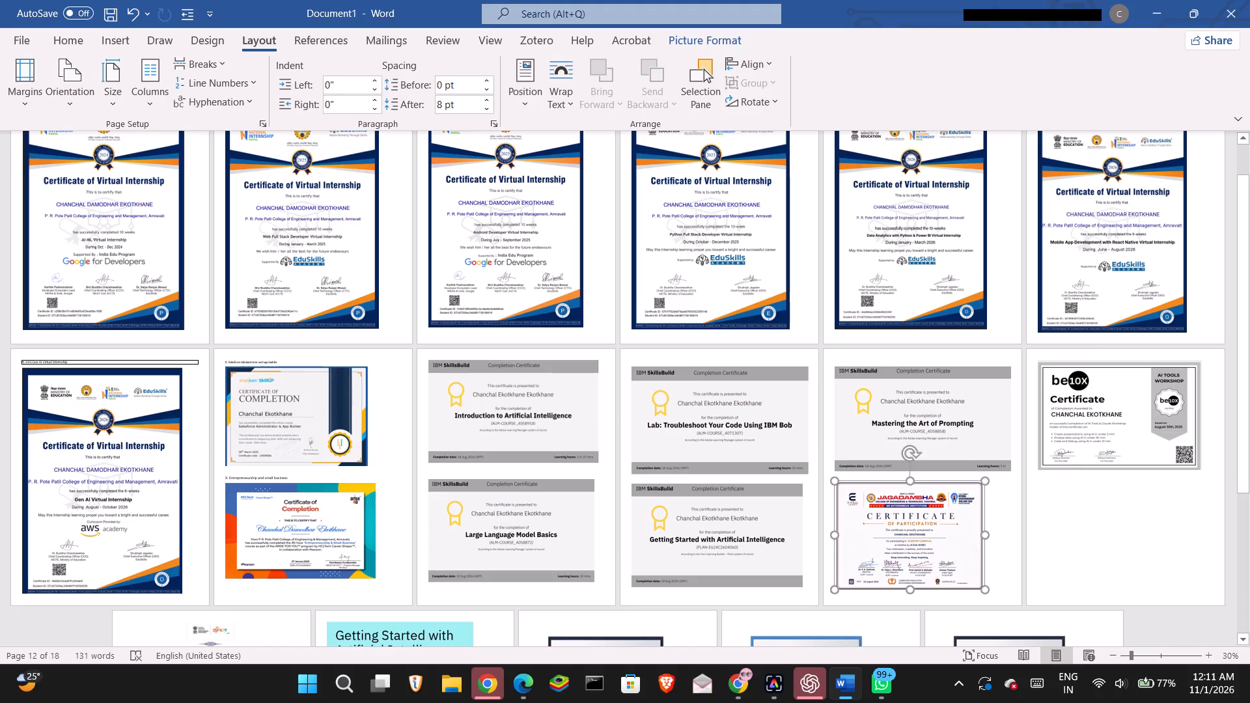
Shrink the be10x certificate and the Ministry of Youth Affairs participation certificate so both fit on page 12.
{"action": "scroll", "coordinate": [1023, 507], "scroll_direction": "down", "scroll_amount": 2}
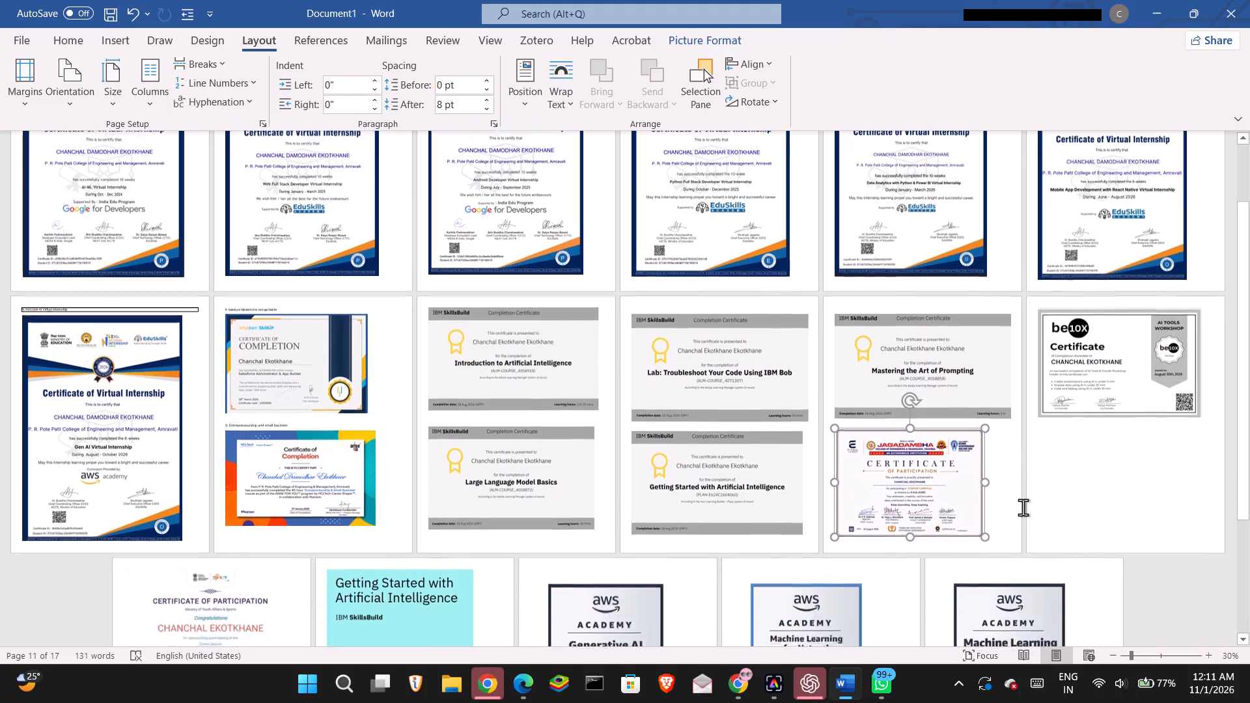
{"action": "scroll", "coordinate": [1023, 507], "scroll_direction": "down", "scroll_amount": 3}
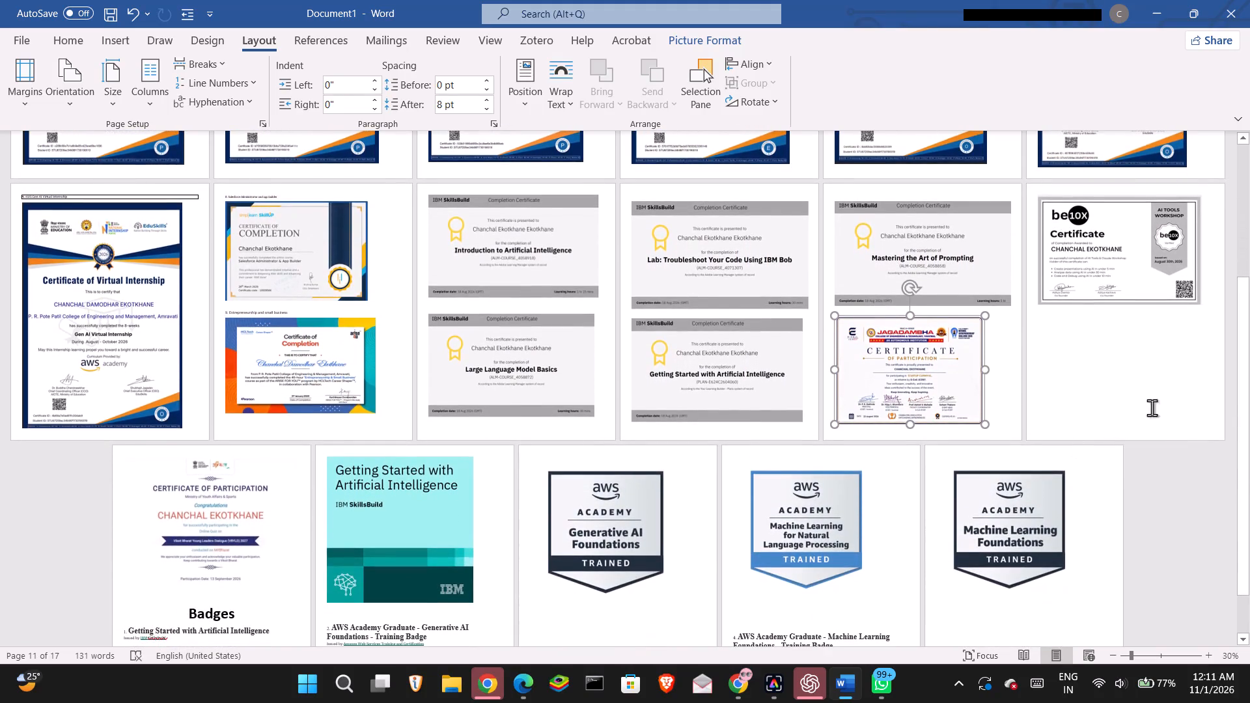
{"action": "left_click", "coordinate": [1088, 292]}
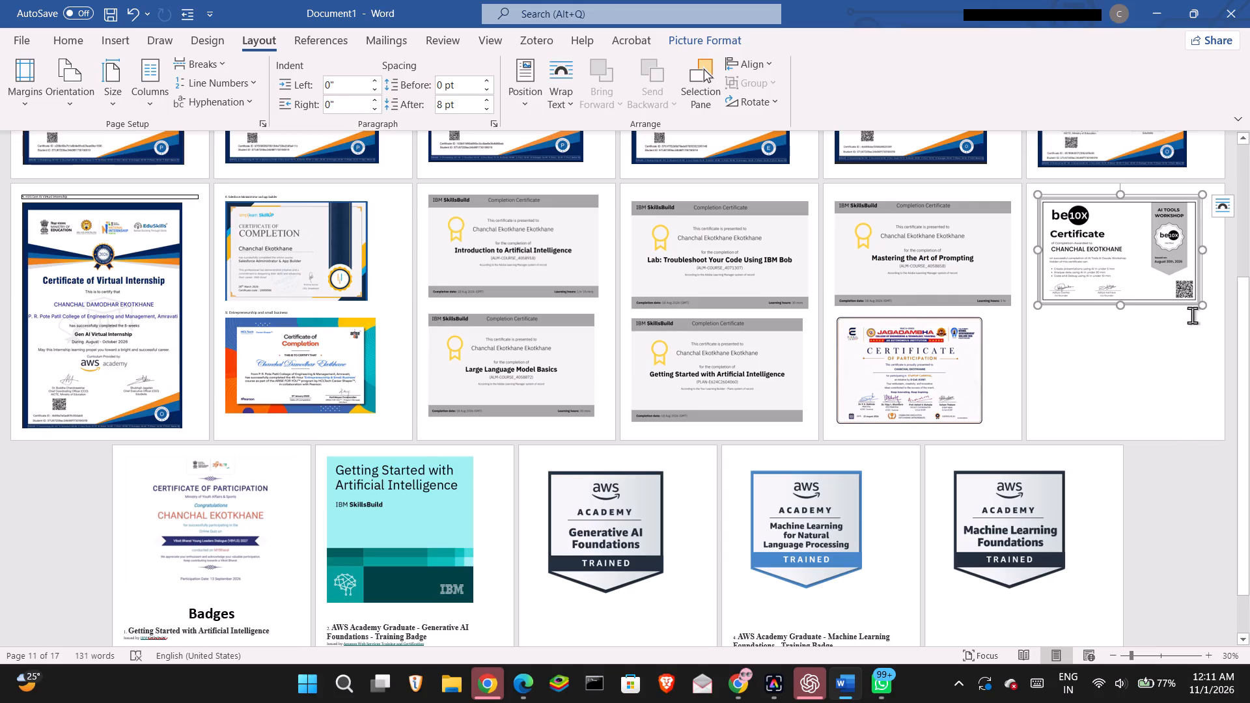
{"action": "left_click_drag", "start_coordinate": [1205, 309], "coordinate": [1189, 288]}
{"action": "left_click", "coordinate": [236, 506]}
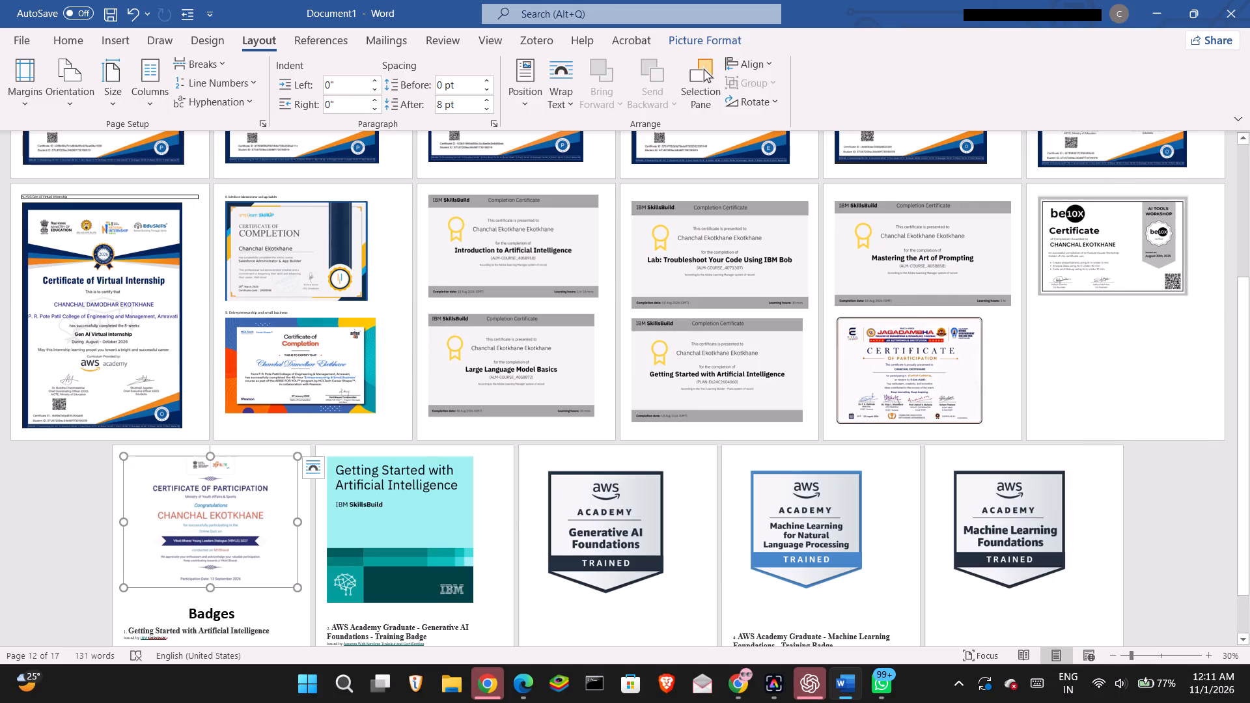
{"action": "left_click_drag", "start_coordinate": [296, 585], "coordinate": [292, 573]}
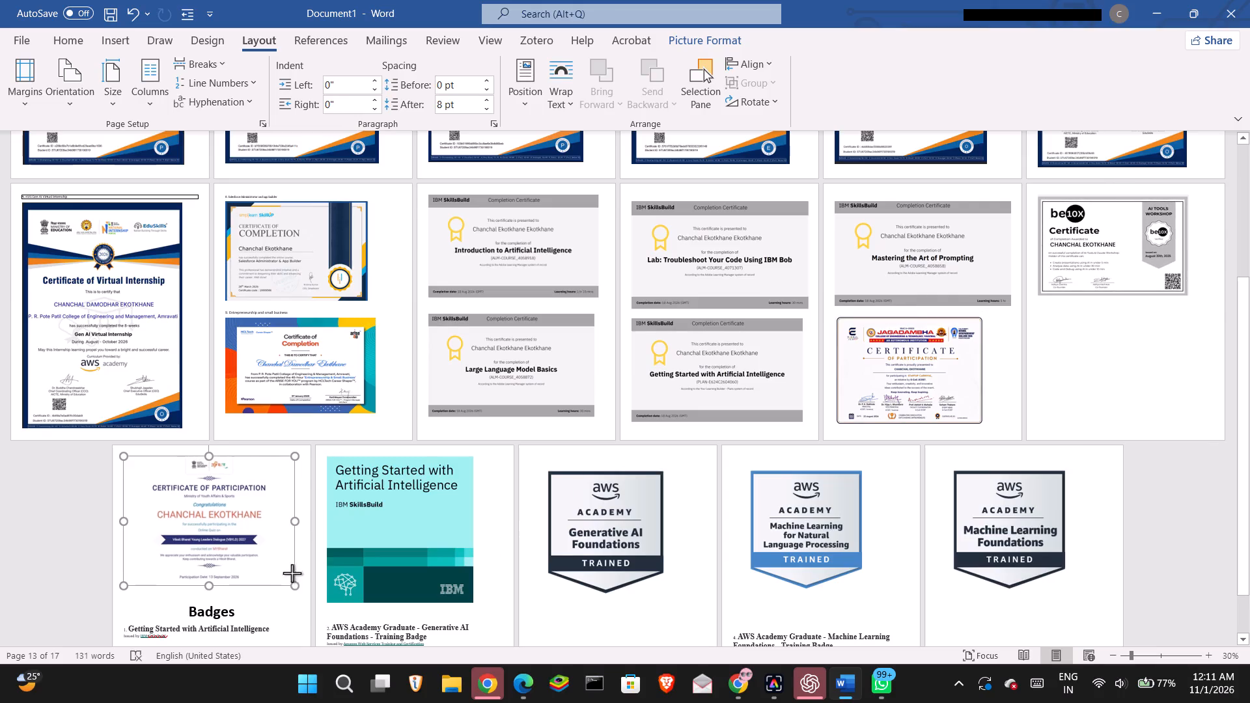
{"action": "left_click_drag", "start_coordinate": [292, 573], "coordinate": [275, 542]}
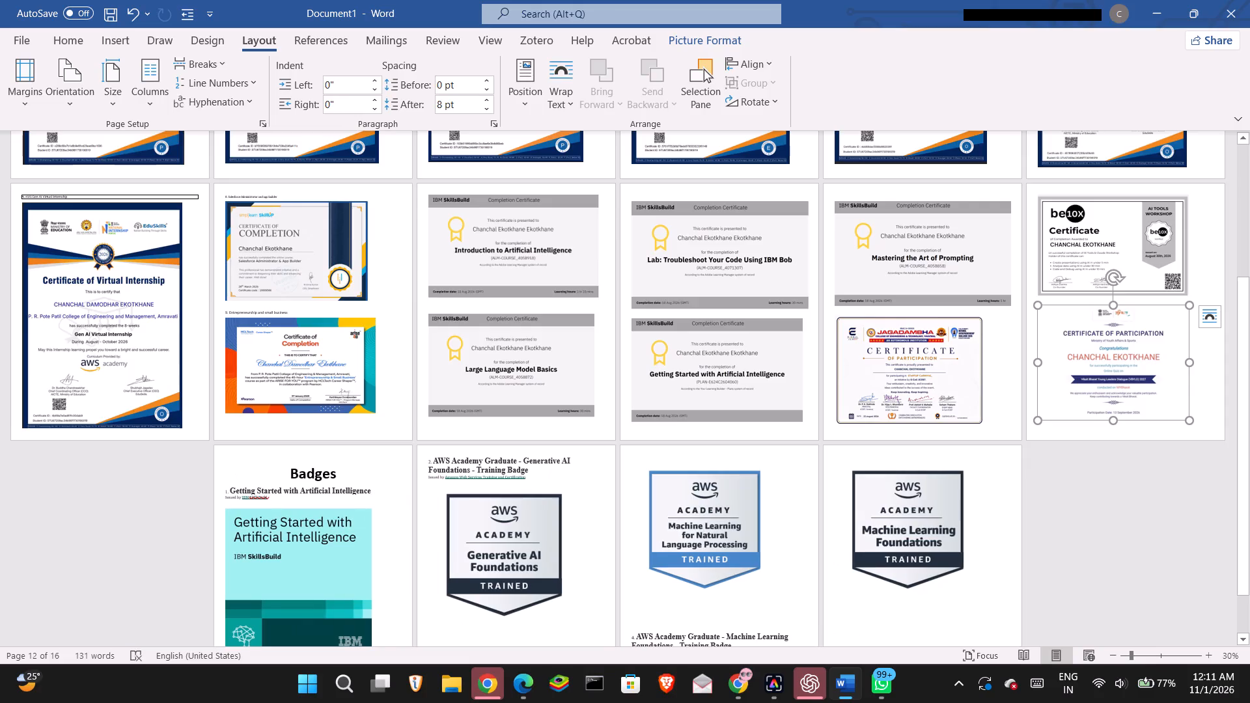
Insert a line break below the Generative AI Foundations badge to push the Machine Learning for Natural Language Processing heading onto its badge's page.
{"action": "scroll", "coordinate": [388, 586], "scroll_direction": "down", "scroll_amount": 2}
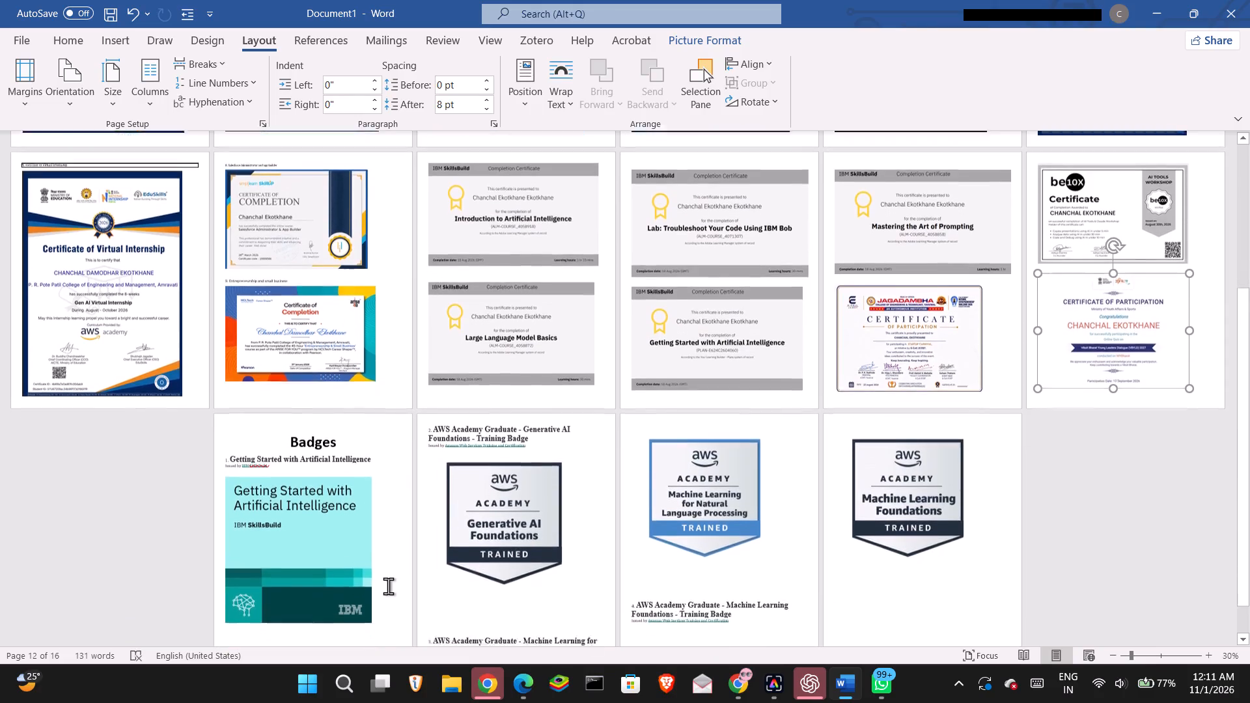
{"action": "scroll", "coordinate": [388, 586], "scroll_direction": "down", "scroll_amount": 3}
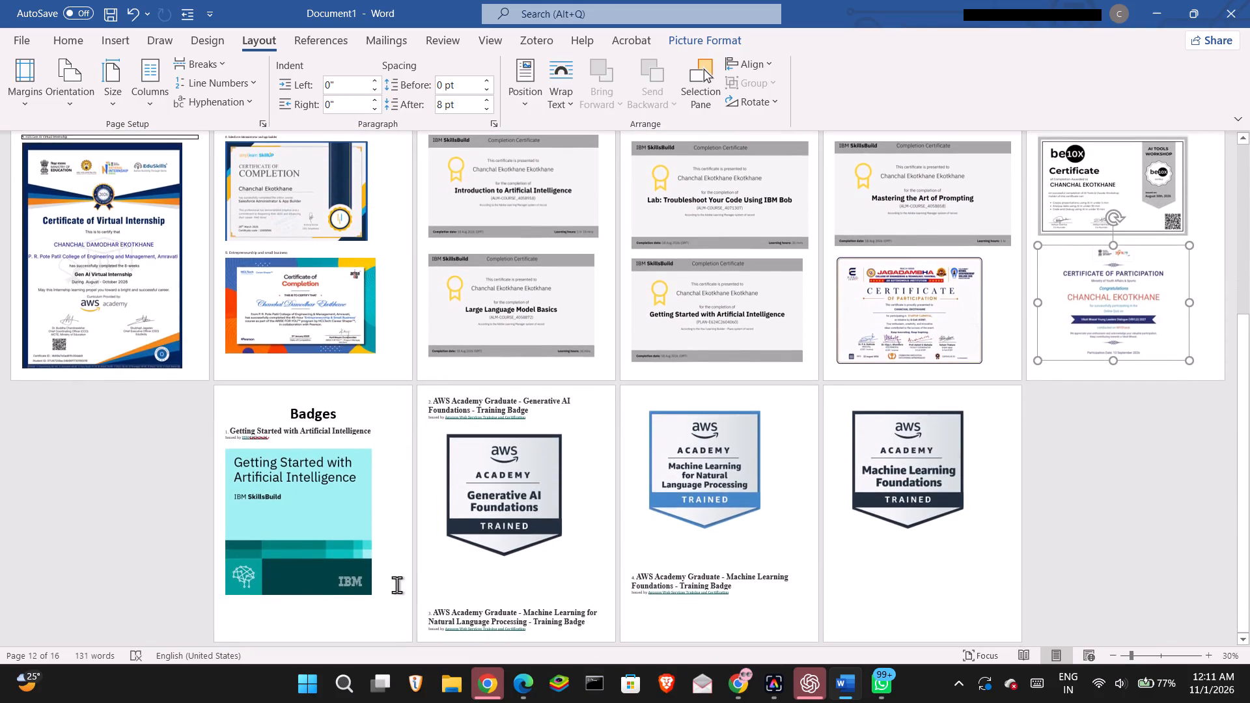
{"action": "left_click", "coordinate": [451, 596]}
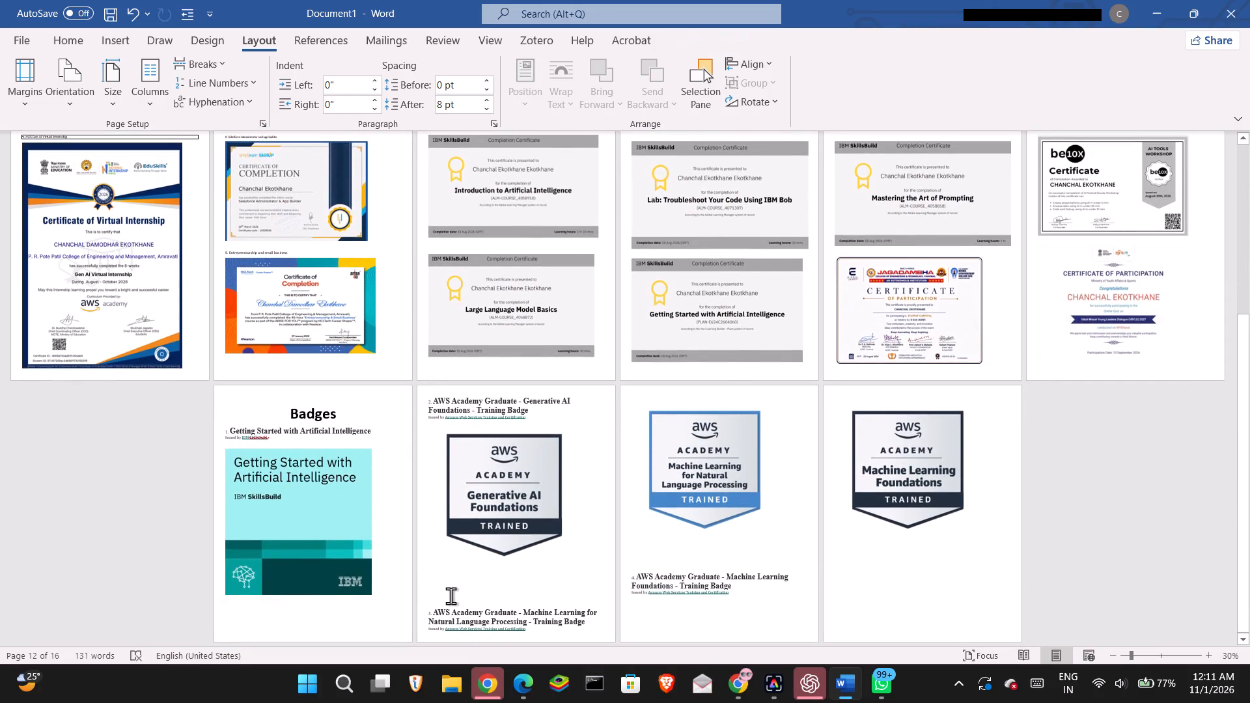
{"action": "key", "text": "Return"}
Enlarge the AWS Academy badge images for Generative AI Foundations, Machine Learning for Natural Language Processing and Machine Learning Foundations, keeping one per page.
{"action": "left_click", "coordinate": [526, 537]}
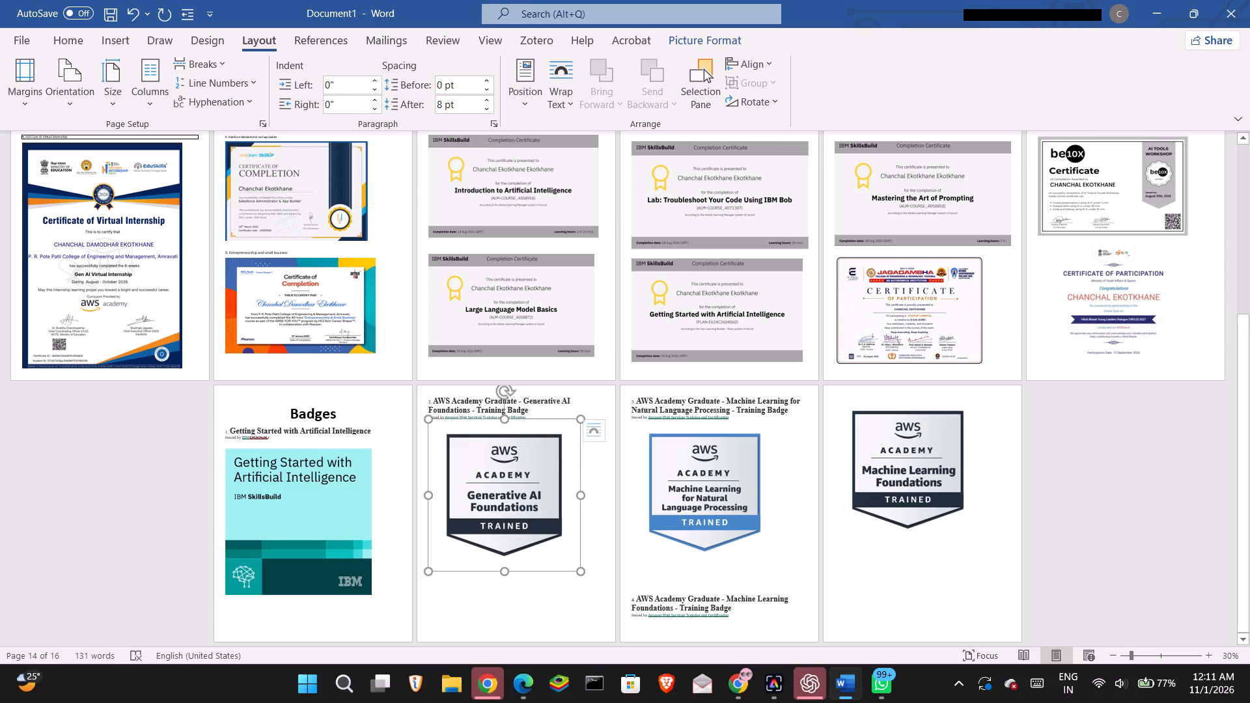
{"action": "left_click_drag", "start_coordinate": [577, 575], "coordinate": [583, 596]}
{"action": "left_click", "coordinate": [725, 560]}
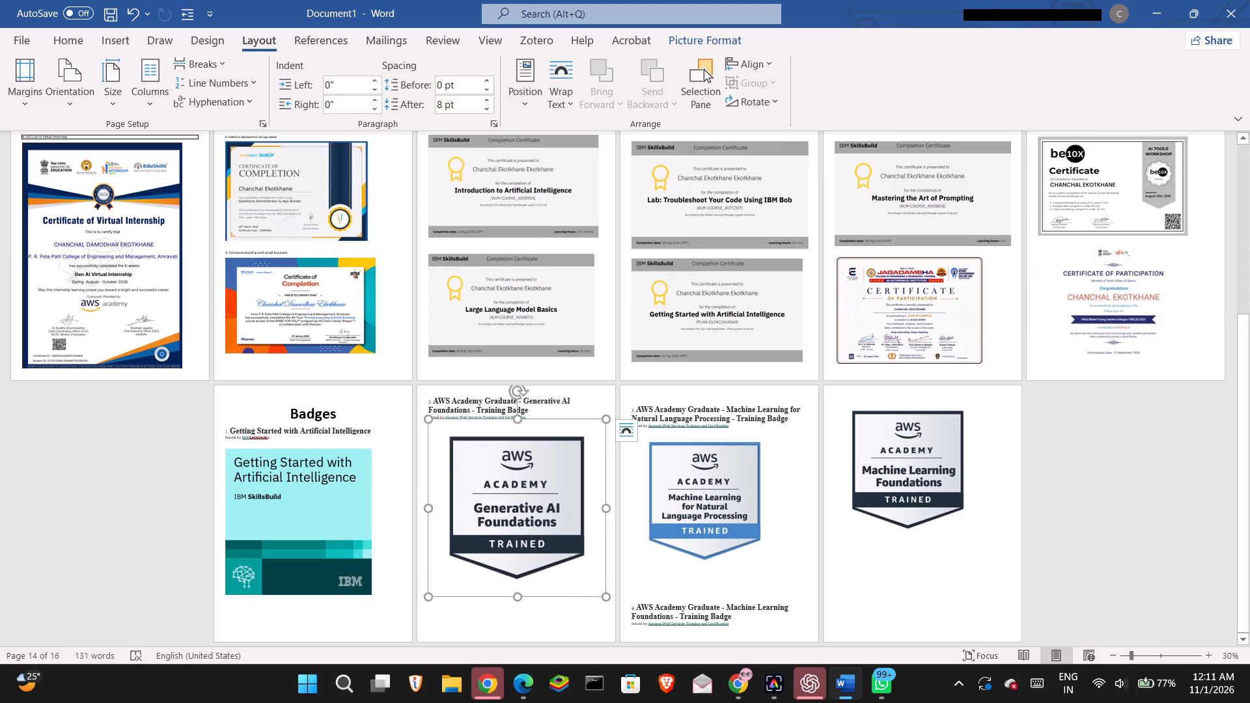
{"action": "left_click_drag", "start_coordinate": [778, 575], "coordinate": [788, 594]}
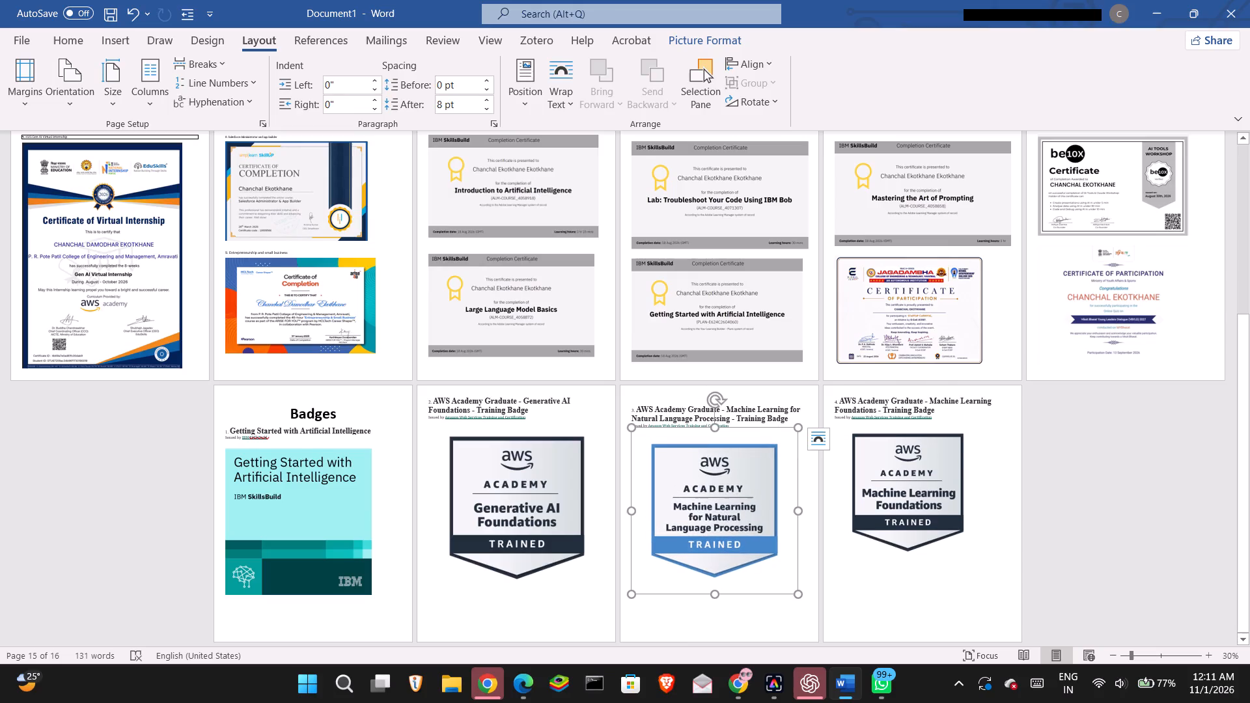
{"action": "left_click", "coordinate": [942, 527]}
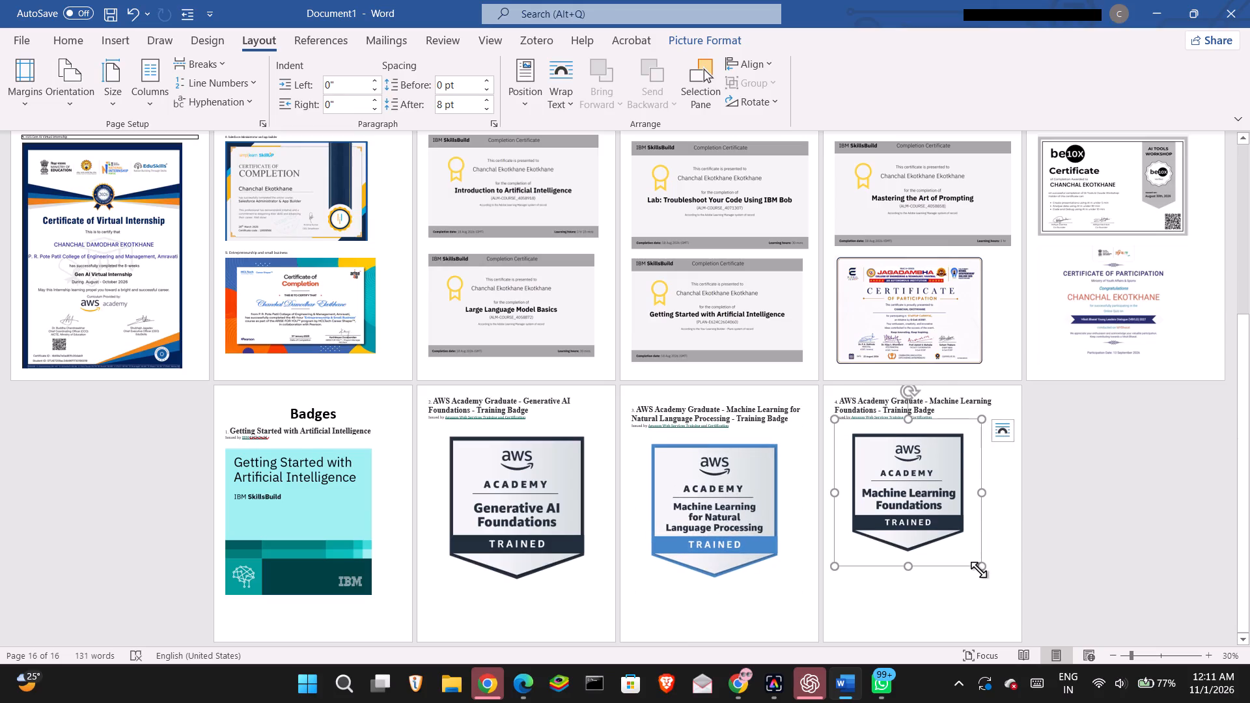
{"action": "left_click_drag", "start_coordinate": [979, 570], "coordinate": [983, 604]}
{"action": "scroll", "coordinate": [983, 604], "scroll_direction": "down", "scroll_amount": 1}
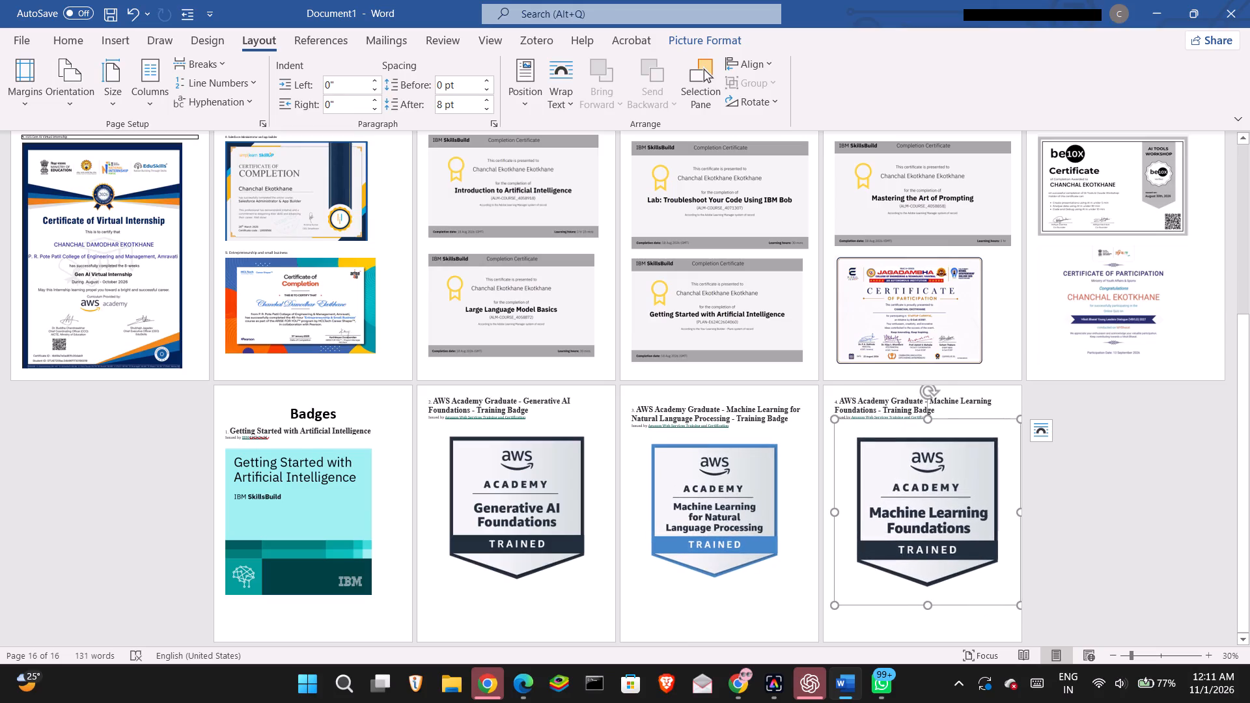
{"action": "scroll", "coordinate": [983, 604], "scroll_direction": "down", "scroll_amount": 2}
{"action": "left_click", "coordinate": [1127, 549]}
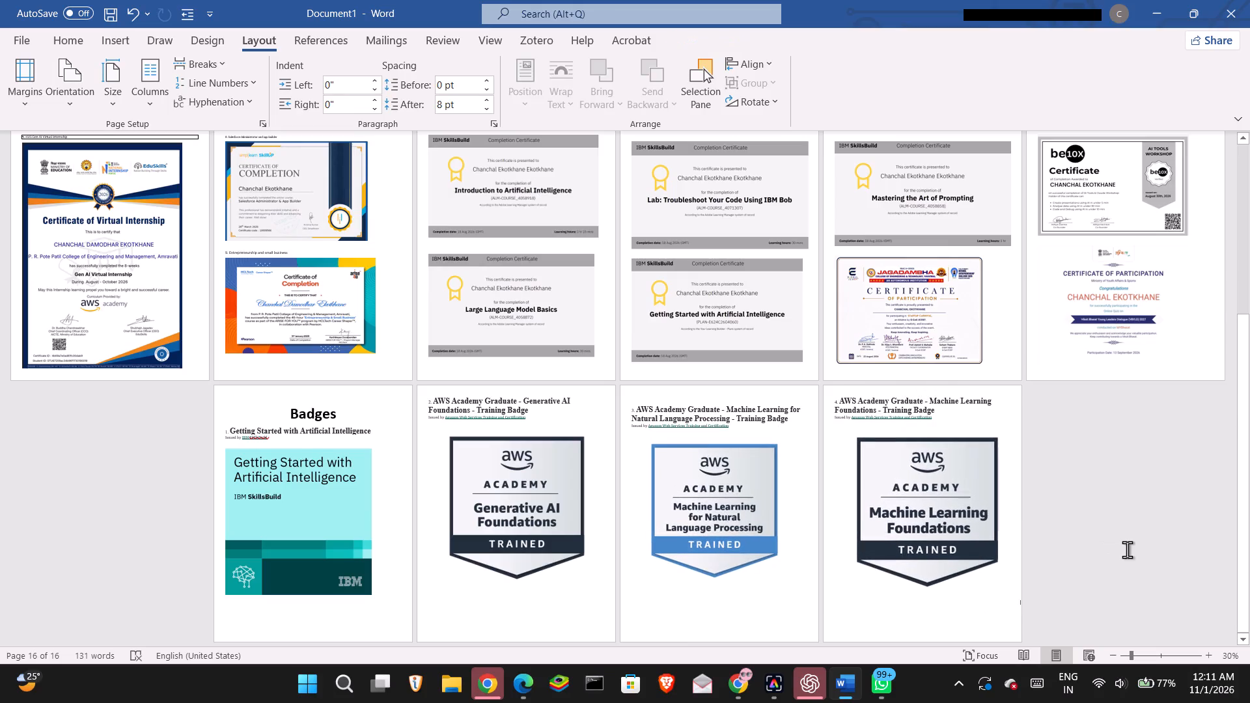
{"action": "scroll", "coordinate": [238, 313], "scroll_direction": "up", "scroll_amount": 1}
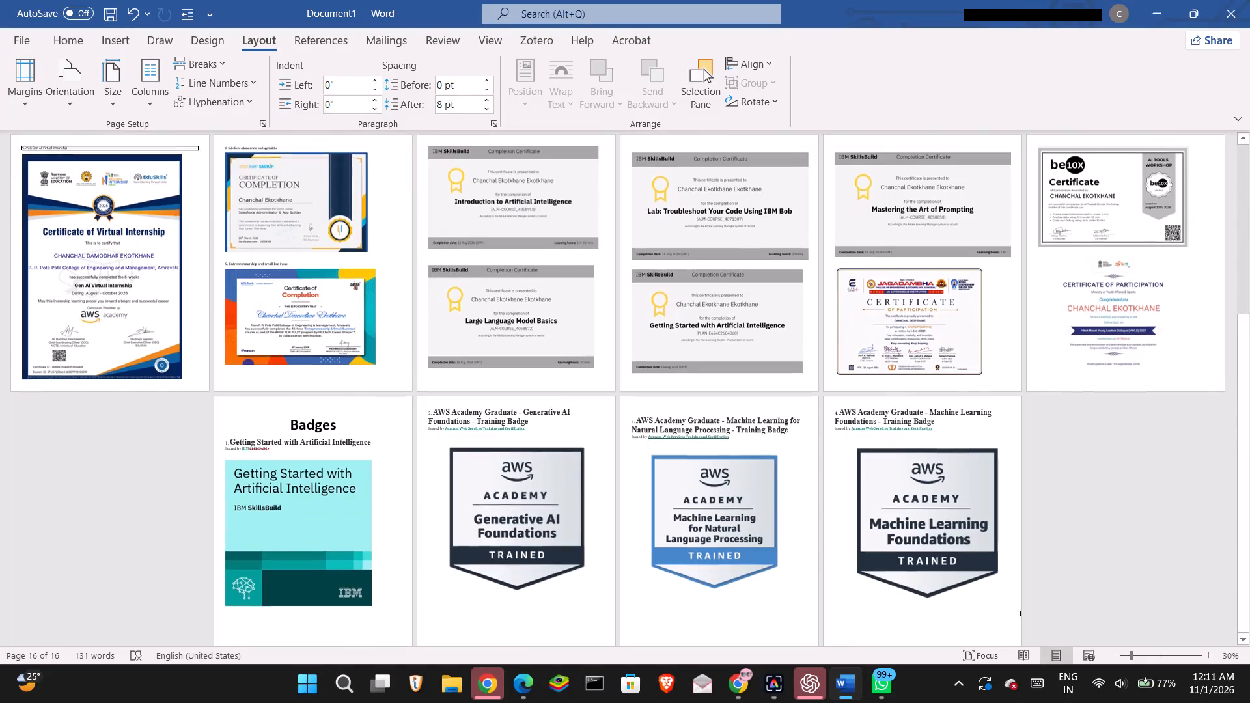
Review the page layout of the certificates and badges across the document.
{"action": "scroll", "coordinate": [238, 313], "scroll_direction": "up", "scroll_amount": 5}
{"action": "scroll", "coordinate": [238, 313], "scroll_direction": "down", "scroll_amount": 5}
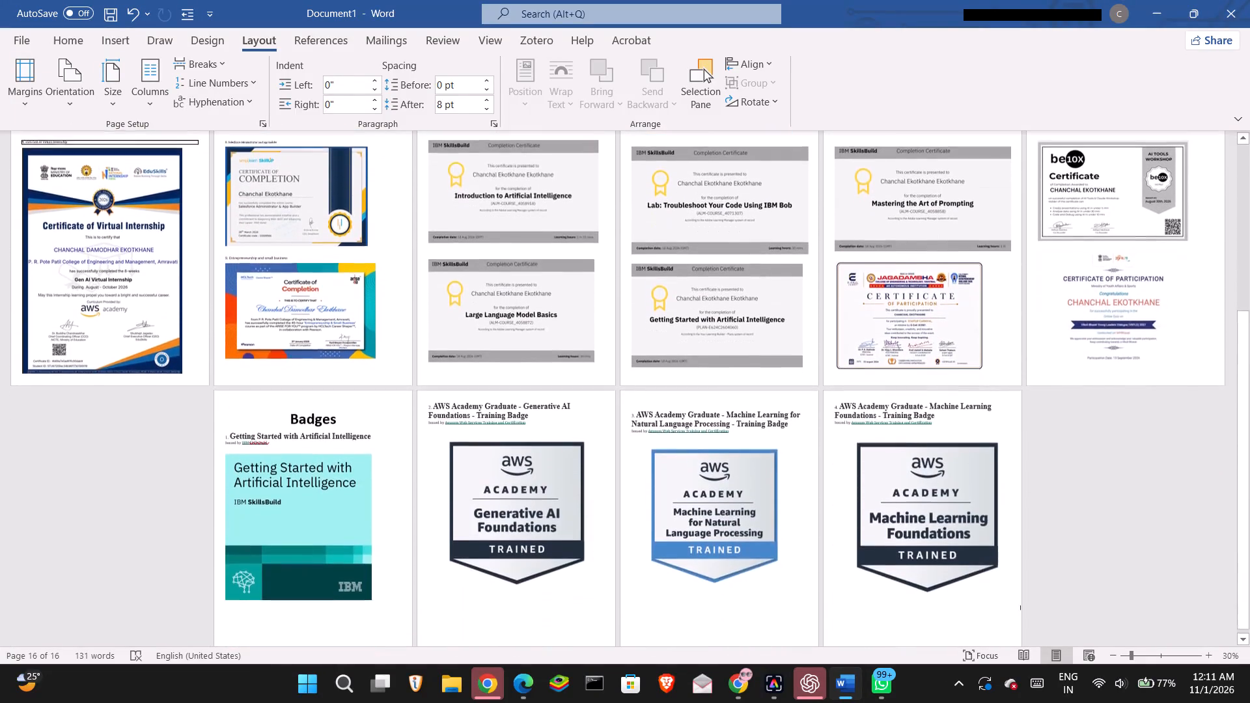
{"action": "scroll", "coordinate": [238, 313], "scroll_direction": "down", "scroll_amount": 1}
{"action": "scroll", "coordinate": [238, 313], "scroll_direction": "up", "scroll_amount": 3}
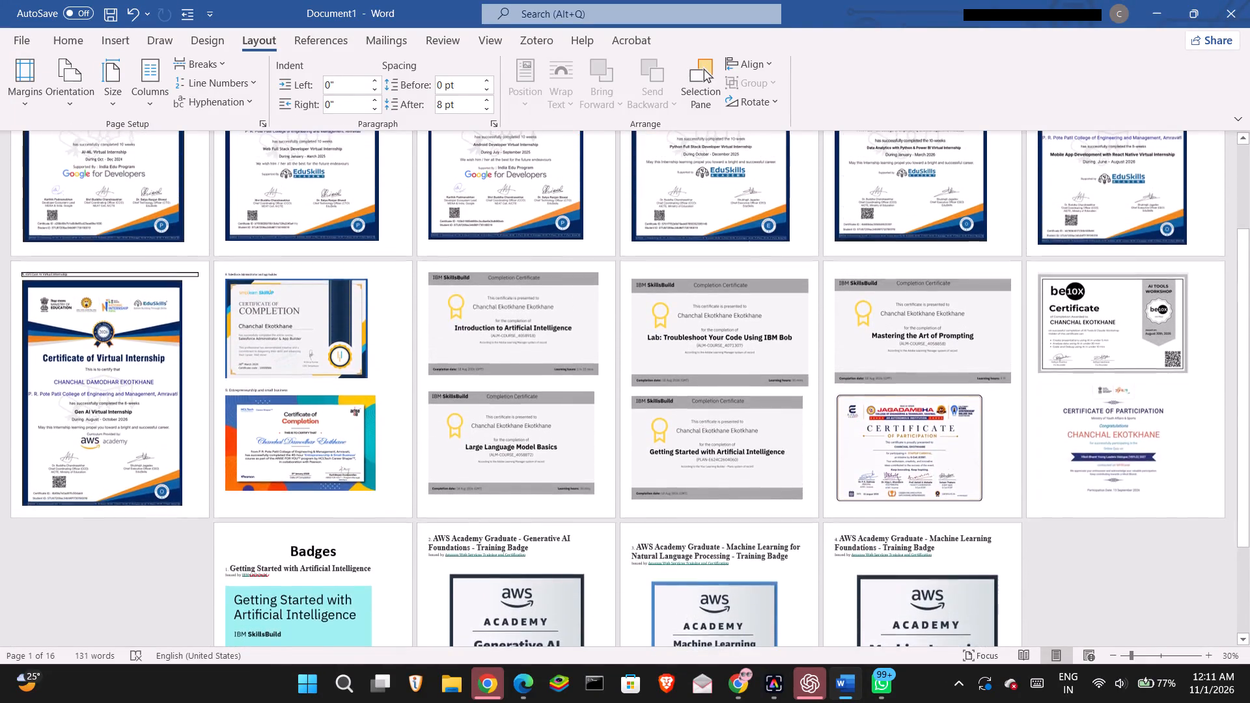
{"action": "scroll", "coordinate": [238, 313], "scroll_direction": "up", "scroll_amount": 1}
Export the document as a PDF named "Certificates and badges" in the Downloads folder and close the opened PDF.
{"action": "left_click", "coordinate": [12, 34]}
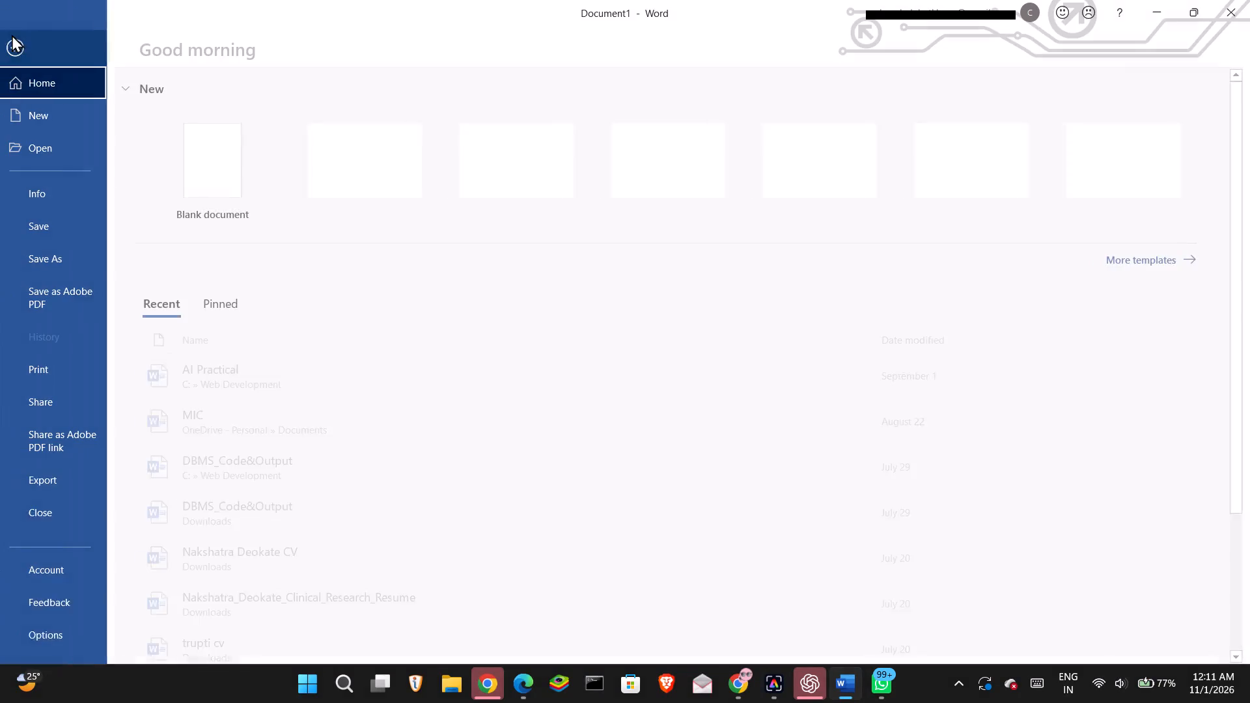
{"action": "left_click", "coordinate": [39, 262]}
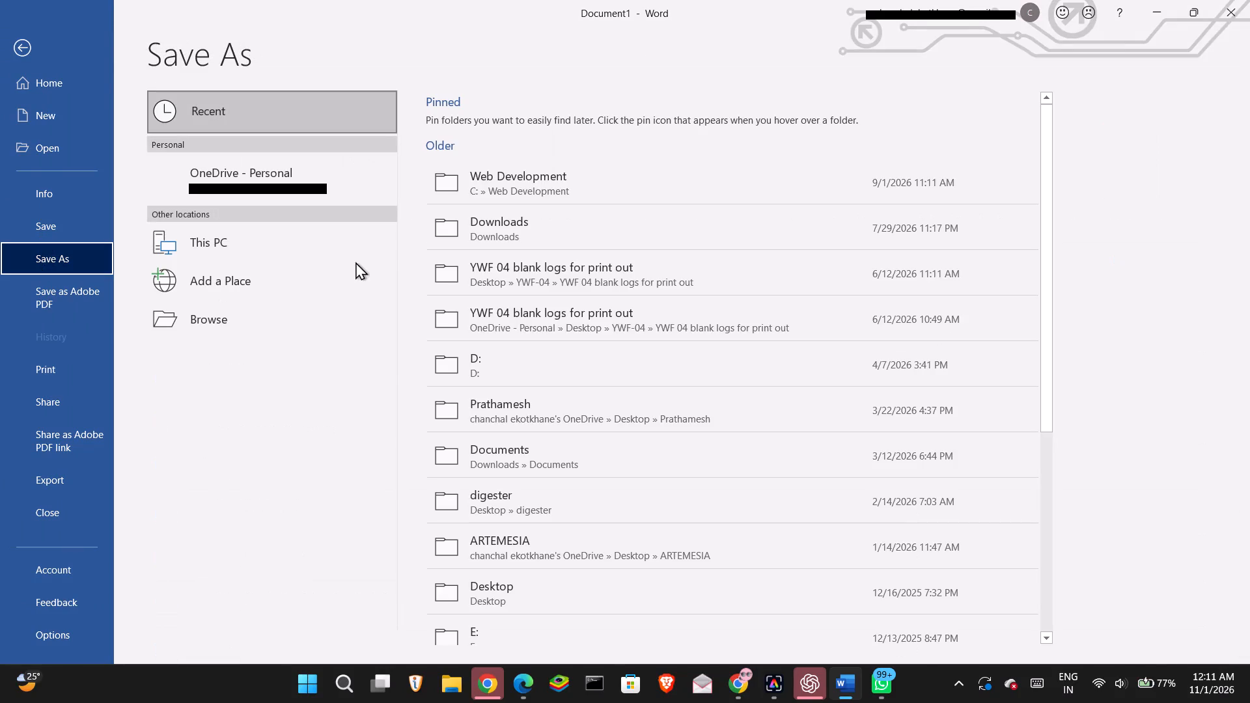
{"action": "left_click", "coordinate": [536, 224]}
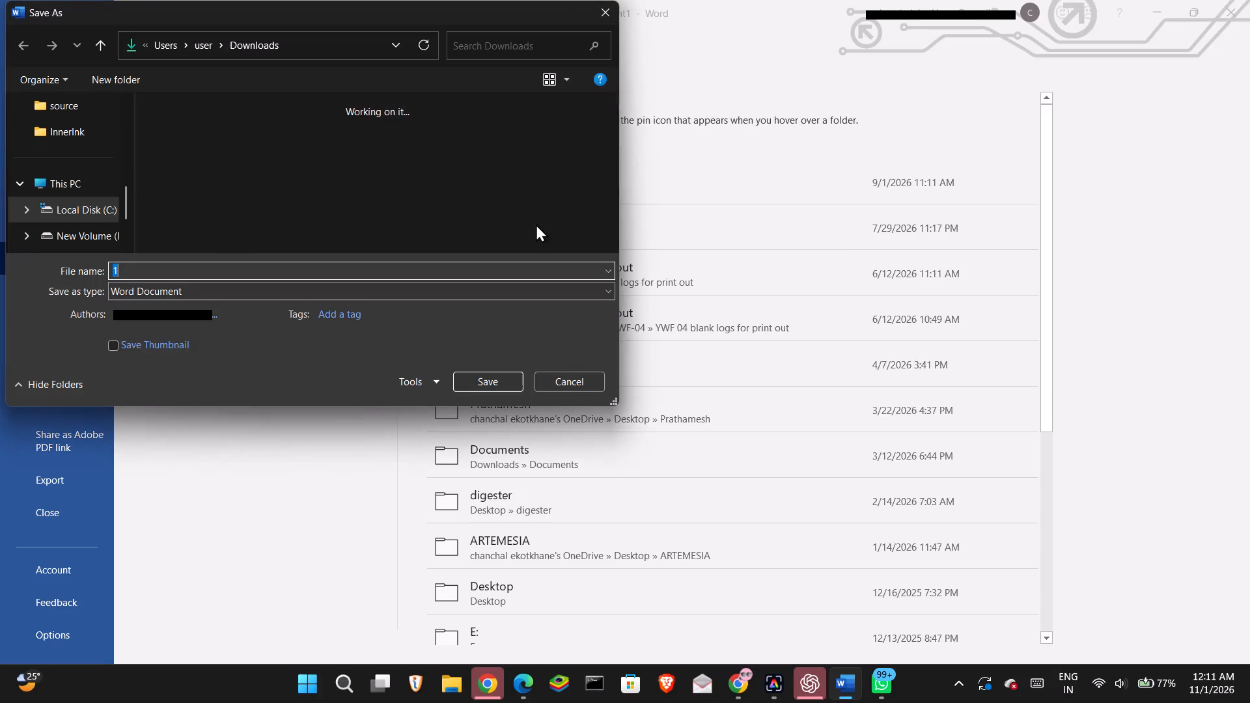
{"action": "left_click", "coordinate": [208, 271]}
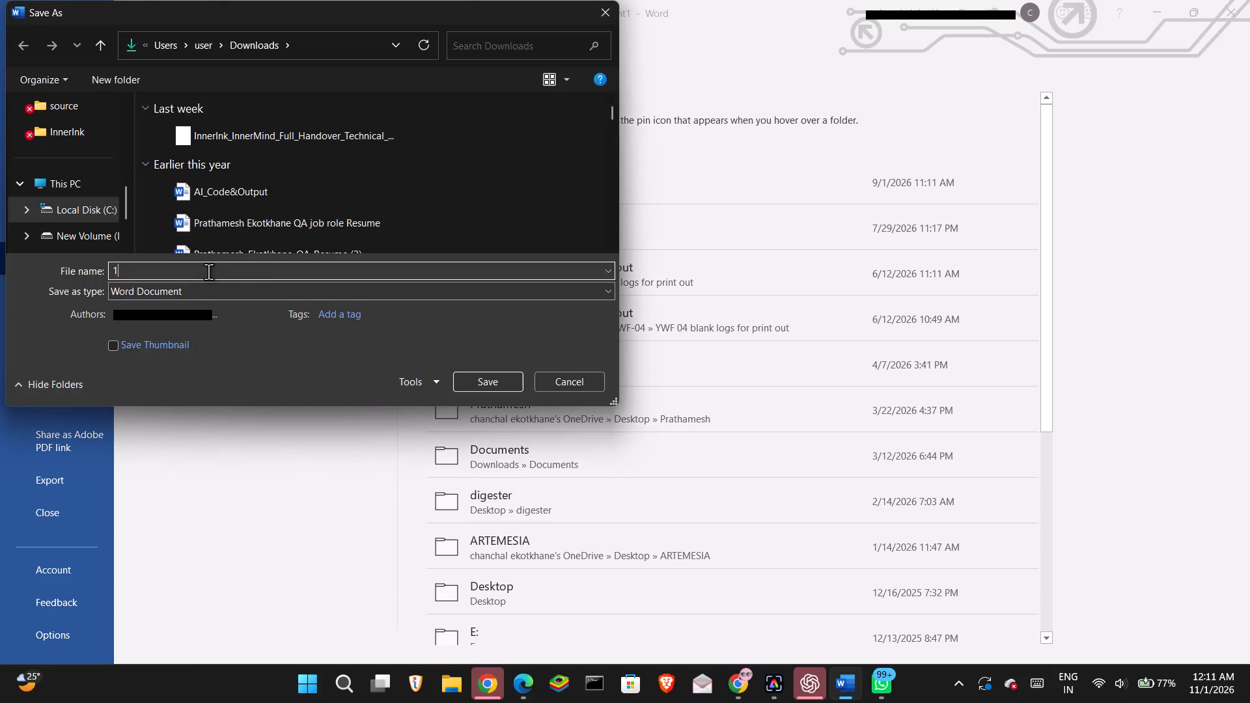
{"action": "key", "text": "BackSpace"}
{"action": "type", "text": "Cer"}
{"action": "type", "text": "ti"}
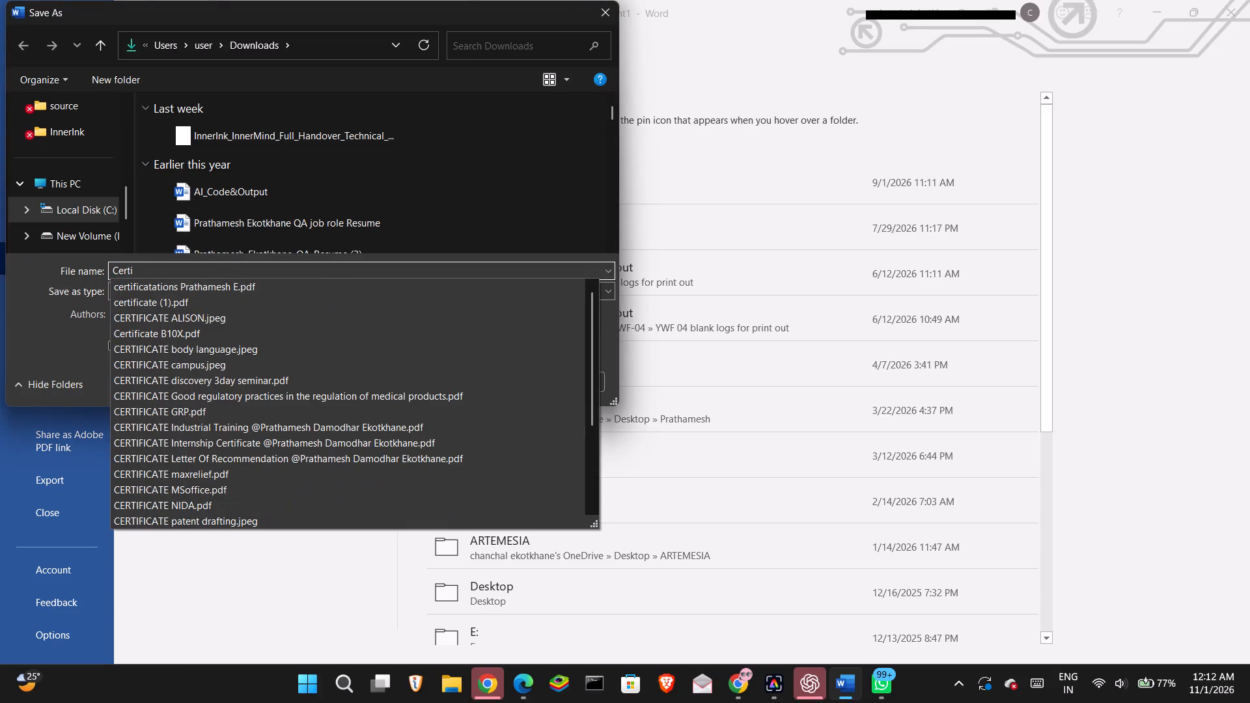
{"action": "type", "text": "fu"}
{"action": "key", "text": "BackSpace"}
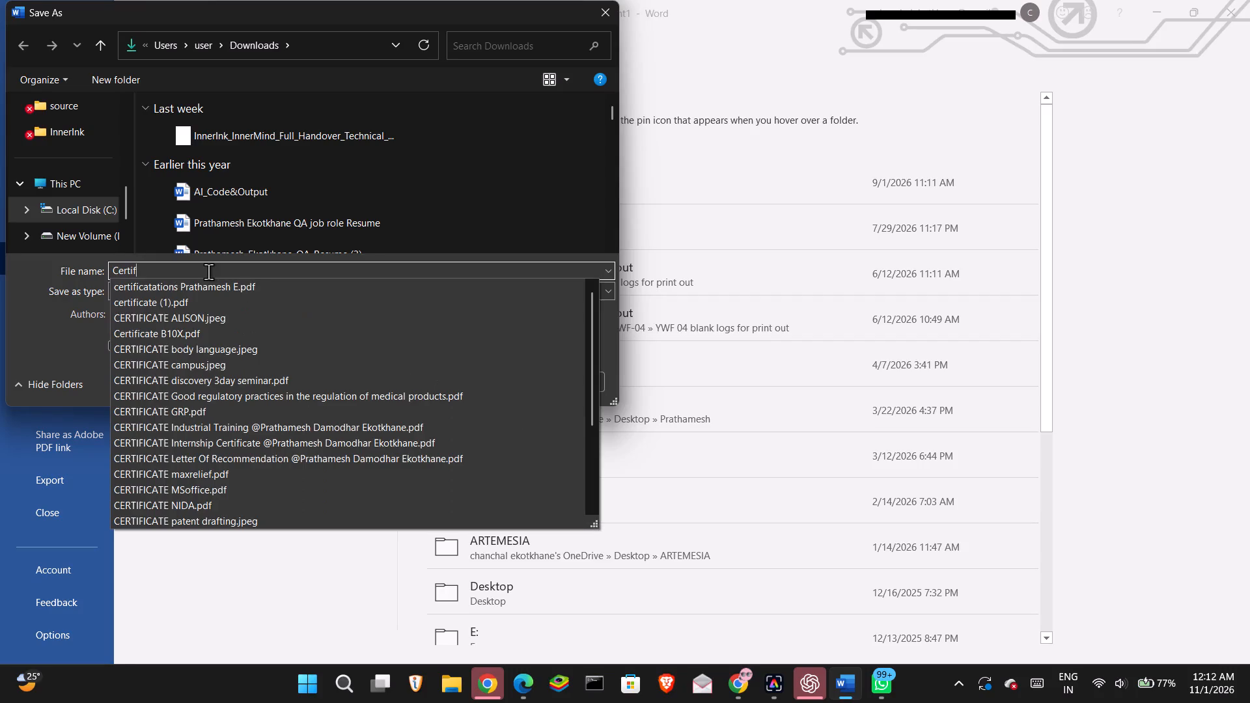
{"action": "type", "text": "icates and badges"}
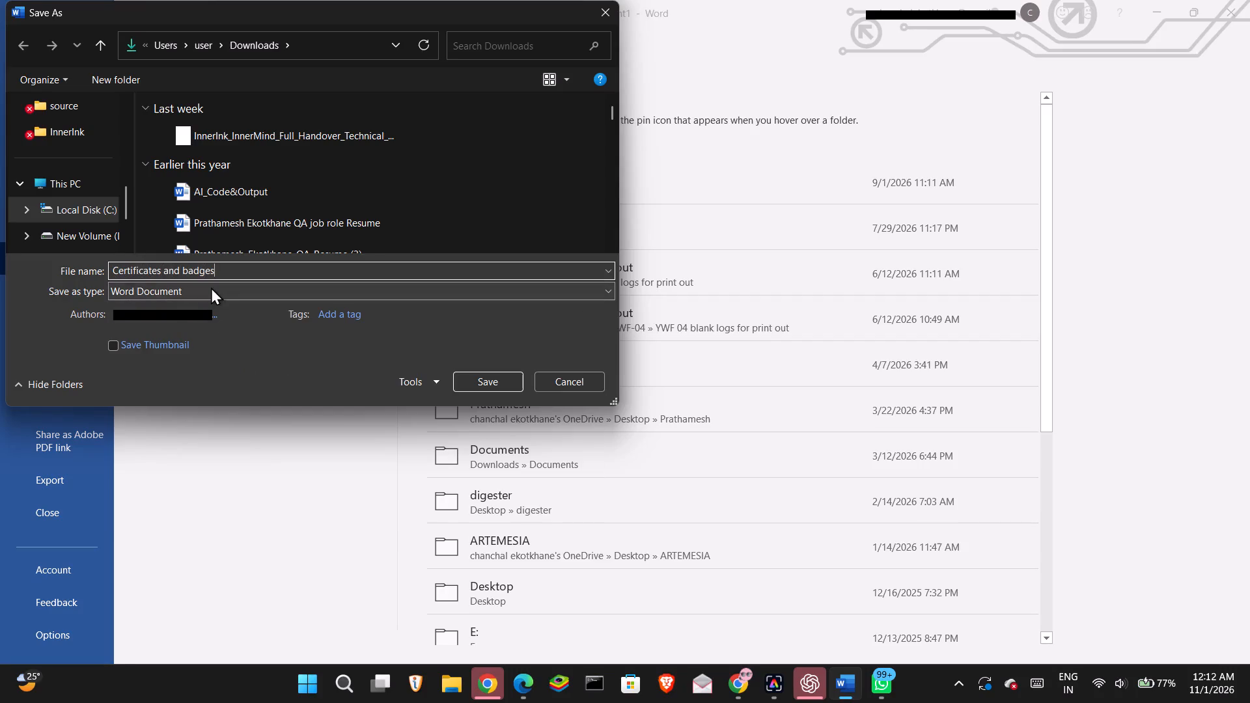
{"action": "left_click", "coordinate": [211, 287]}
{"action": "left_click", "coordinate": [115, 389]}
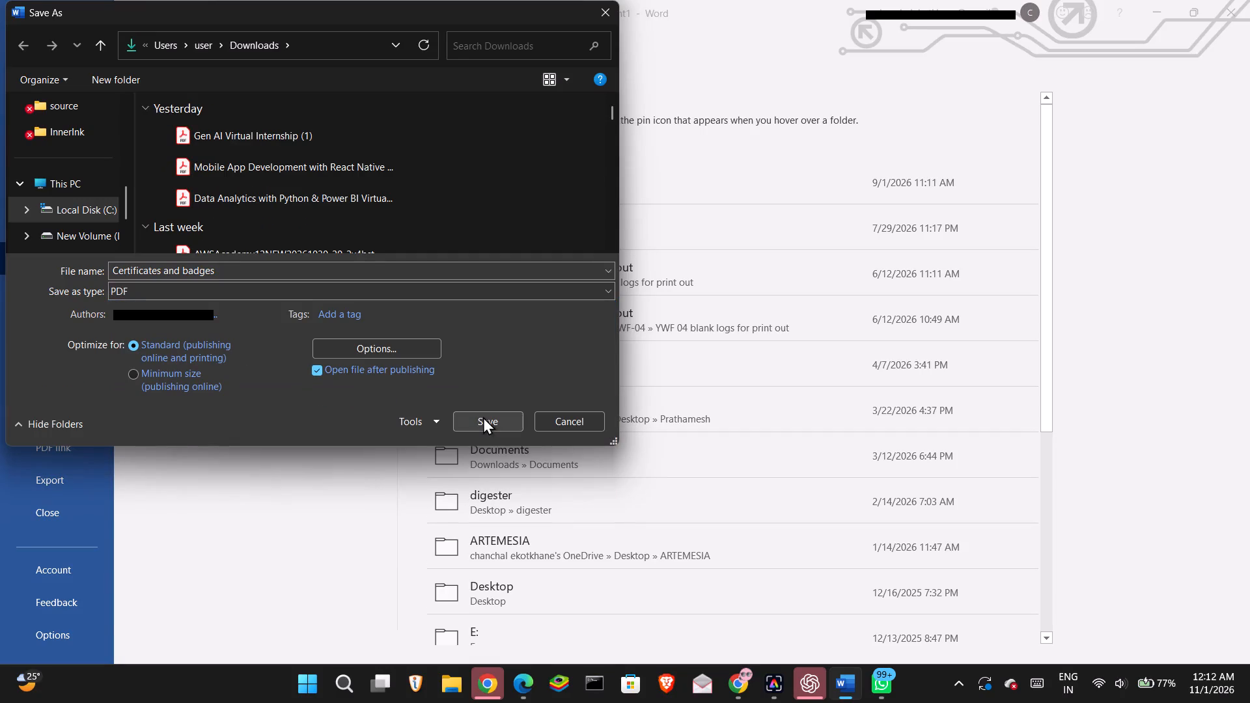
{"action": "left_click", "coordinate": [483, 417]}
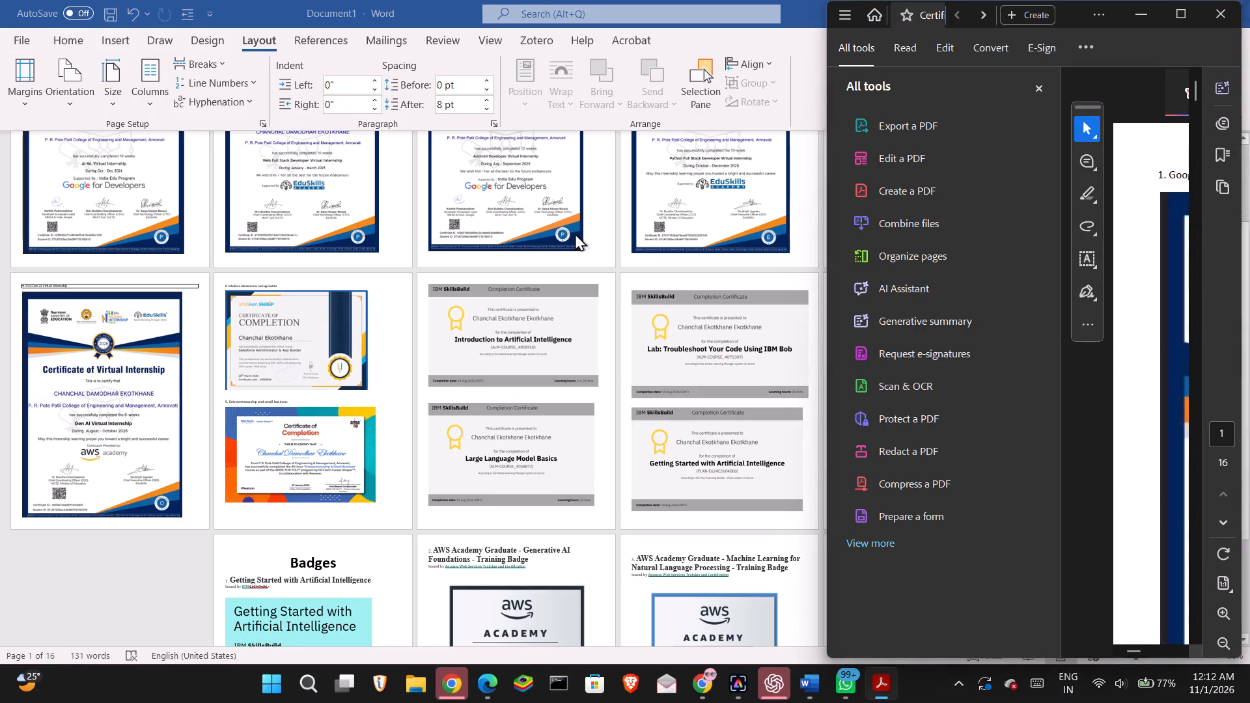
{"action": "left_click", "coordinate": [1223, 19]}
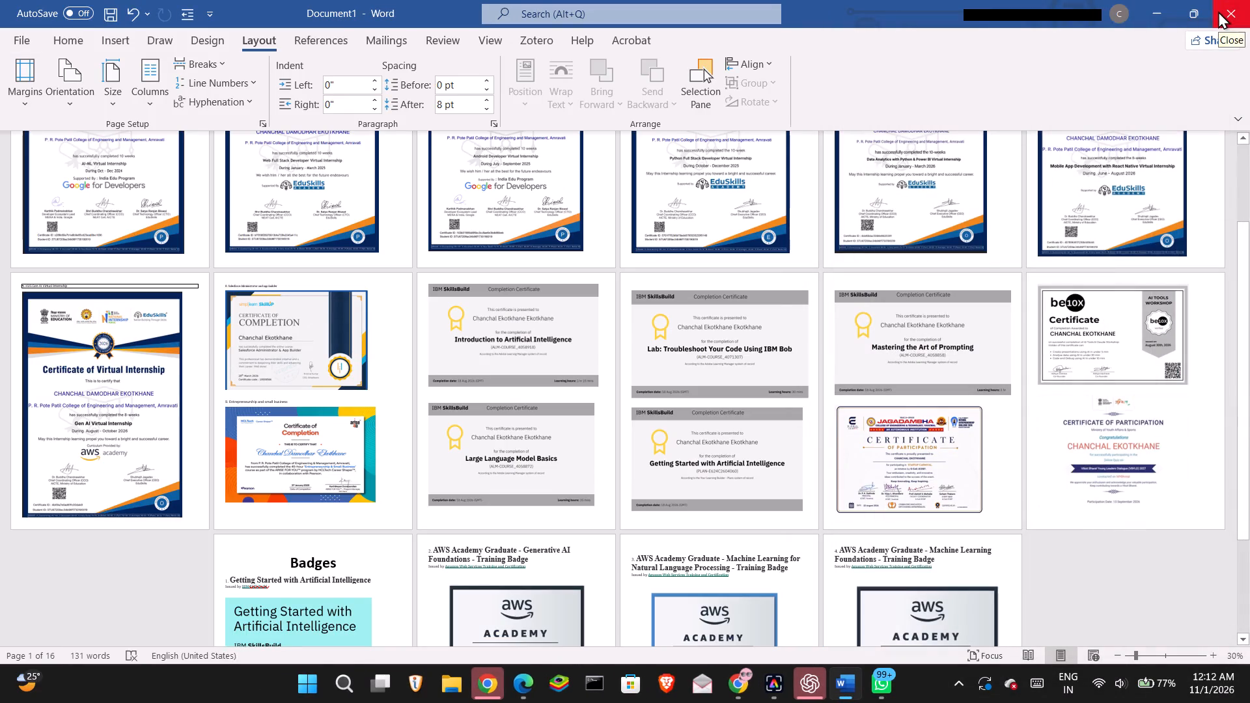
Close the Word document, saving it as 1.docx in the OneDrive Documents folder.
{"action": "left_click", "coordinate": [1218, 11]}
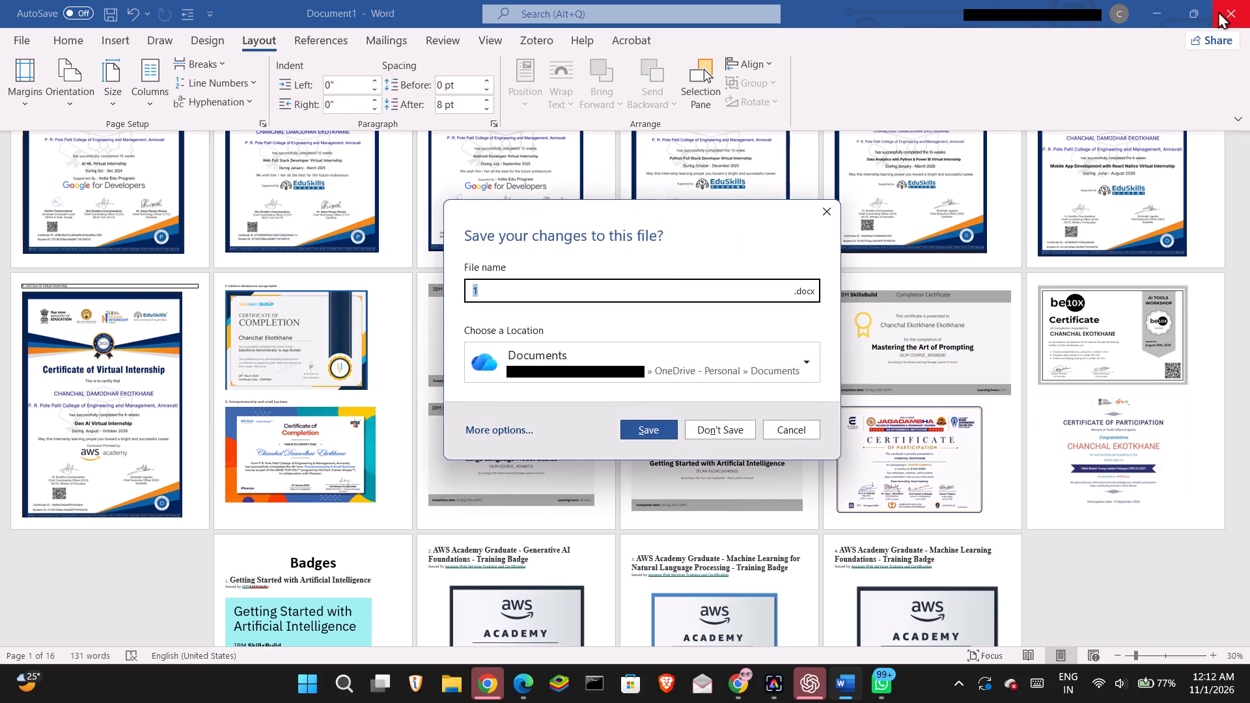
{"action": "left_click", "coordinate": [634, 428]}
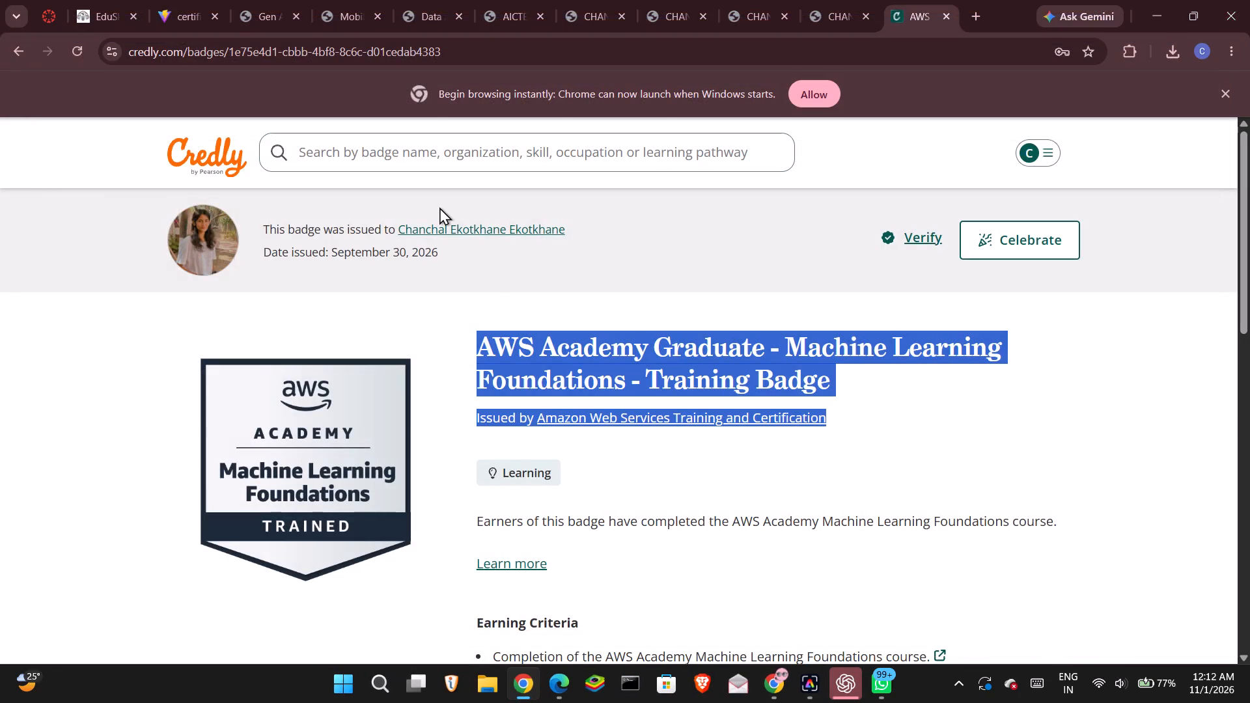
In Chrome, close the certificate tabs between the EduSkills tab and the AWS badge tab.
{"action": "left_click", "coordinate": [376, 20]}
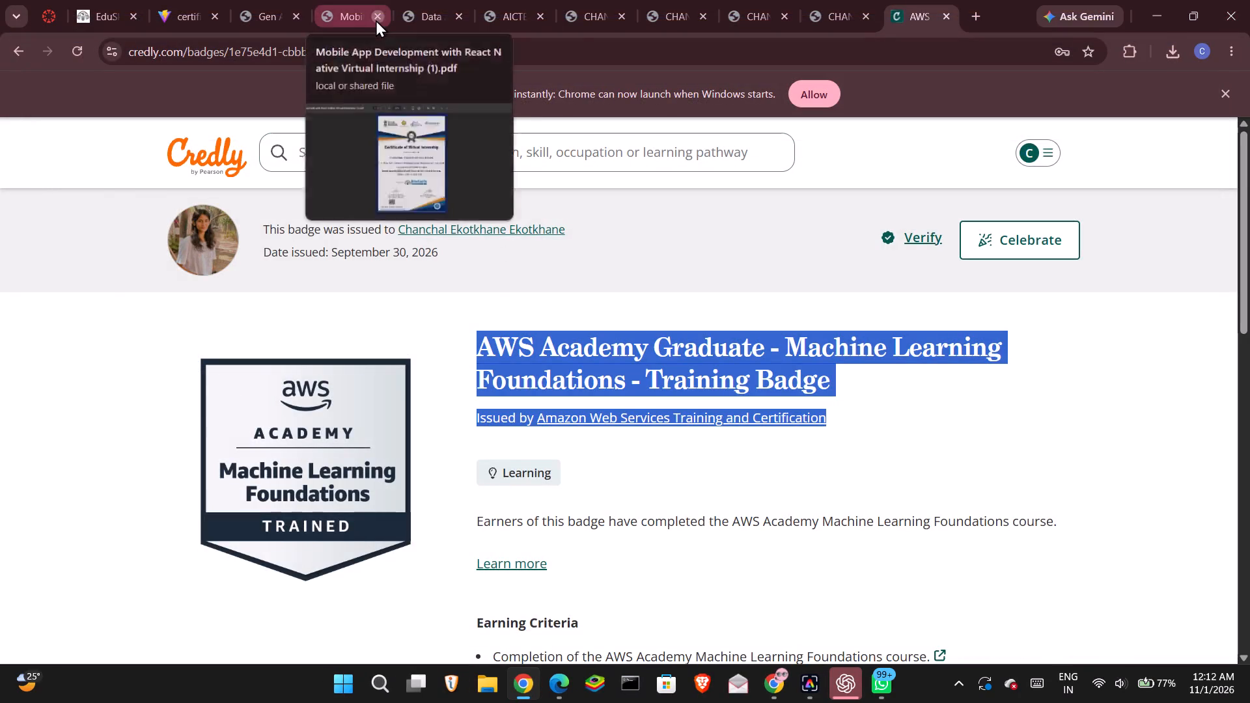
{"action": "left_click", "coordinate": [376, 20]}
{"action": "left_click", "coordinate": [376, 20]}
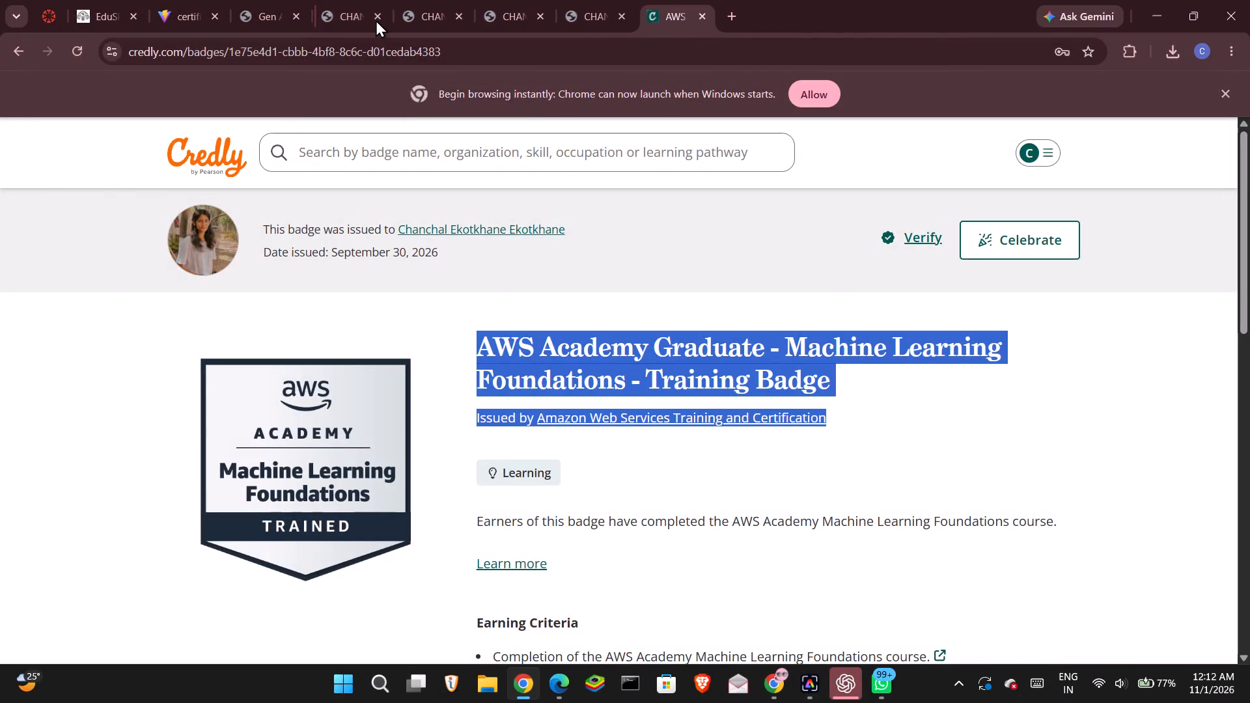
{"action": "left_click", "coordinate": [376, 20]}
{"action": "left_click", "coordinate": [376, 20]}
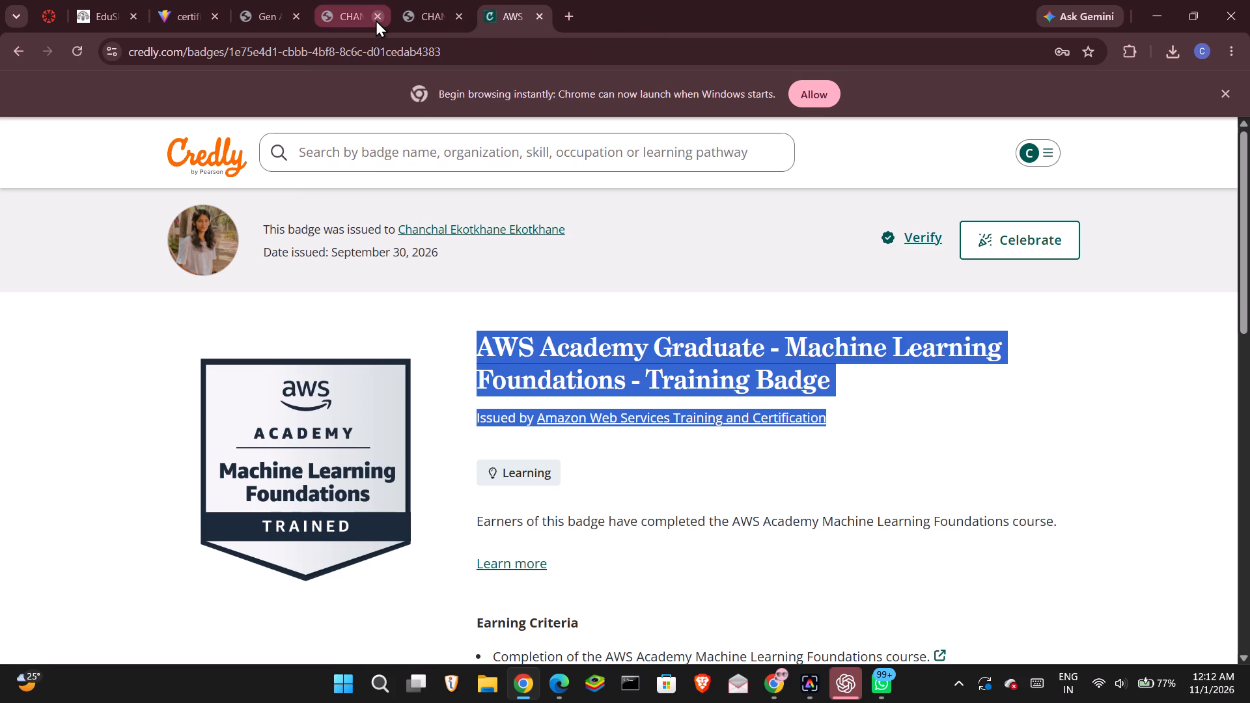
{"action": "left_click", "coordinate": [376, 20]}
{"action": "left_click", "coordinate": [376, 20]}
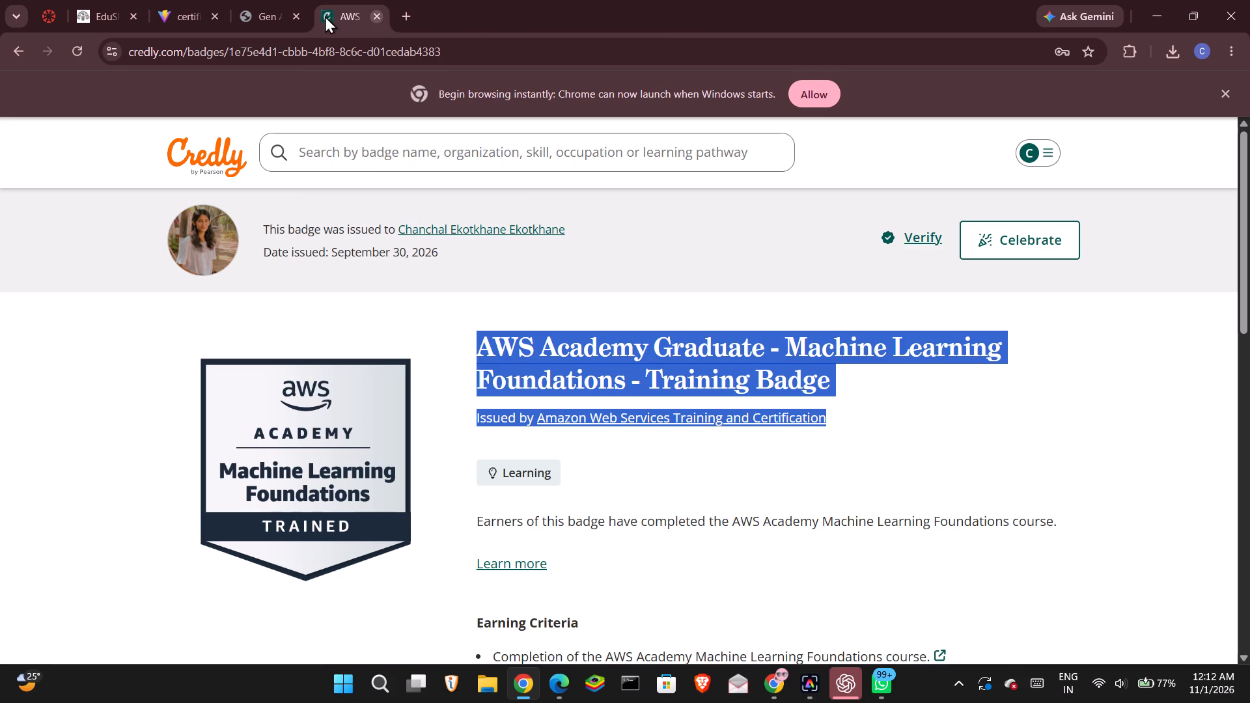
{"action": "left_click", "coordinate": [294, 14]}
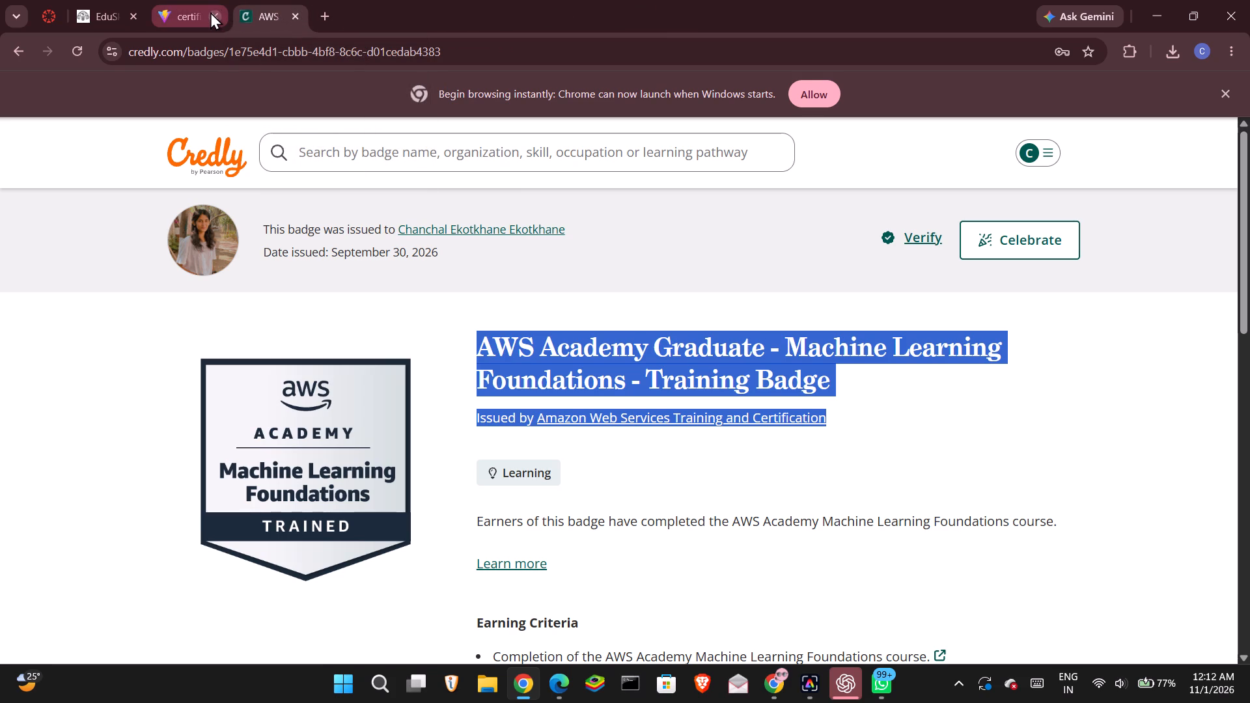
{"action": "left_click", "coordinate": [210, 12]}
Dismiss the Select Certificate dialog on the EduSkills certificate page.
{"action": "left_click", "coordinate": [118, 10]}
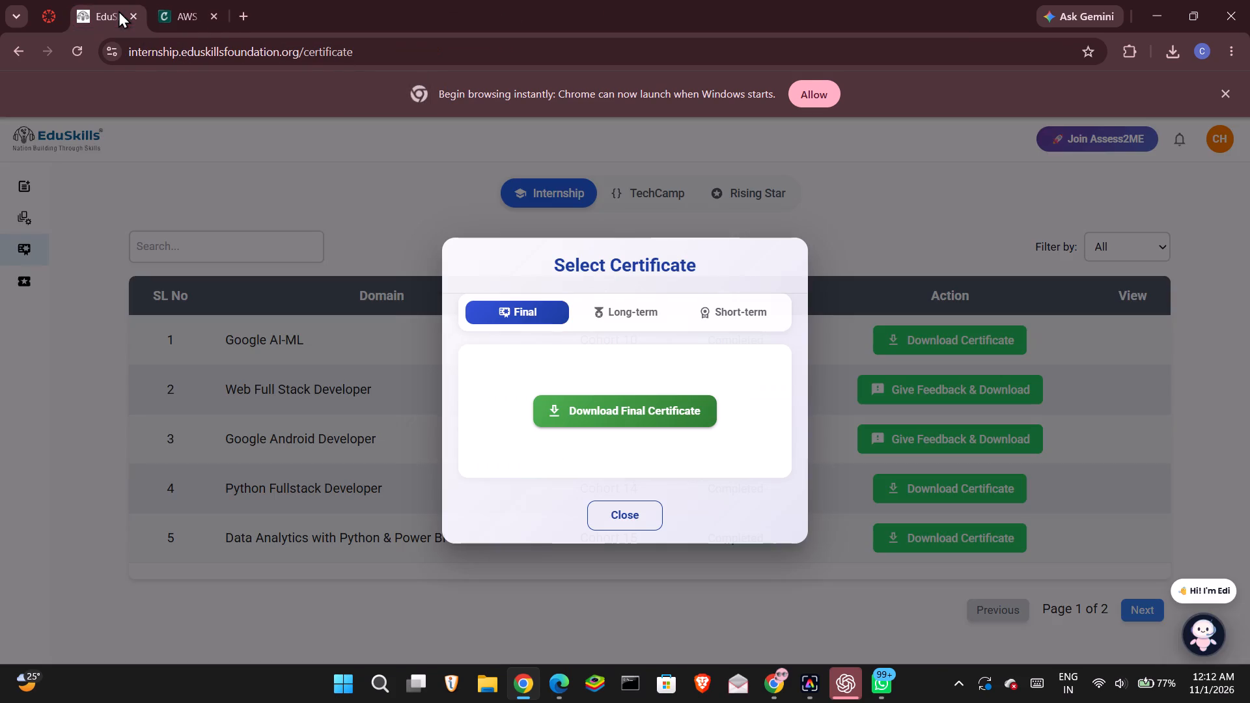
{"action": "left_click", "coordinate": [605, 516]}
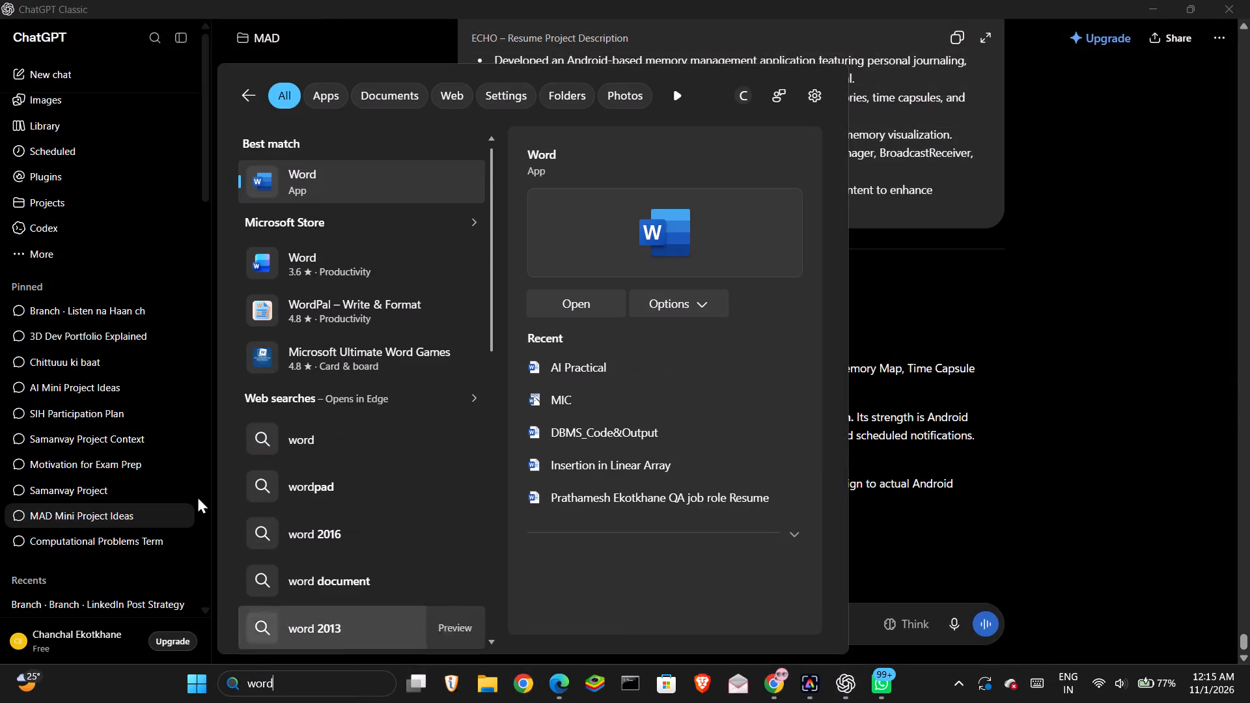
{"action": "left_click", "coordinate": [313, 174]}
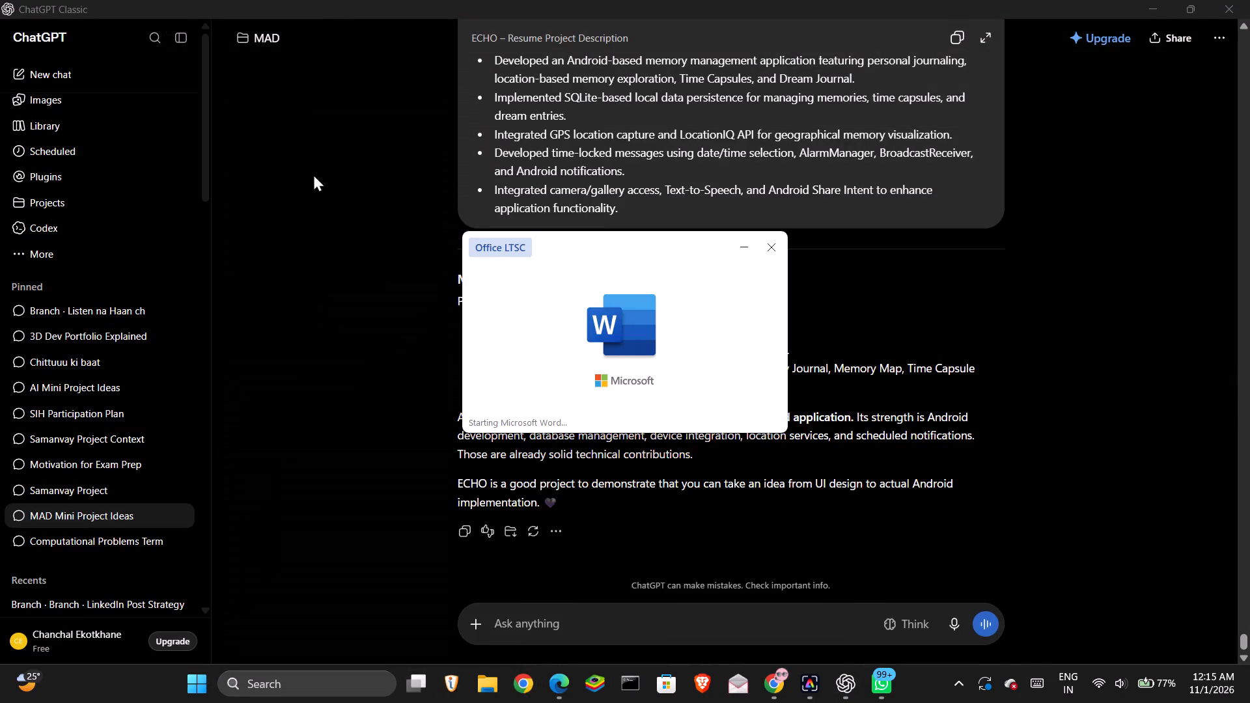
{"action": "left_click", "coordinate": [245, 173]}
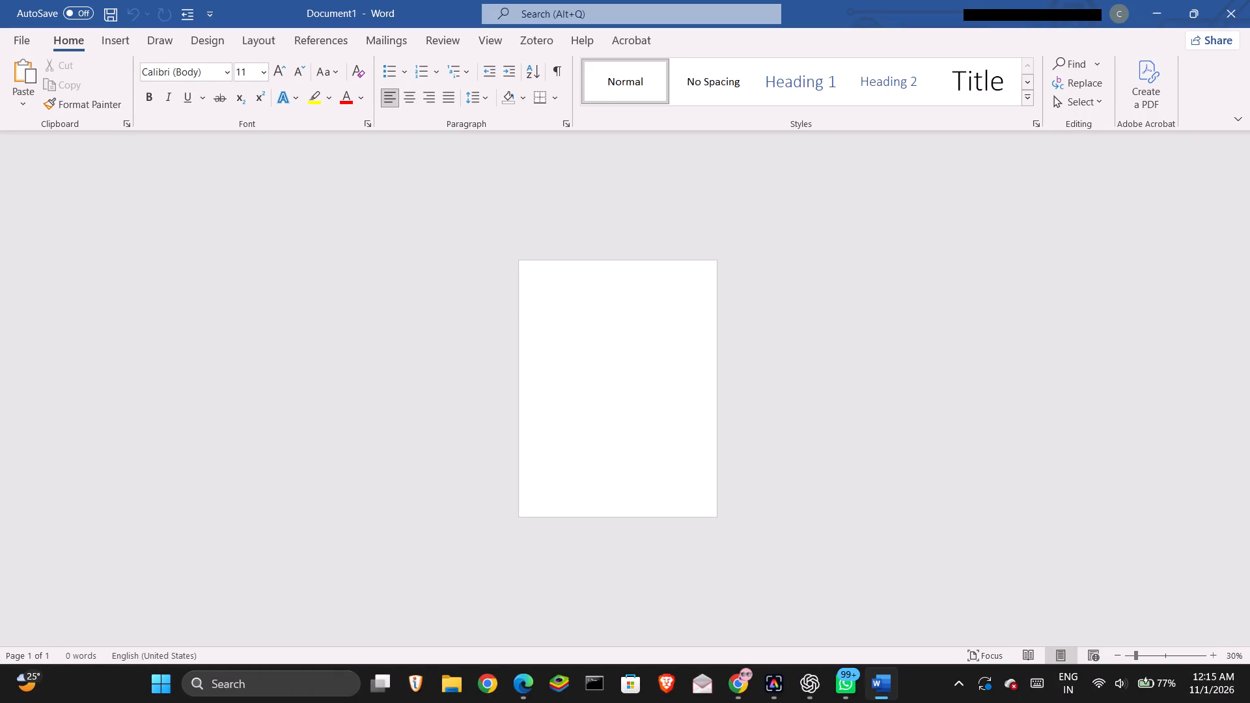
{"action": "scroll", "coordinate": [554, 304], "scroll_direction": "up", "scroll_amount": 4, "text": "ctrl"}
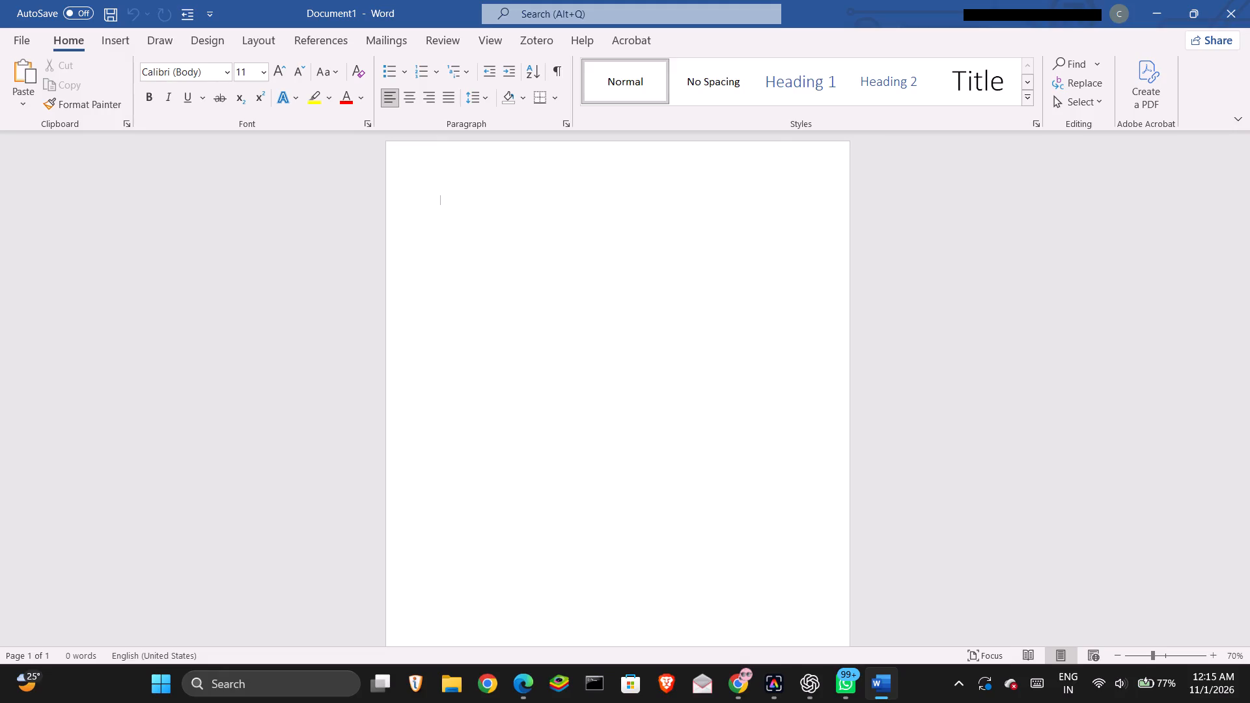
{"action": "left_click", "coordinate": [554, 304]}
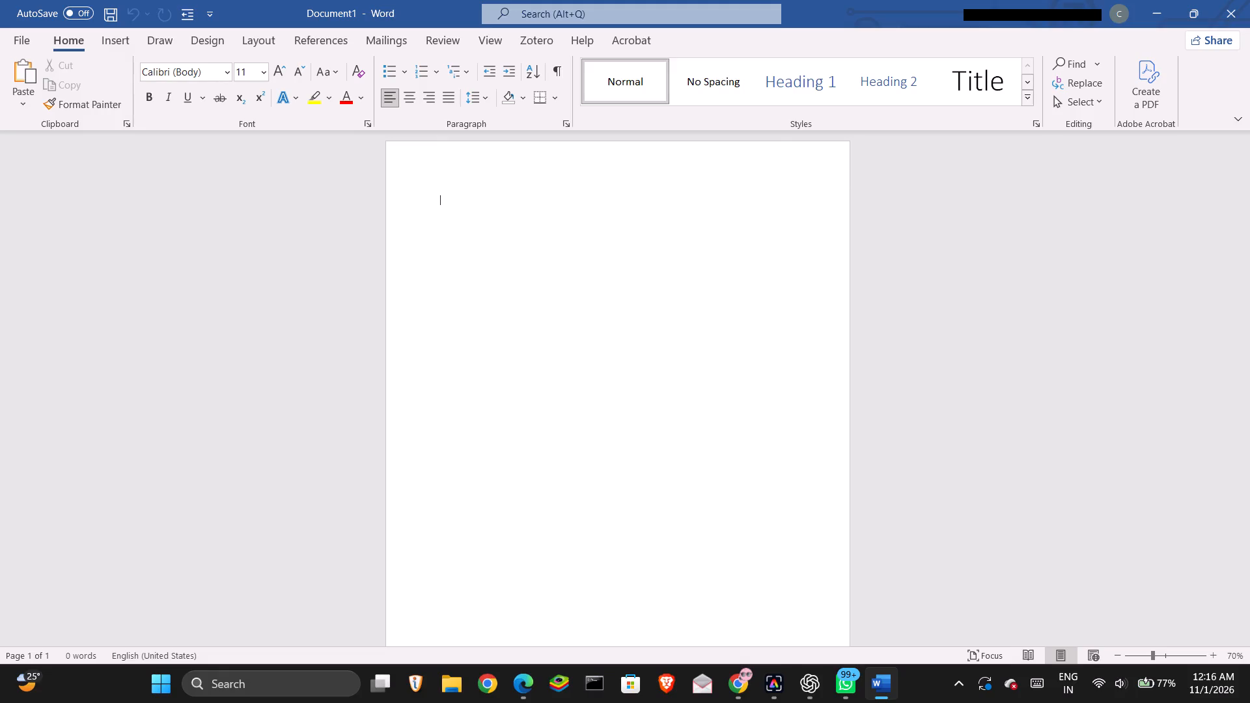
{"action": "left_click", "coordinate": [554, 304]}
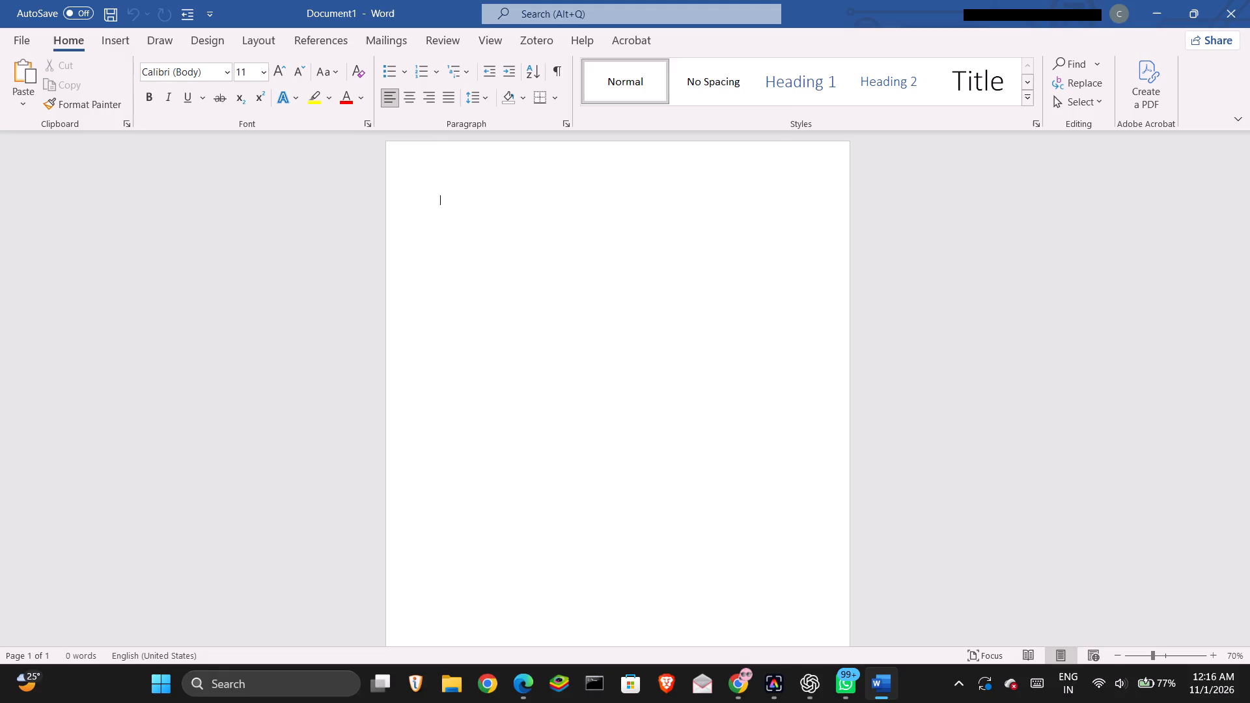
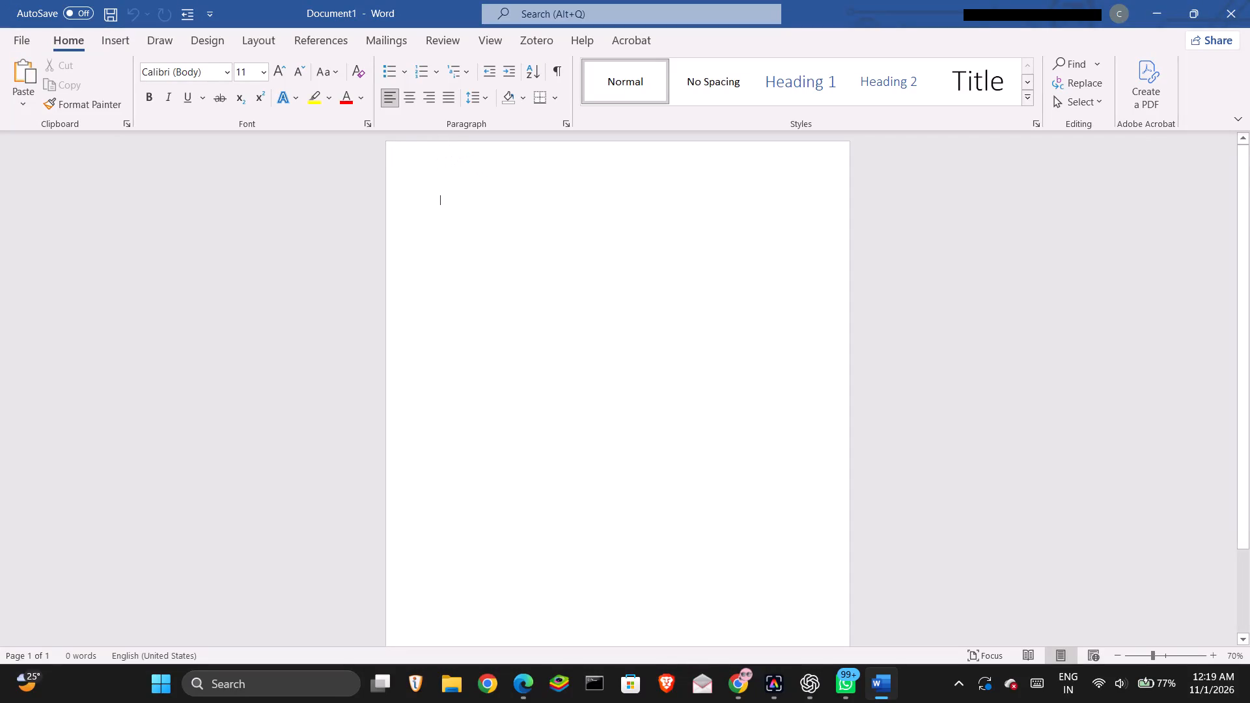
Enter the title "Arts and creativity" on the first line of the blank document and start a new line.
{"action": "left_click", "coordinate": [483, 207]}
{"action": "type", "text": "ART"}
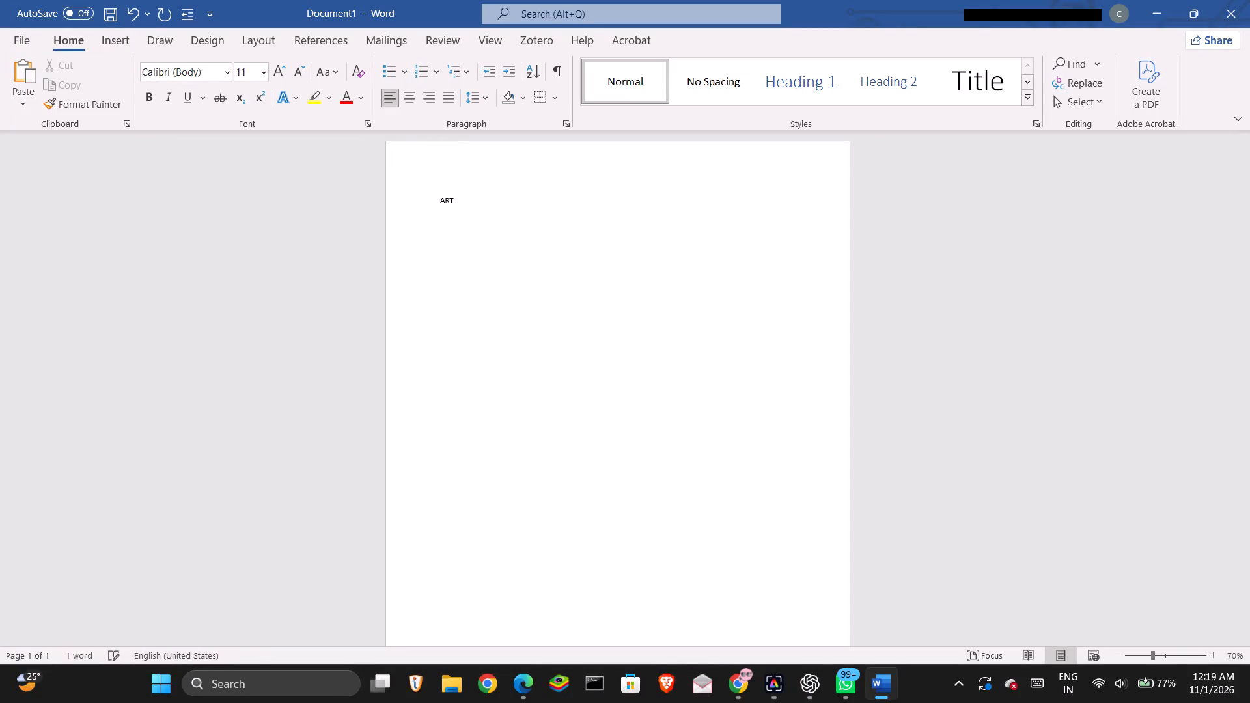
{"action": "key", "text": "BackSpace"}
{"action": "key", "text": "BackSpace"}
{"action": "type", "text": "rts and creativity"}
{"action": "key", "text": "Return"}
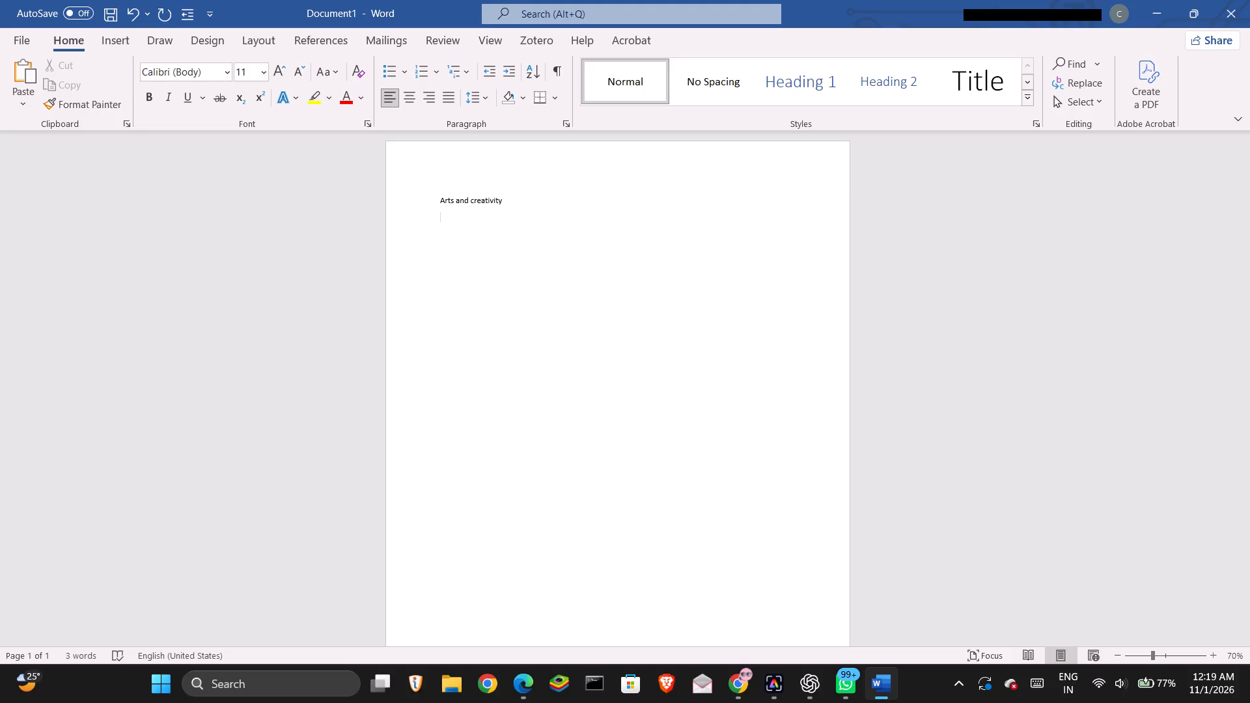
Format the "Arts and creativity" title as bold, 48 pt and centred.
{"action": "left_click_drag", "start_coordinate": [439, 199], "coordinate": [525, 202]}
{"action": "left_click", "coordinate": [528, 176]}
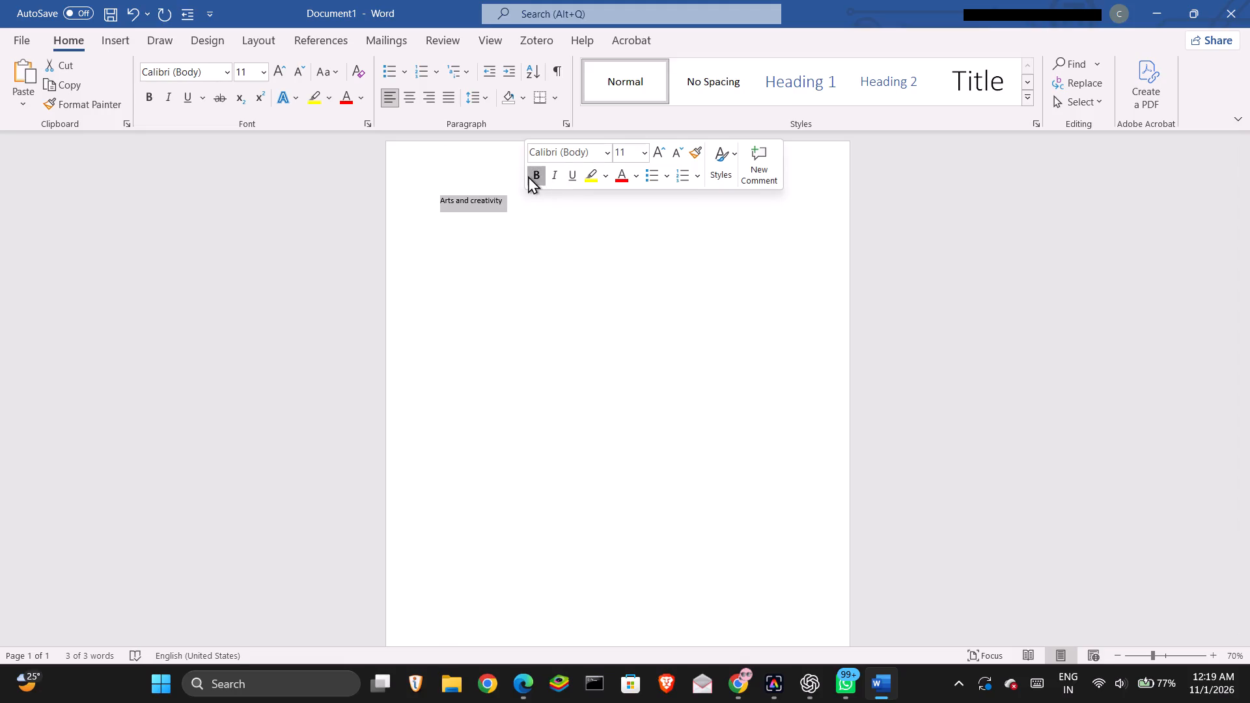
{"action": "triple_click", "coordinate": [661, 154]}
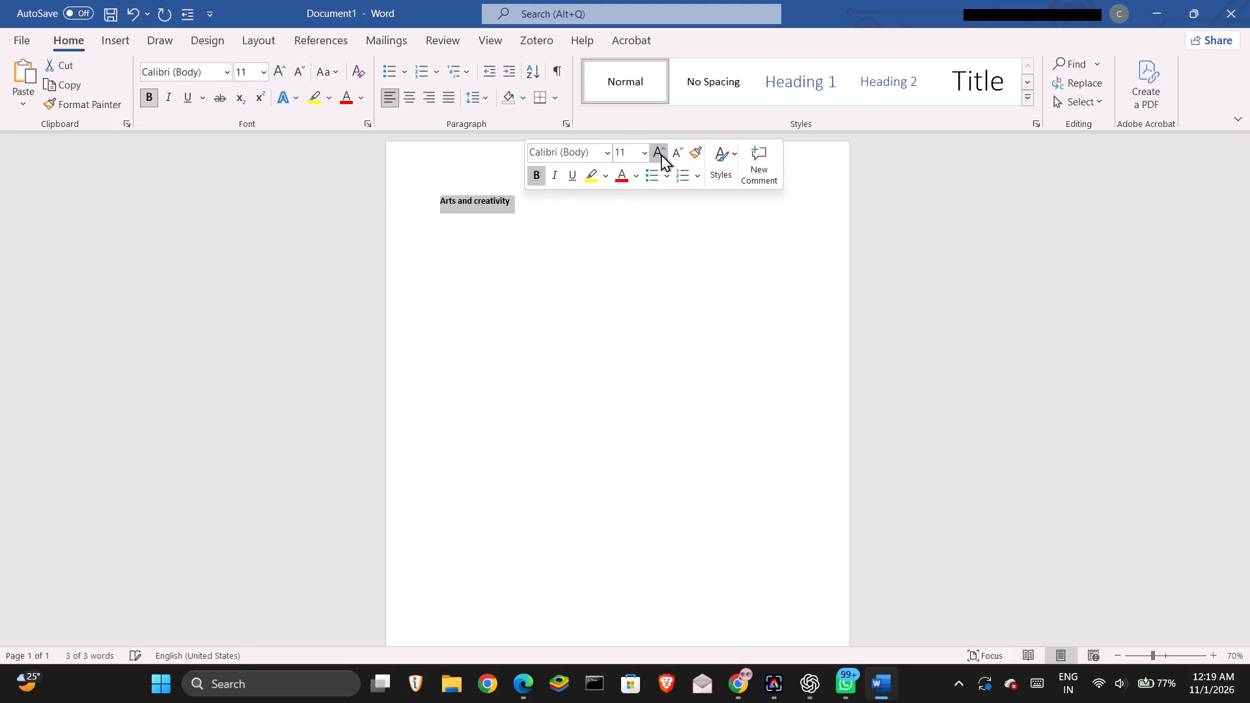
{"action": "triple_click", "coordinate": [661, 154]}
{"action": "triple_click", "coordinate": [661, 154]}
{"action": "left_click", "coordinate": [661, 154]}
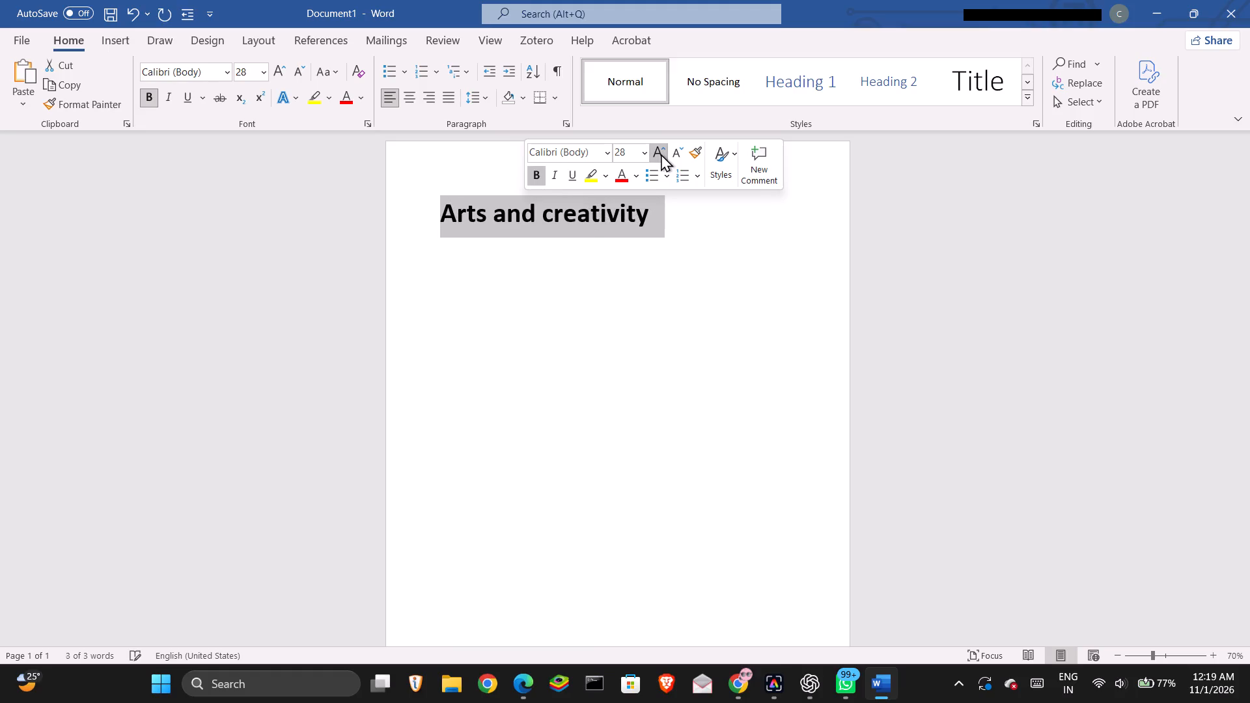
{"action": "left_click", "coordinate": [661, 154]}
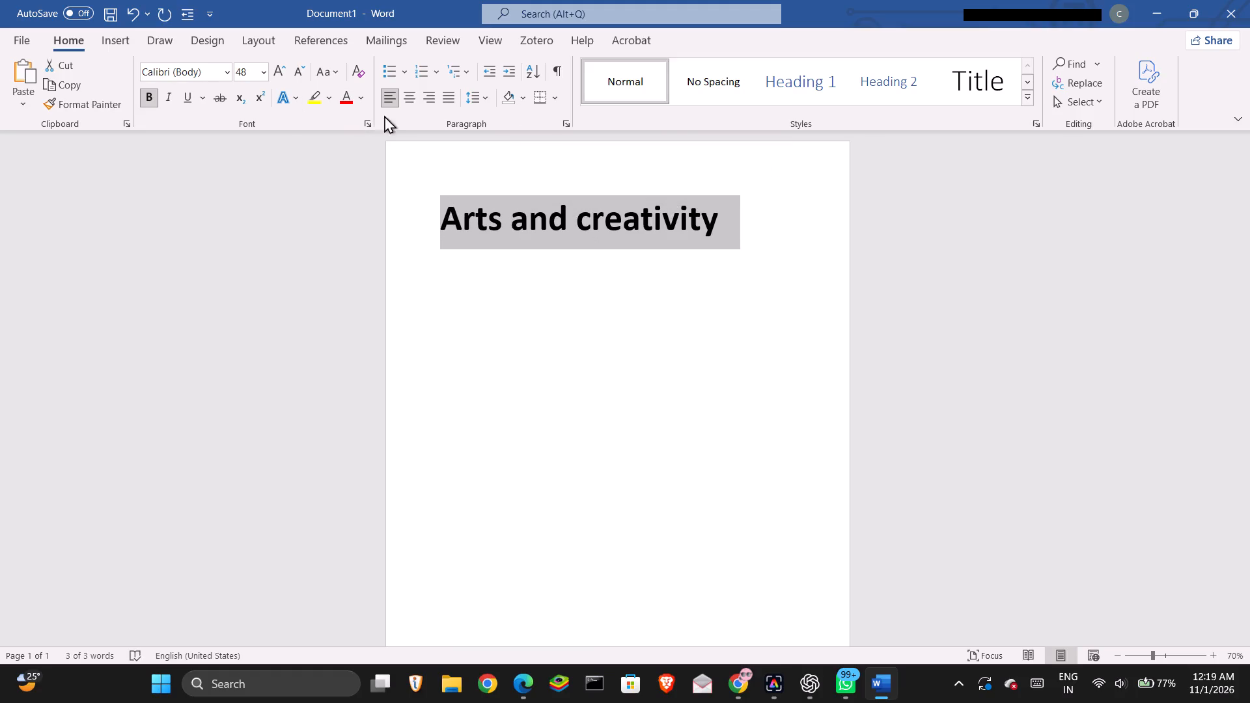
{"action": "left_click", "coordinate": [415, 93]}
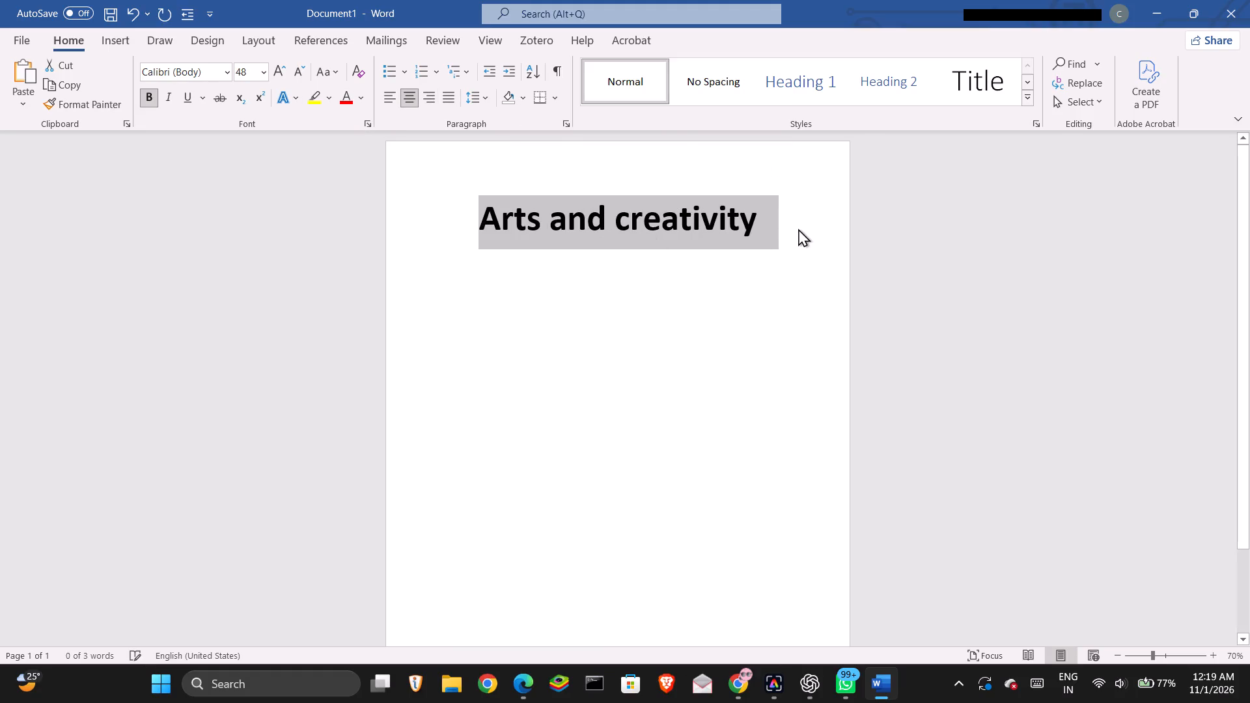
Start a left-aligned line below the title and reduce its font size to 20 pt.
{"action": "left_click", "coordinate": [798, 228]}
{"action": "key", "text": "Return"}
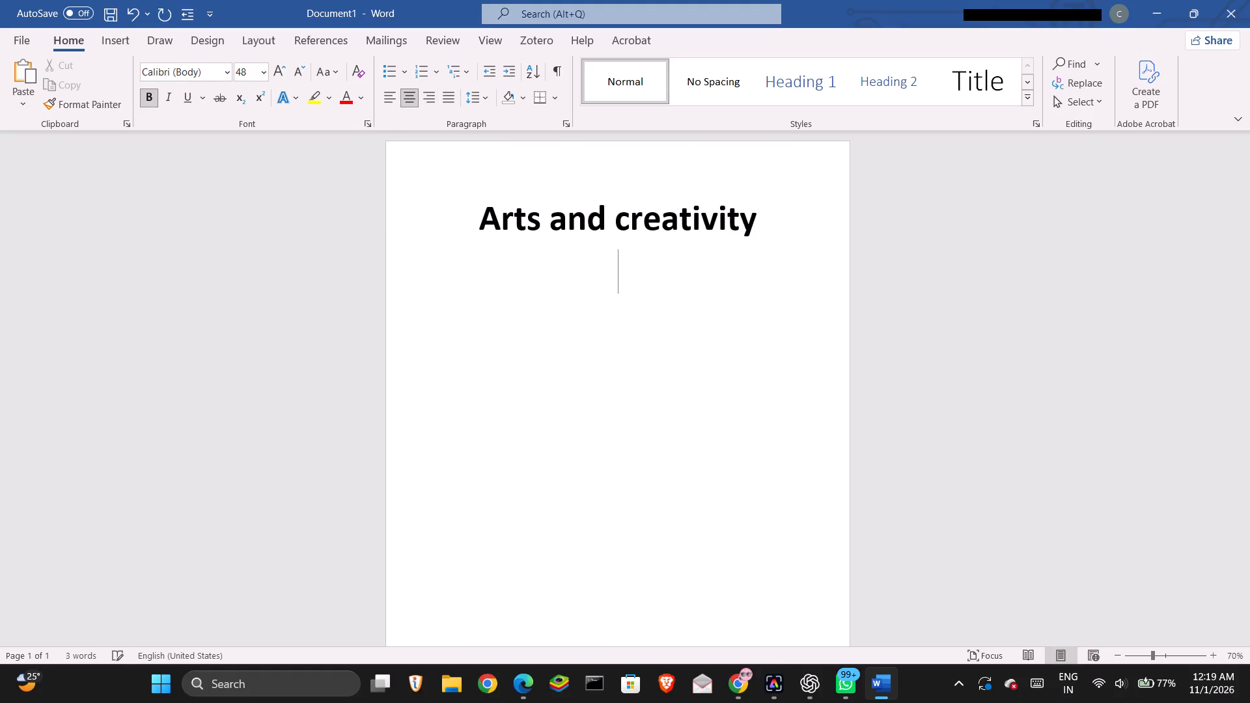
{"action": "key", "text": "BackSpace"}
{"action": "key", "text": "BackSpace"}
{"action": "key", "text": "Return"}
{"action": "key", "text": "BackSpace"}
{"action": "triple_click", "coordinate": [296, 61]}
{"action": "double_click", "coordinate": [296, 61]}
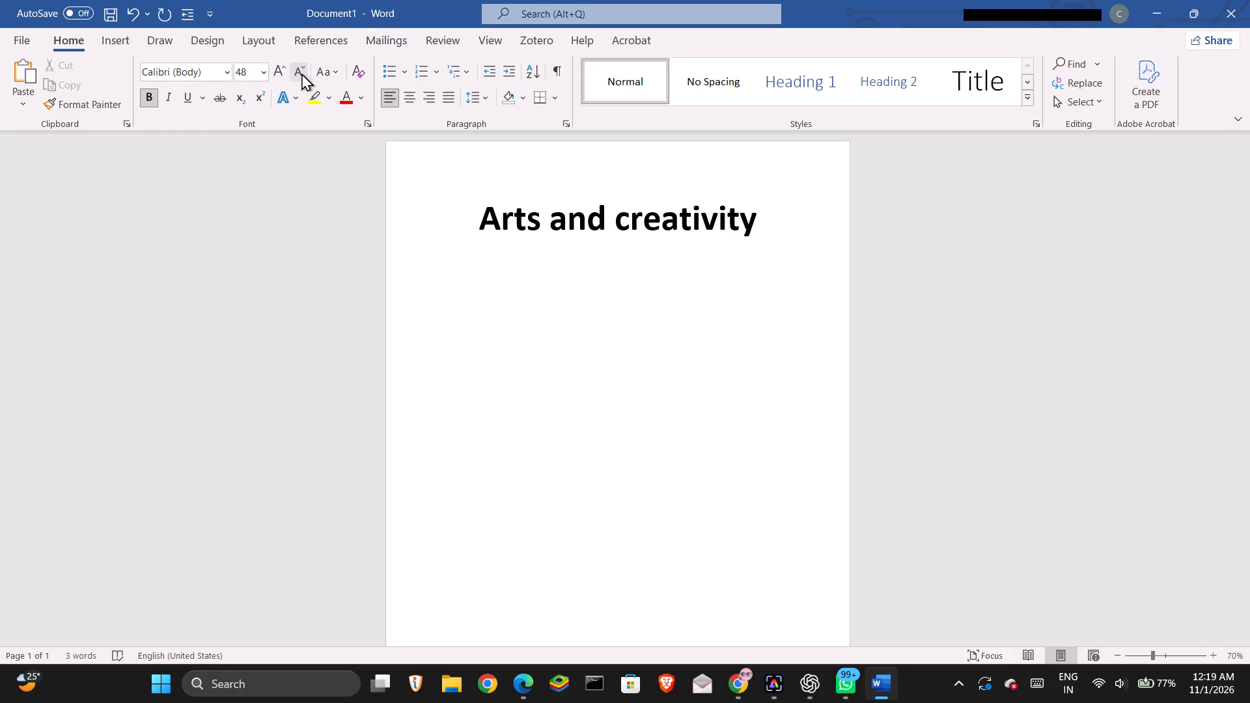
{"action": "triple_click", "coordinate": [301, 73]}
{"action": "double_click", "coordinate": [301, 73]}
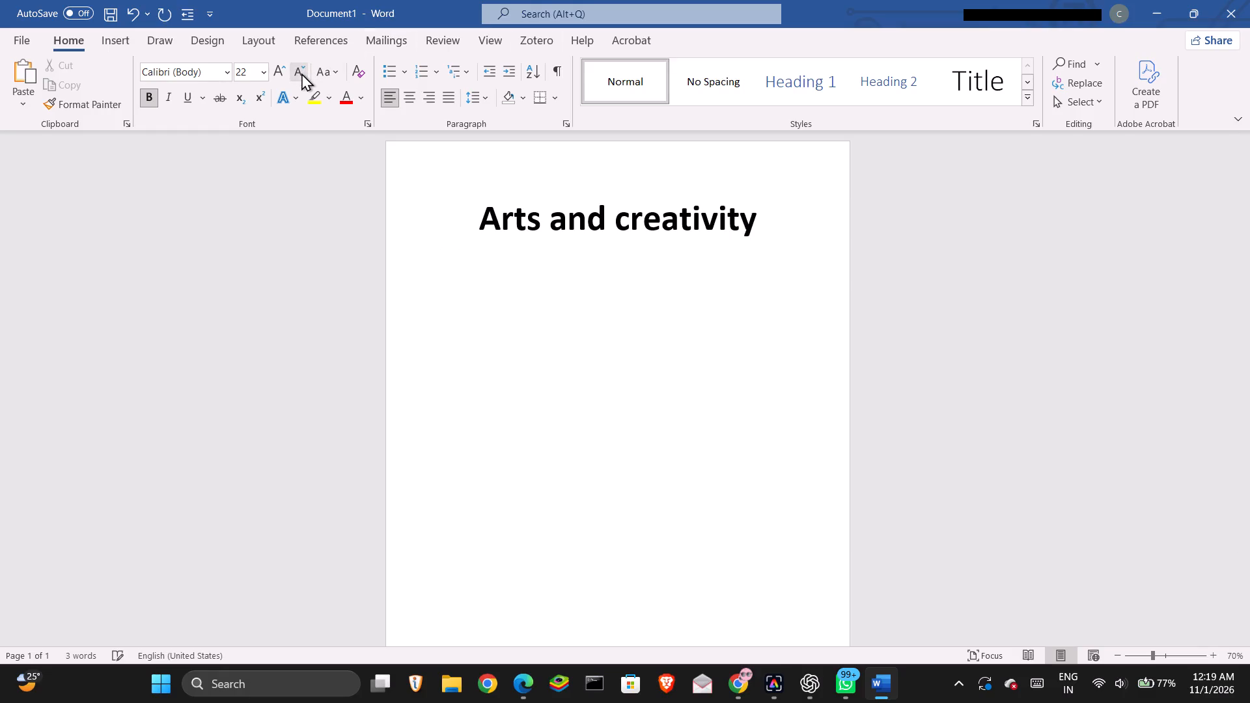
{"action": "left_click", "coordinate": [301, 73]}
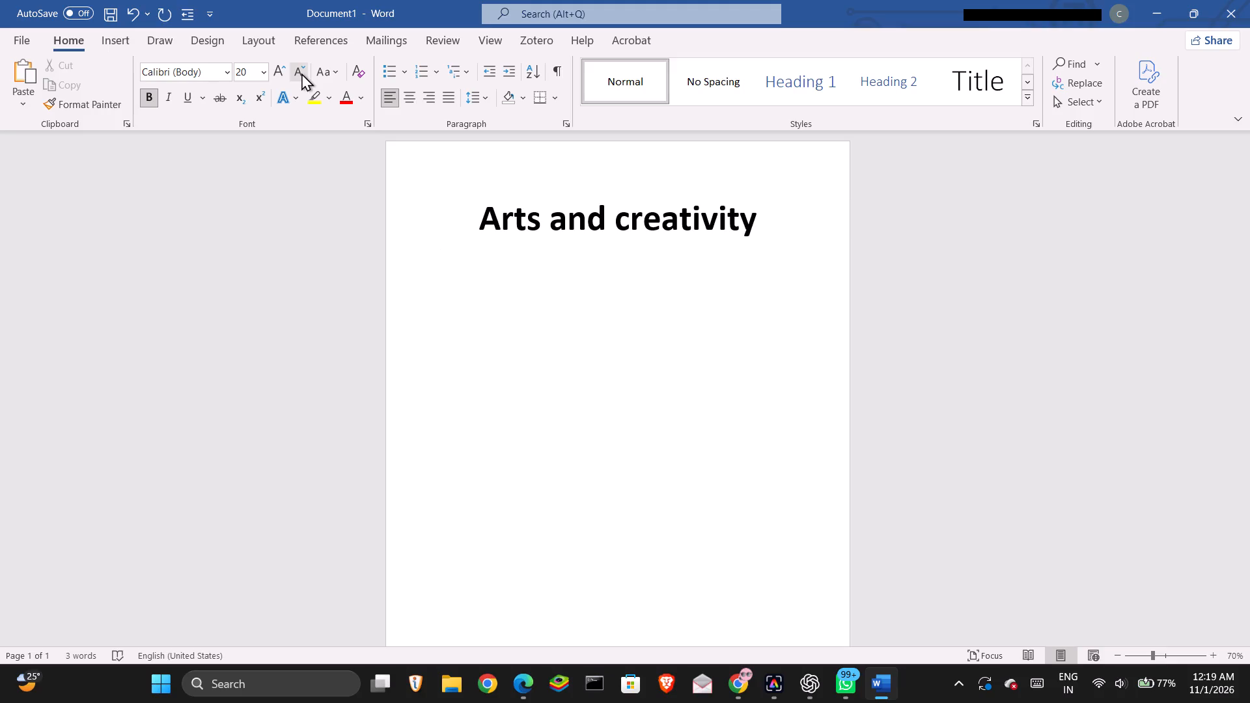
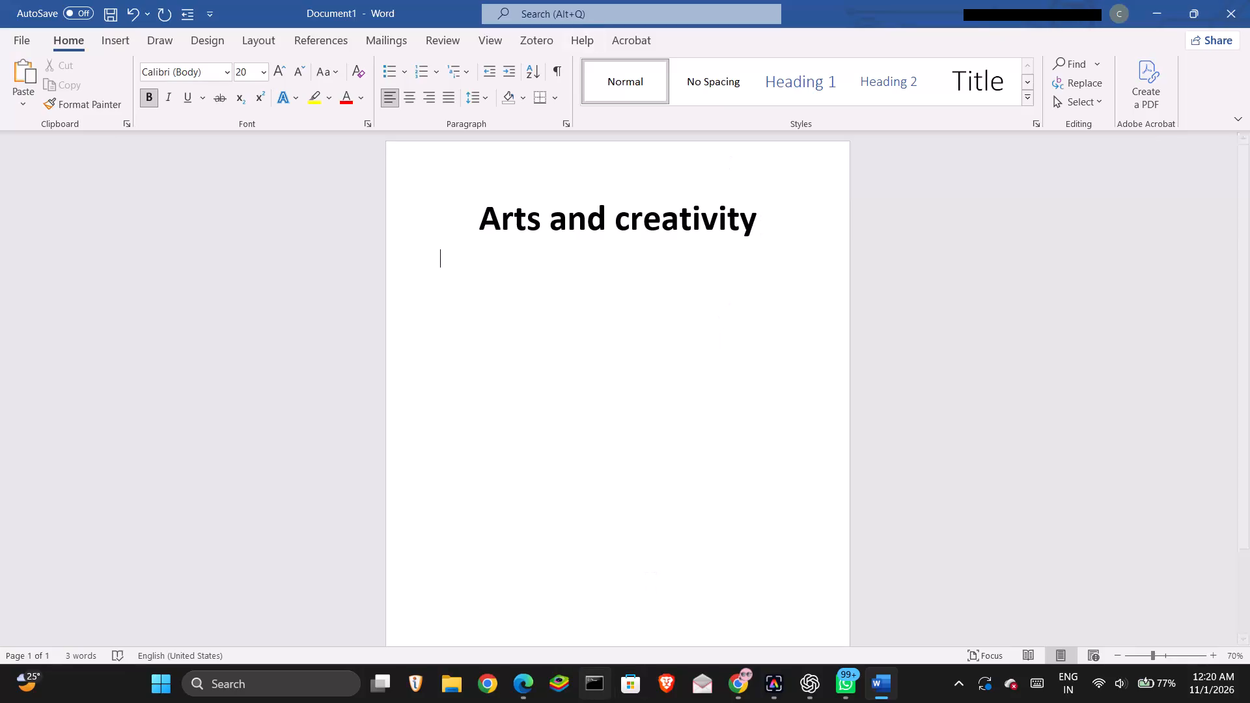
Open the Pinterest app in a maximized window and go to the account's own profile page.
{"action": "left_click", "coordinate": [314, 673]}
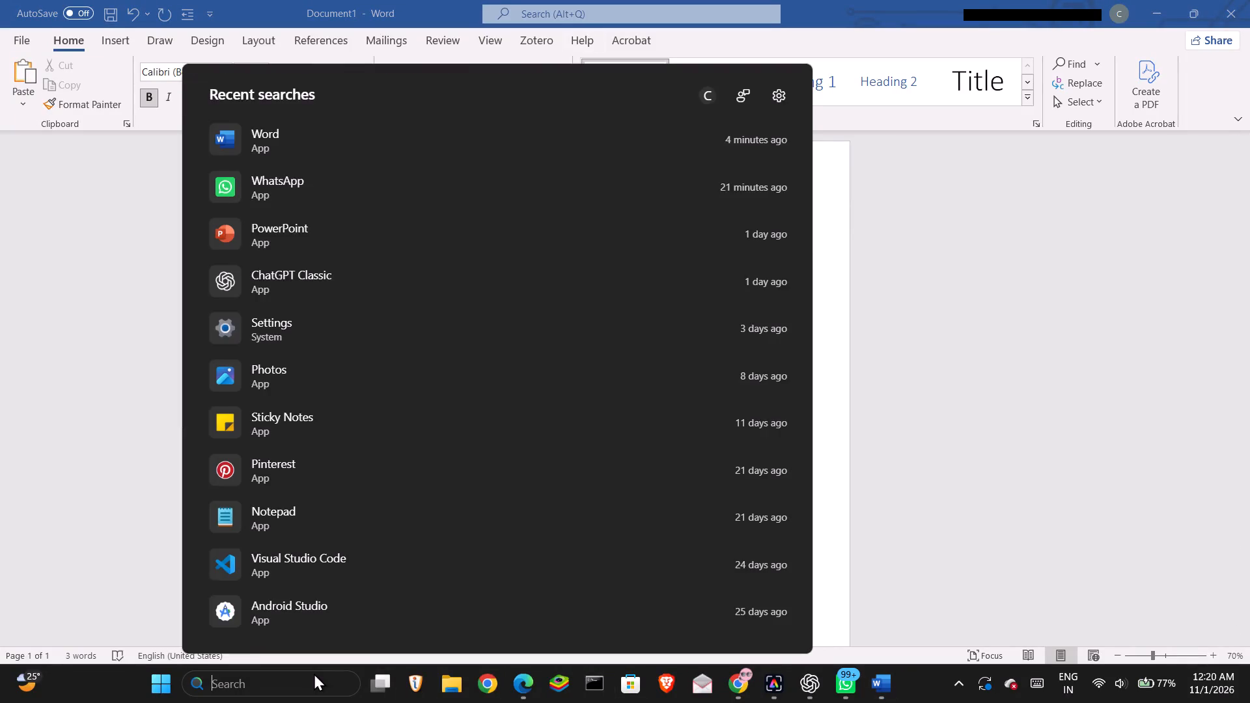
{"action": "type", "text": "pi"}
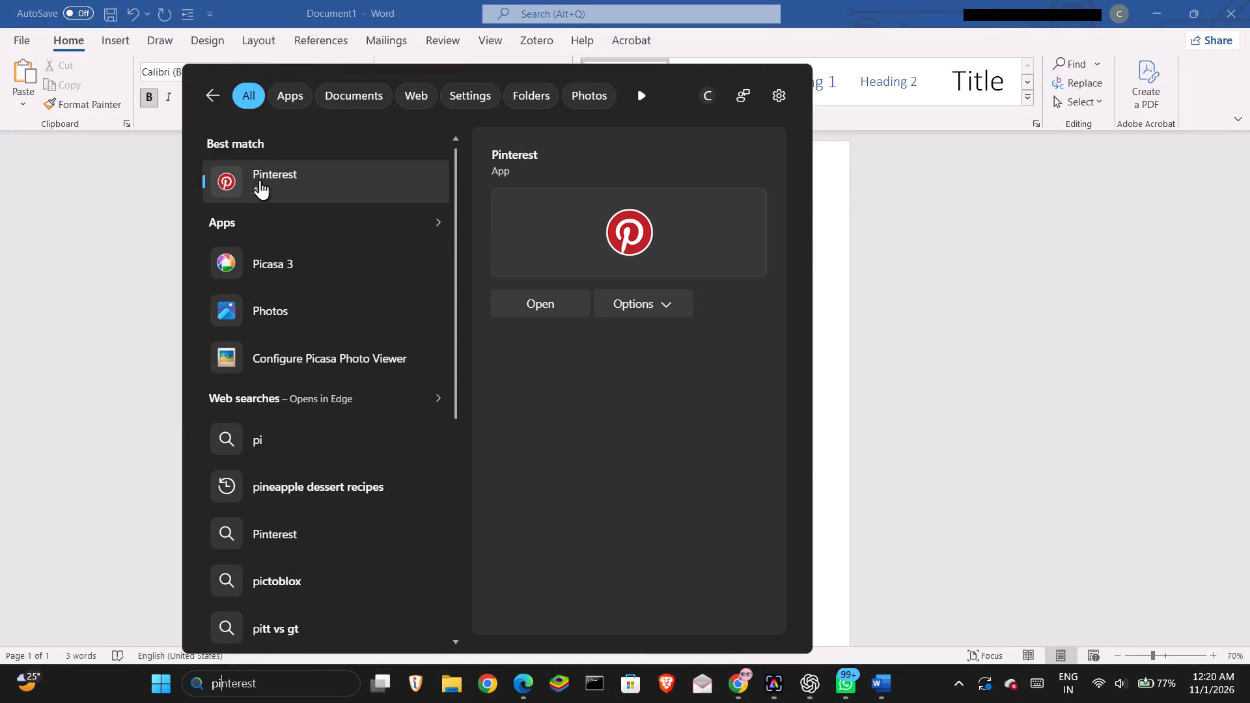
{"action": "left_click", "coordinate": [265, 172]}
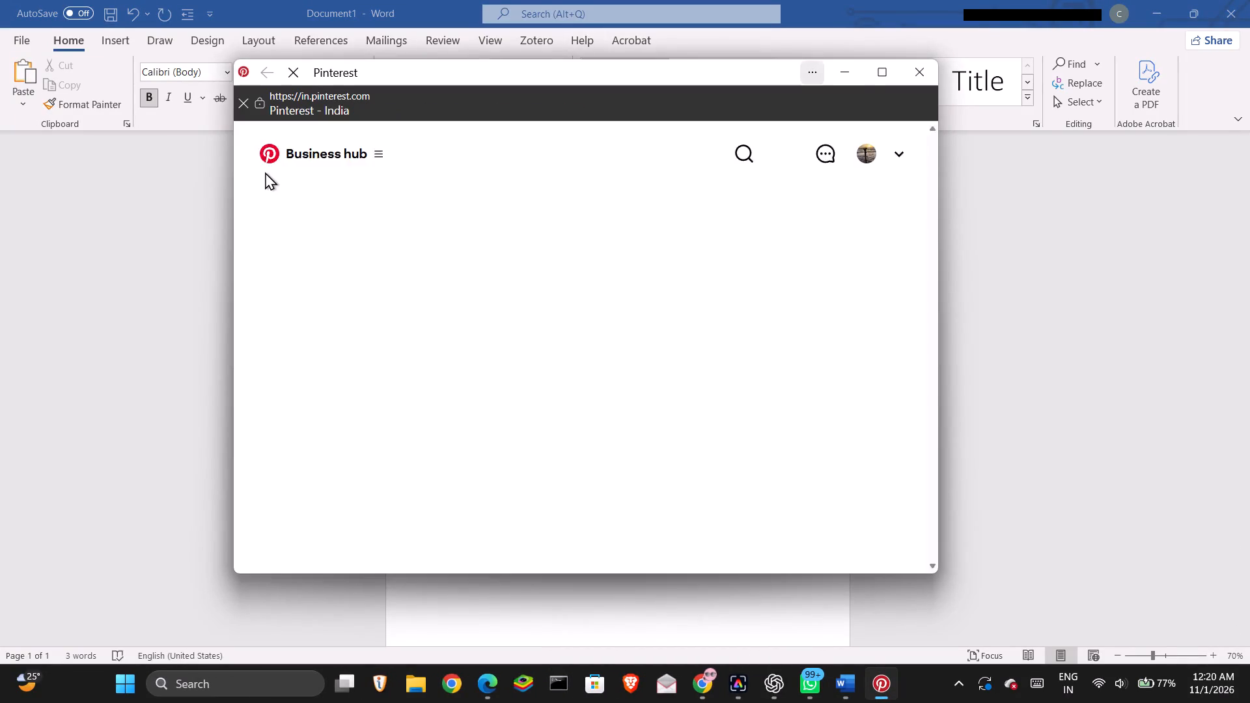
{"action": "left_click", "coordinate": [881, 79]}
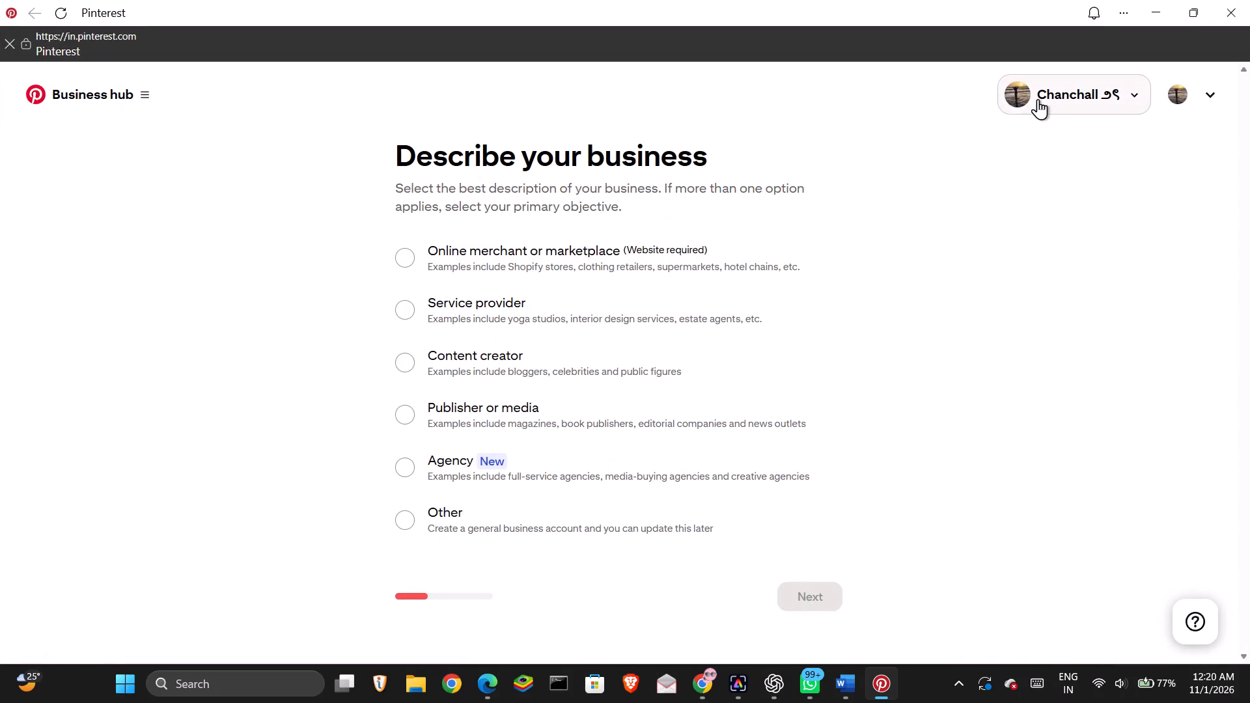
{"action": "left_click", "coordinate": [1023, 98]}
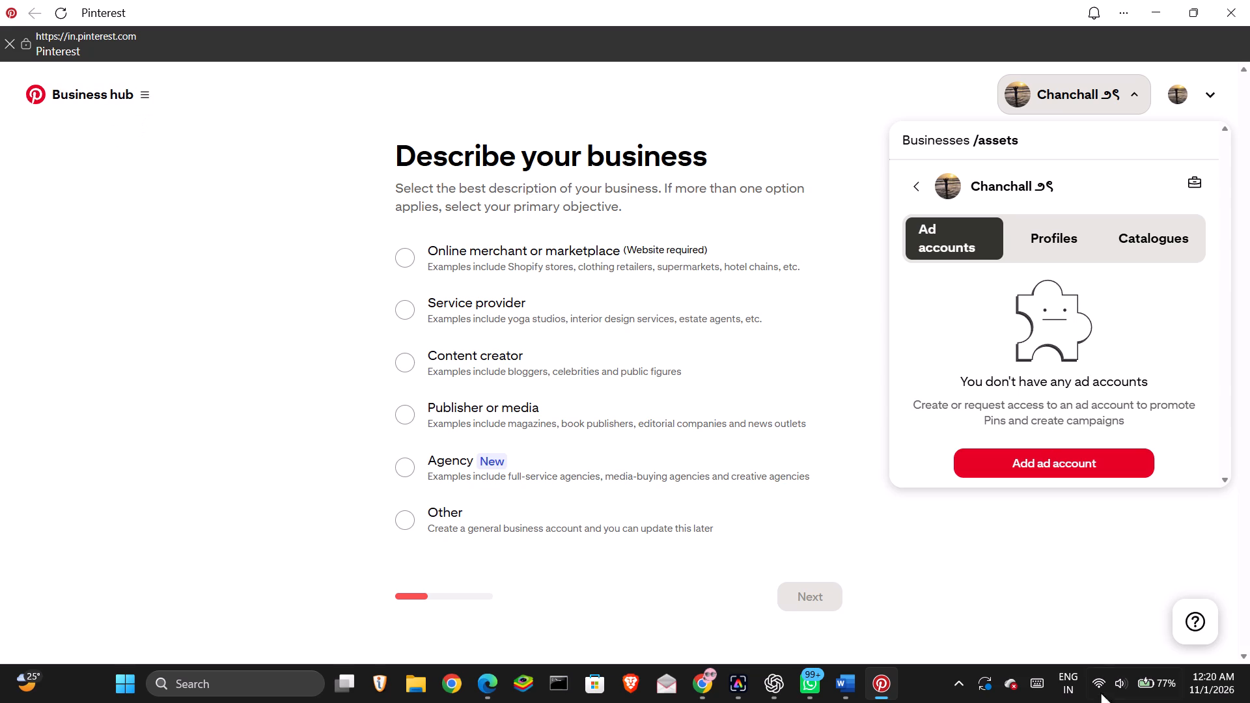
{"action": "left_click", "coordinate": [1075, 239]}
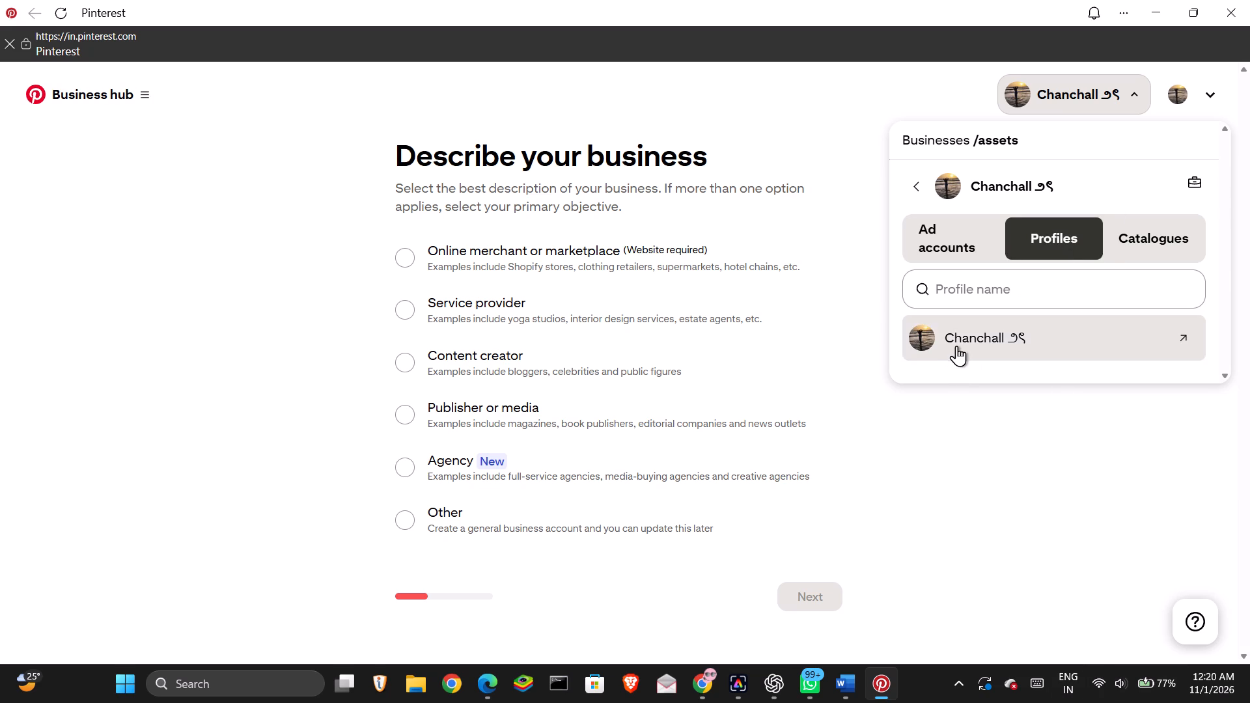
{"action": "left_click", "coordinate": [956, 345]}
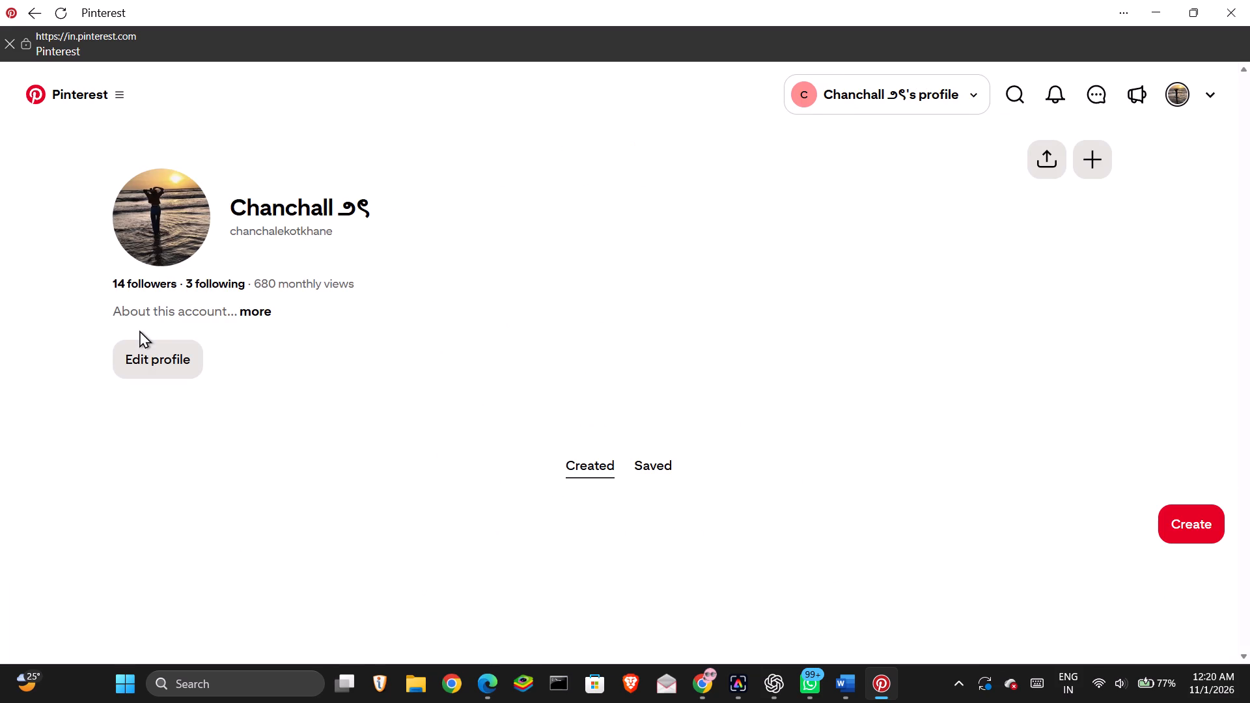
Open the Sukuna stippling sketch pin from the profile's created pins and copy its image.
{"action": "scroll", "coordinate": [335, 541], "scroll_direction": "down", "scroll_amount": 3}
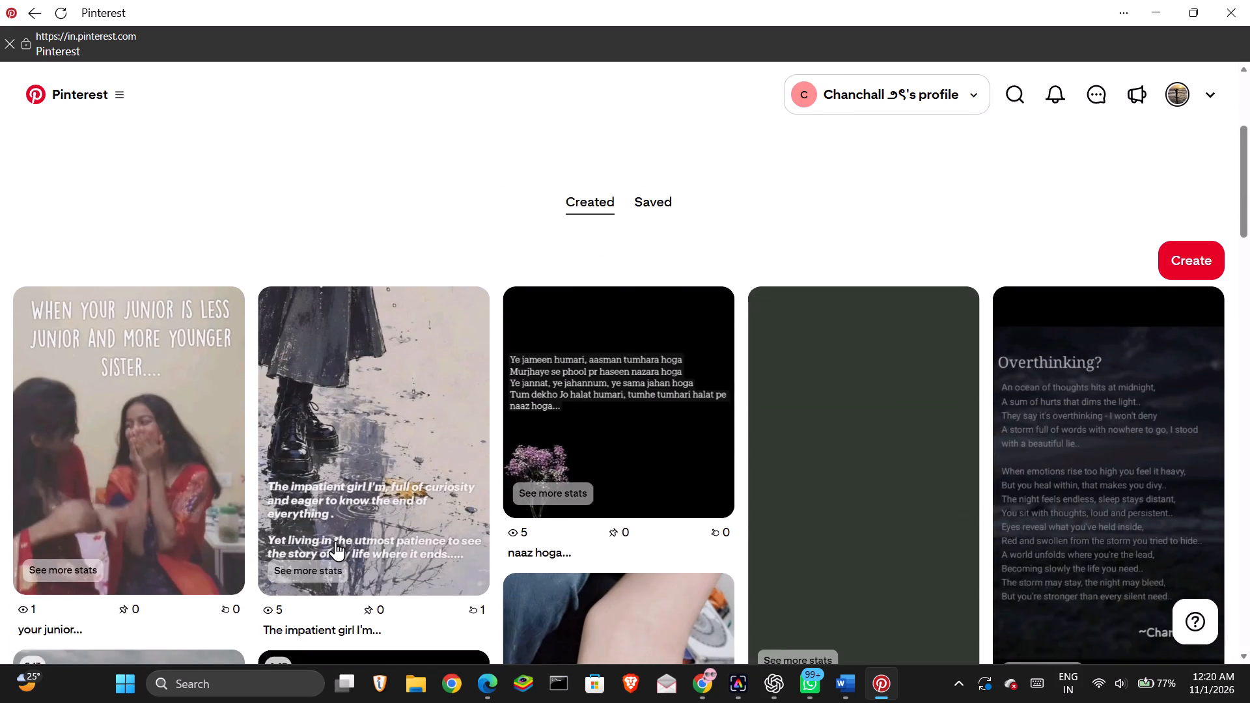
{"action": "scroll", "coordinate": [335, 541], "scroll_direction": "down", "scroll_amount": 2}
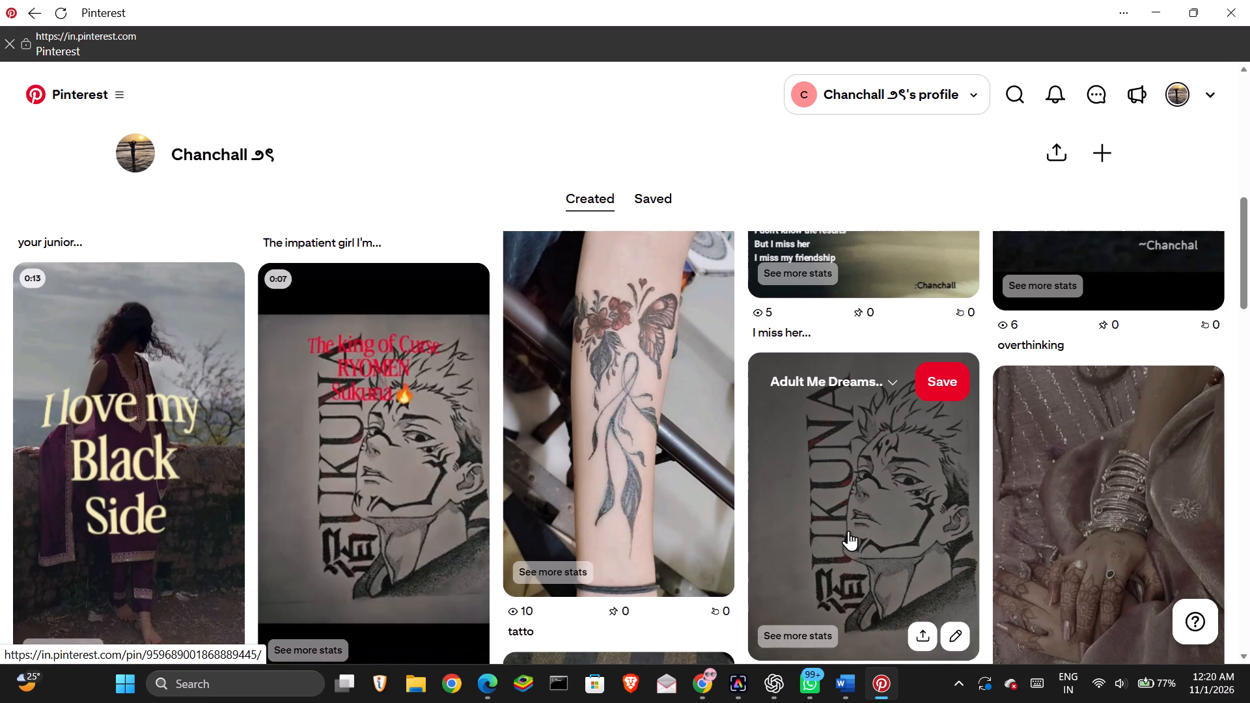
{"action": "right_click", "coordinate": [848, 531]}
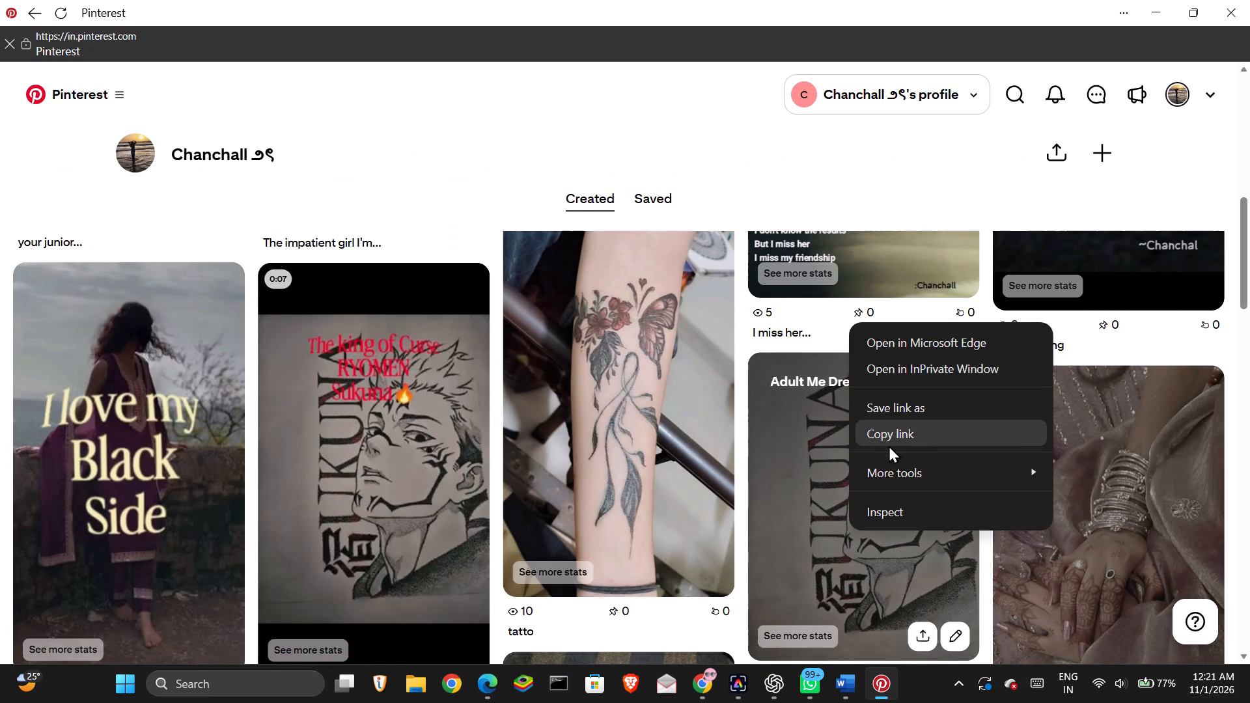
{"action": "left_click", "coordinate": [792, 484]}
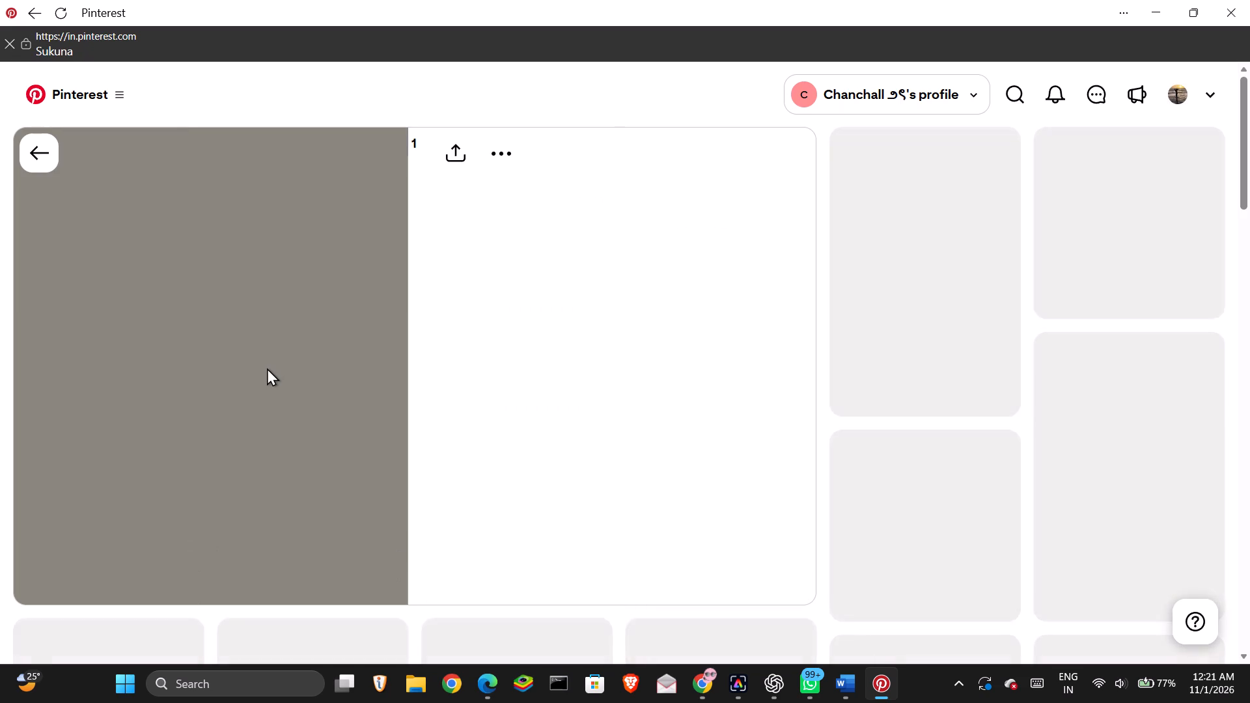
{"action": "right_click", "coordinate": [267, 368]}
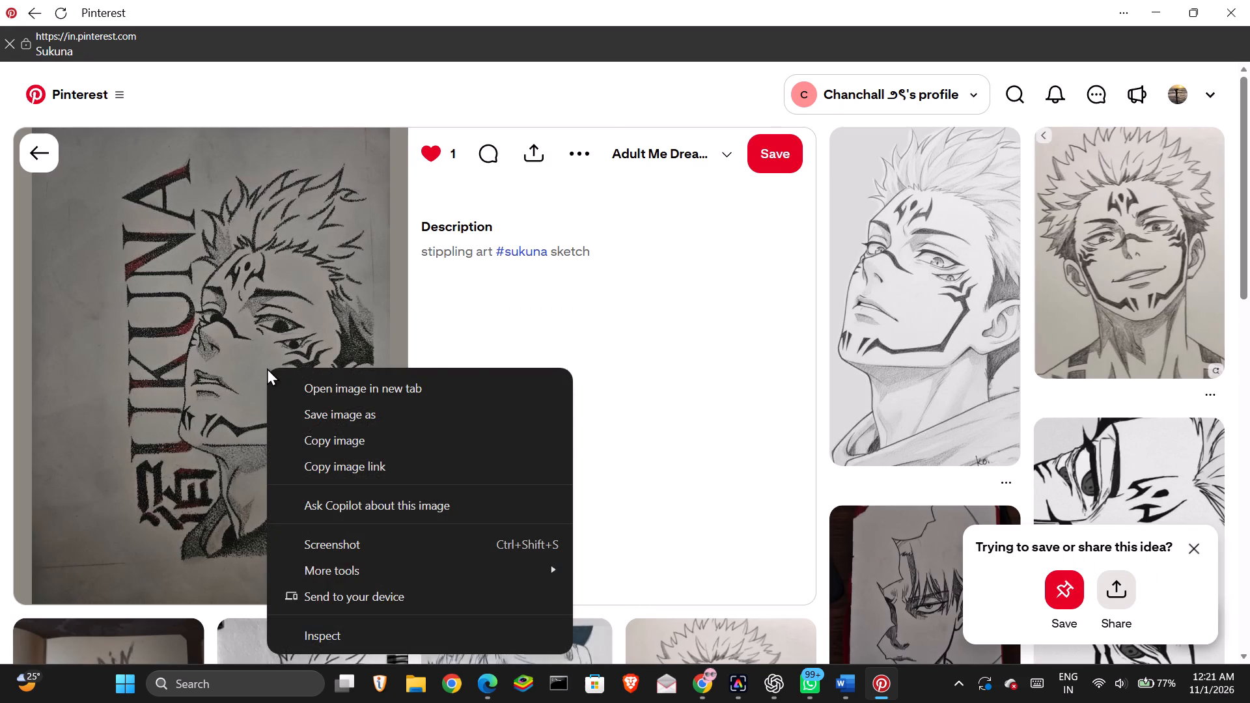
{"action": "left_click", "coordinate": [326, 441]}
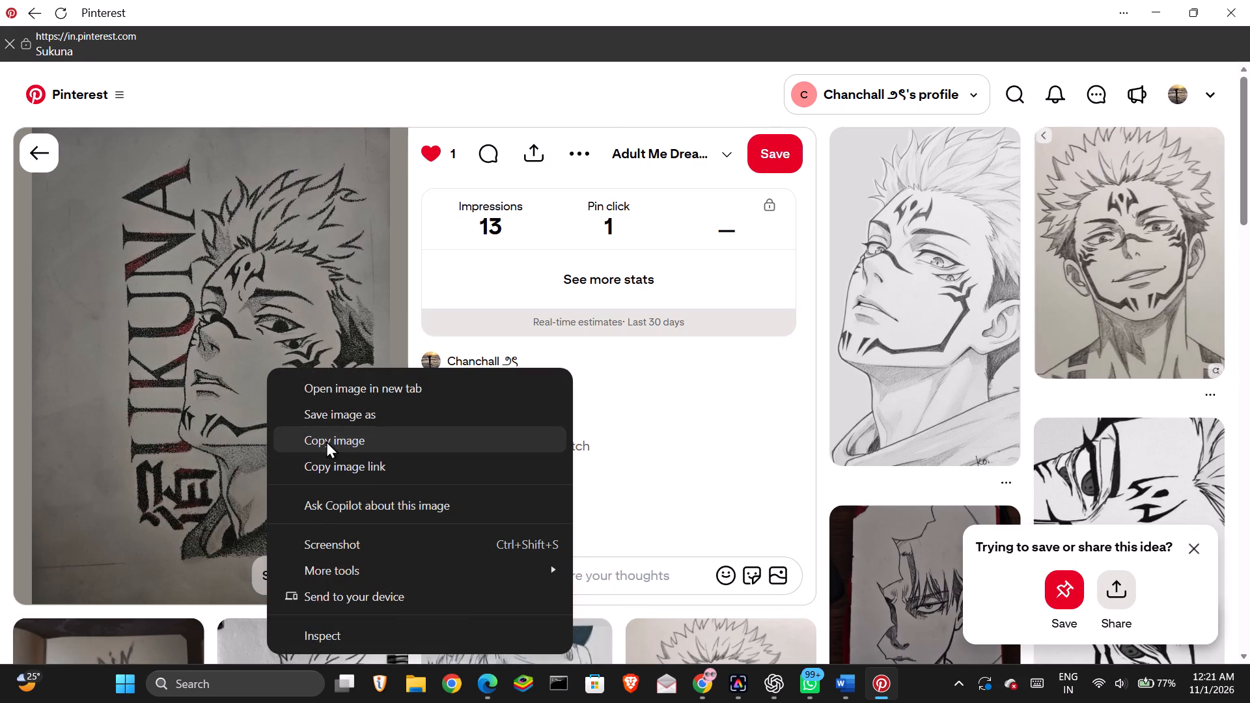
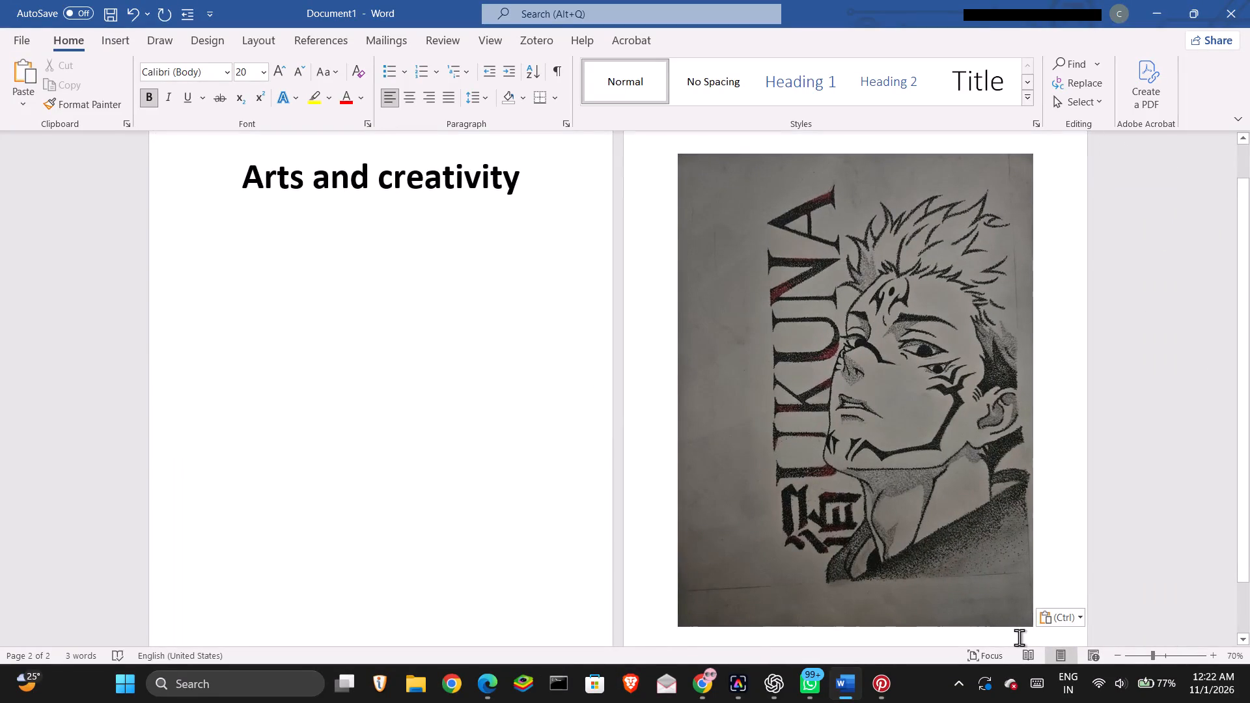
Shrink the pasted Sukuna sketch proportionally so it fits under the "Arts and creativity" heading on the first page.
{"action": "left_click", "coordinate": [1016, 634]}
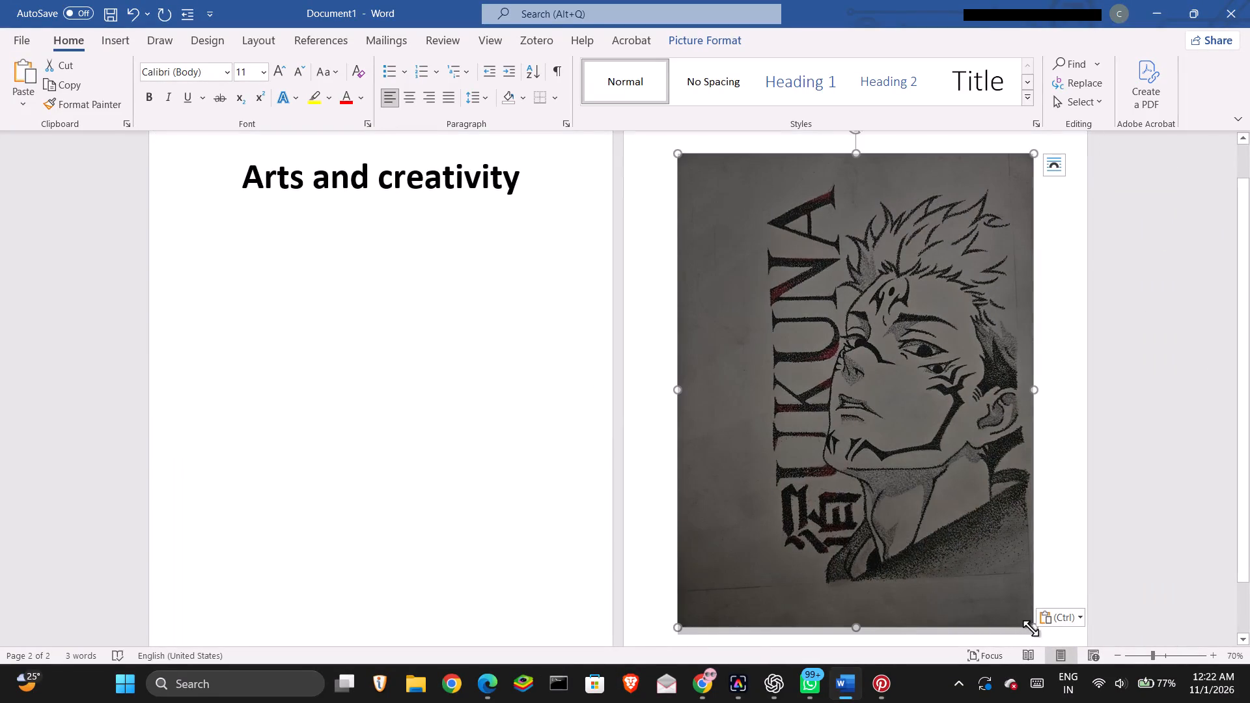
{"action": "left_click_drag", "start_coordinate": [1031, 628], "coordinate": [912, 435]}
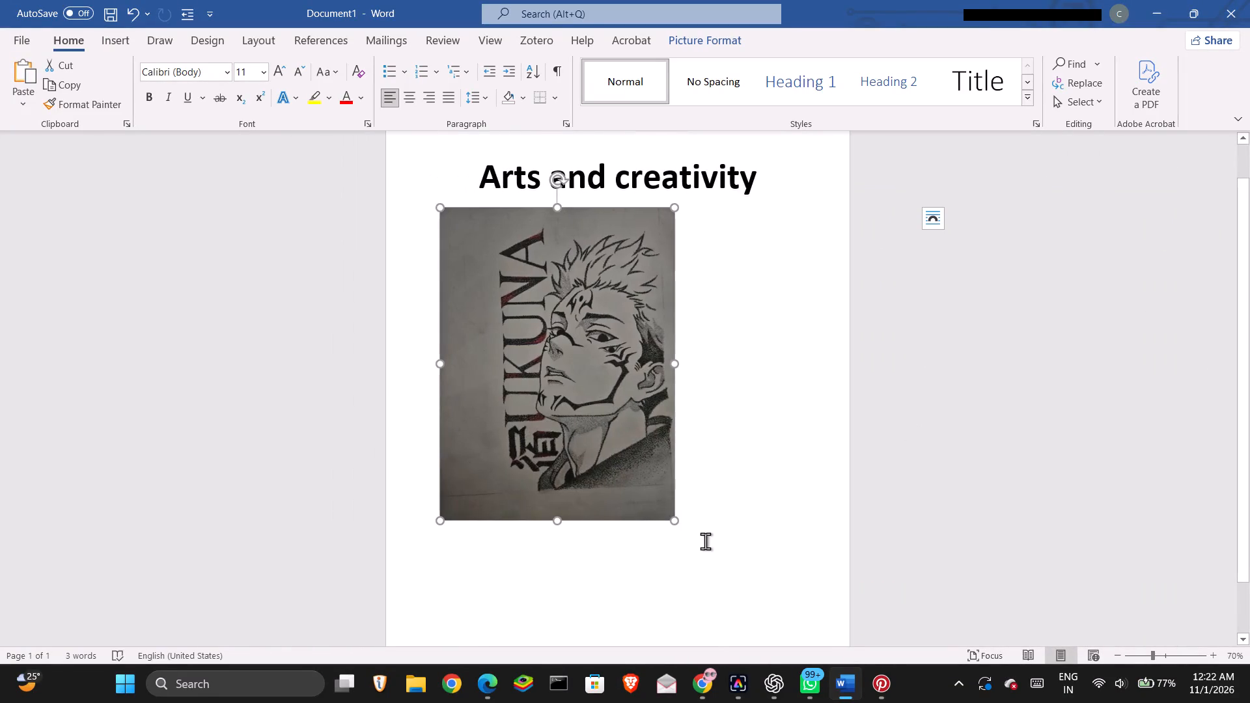
{"action": "scroll", "coordinate": [705, 541], "scroll_direction": "down", "scroll_amount": 1}
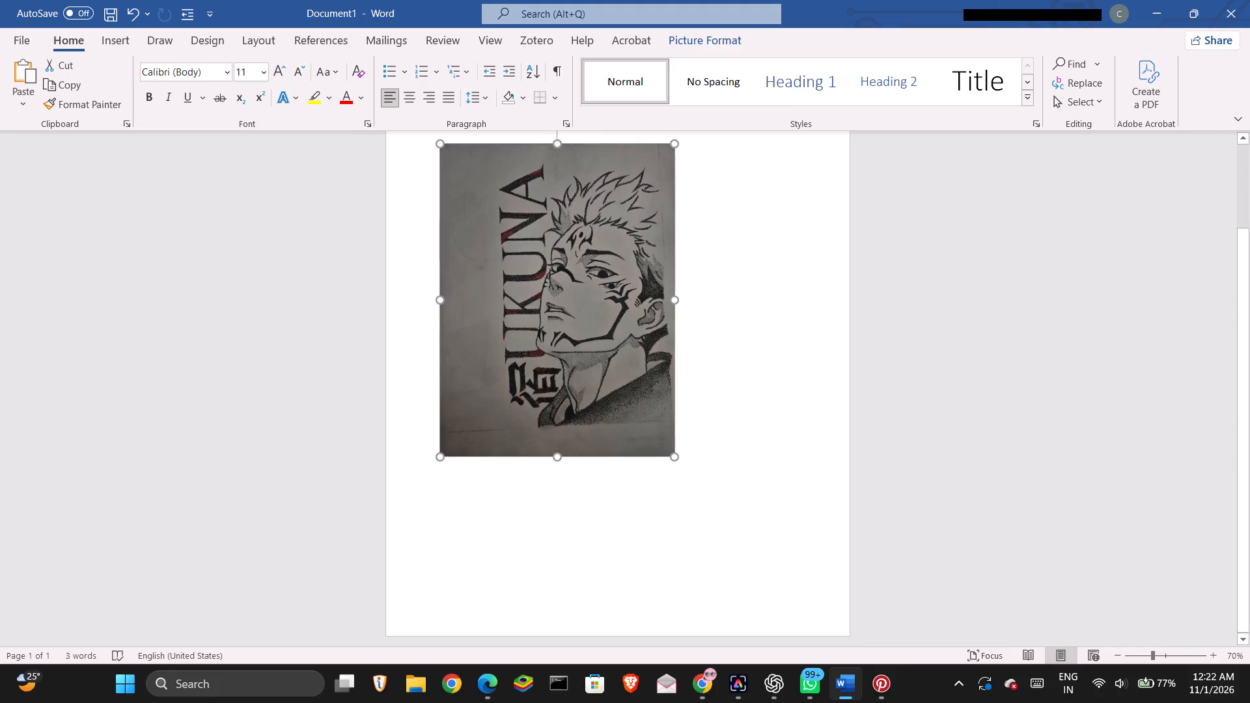
{"action": "left_click_drag", "start_coordinate": [673, 454], "coordinate": [767, 534]}
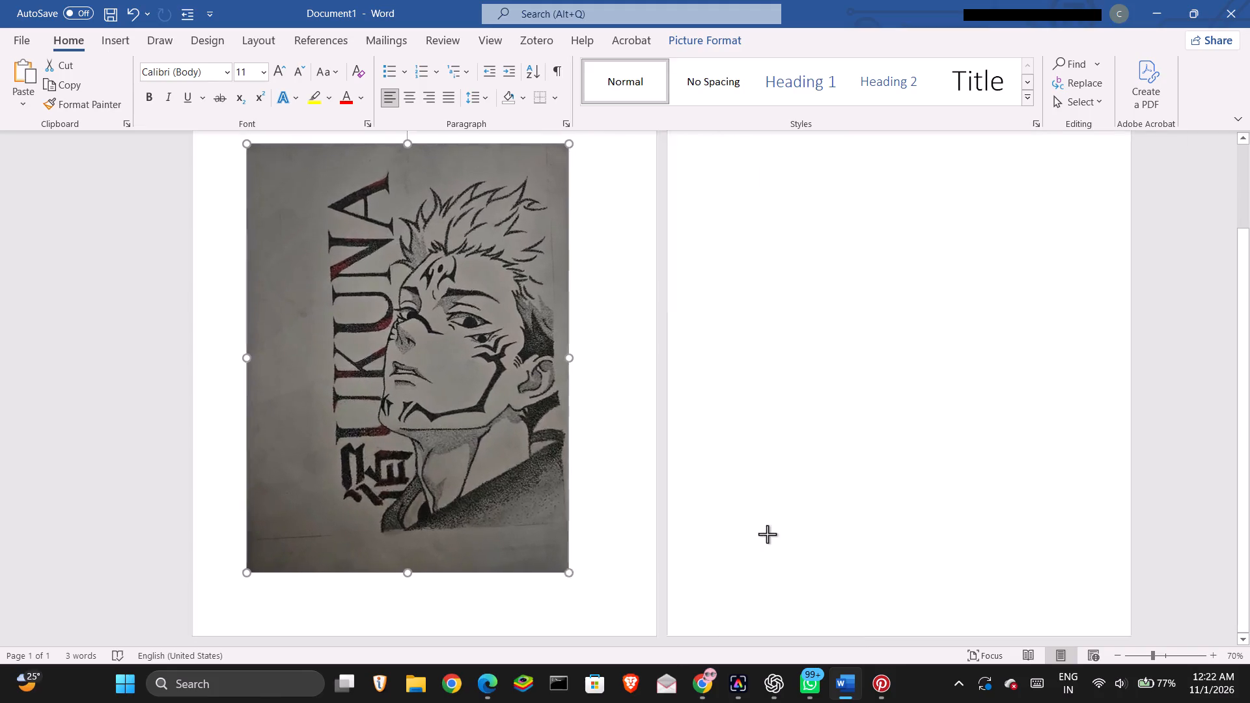
{"action": "left_click_drag", "start_coordinate": [767, 534], "coordinate": [733, 585]}
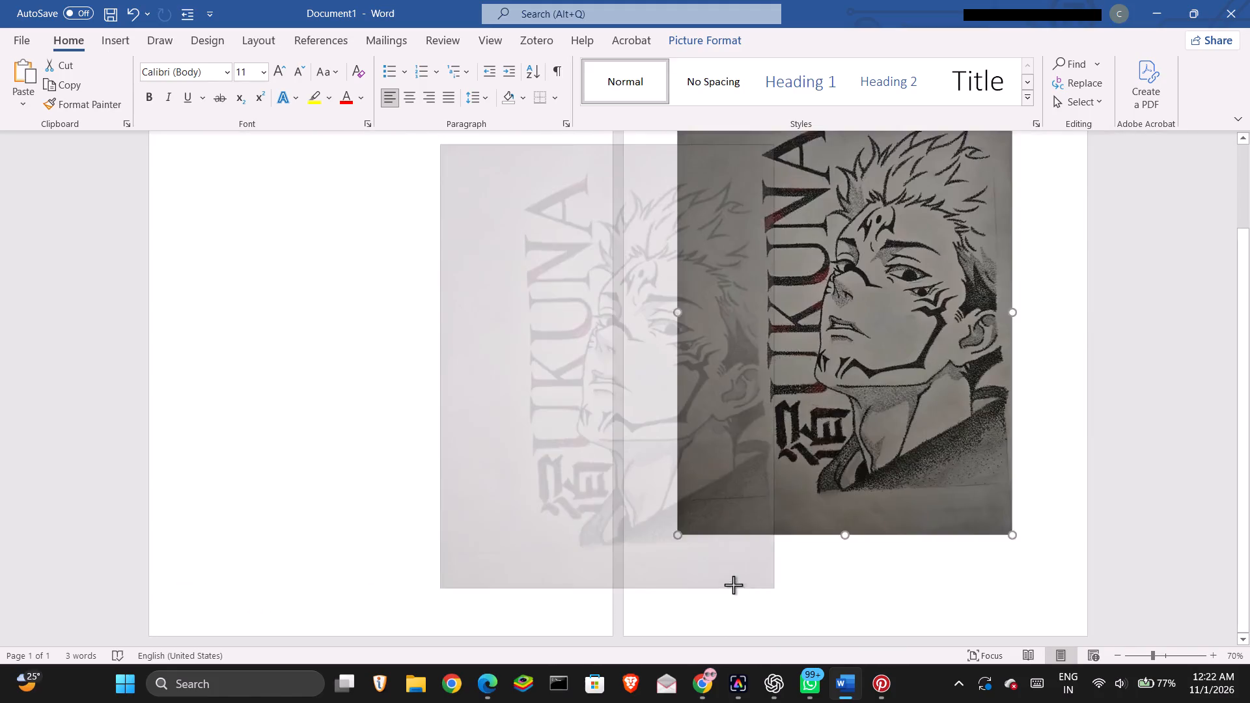
{"action": "left_click_drag", "start_coordinate": [733, 585], "coordinate": [591, 555]}
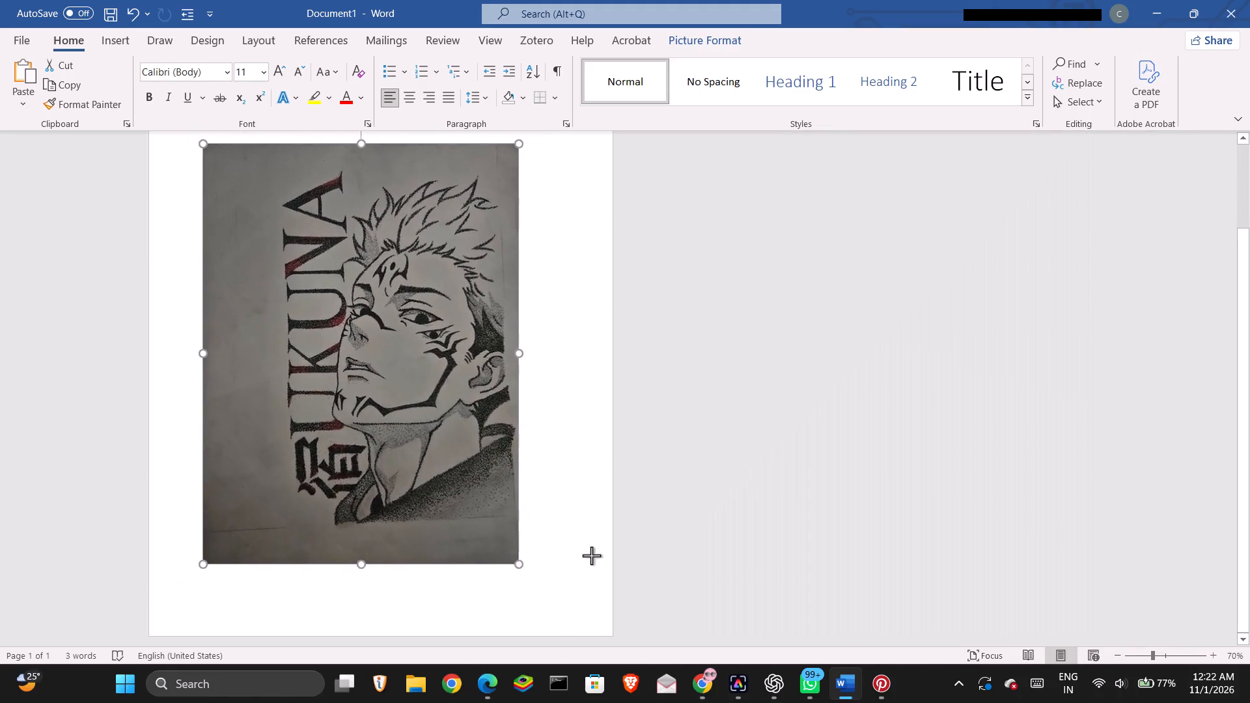
{"action": "left_click_drag", "start_coordinate": [591, 555], "coordinate": [587, 552]}
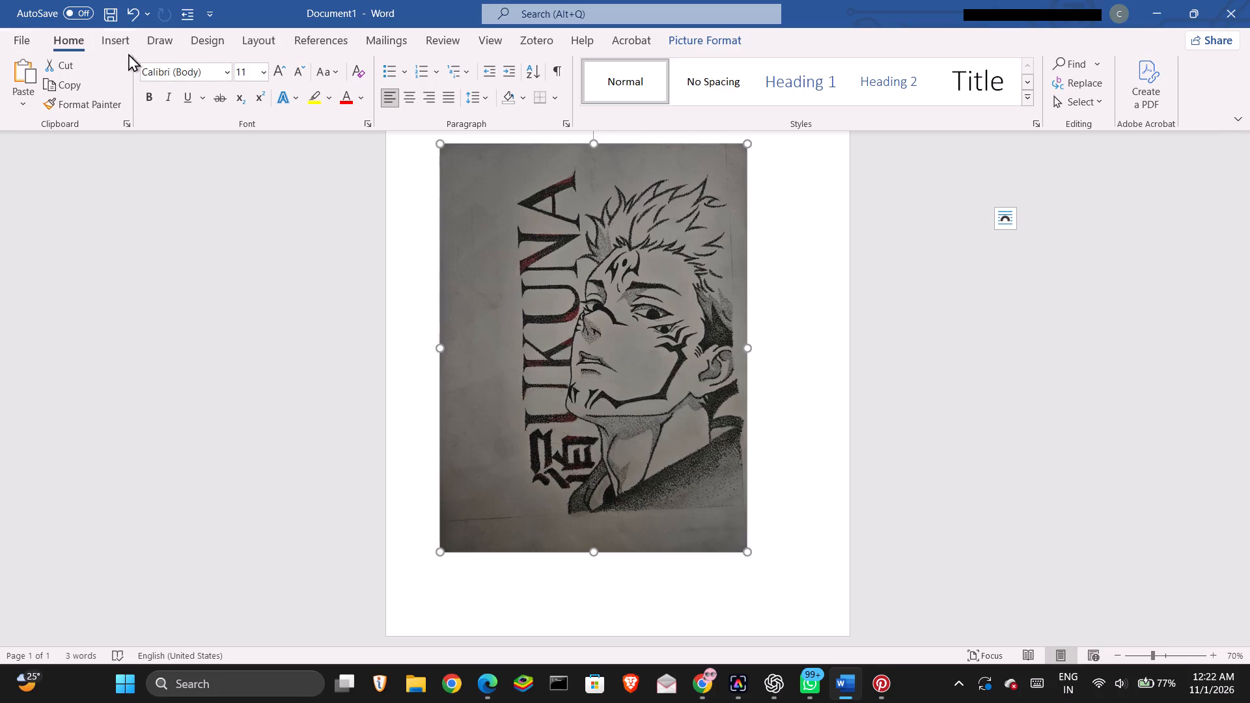
Add two line breaks after the Sukuna sketch to start a second page.
{"action": "left_click", "coordinate": [779, 538]}
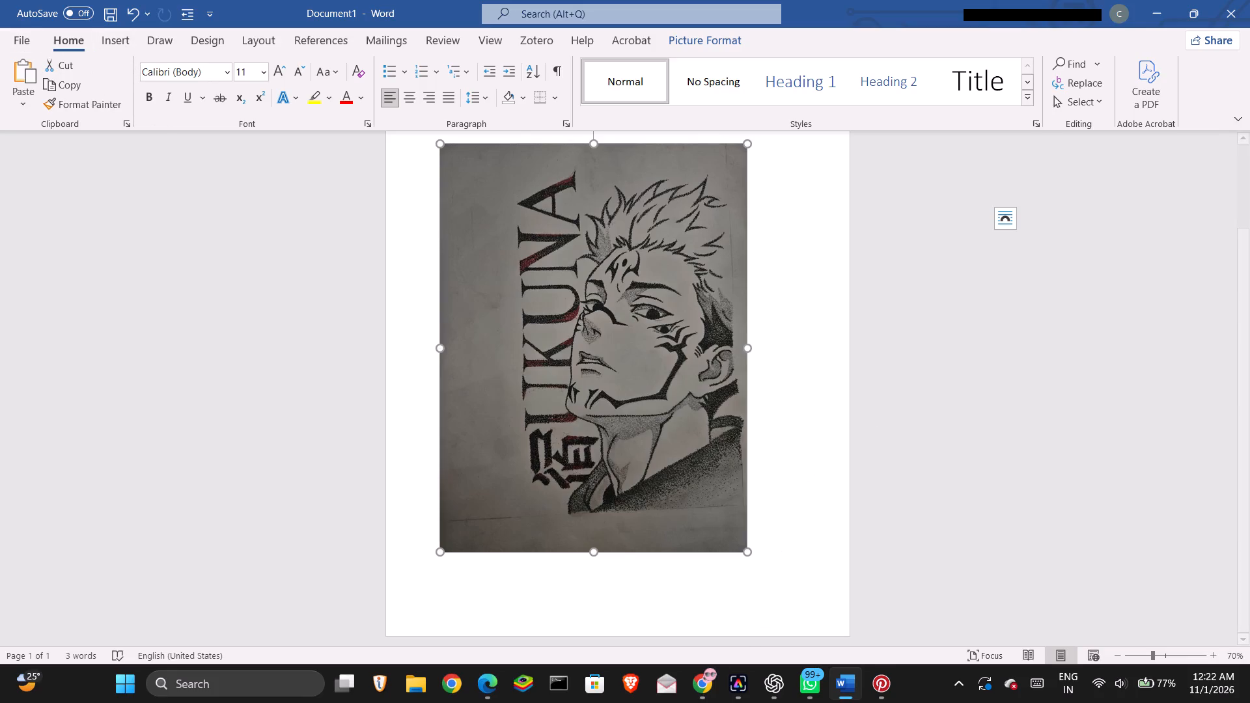
{"action": "left_click", "coordinate": [773, 549]}
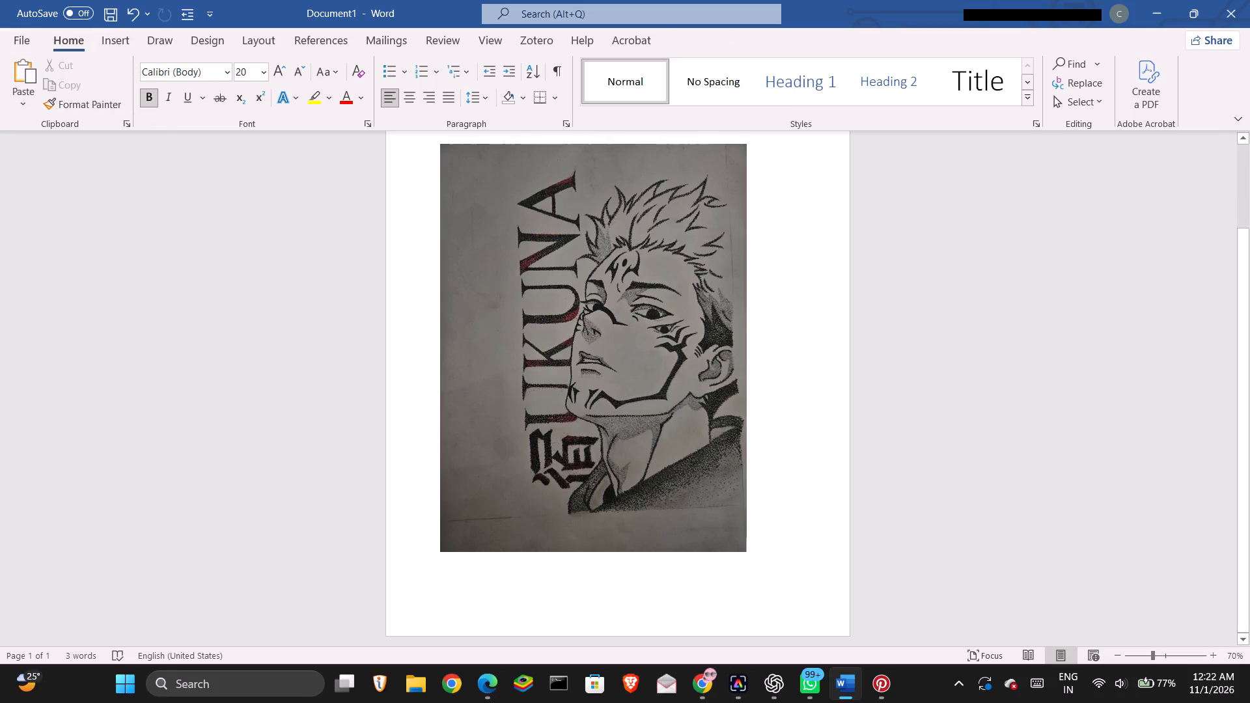
{"action": "key", "text": "Return"}
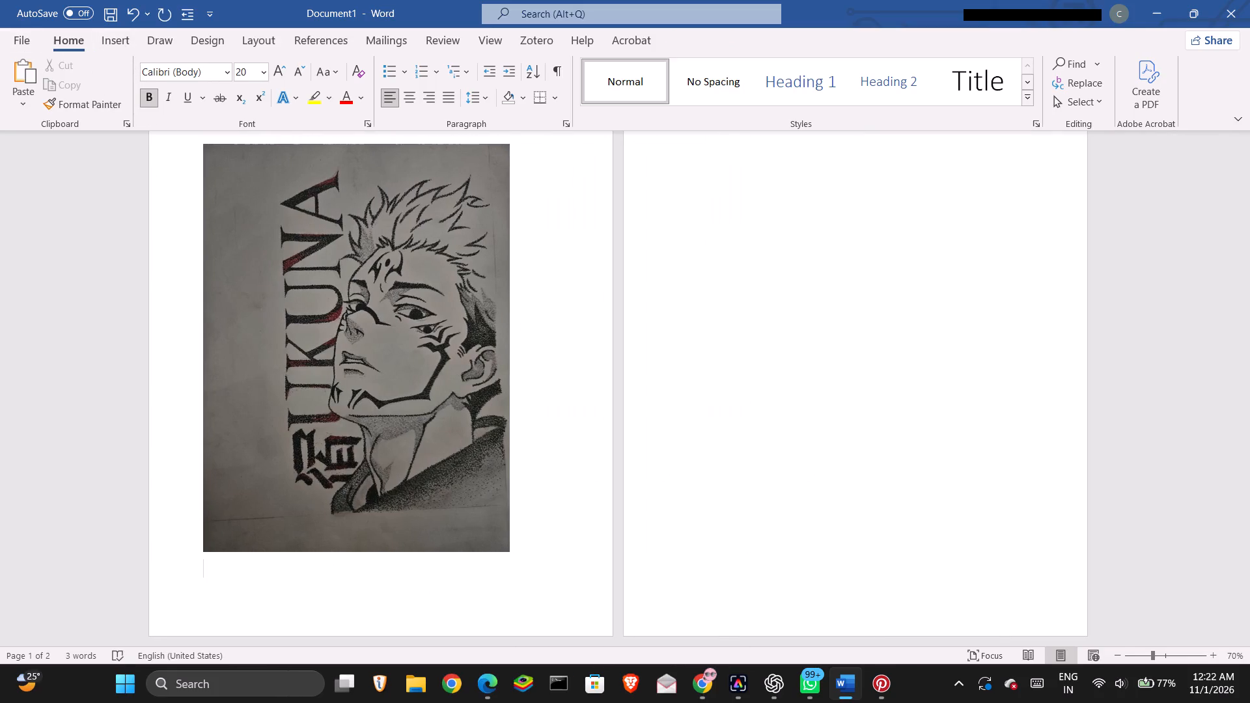
{"action": "key", "text": "Return"}
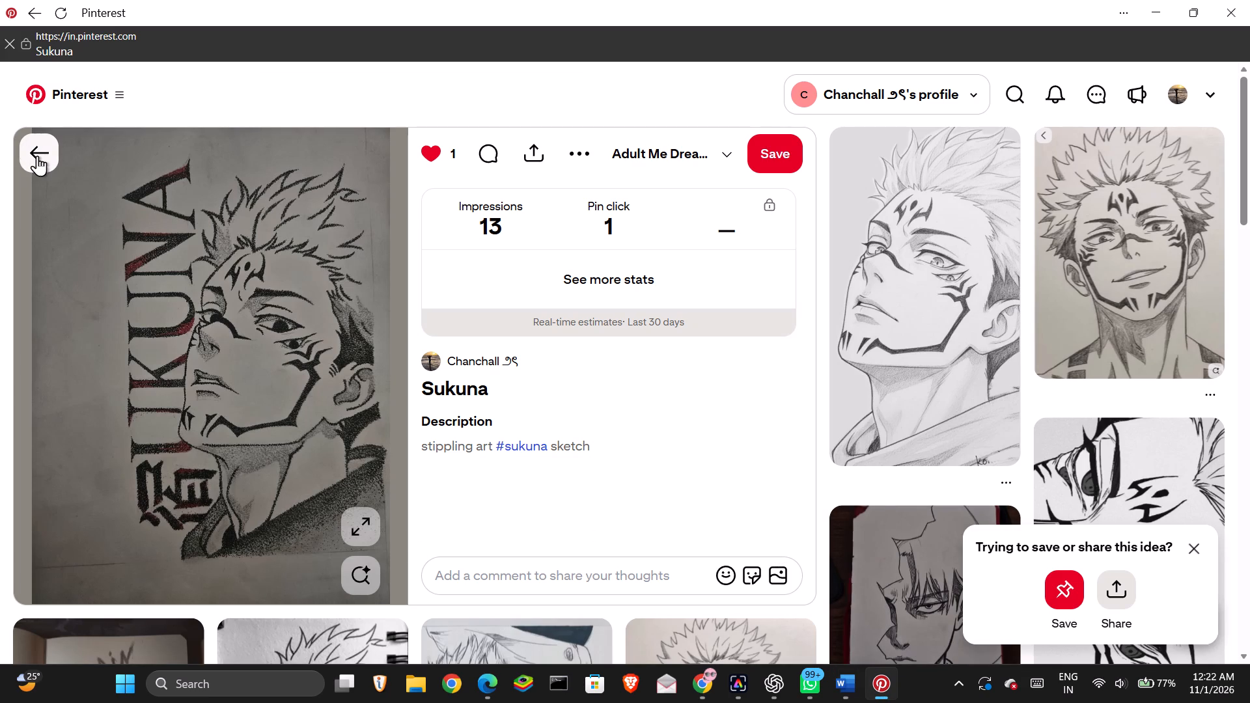
In Pinterest, open the "__Art..." pin of the woman holding a camera from the profile's created pins and copy its image.
{"action": "left_click", "coordinate": [38, 159]}
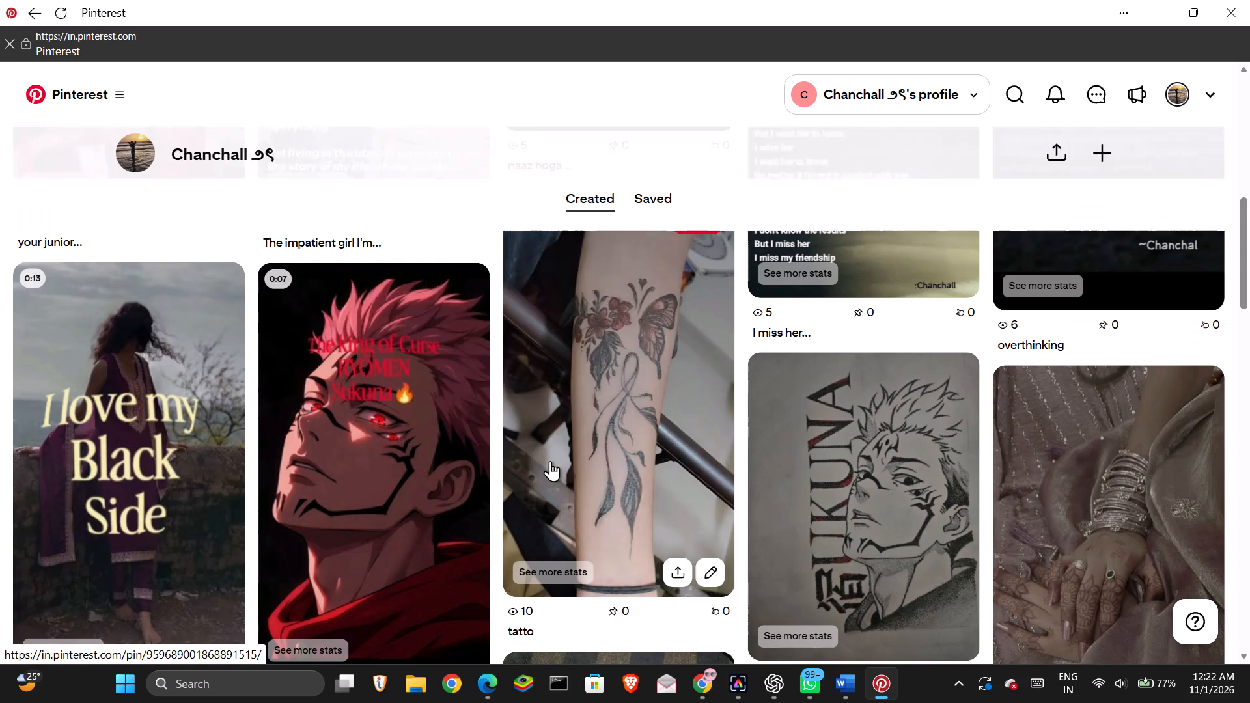
{"action": "scroll", "coordinate": [550, 461], "scroll_direction": "down", "scroll_amount": 6}
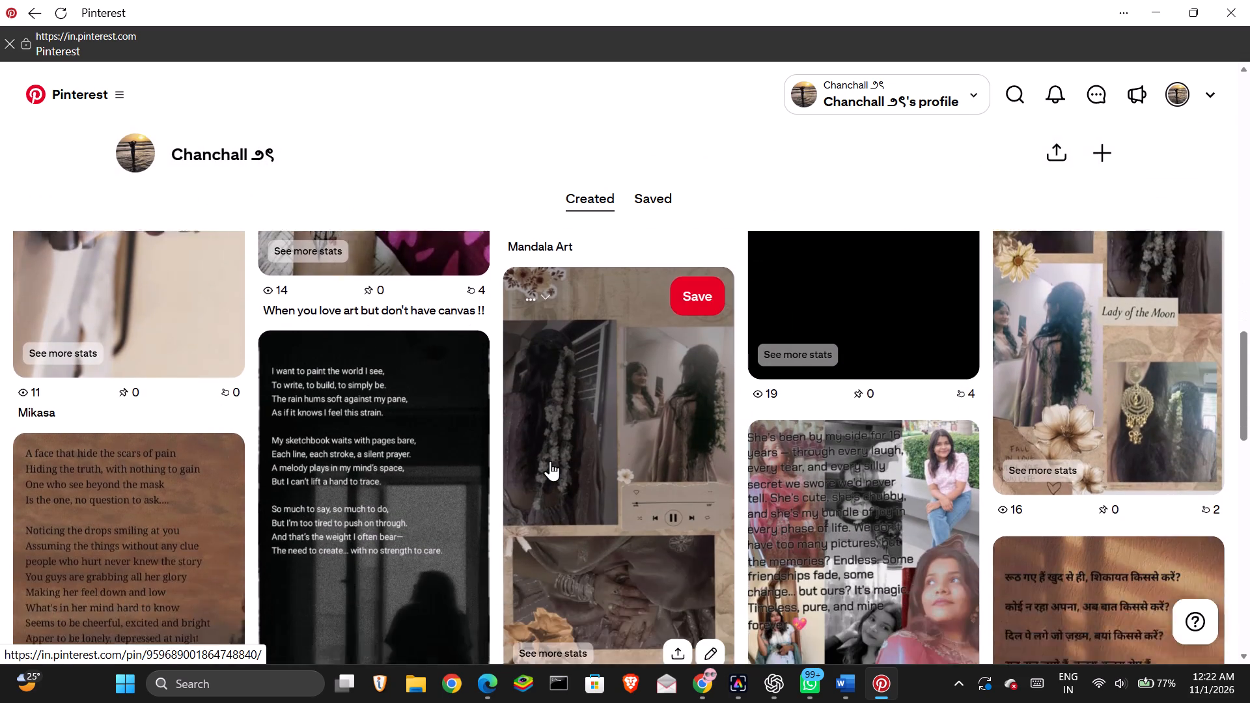
{"action": "scroll", "coordinate": [550, 461], "scroll_direction": "down", "scroll_amount": 7}
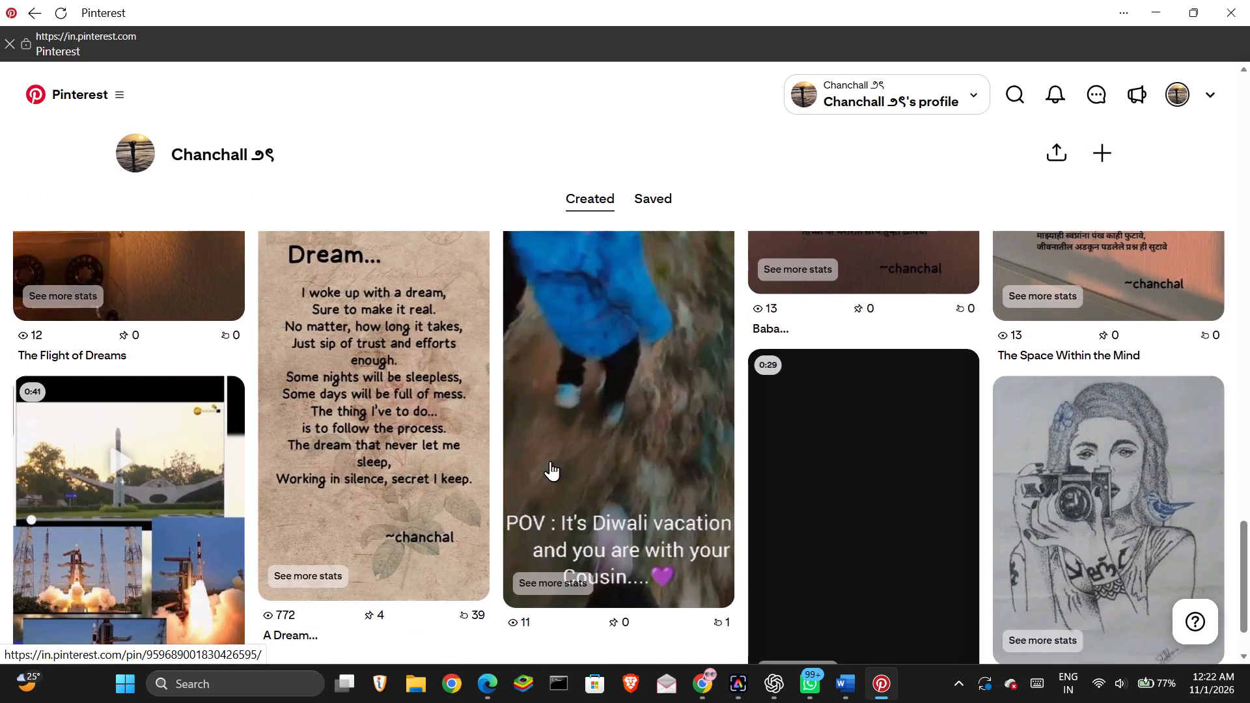
{"action": "scroll", "coordinate": [550, 461], "scroll_direction": "down", "scroll_amount": 1}
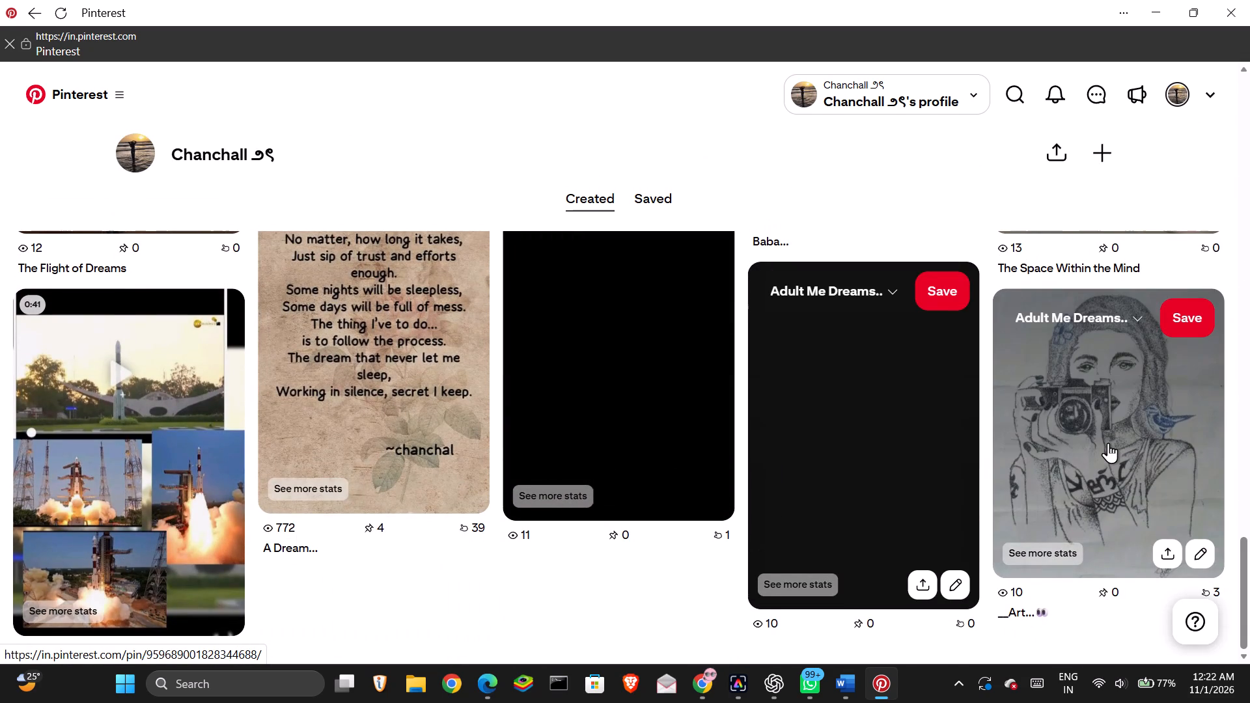
{"action": "left_click", "coordinate": [1108, 443]}
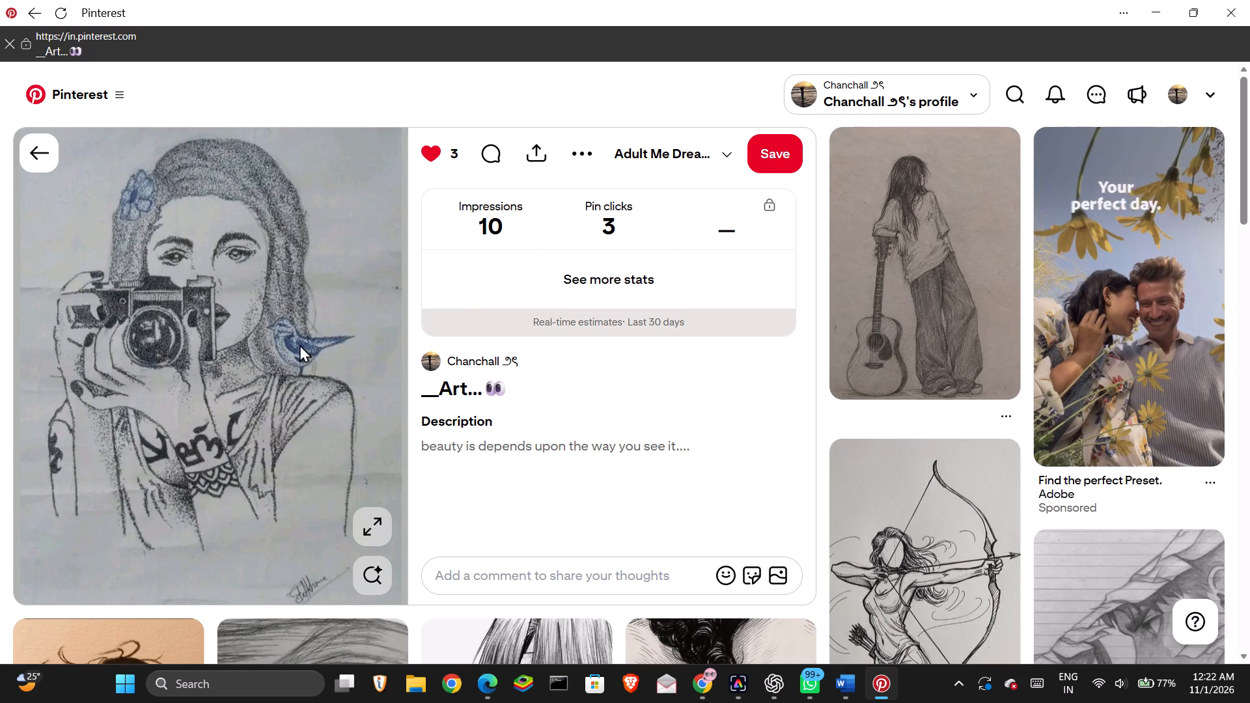
{"action": "right_click", "coordinate": [116, 265]}
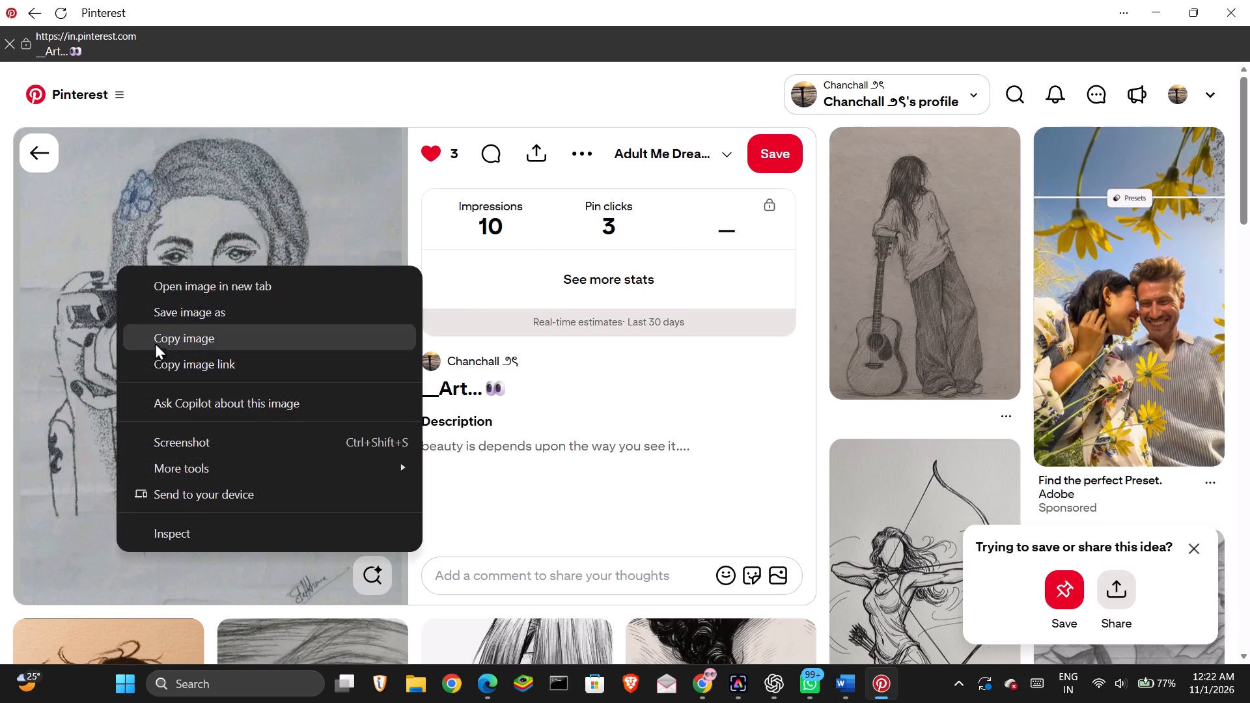
{"action": "left_click", "coordinate": [167, 340]}
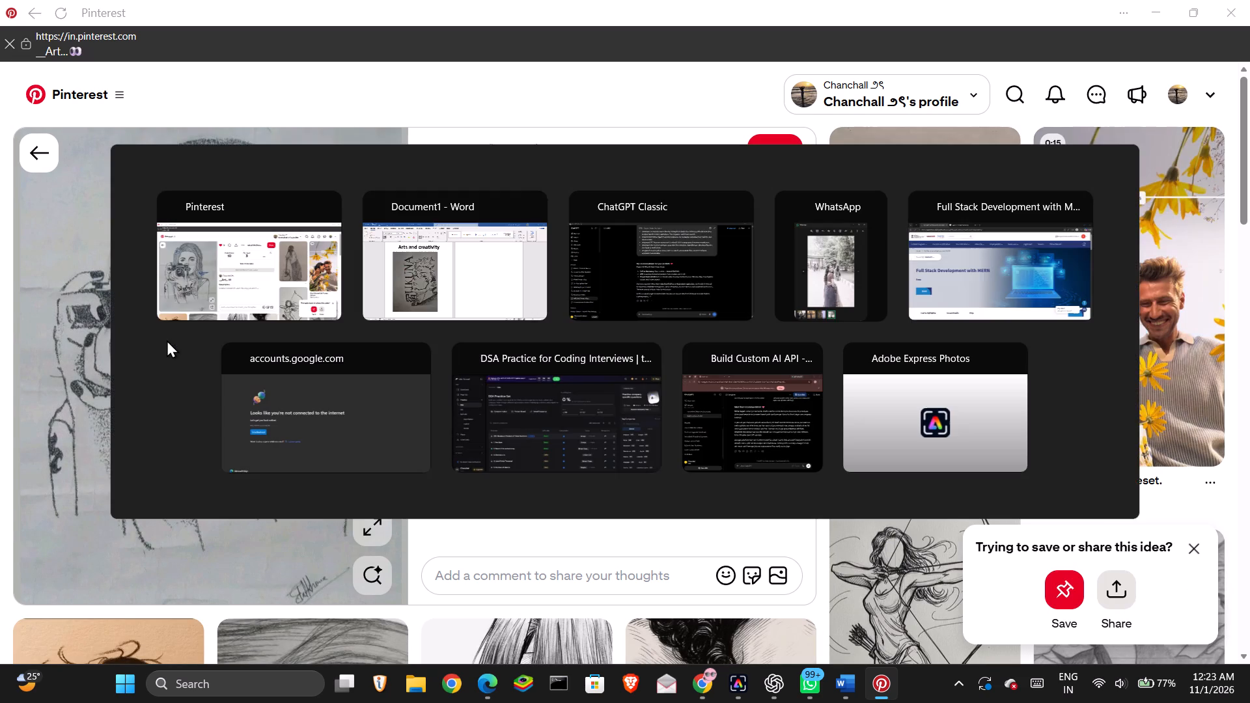
Switch to the Word document and paste the copied camera-woman drawing on the blank second page.
{"action": "left_click", "coordinate": [744, 174]}
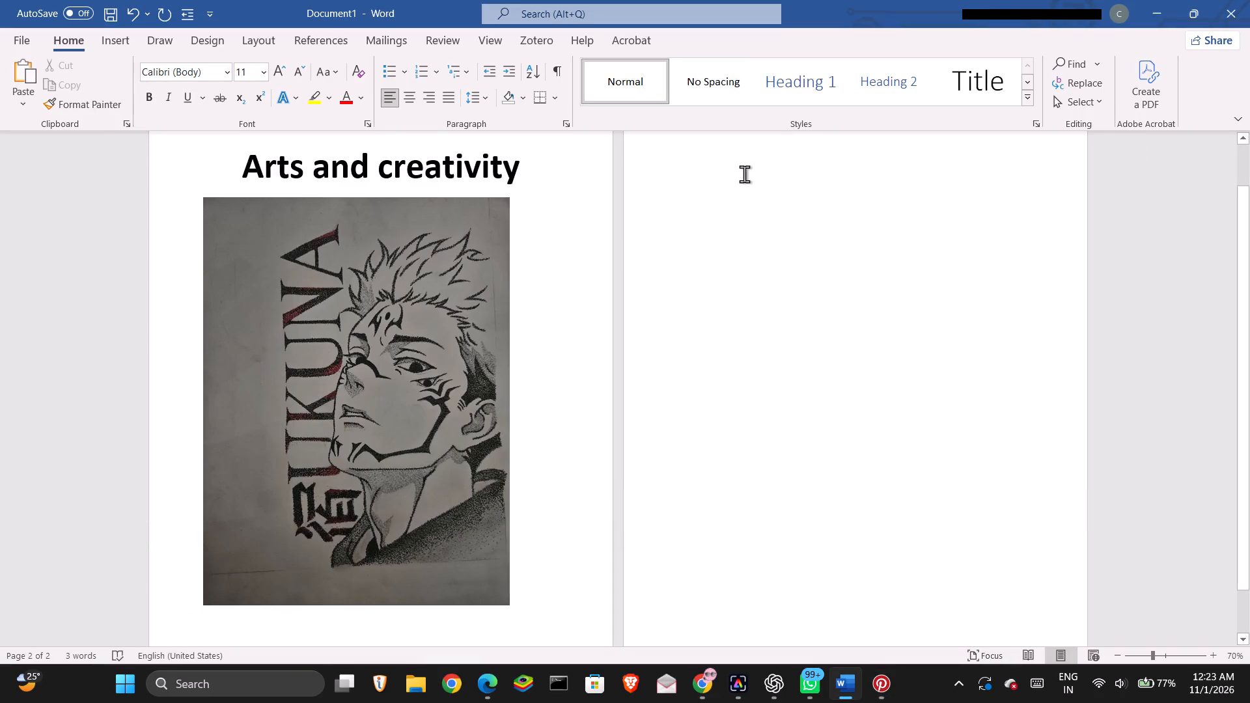
{"action": "key", "text": "BackSpace"}
{"action": "key", "text": "ctrl+v"}
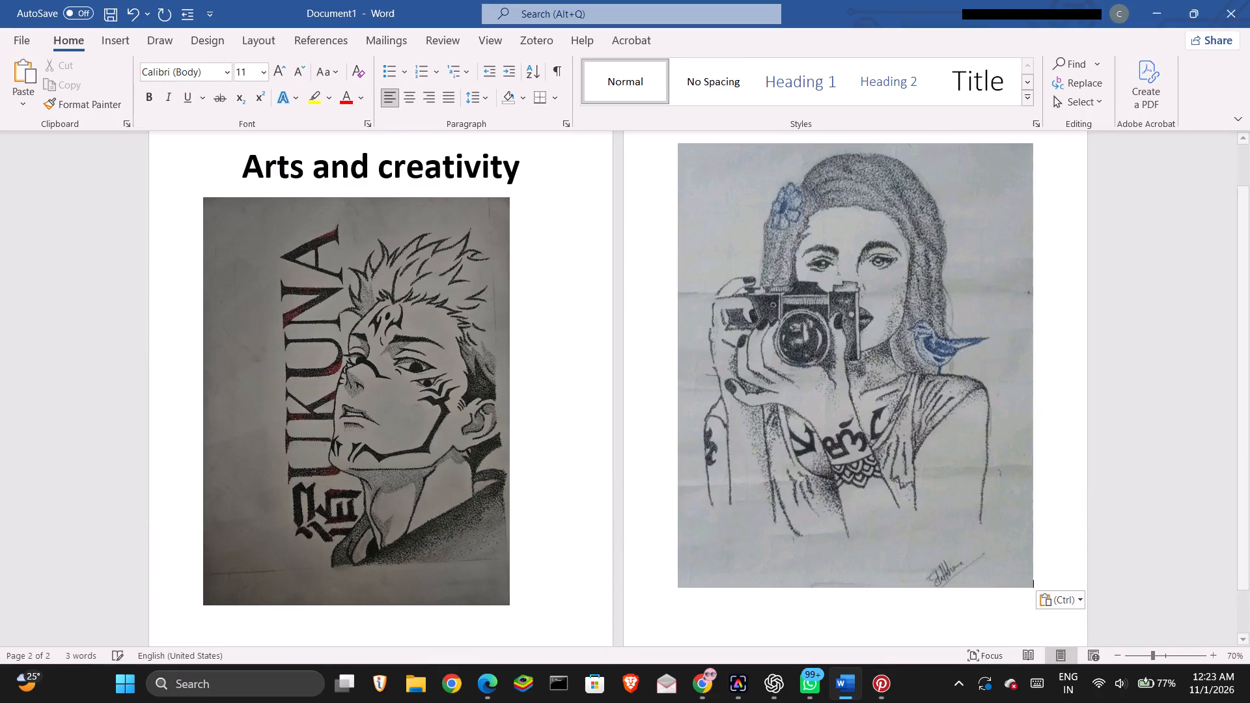
Add three line breaks after the camera-woman drawing to start a third page.
{"action": "left_click", "coordinate": [1057, 573]}
{"action": "key", "text": "Return"}
{"action": "key", "text": "Return"}
{"action": "key", "text": "Return"}
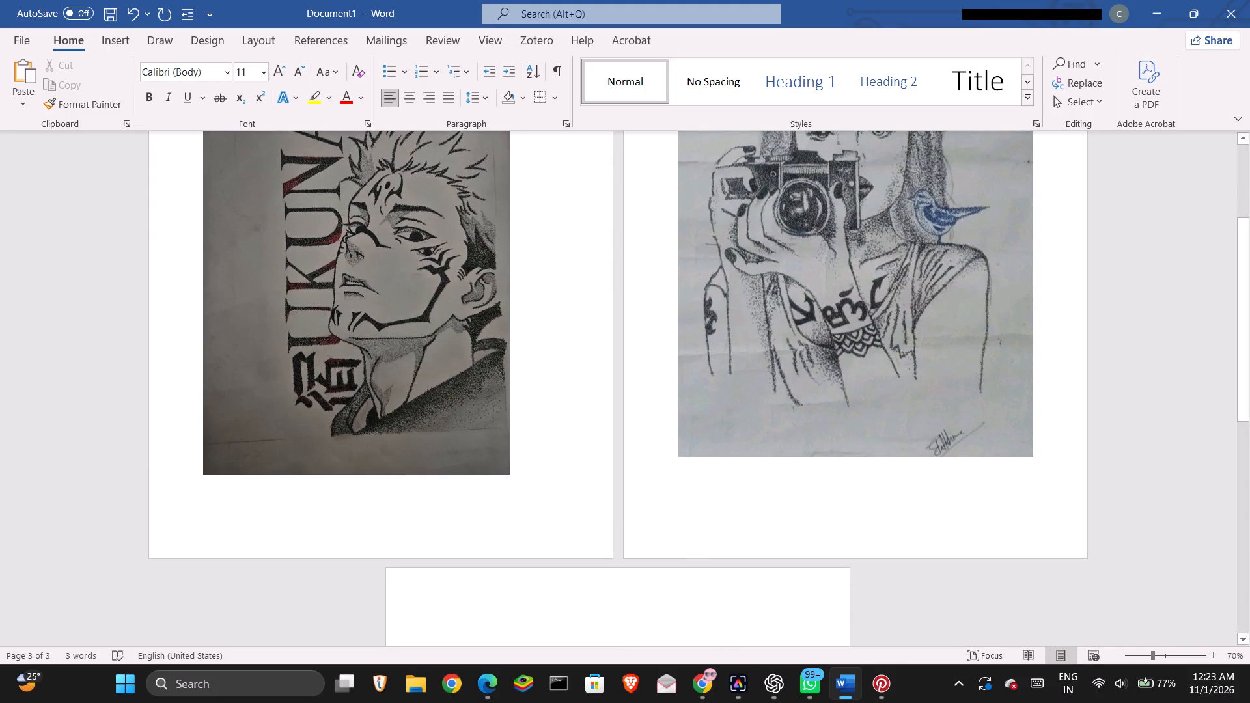
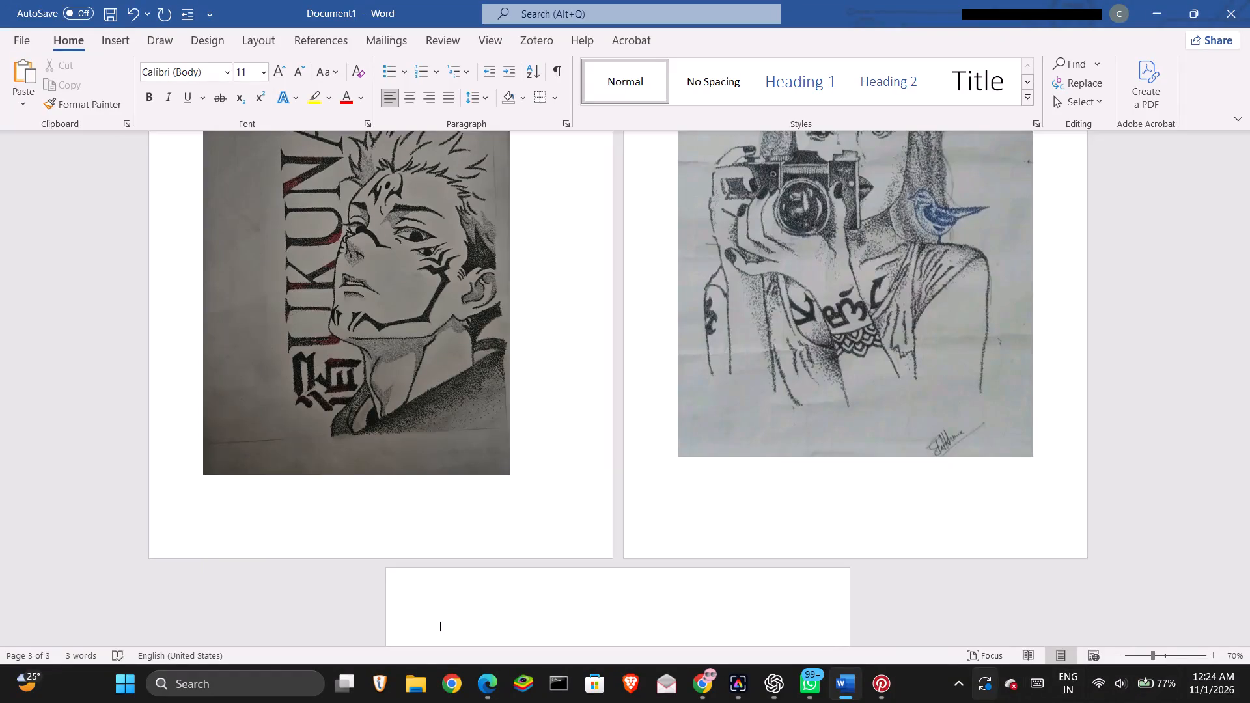
Switch to Google Chrome and open a new browser window under the "Monu" profile.
{"action": "left_click", "coordinate": [447, 681]}
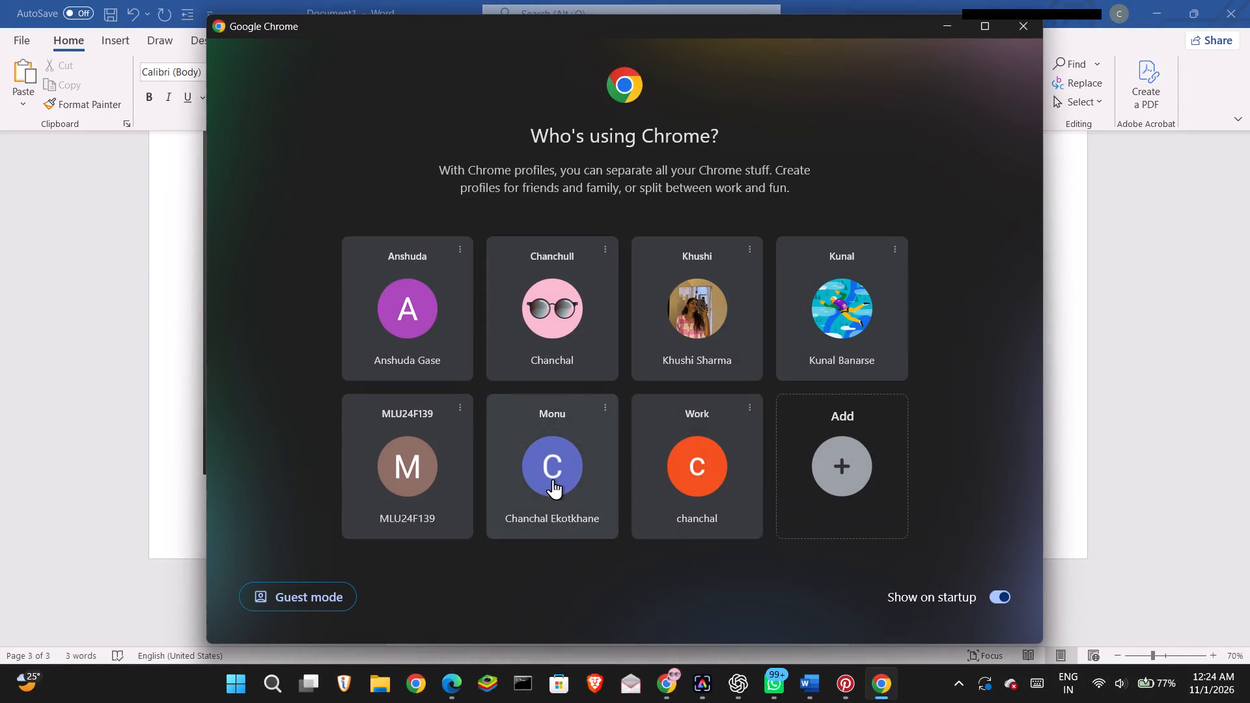
{"action": "double_click", "coordinate": [553, 479]}
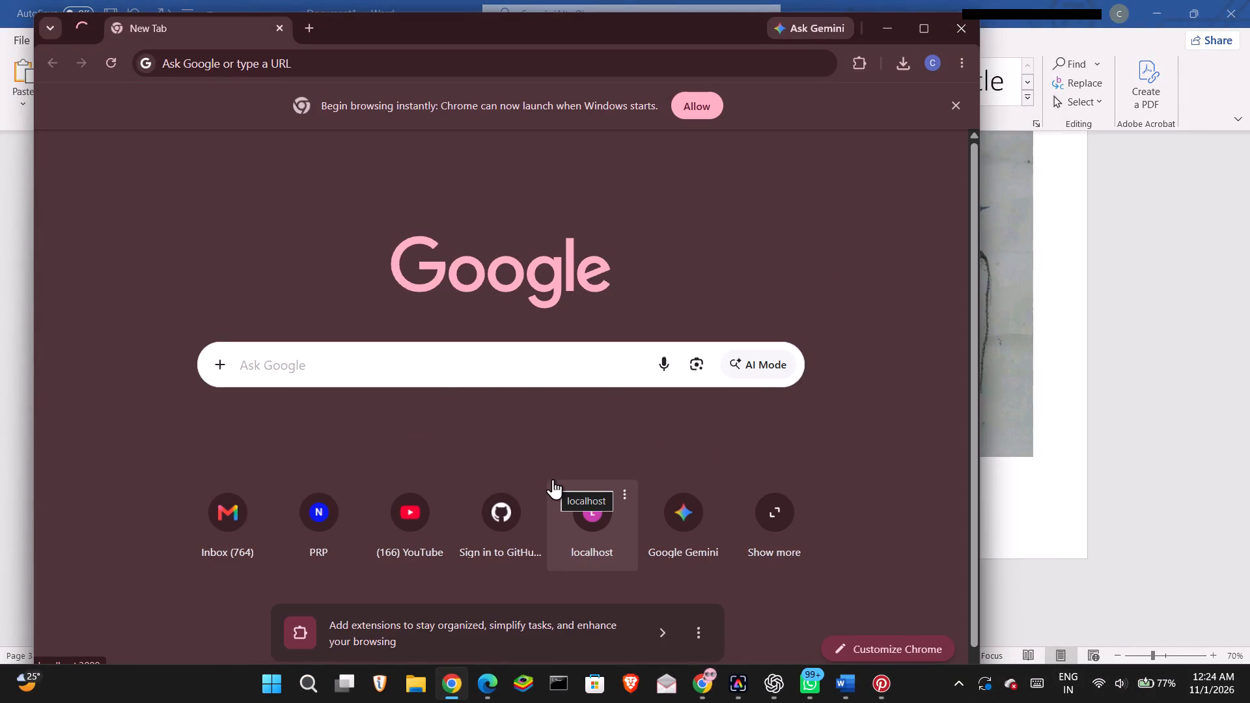
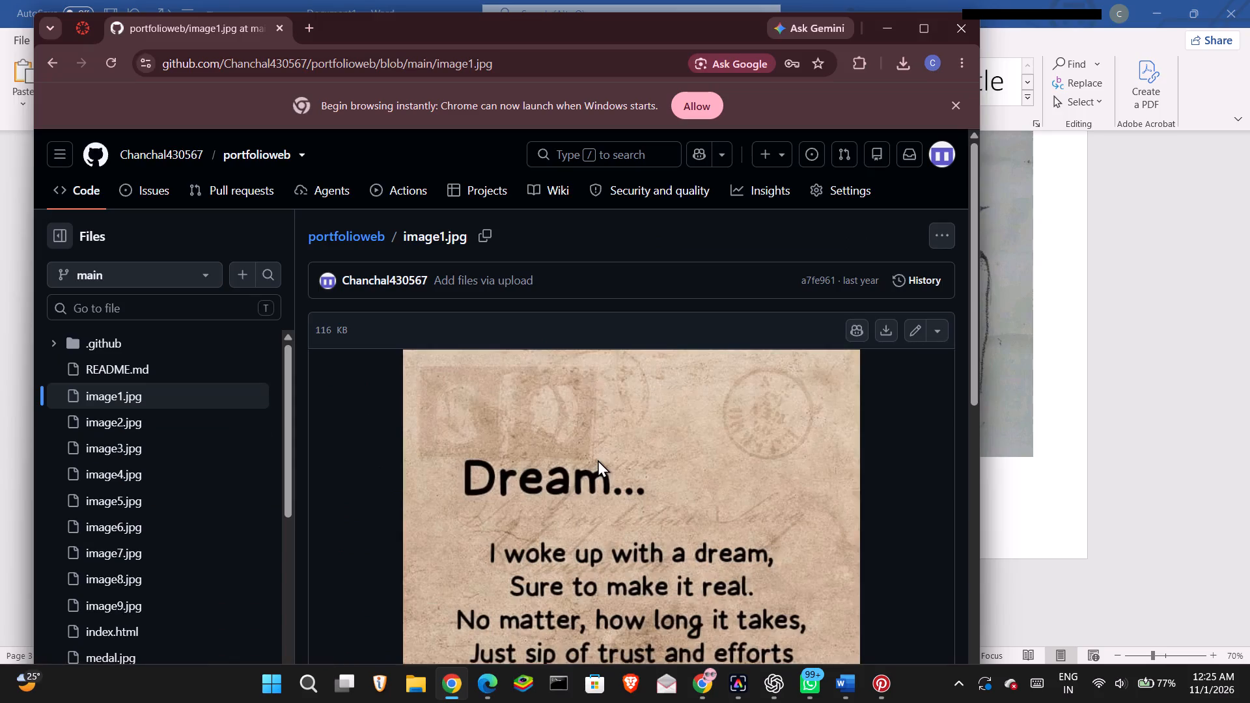
Browse the image files in the portfolioweb repository and copy the panda drawing shown in photo1.jpg.
{"action": "left_click", "coordinate": [121, 416]}
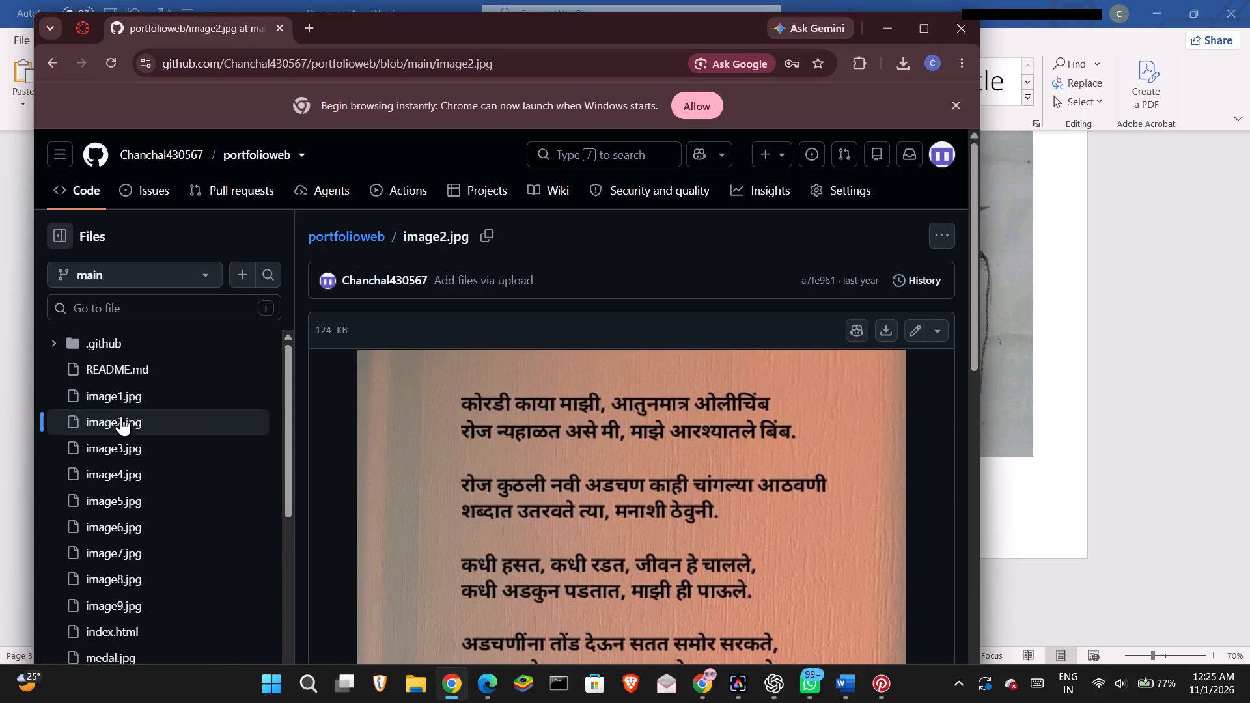
{"action": "left_click", "coordinate": [113, 450]}
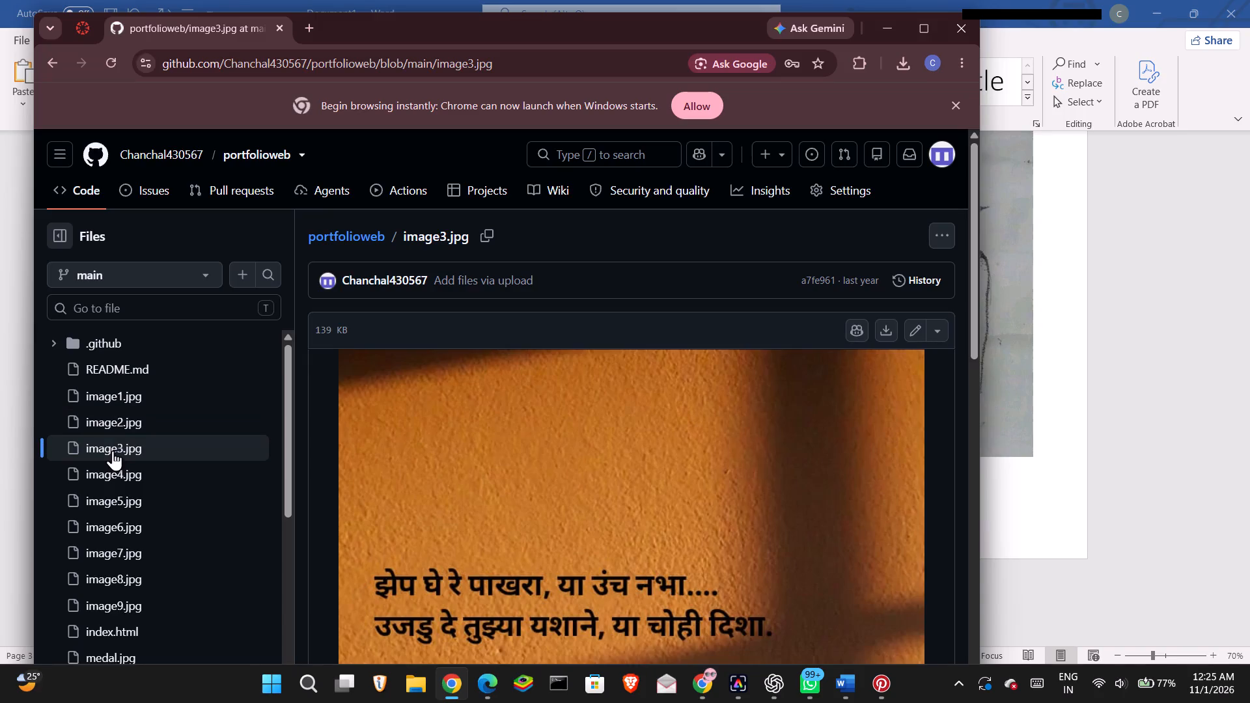
{"action": "left_click", "coordinate": [115, 574]}
{"action": "scroll", "coordinate": [115, 574], "scroll_direction": "down", "scroll_amount": 1}
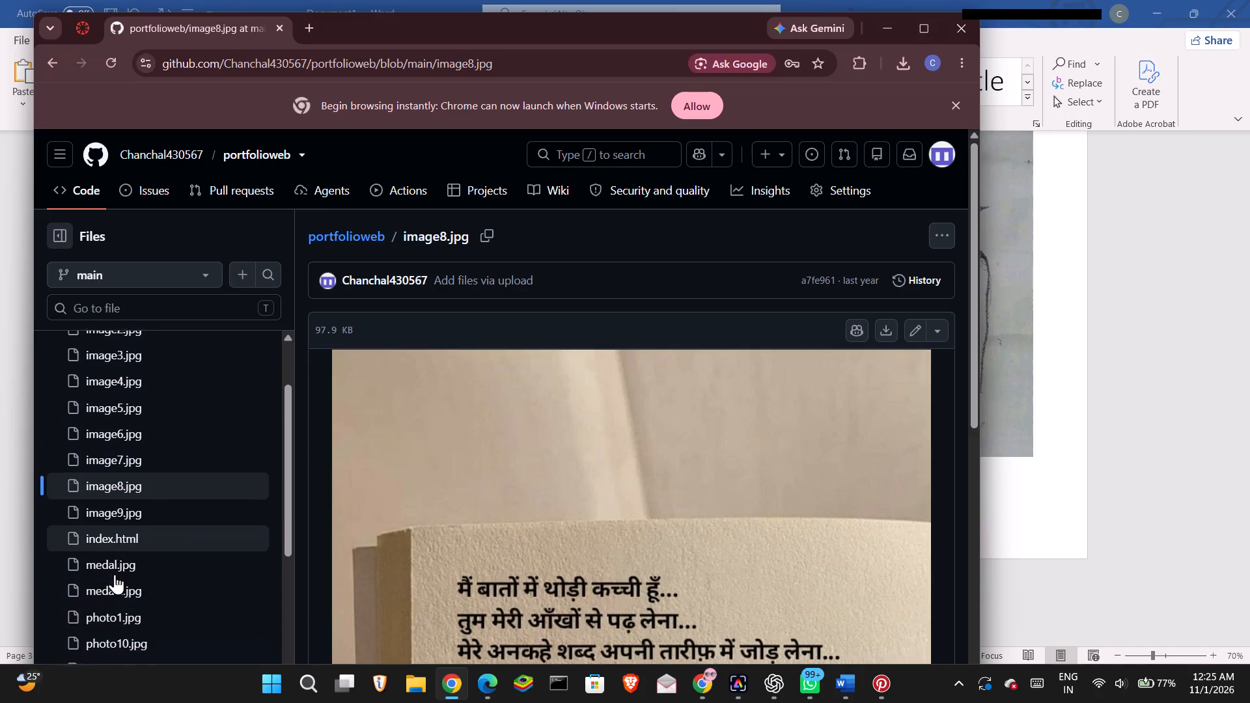
{"action": "scroll", "coordinate": [115, 574], "scroll_direction": "down", "scroll_amount": 1}
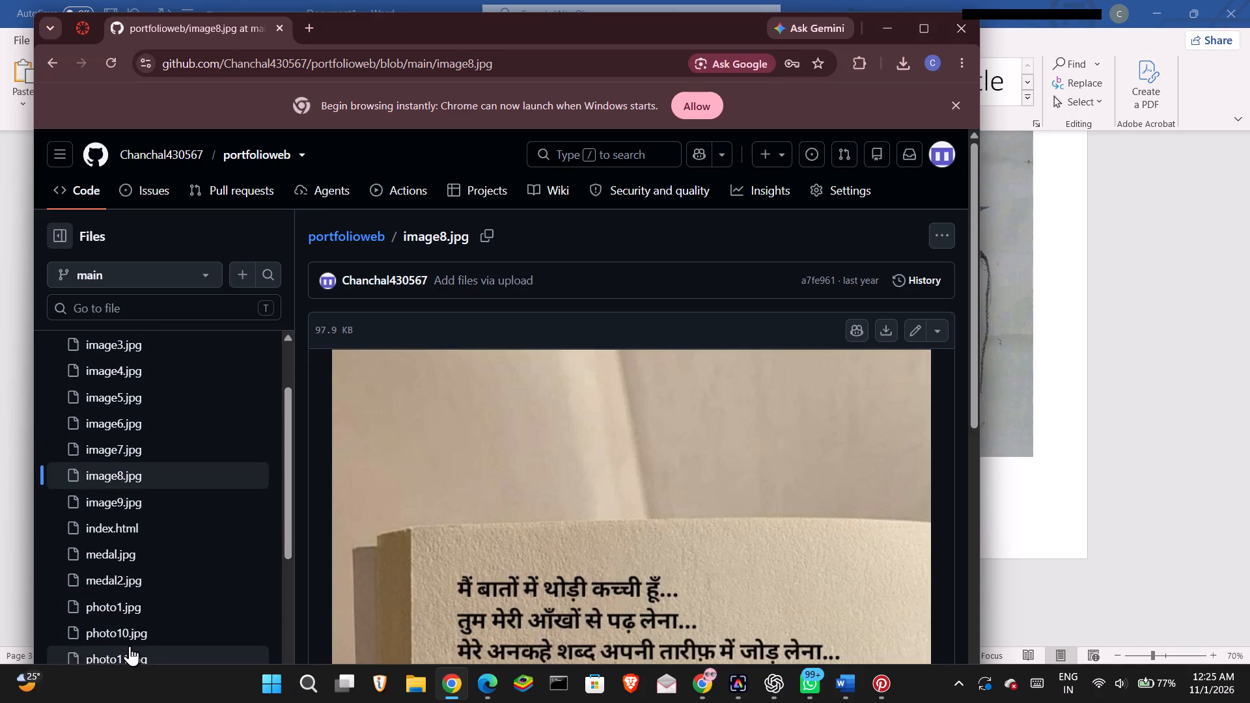
{"action": "left_click", "coordinate": [108, 607]}
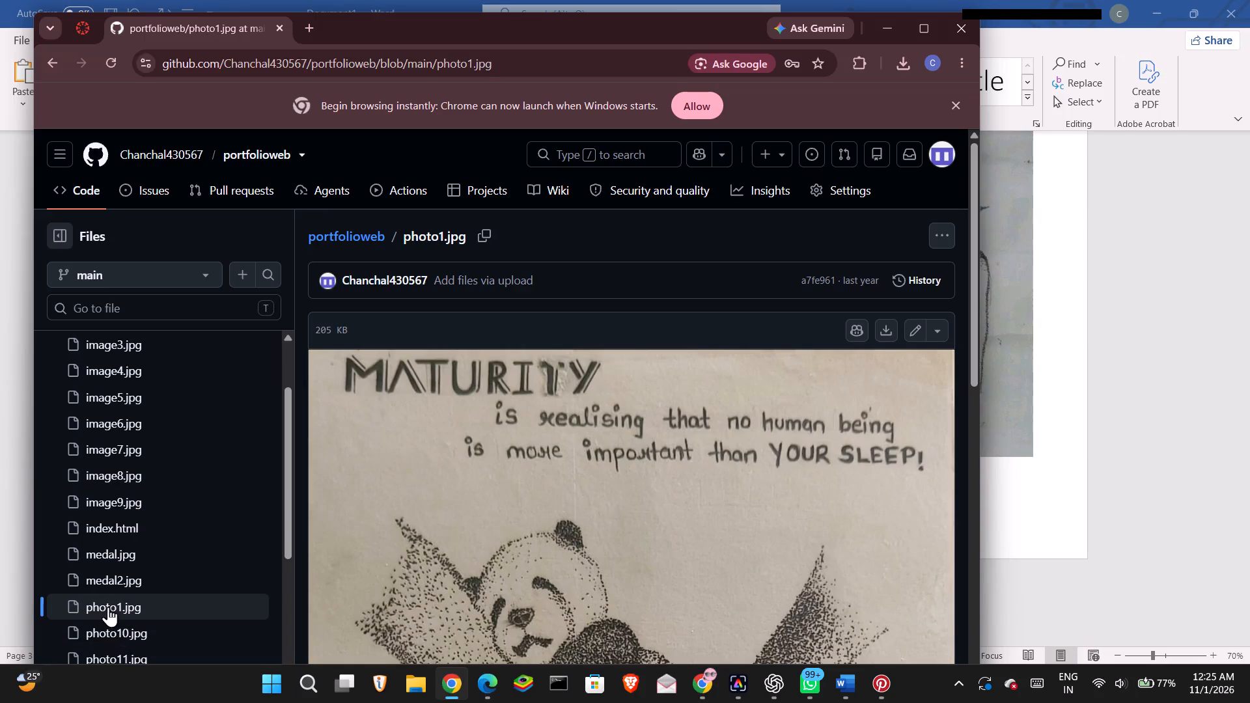
{"action": "right_click", "coordinate": [488, 536]}
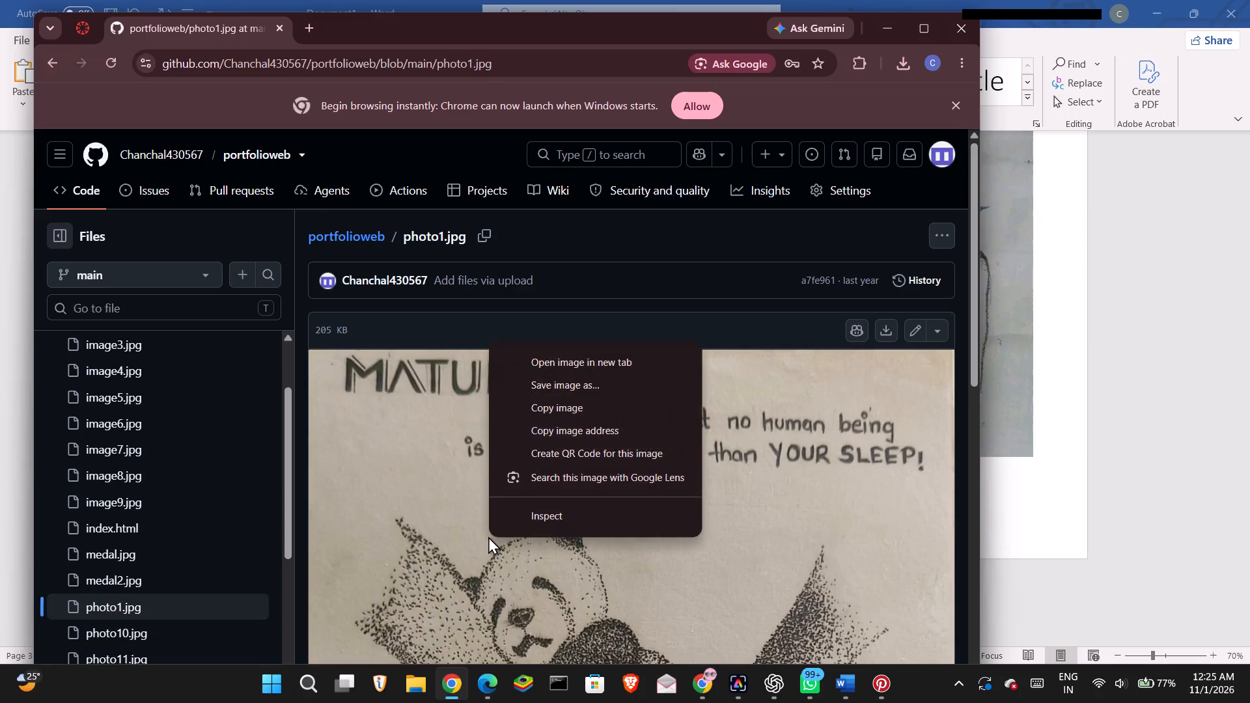
{"action": "left_click", "coordinate": [553, 407]}
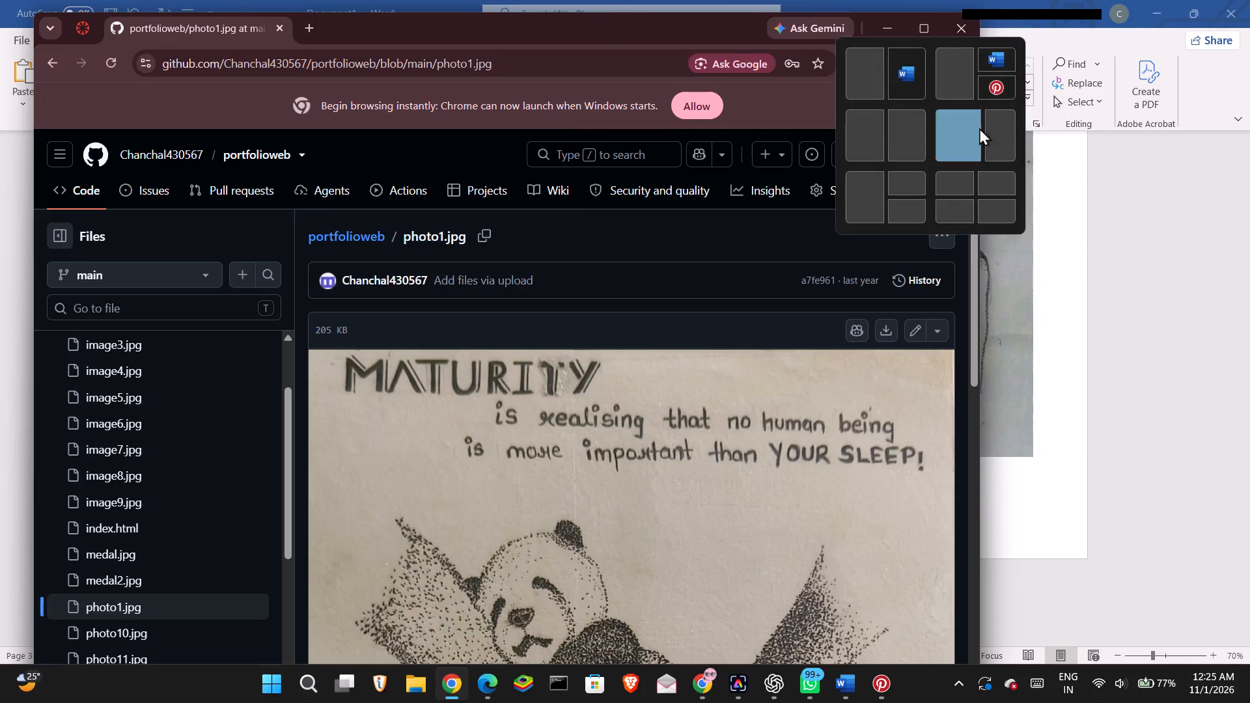
Arrange the GitHub browser window and the Document1 Word window side by side.
{"action": "left_click", "coordinate": [997, 144]}
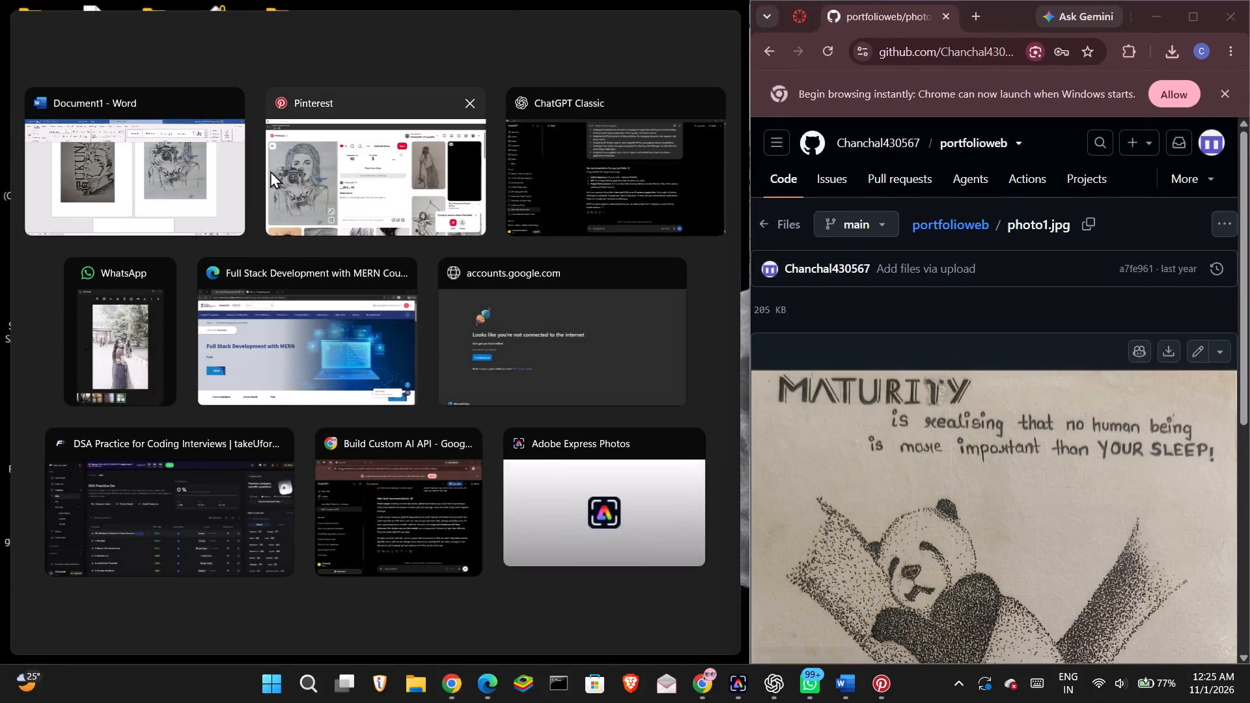
{"action": "left_click", "coordinate": [189, 162]}
Paste the copied panda drawing onto the empty third page of Document1 in Word.
{"action": "scroll", "coordinate": [342, 549], "scroll_direction": "down", "scroll_amount": 5}
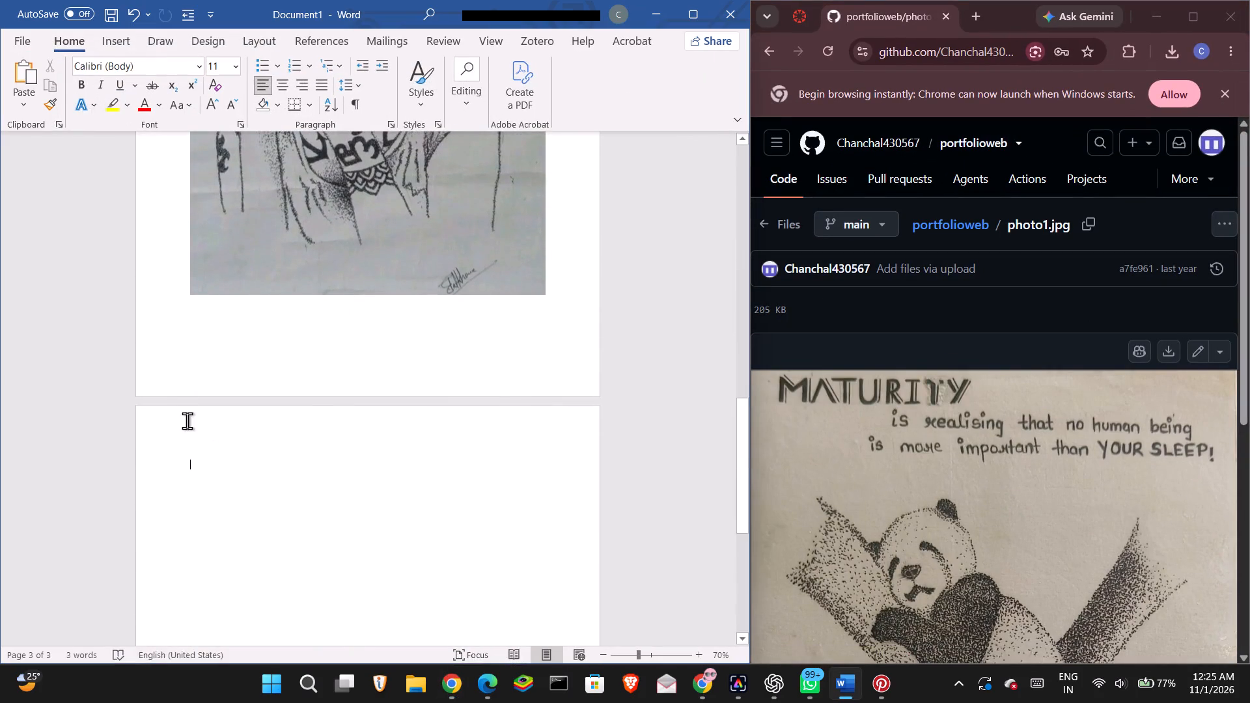
{"action": "left_click", "coordinate": [209, 460]}
{"action": "key", "text": "ctrl+v"}
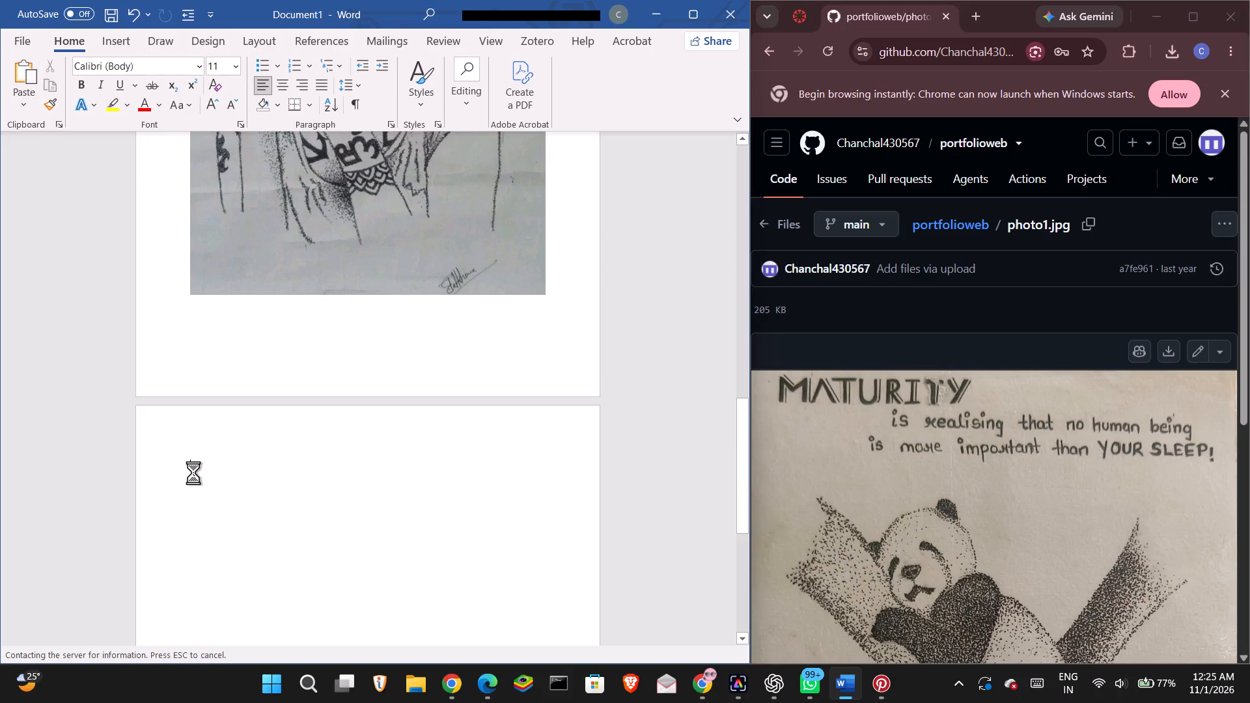
{"action": "scroll", "coordinate": [199, 467], "scroll_direction": "down", "scroll_amount": 5}
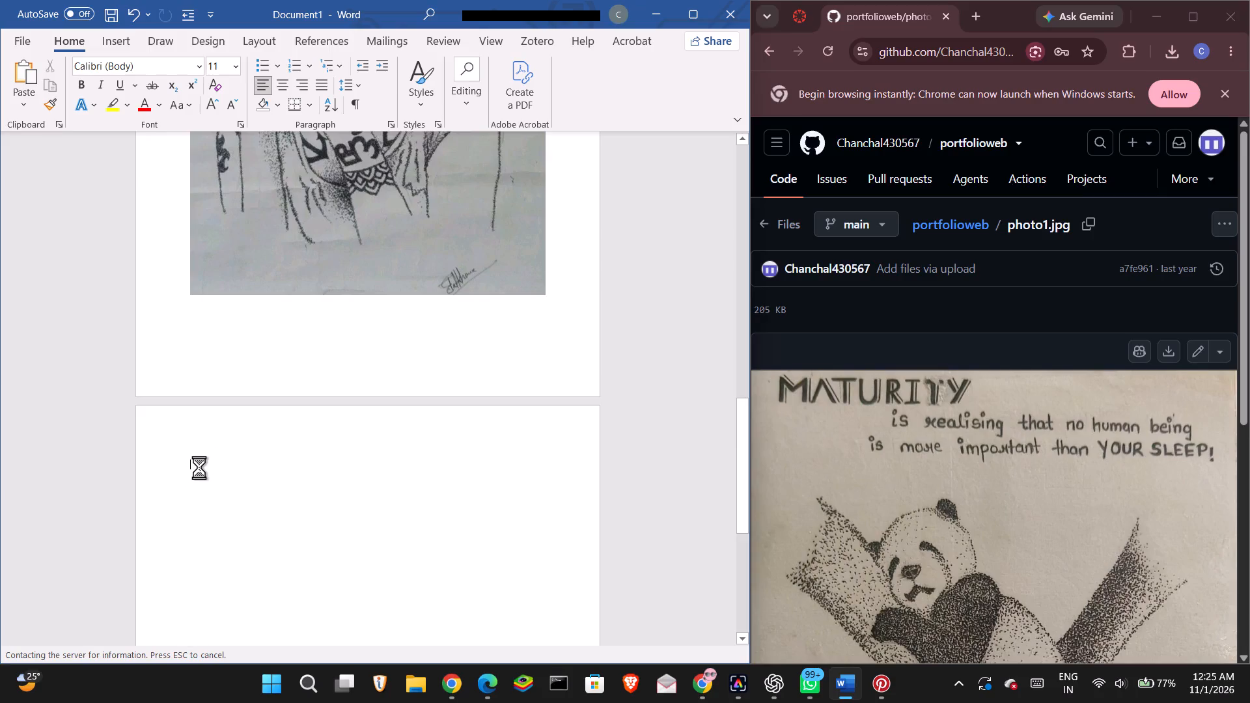
{"action": "right_click", "coordinate": [199, 467]}
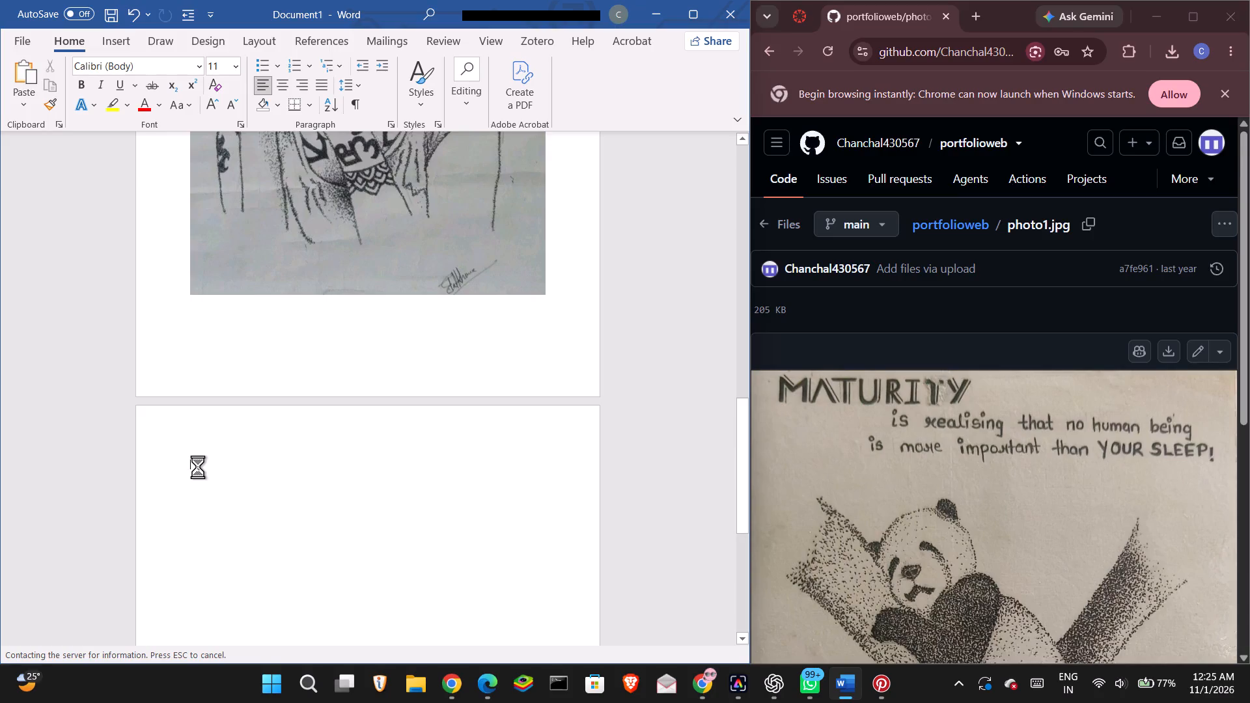
{"action": "right_click", "coordinate": [199, 467]}
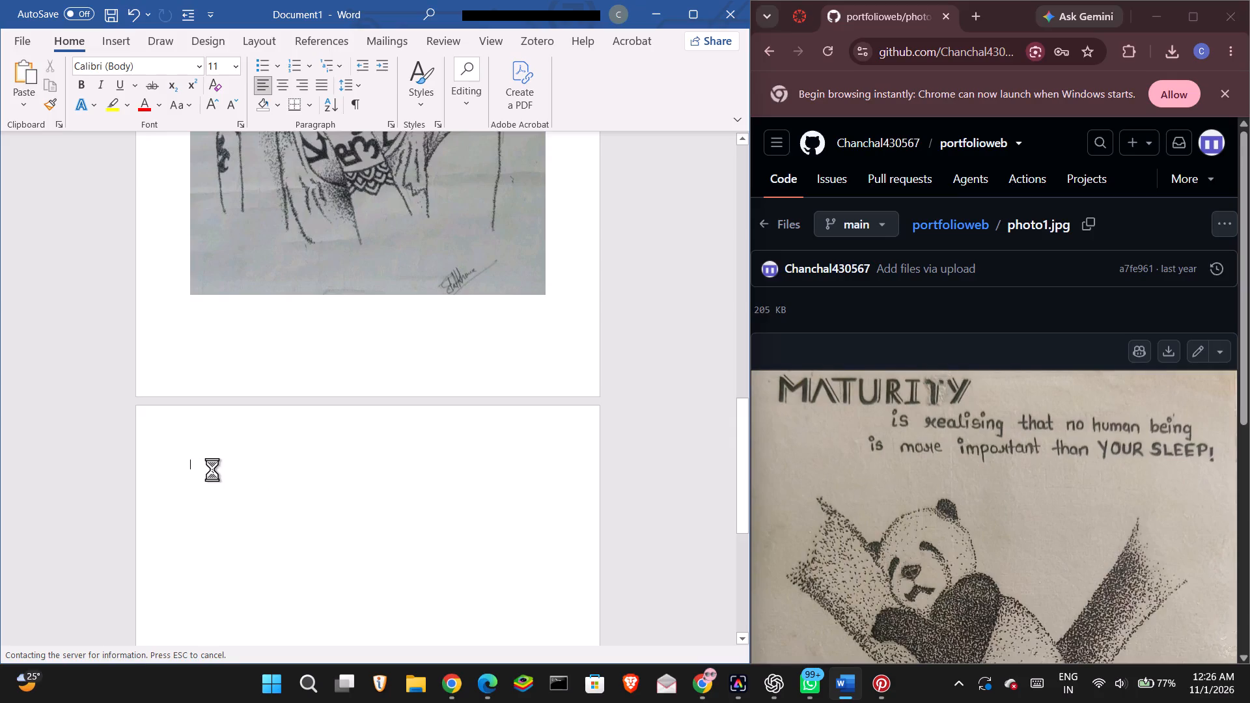
{"action": "right_click", "coordinate": [209, 467]}
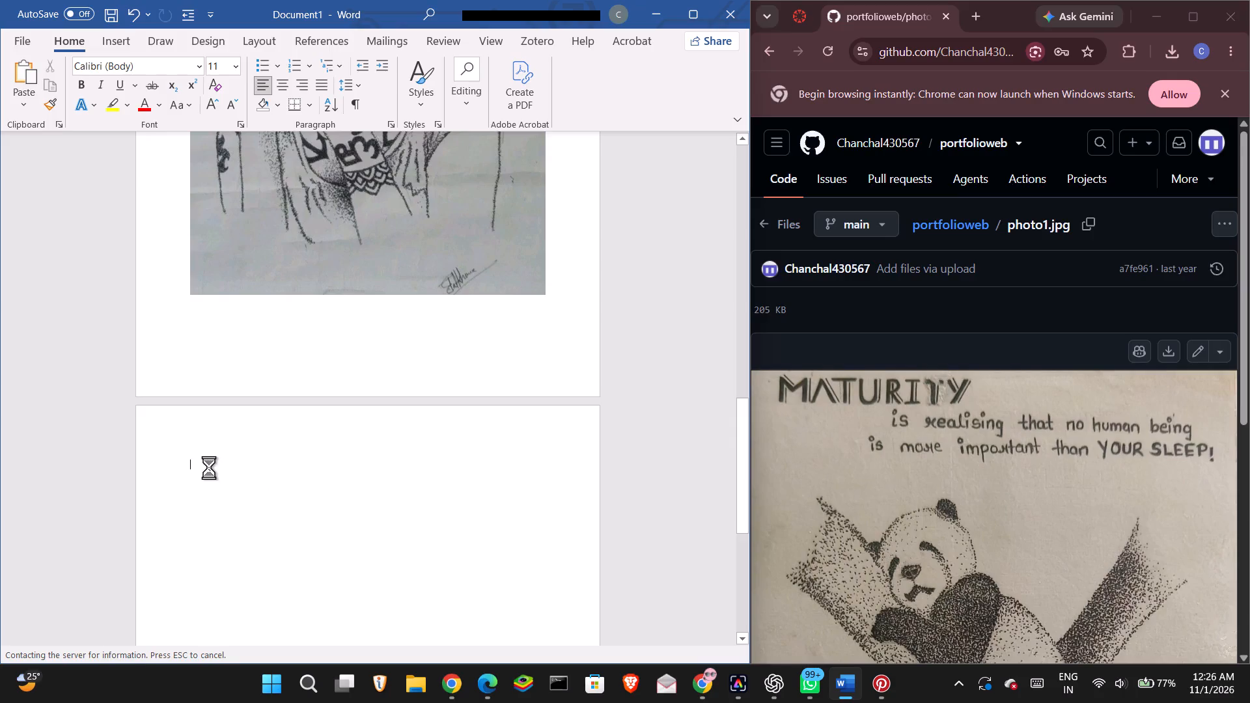
{"action": "right_click", "coordinate": [209, 467]}
{"action": "scroll", "coordinate": [209, 467], "scroll_direction": "down", "scroll_amount": 10}
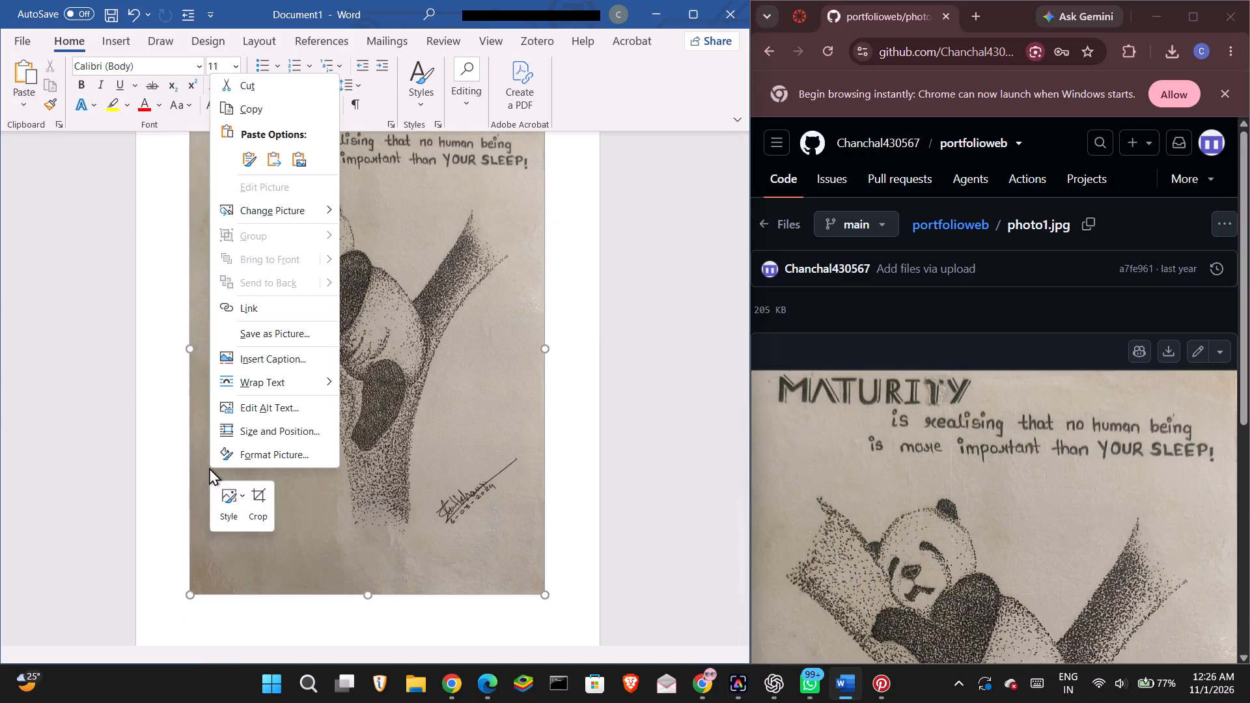
{"action": "left_click", "coordinate": [568, 589]}
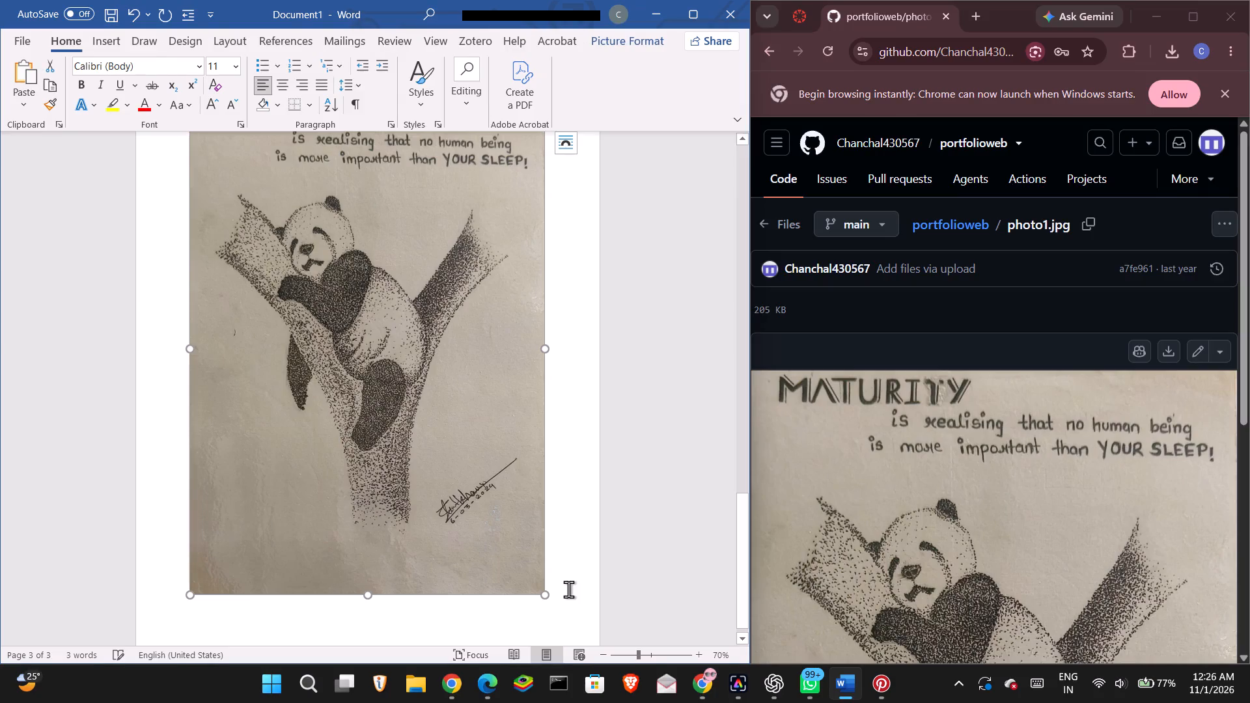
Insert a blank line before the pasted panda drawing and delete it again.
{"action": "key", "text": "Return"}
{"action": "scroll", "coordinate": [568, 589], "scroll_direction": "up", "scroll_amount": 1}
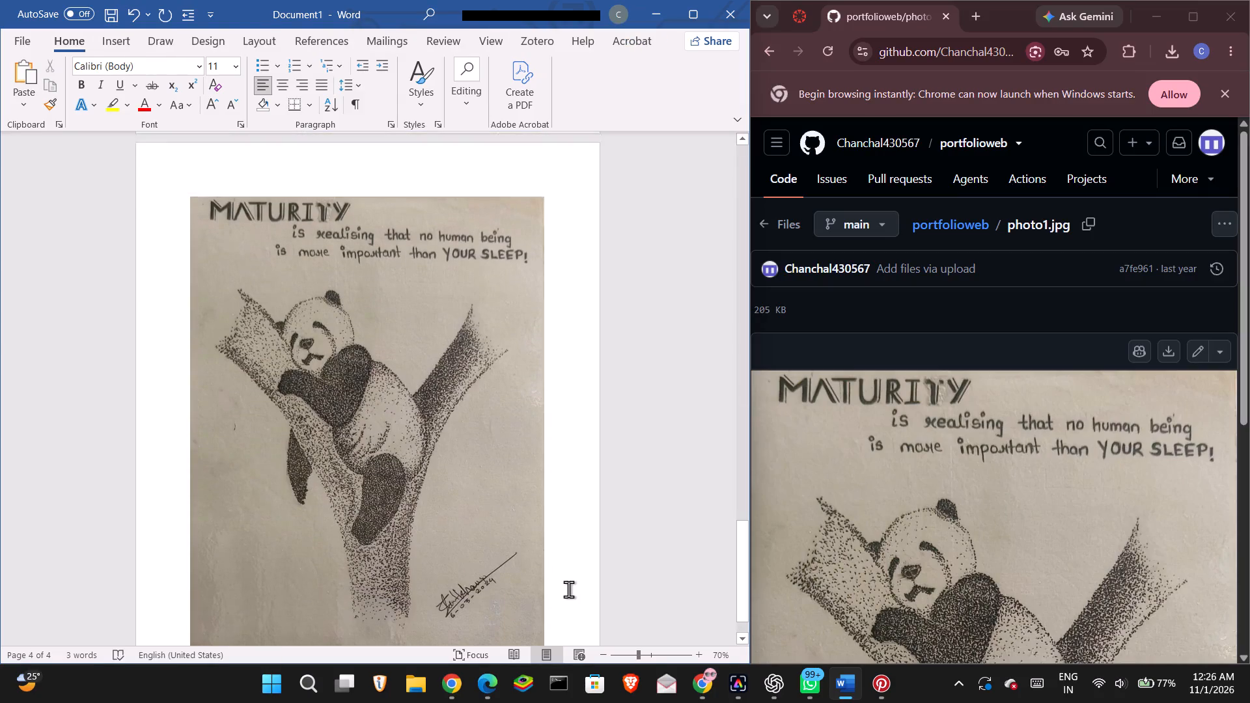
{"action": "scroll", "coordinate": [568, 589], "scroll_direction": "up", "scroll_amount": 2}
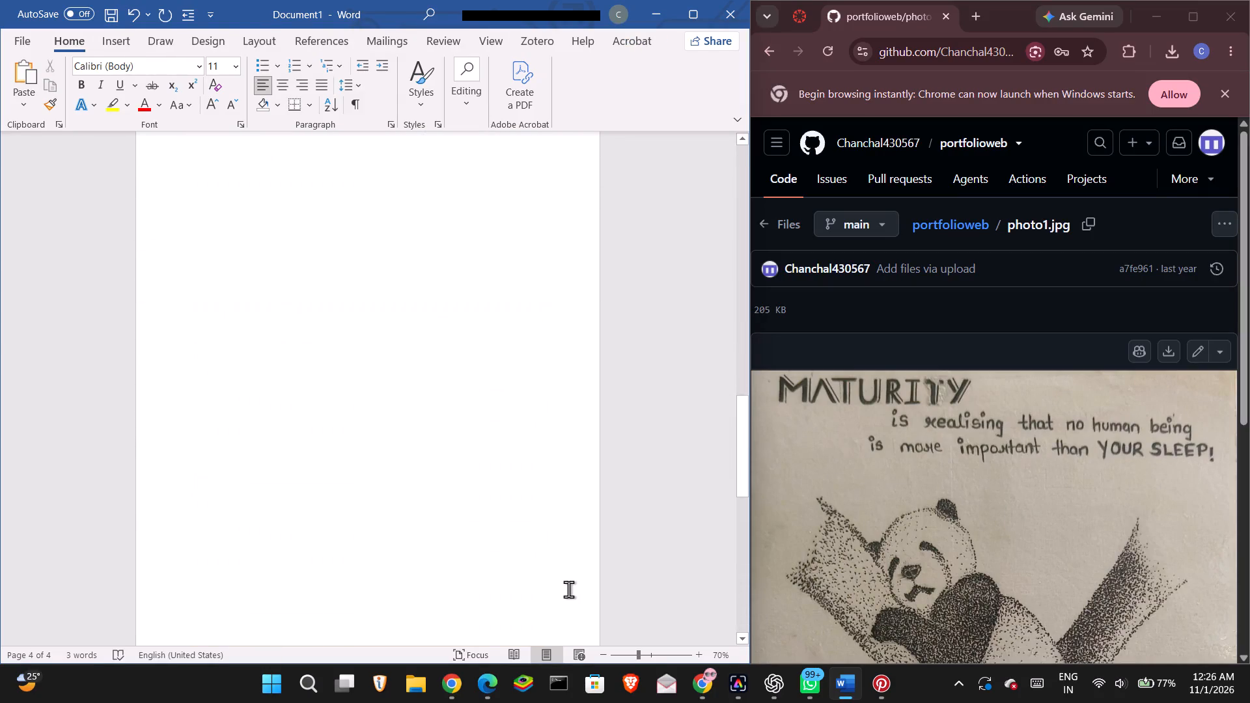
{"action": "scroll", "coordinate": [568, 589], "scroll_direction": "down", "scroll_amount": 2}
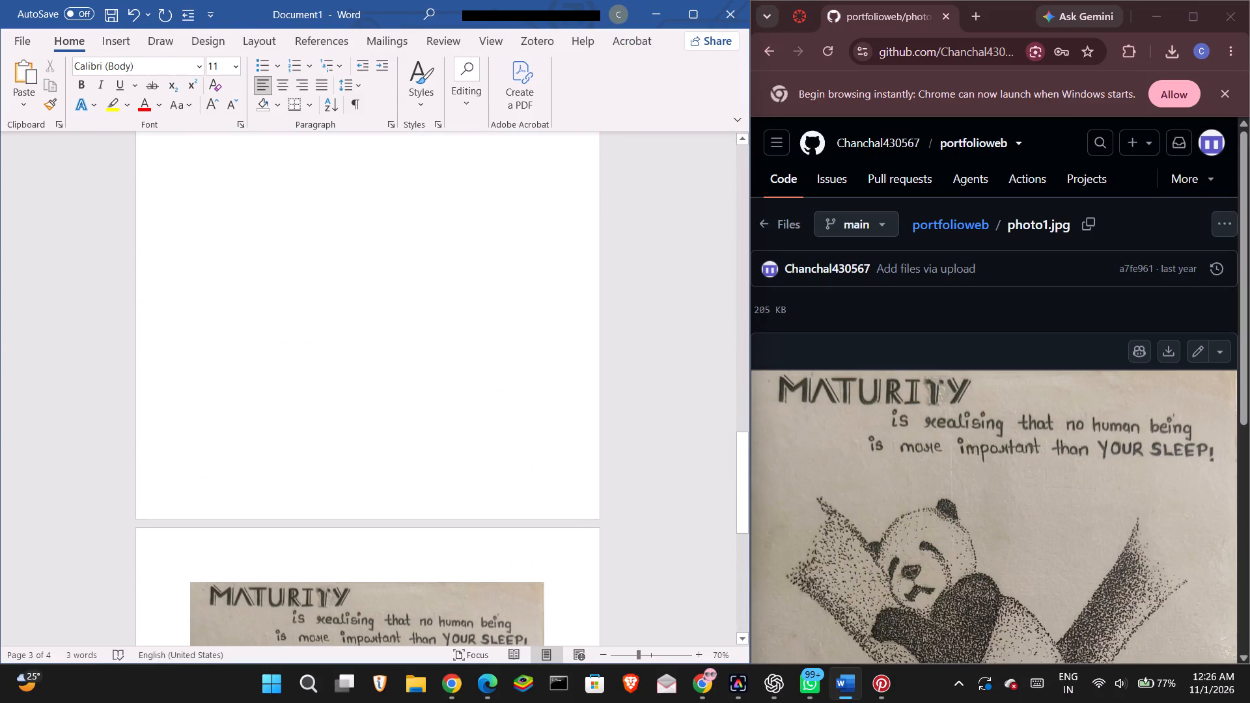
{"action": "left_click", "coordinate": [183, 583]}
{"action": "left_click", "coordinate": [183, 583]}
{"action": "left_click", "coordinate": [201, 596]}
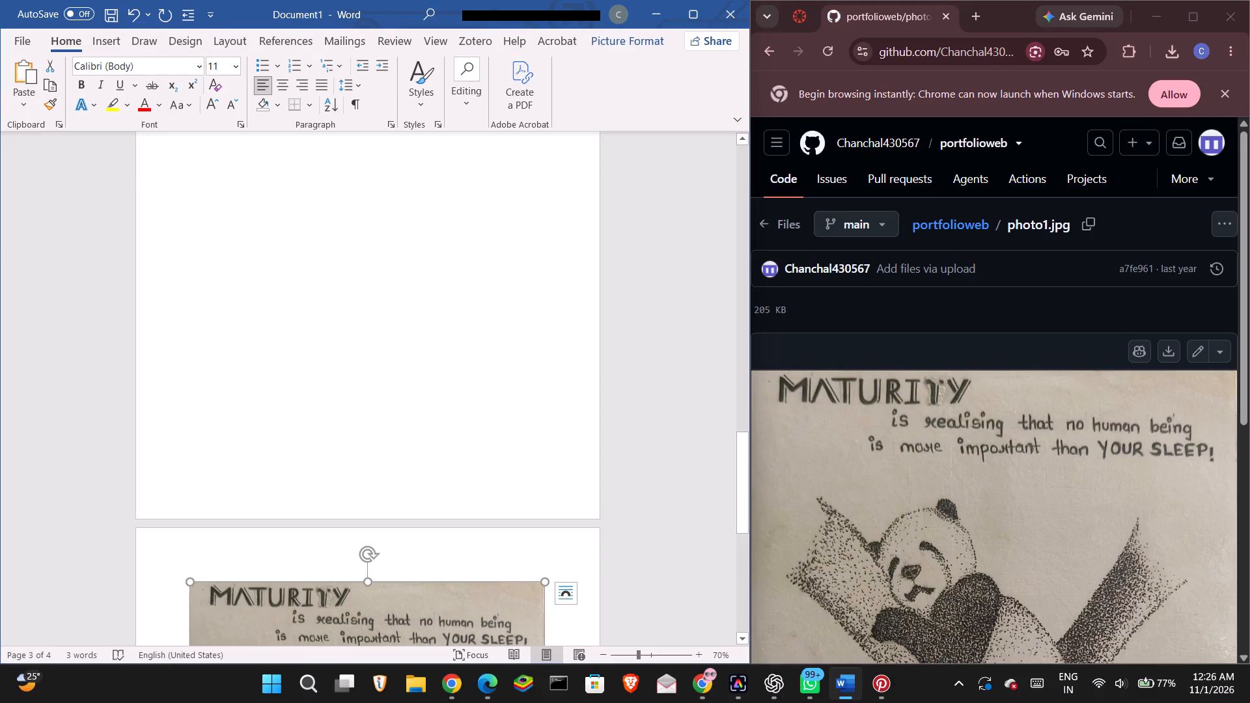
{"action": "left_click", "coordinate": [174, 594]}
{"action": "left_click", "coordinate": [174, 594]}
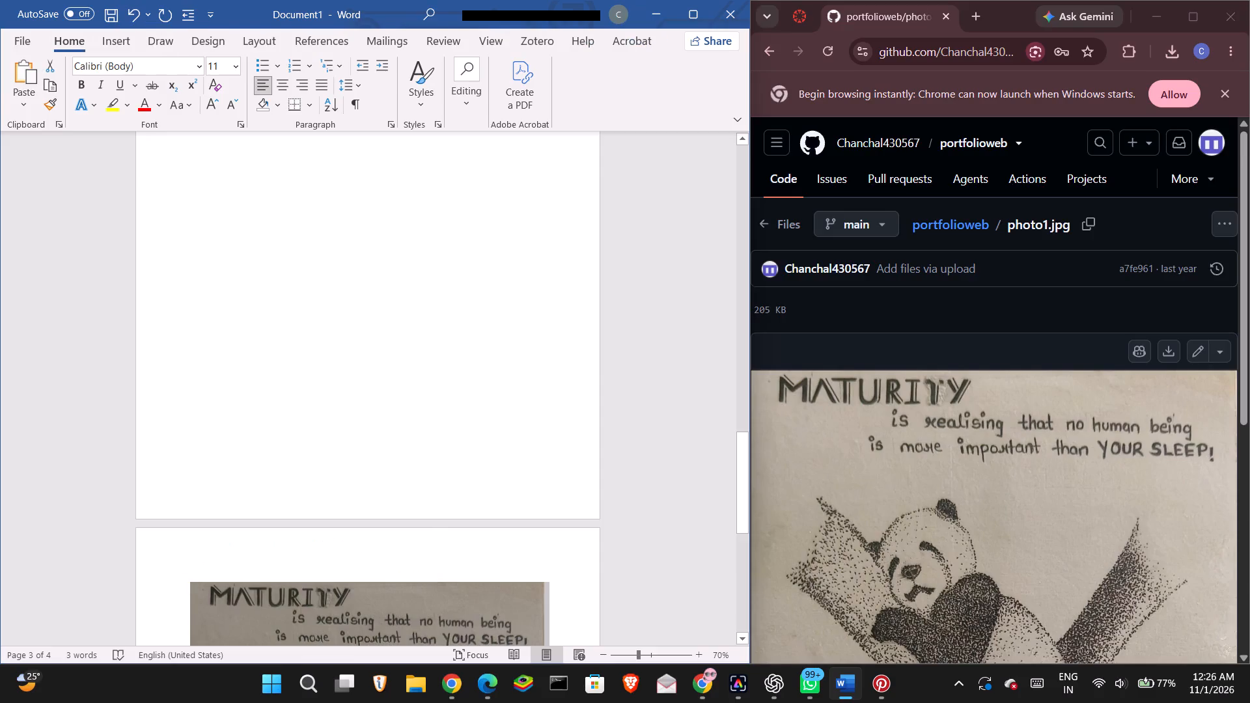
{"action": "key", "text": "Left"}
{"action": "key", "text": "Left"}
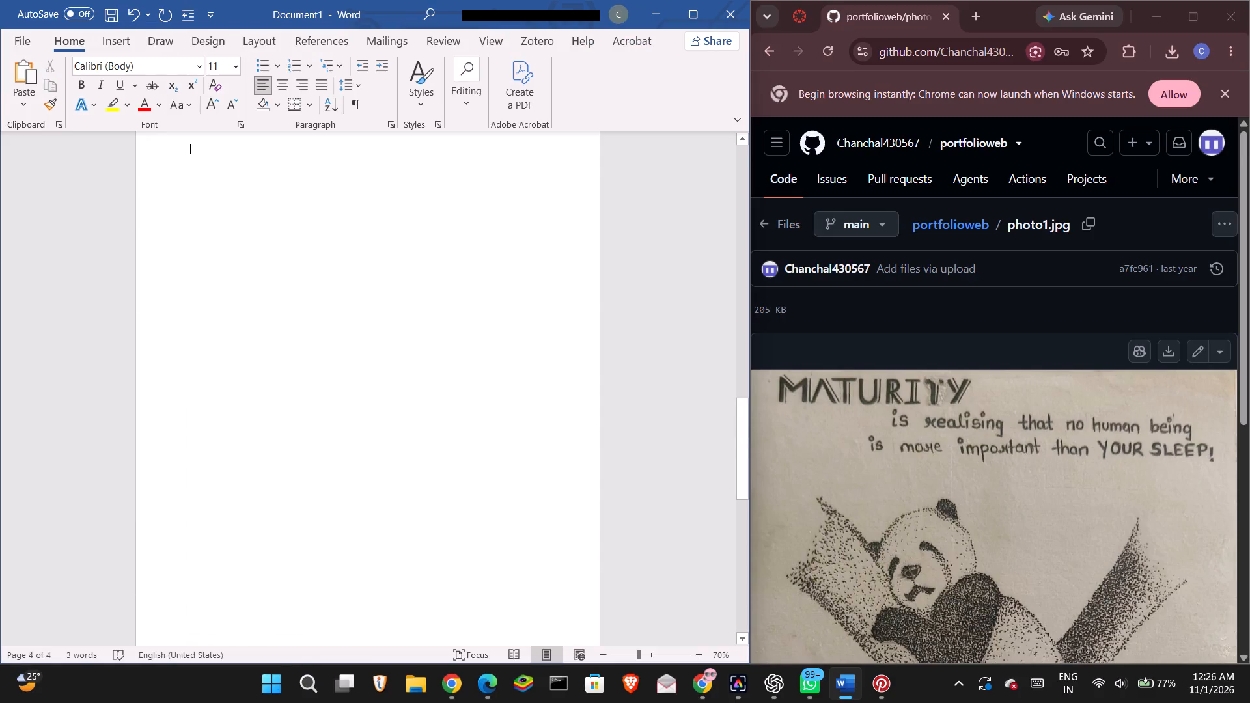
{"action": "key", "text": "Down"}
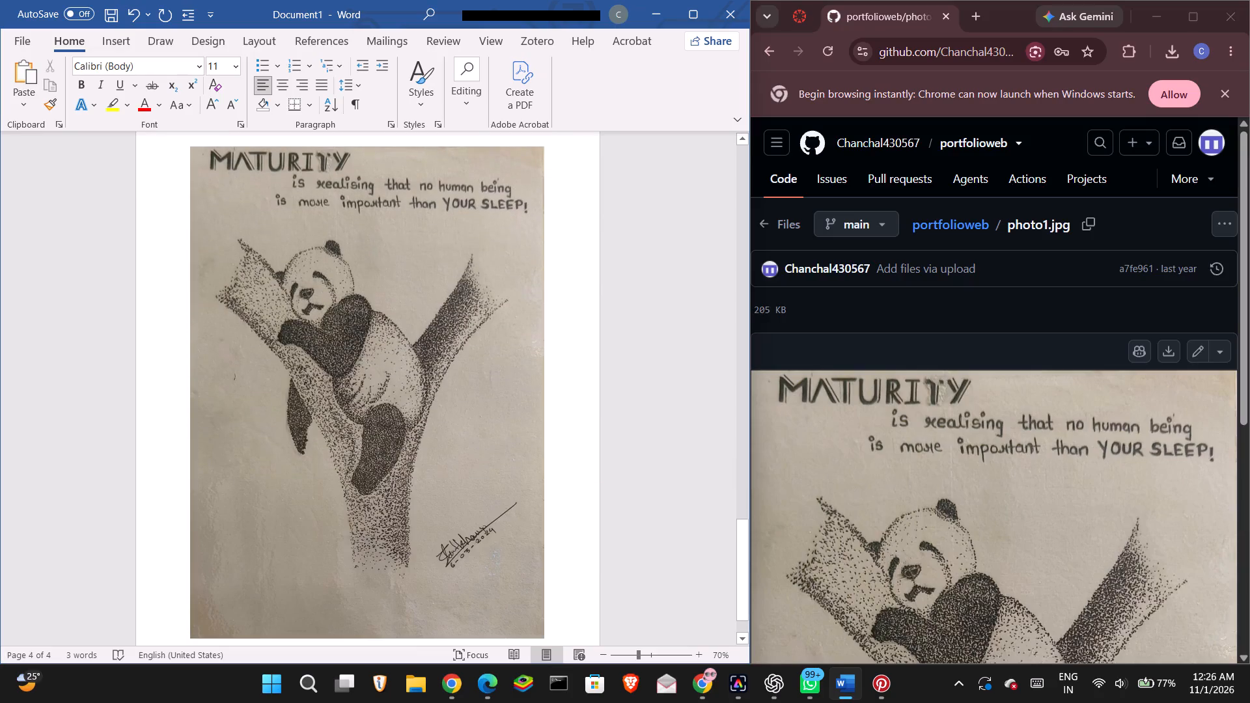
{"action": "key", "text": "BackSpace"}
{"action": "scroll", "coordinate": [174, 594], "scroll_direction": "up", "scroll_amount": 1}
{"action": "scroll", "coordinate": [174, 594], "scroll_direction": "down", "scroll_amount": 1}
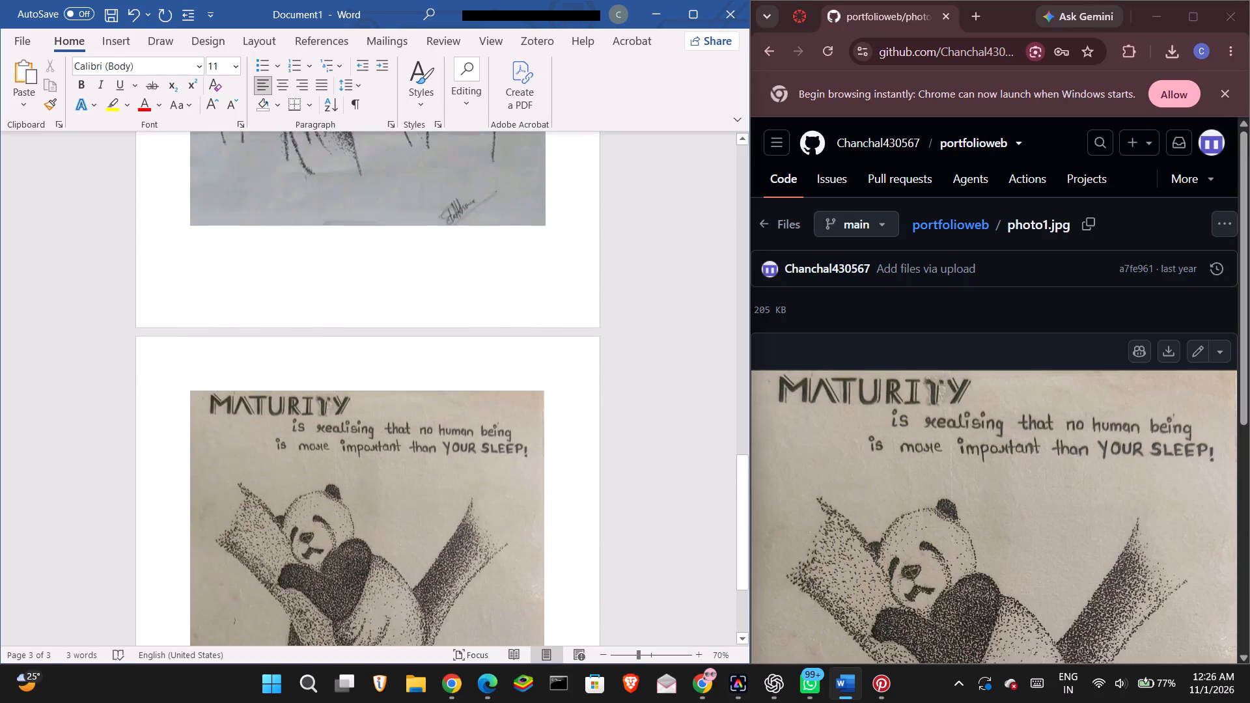
Add a new line after the panda drawing to start page 4.
{"action": "scroll", "coordinate": [174, 594], "scroll_direction": "down", "scroll_amount": 1}
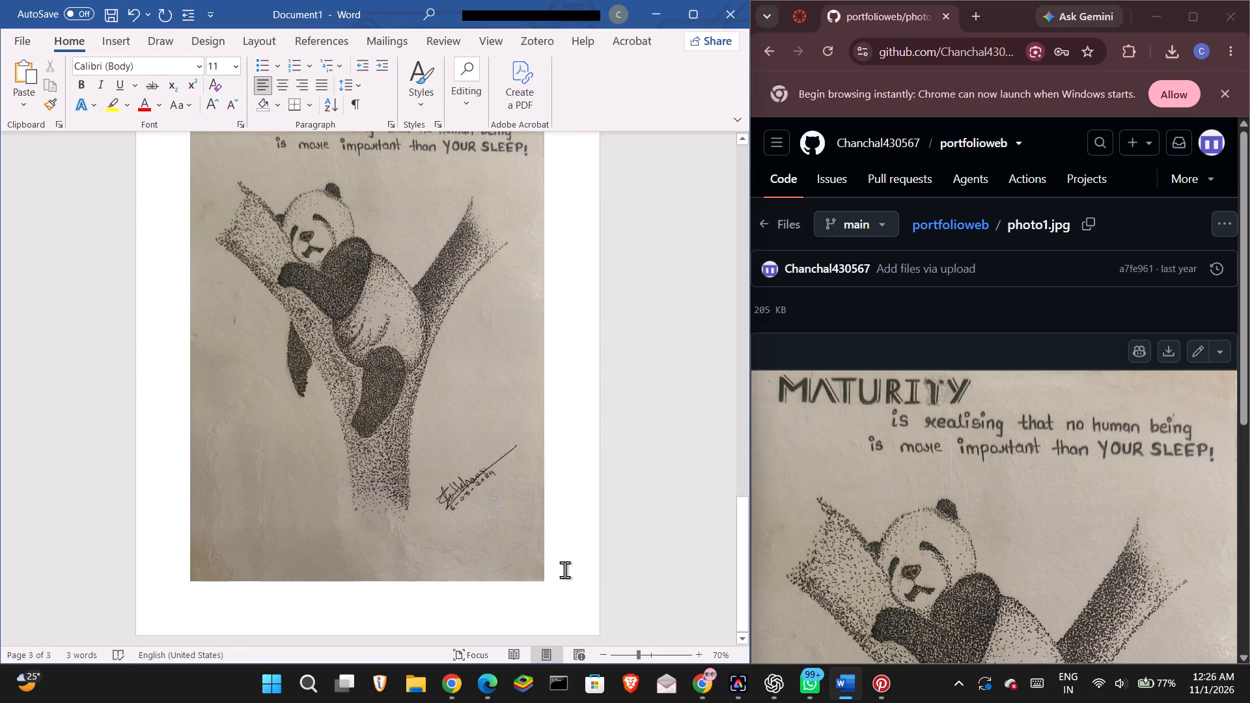
{"action": "left_click", "coordinate": [564, 570]}
{"action": "key", "text": "Return"}
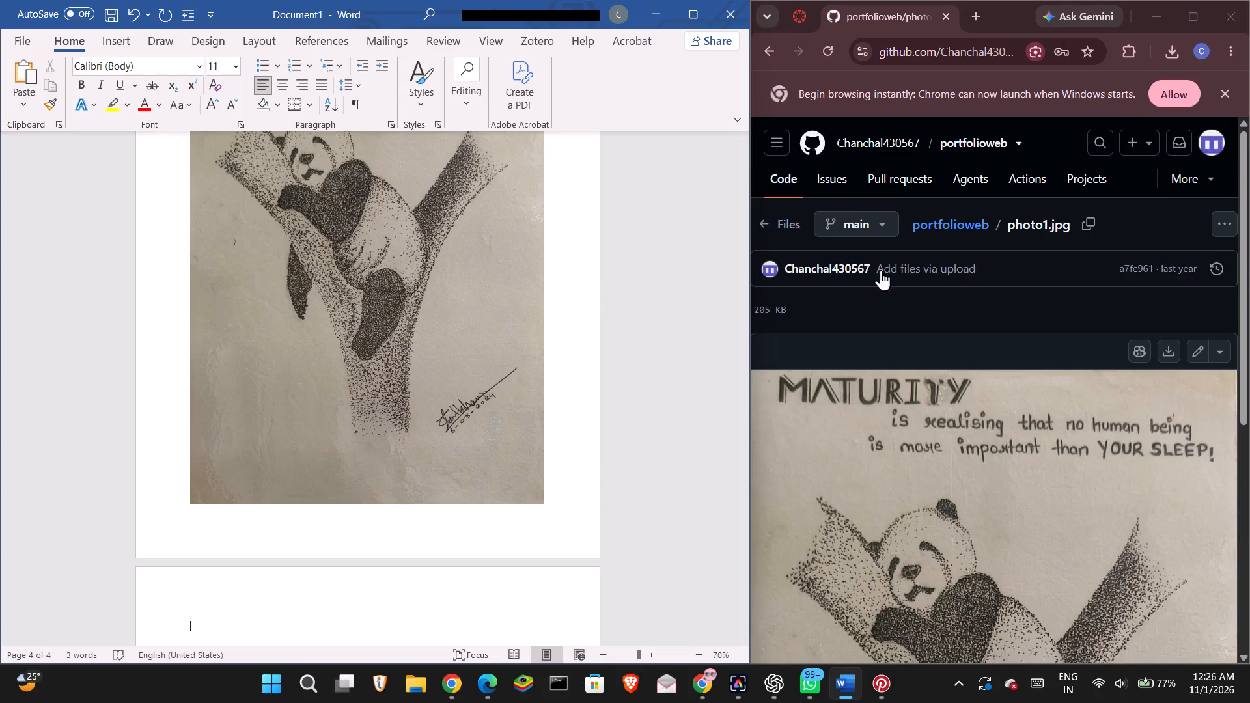
In the browser, go back to image8.jpg to view the poem, and return to photo1.jpg.
{"action": "scroll", "coordinate": [893, 295], "scroll_direction": "right", "scroll_amount": 5}
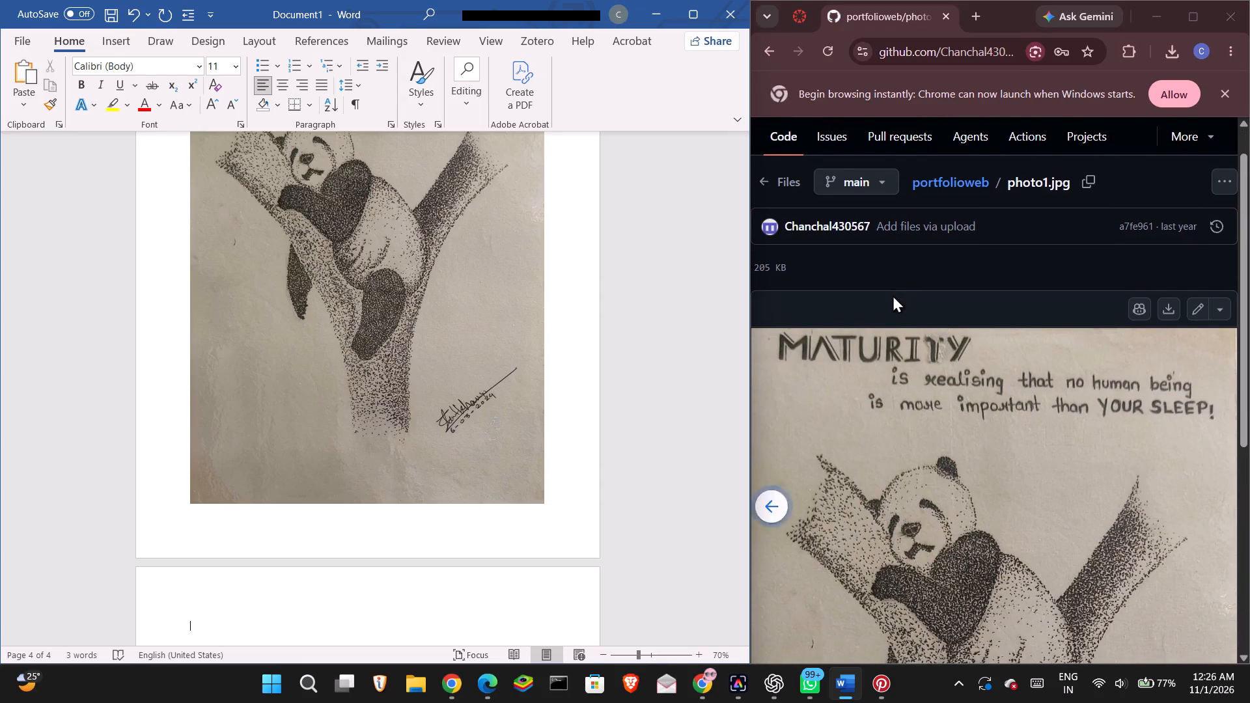
{"action": "scroll", "coordinate": [893, 295], "scroll_direction": "right", "scroll_amount": 1}
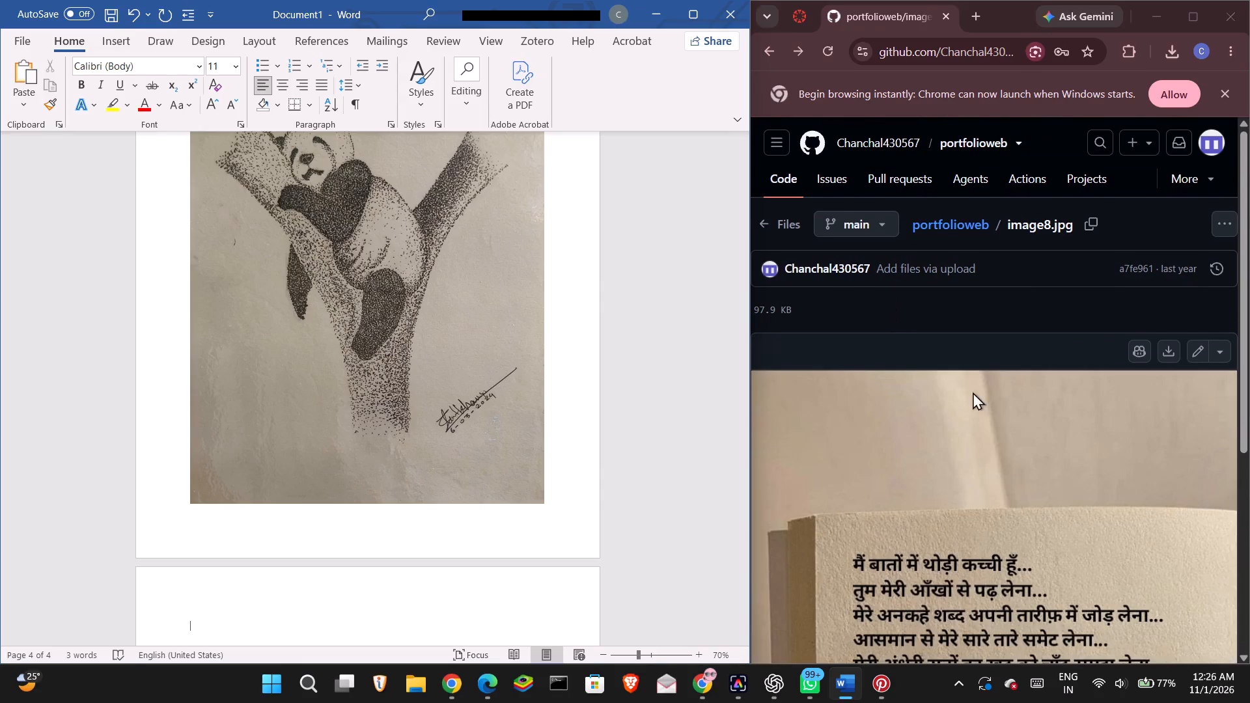
{"action": "scroll", "coordinate": [1174, 415], "scroll_direction": "left", "scroll_amount": 4}
{"action": "scroll", "coordinate": [1174, 415], "scroll_direction": "down", "scroll_amount": 2}
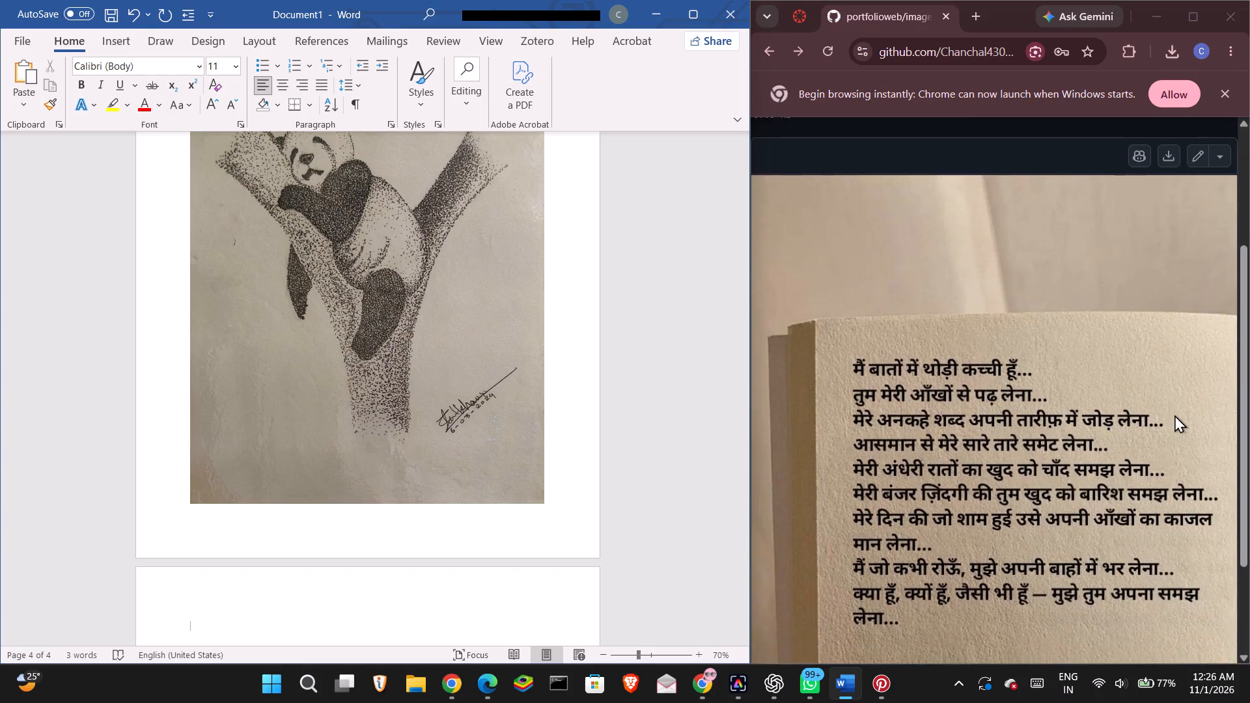
{"action": "scroll", "coordinate": [1174, 415], "scroll_direction": "down", "scroll_amount": 2}
{"action": "scroll", "coordinate": [1174, 415], "scroll_direction": "left", "scroll_amount": 8}
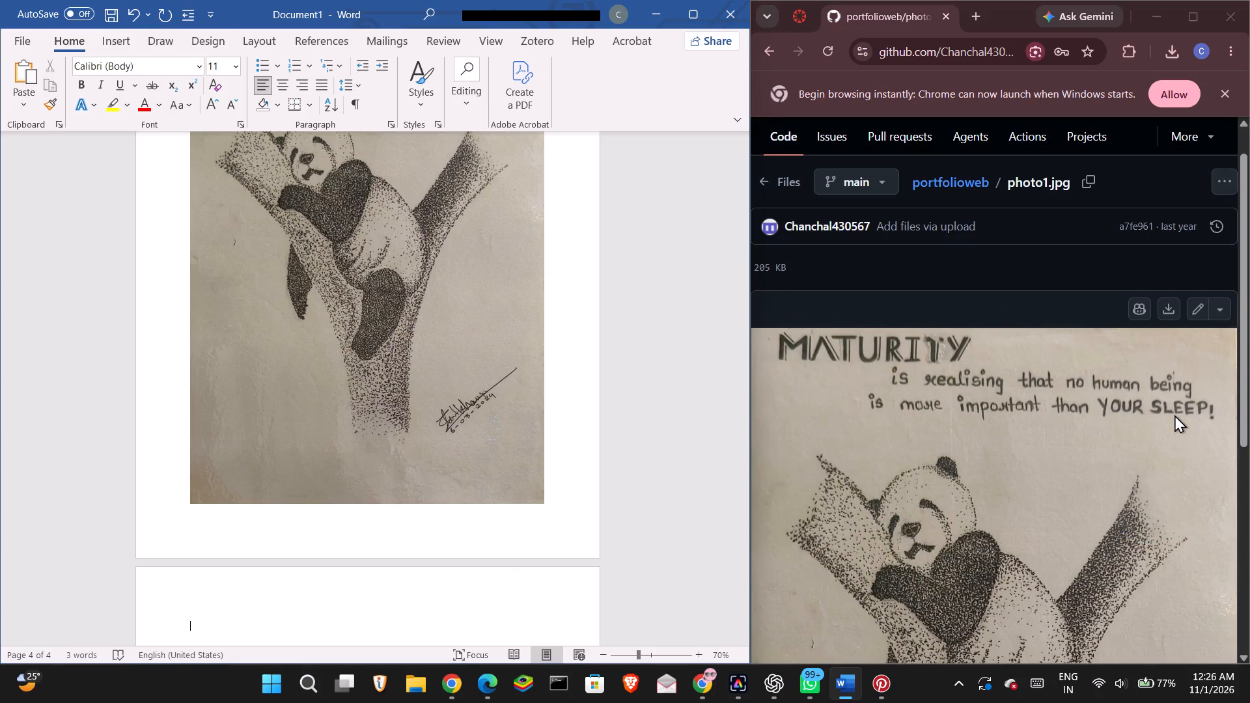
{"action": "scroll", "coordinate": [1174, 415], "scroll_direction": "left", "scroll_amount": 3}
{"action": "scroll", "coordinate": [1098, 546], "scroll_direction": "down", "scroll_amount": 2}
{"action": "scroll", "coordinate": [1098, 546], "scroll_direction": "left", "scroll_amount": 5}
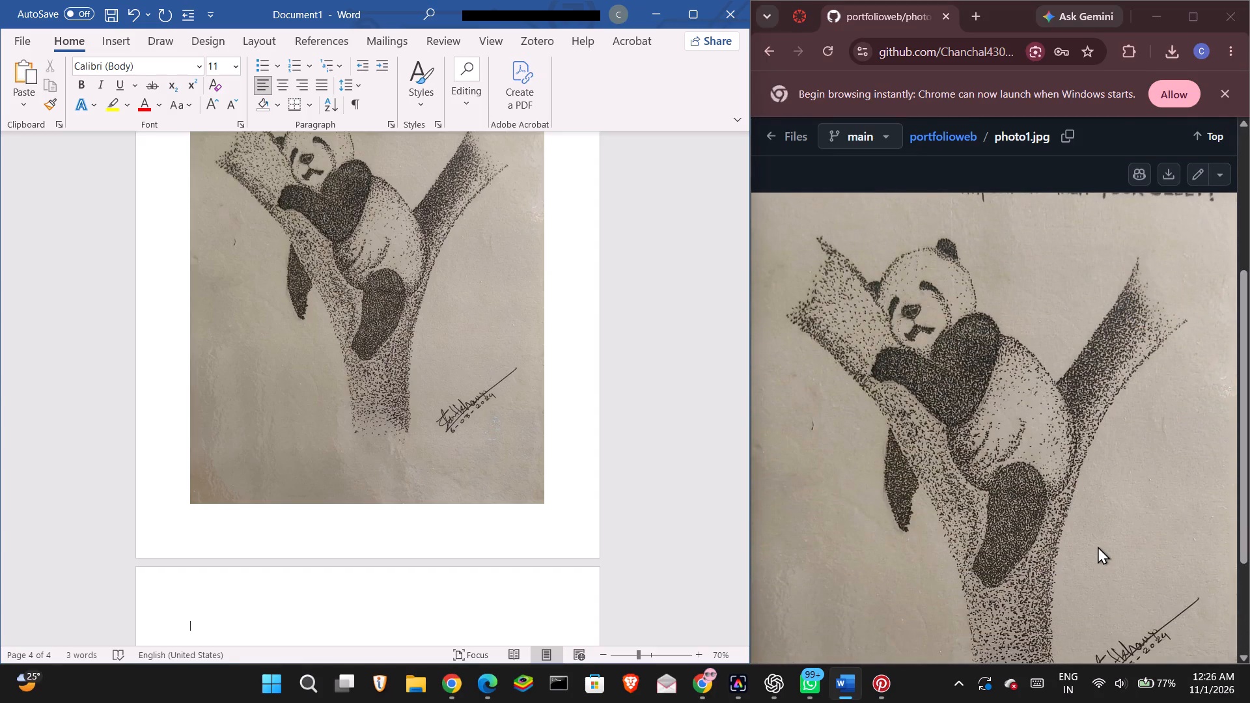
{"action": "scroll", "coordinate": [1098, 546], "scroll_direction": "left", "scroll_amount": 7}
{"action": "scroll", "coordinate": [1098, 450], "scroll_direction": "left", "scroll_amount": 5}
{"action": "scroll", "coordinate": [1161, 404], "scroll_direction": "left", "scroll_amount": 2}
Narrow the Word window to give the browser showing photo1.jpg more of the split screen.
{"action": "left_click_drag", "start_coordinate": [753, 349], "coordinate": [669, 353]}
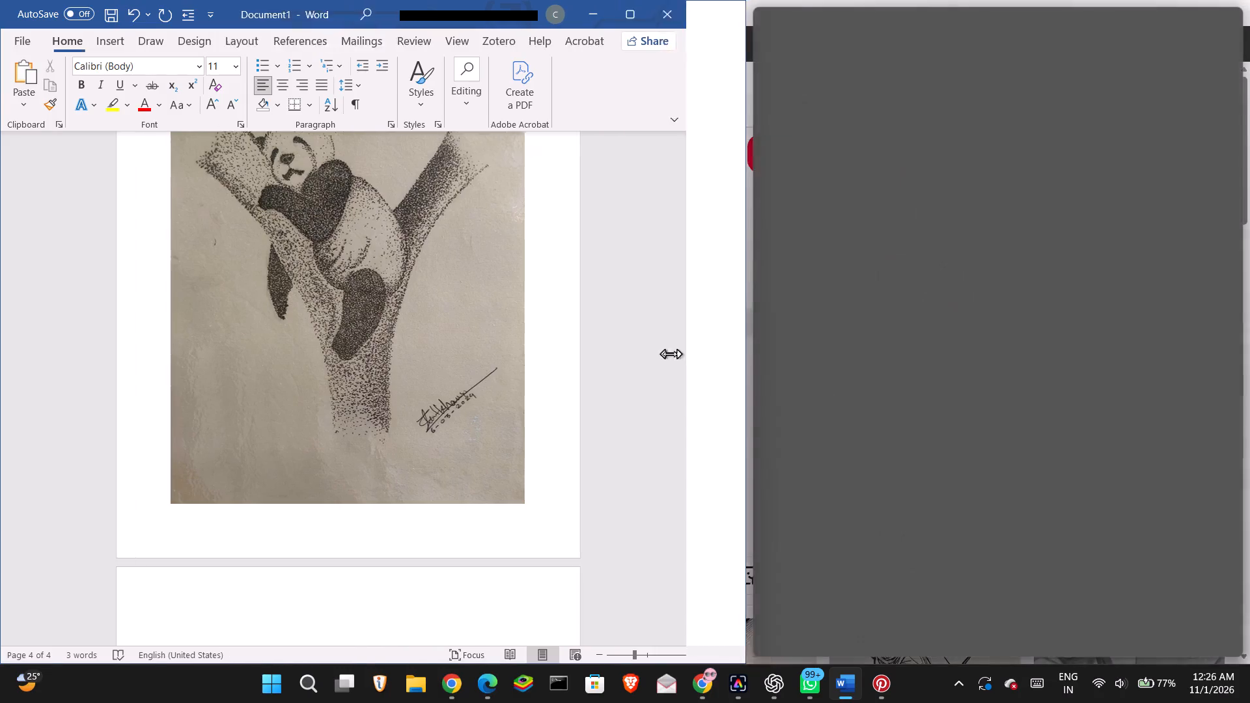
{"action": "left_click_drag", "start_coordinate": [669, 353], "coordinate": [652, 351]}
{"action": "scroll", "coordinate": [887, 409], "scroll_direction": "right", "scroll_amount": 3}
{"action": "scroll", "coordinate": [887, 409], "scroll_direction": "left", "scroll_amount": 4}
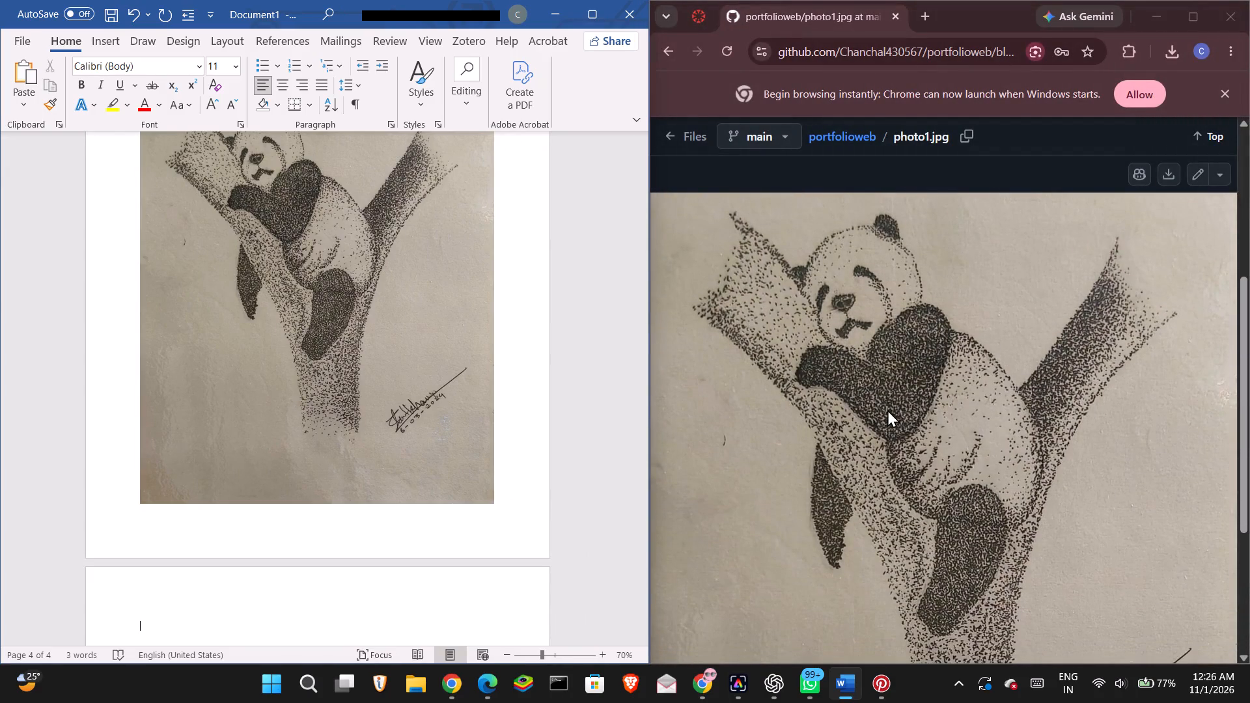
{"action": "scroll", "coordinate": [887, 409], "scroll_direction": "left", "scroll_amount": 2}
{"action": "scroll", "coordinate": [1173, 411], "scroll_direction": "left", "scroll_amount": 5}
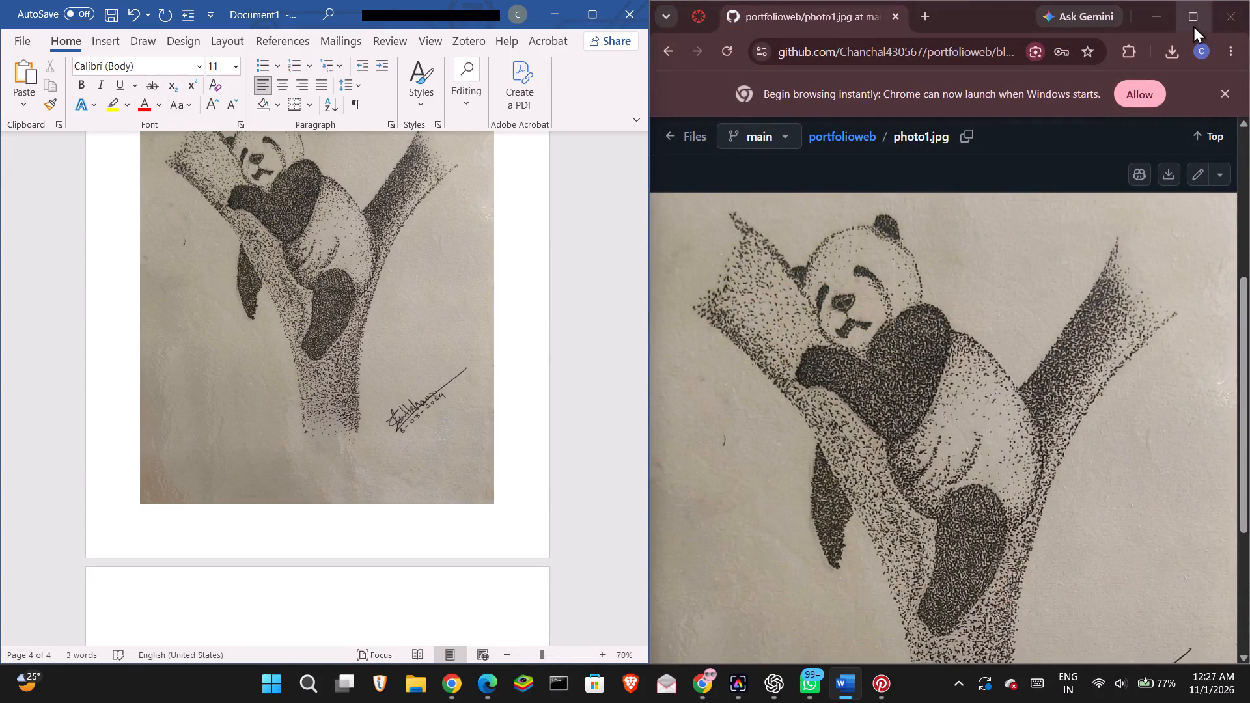
Maximize the browser window and open photo10.jpg in the portfolioweb repository to view its pencil lettering drawing.
{"action": "left_click", "coordinate": [1194, 20]}
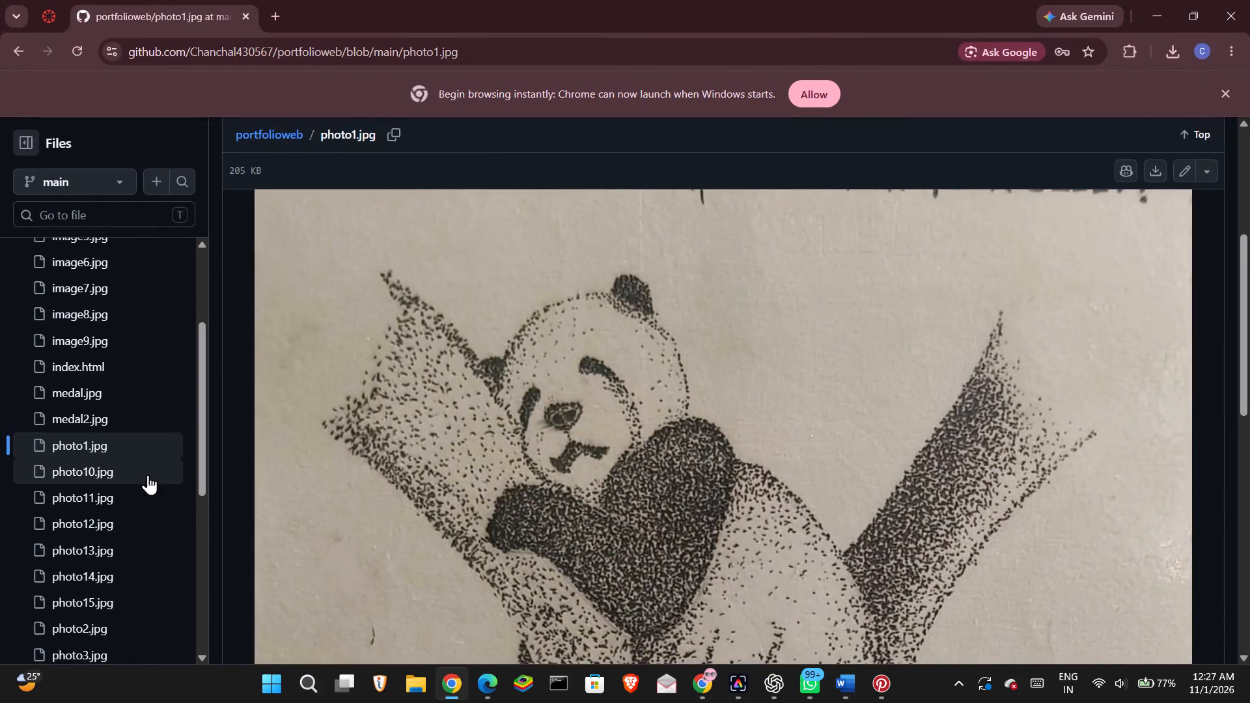
{"action": "left_click", "coordinate": [79, 474]}
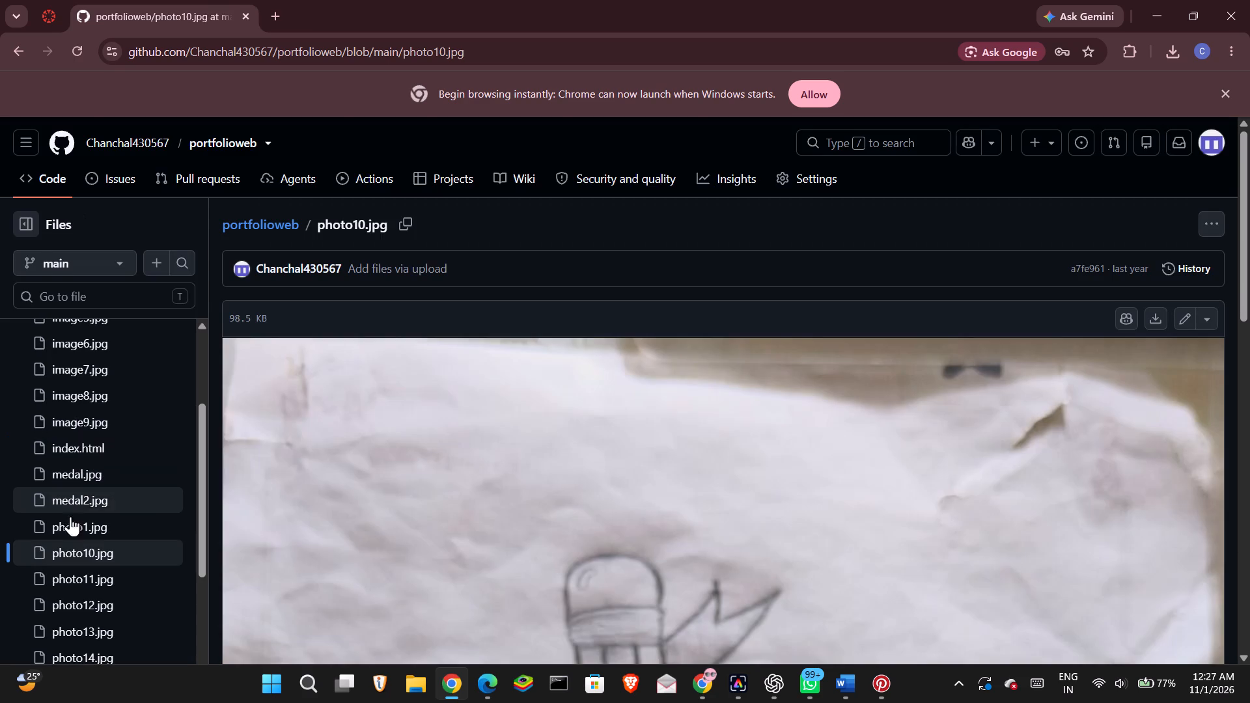
{"action": "scroll", "coordinate": [579, 489], "scroll_direction": "down", "scroll_amount": 6}
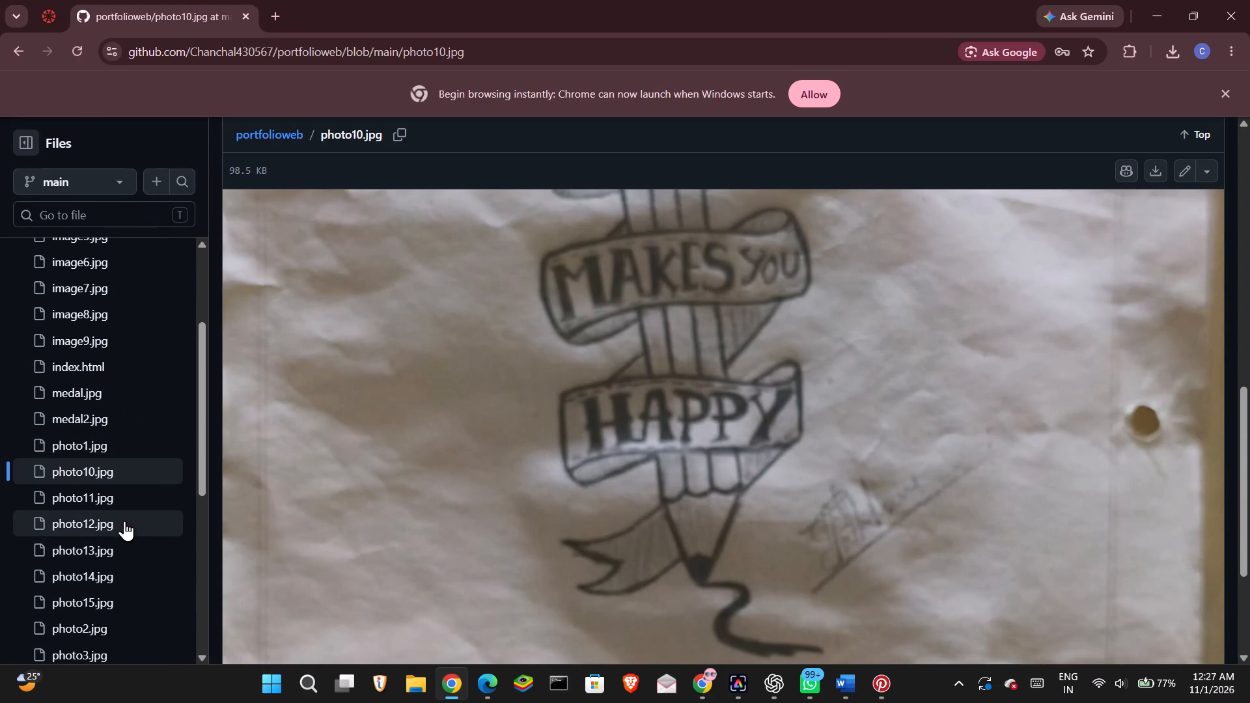
Copy the "believe in yourself" mandala artwork from photo11.jpg and paste it onto page 4 of Document1 in the maximized Word window.
{"action": "left_click", "coordinate": [103, 498]}
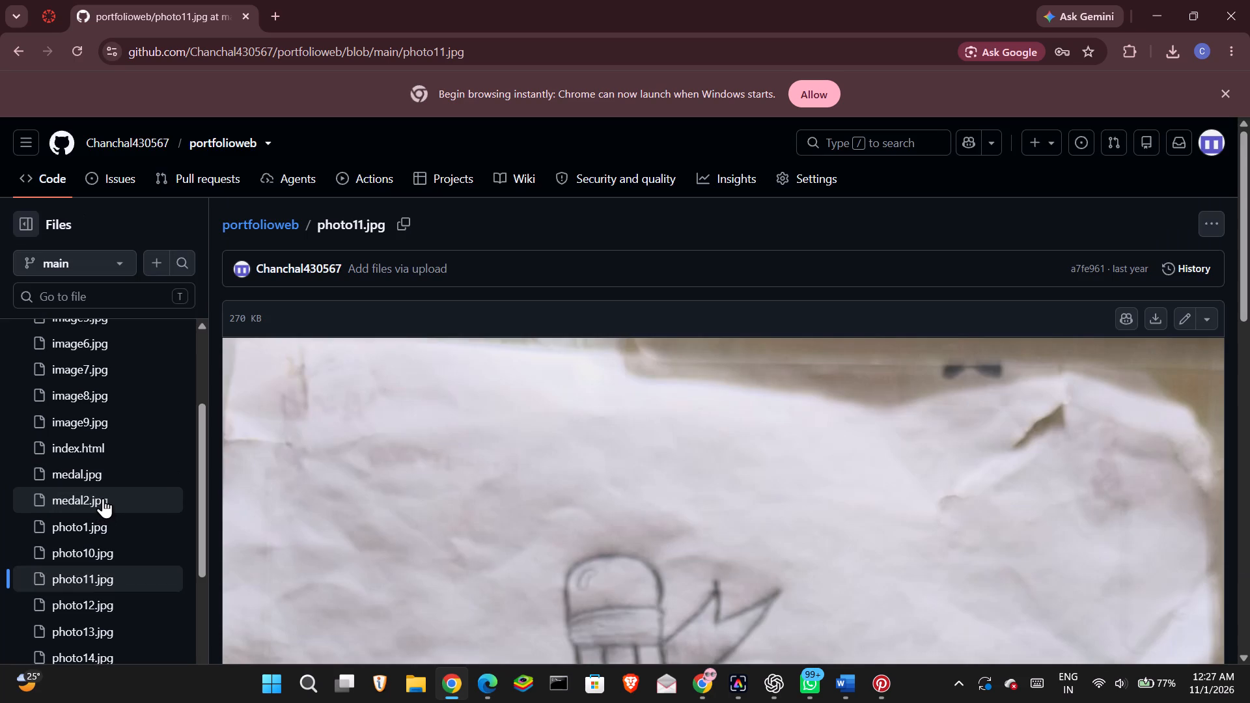
{"action": "scroll", "coordinate": [633, 531], "scroll_direction": "down", "scroll_amount": 3}
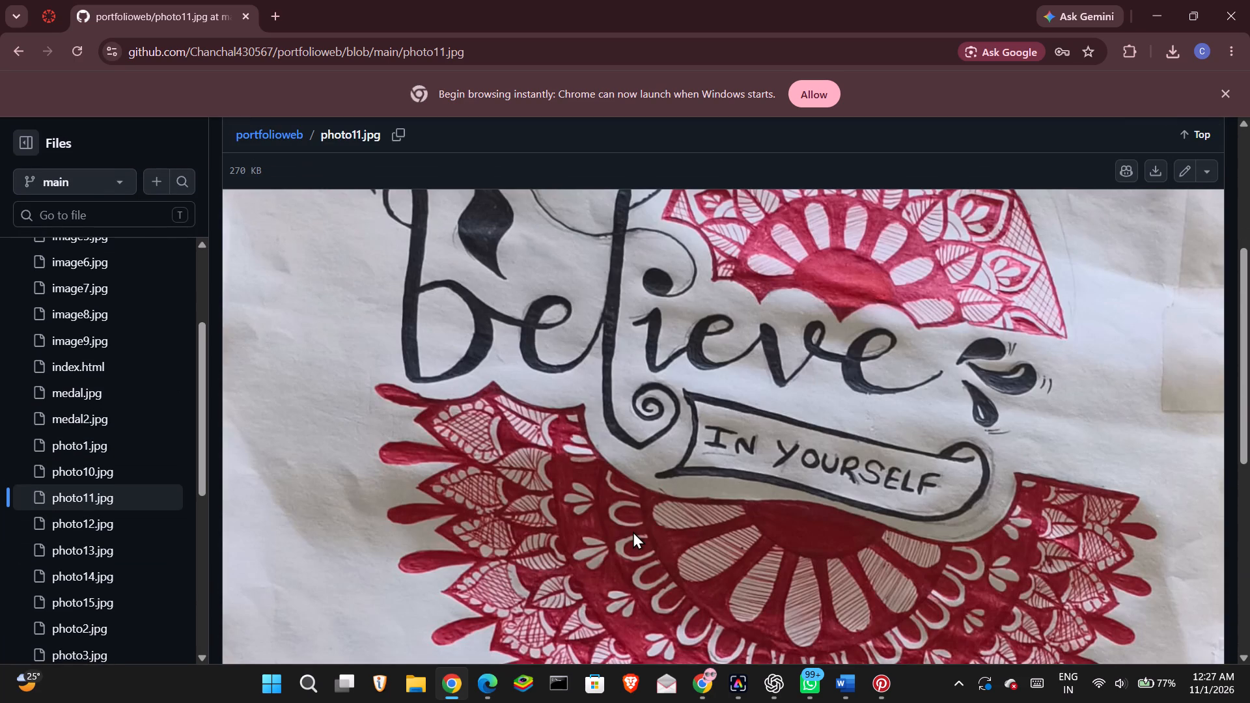
{"action": "right_click", "coordinate": [633, 531]}
{"action": "left_click", "coordinate": [710, 403]}
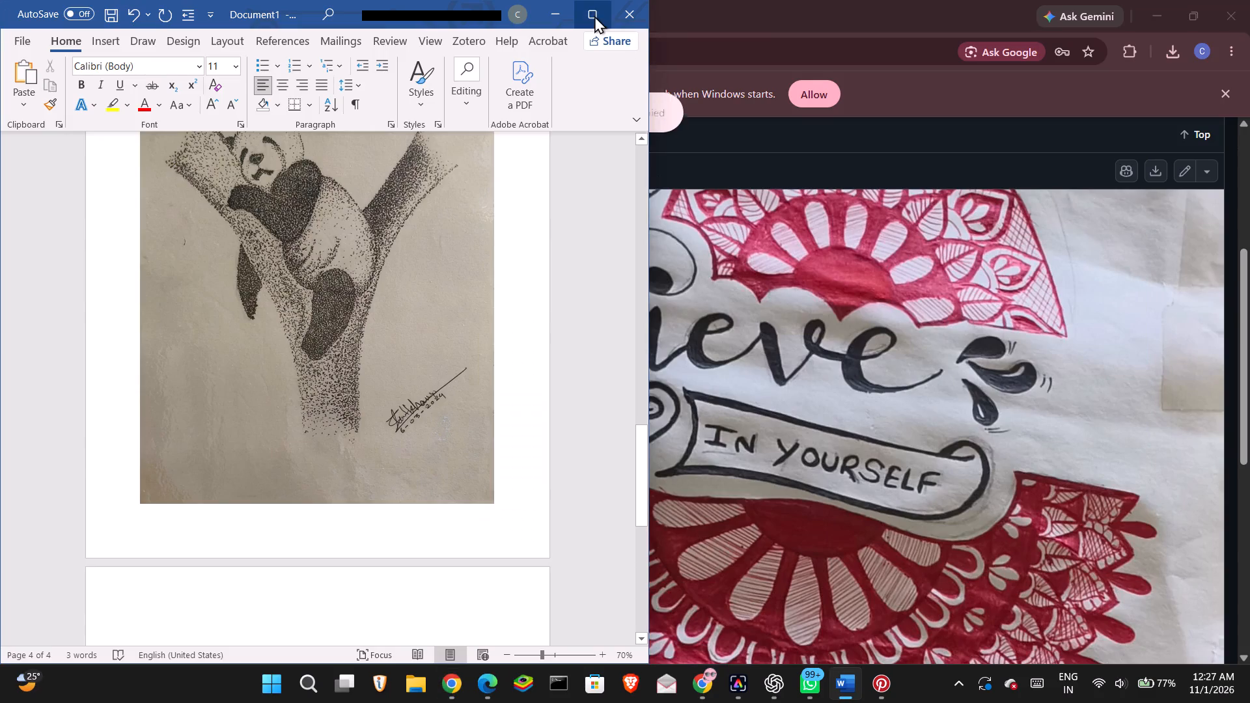
{"action": "left_click", "coordinate": [594, 16]}
{"action": "scroll", "coordinate": [725, 294], "scroll_direction": "up", "scroll_amount": 1}
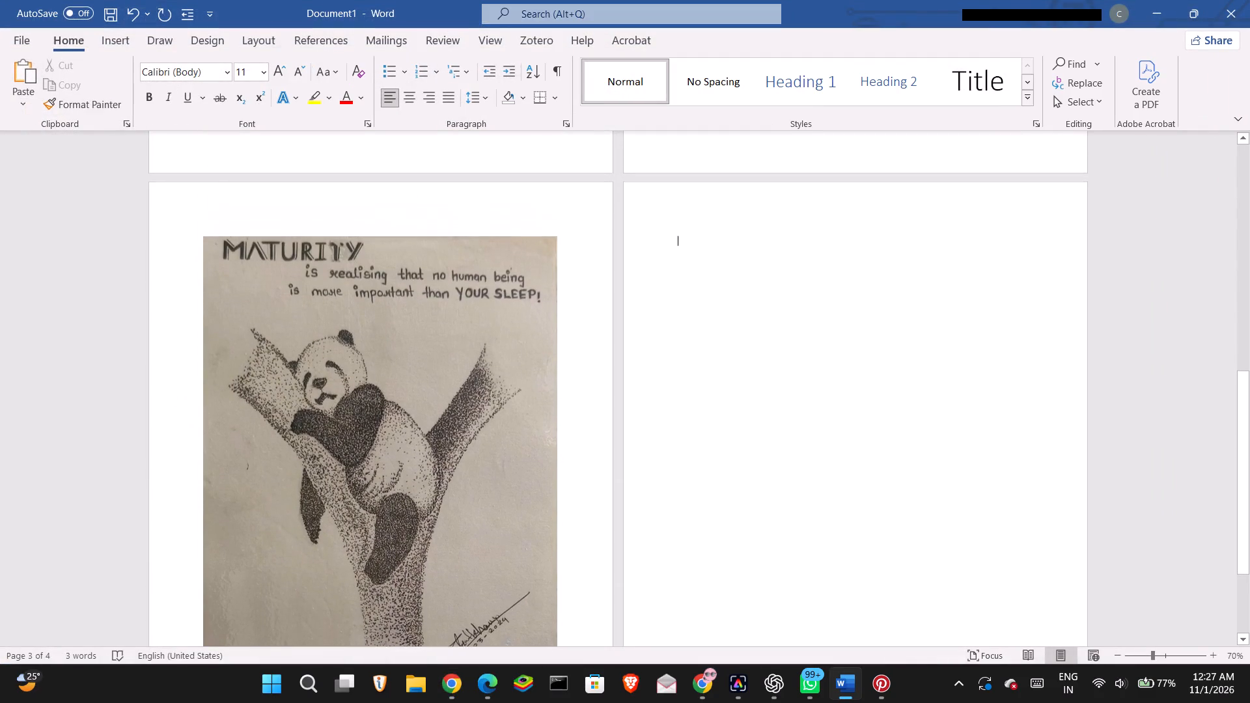
{"action": "scroll", "coordinate": [725, 294], "scroll_direction": "up", "scroll_amount": 1}
{"action": "left_click", "coordinate": [701, 236]}
{"action": "key", "text": "ctrl+v"}
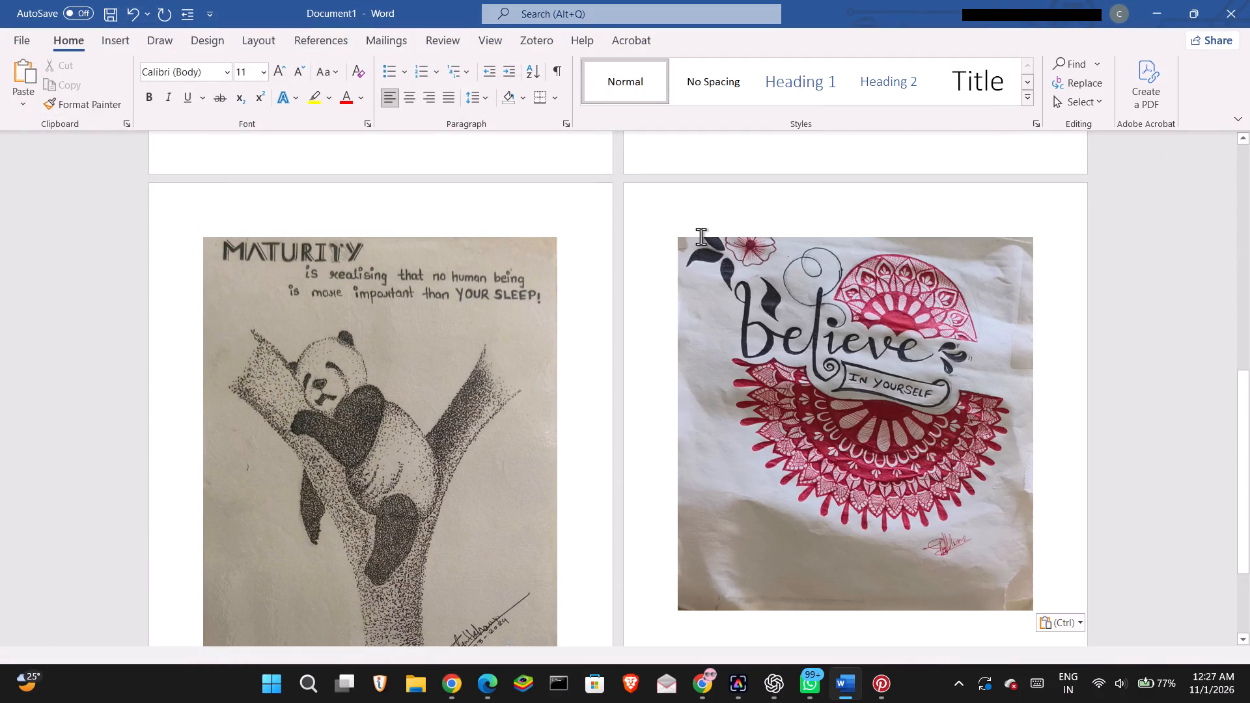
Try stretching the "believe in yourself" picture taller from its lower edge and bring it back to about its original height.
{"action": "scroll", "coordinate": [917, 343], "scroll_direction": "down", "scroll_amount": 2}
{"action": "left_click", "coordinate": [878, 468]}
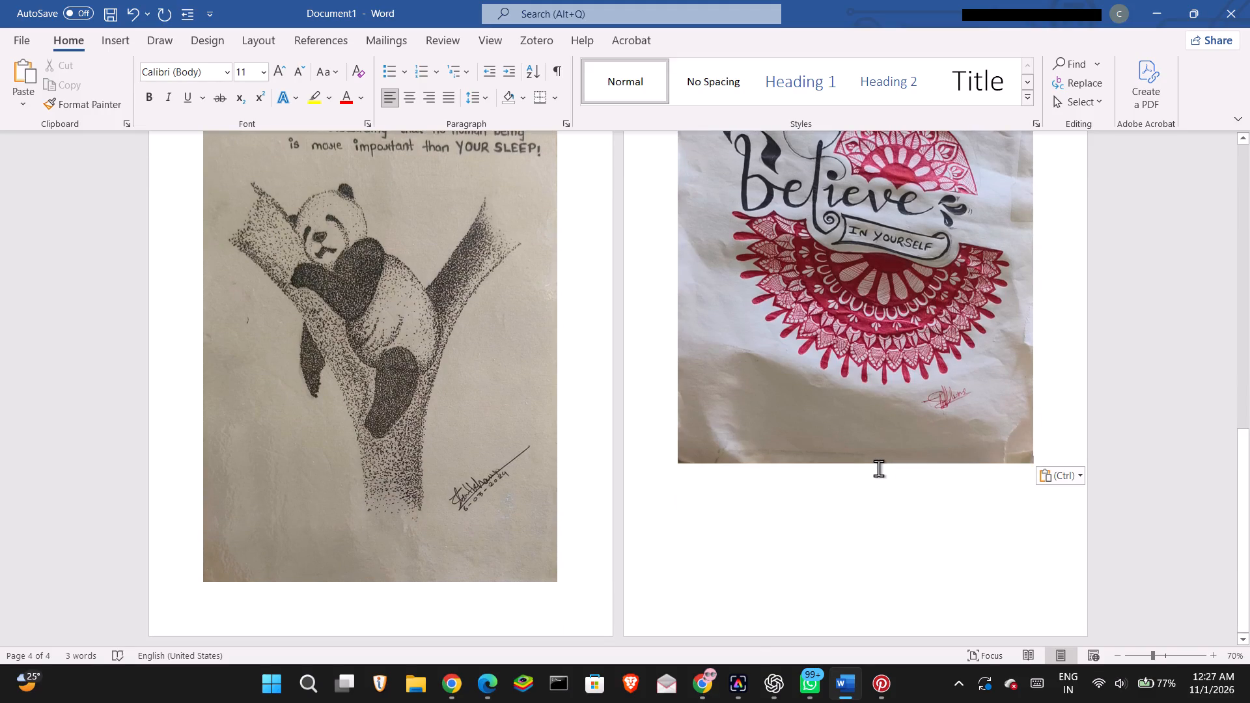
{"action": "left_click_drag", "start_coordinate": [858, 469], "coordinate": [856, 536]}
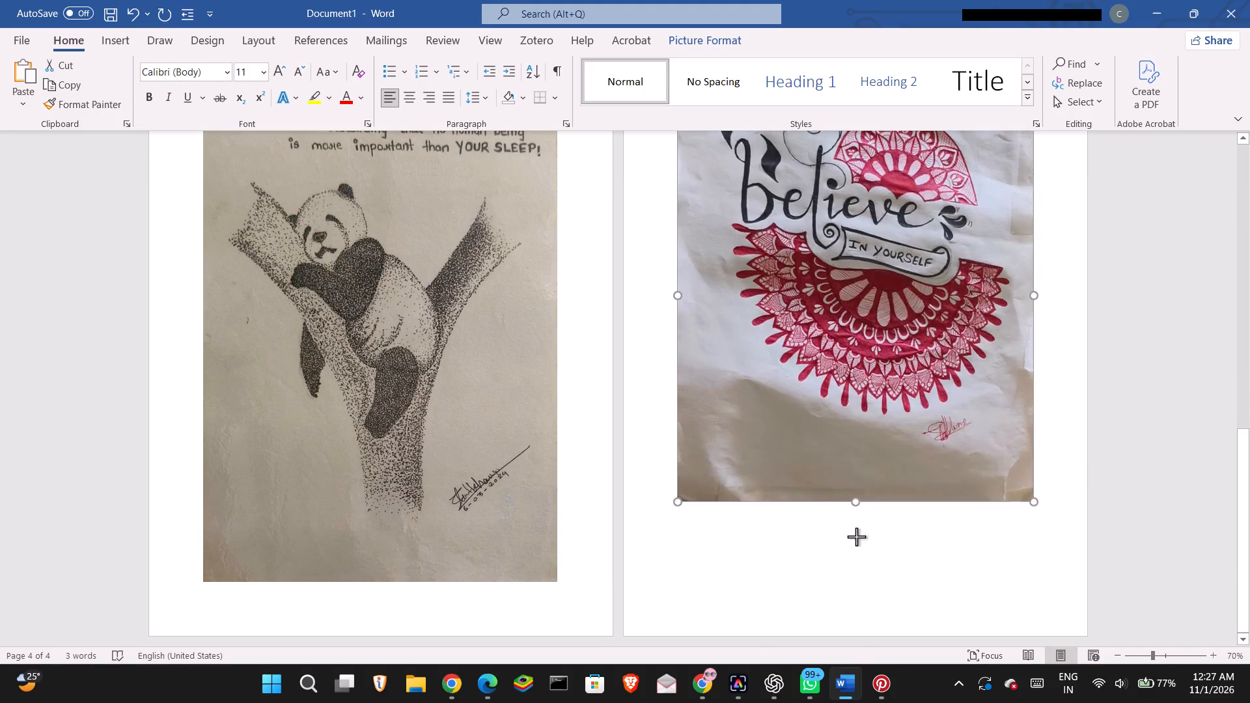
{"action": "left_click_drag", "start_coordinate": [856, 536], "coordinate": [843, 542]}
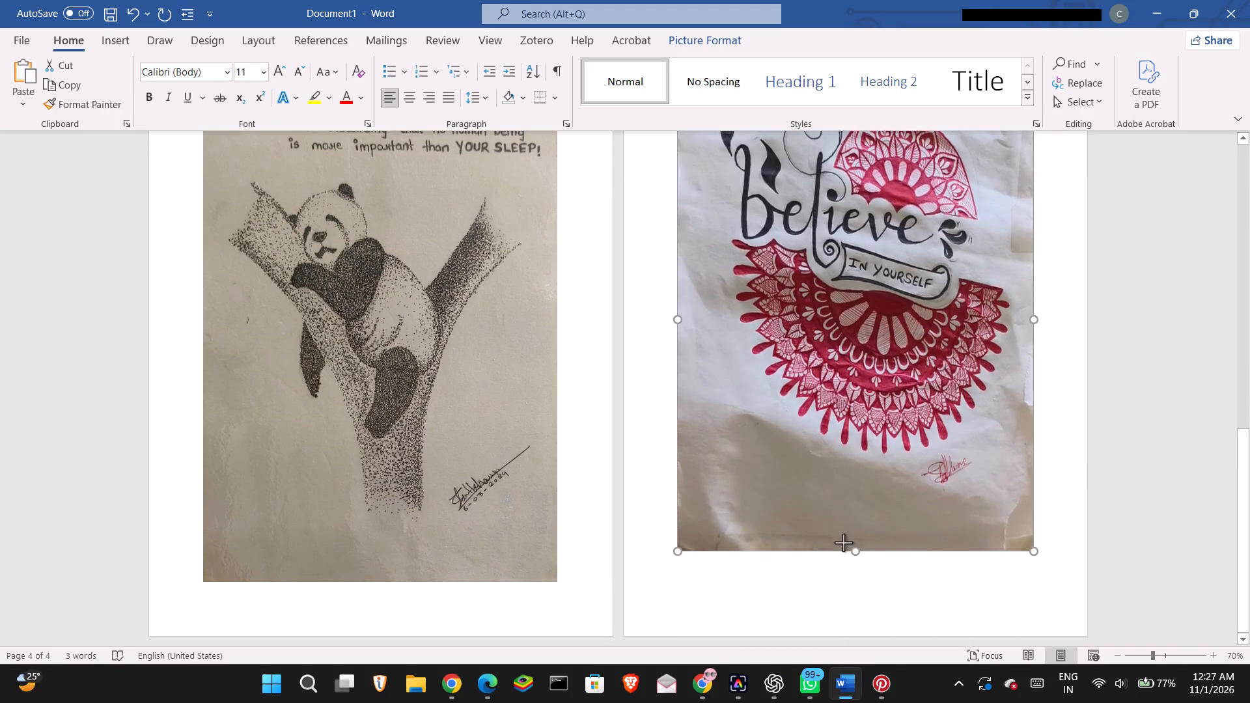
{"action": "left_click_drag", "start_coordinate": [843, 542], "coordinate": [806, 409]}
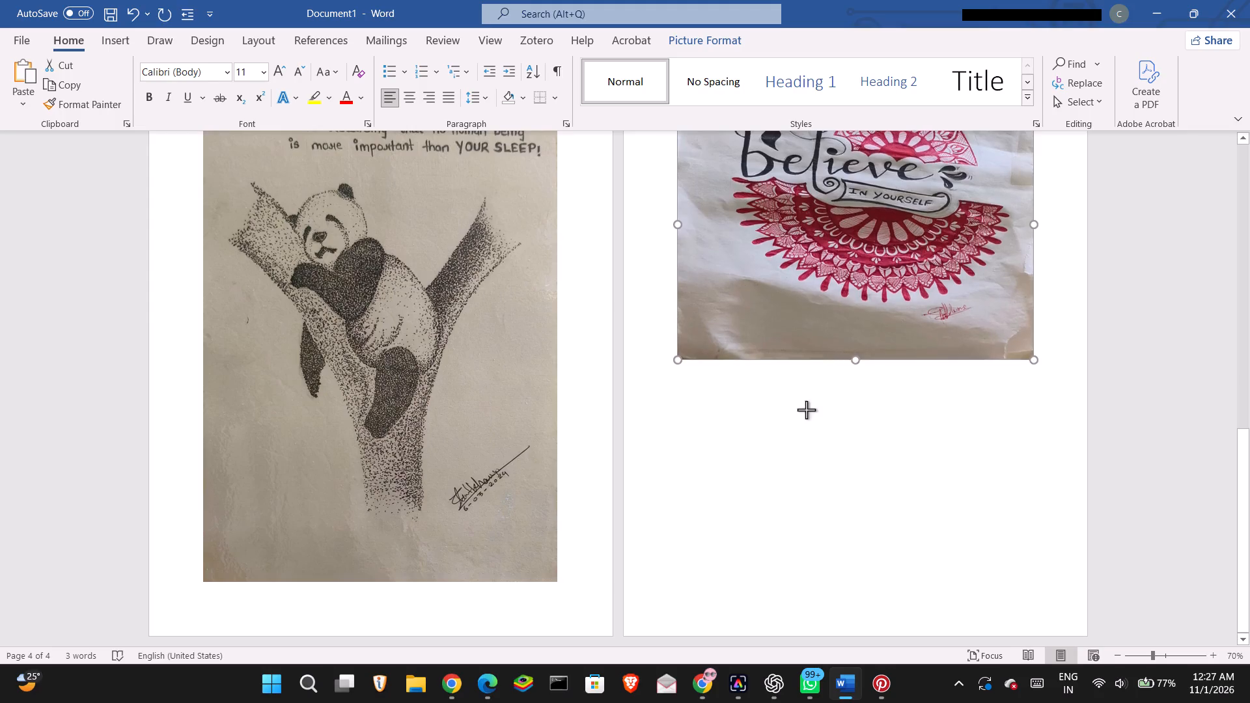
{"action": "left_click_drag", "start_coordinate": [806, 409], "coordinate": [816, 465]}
Add seven new lines after the "believe in yourself" picture to start page 5.
{"action": "scroll", "coordinate": [816, 465], "scroll_direction": "up", "scroll_amount": 1}
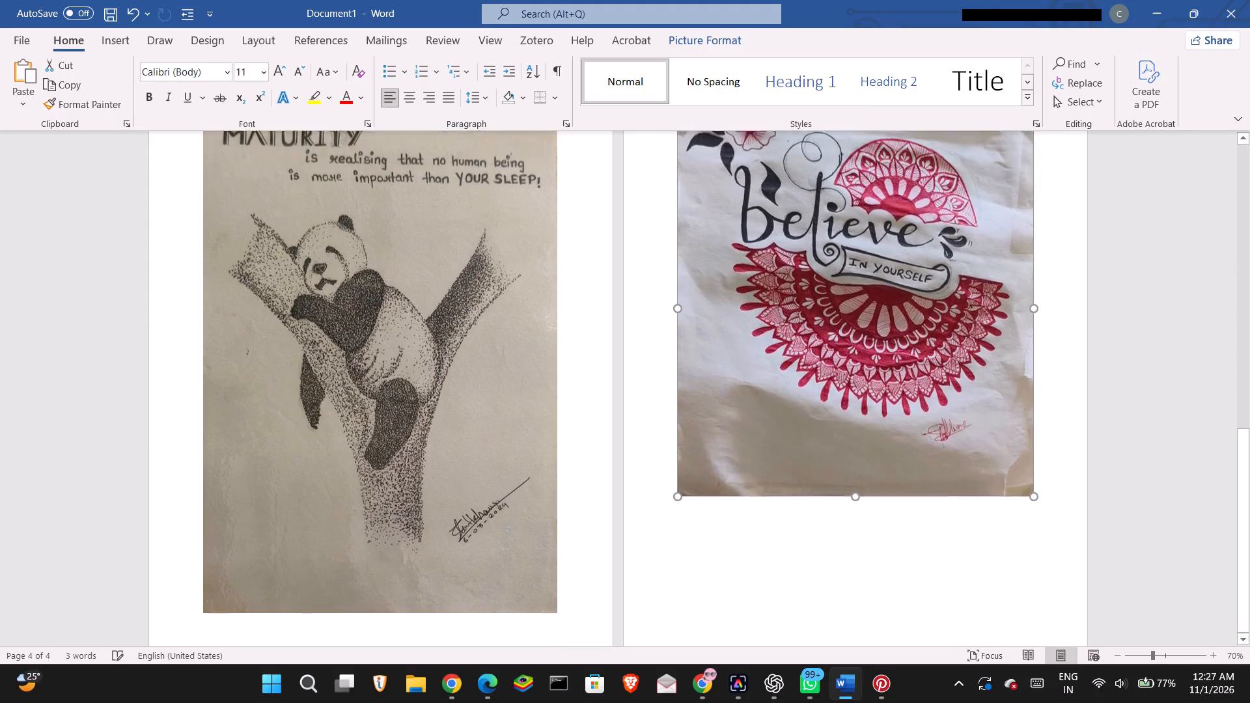
{"action": "scroll", "coordinate": [816, 465], "scroll_direction": "up", "scroll_amount": 1}
{"action": "left_click", "coordinate": [1070, 494]}
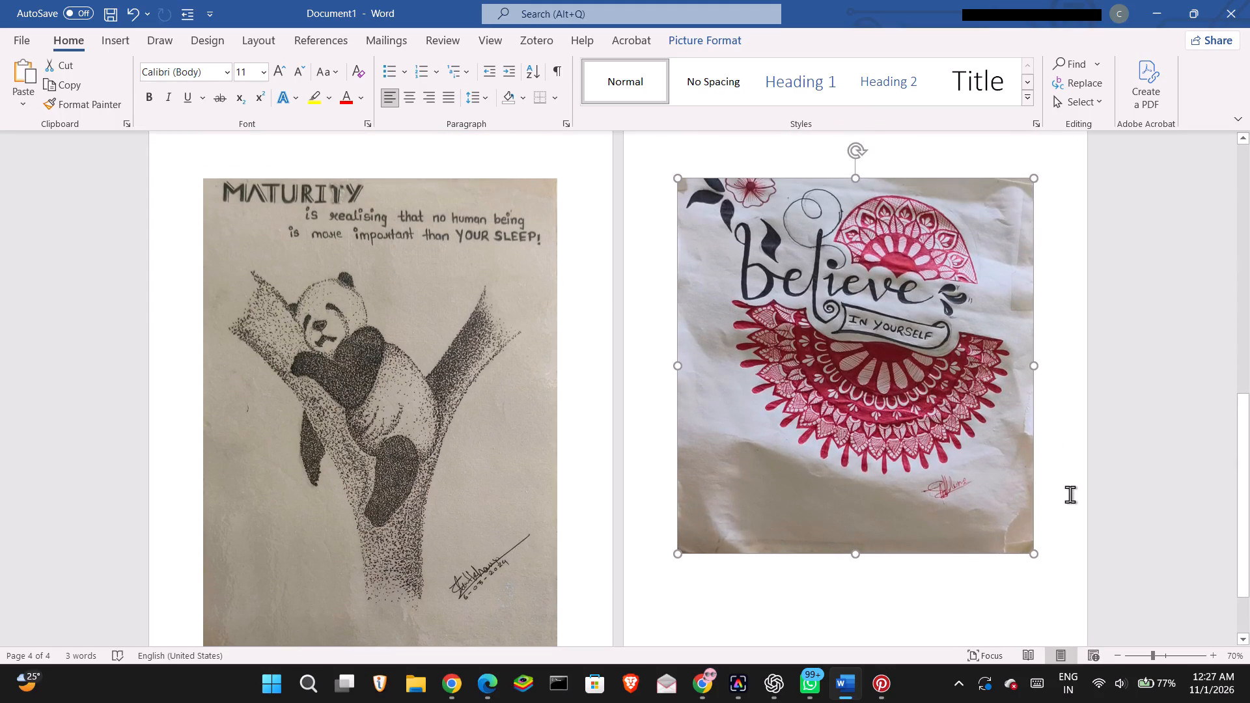
{"action": "key", "text": "Return"}
{"action": "key", "text": "Return"}
{"action": "key", "text": "Return"}
{"action": "key", "text": "Return"}
{"action": "key", "text": "Return"}
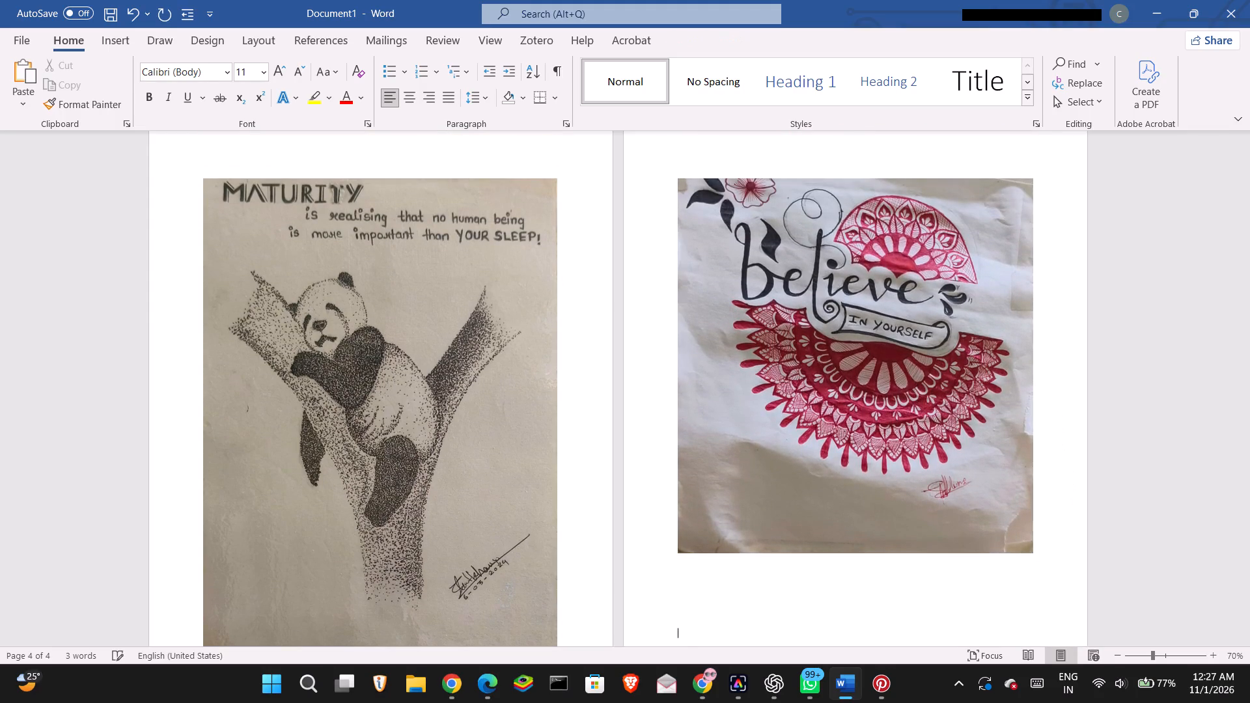
{"action": "key", "text": "Return"}
{"action": "key", "text": "Return"}
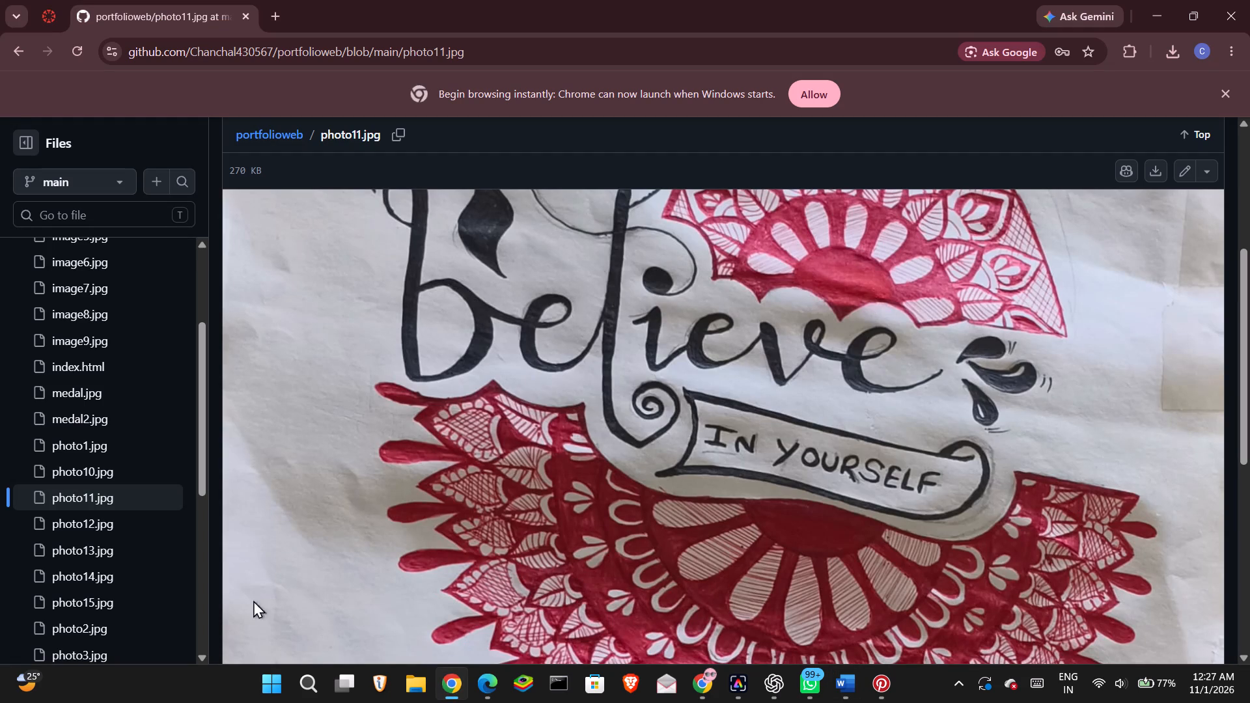
Copy the turbaned man's pencil portrait from photo12.jpg in the repository and paste it onto page 5 of Document1 in Word.
{"action": "left_click", "coordinate": [68, 523]}
{"action": "scroll", "coordinate": [600, 573], "scroll_direction": "down", "scroll_amount": 2}
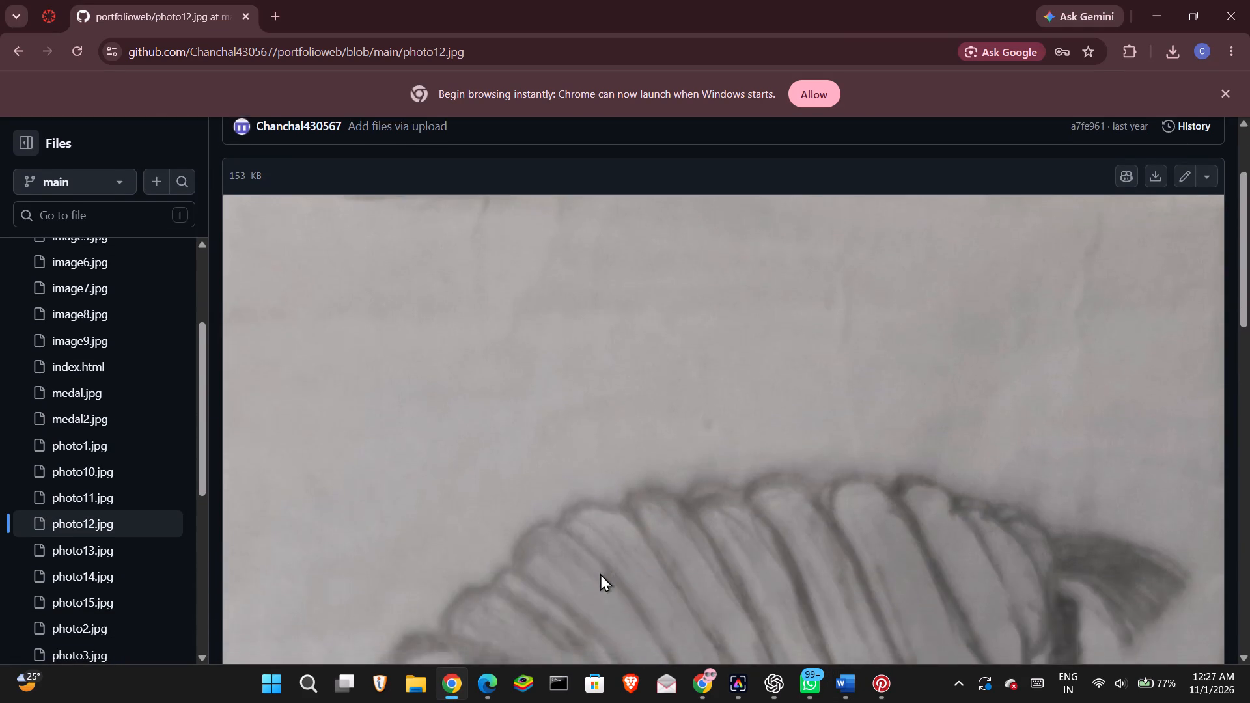
{"action": "scroll", "coordinate": [600, 573], "scroll_direction": "down", "scroll_amount": 4}
{"action": "right_click", "coordinate": [600, 573]}
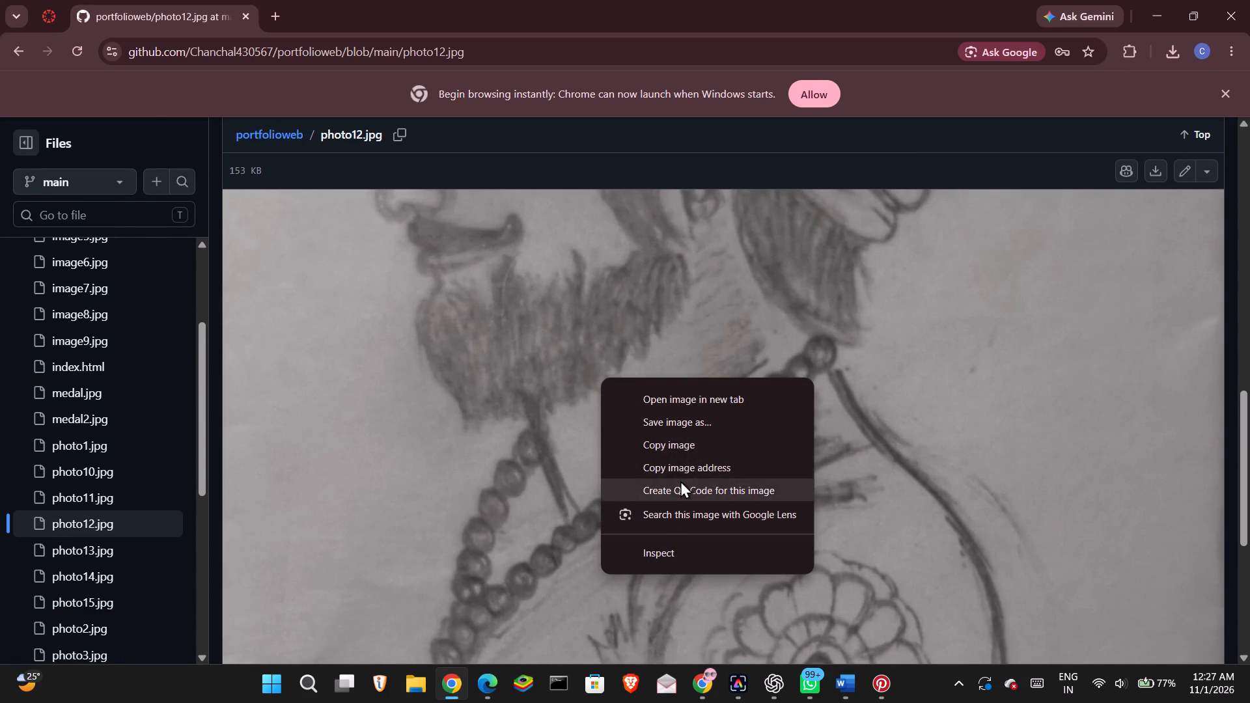
{"action": "left_click", "coordinate": [683, 446]}
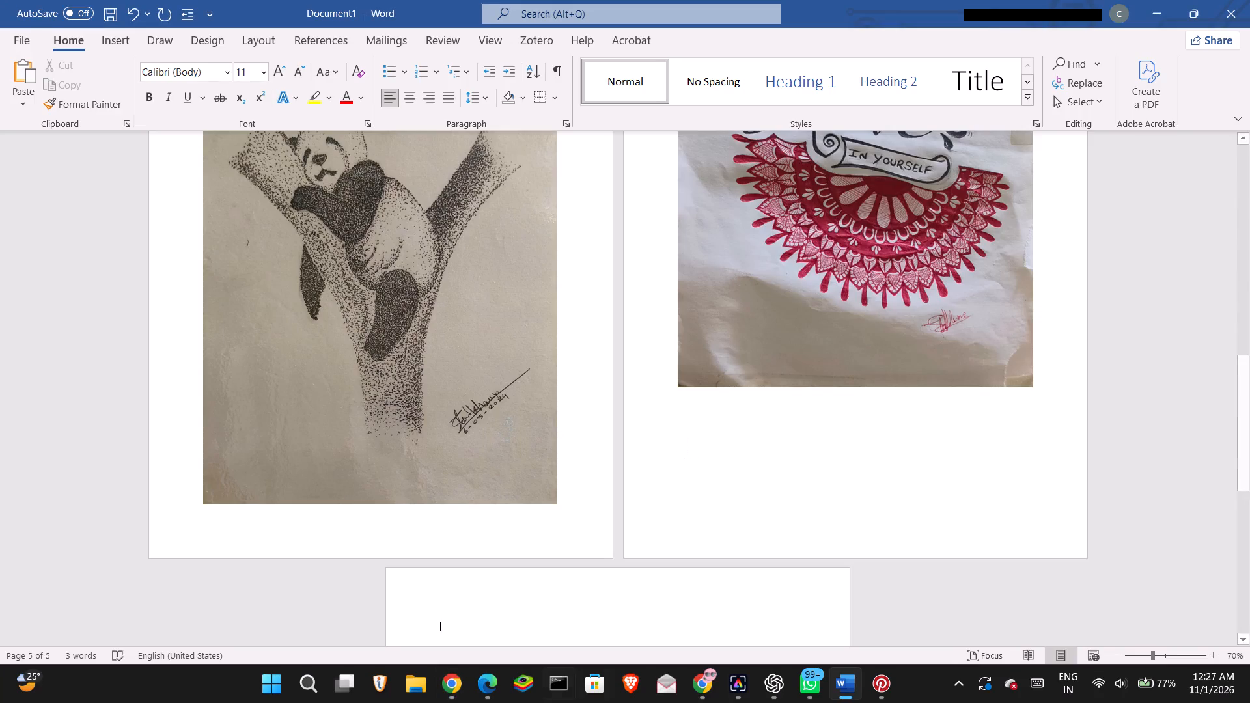
{"action": "left_click", "coordinate": [520, 633]}
{"action": "key", "text": "ctrl+v"}
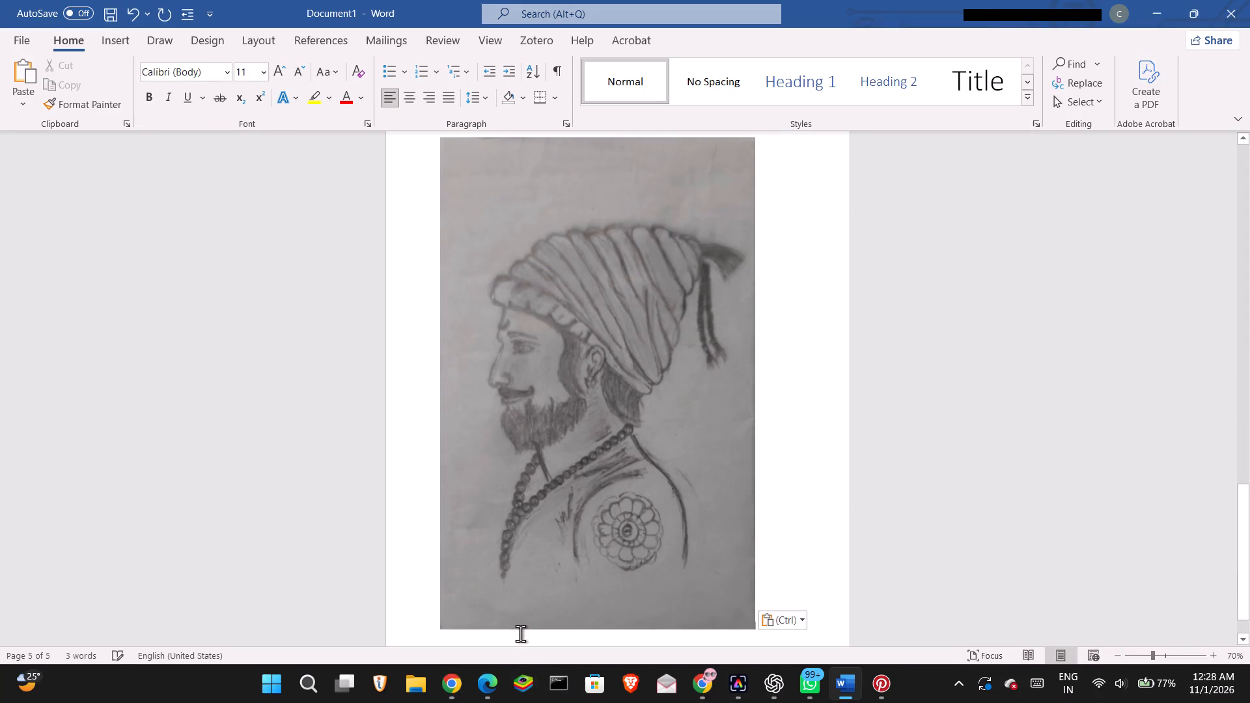
Add a new line after the pencil portrait to start page 6.
{"action": "left_click", "coordinate": [816, 555]}
{"action": "key", "text": "Return"}
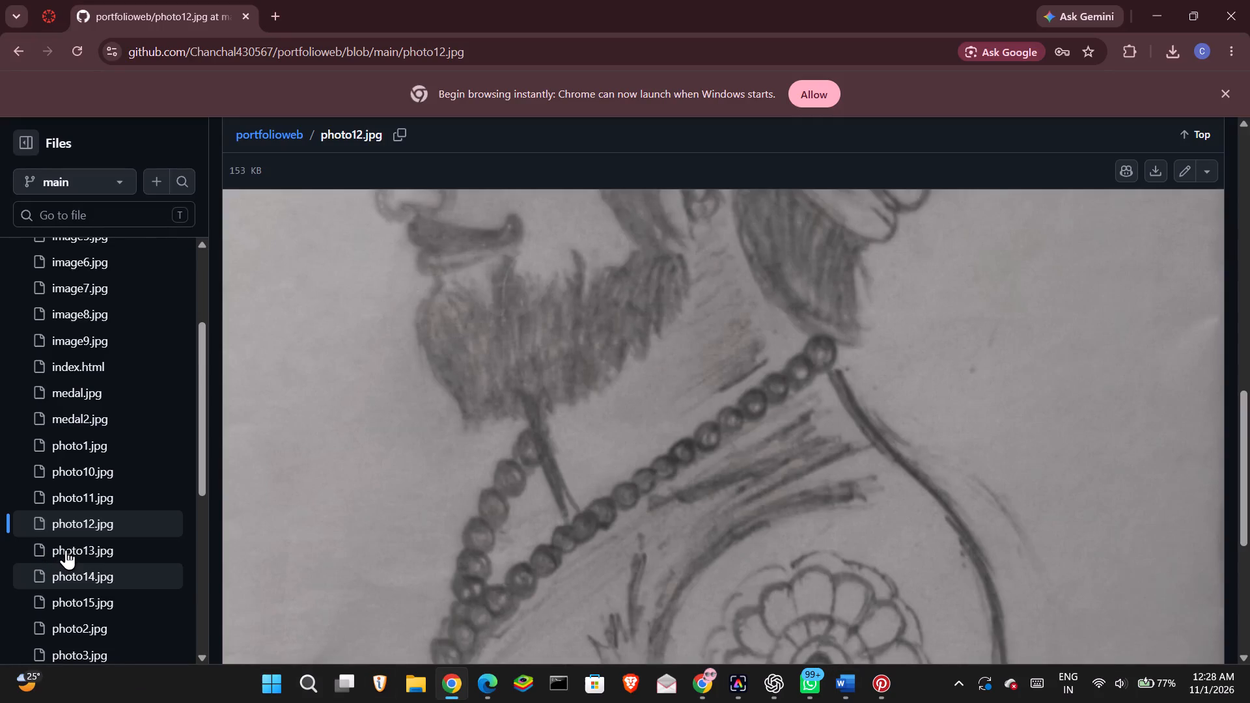
In the browser, open photo13.jpg in the portfolioweb repository and copy its decorative eye drawing.
{"action": "left_click", "coordinate": [66, 549]}
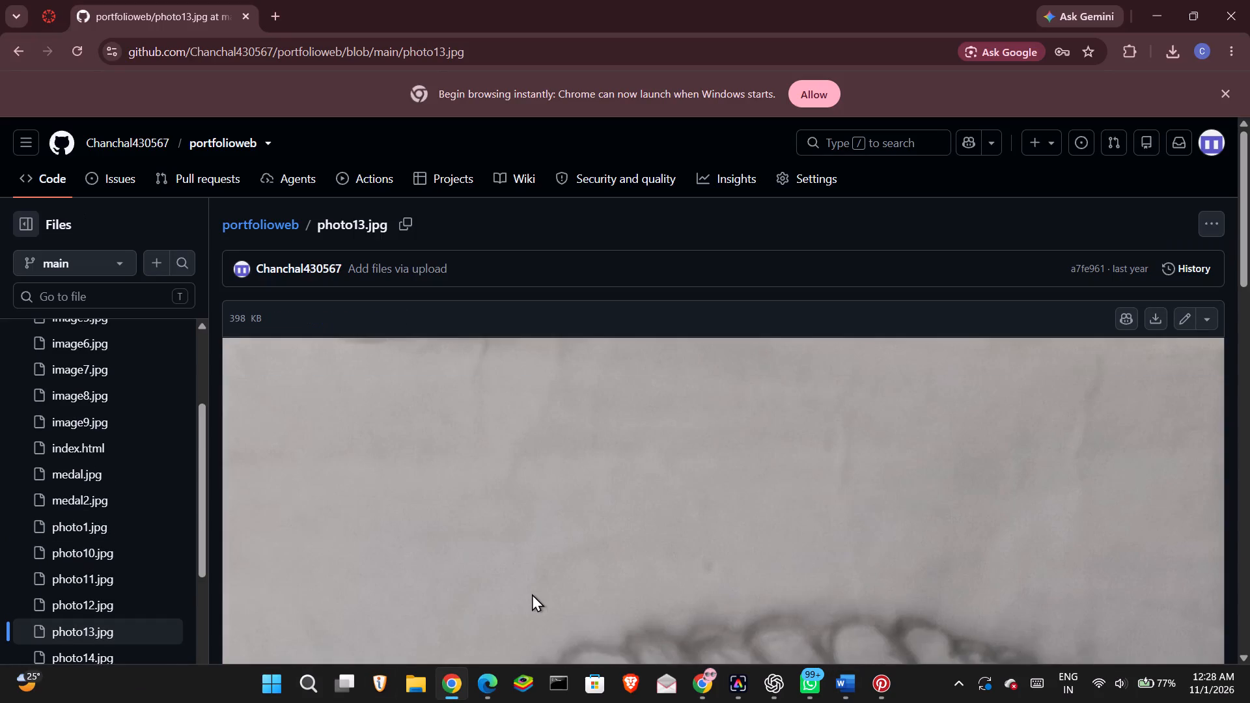
{"action": "scroll", "coordinate": [532, 594], "scroll_direction": "down", "scroll_amount": 2}
{"action": "right_click", "coordinate": [532, 594]}
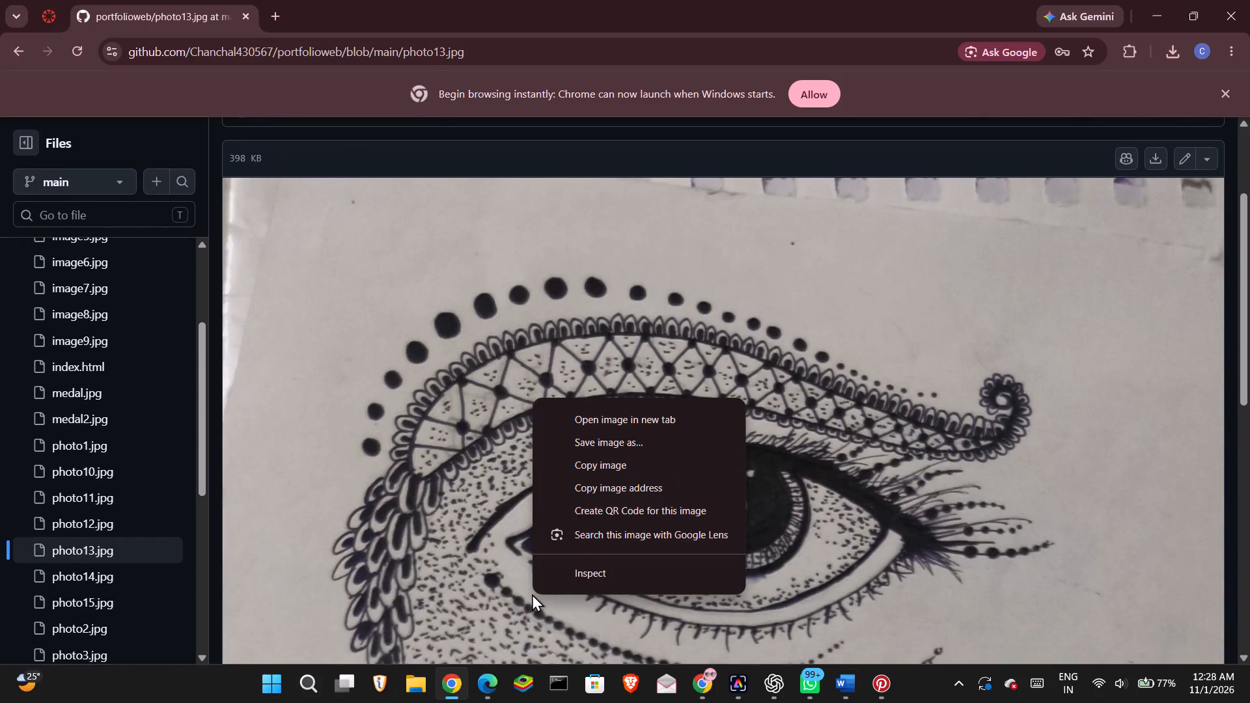
{"action": "left_click", "coordinate": [620, 466]}
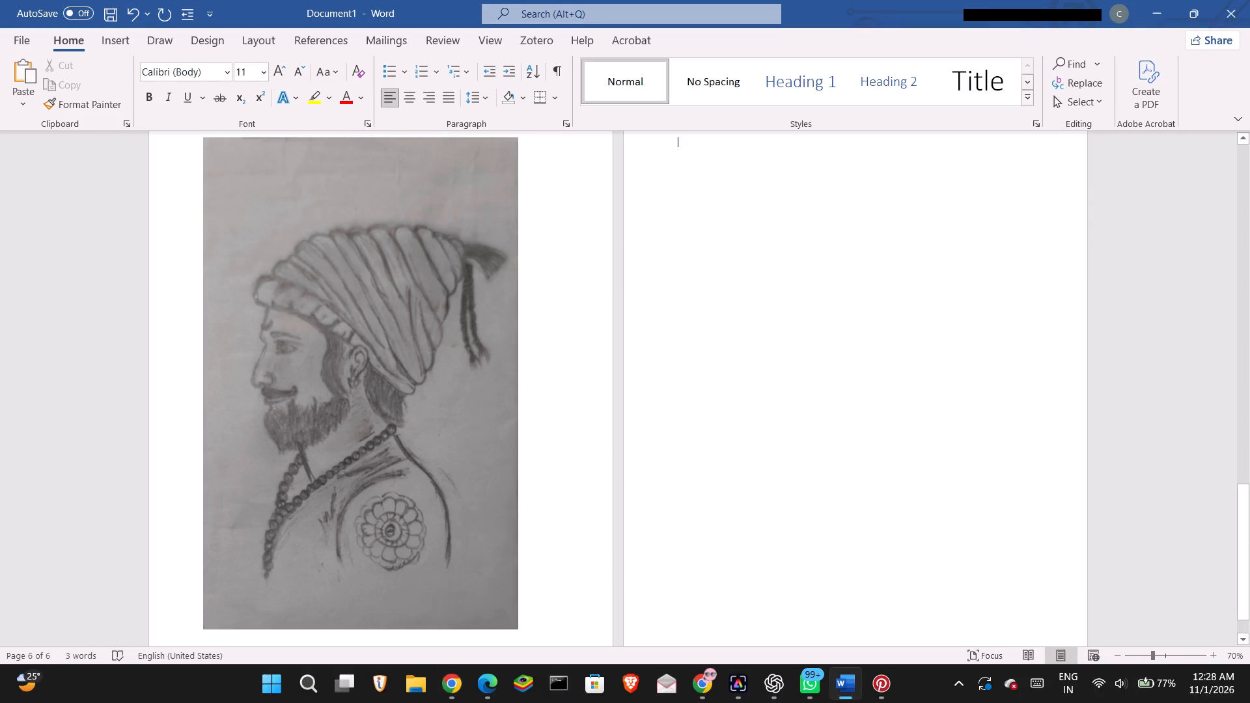
Paste the copied eye drawing onto page 6 of Document1 and add seven new lines after it to start page 7.
{"action": "left_click", "coordinate": [755, 162]}
{"action": "key", "text": "ctrl+v"}
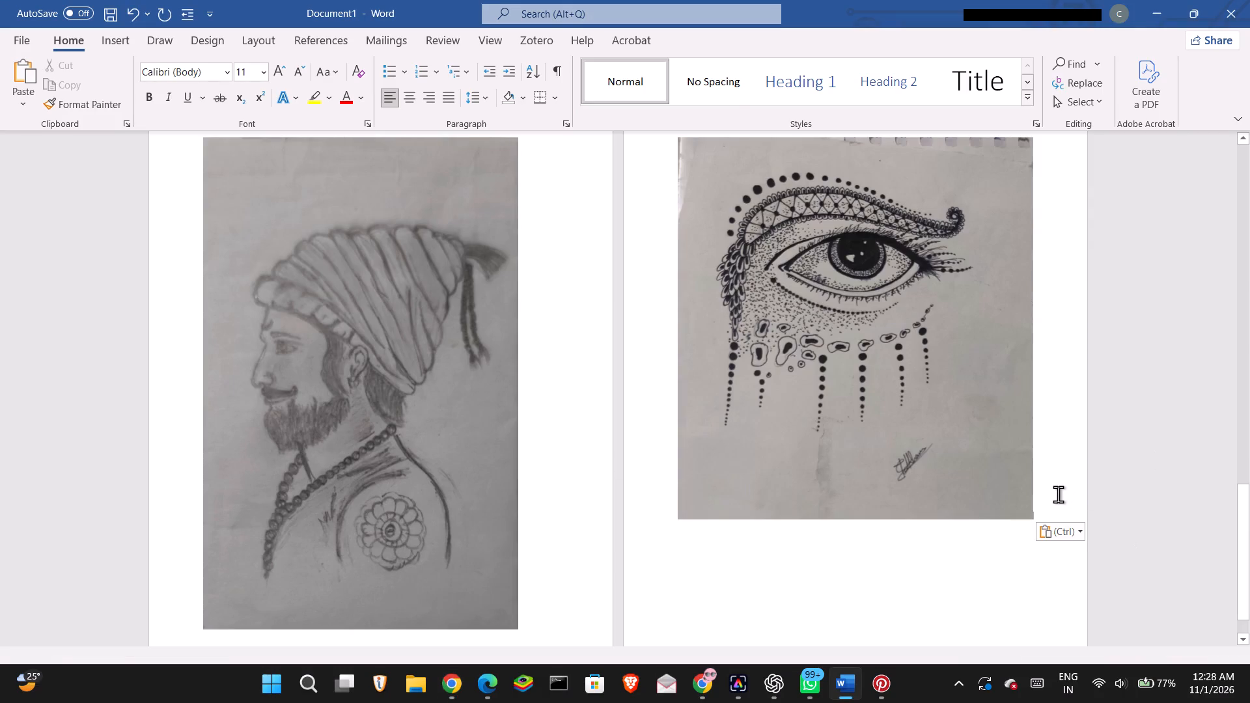
{"action": "left_click", "coordinate": [1058, 495]}
{"action": "key", "text": "Return"}
{"action": "key", "text": "Return"}
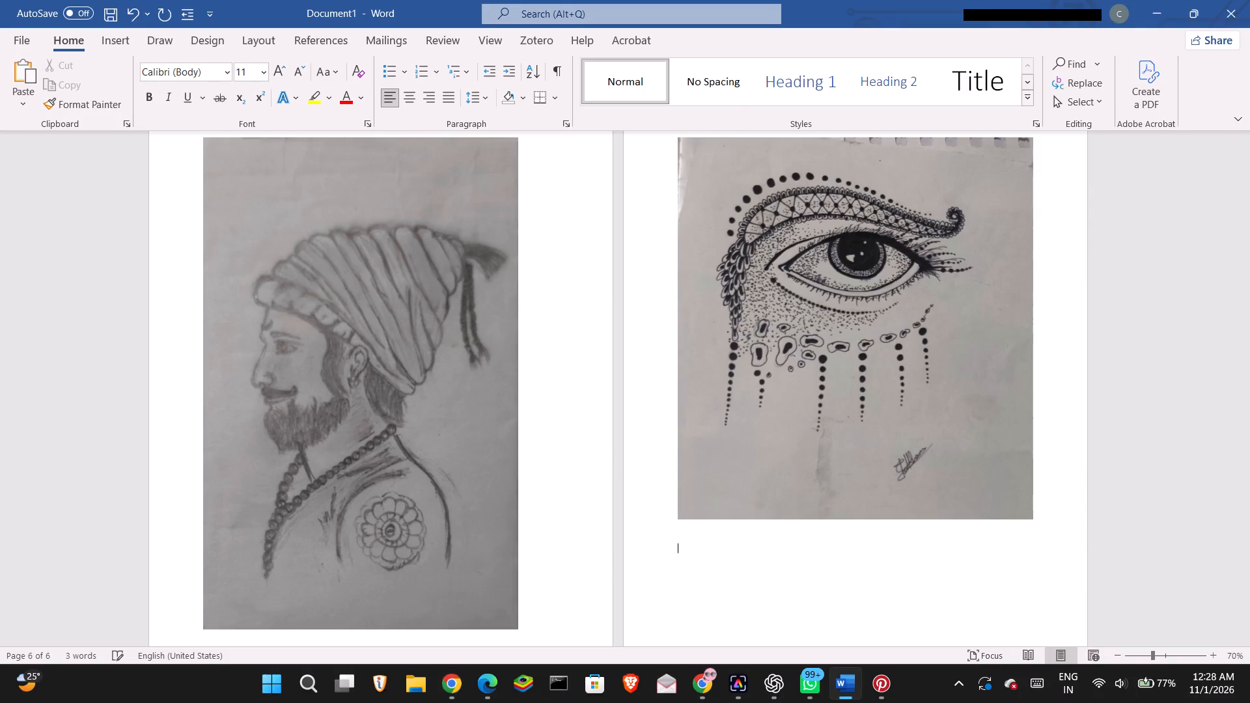
{"action": "key", "text": "Return"}
{"action": "key", "text": "Return"}
{"action": "key", "text": "Return"}
{"action": "key", "text": "Return"}
{"action": "key", "text": "Return"}
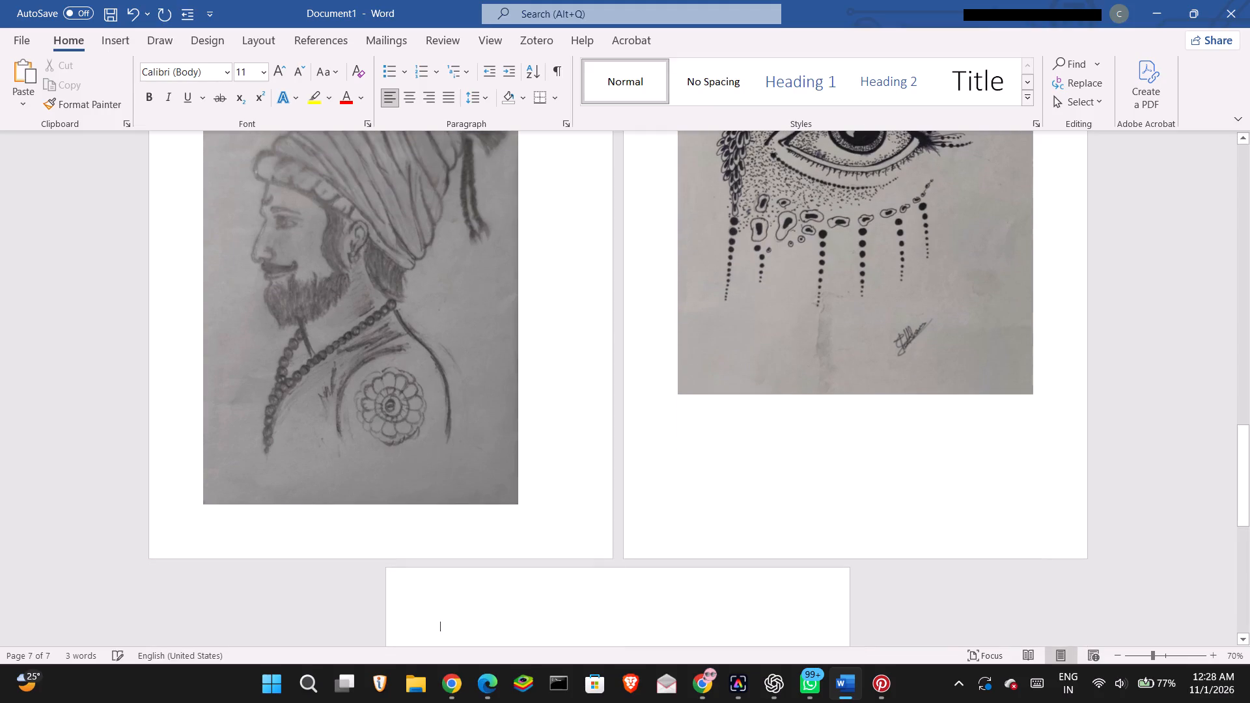
{"action": "left_click", "coordinate": [1058, 495]}
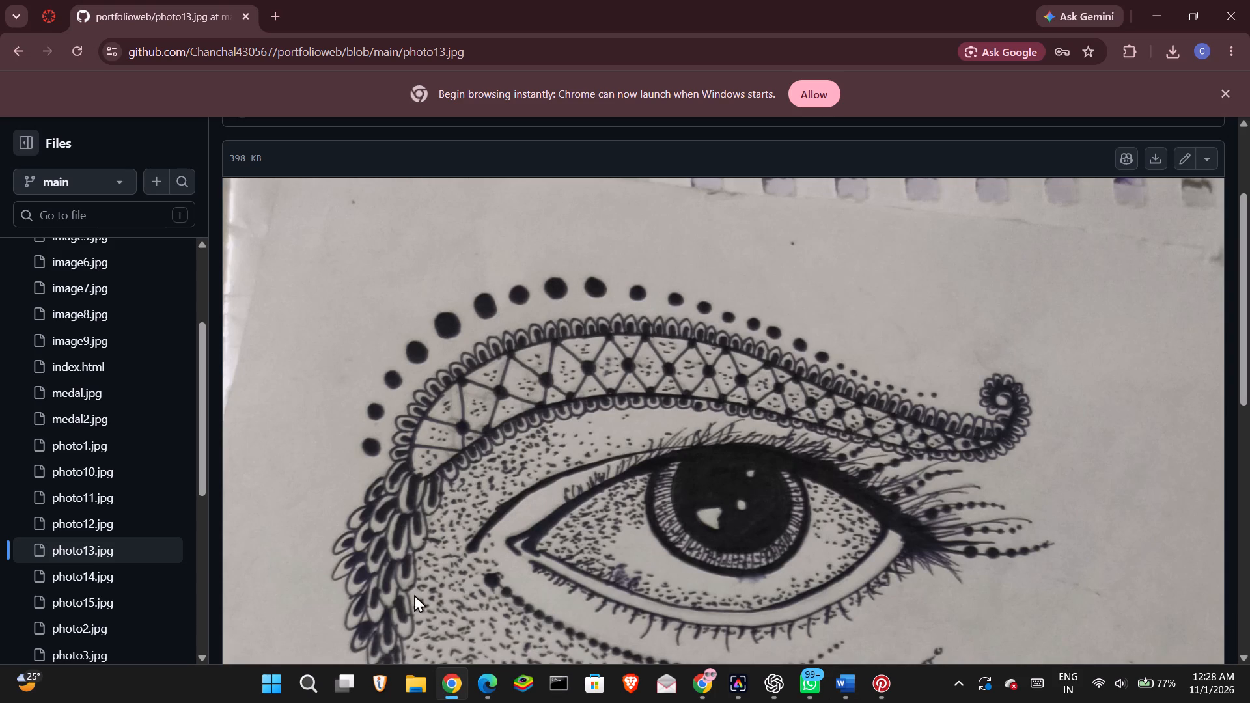
Switch to the browser and open photo14.jpg in the portfolioweb repository.
{"action": "left_click", "coordinate": [77, 570]}
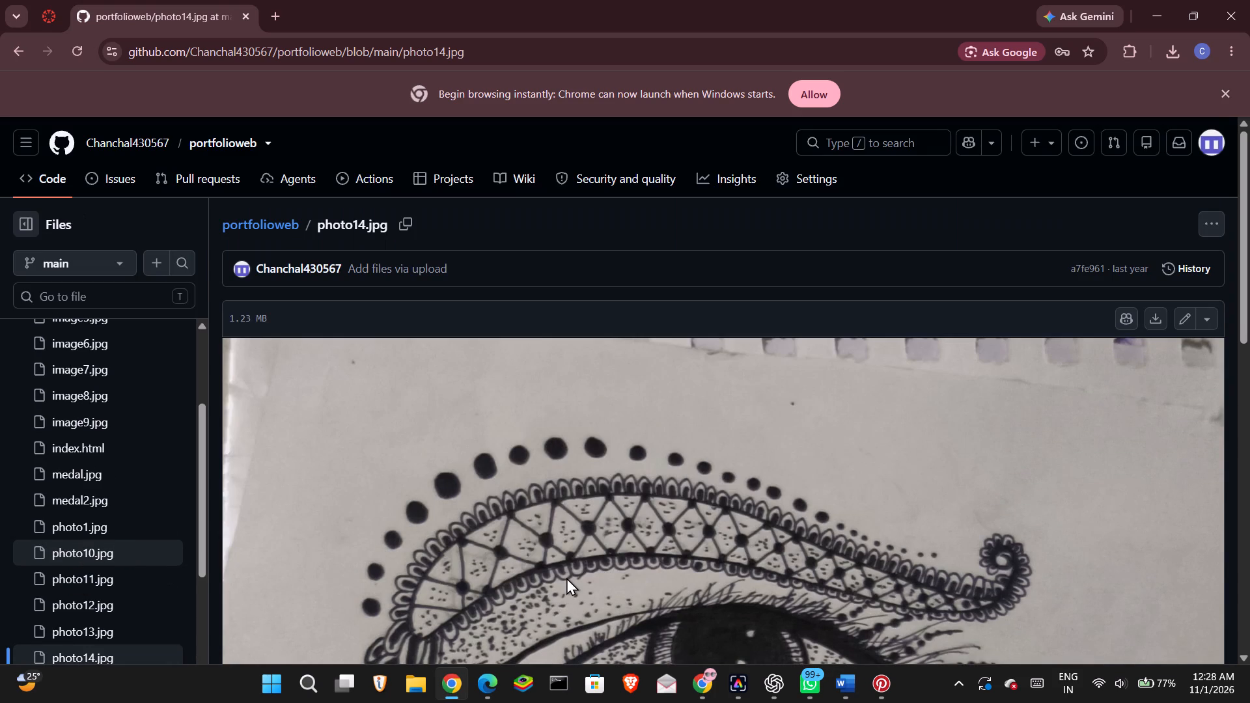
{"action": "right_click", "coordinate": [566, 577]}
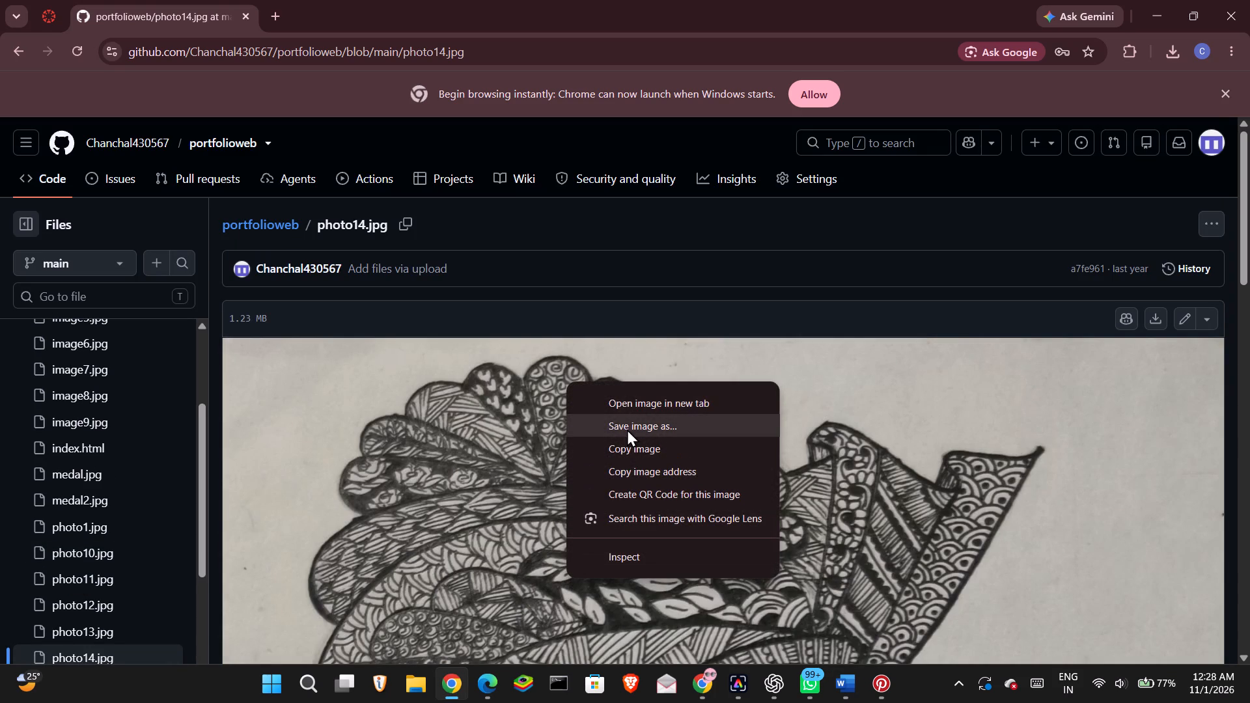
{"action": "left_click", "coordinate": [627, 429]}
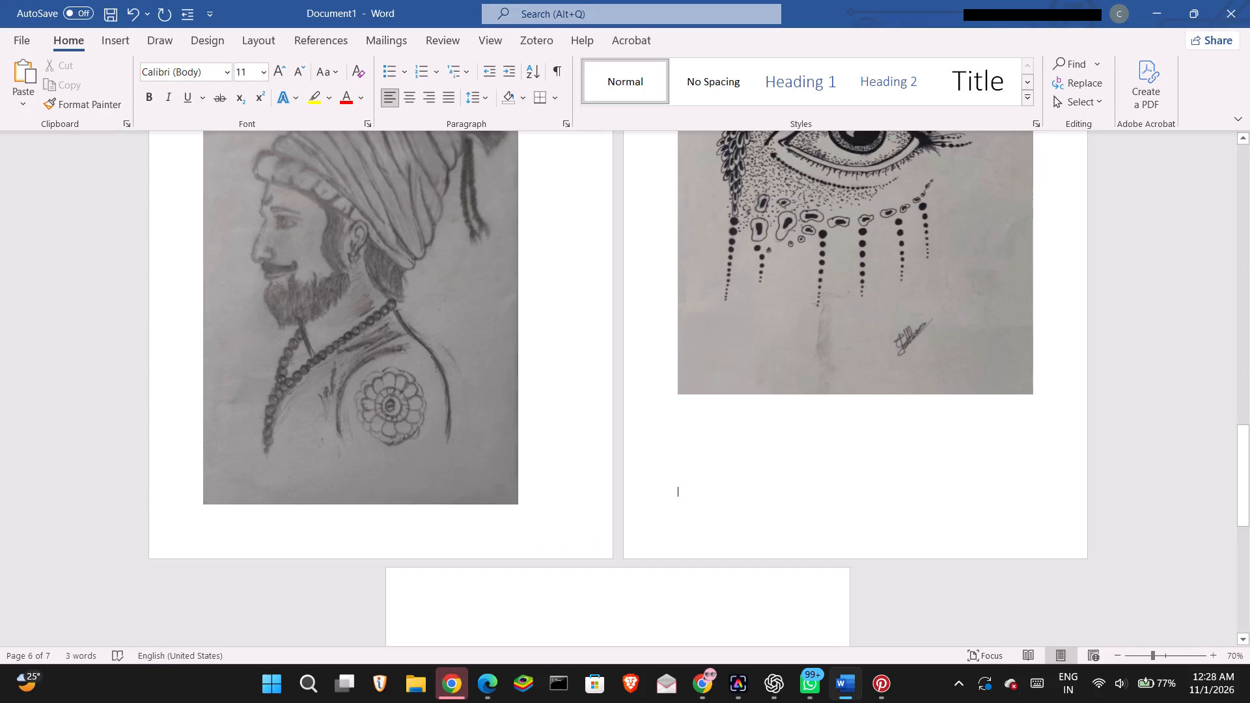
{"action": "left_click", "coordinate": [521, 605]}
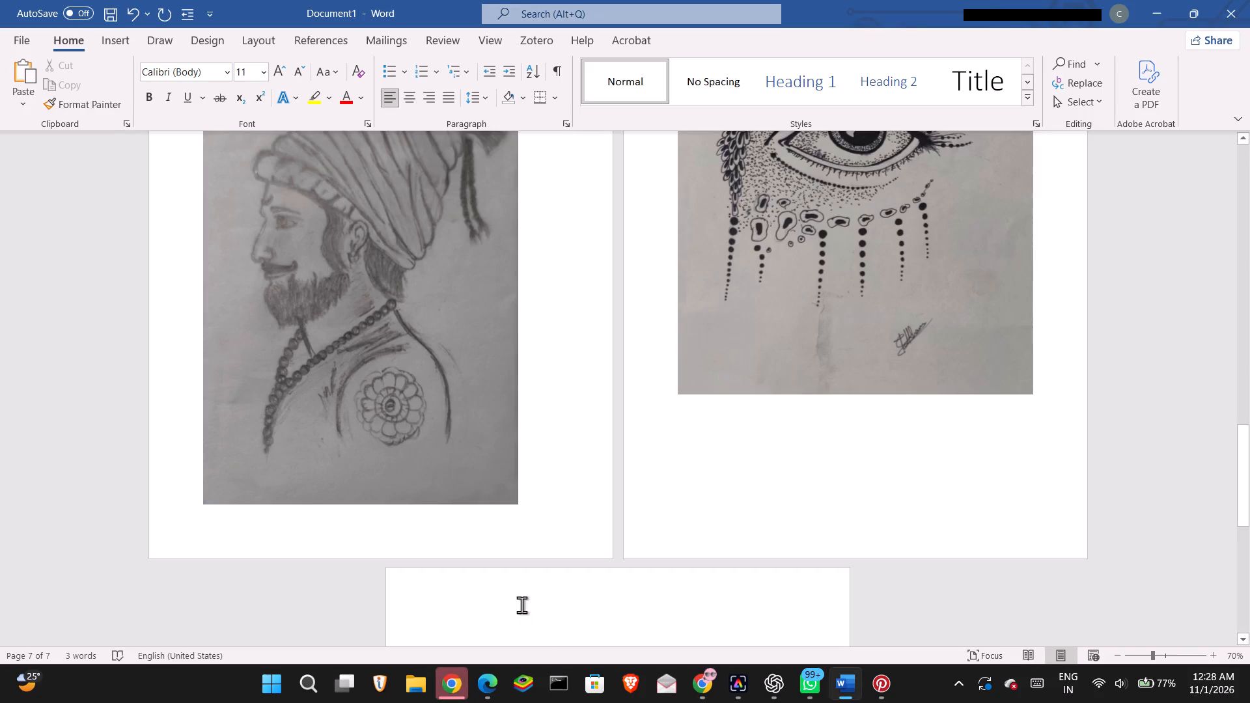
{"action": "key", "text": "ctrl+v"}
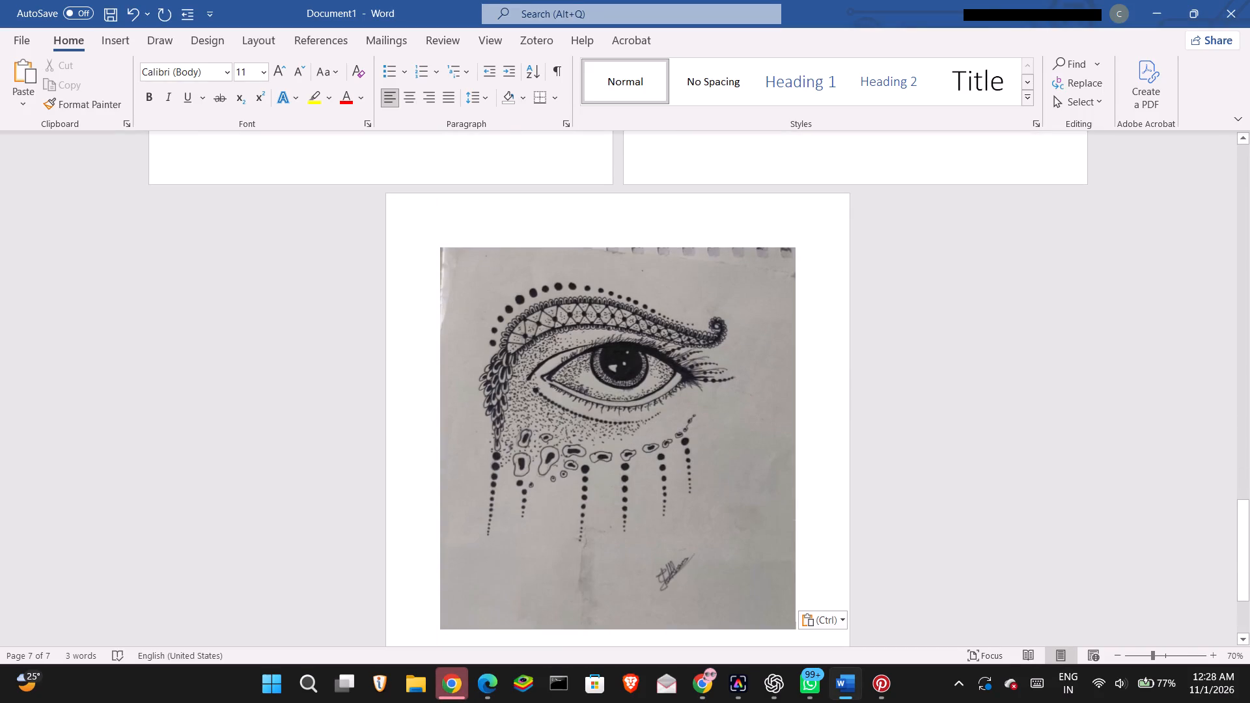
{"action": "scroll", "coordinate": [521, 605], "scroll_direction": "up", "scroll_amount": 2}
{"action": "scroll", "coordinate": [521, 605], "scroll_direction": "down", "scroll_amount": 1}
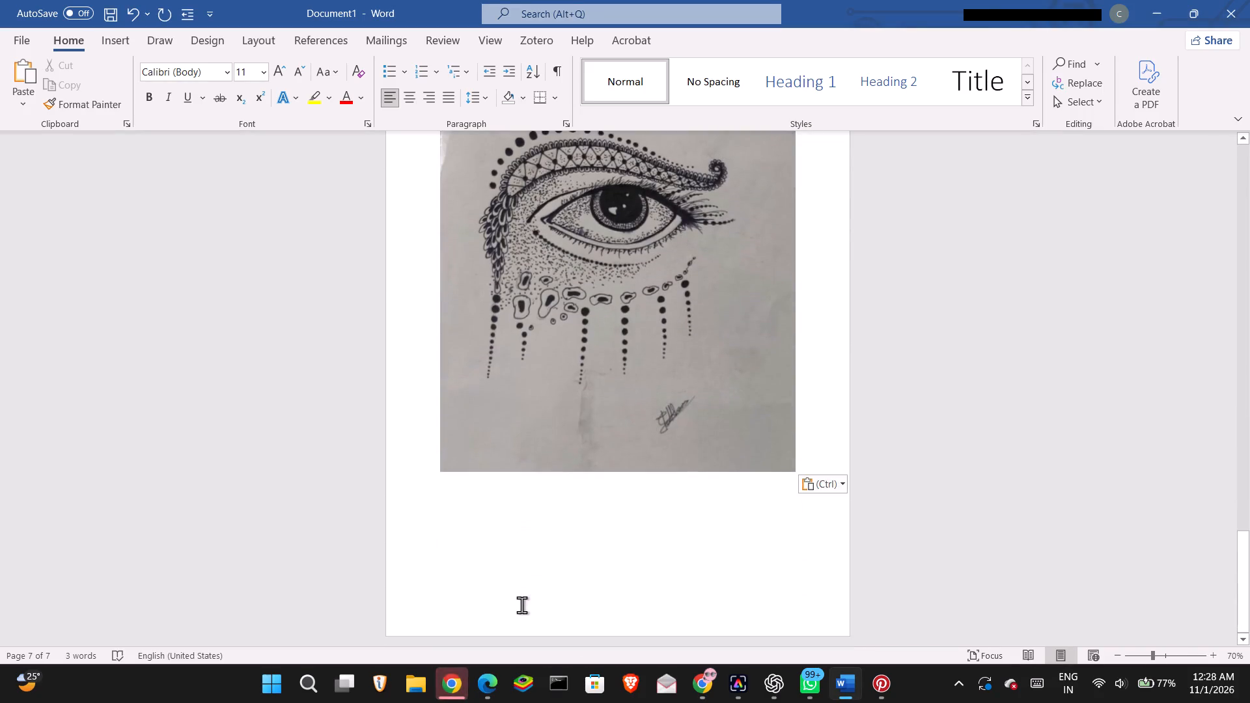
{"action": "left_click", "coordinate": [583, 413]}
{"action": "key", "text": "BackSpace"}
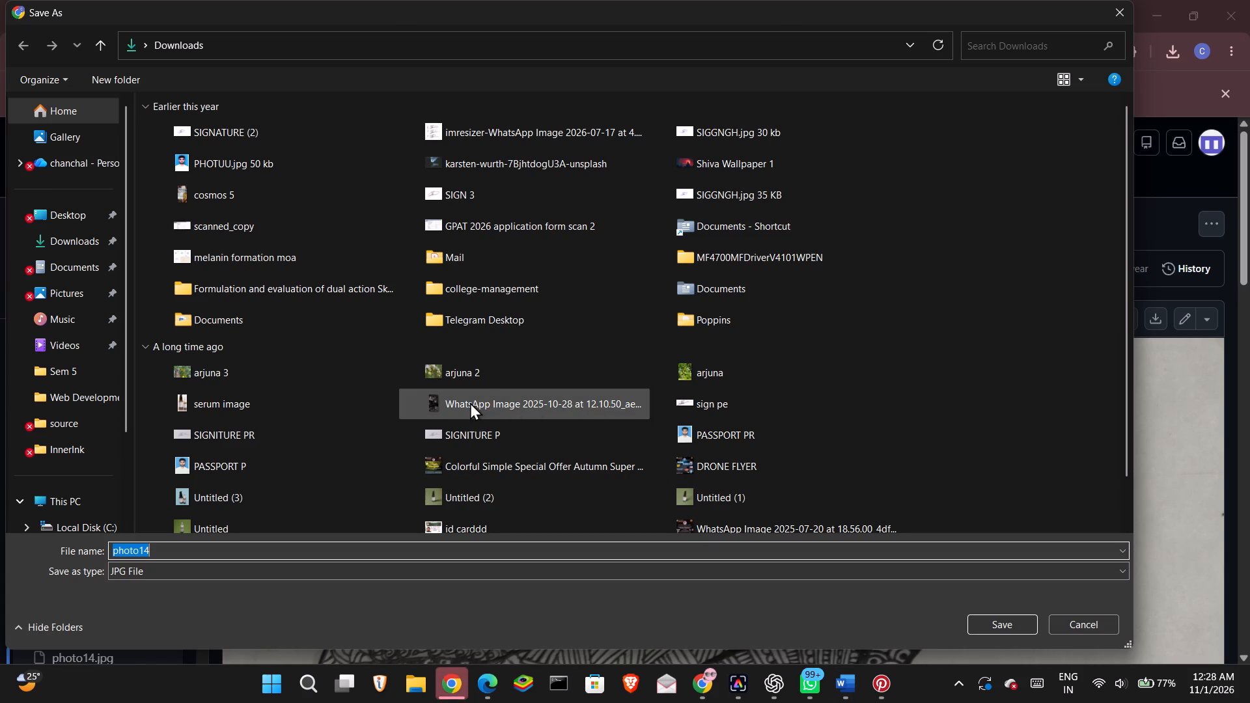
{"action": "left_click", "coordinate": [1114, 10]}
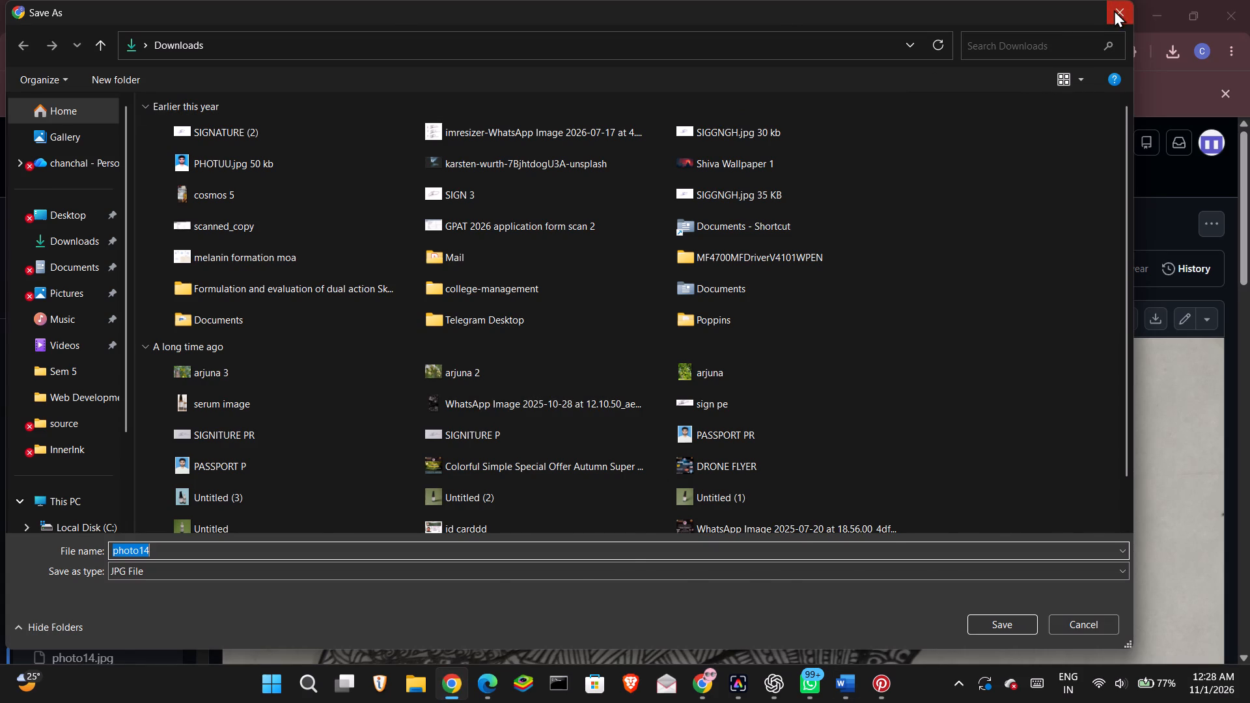
Copy the patterned headwrap woman drawing from photo14.jpg, paste it onto page 7 in Word and add a new line after it.
{"action": "right_click", "coordinate": [594, 475]}
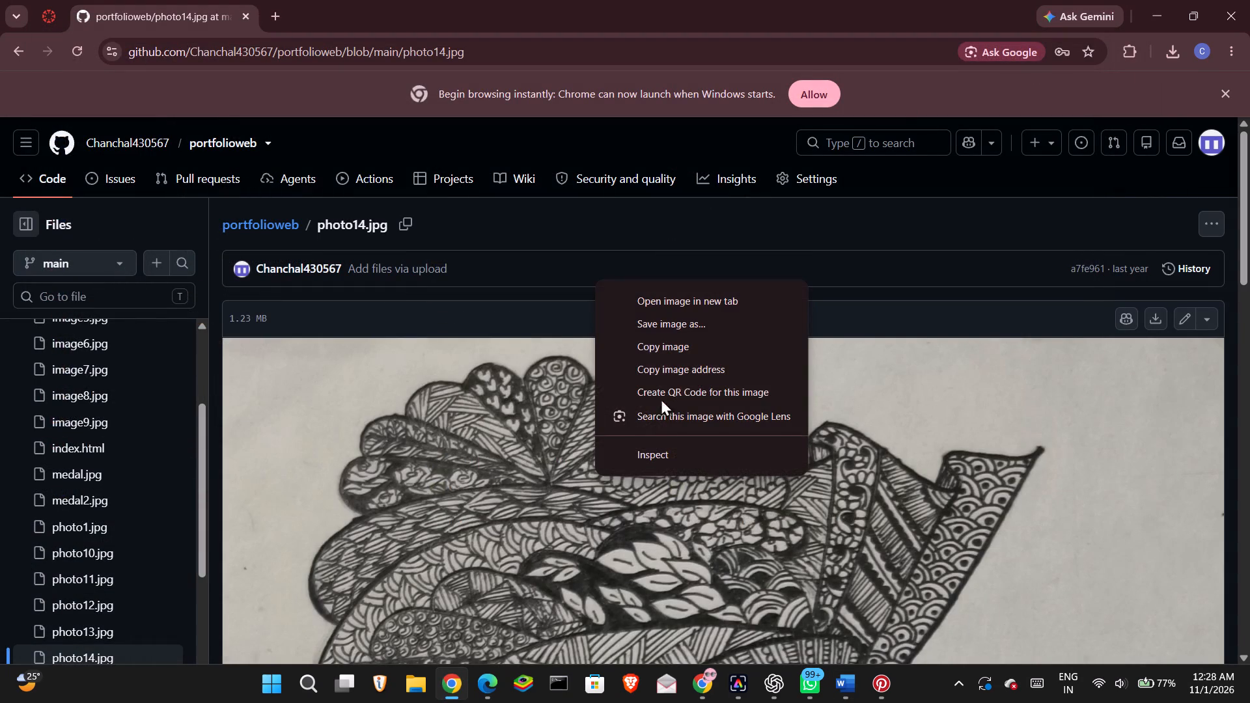
{"action": "left_click", "coordinate": [687, 350]}
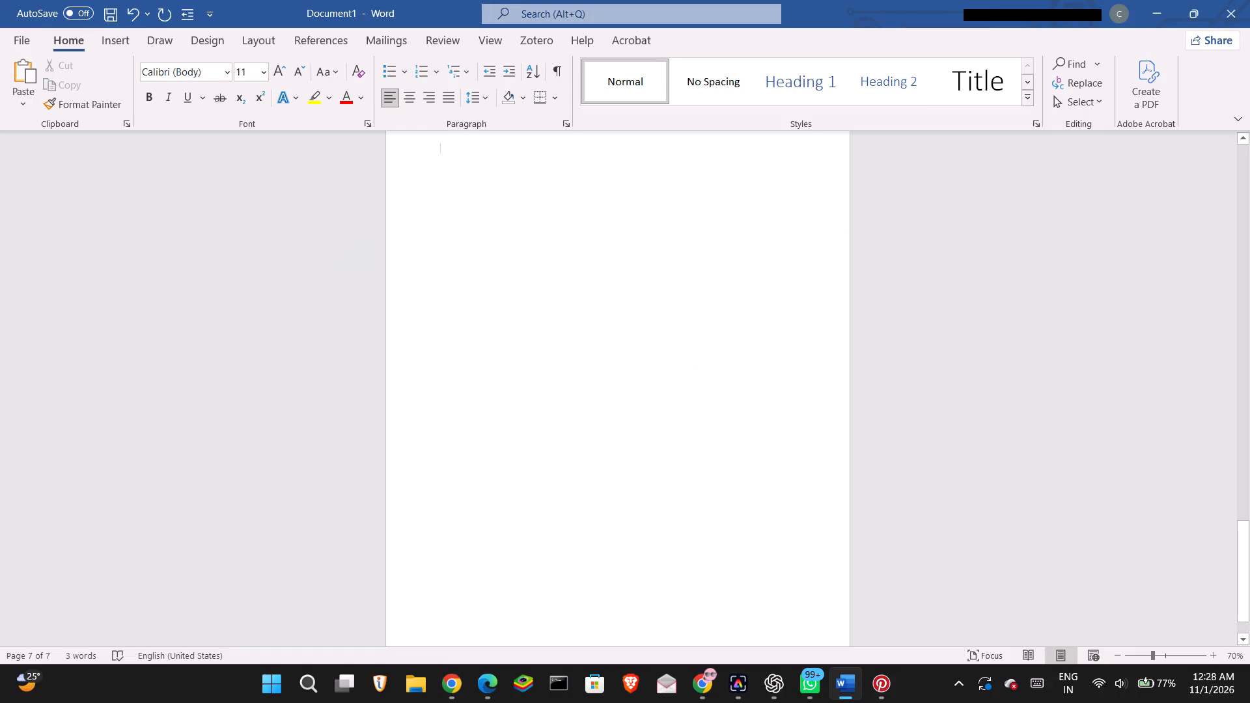
{"action": "left_click", "coordinate": [480, 179]}
{"action": "key", "text": "ctrl+v"}
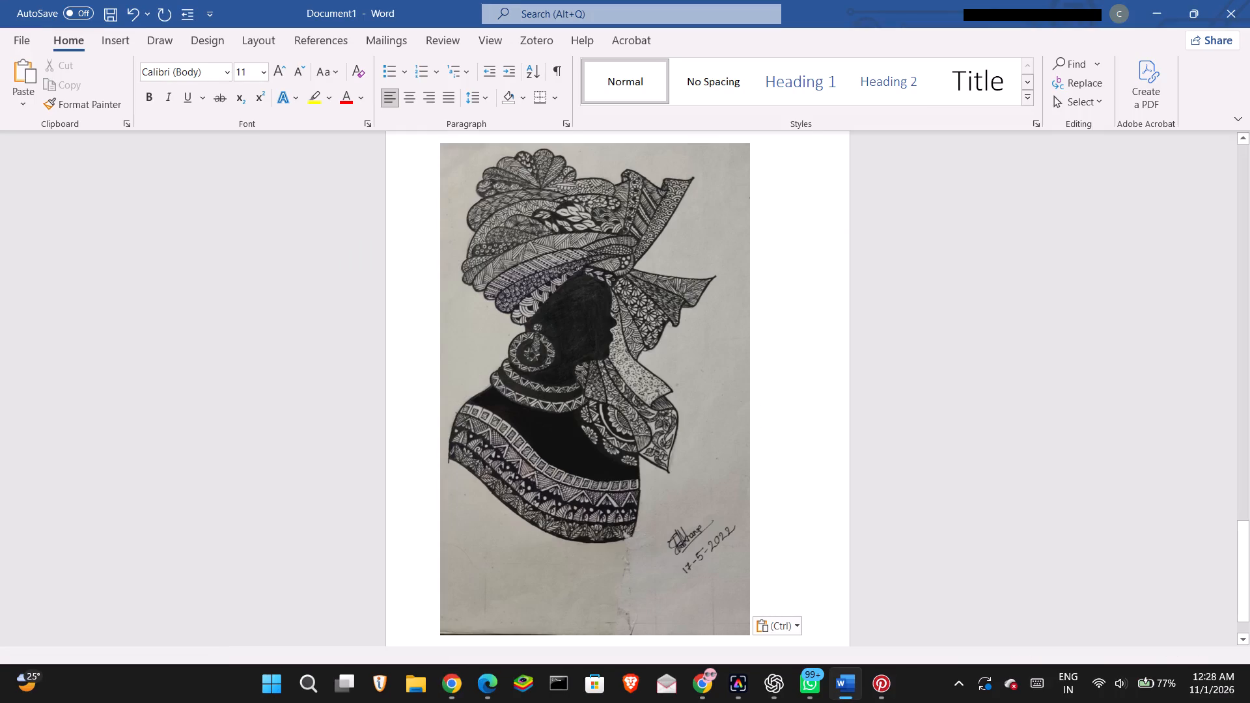
{"action": "left_click", "coordinate": [787, 575]}
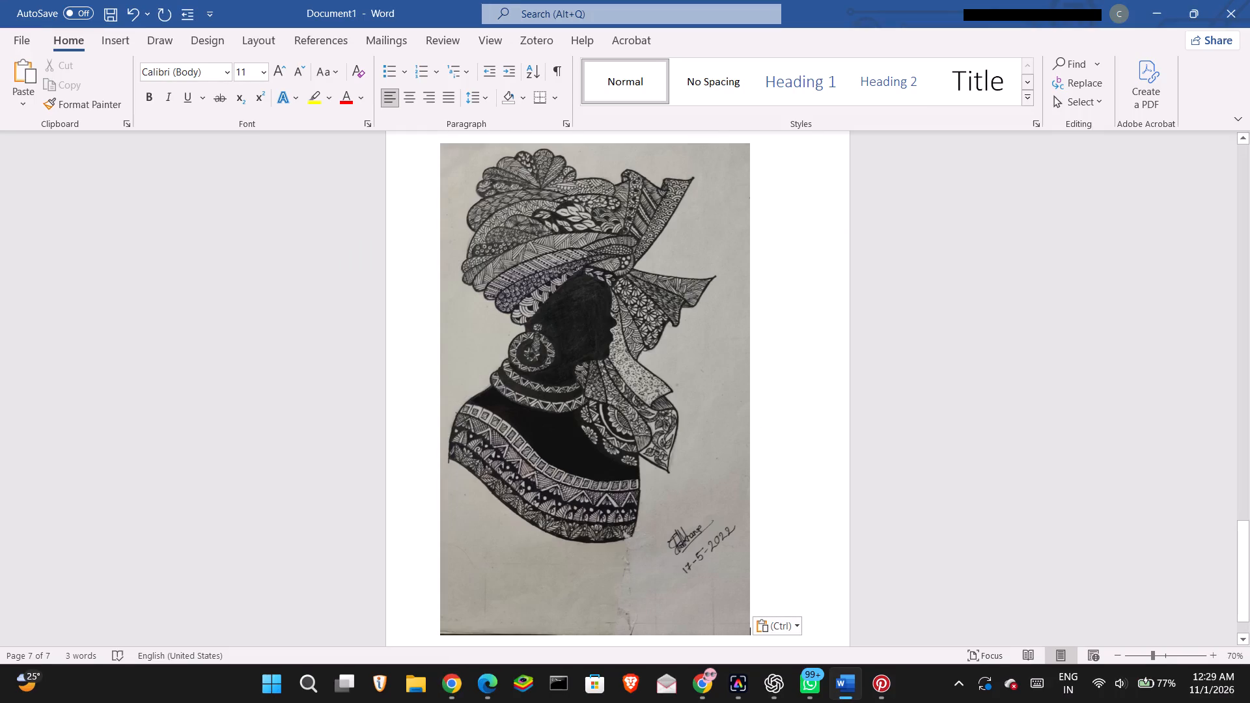
{"action": "key", "text": "Return"}
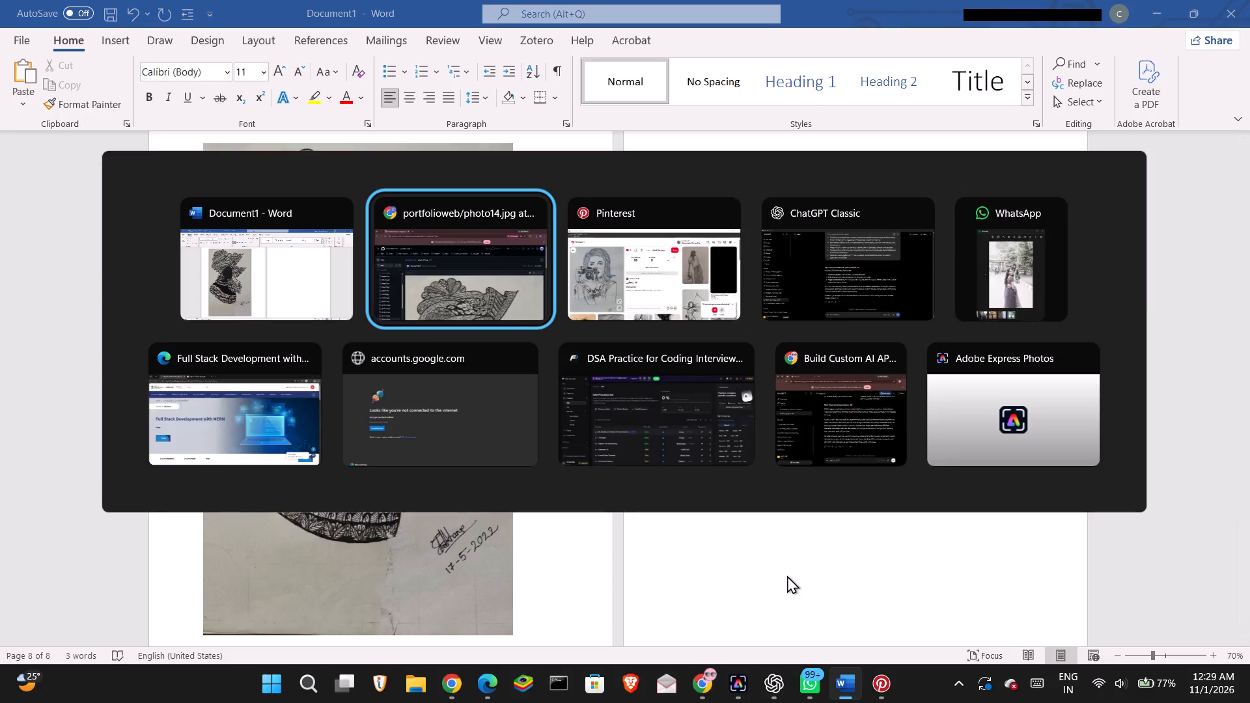
Copy the "hope" arrow and hanging ornaments drawing from photo15.jpg, paste it onto page 8 in Word and add a new line after it.
{"action": "scroll", "coordinate": [54, 572], "scroll_direction": "down", "scroll_amount": 1}
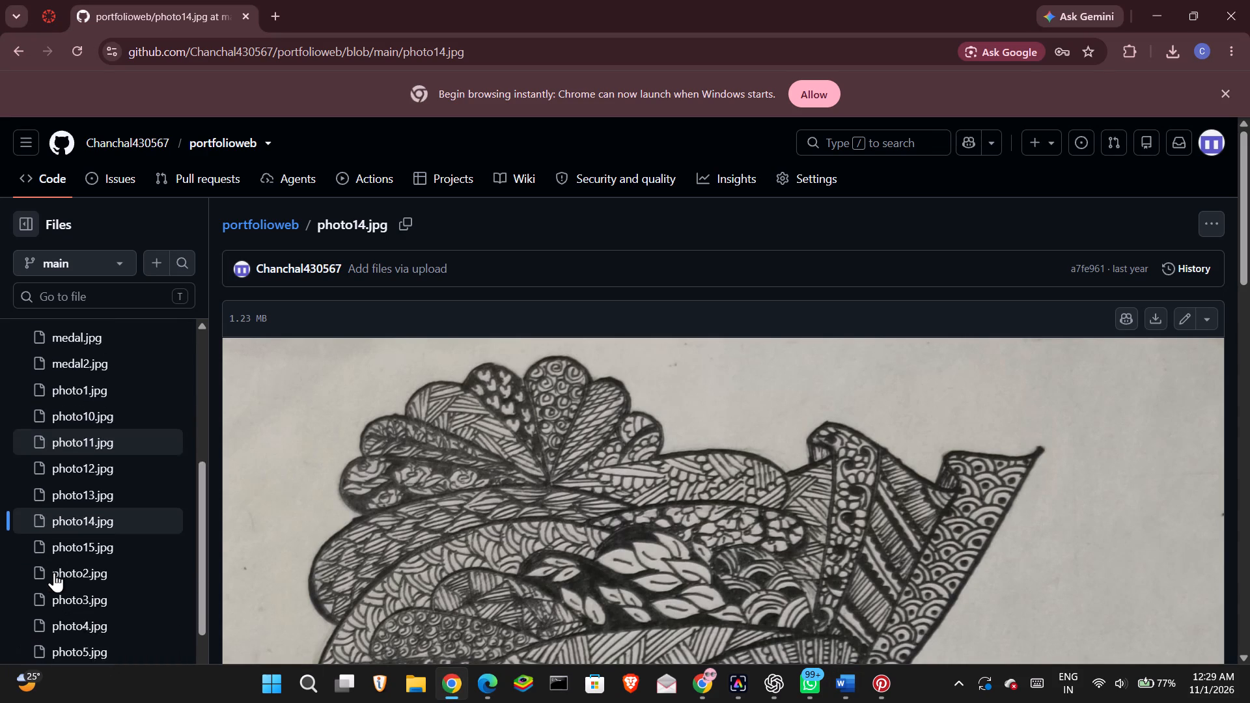
{"action": "scroll", "coordinate": [54, 572], "scroll_direction": "down", "scroll_amount": 2}
{"action": "left_click", "coordinate": [72, 514]}
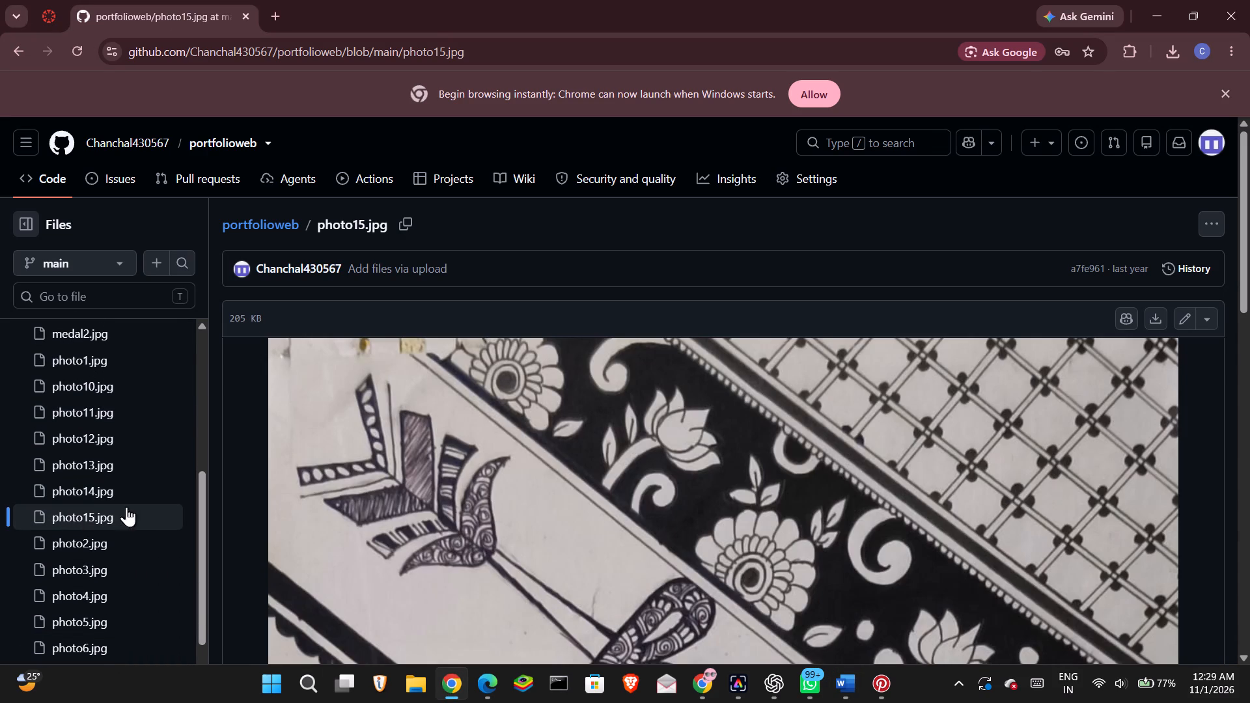
{"action": "scroll", "coordinate": [576, 509], "scroll_direction": "down", "scroll_amount": 8}
{"action": "right_click", "coordinate": [576, 509]}
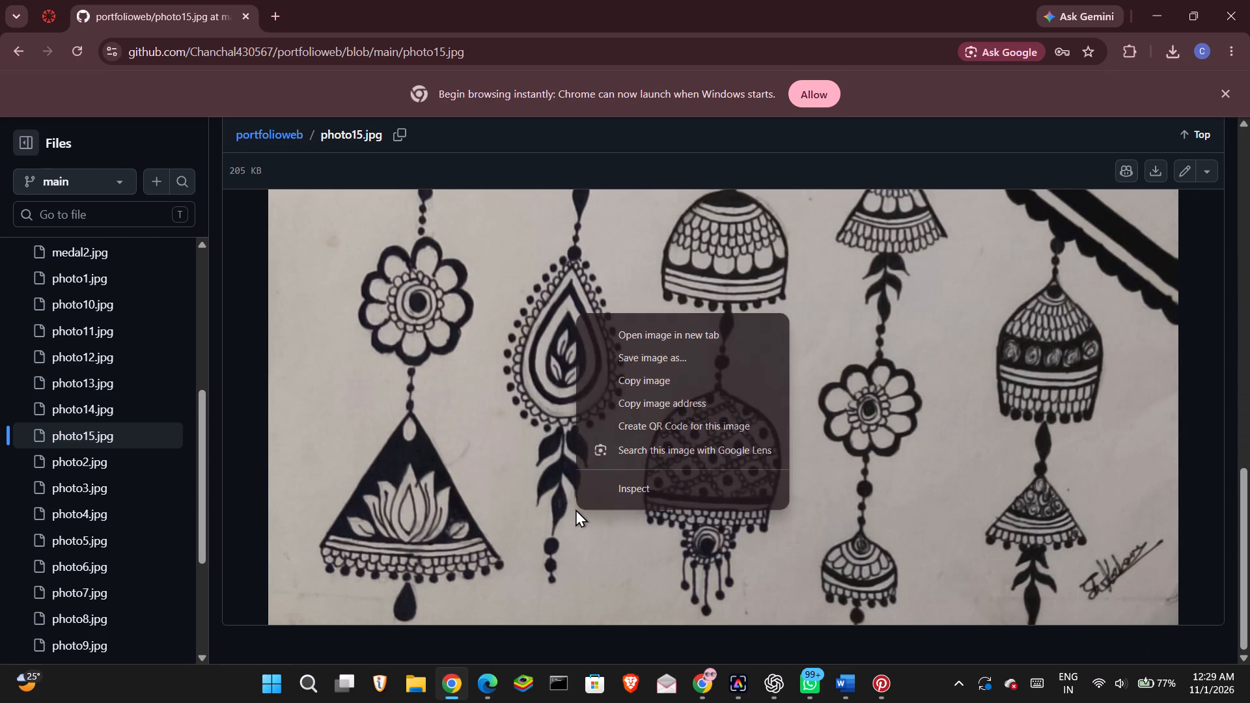
{"action": "left_click", "coordinate": [644, 381]}
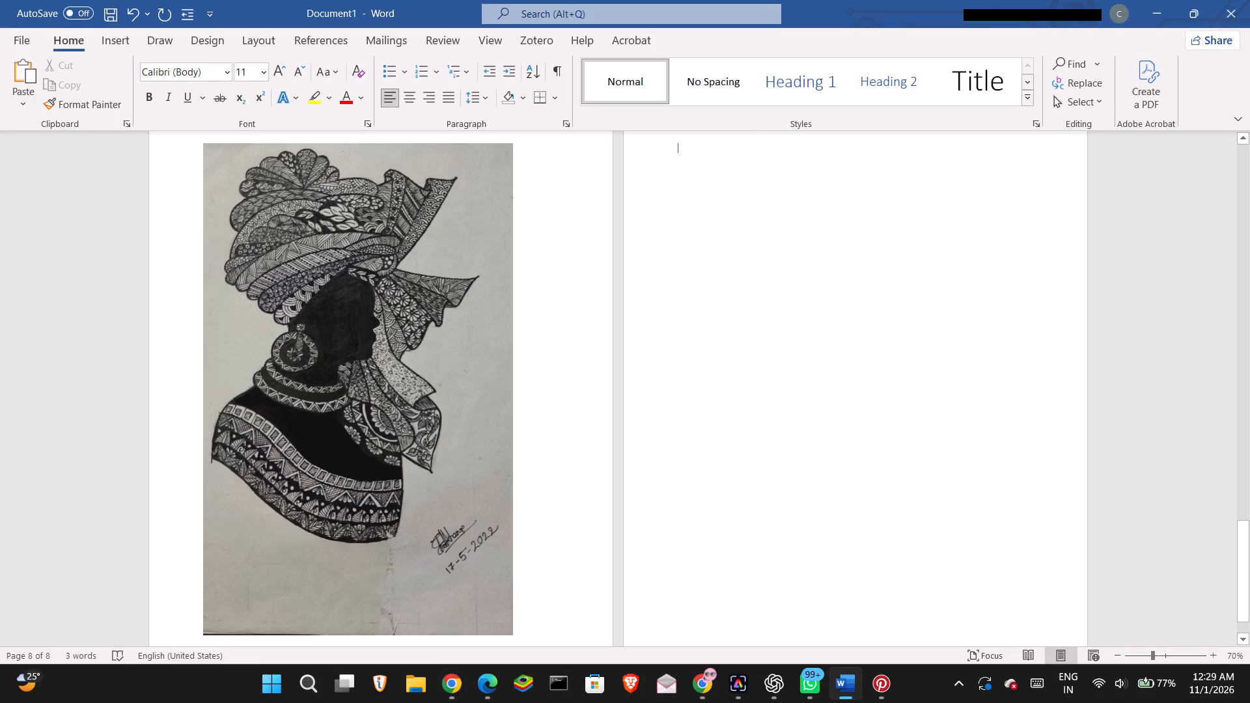
{"action": "left_click", "coordinate": [736, 148]}
{"action": "key", "text": "ctrl+v"}
{"action": "key", "text": "Return"}
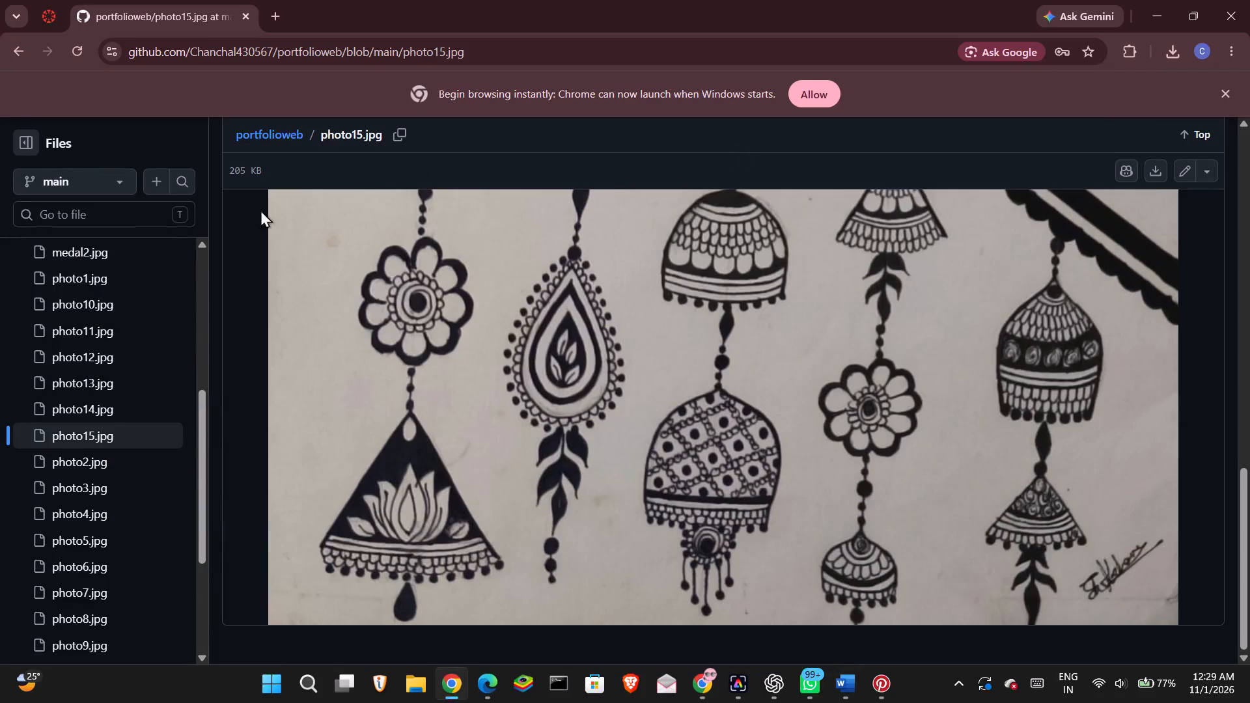
Copy the patterned elephant-head drawing from photo3.jpg in the repository, paste it onto page 9 in Word and add a new line after it.
{"action": "left_click", "coordinate": [67, 462]}
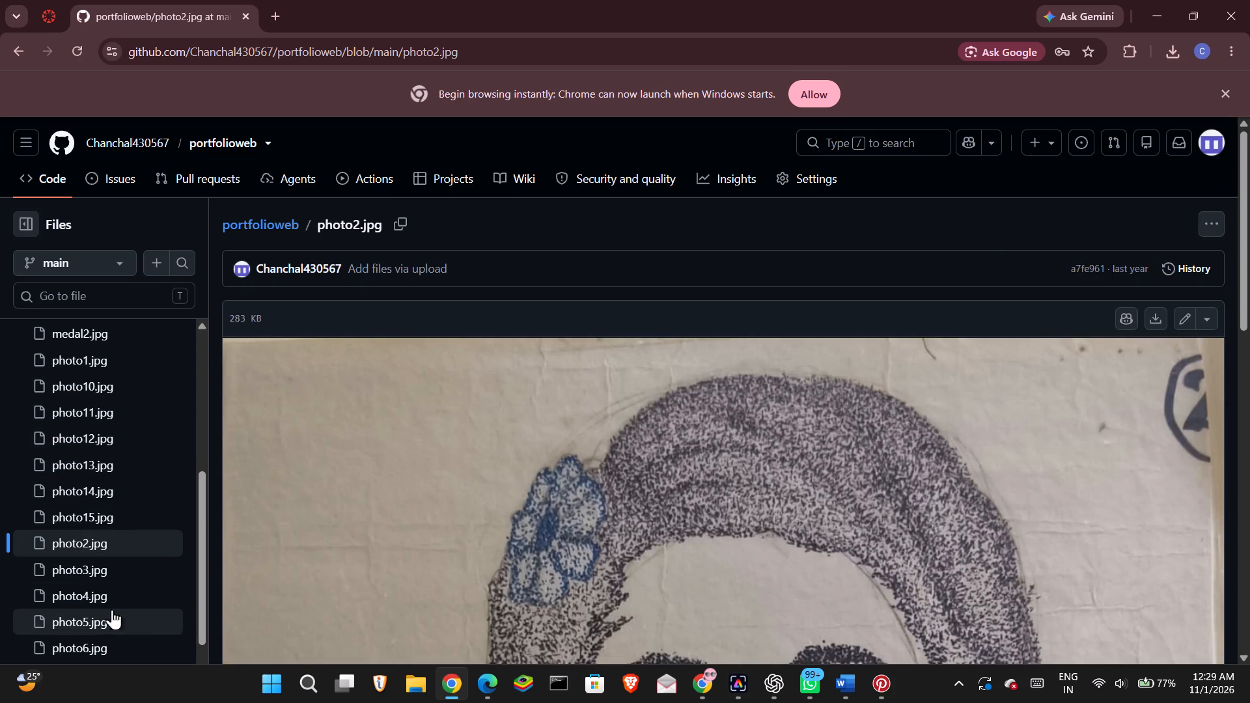
{"action": "left_click", "coordinate": [95, 571]}
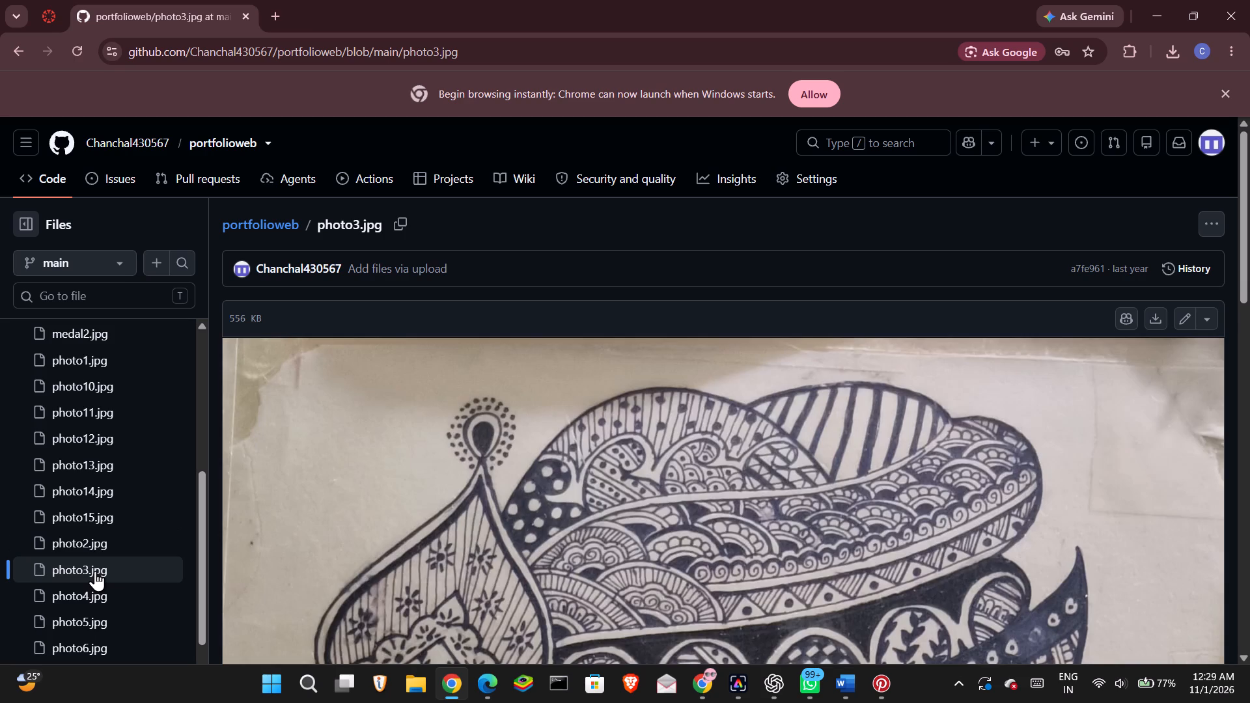
{"action": "right_click", "coordinate": [518, 581]}
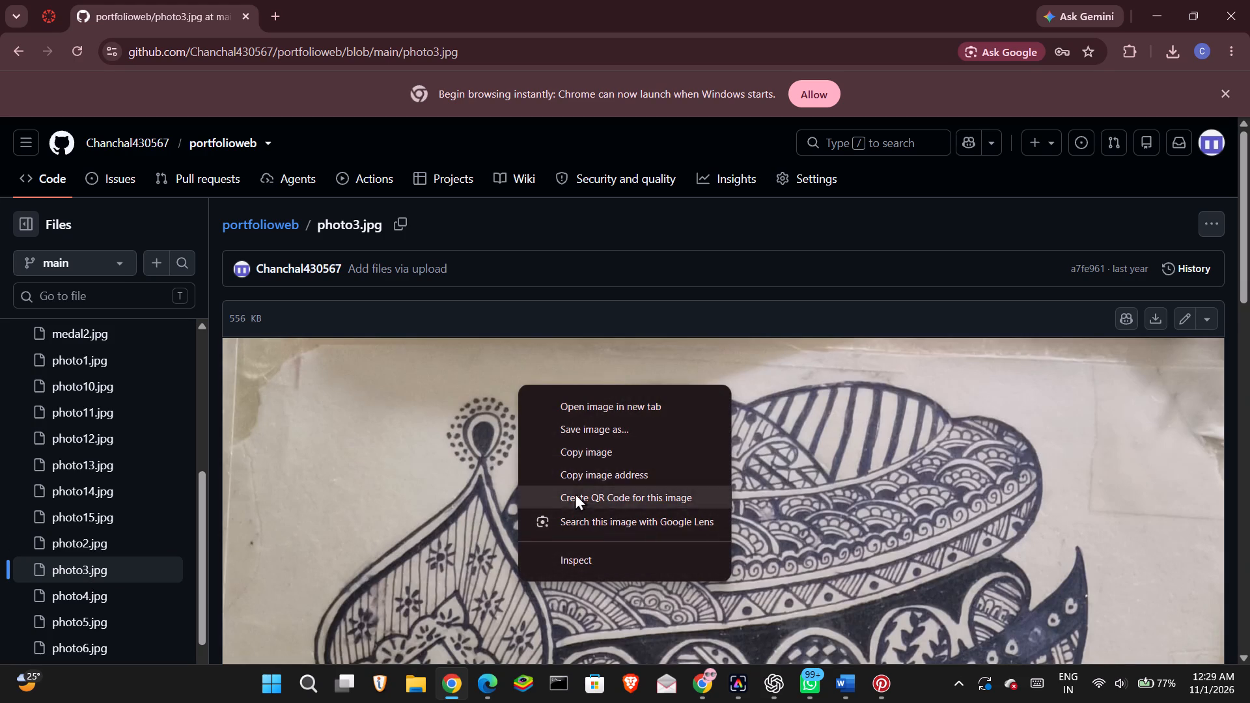
{"action": "left_click", "coordinate": [604, 451]}
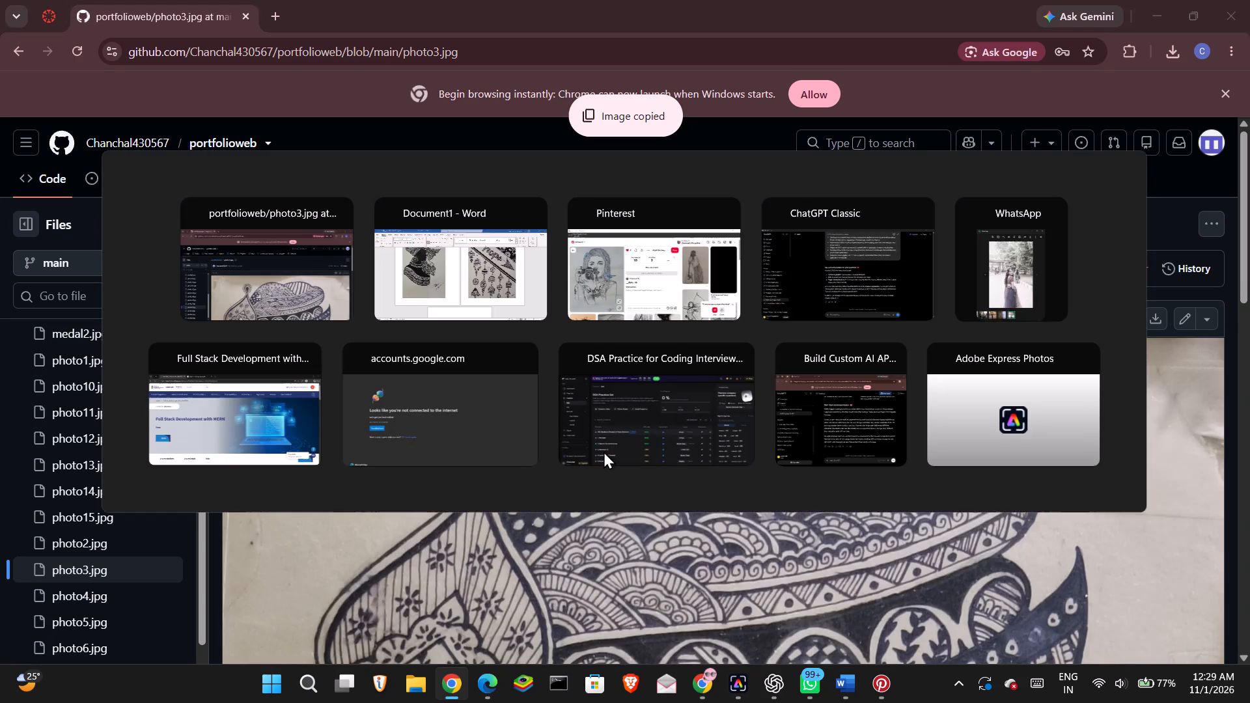
{"action": "left_click", "coordinate": [496, 627]}
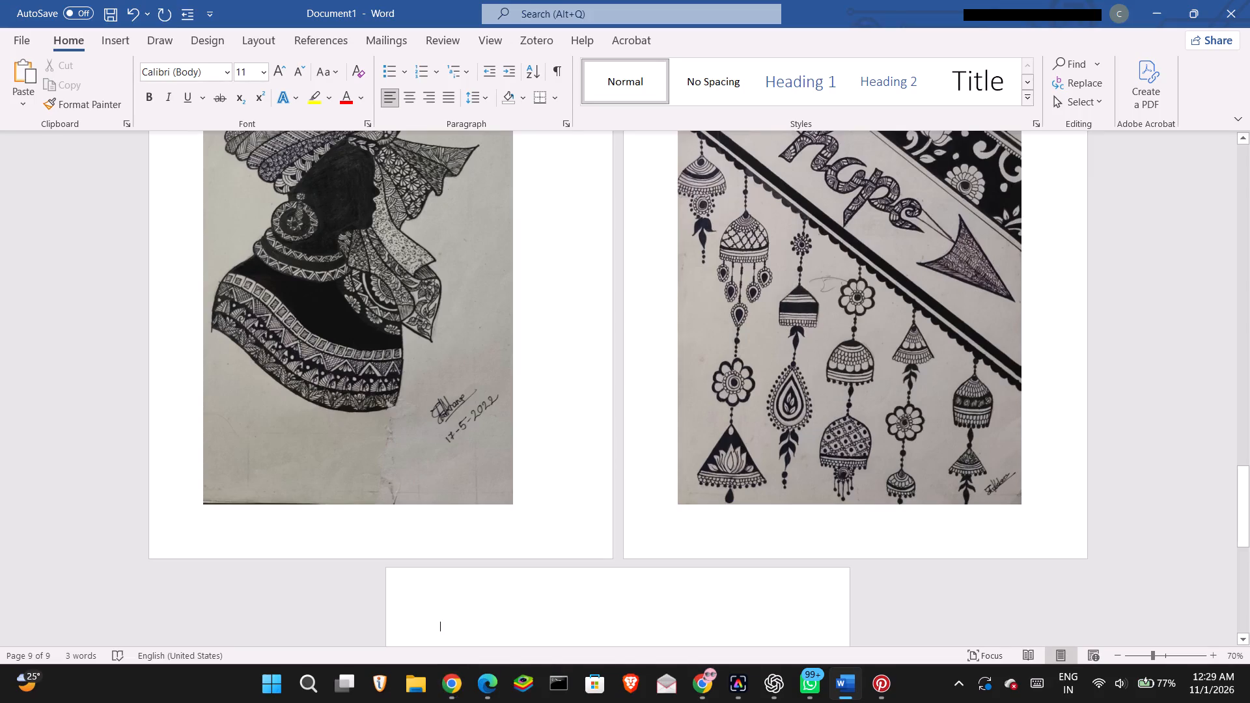
{"action": "key", "text": "ctrl+v"}
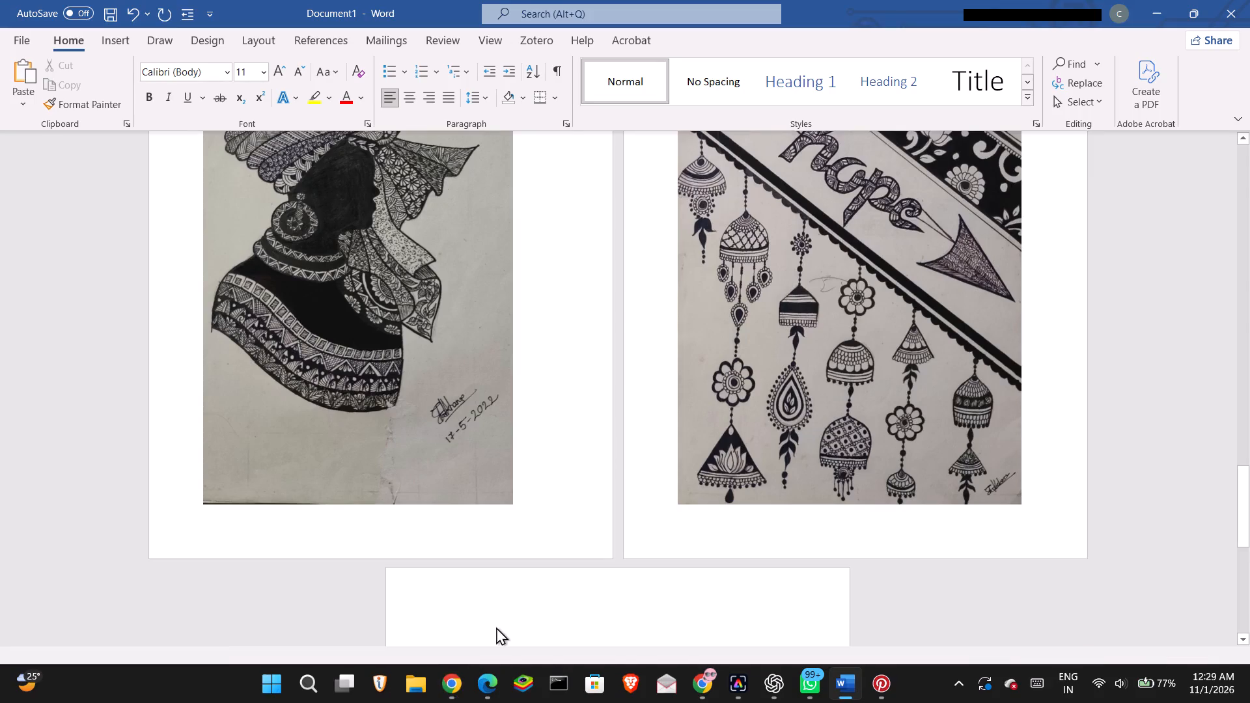
{"action": "key", "text": "Return"}
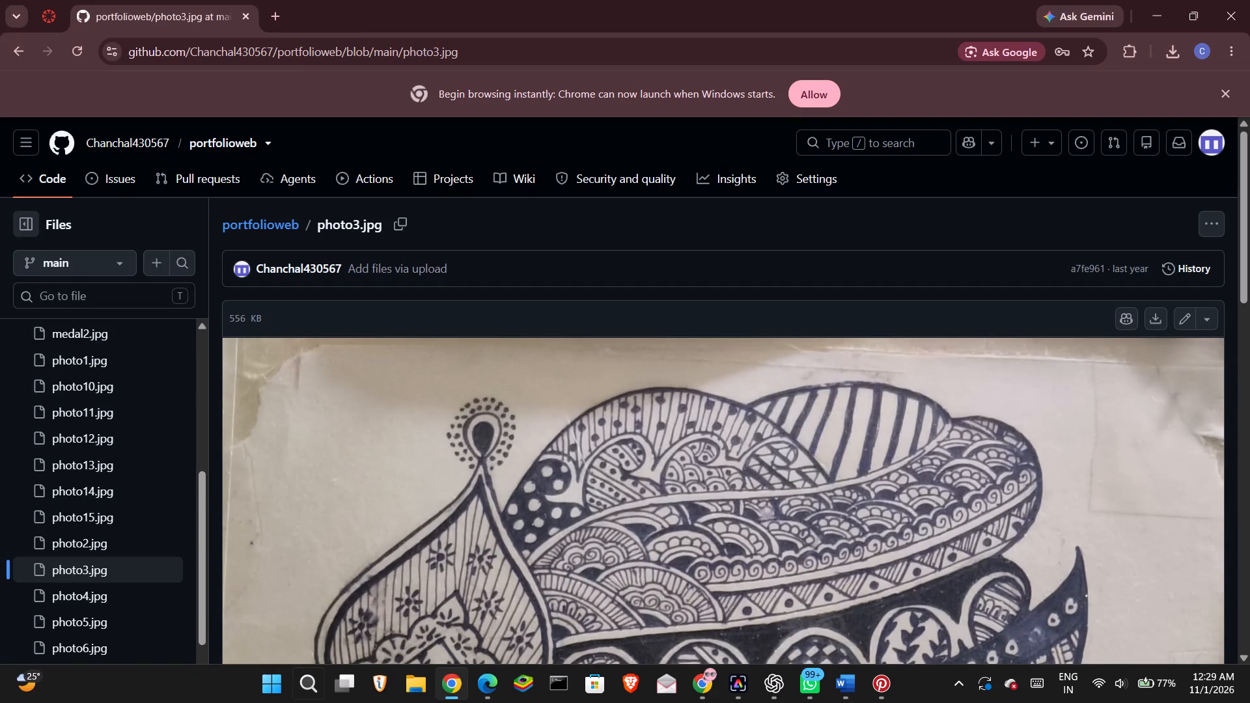
Copy the patterned "MONU." lettering from photo4.jpg in the repository, paste it onto page 10 in Word and add a new line after it.
{"action": "left_click", "coordinate": [64, 594]}
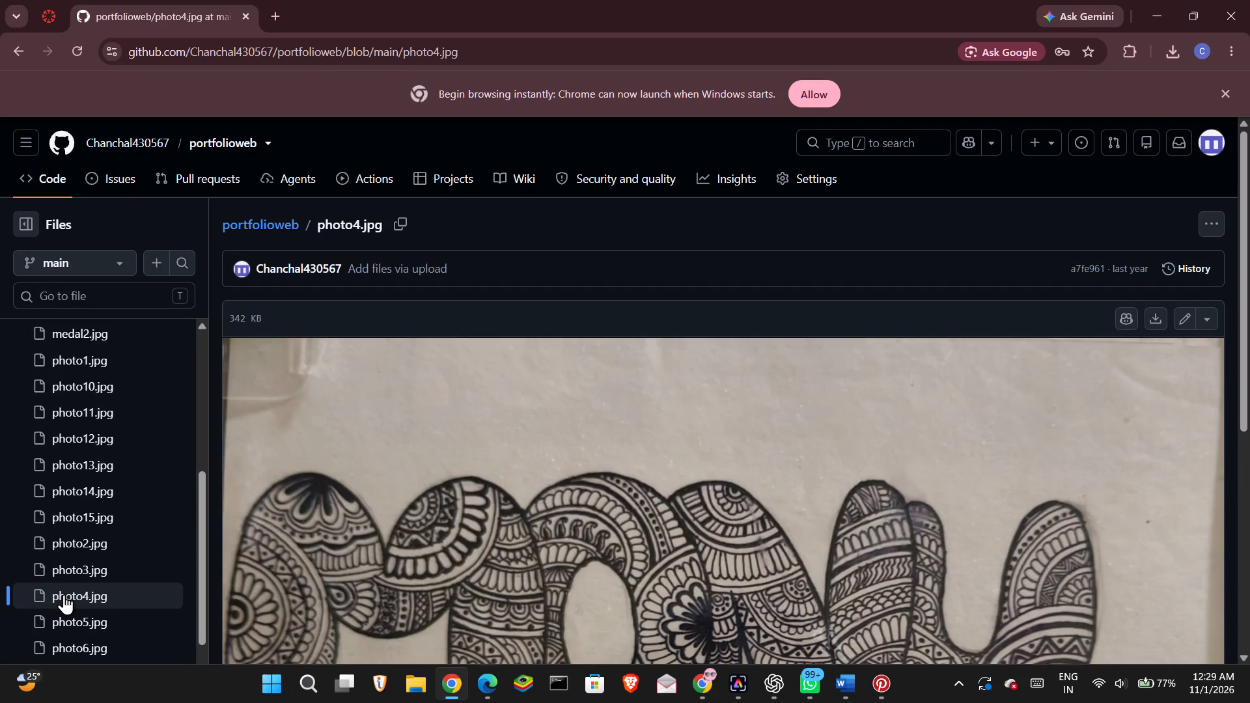
{"action": "right_click", "coordinate": [452, 510]}
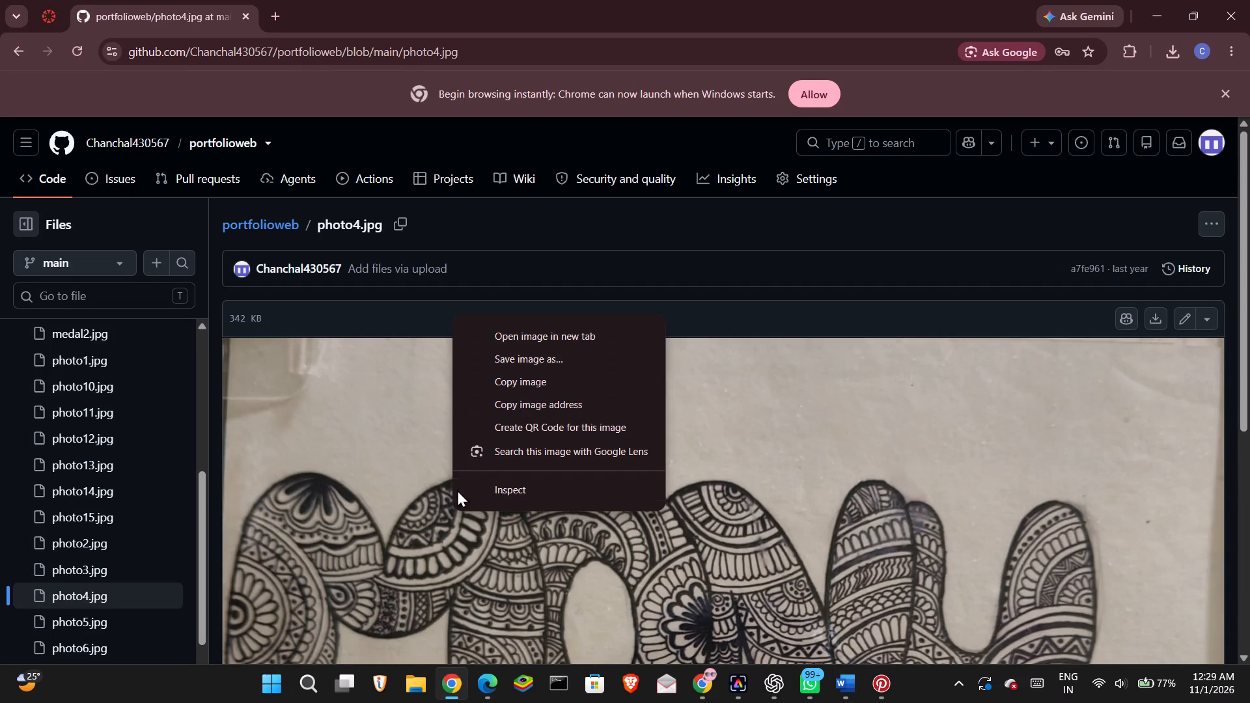
{"action": "left_click", "coordinate": [539, 378]}
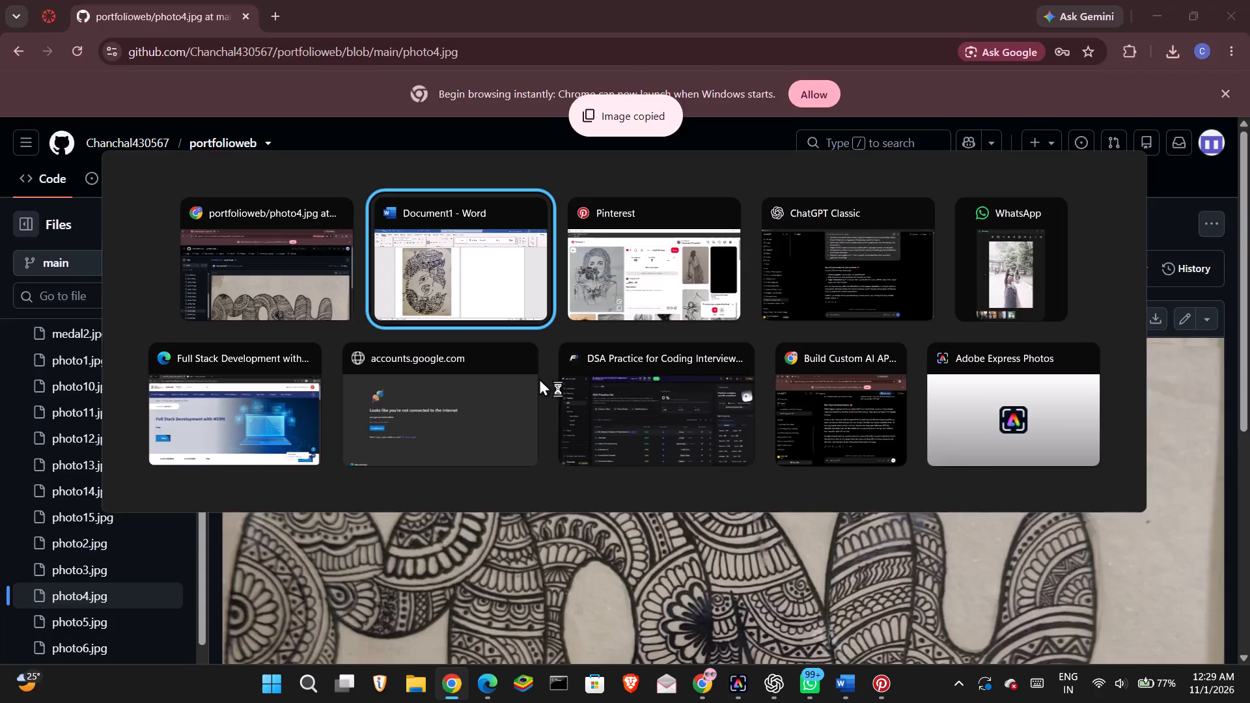
{"action": "key", "text": "ctrl+v"}
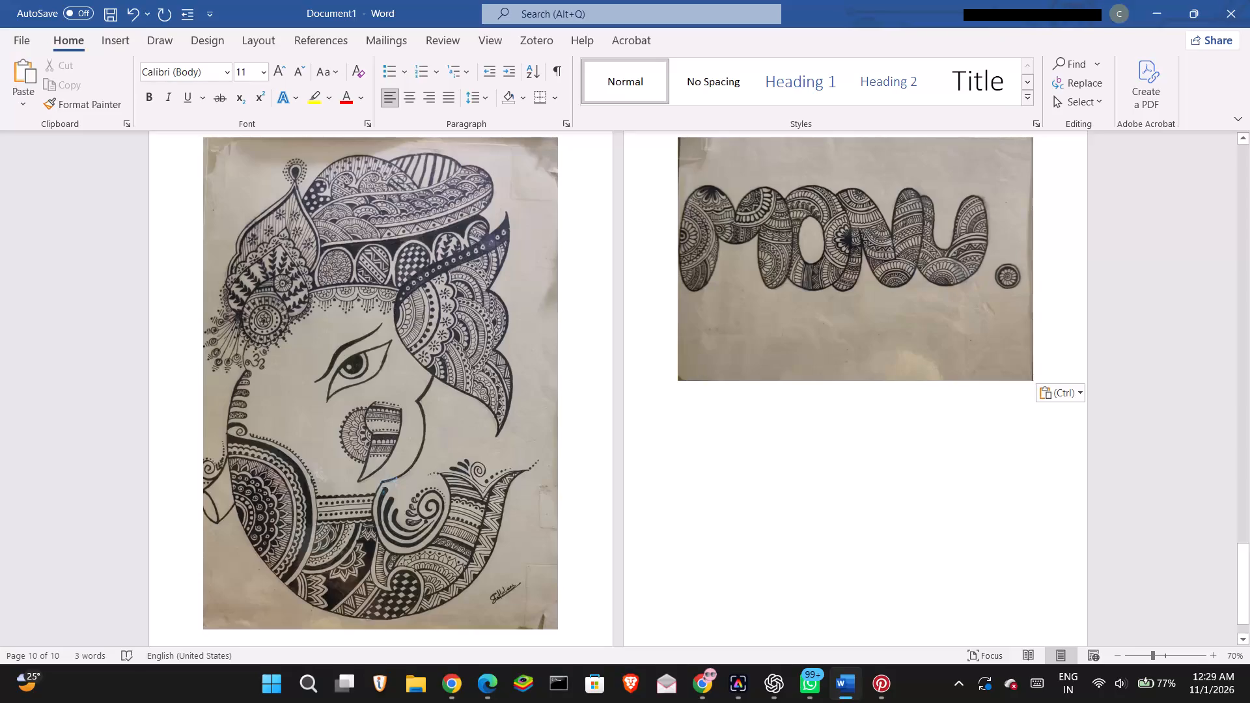
{"action": "key", "text": "Return"}
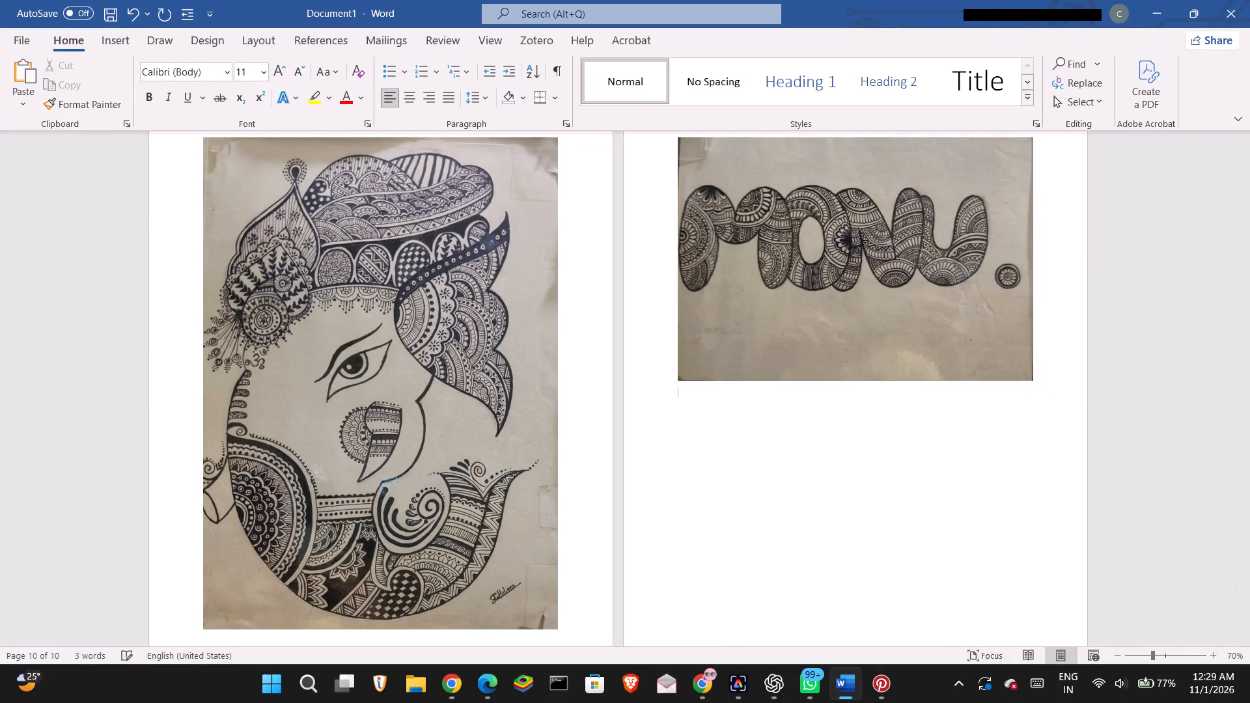
Add a new line on page 10 in Word, and copy the stippled woman's profile drawing from photo5.jpg in the repository.
{"action": "key", "text": "Return"}
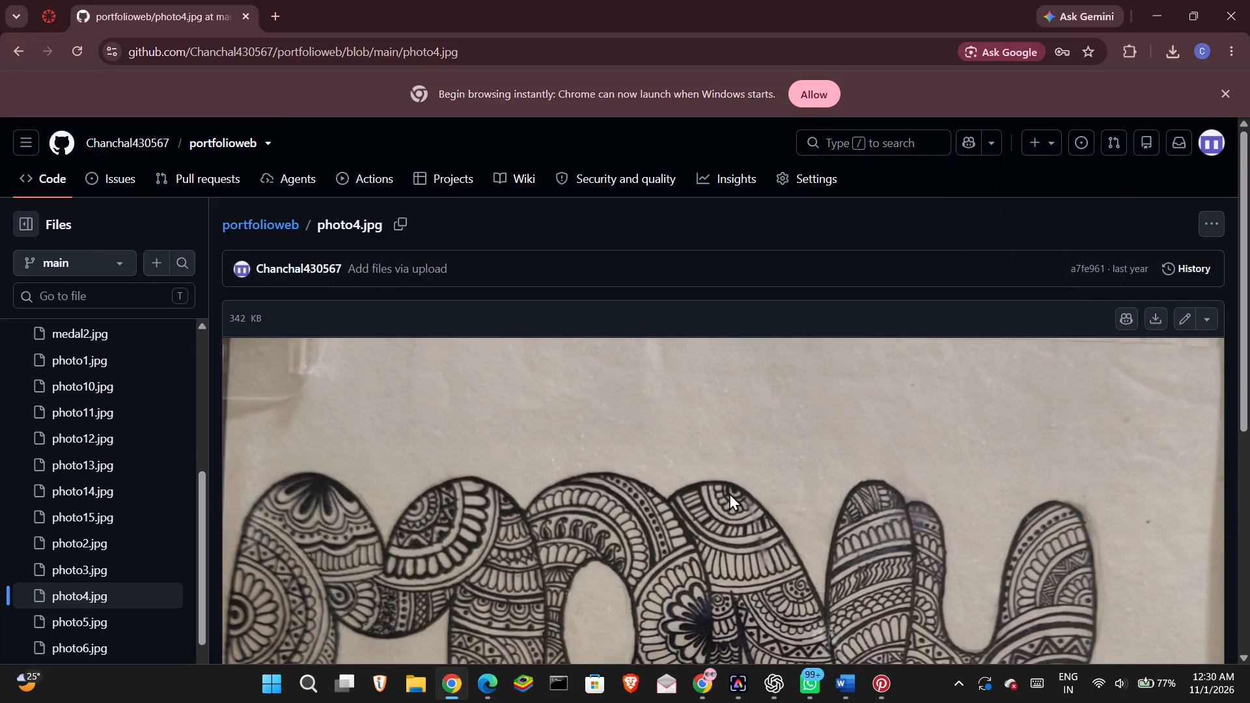
{"action": "left_click", "coordinate": [121, 629]}
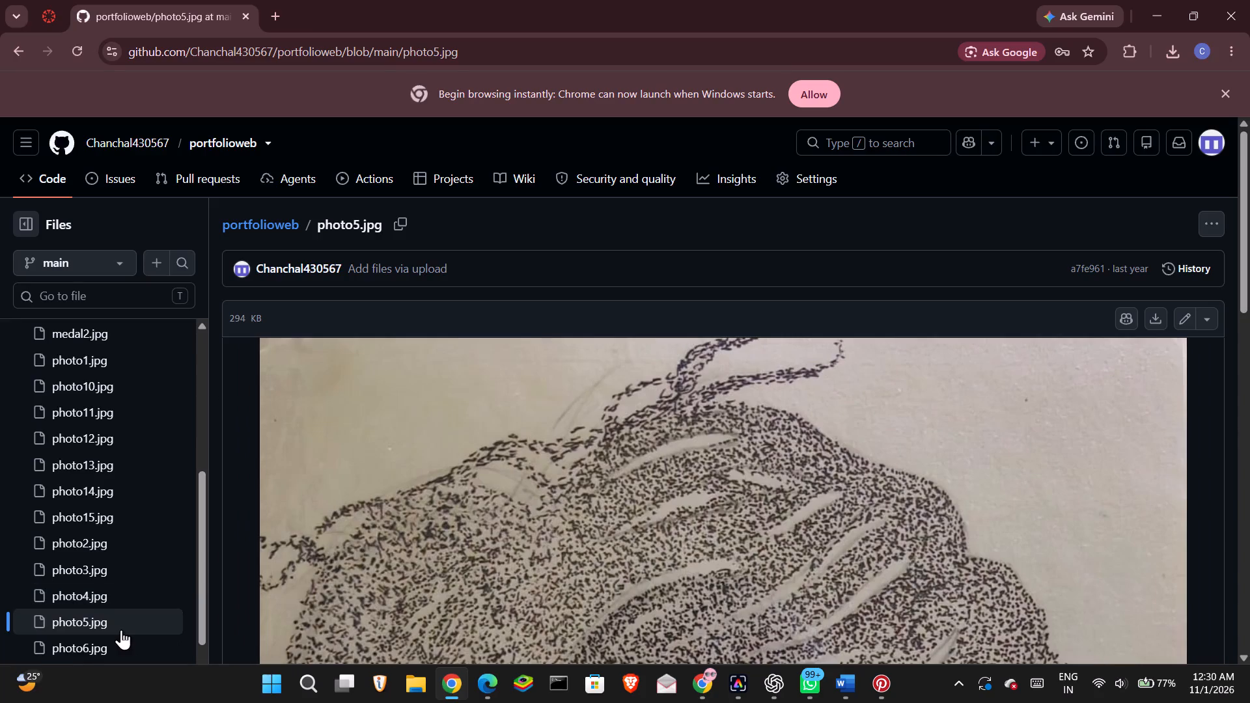
{"action": "right_click", "coordinate": [588, 535]}
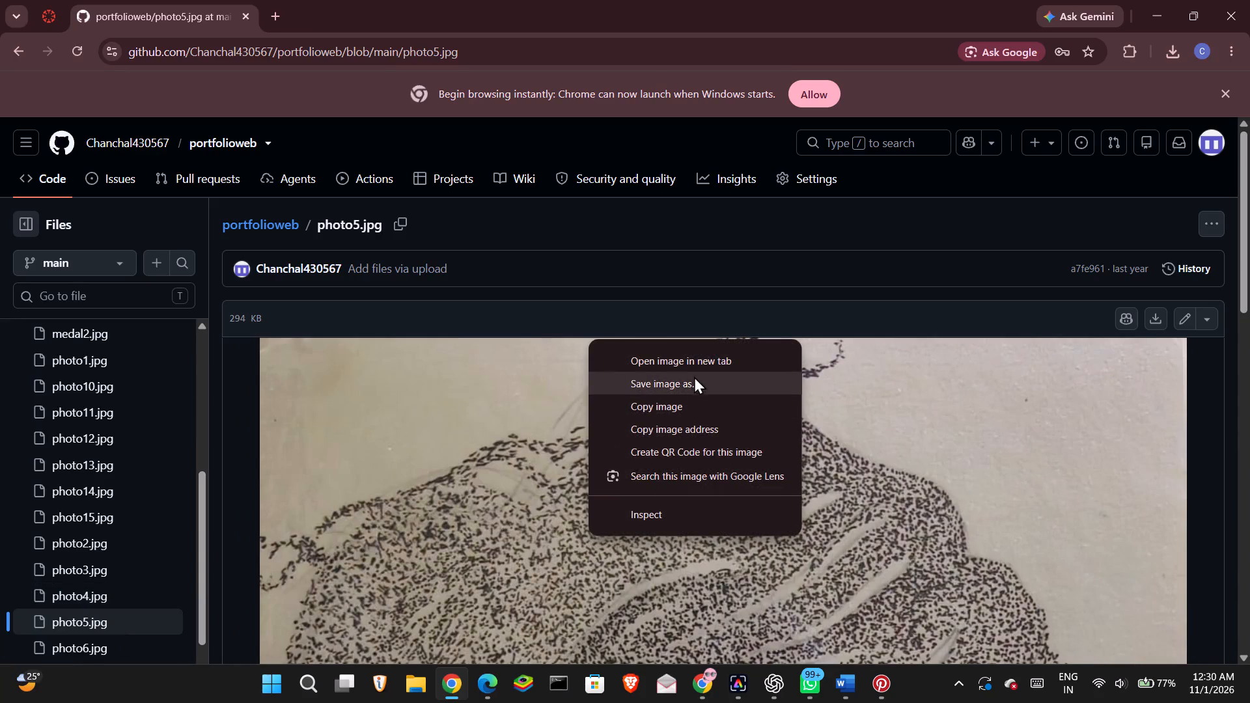
{"action": "left_click", "coordinate": [685, 399]}
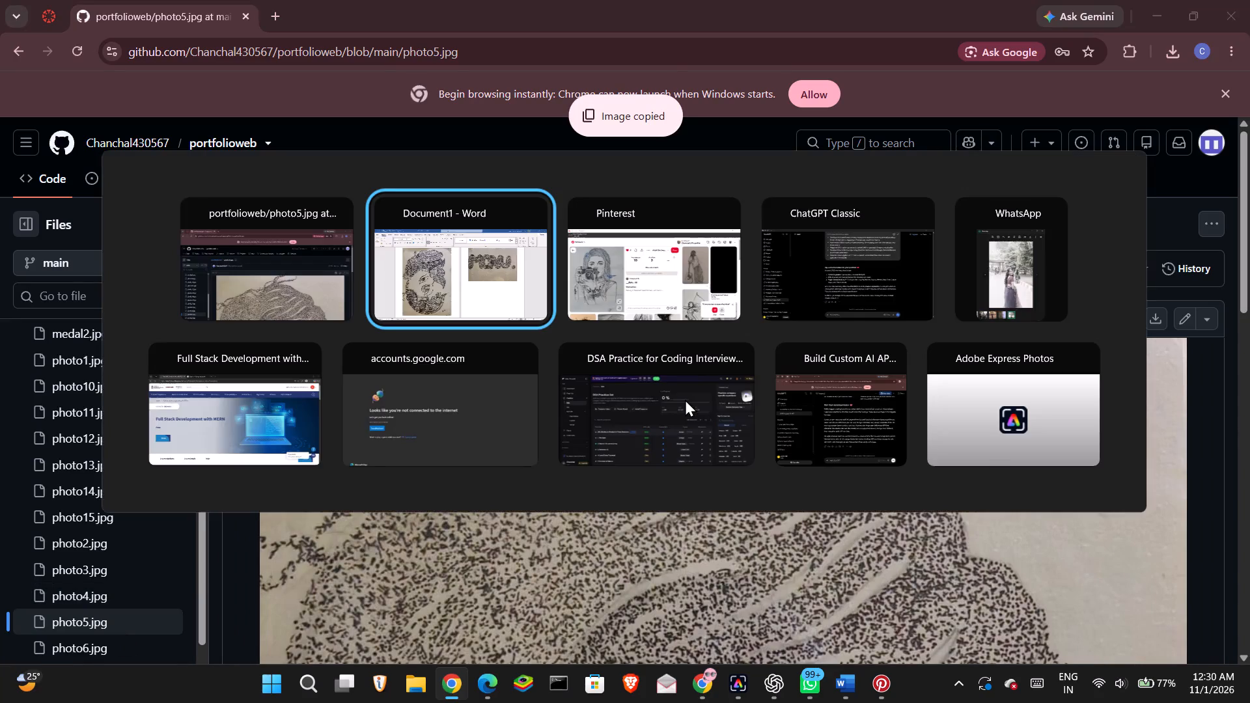
In Word, add blank lines below the "MONU." lettering until the cursor reaches a new page 11.
{"action": "left_click", "coordinate": [942, 434]}
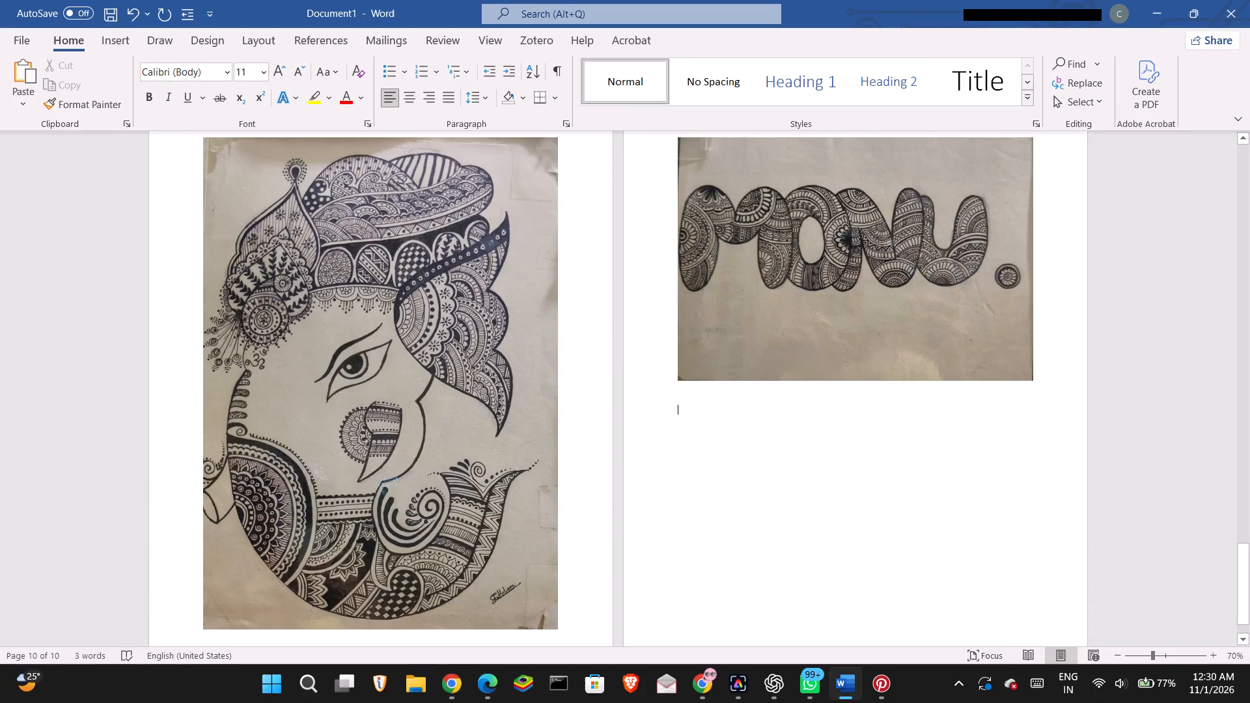
{"action": "key", "text": "Return"}
{"action": "key", "text": "Return"}
{"action": "key", "text": "Return"}
{"action": "key", "text": "Return"}
{"action": "key", "text": "Return"}
{"action": "key", "text": "Return"}
{"action": "key", "text": "Return"}
{"action": "key", "text": "Return"}
{"action": "key", "text": "Return"}
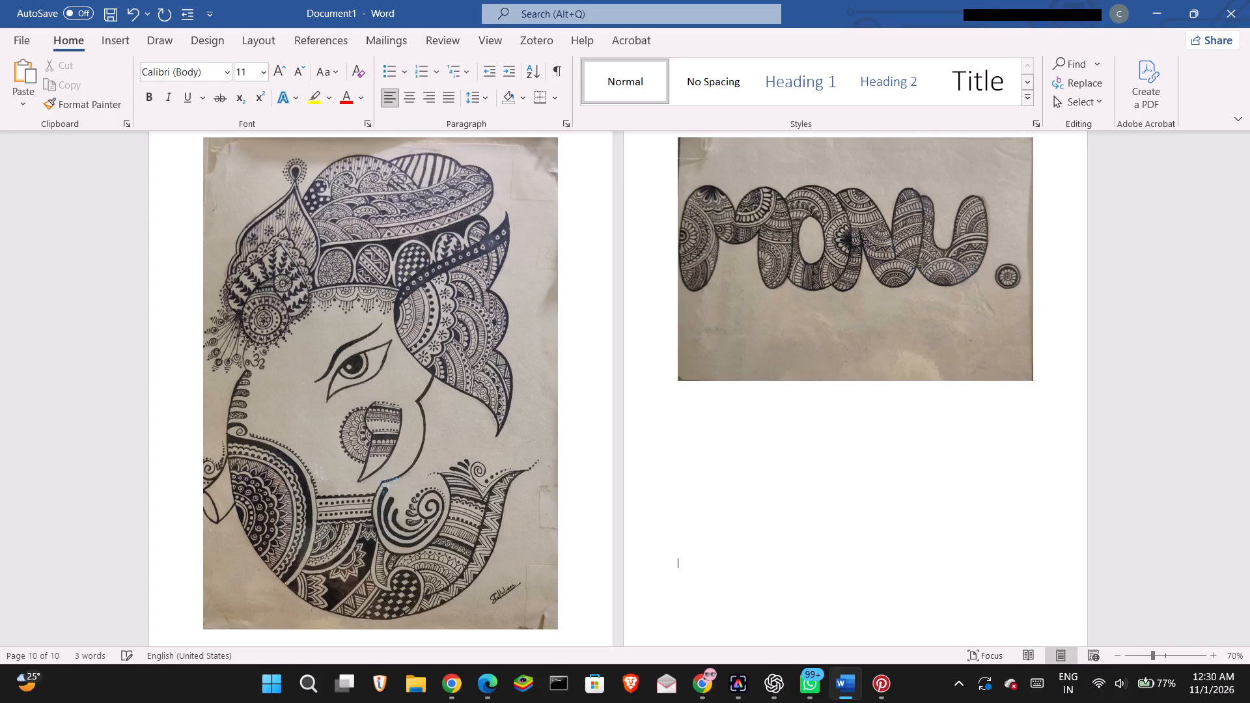
{"action": "key", "text": "Return"}
{"action": "key", "text": "Return"}
{"action": "key", "text": "Return"}
{"action": "key", "text": "Return"}
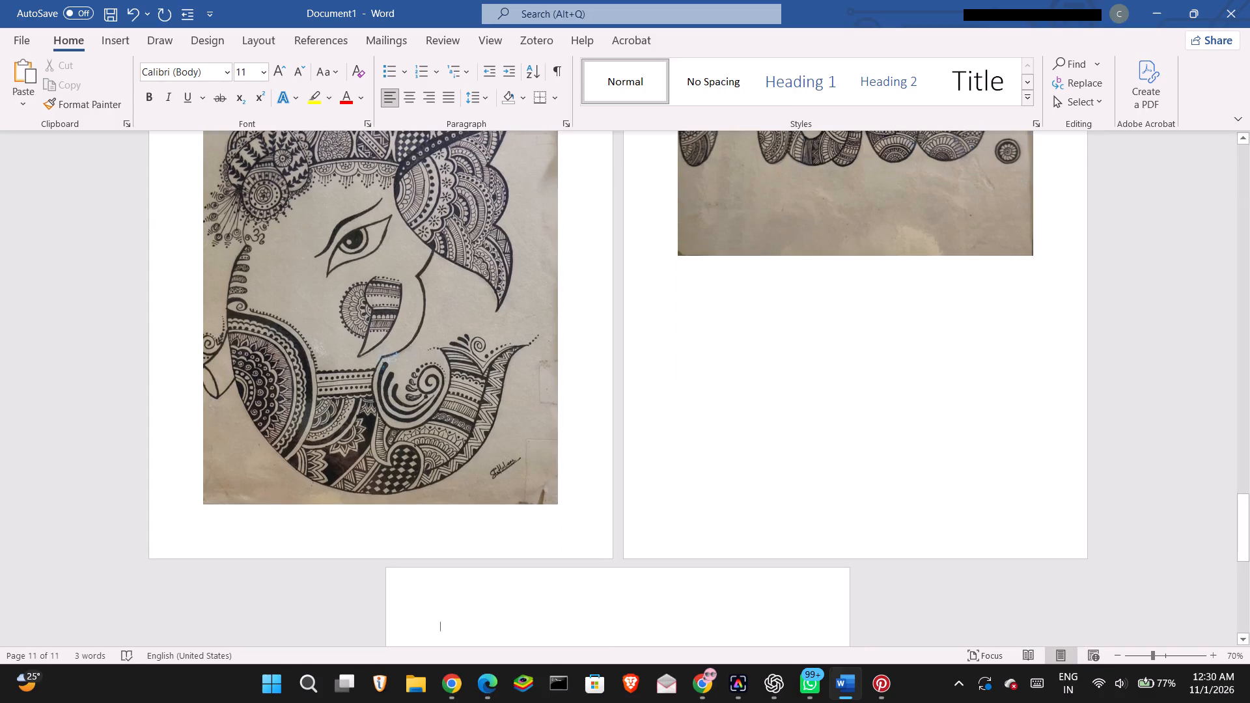
Paste the stippled woman's profile drawing onto page 11 and add a new line after it.
{"action": "key", "text": "v"}
{"action": "key", "text": "BackSpace"}
{"action": "key", "text": "ctrl+v"}
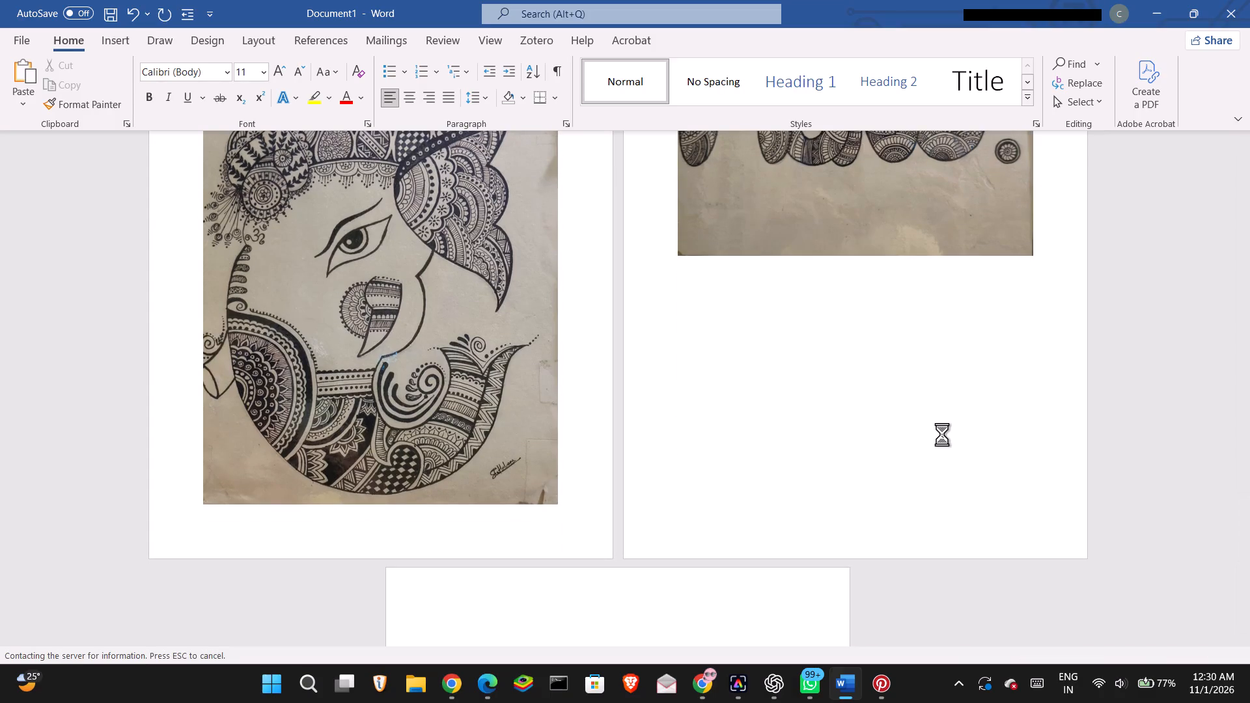
{"action": "scroll", "coordinate": [658, 454], "scroll_direction": "down", "scroll_amount": 11}
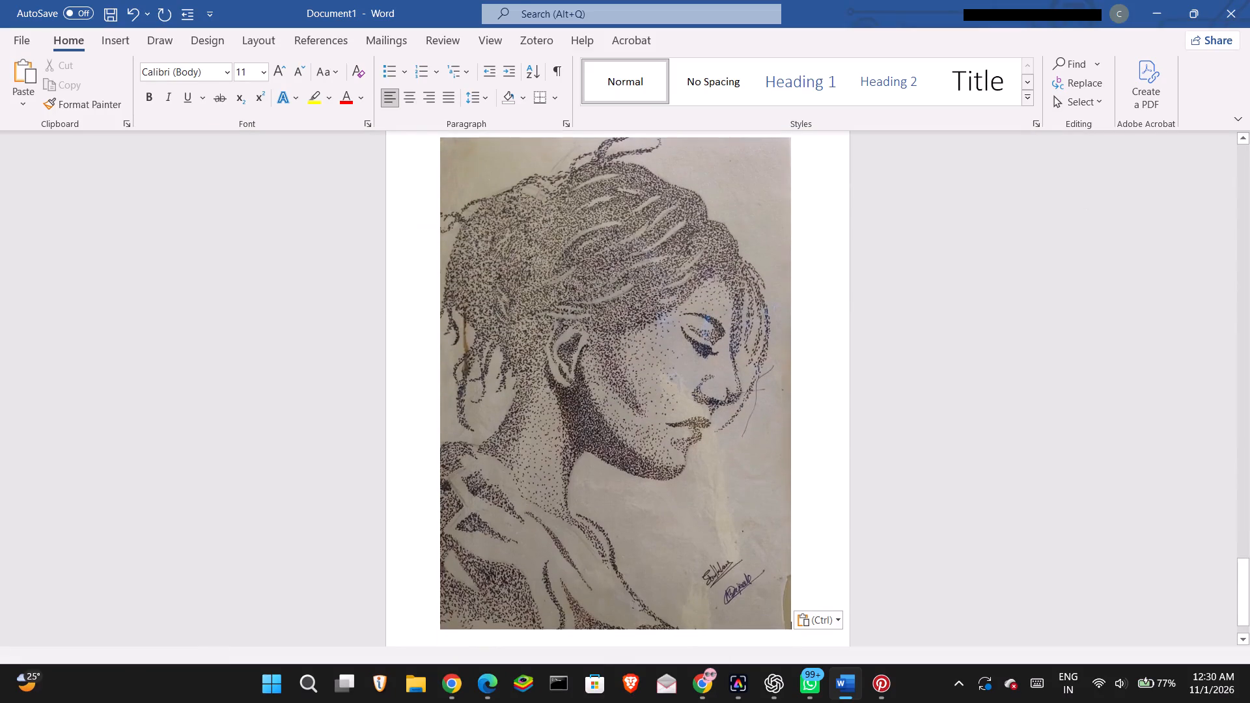
{"action": "key", "text": "Return"}
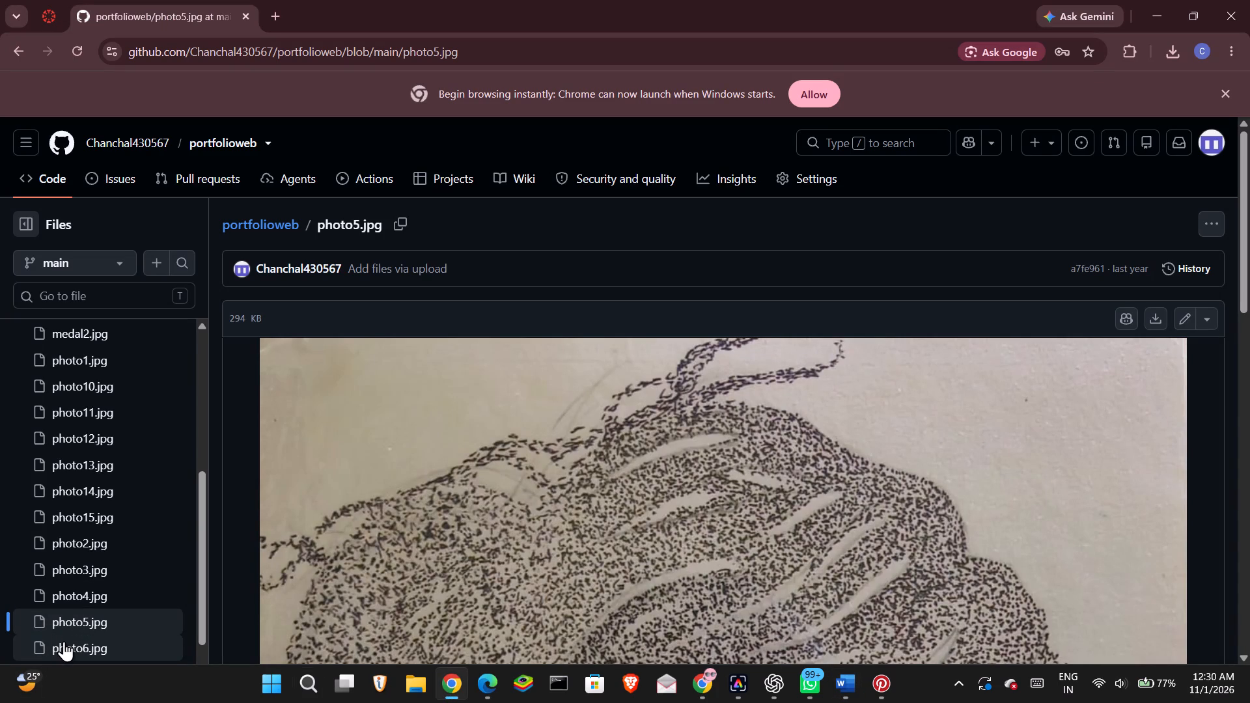
Copy the half-mandala "If it makes you happy then do it." drawing from photo6.jpg in the repository and paste it onto page 12 in Word.
{"action": "left_click", "coordinate": [64, 641]}
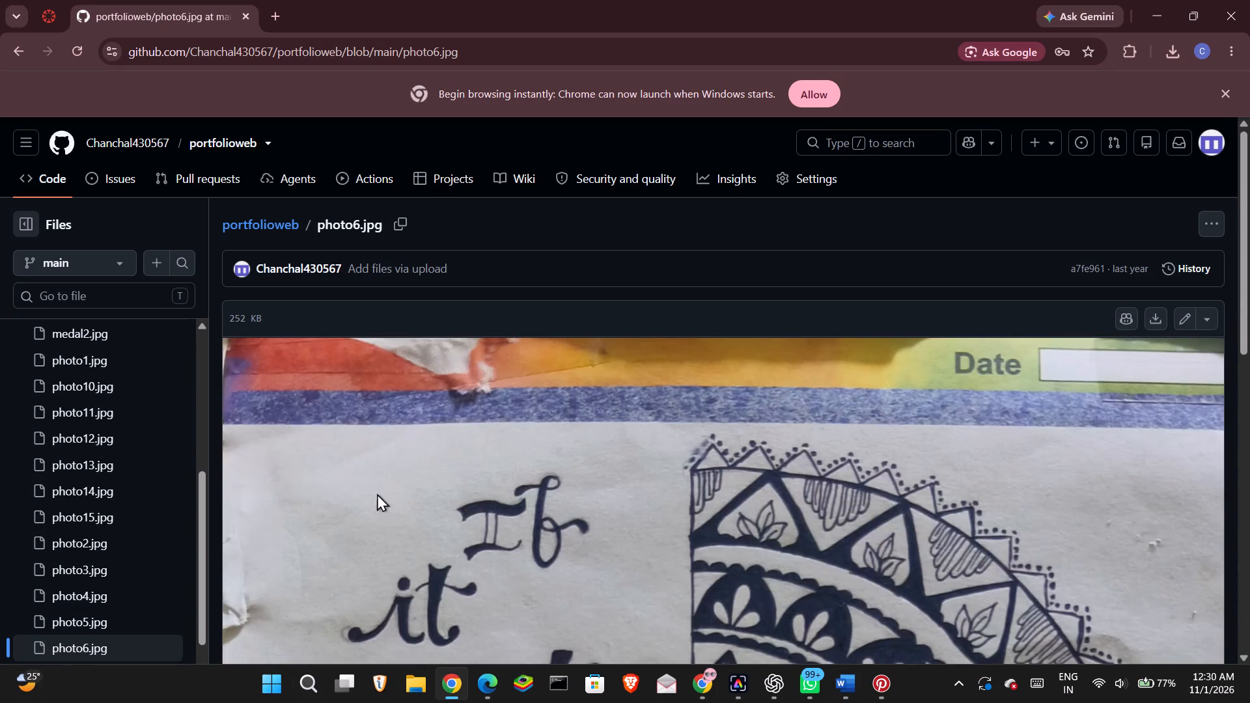
{"action": "right_click", "coordinate": [559, 549]}
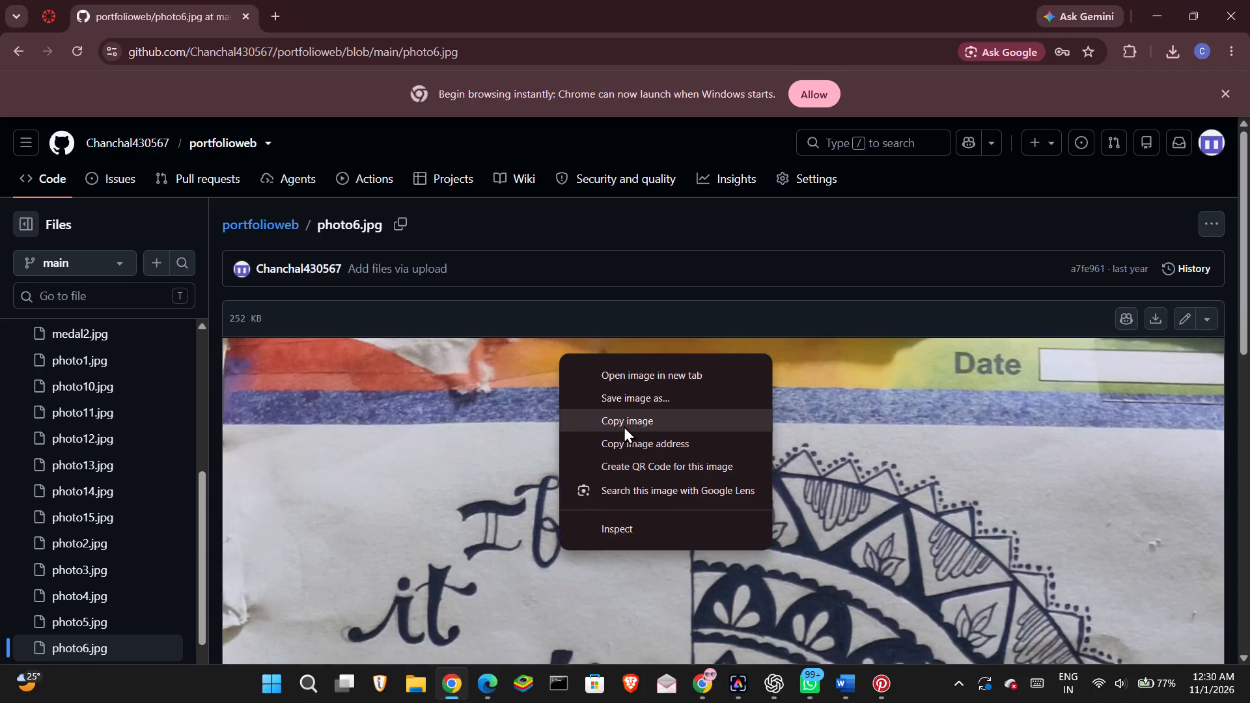
{"action": "left_click", "coordinate": [624, 426]}
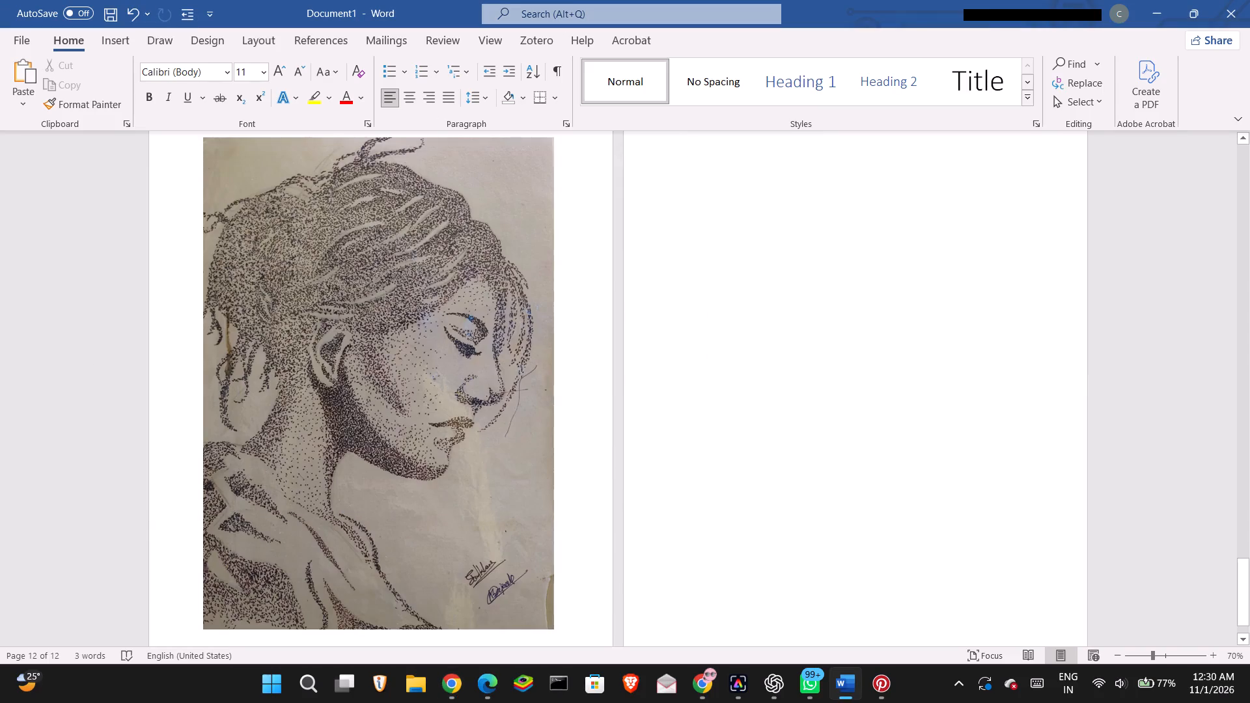
{"action": "left_click", "coordinate": [730, 199]}
{"action": "key", "text": "ctrl+v"}
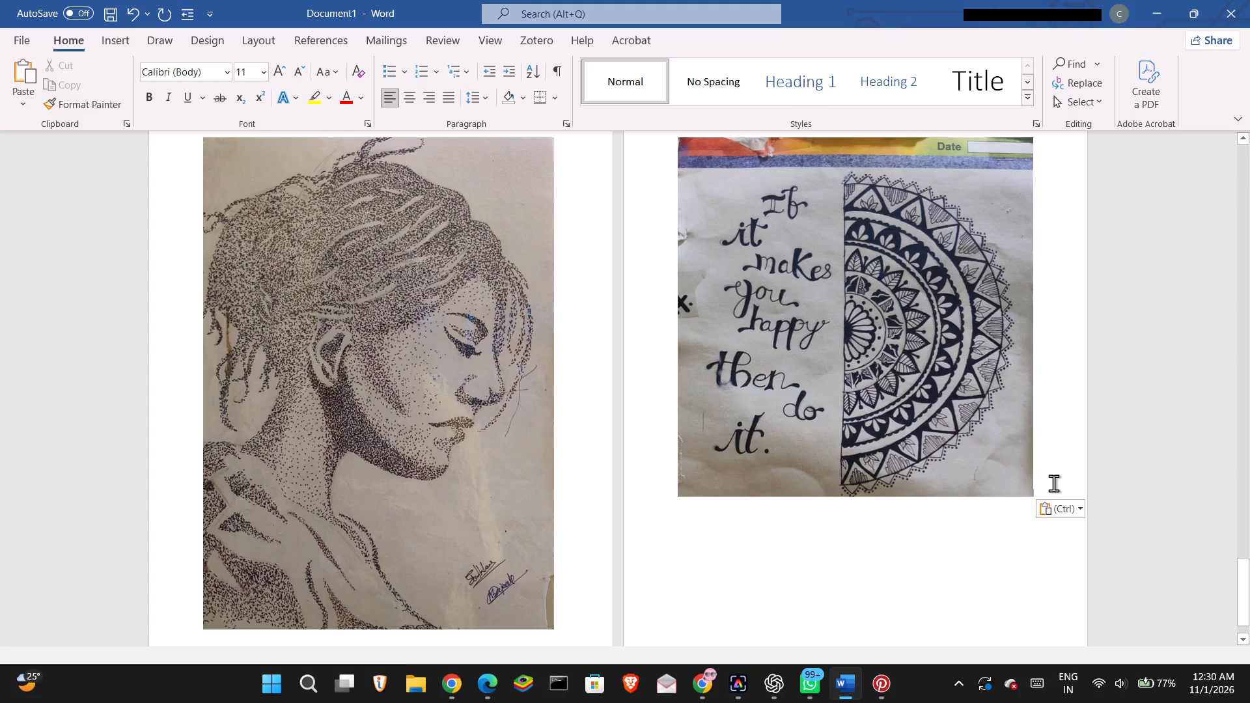
Add blank lines below the half-mandala drawing on page 12 until the cursor reaches a new page 13.
{"action": "left_click", "coordinate": [1053, 483]}
{"action": "key", "text": "Return"}
{"action": "key", "text": "Return"}
{"action": "key", "text": "Return"}
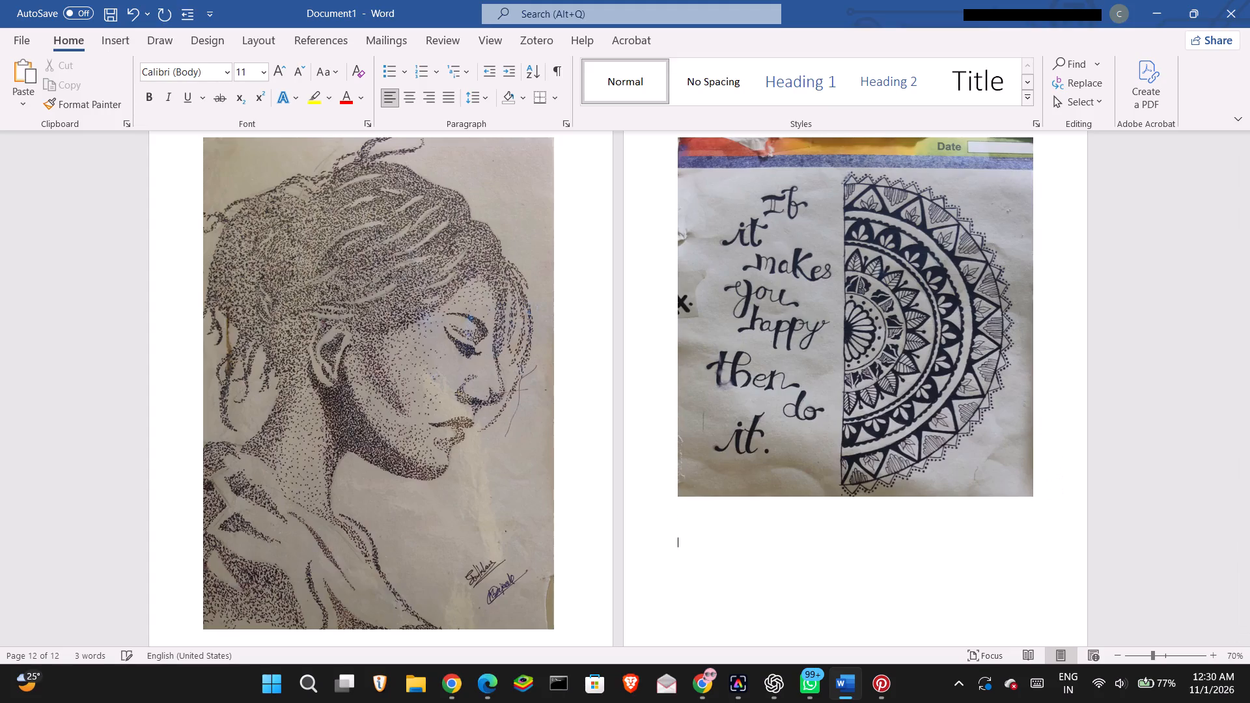
{"action": "key", "text": "Return"}
{"action": "key", "text": "Return"}
{"action": "key", "text": "Return"}
{"action": "key", "text": "Return"}
{"action": "key", "text": "Return"}
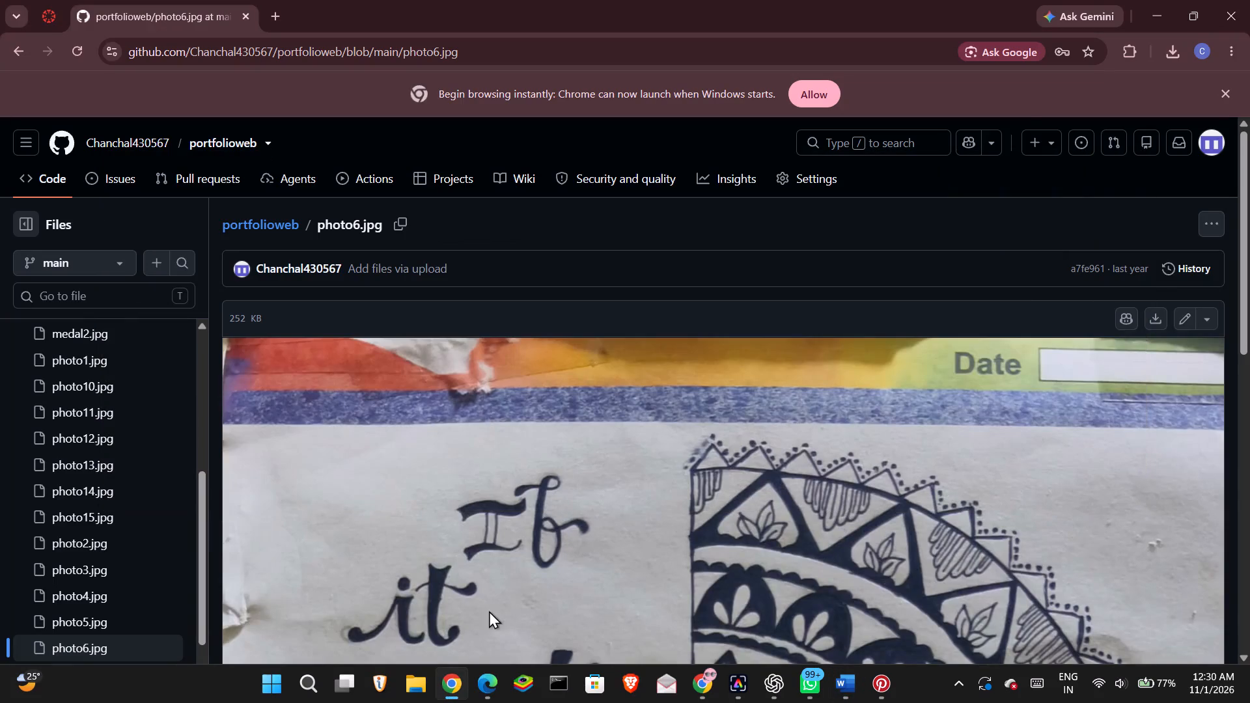
Copy the "Look inside yourself" lion drawing from photo7.jpg in the repository, paste it onto page 13 in Word and add a new line after it.
{"action": "scroll", "coordinate": [63, 584], "scroll_direction": "down", "scroll_amount": 2}
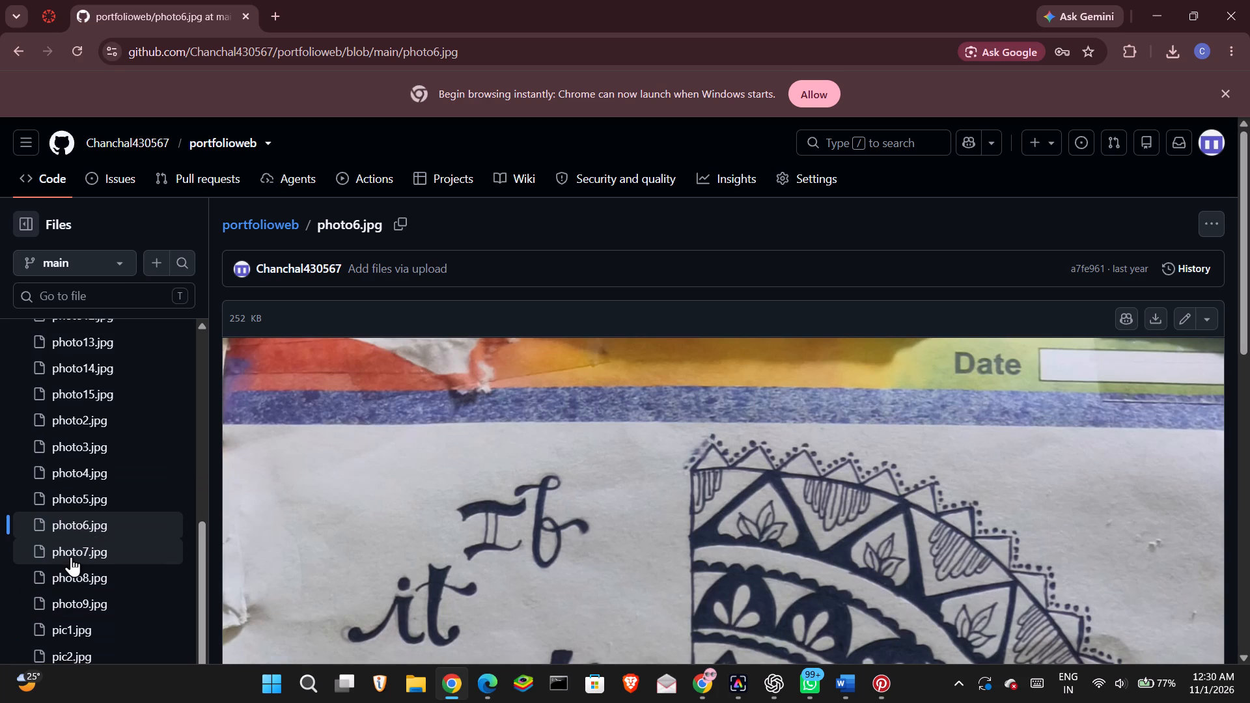
{"action": "left_click", "coordinate": [71, 557]}
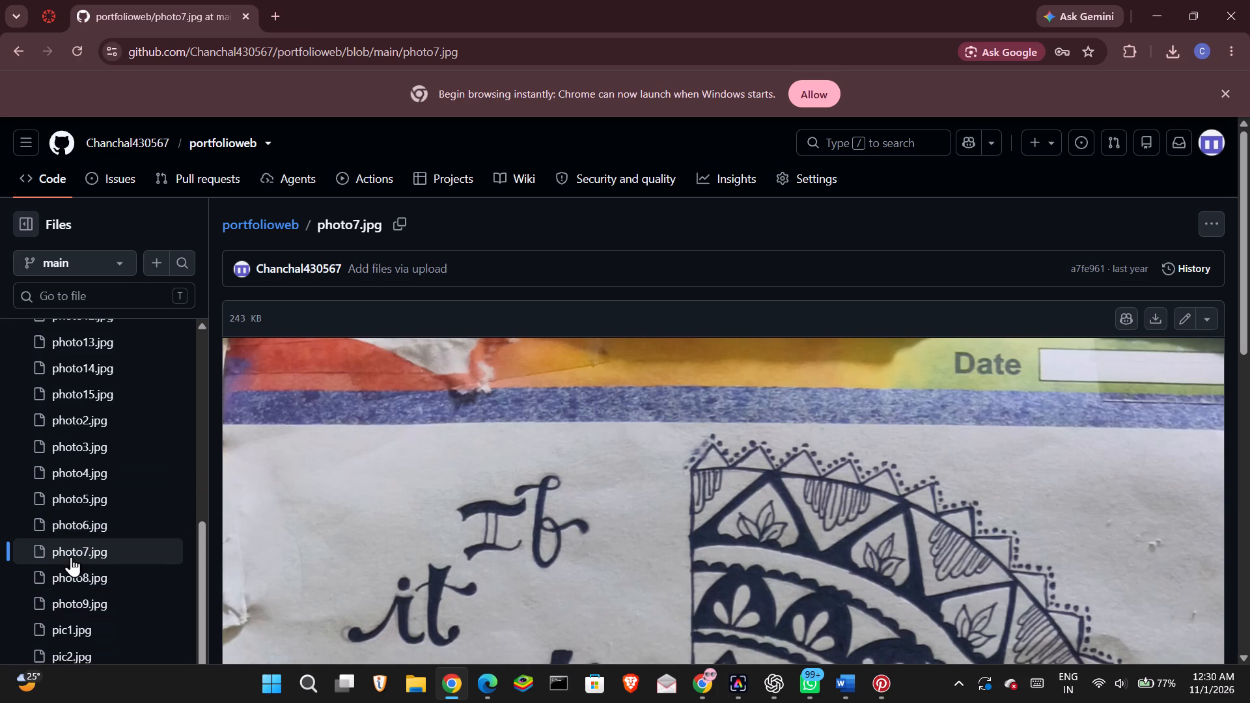
{"action": "left_click", "coordinate": [71, 557]}
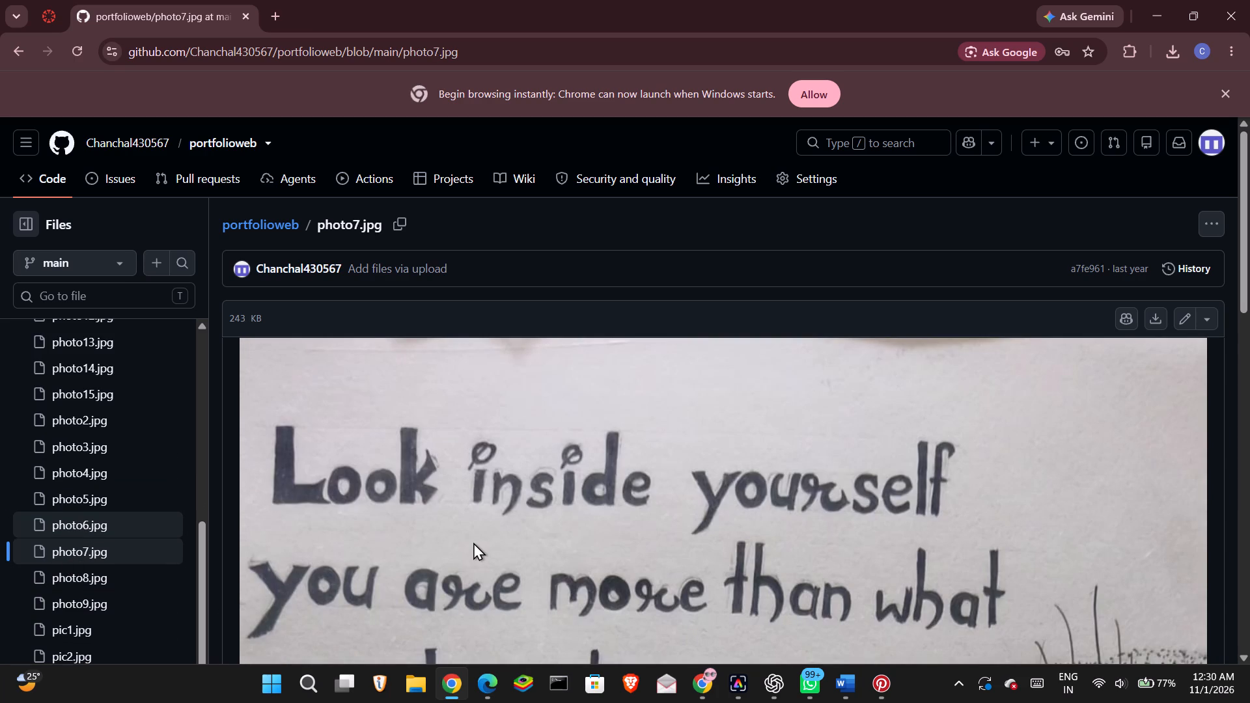
{"action": "right_click", "coordinate": [473, 542]}
{"action": "left_click", "coordinate": [552, 411]}
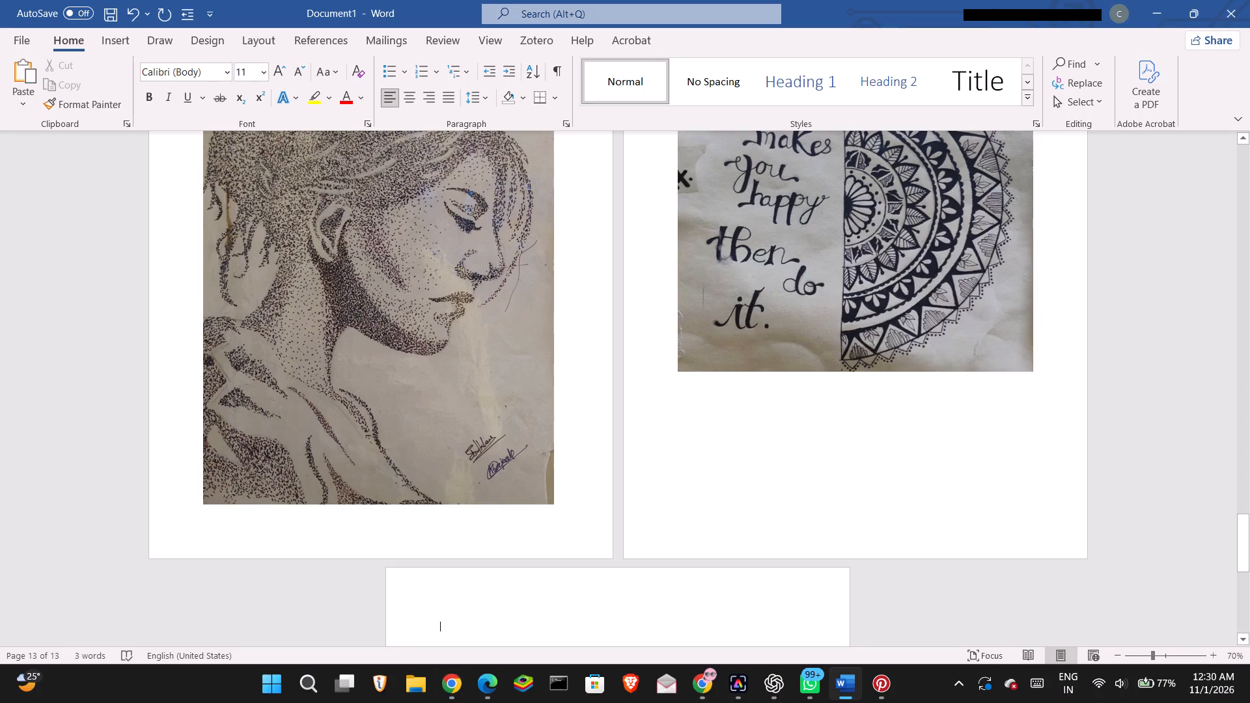
{"action": "scroll", "coordinate": [552, 411], "scroll_direction": "up", "scroll_amount": 6}
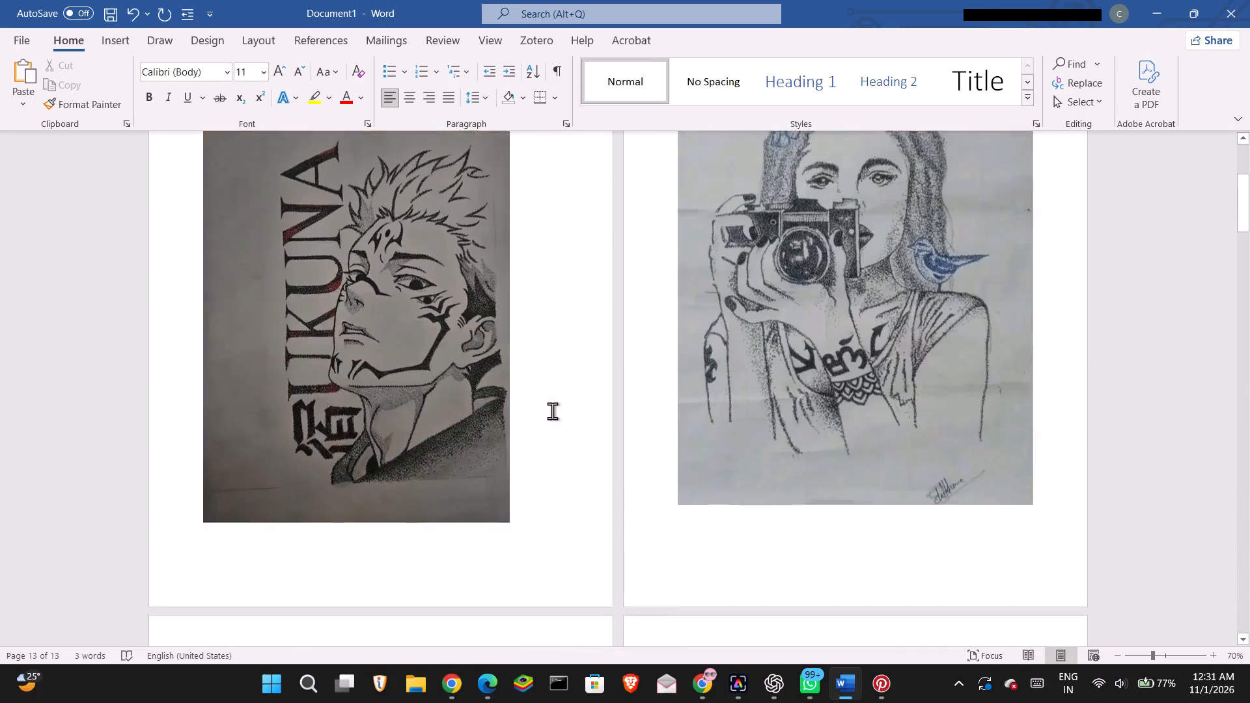
{"action": "scroll", "coordinate": [552, 411], "scroll_direction": "up", "scroll_amount": 2}
{"action": "scroll", "coordinate": [552, 411], "scroll_direction": "down", "scroll_amount": 6}
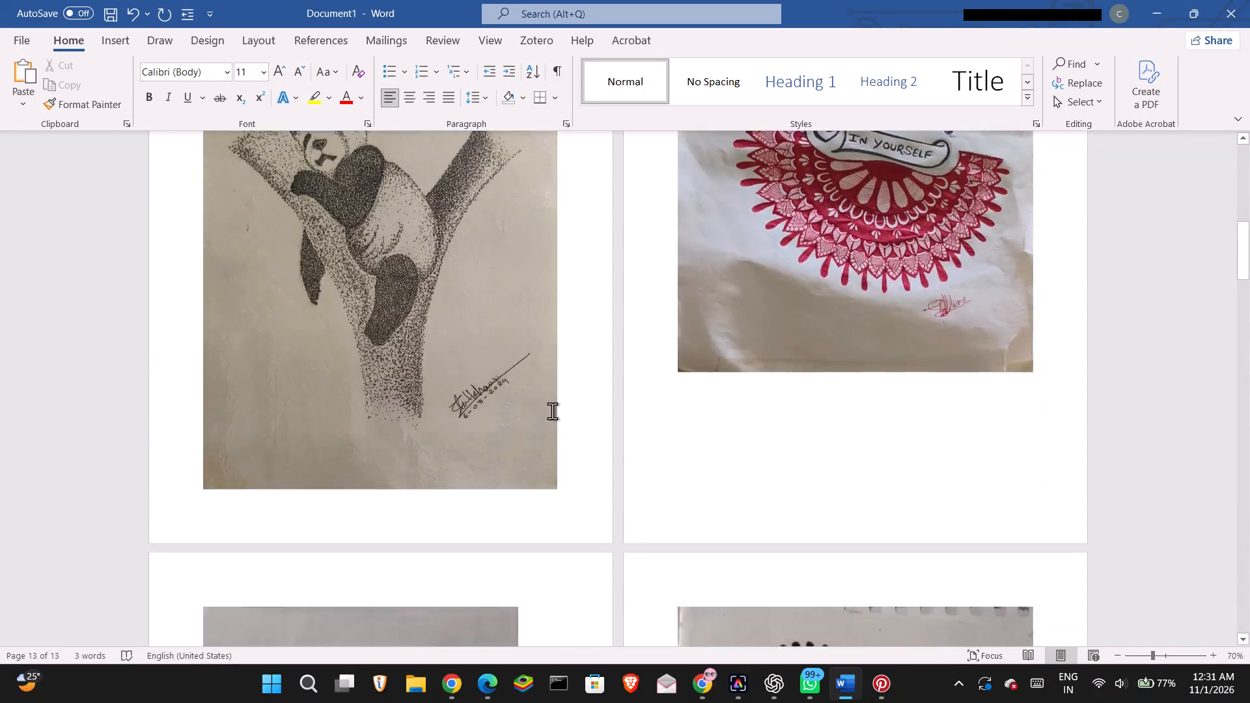
{"action": "scroll", "coordinate": [552, 411], "scroll_direction": "down", "scroll_amount": 1}
{"action": "scroll", "coordinate": [552, 411], "scroll_direction": "down", "scroll_amount": 20}
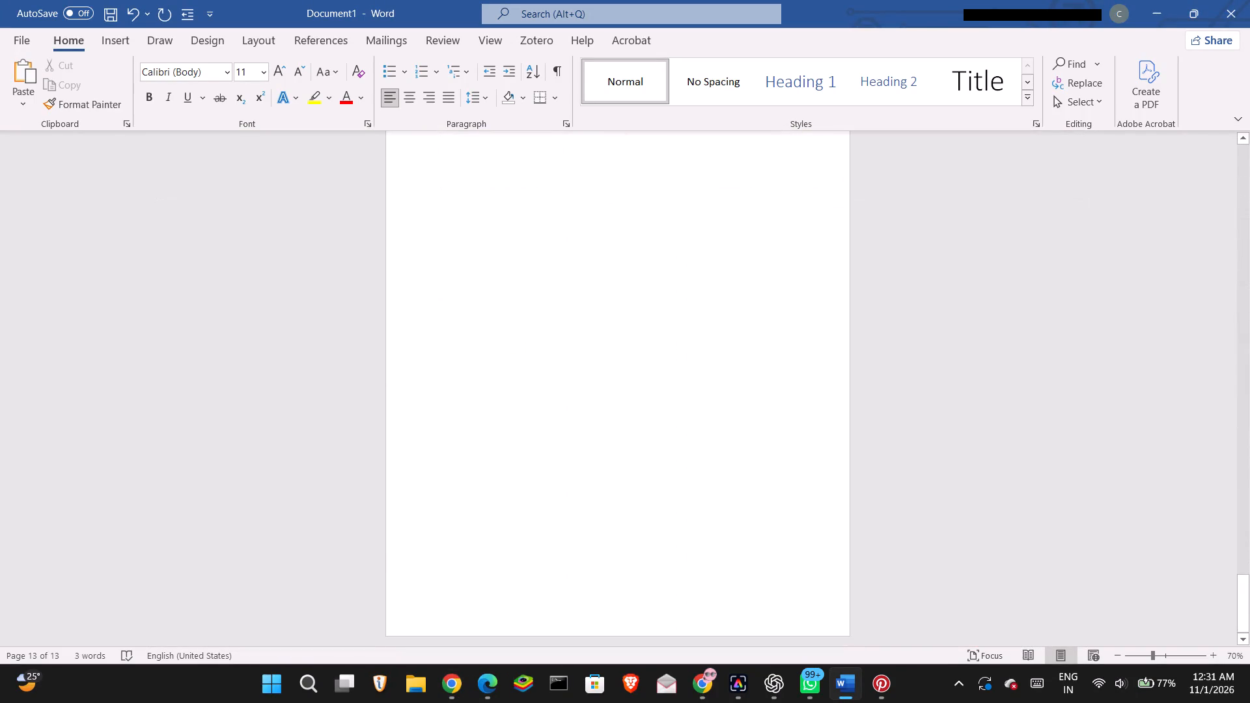
{"action": "scroll", "coordinate": [528, 303], "scroll_direction": "up", "scroll_amount": 1}
{"action": "left_click", "coordinate": [511, 264]}
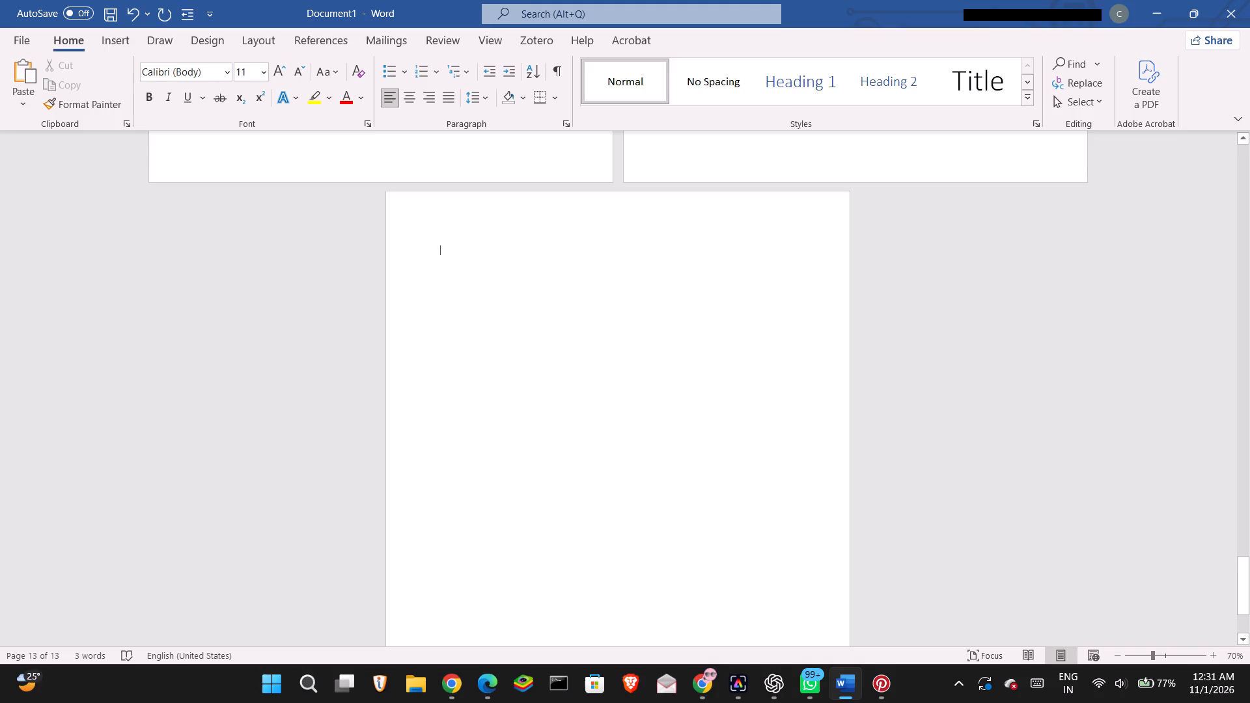
{"action": "key", "text": "ctrl+v"}
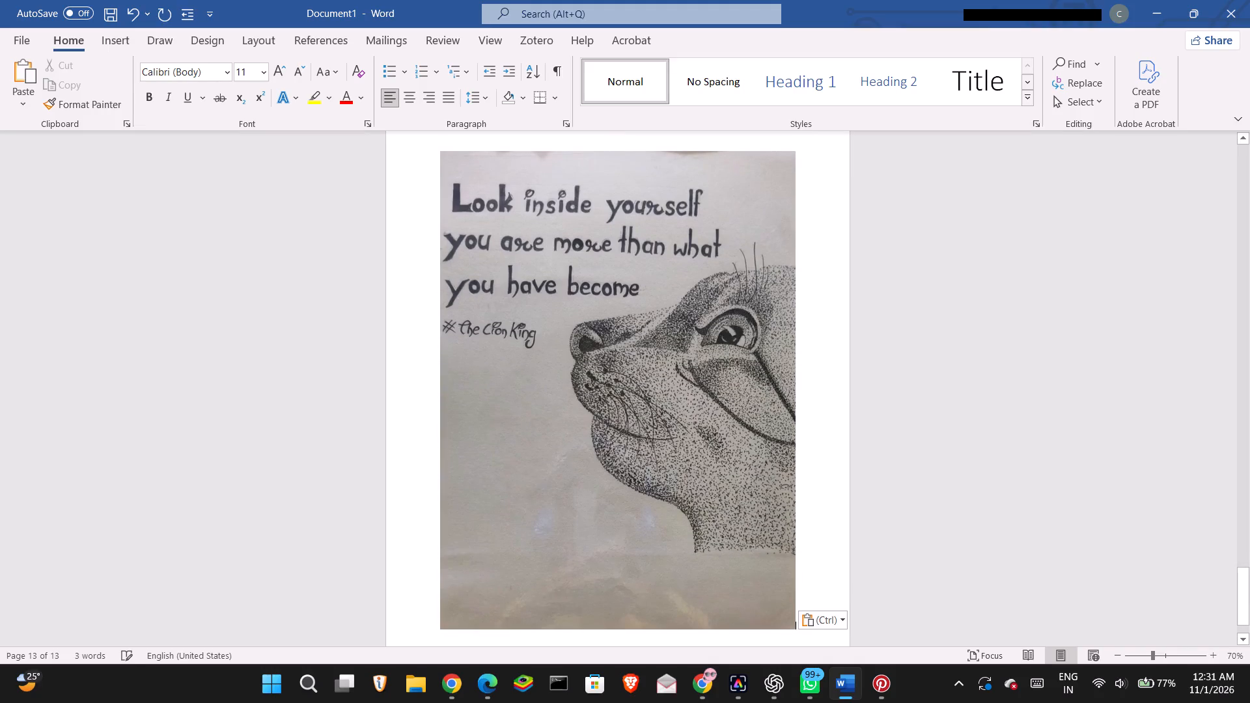
{"action": "key", "text": "Return"}
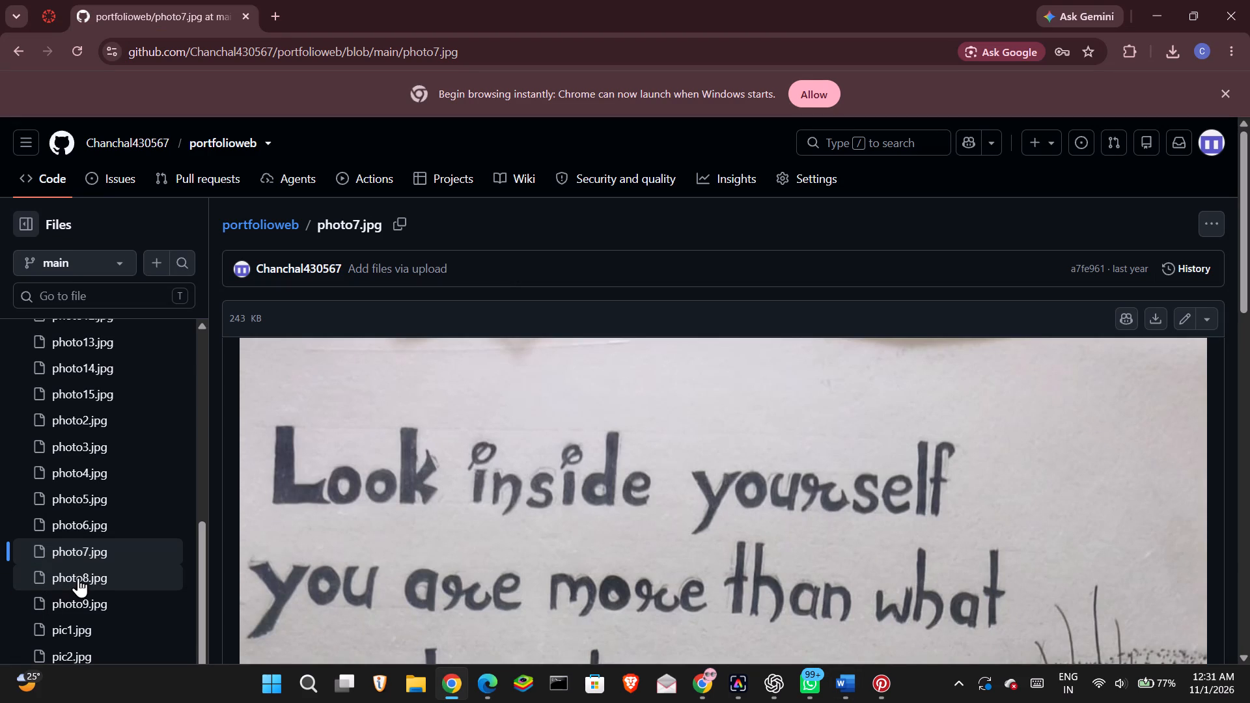
Copy the patterned "ISRO" lettering with the rocket from photo8.jpg in the repository and paste it onto page 14 in Word.
{"action": "left_click", "coordinate": [78, 577]}
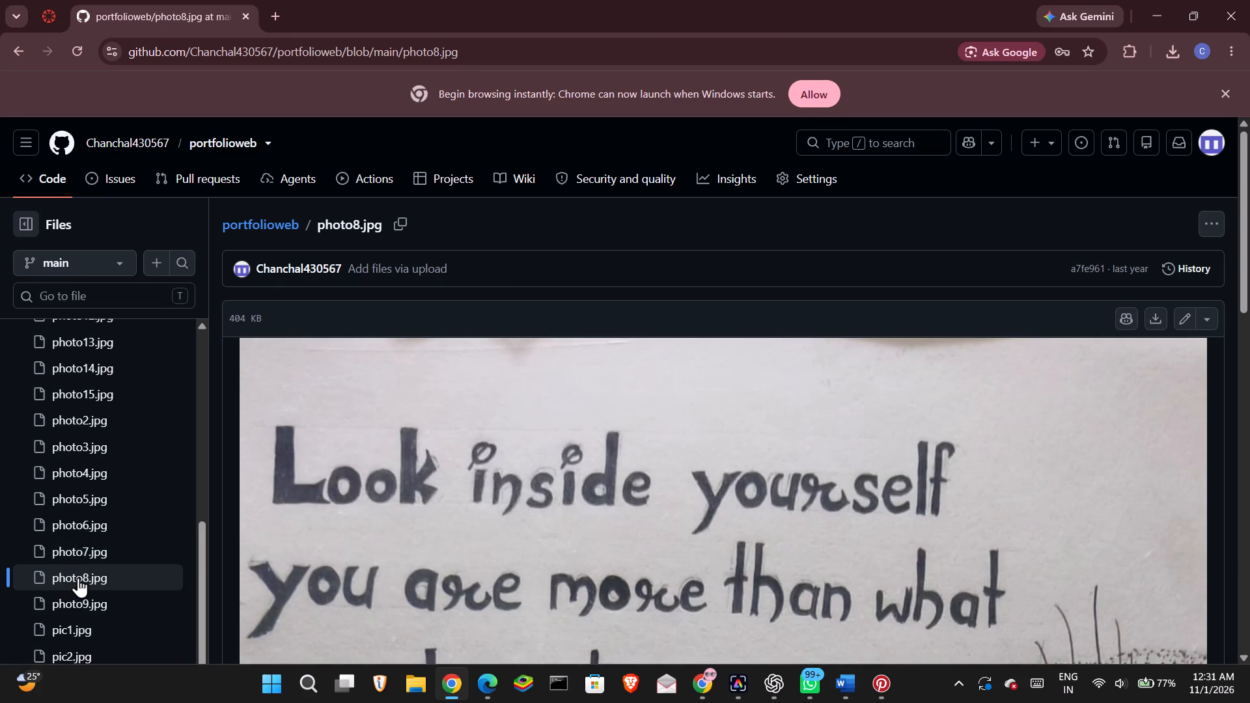
{"action": "right_click", "coordinate": [566, 621]}
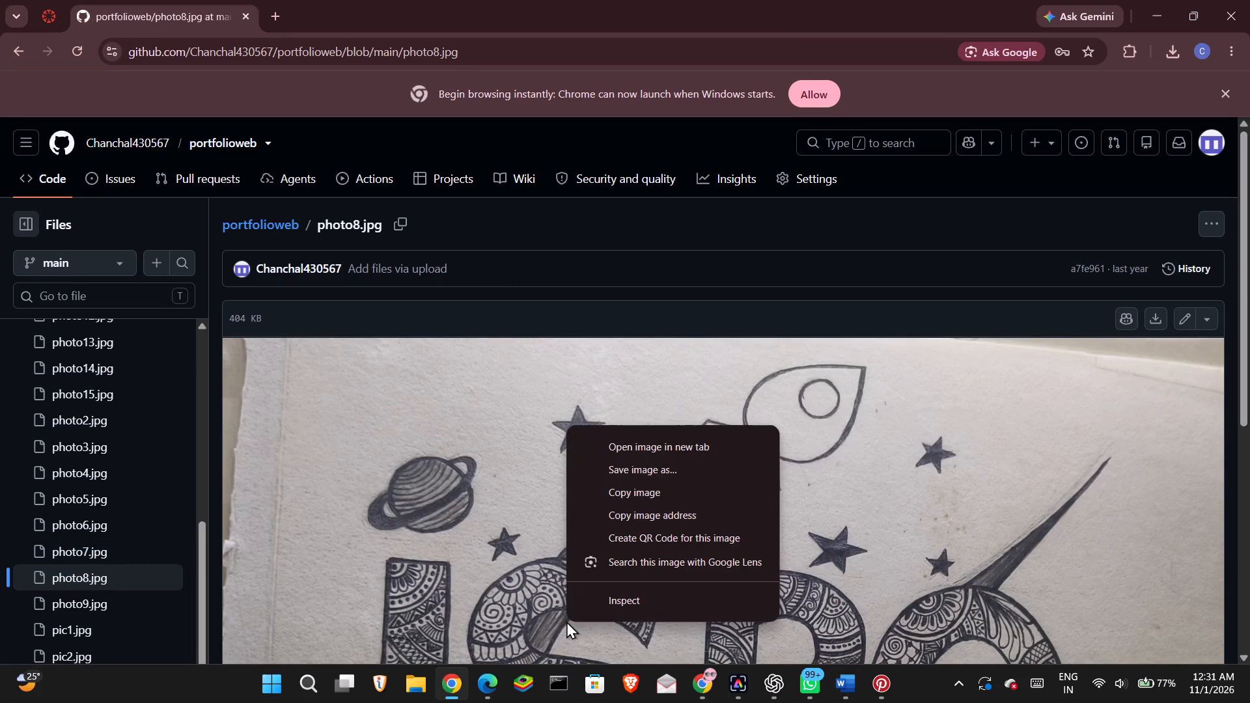
{"action": "left_click", "coordinate": [655, 481]}
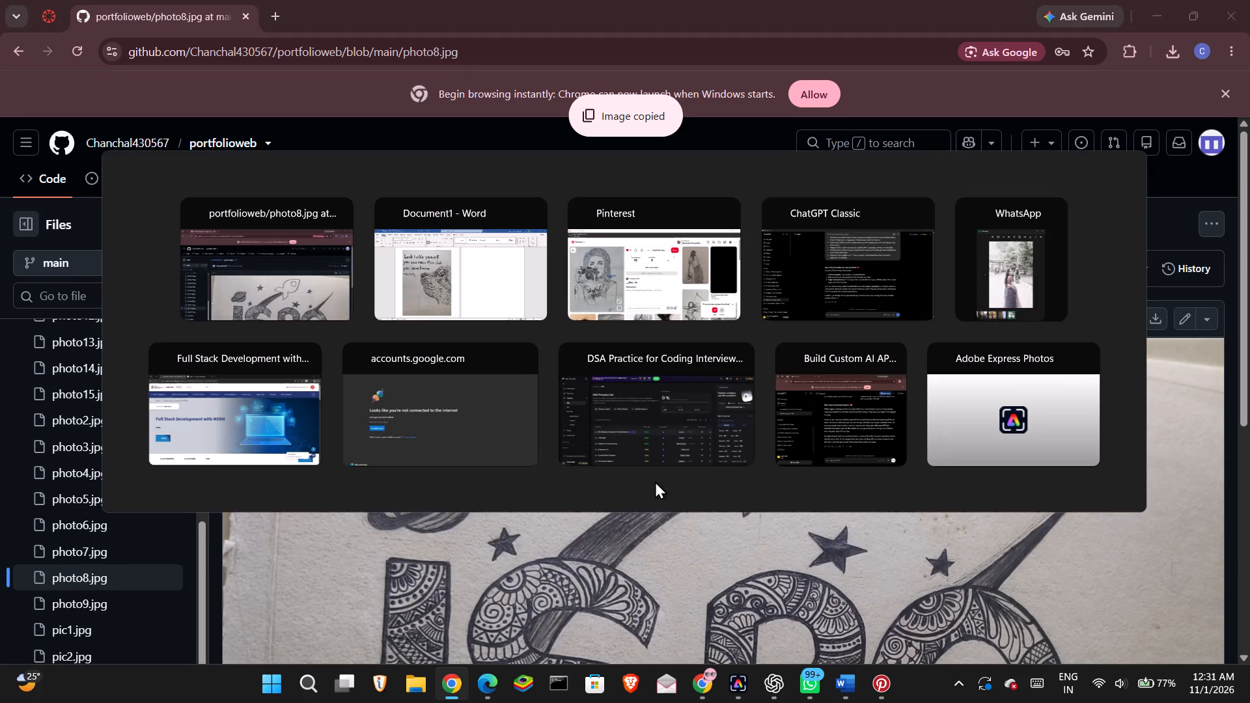
{"action": "left_click", "coordinate": [795, 195]}
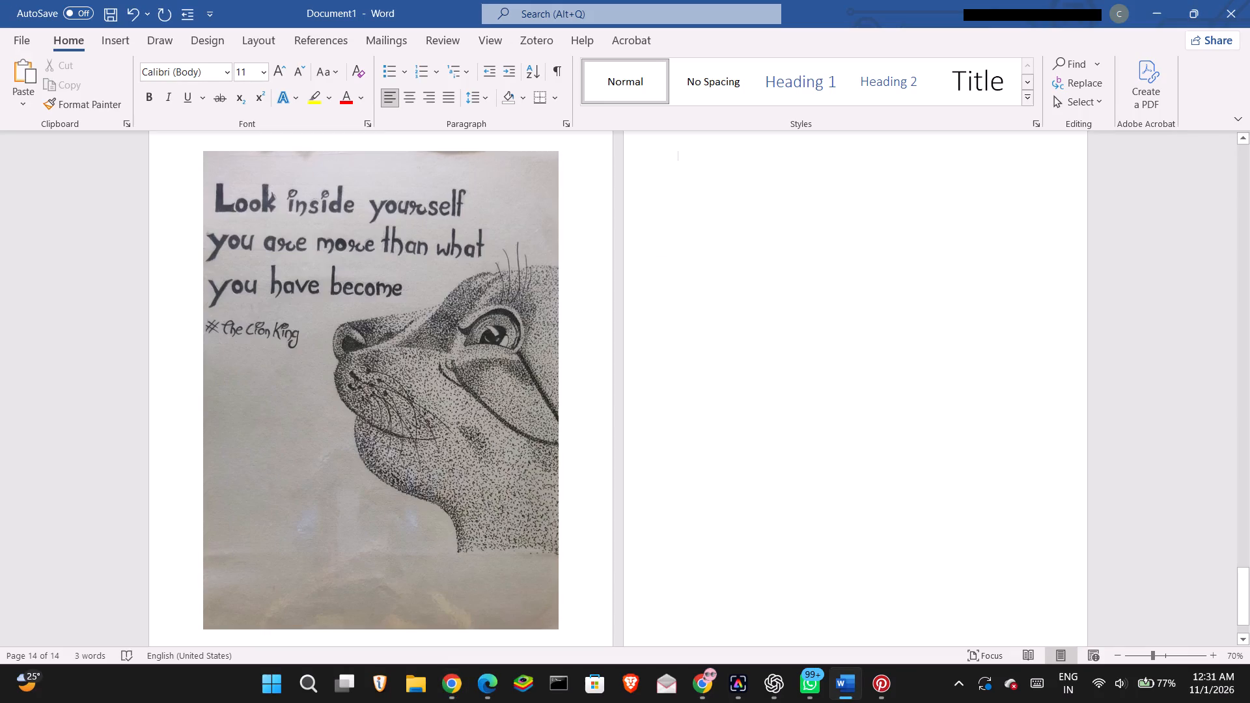
{"action": "key", "text": "ctrl+v"}
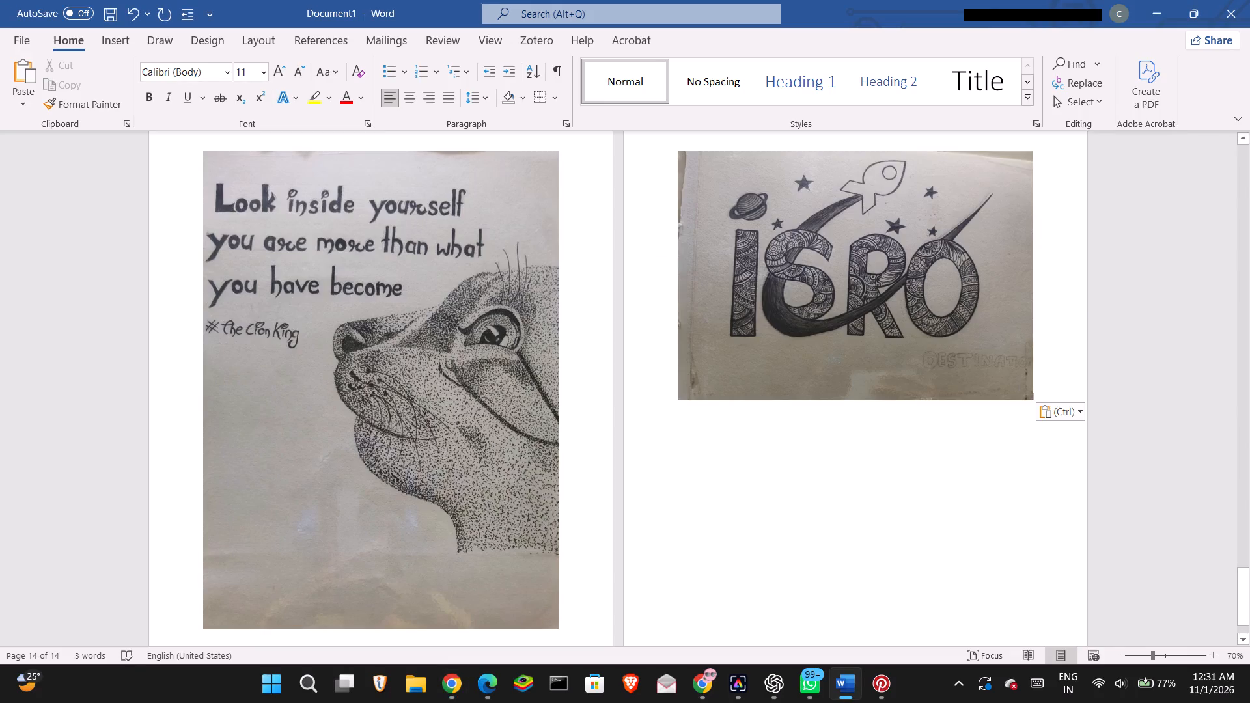
Cut the "ISRO" drawing from page 14 and paste it on a new line below the "MONU" lettering on page 10.
{"action": "right_click", "coordinate": [892, 244]}
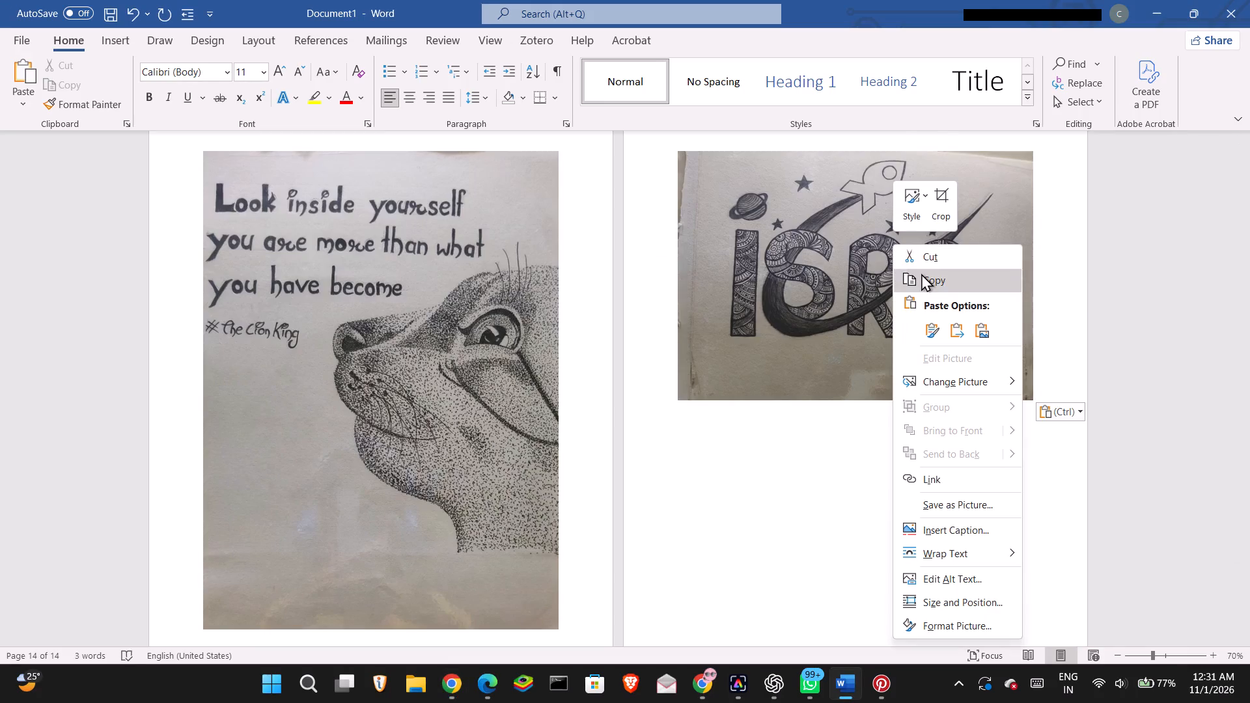
{"action": "left_click", "coordinate": [921, 260]}
{"action": "scroll", "coordinate": [921, 260], "scroll_direction": "up", "scroll_amount": 3}
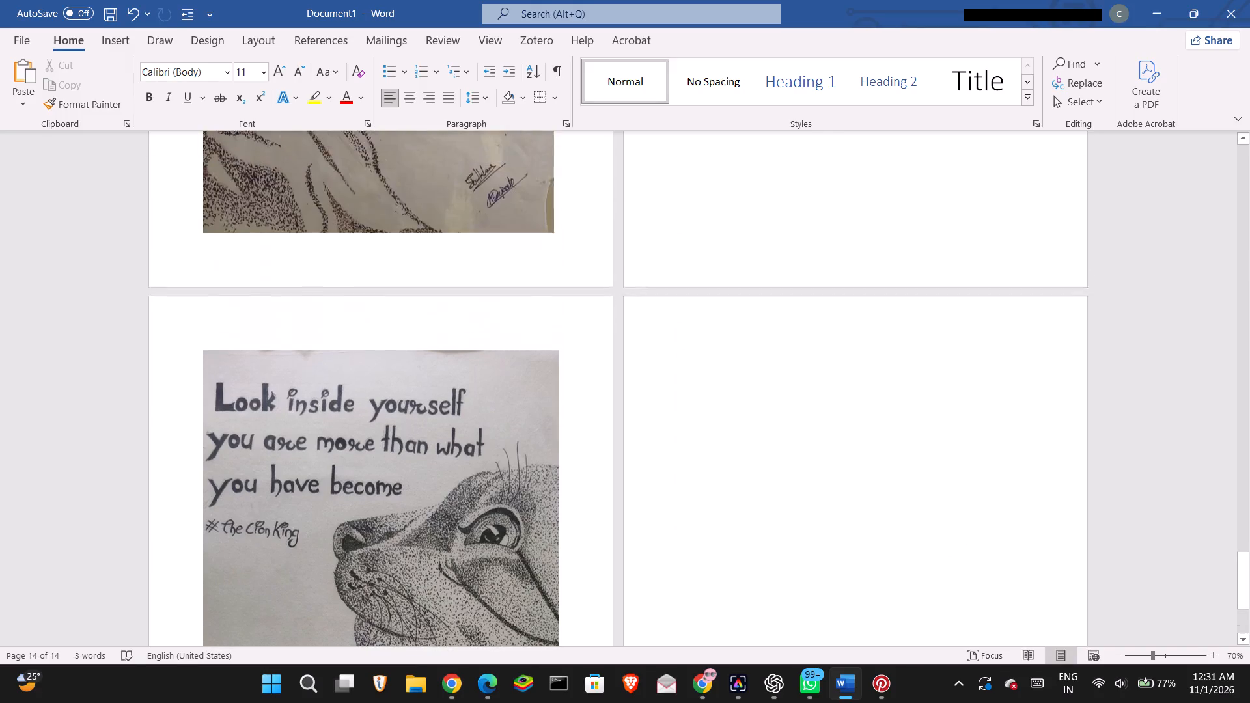
{"action": "scroll", "coordinate": [921, 260], "scroll_direction": "up", "scroll_amount": 5}
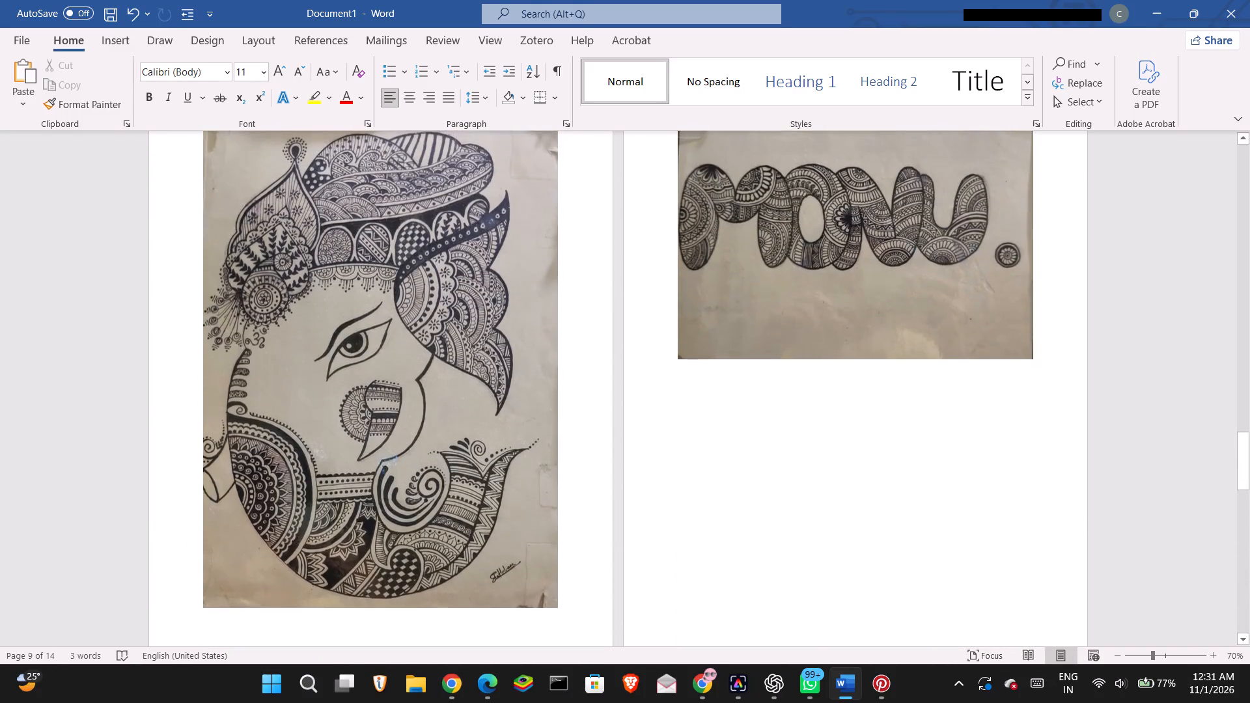
{"action": "scroll", "coordinate": [921, 260], "scroll_direction": "up", "scroll_amount": 1}
{"action": "left_click", "coordinate": [1044, 359]}
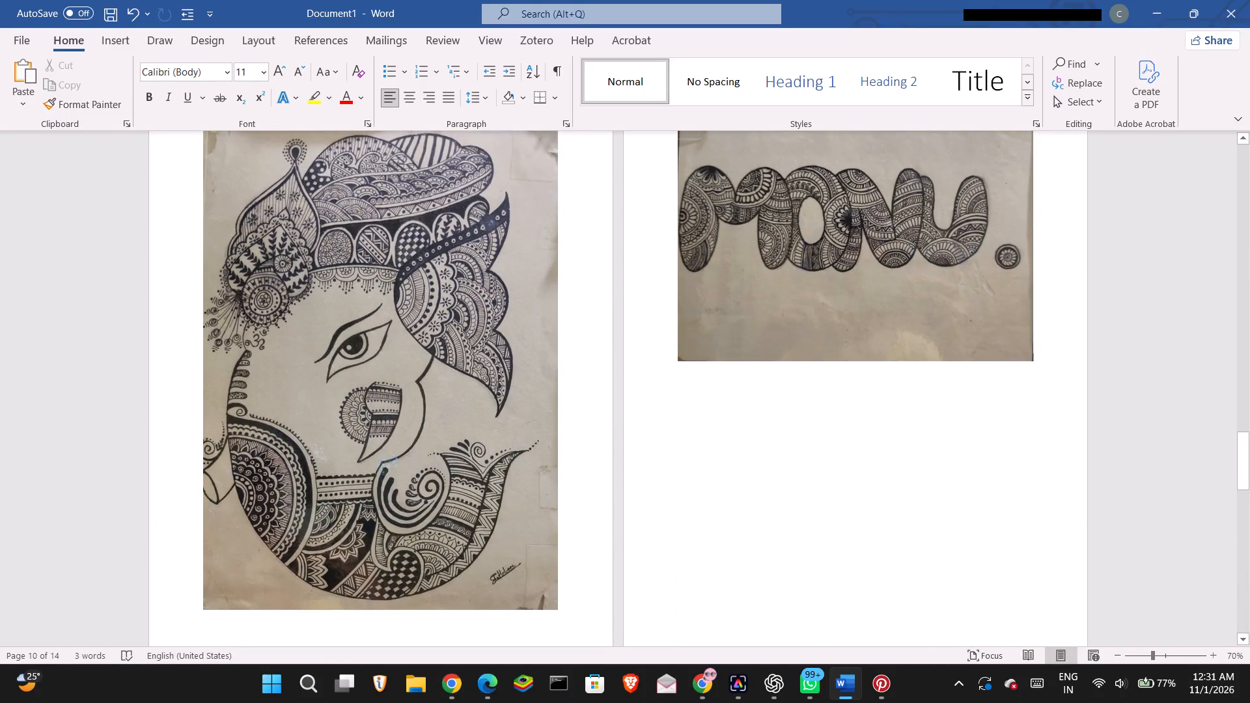
{"action": "key", "text": "Return"}
{"action": "key", "text": "Return"}
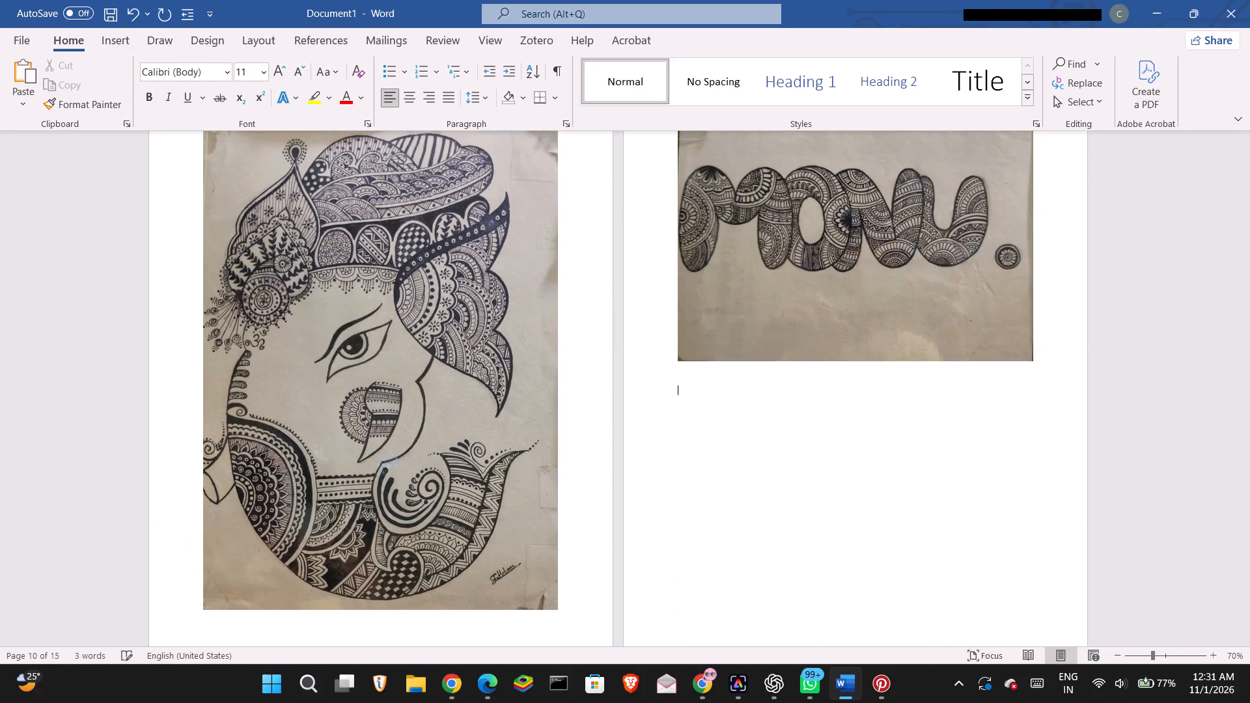
{"action": "key", "text": "ctrl+v"}
Reduce the height of the "MONU" picture on page 10 so that the "ISRO" drawing fits beneath it on the same page.
{"action": "scroll", "coordinate": [1044, 359], "scroll_direction": "up", "scroll_amount": 1}
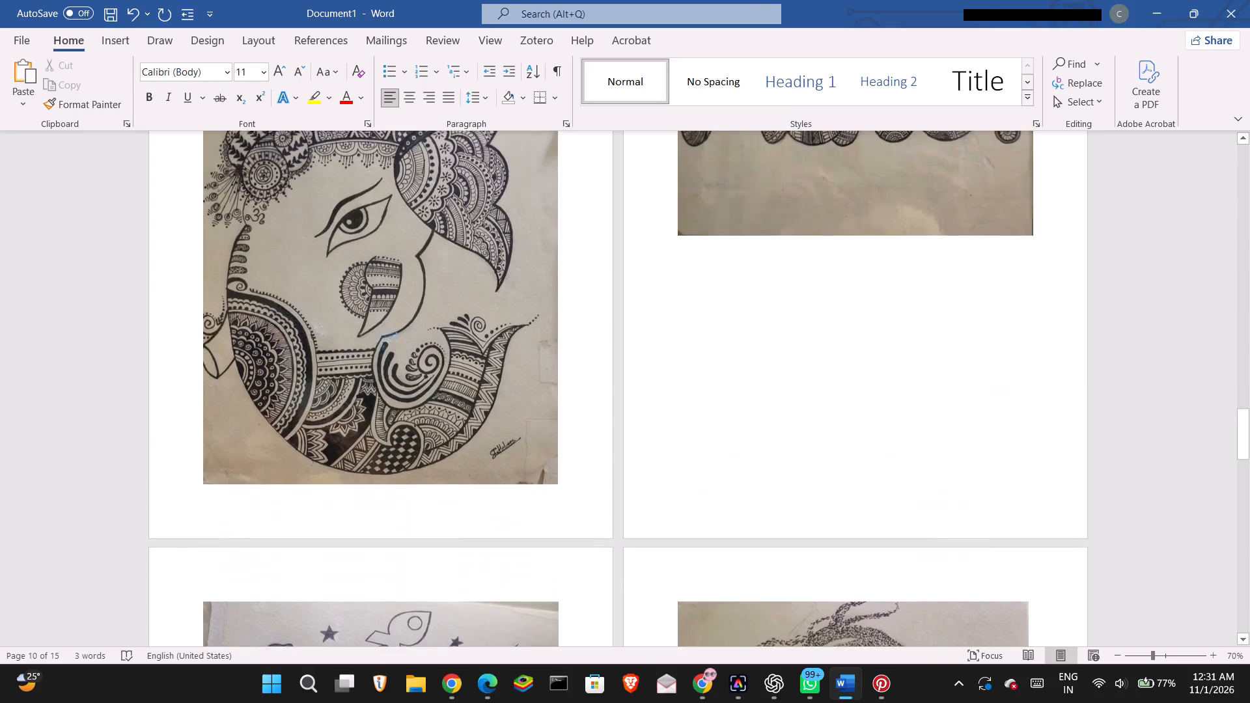
{"action": "scroll", "coordinate": [1044, 359], "scroll_direction": "up", "scroll_amount": 1}
{"action": "left_click", "coordinate": [878, 180]}
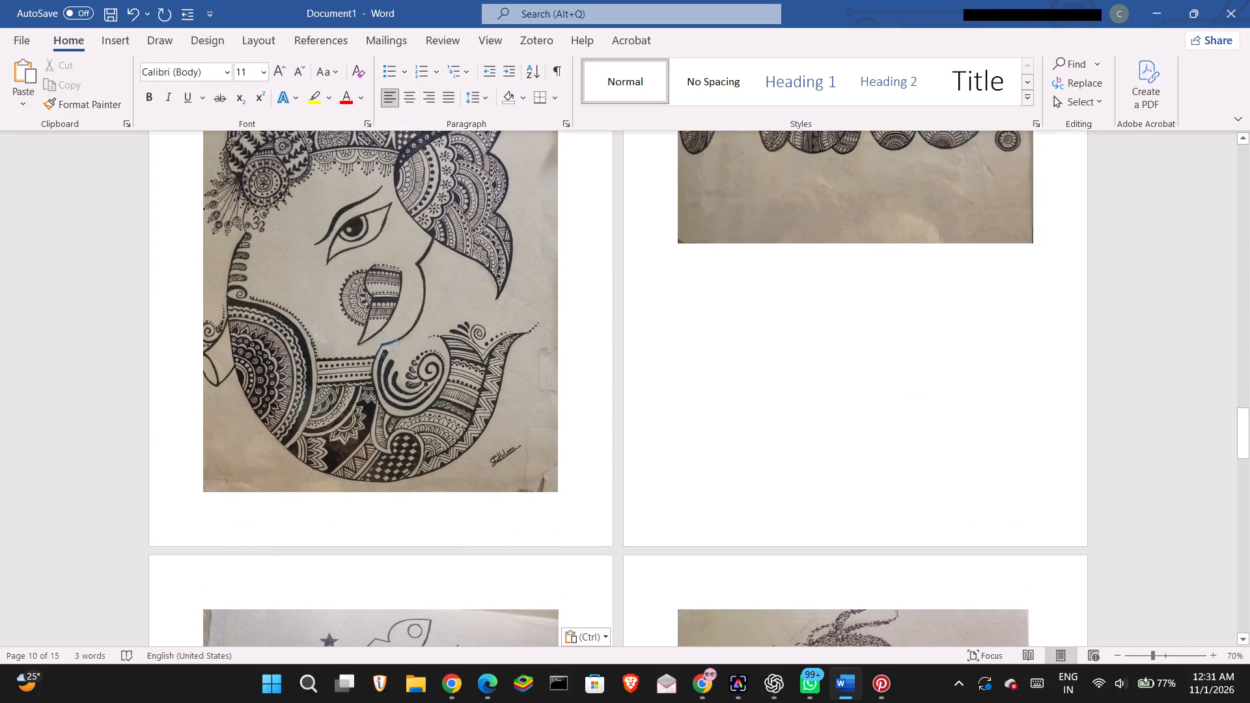
{"action": "left_click_drag", "start_coordinate": [855, 241], "coordinate": [855, 219]}
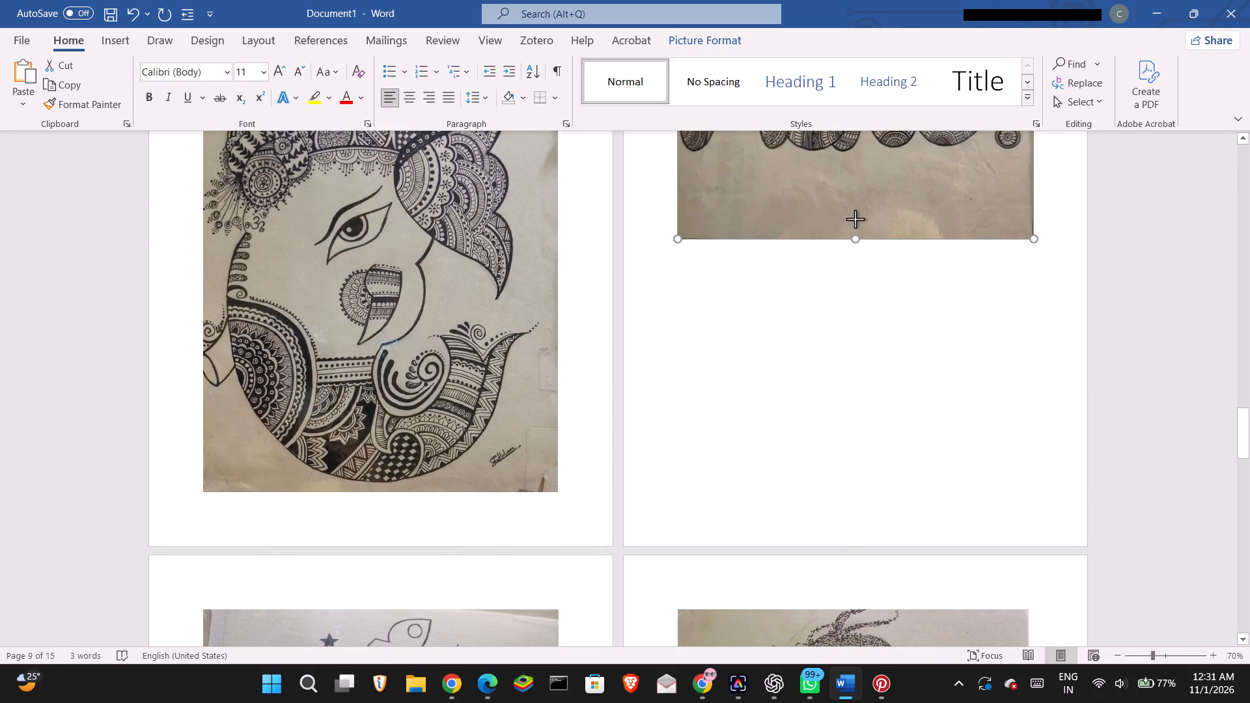
{"action": "left_click_drag", "start_coordinate": [855, 219], "coordinate": [855, 206]}
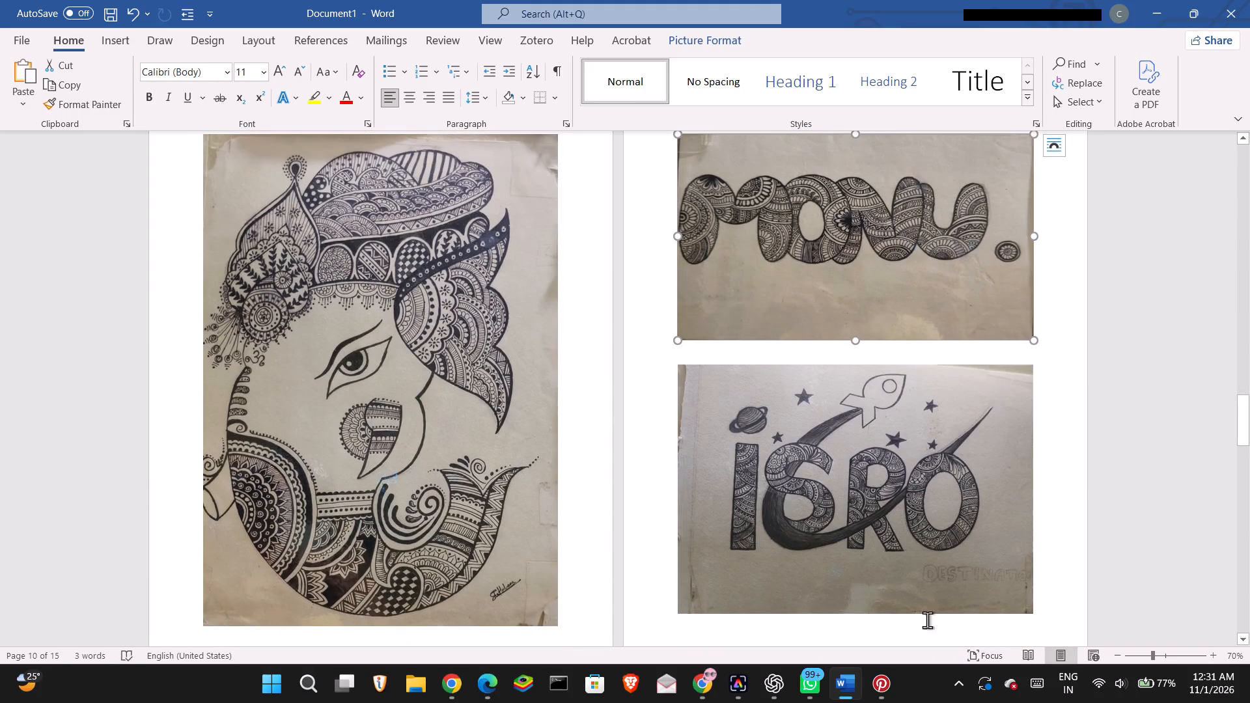
Delete the leftover blank lines on page 11 to remove the empty page before the stippled woman's portrait.
{"action": "scroll", "coordinate": [908, 581], "scroll_direction": "down", "scroll_amount": 4}
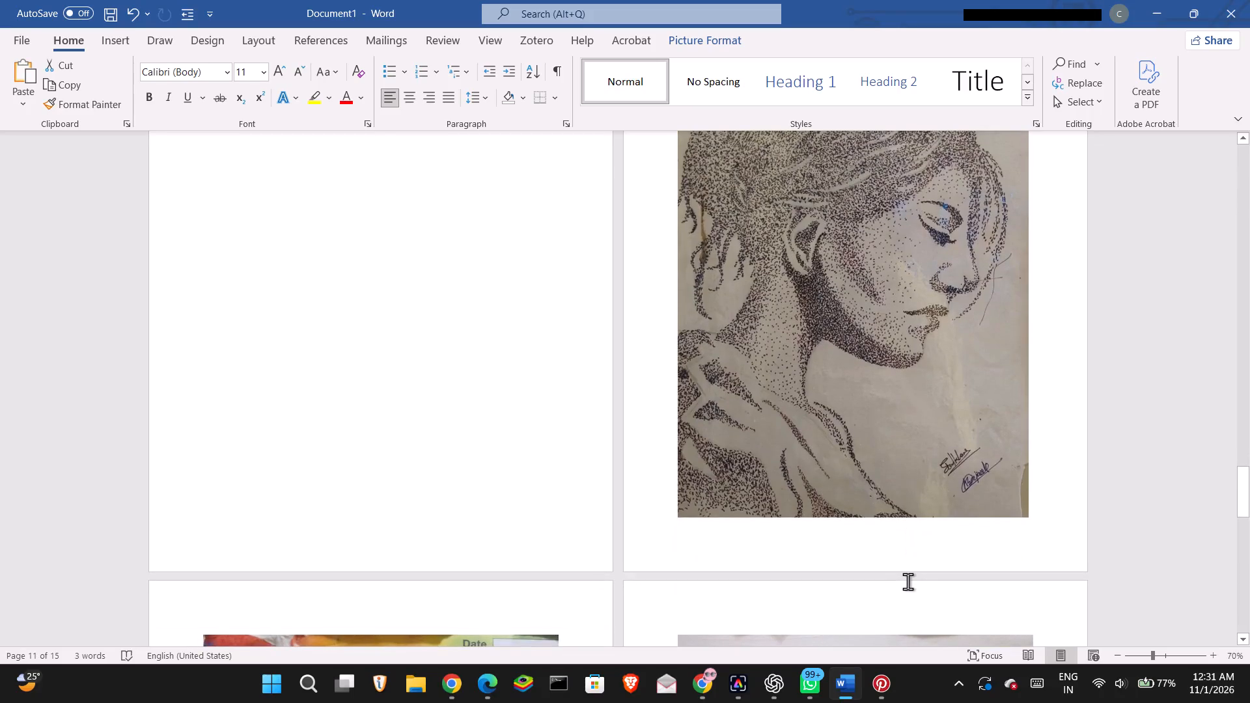
{"action": "left_click", "coordinate": [449, 297]}
{"action": "scroll", "coordinate": [449, 297], "scroll_direction": "up", "scroll_amount": 1}
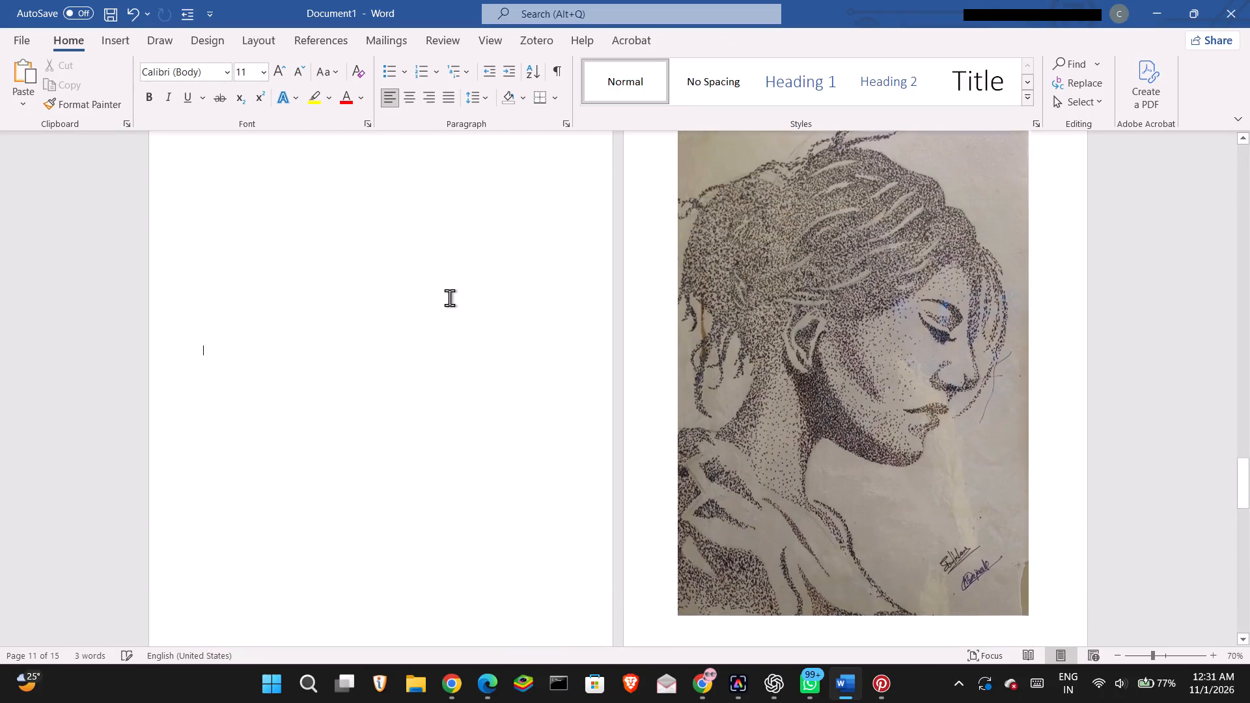
{"action": "scroll", "coordinate": [449, 297], "scroll_direction": "up", "scroll_amount": 1}
{"action": "key", "text": "BackSpace"}
{"action": "key", "text": "BackSpace"}
{"action": "key", "text": "BackSpace"}
{"action": "key", "text": "BackSpace"}
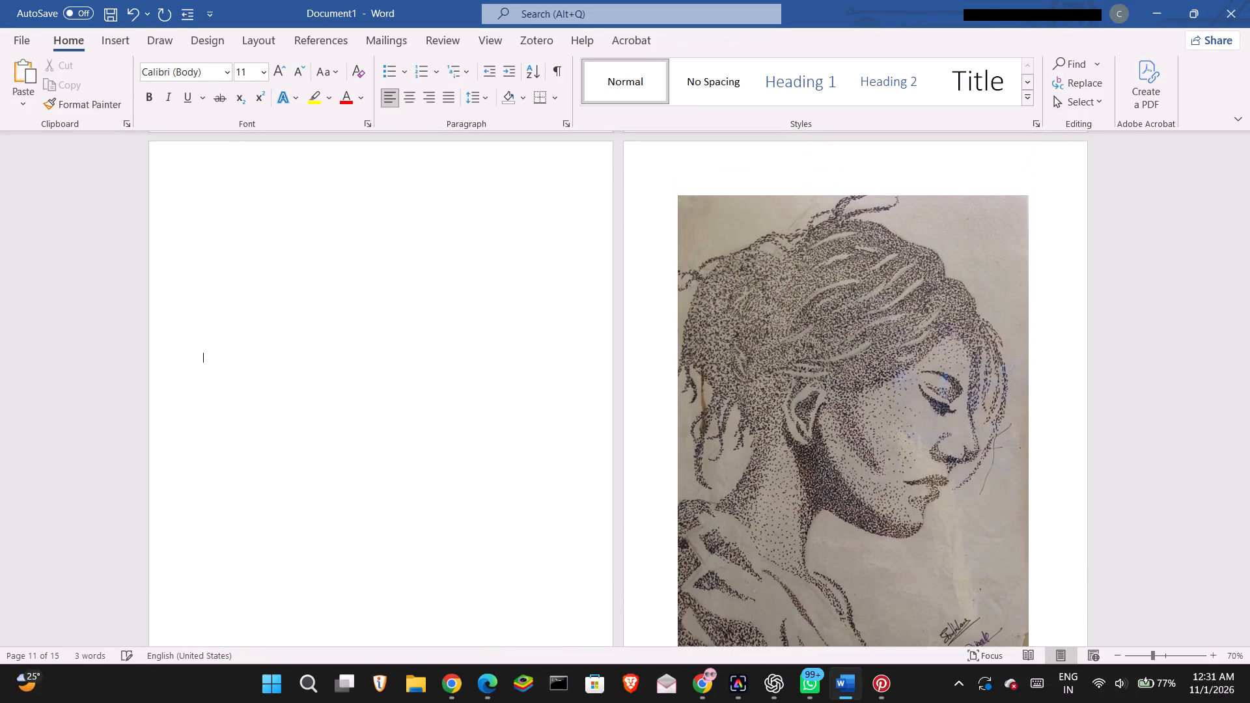
{"action": "key", "text": "BackSpace"}
{"action": "key", "text": "BackSpace"}
{"action": "key", "text": "BackSpace"}
{"action": "key", "text": "BackSpace"}
{"action": "key", "text": "BackSpace"}
{"action": "key", "text": "BackSpace"}
{"action": "key", "text": "BackSpace"}
{"action": "key", "text": "BackSpace"}
{"action": "key", "text": "BackSpace"}
{"action": "key", "text": "BackSpace"}
Copy the red-and-black foot and anklet drawing from photo9.jpg in the repository and paste it onto page 14 in Word.
{"action": "scroll", "coordinate": [449, 297], "scroll_direction": "right", "scroll_amount": 1}
{"action": "scroll", "coordinate": [449, 297], "scroll_direction": "down", "scroll_amount": 3}
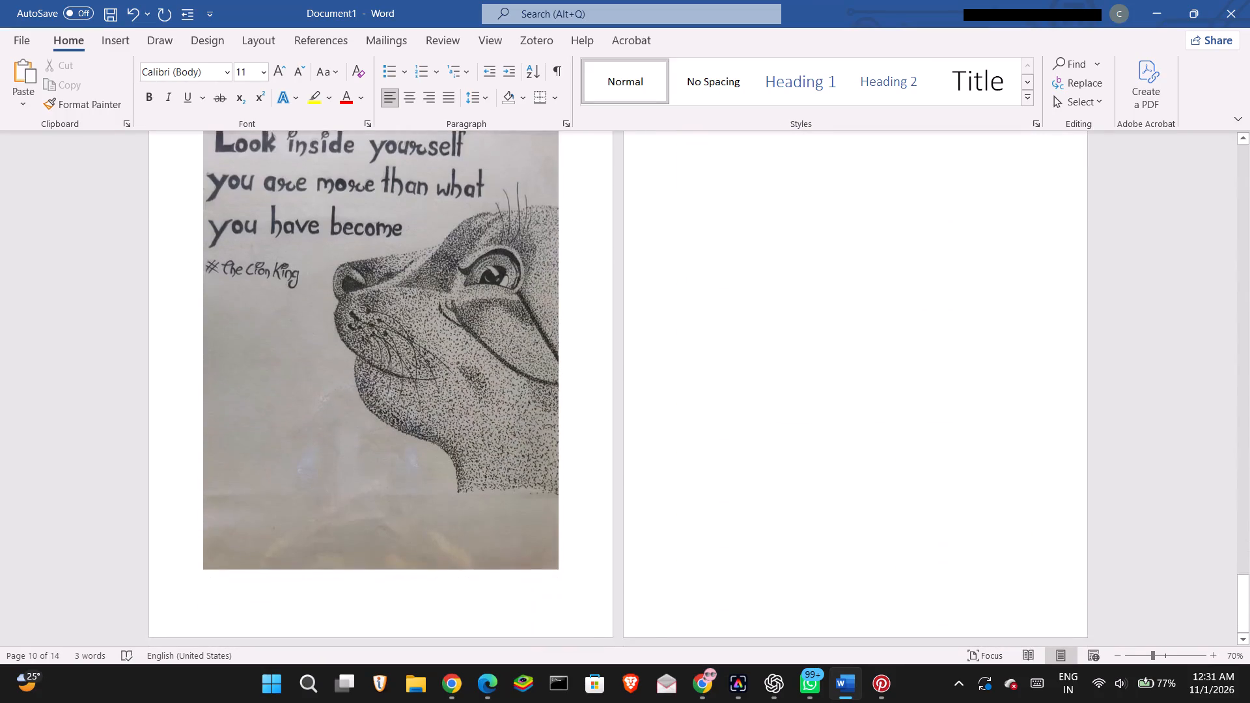
{"action": "left_click", "coordinate": [676, 253]}
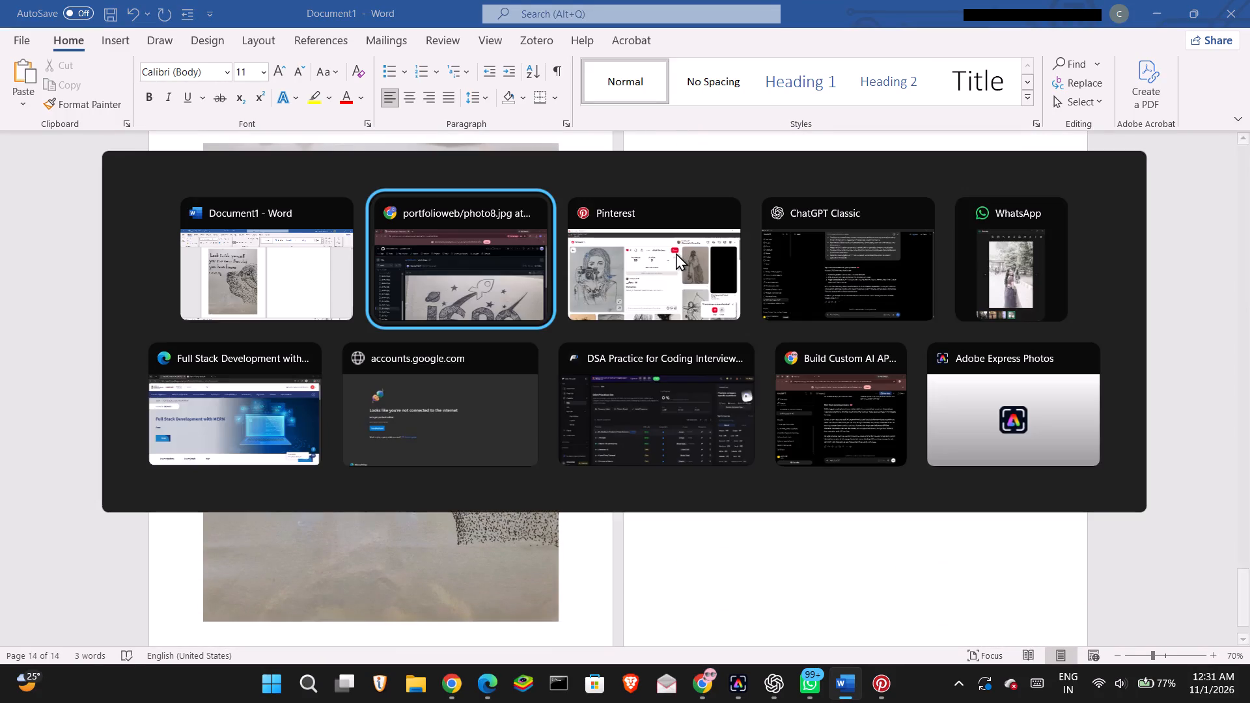
{"action": "left_click", "coordinate": [119, 603]}
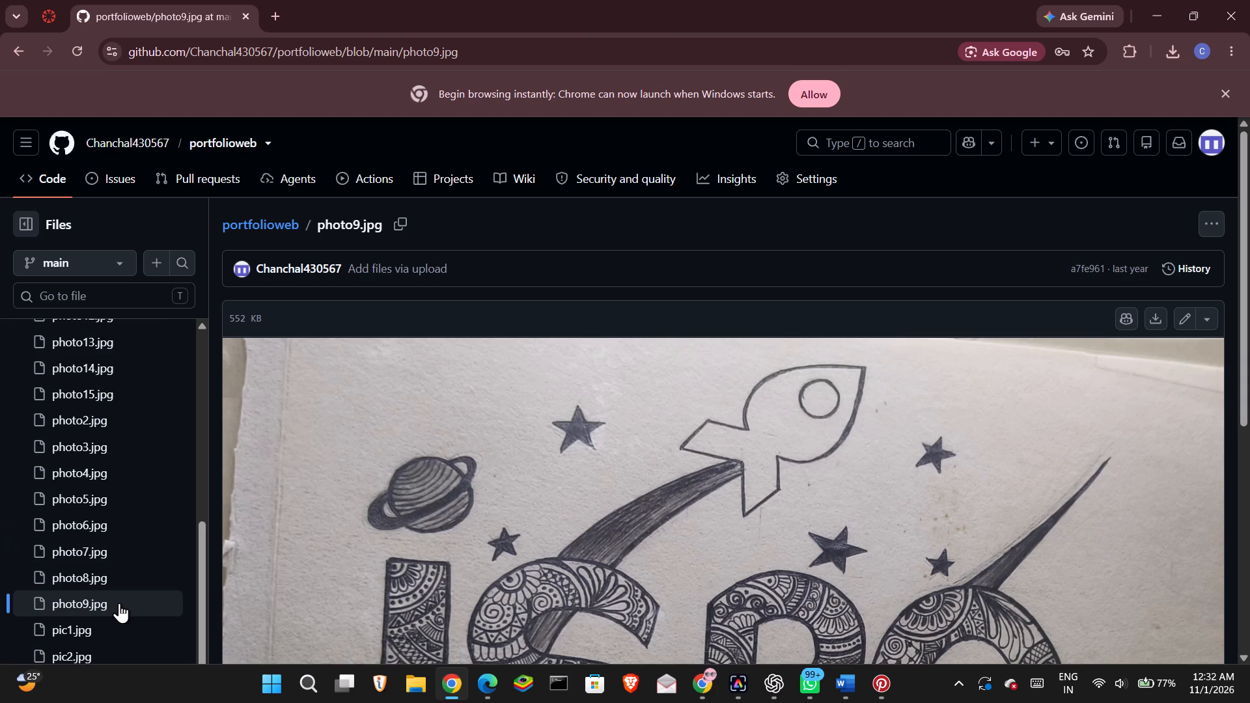
{"action": "right_click", "coordinate": [583, 563]}
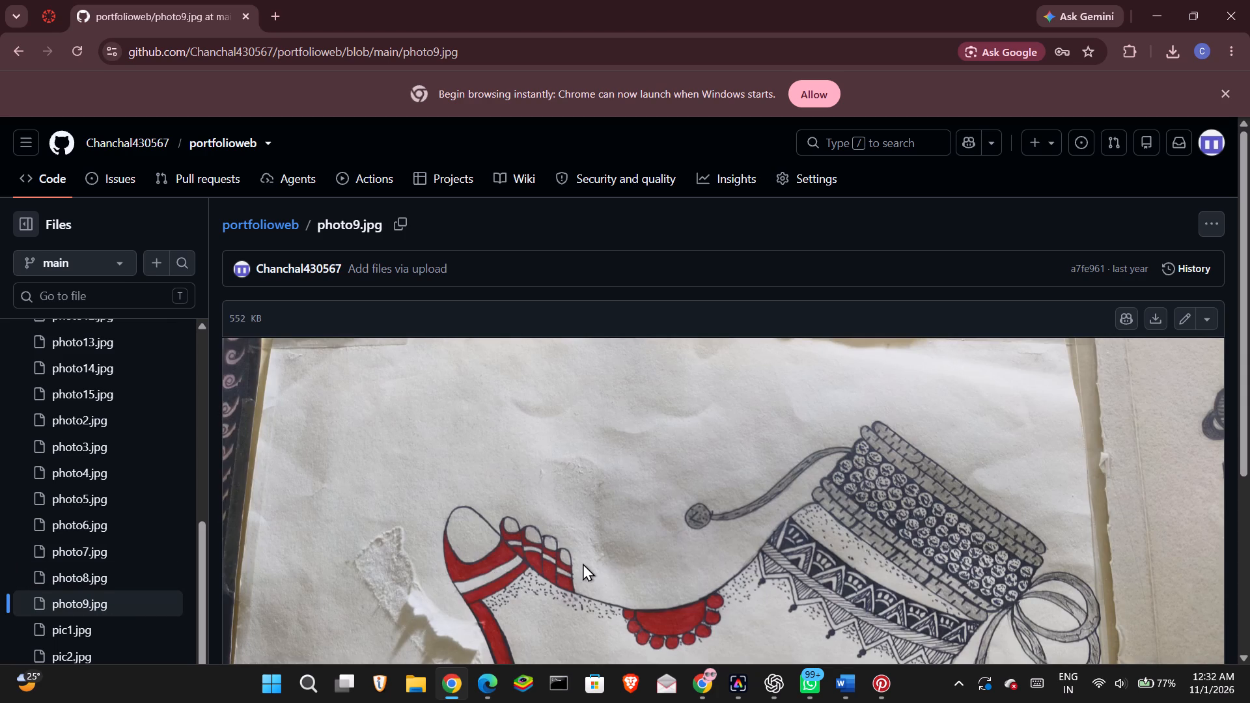
{"action": "left_click", "coordinate": [693, 434]}
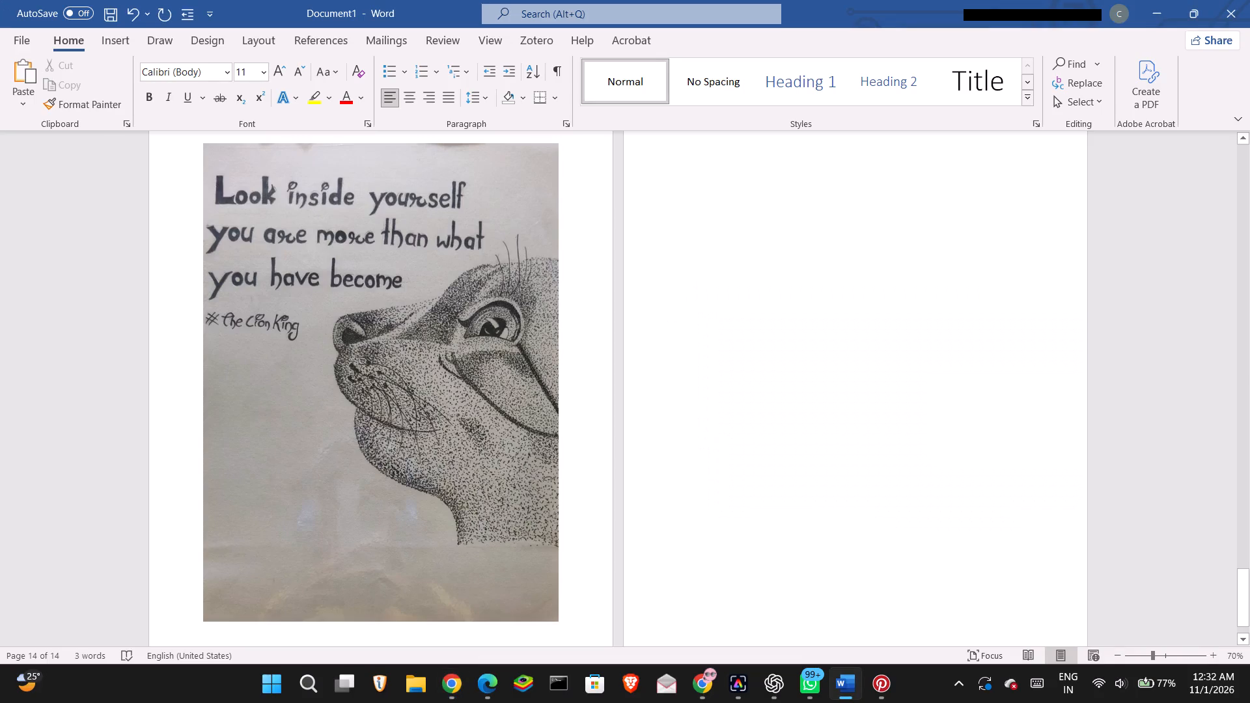
{"action": "left_click", "coordinate": [777, 162]}
{"action": "key", "text": "ctrl+v"}
{"action": "left_click", "coordinate": [777, 162], "text": "ctrl"}
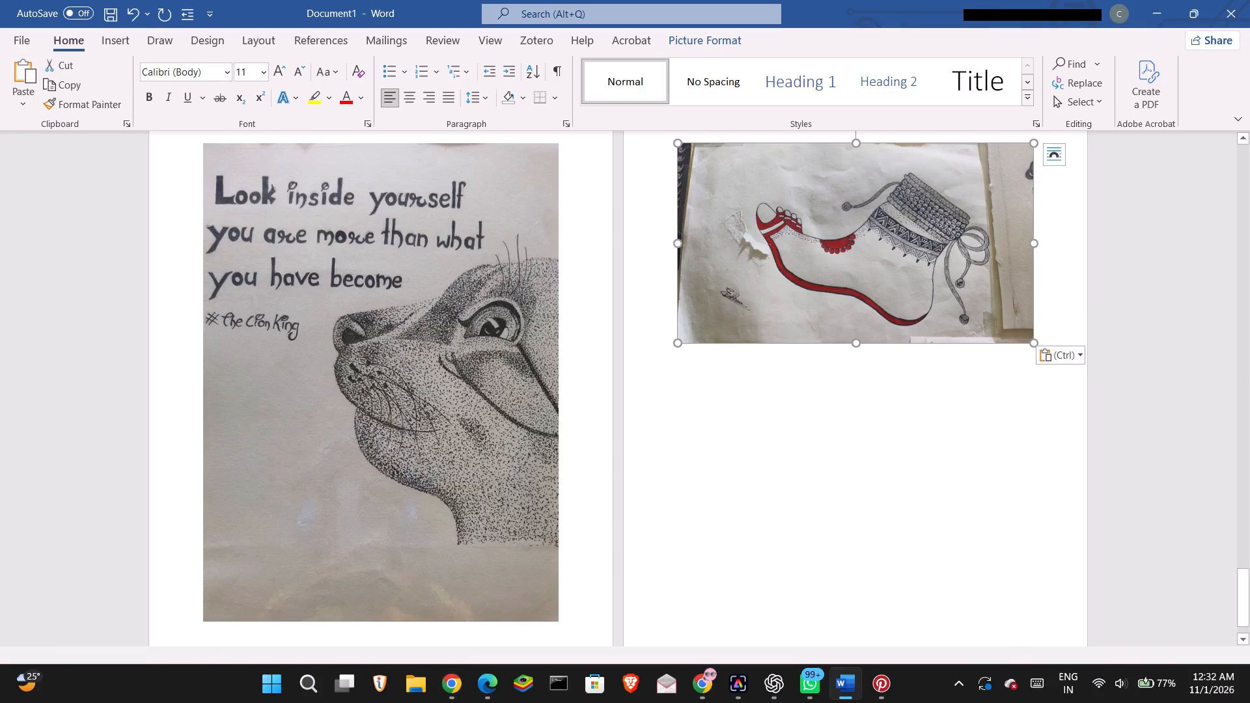
Add blank lines below the foot drawing on page 14 until the cursor reaches a new page 15.
{"action": "left_click", "coordinate": [1040, 326]}
{"action": "key", "text": "Return"}
{"action": "key", "text": "Return"}
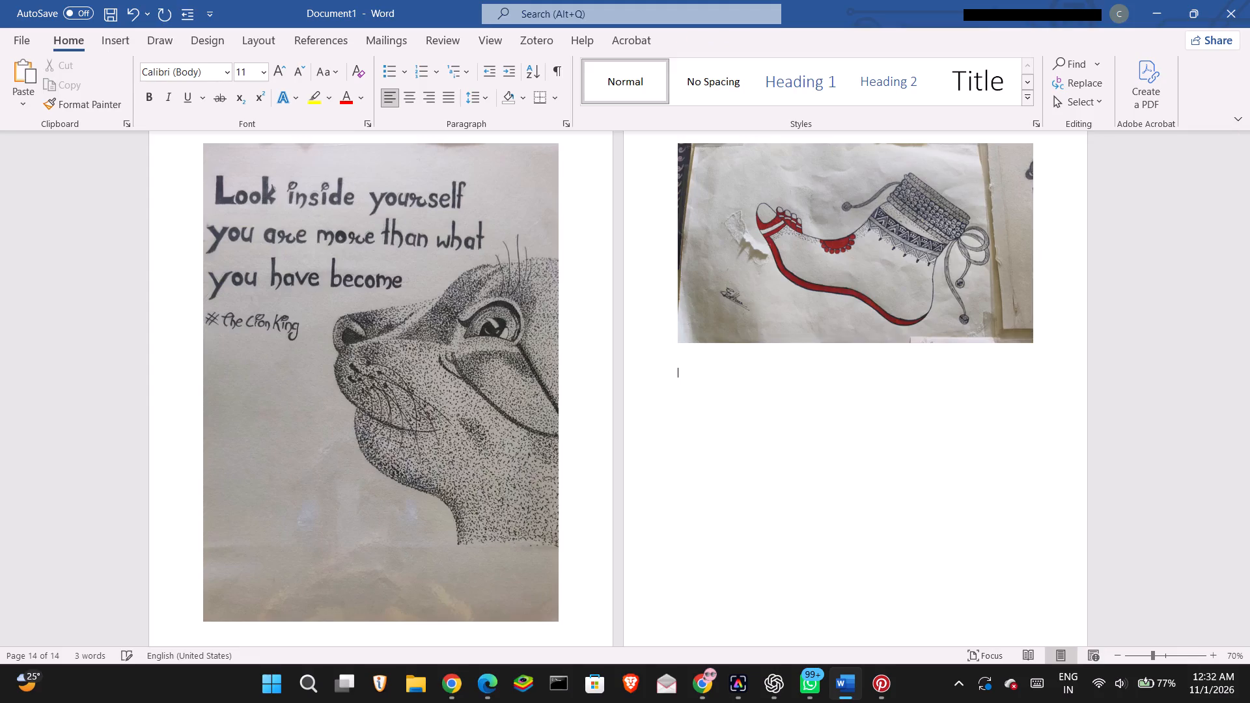
{"action": "key", "text": "Return"}
{"action": "key", "text": "Return"}
{"action": "key", "text": "Return"}
{"action": "key", "text": "Return"}
{"action": "key", "text": "Return"}
{"action": "key", "text": "Return"}
{"action": "key", "text": "Return"}
{"action": "key", "text": "Return"}
{"action": "key", "text": "Return"}
{"action": "key", "text": "Return"}
{"action": "key", "text": "Return"}
{"action": "key", "text": "Return"}
{"action": "key", "text": "Return"}
{"action": "key", "text": "Return"}
{"action": "key", "text": "Return"}
{"action": "key", "text": "Return"}
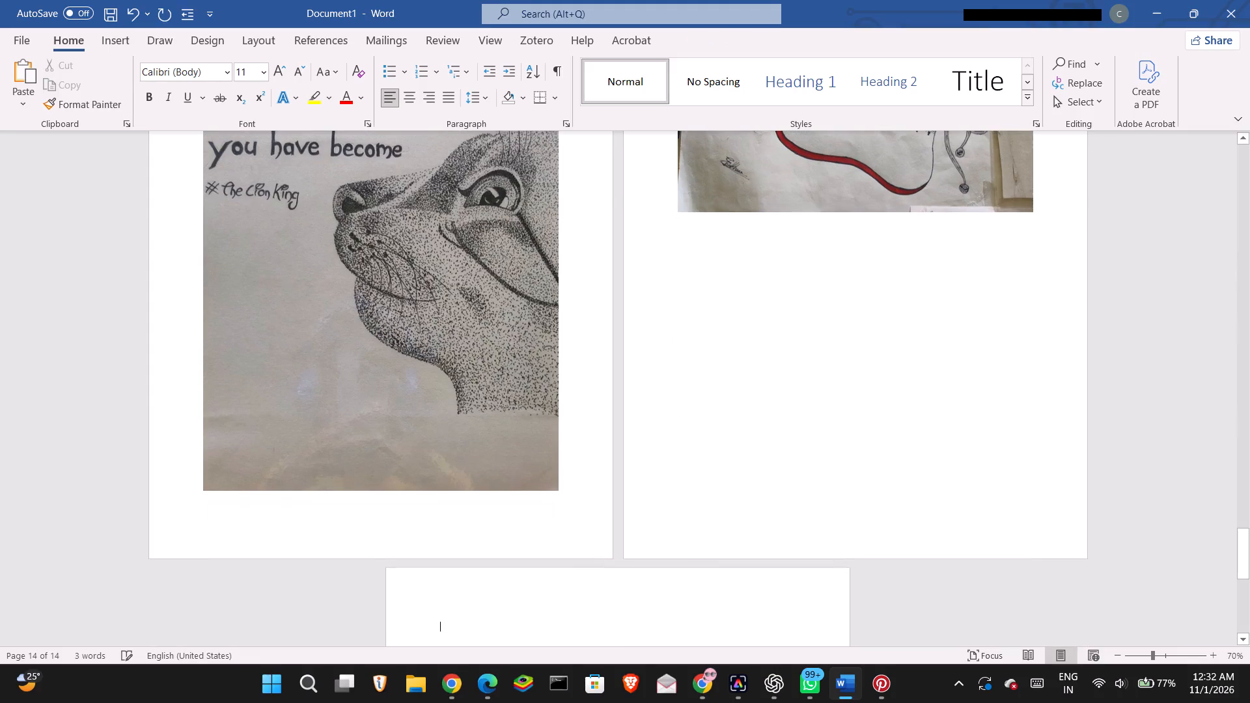
Enter the heading "Poetry" at the top of page 15 and format it bold, 90 pt and centred.
{"action": "key", "text": "shift+p"}
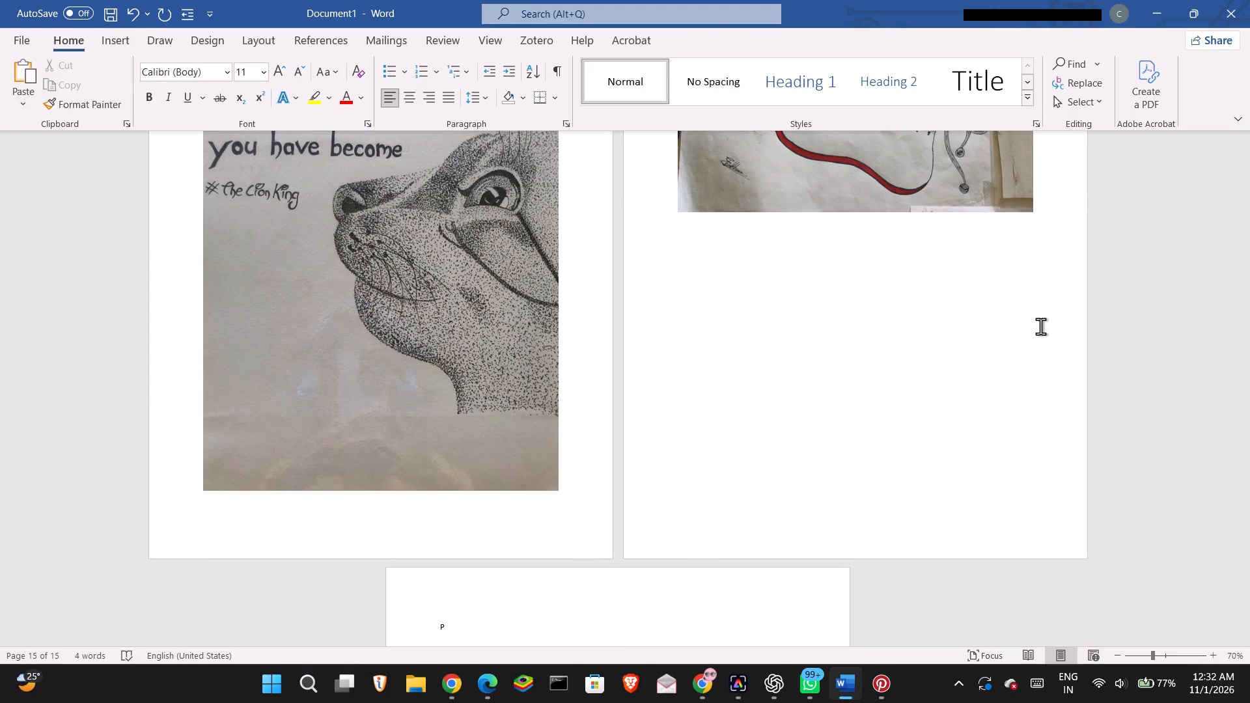
{"action": "type", "text": "oetry"}
{"action": "left_click_drag", "start_coordinate": [469, 628], "coordinate": [468, 628]}
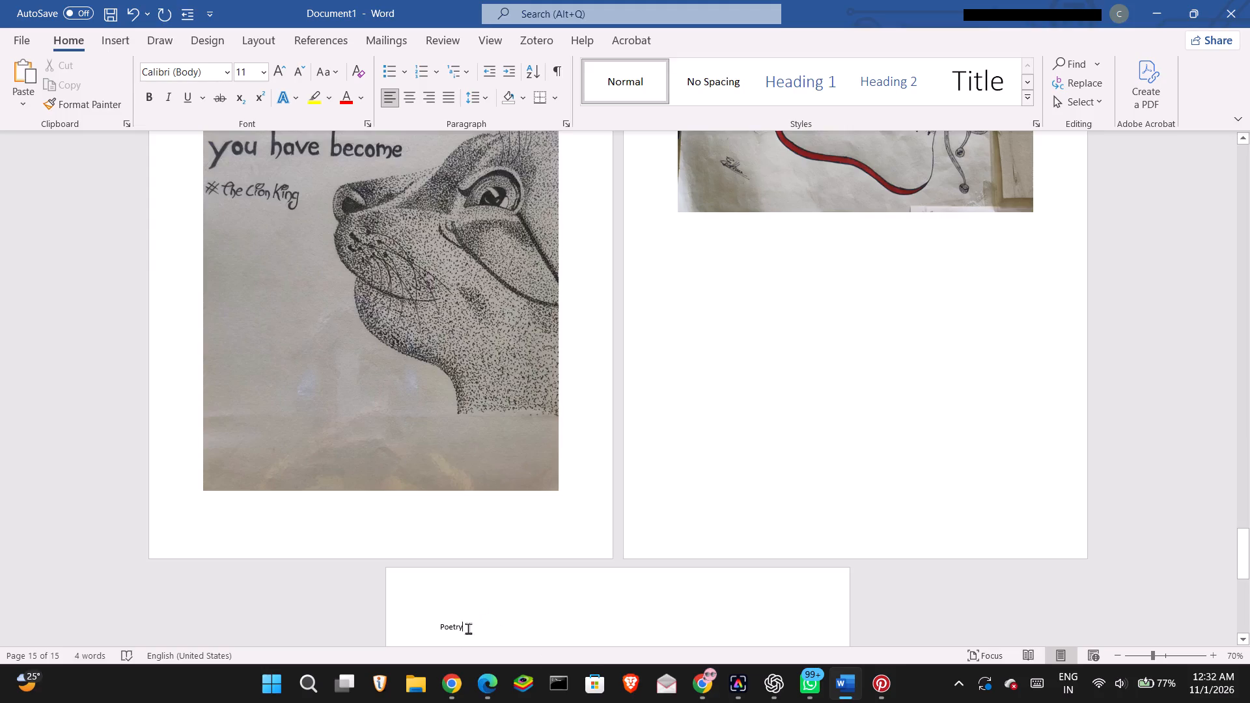
{"action": "left_click_drag", "start_coordinate": [468, 628], "coordinate": [433, 628]}
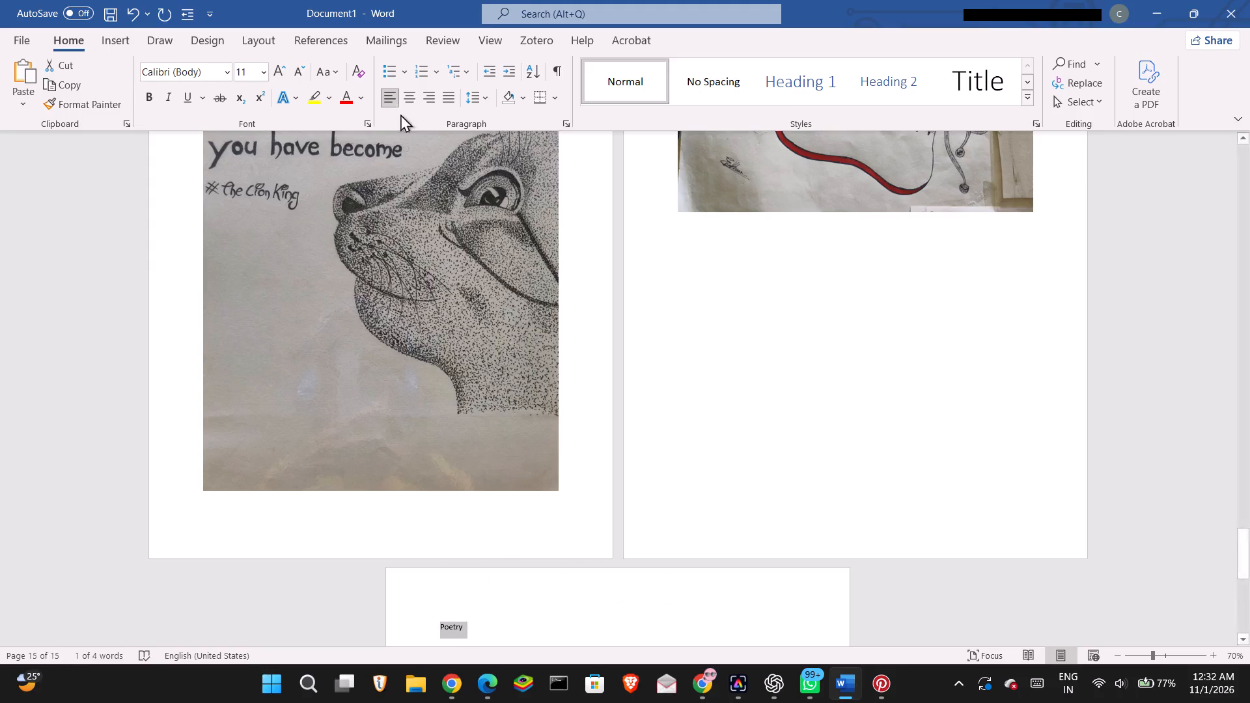
{"action": "left_click", "coordinate": [149, 98]}
{"action": "triple_click", "coordinate": [274, 66]}
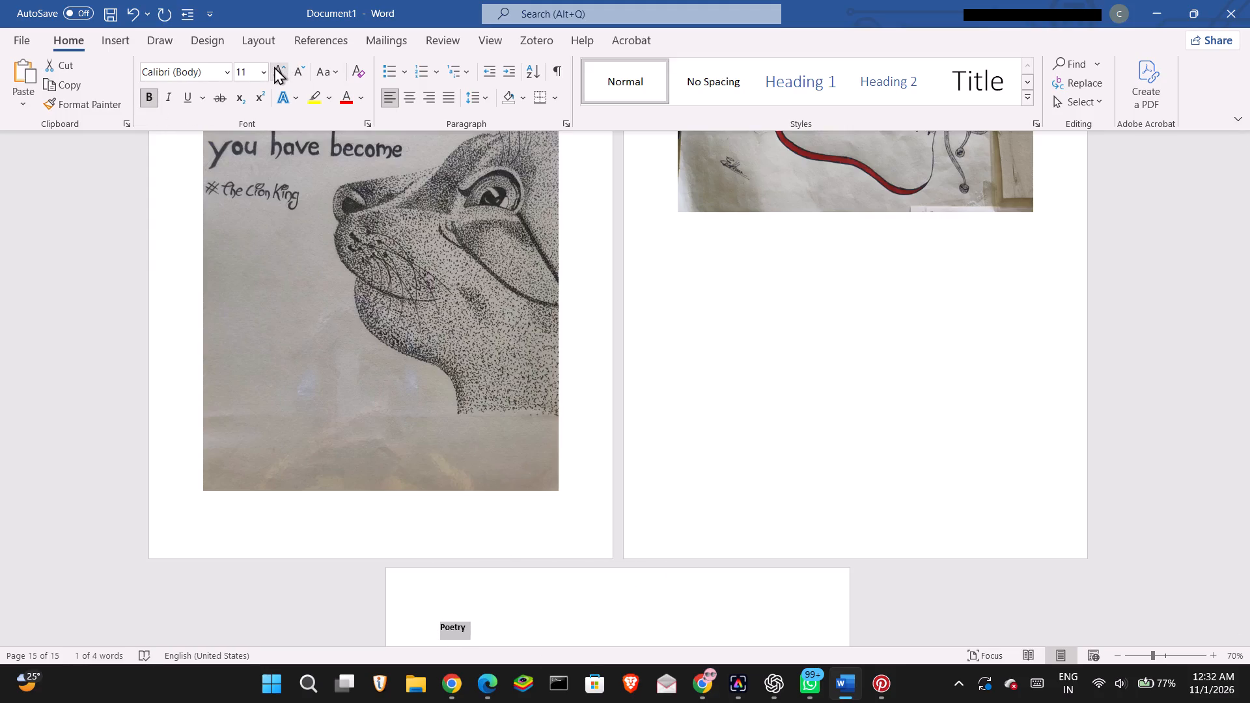
{"action": "triple_click", "coordinate": [274, 66]}
{"action": "triple_click", "coordinate": [274, 66]}
{"action": "triple_click", "coordinate": [274, 66]}
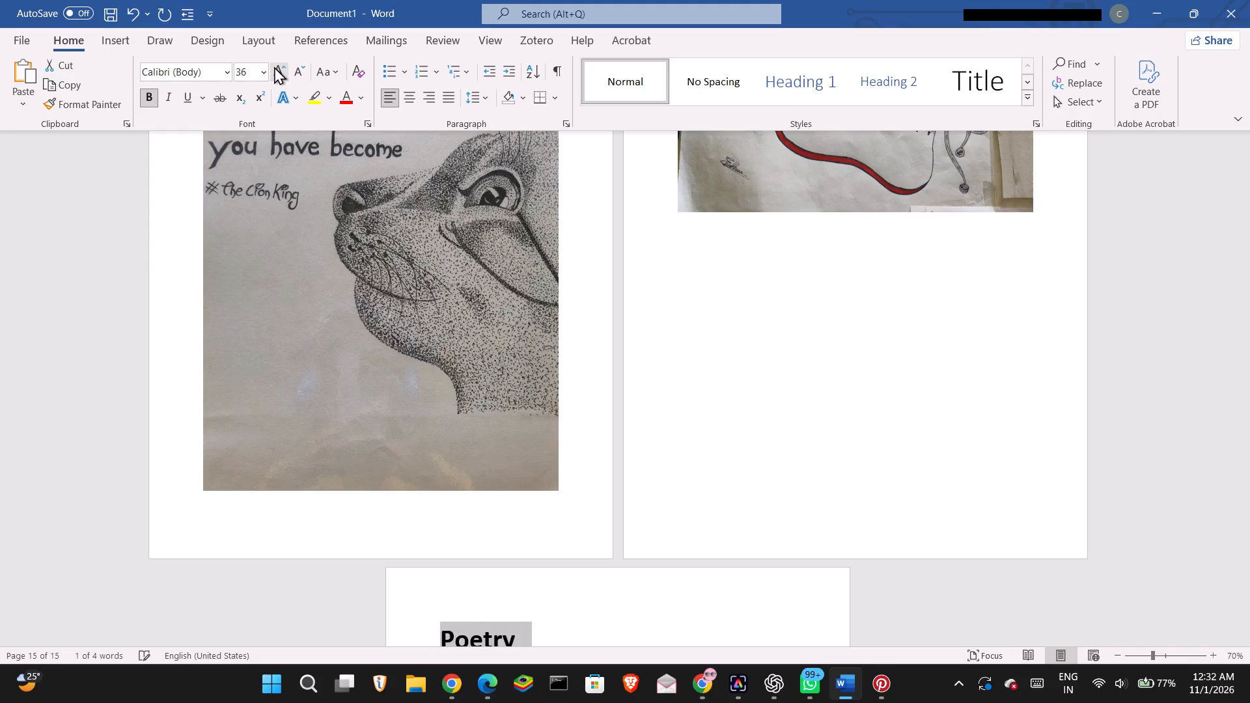
{"action": "double_click", "coordinate": [274, 66]}
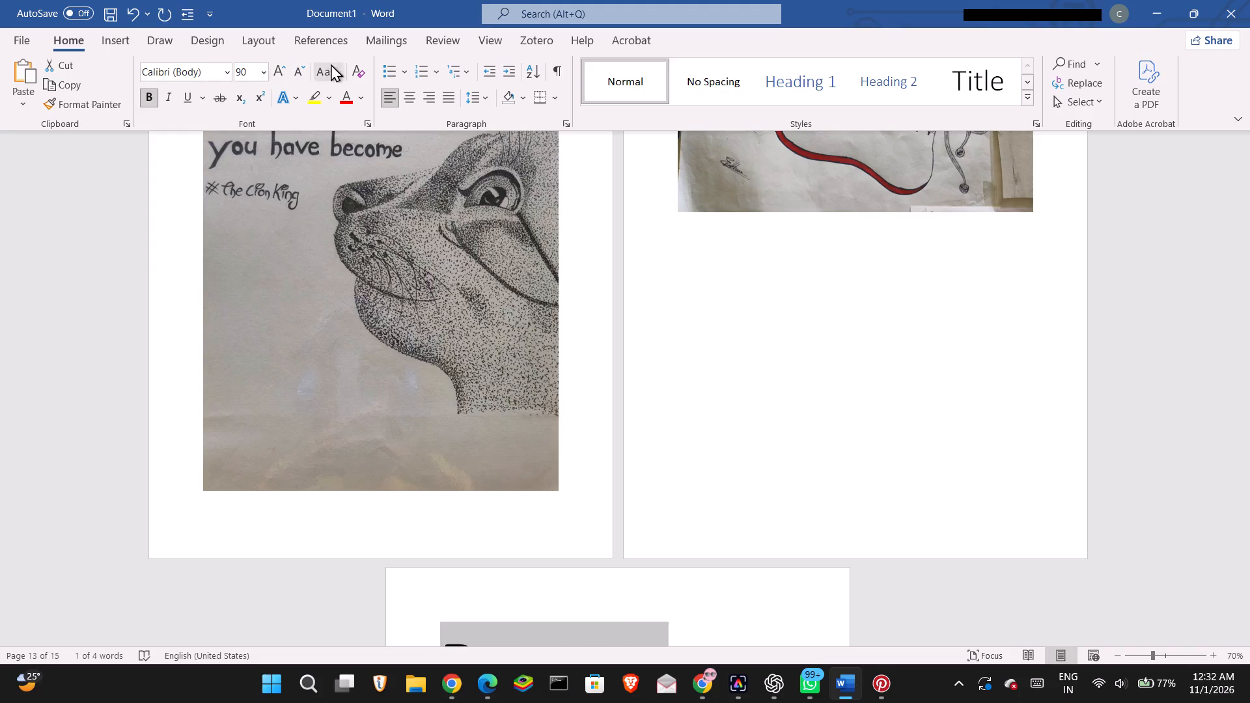
{"action": "left_click", "coordinate": [413, 102]}
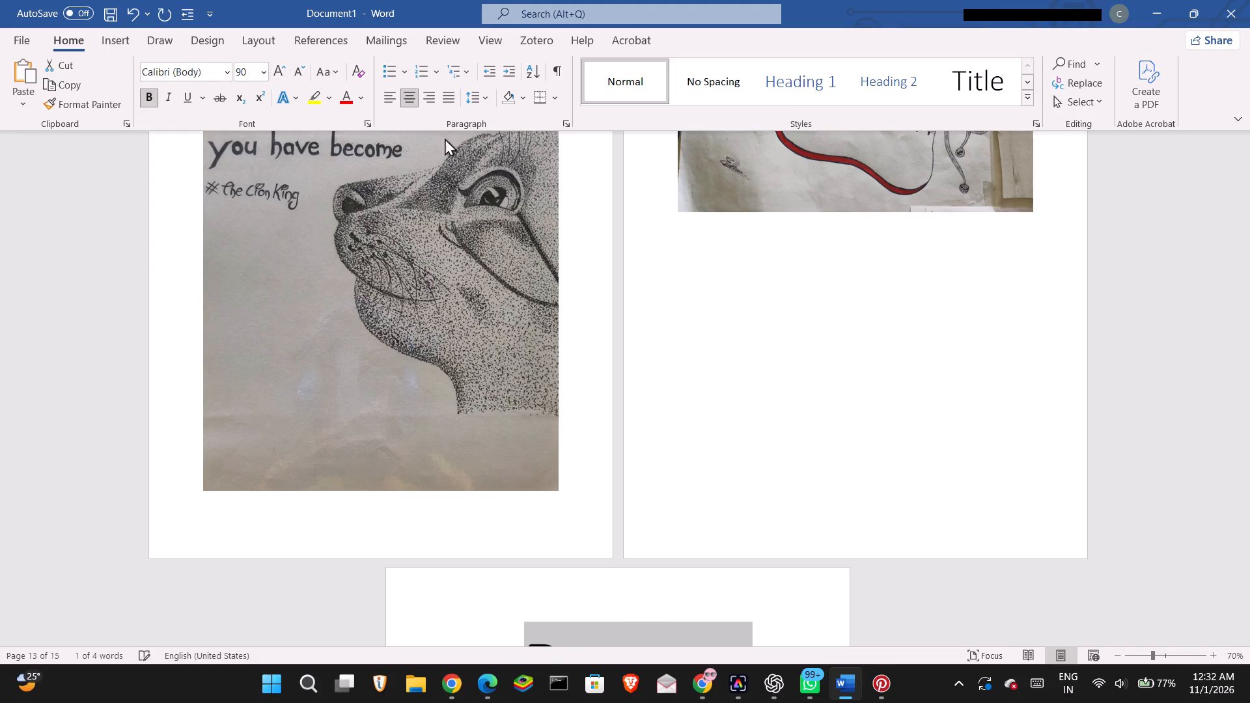
Start a left-aligned line below the "Poetry" heading and reduce its font size several steps.
{"action": "scroll", "coordinate": [562, 258], "scroll_direction": "down", "scroll_amount": 3}
{"action": "left_click", "coordinate": [782, 406]}
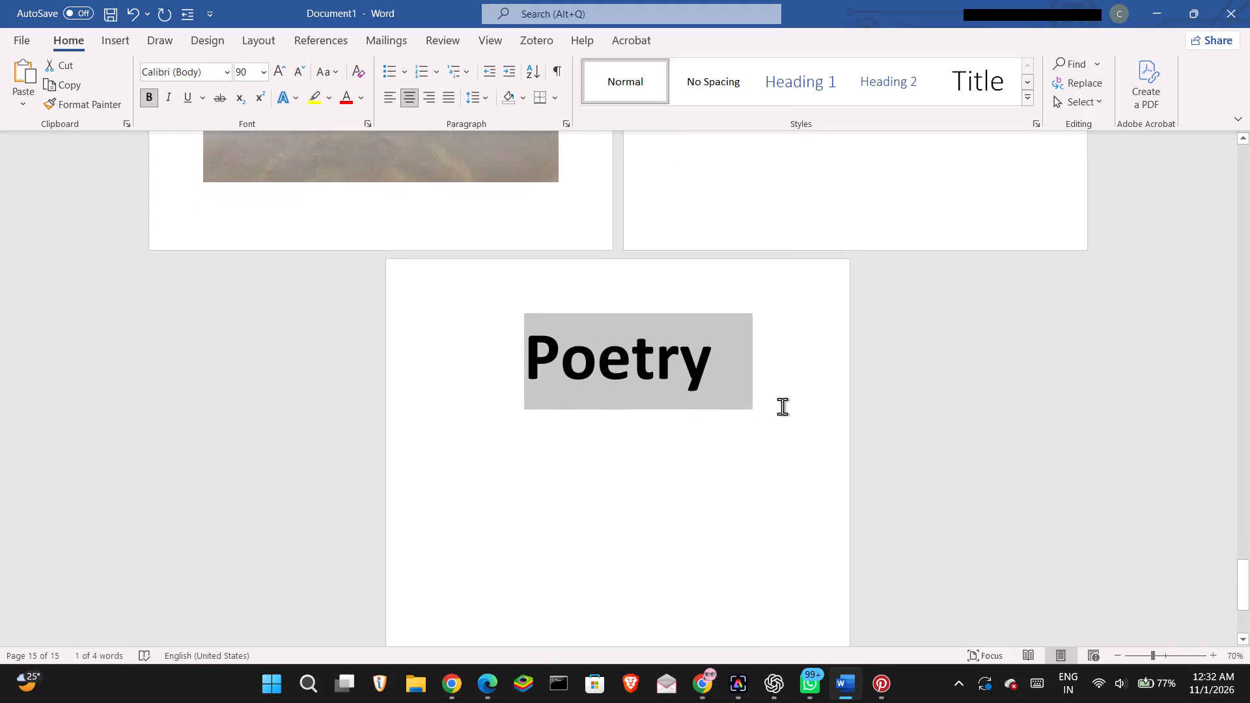
{"action": "key", "text": "Return"}
{"action": "key", "text": "BackSpace"}
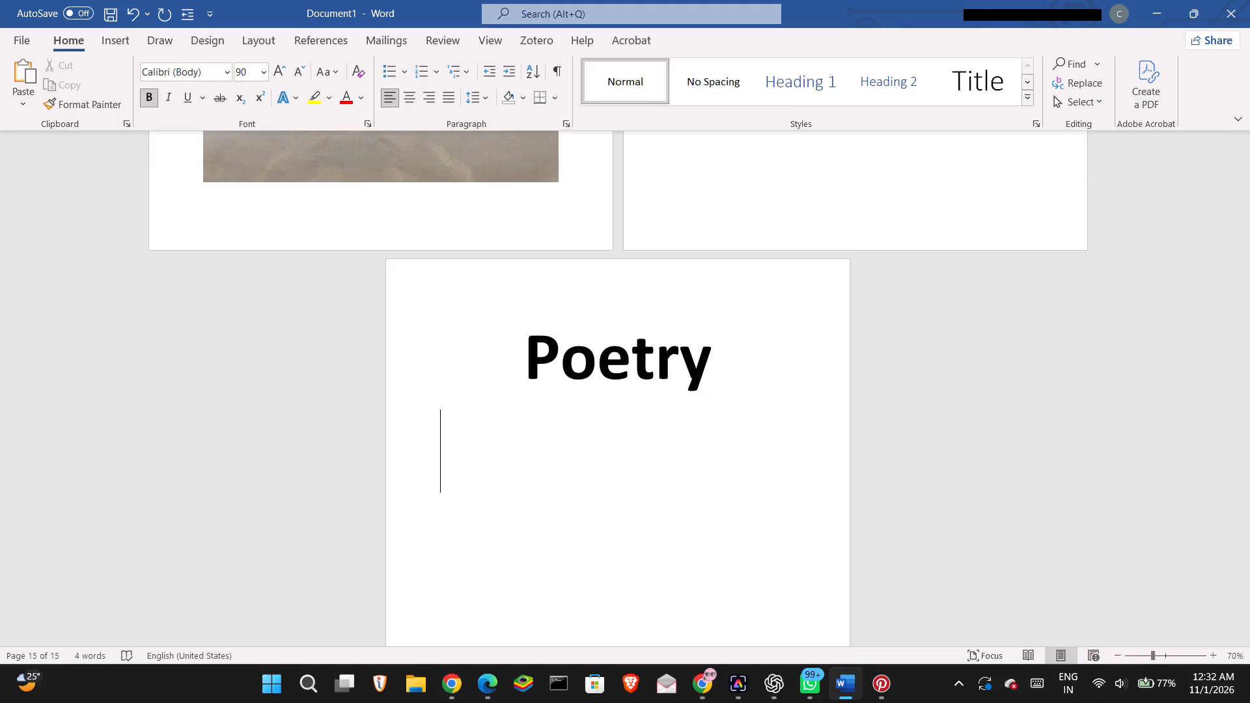
{"action": "triple_click", "coordinate": [299, 79]}
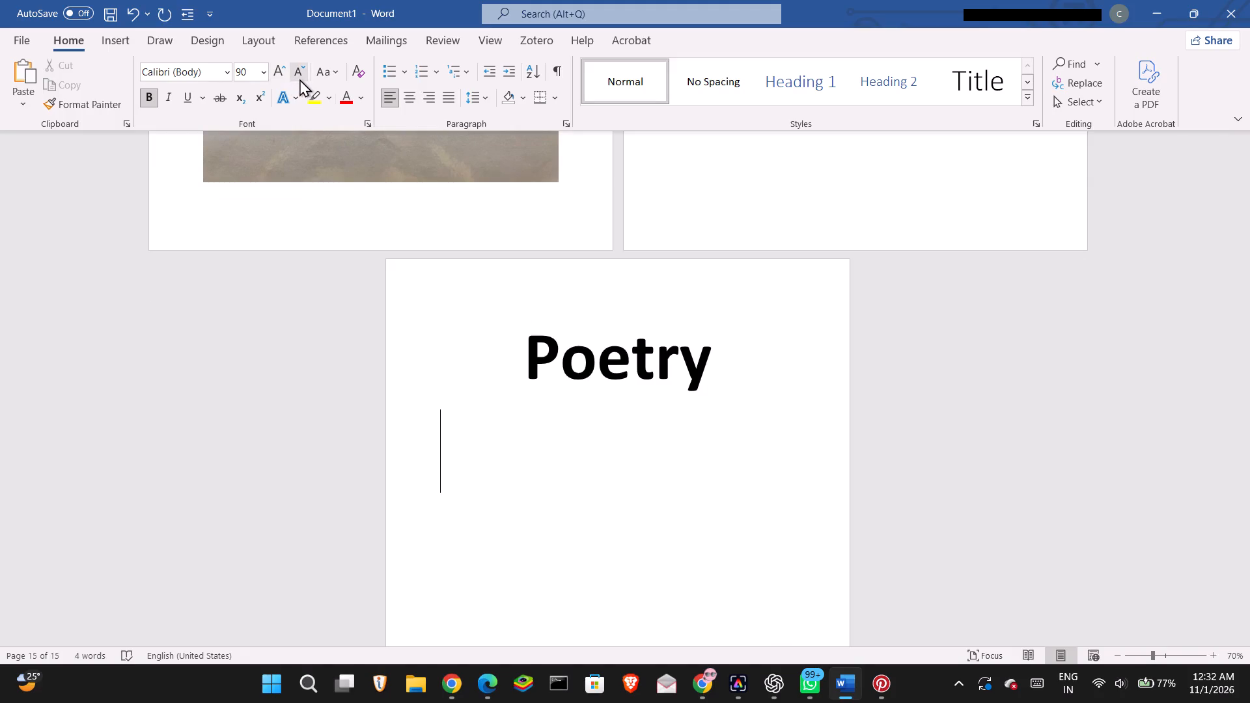
{"action": "triple_click", "coordinate": [299, 79]}
{"action": "double_click", "coordinate": [299, 79]}
{"action": "left_click", "coordinate": [299, 79]}
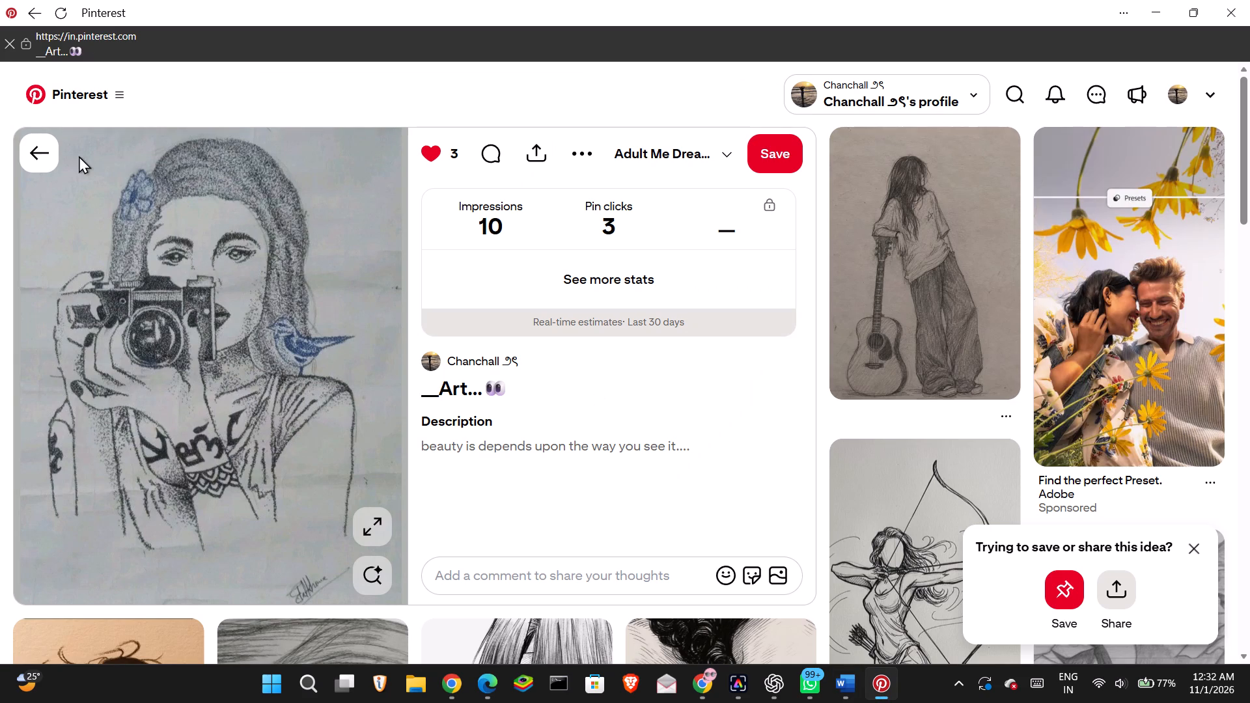
Copy the "A Dream..." poem image from the Pinterest profile's created pins and paste it below the "Poetry" heading in Word.
{"action": "left_click", "coordinate": [31, 146]}
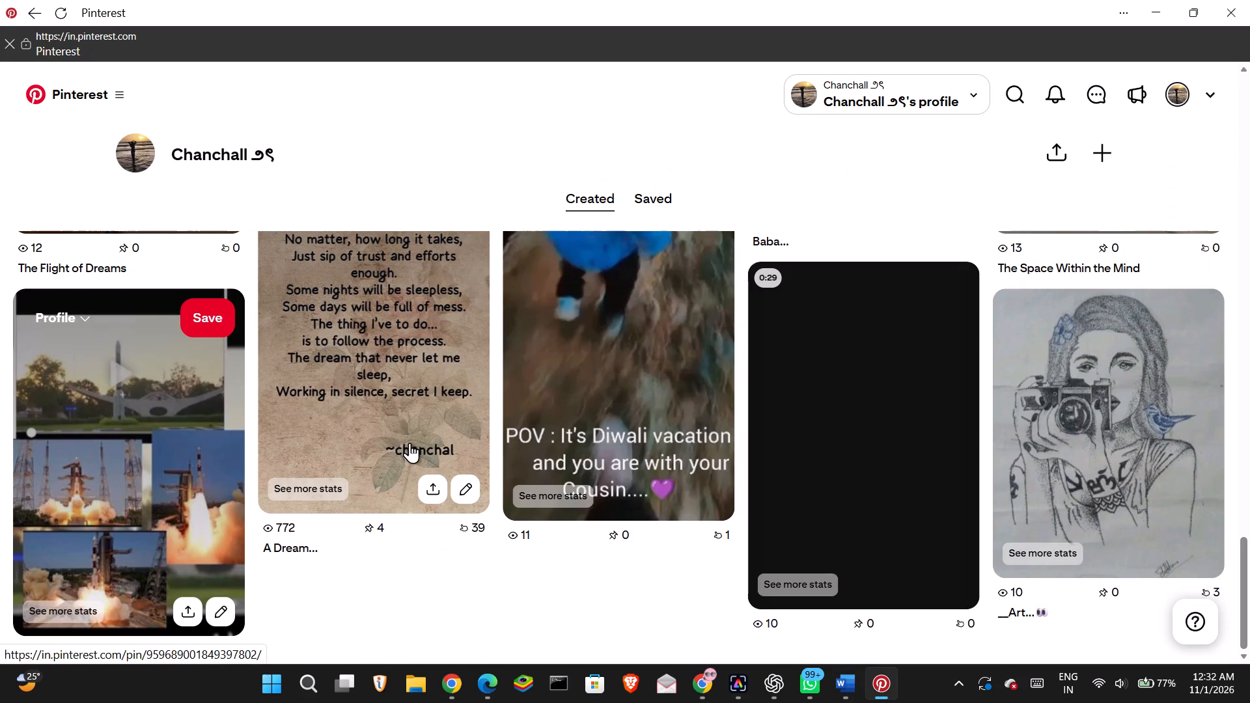
{"action": "right_click", "coordinate": [387, 410]}
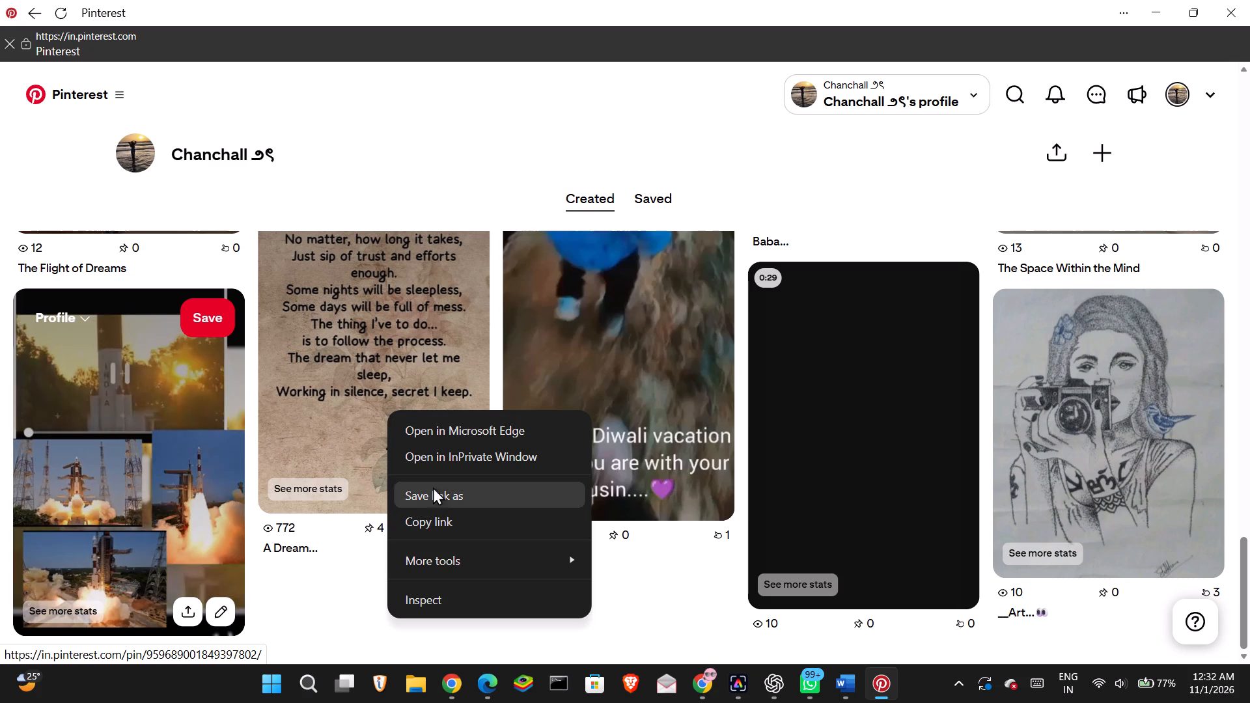
{"action": "left_click", "coordinate": [335, 314]}
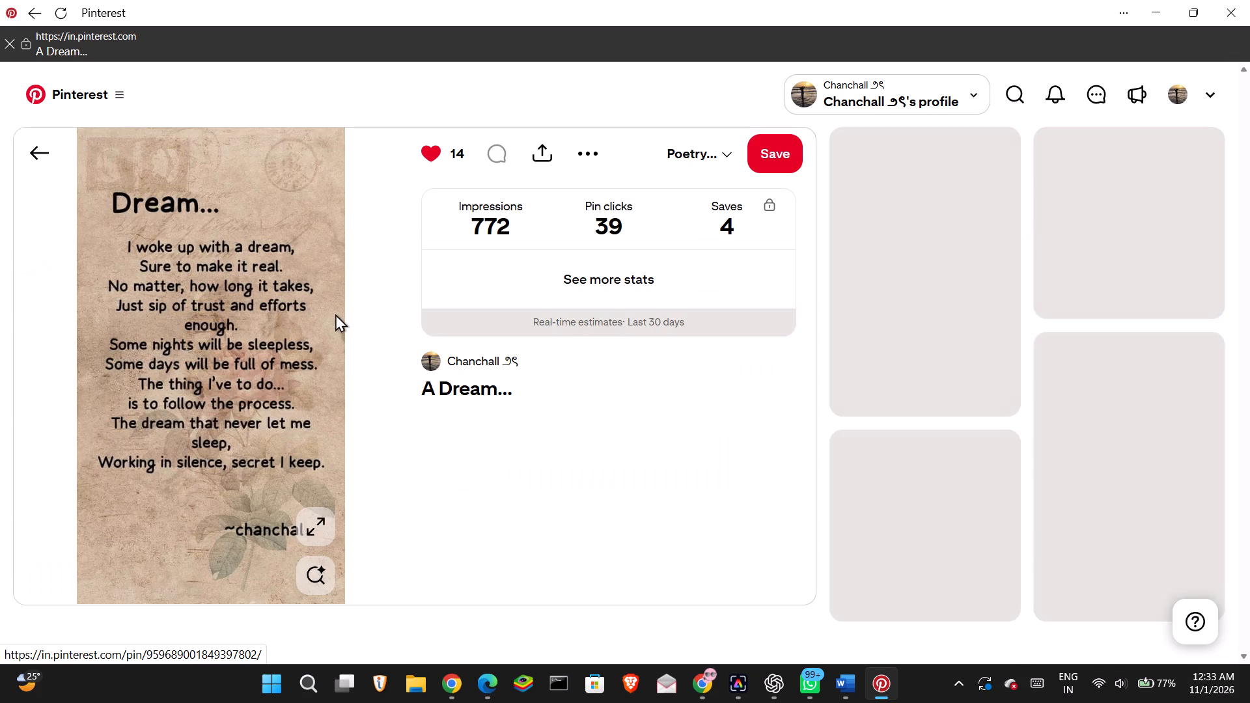
{"action": "right_click", "coordinate": [256, 309]}
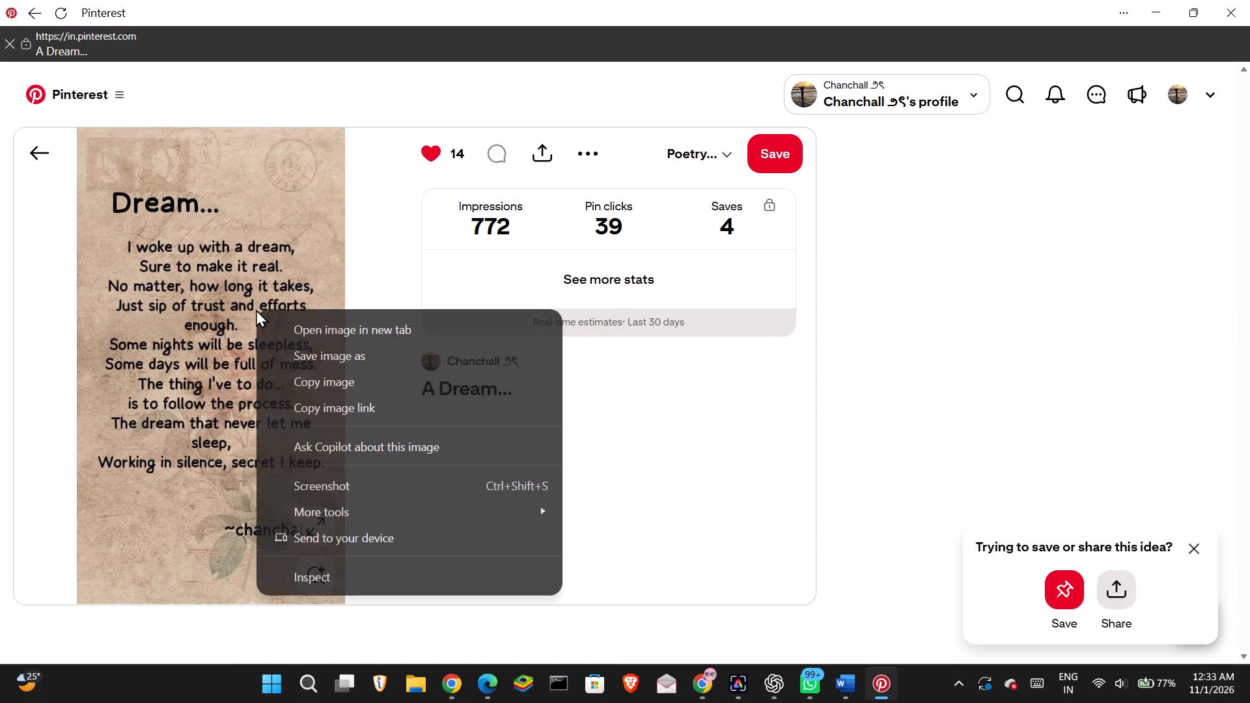
{"action": "left_click", "coordinate": [309, 377]}
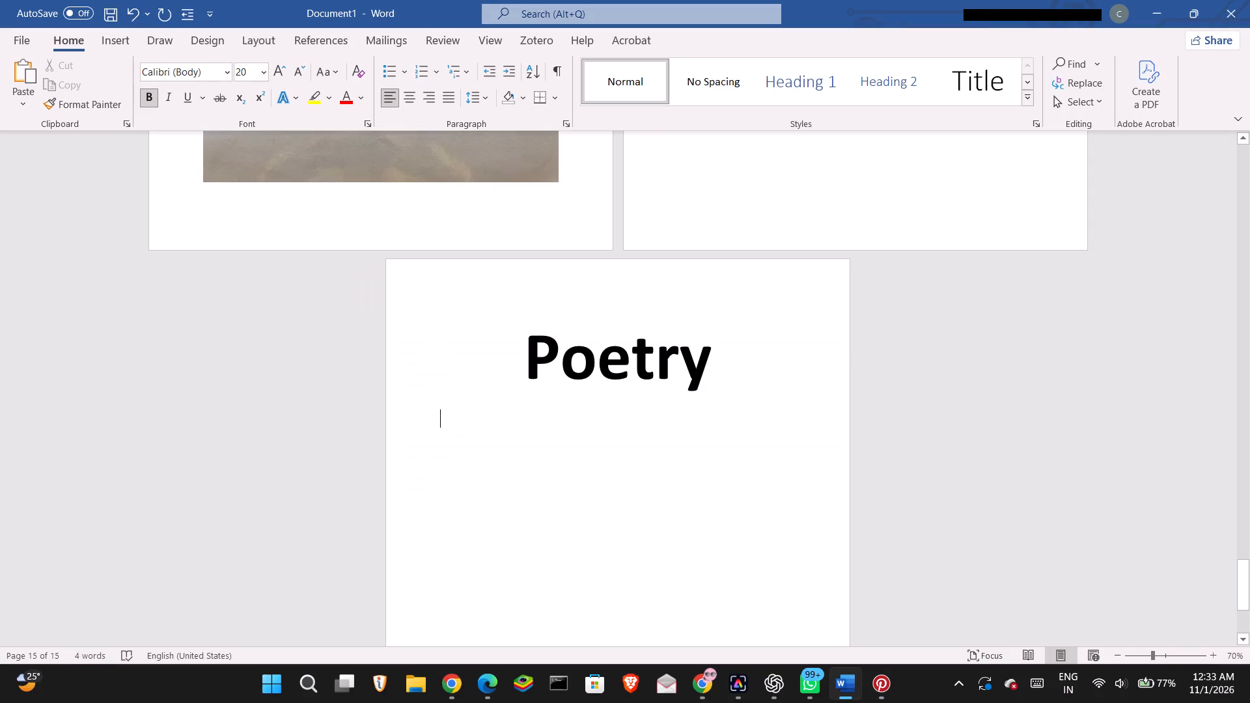
{"action": "left_click", "coordinate": [479, 430]}
{"action": "key", "text": "ctrl+v"}
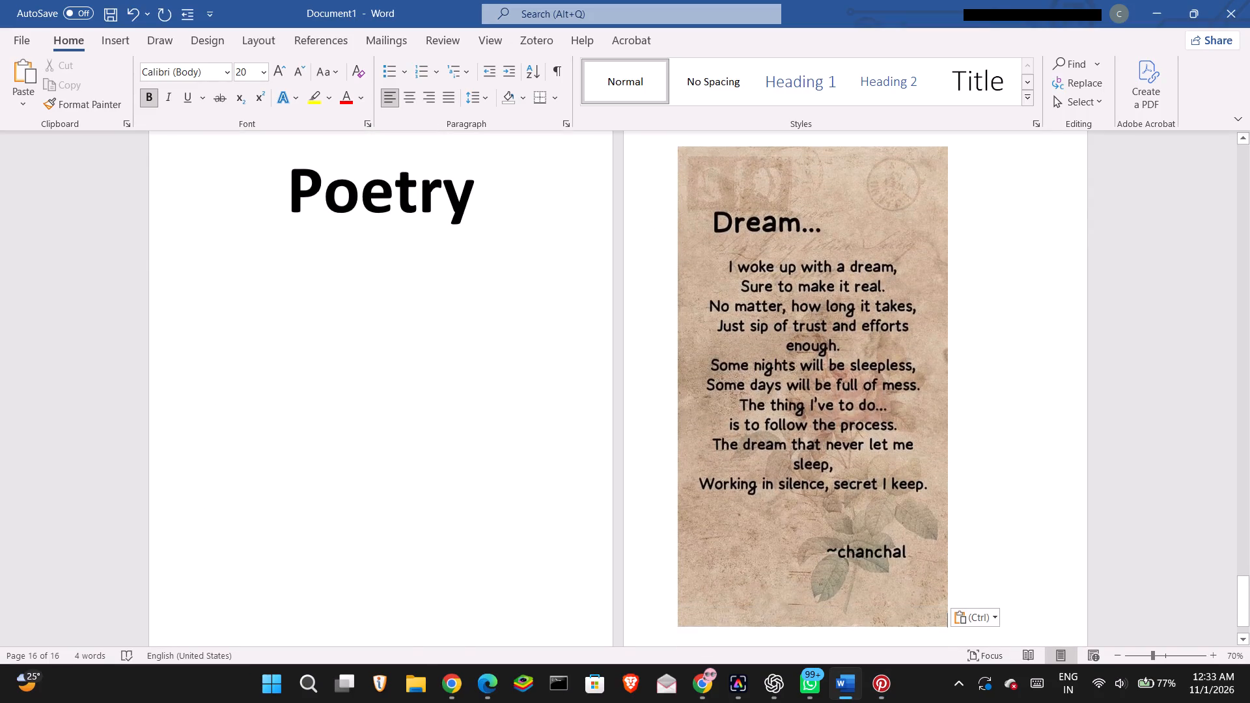
Shrink and reshape the "Dream..." poem image to fit under the "Poetry" heading on page 15, and start a new line after it.
{"action": "left_click", "coordinate": [817, 543]}
{"action": "left_click_drag", "start_coordinate": [947, 626], "coordinate": [877, 503]}
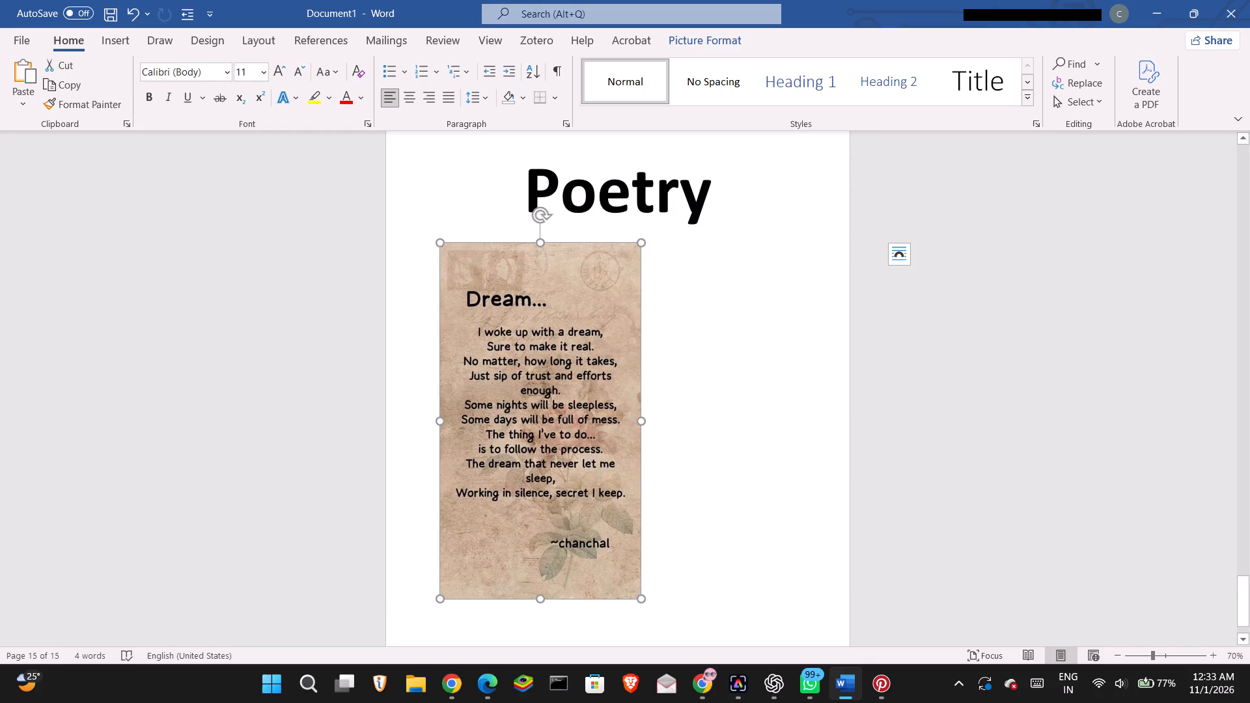
{"action": "left_click_drag", "start_coordinate": [642, 422], "coordinate": [723, 424]}
{"action": "scroll", "coordinate": [723, 424], "scroll_direction": "down", "scroll_amount": 3}
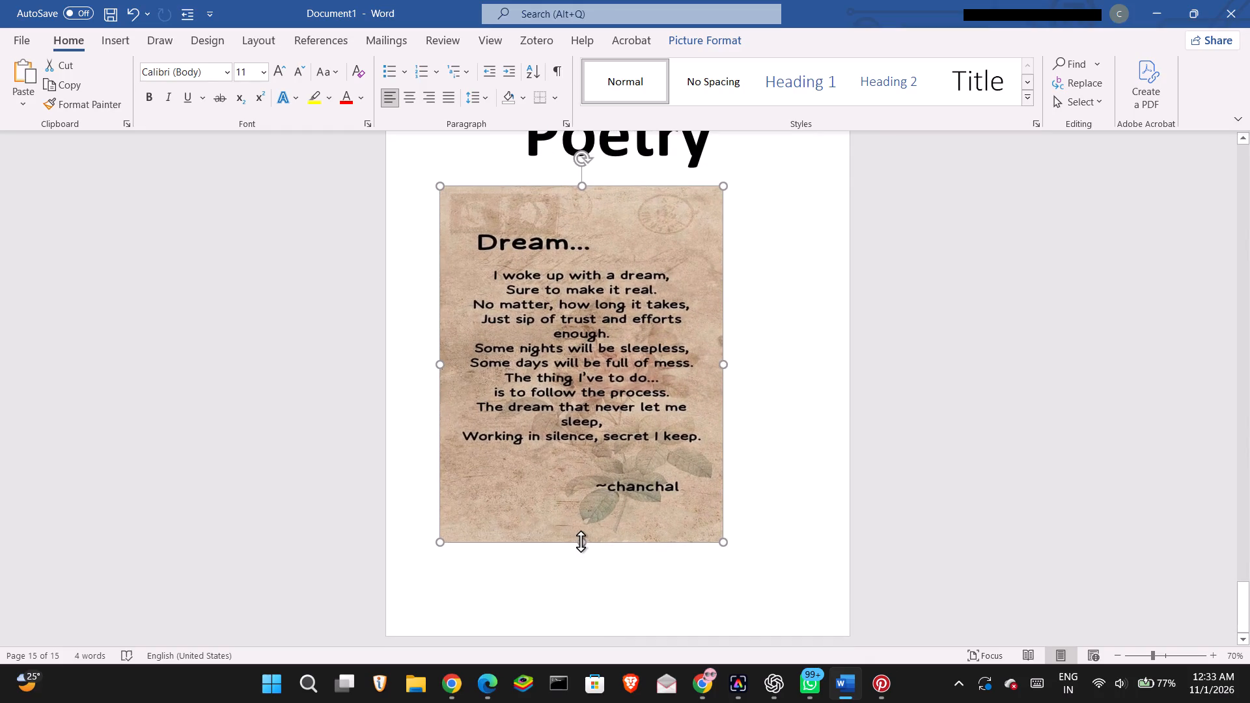
{"action": "left_click_drag", "start_coordinate": [581, 541], "coordinate": [620, 555]}
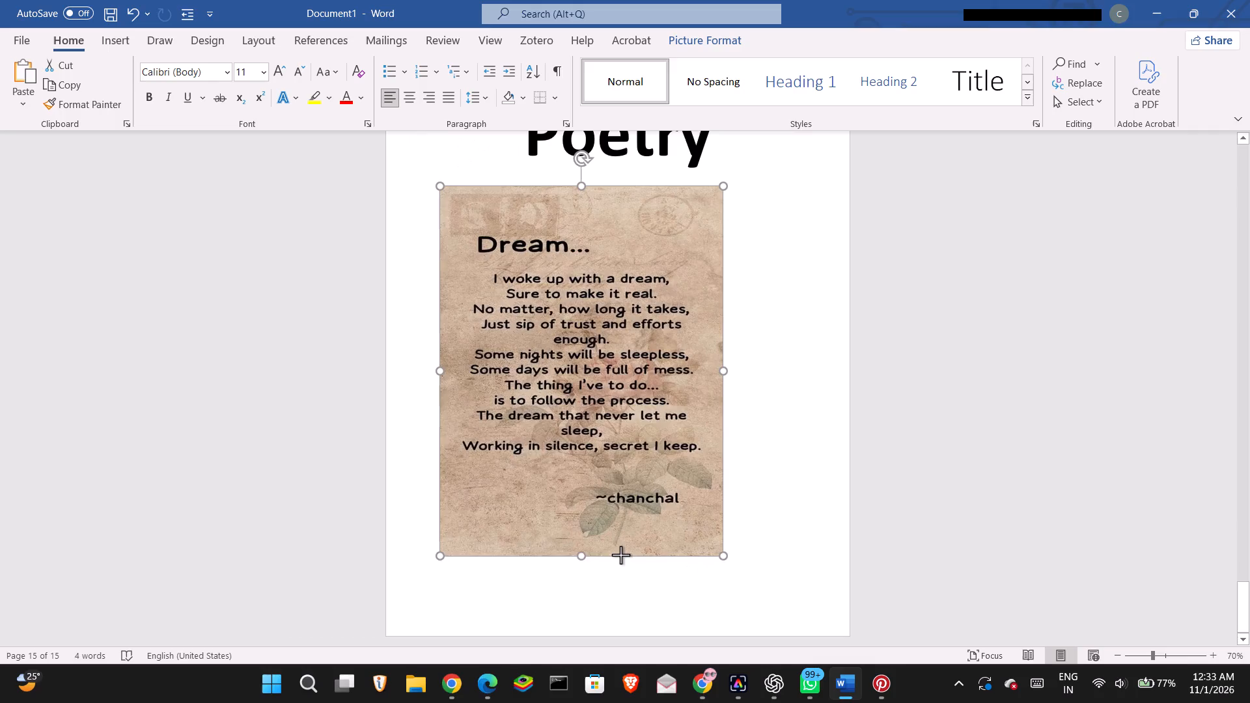
{"action": "left_click_drag", "start_coordinate": [620, 555], "coordinate": [619, 570]}
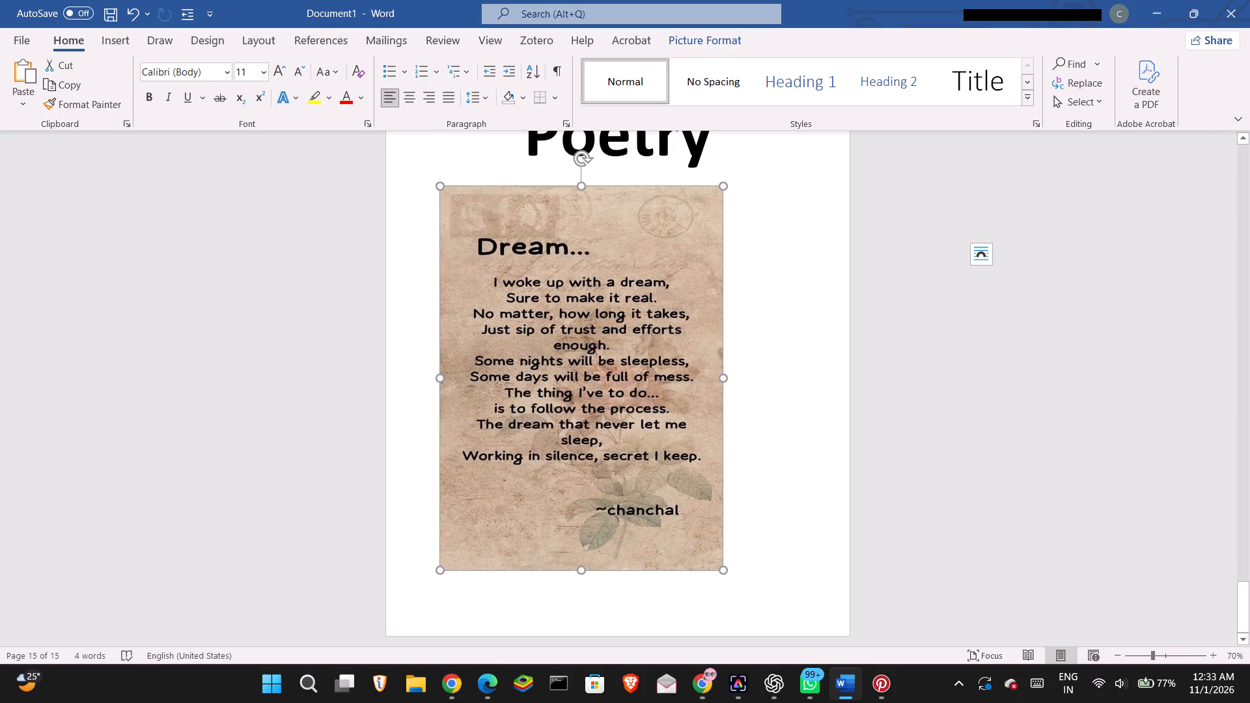
{"action": "left_click_drag", "start_coordinate": [719, 379], "coordinate": [684, 385]}
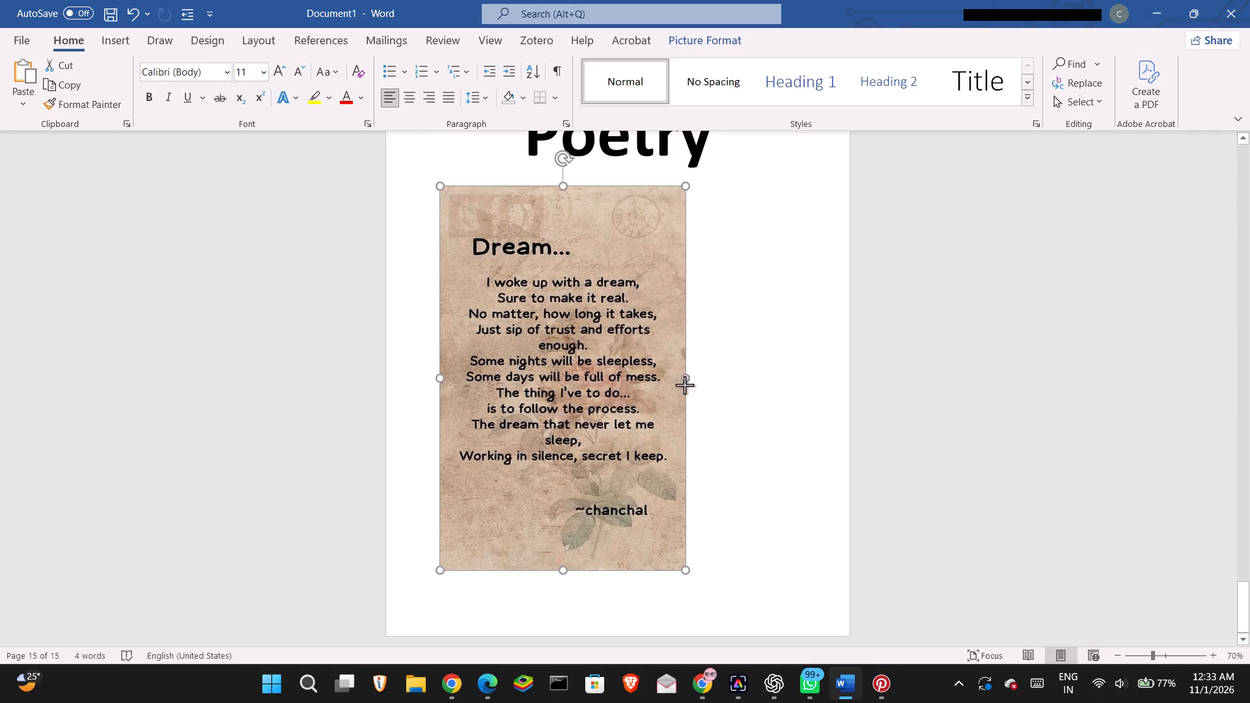
{"action": "left_click_drag", "start_coordinate": [684, 385], "coordinate": [672, 383]}
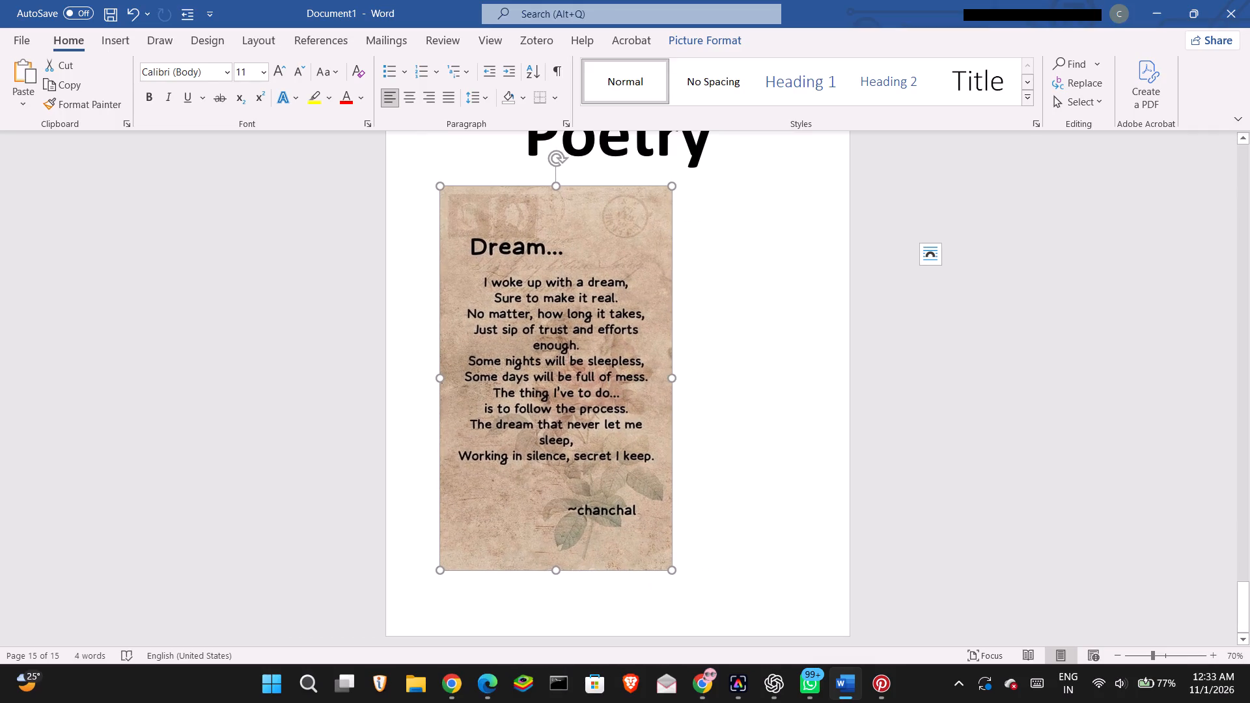
{"action": "left_click", "coordinate": [739, 564]}
{"action": "key", "text": "Return"}
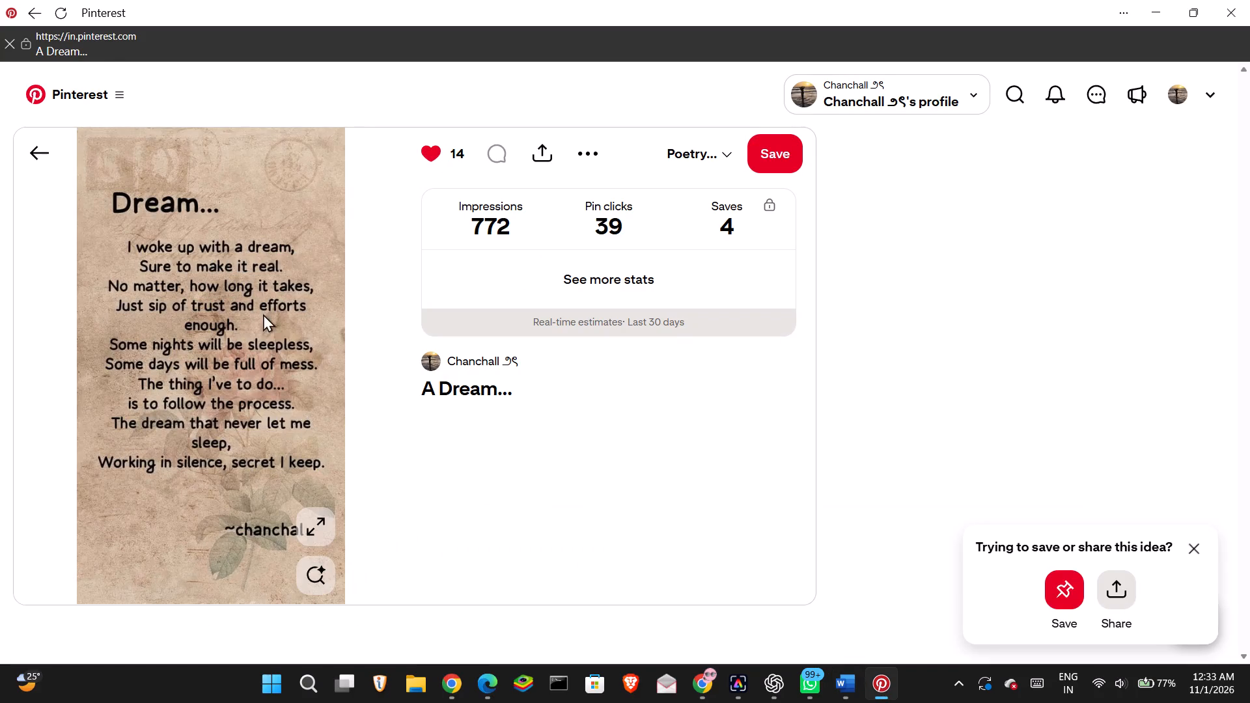
Copy the "The Flight of Dreams" poem image from Pinterest, paste it onto page 16 in Word, and start a new line after it.
{"action": "left_click", "coordinate": [42, 155]}
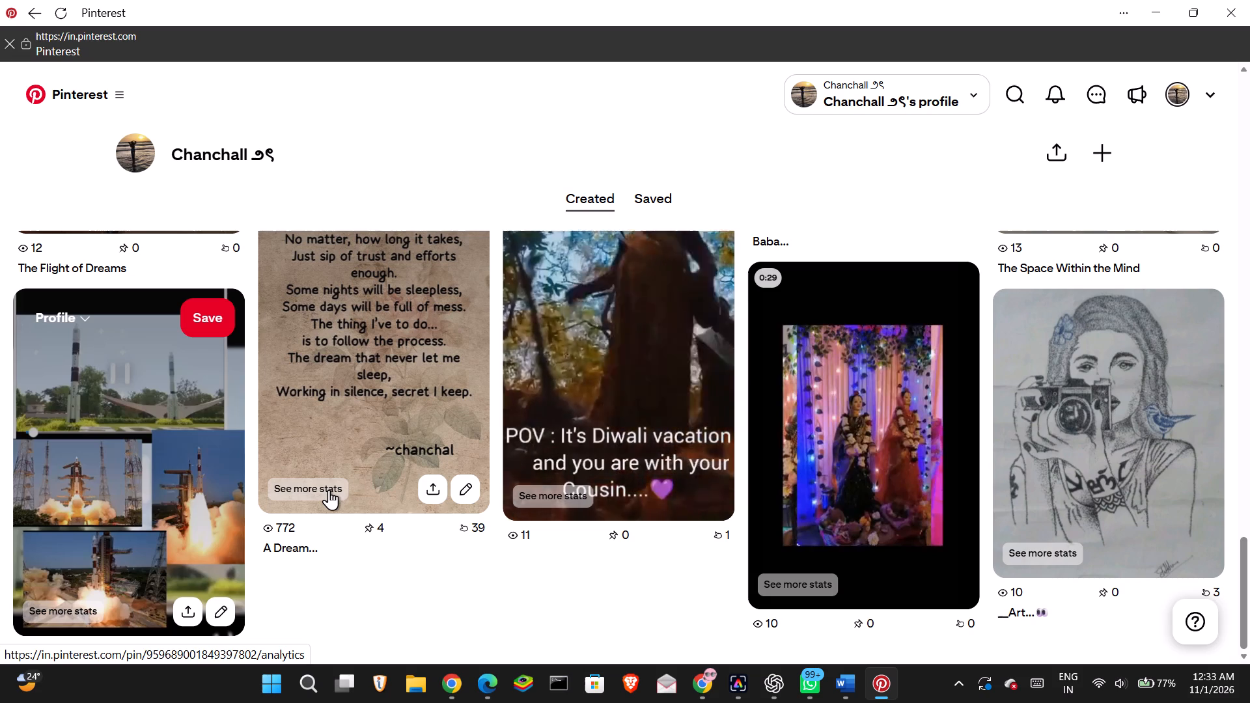
{"action": "scroll", "coordinate": [185, 542], "scroll_direction": "down", "scroll_amount": 1}
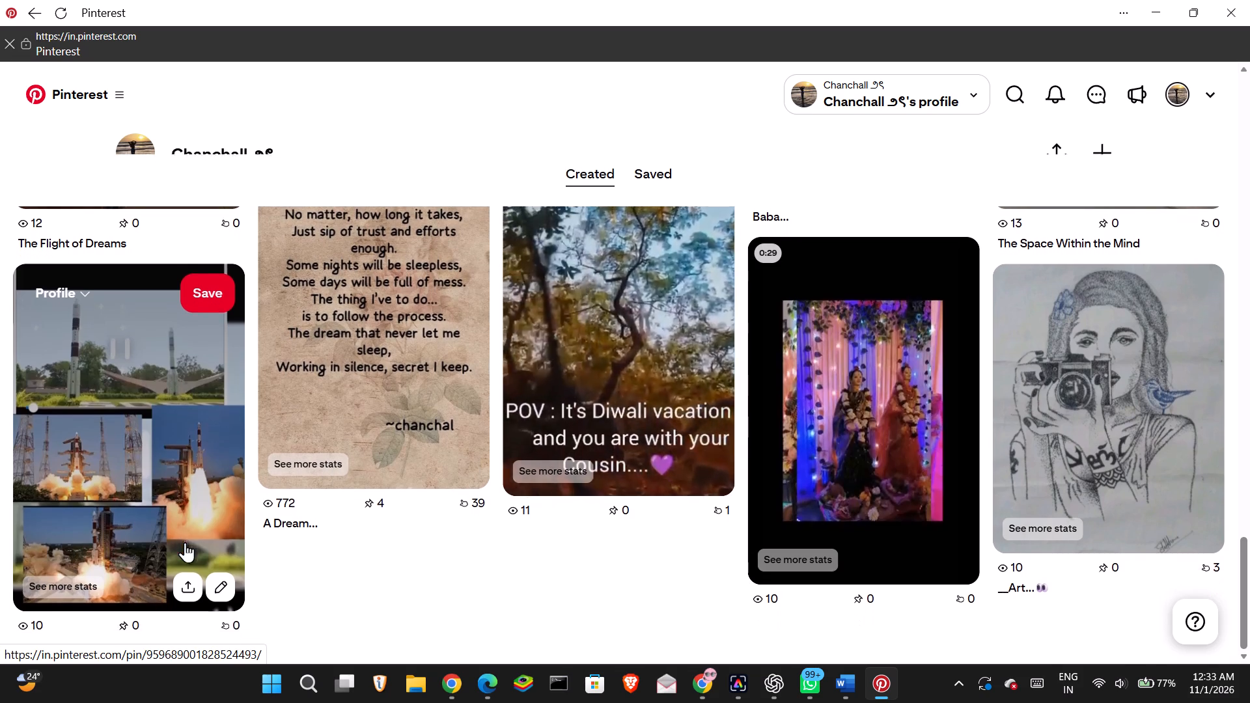
{"action": "scroll", "coordinate": [185, 542], "scroll_direction": "down", "scroll_amount": 1}
{"action": "scroll", "coordinate": [185, 542], "scroll_direction": "up", "scroll_amount": 1}
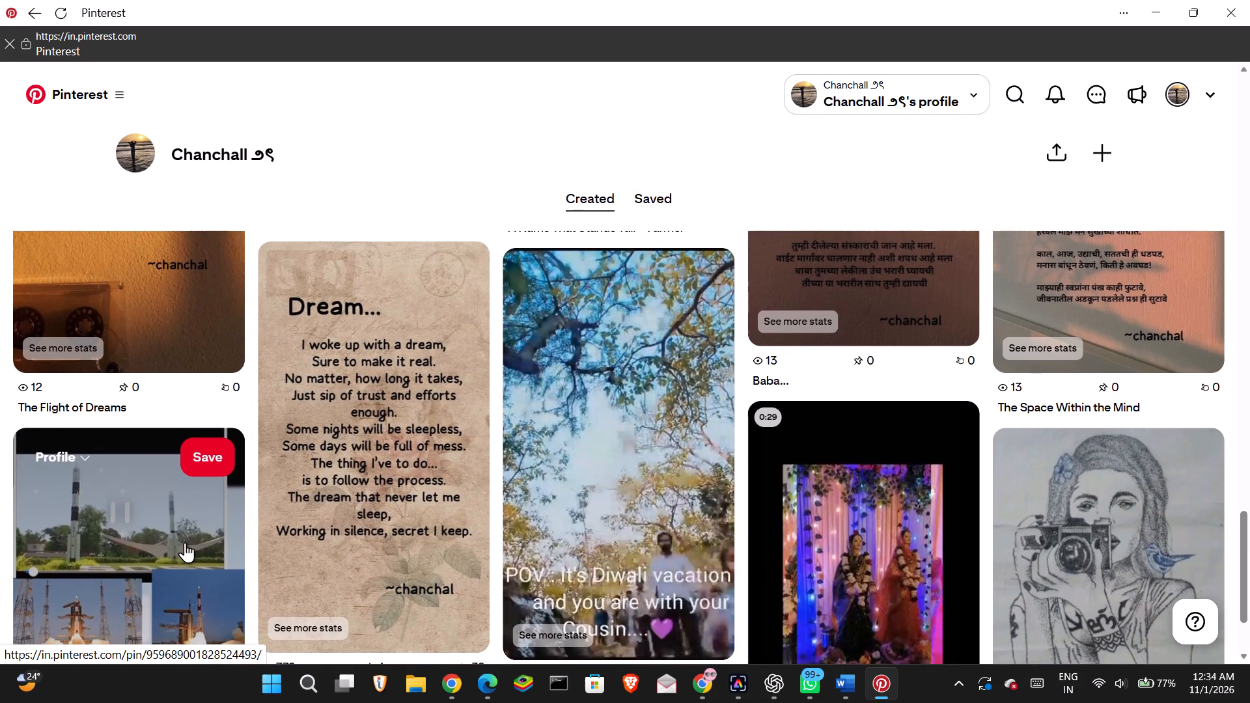
{"action": "scroll", "coordinate": [185, 542], "scroll_direction": "up", "scroll_amount": 3}
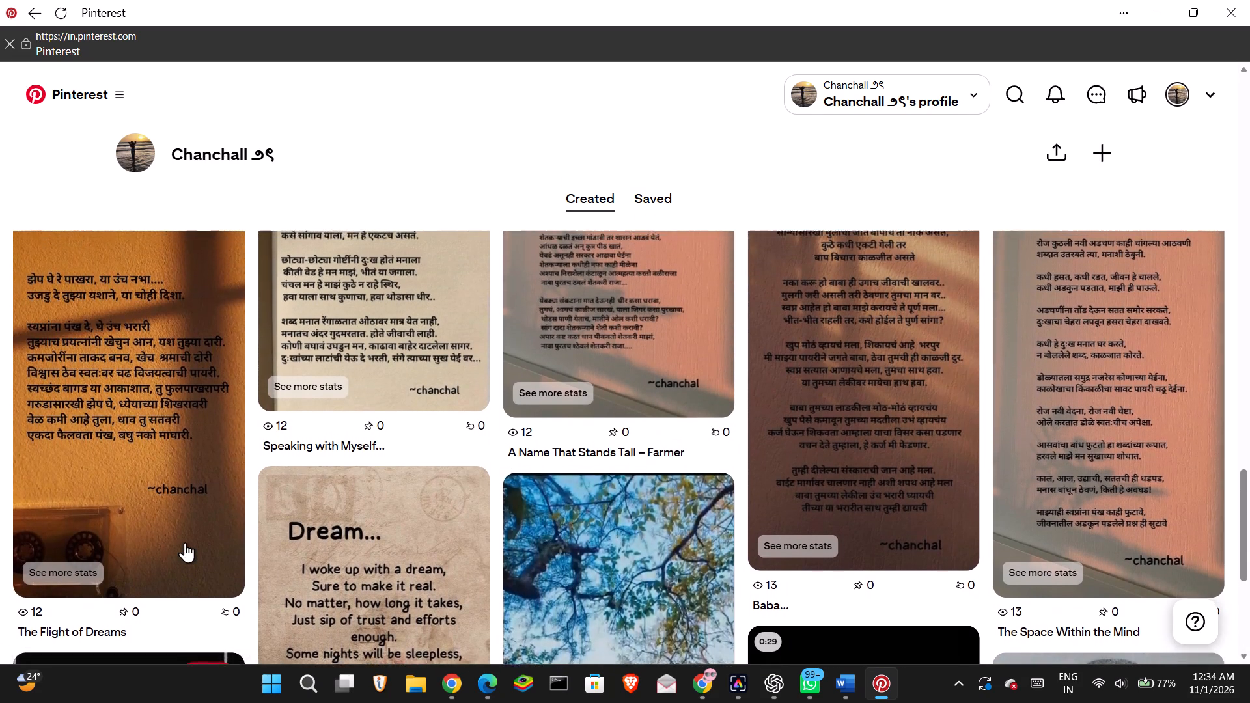
{"action": "scroll", "coordinate": [185, 542], "scroll_direction": "up", "scroll_amount": 1}
{"action": "right_click", "coordinate": [118, 471]}
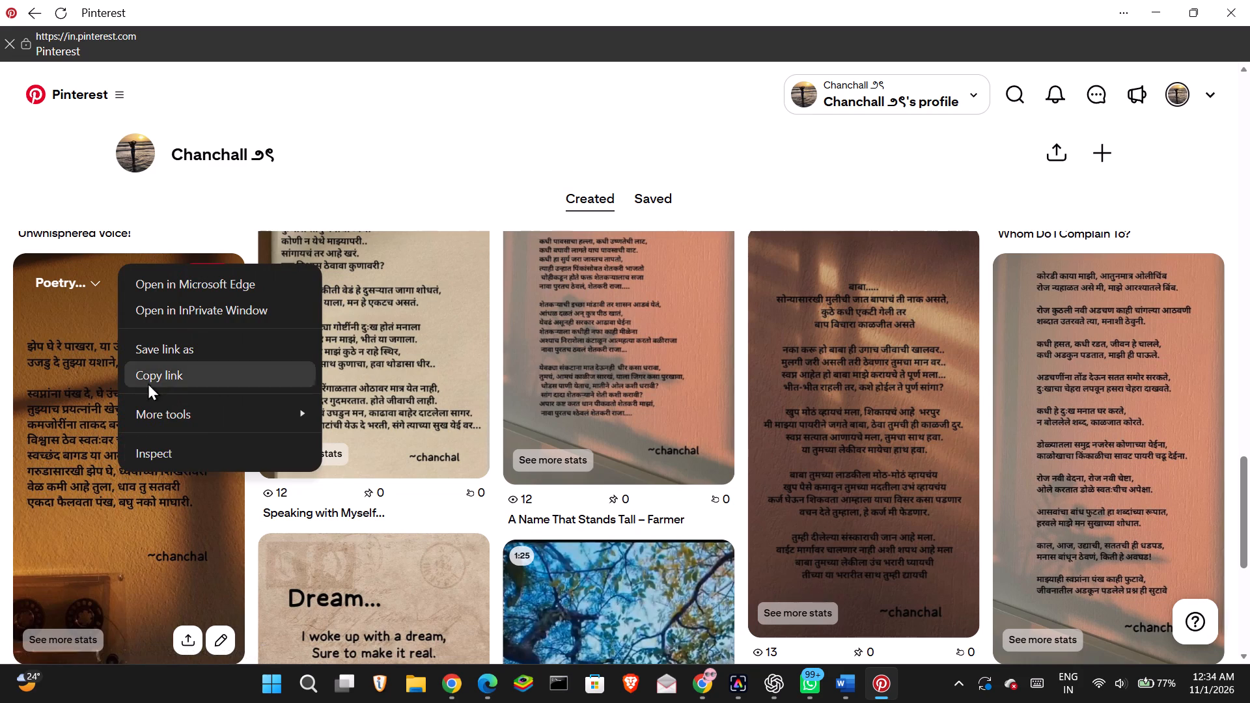
{"action": "left_click", "coordinate": [89, 351]}
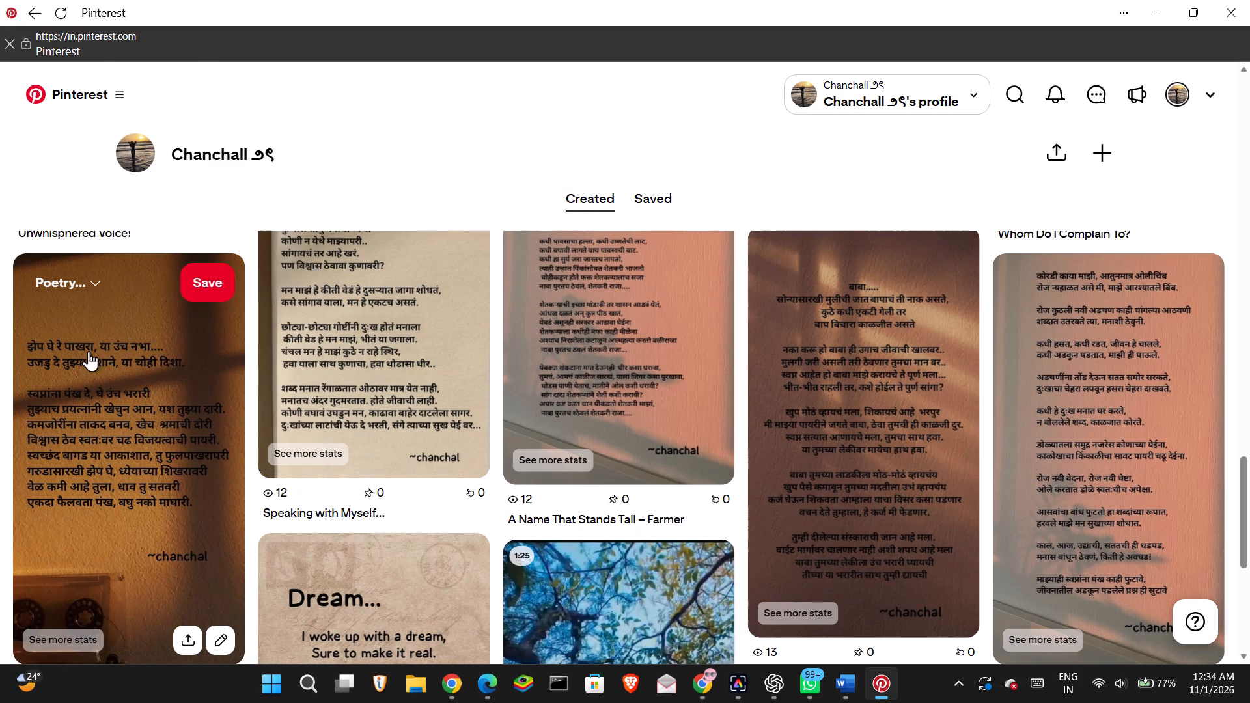
{"action": "right_click", "coordinate": [208, 285]}
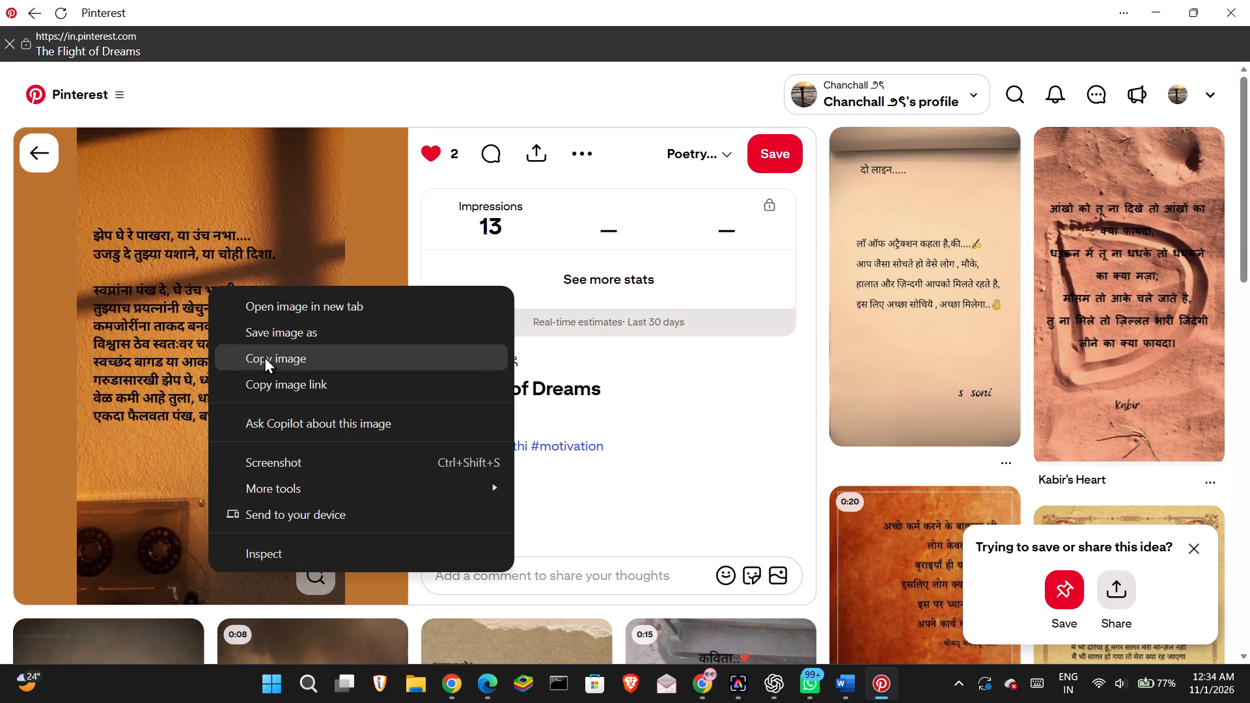
{"action": "left_click", "coordinate": [263, 355]}
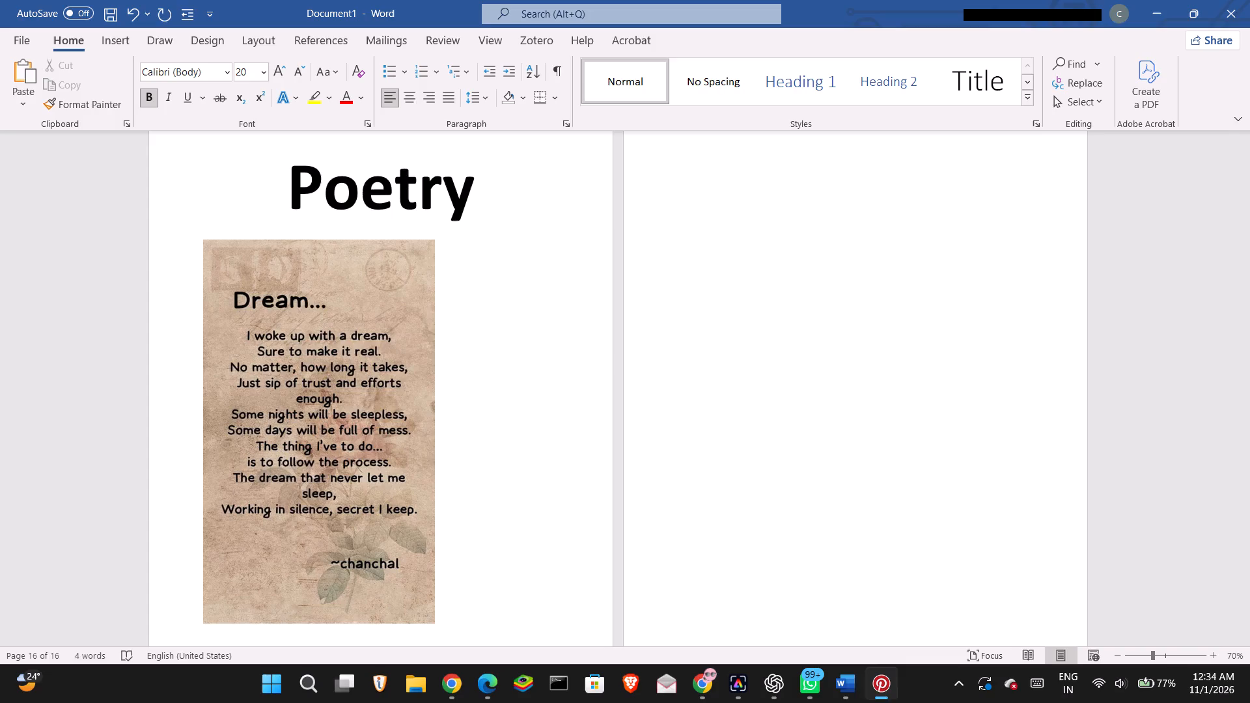
{"action": "left_click", "coordinate": [719, 206]}
{"action": "key", "text": "ctrl+v"}
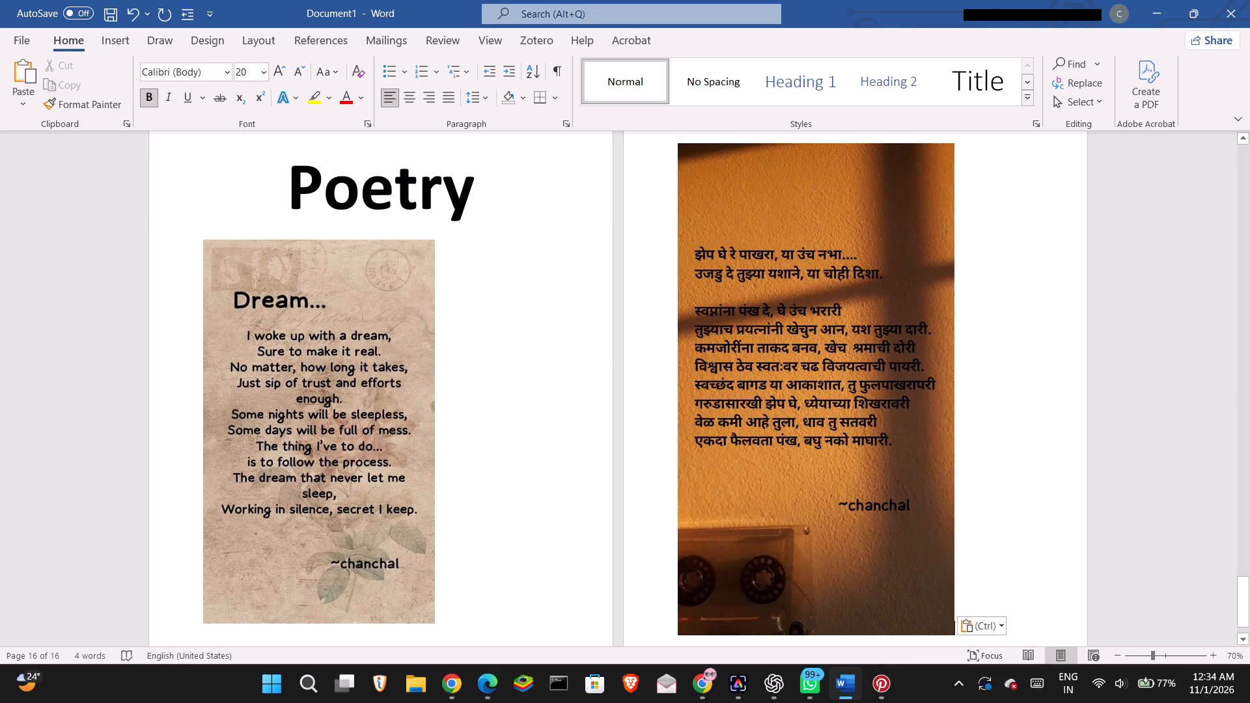
{"action": "left_click", "coordinate": [1014, 547]}
{"action": "key", "text": "Return"}
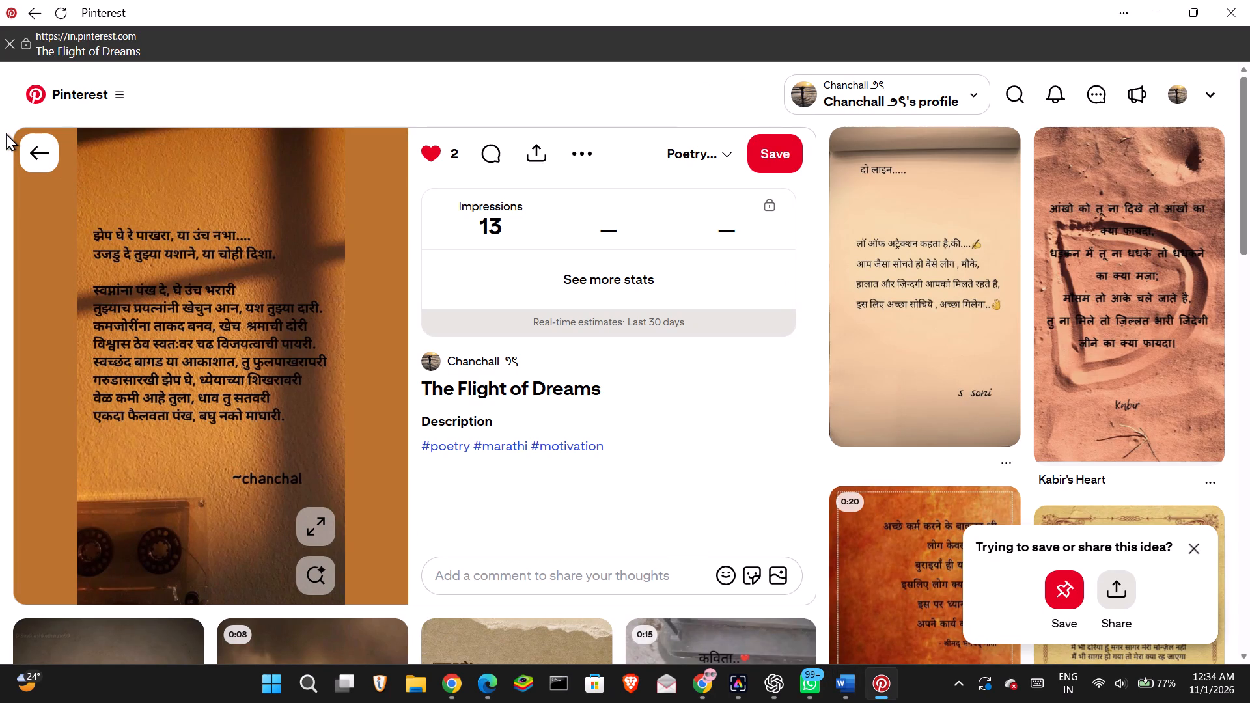
Copy the "Speaking with Myself..." poem image from Pinterest, paste it onto page 17 in Word, and add blank lines until page 18 starts.
{"action": "left_click", "coordinate": [45, 152]}
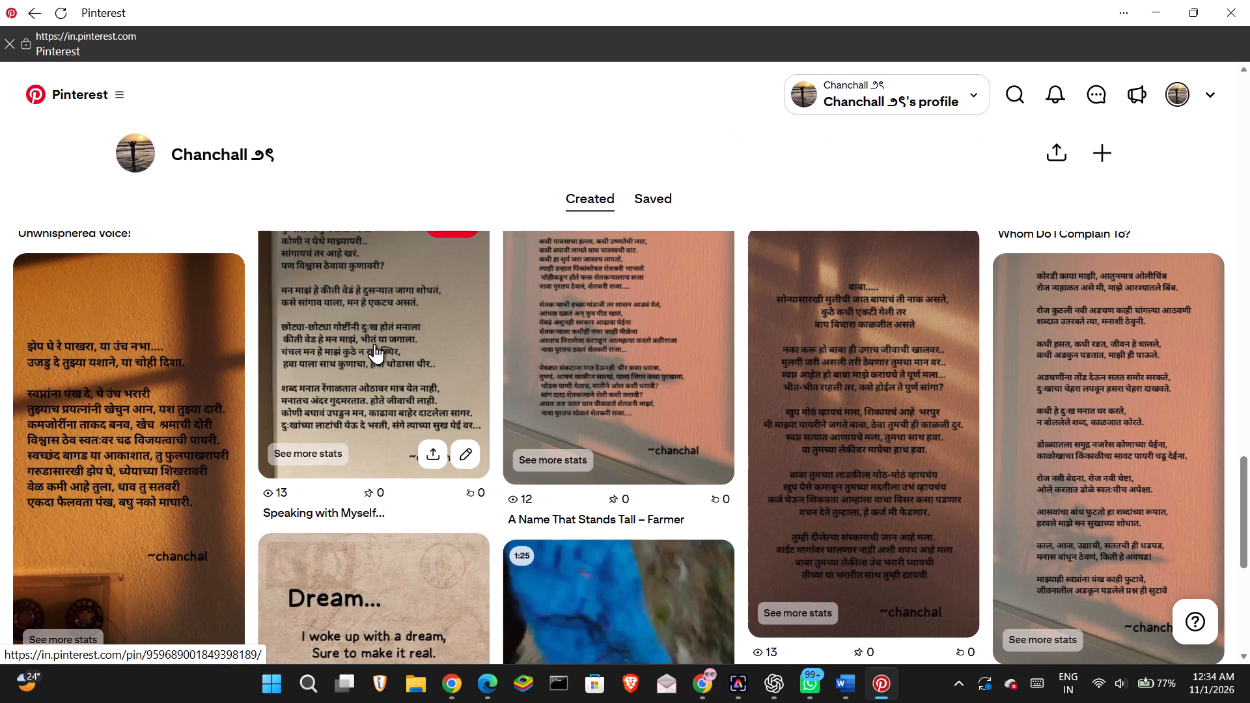
{"action": "left_click", "coordinate": [374, 344]}
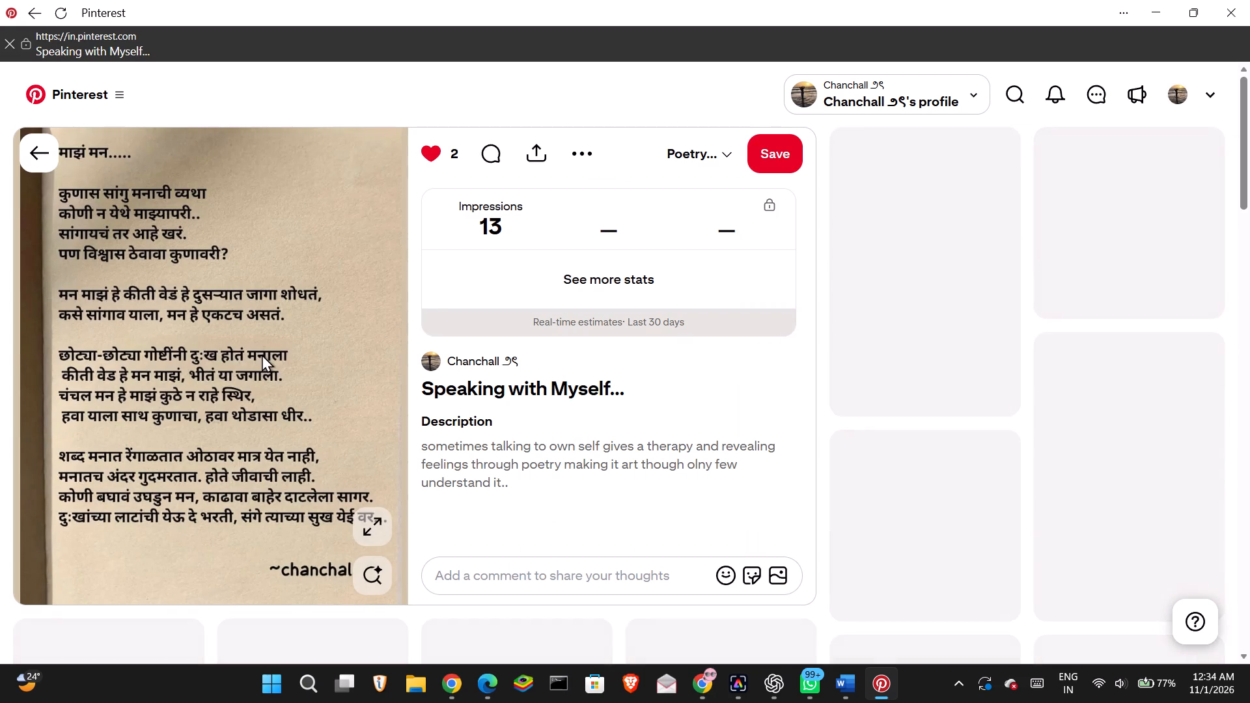
{"action": "right_click", "coordinate": [262, 354]}
{"action": "left_click", "coordinate": [329, 421]}
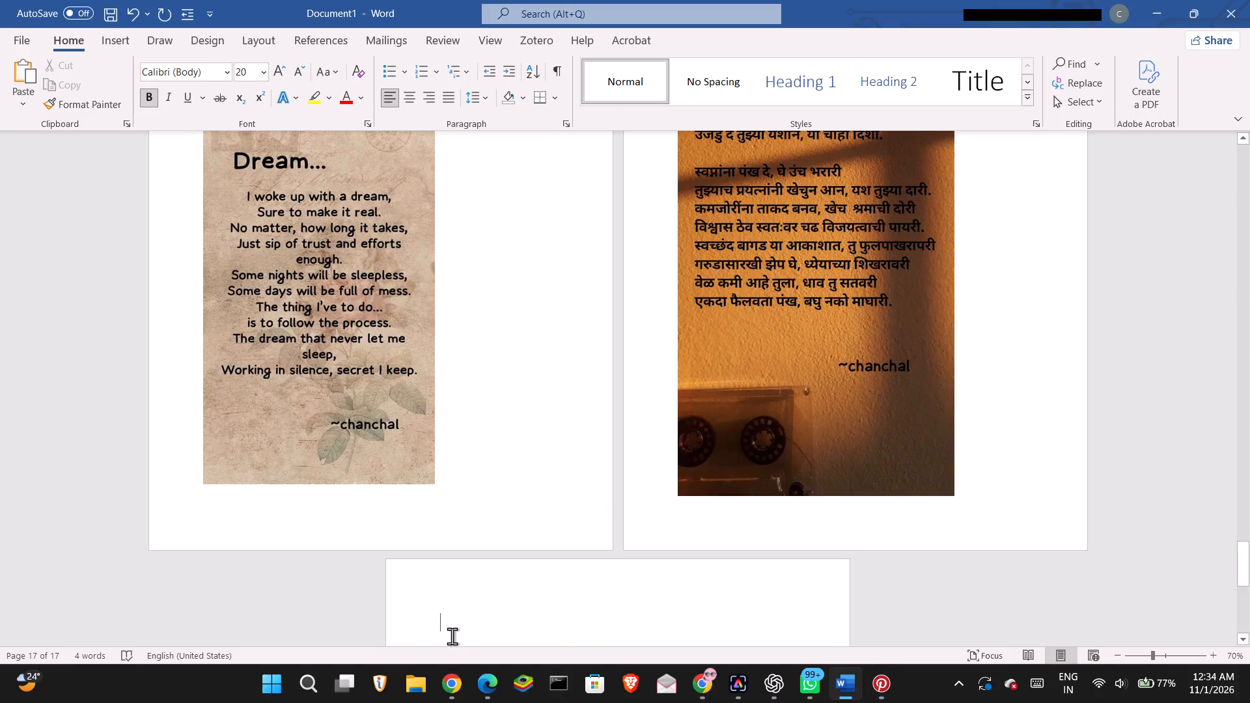
{"action": "left_click", "coordinate": [456, 600]}
{"action": "key", "text": "ctrl+v"}
{"action": "key", "text": "Return"}
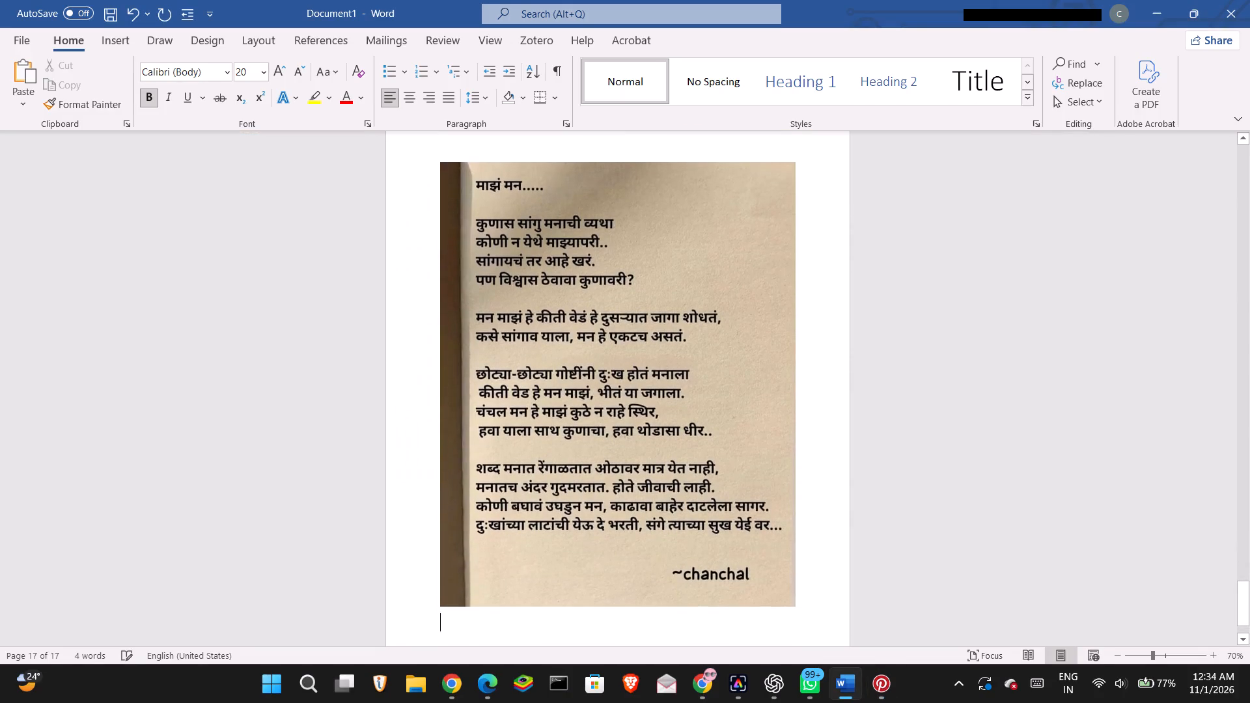
{"action": "key", "text": "Return"}
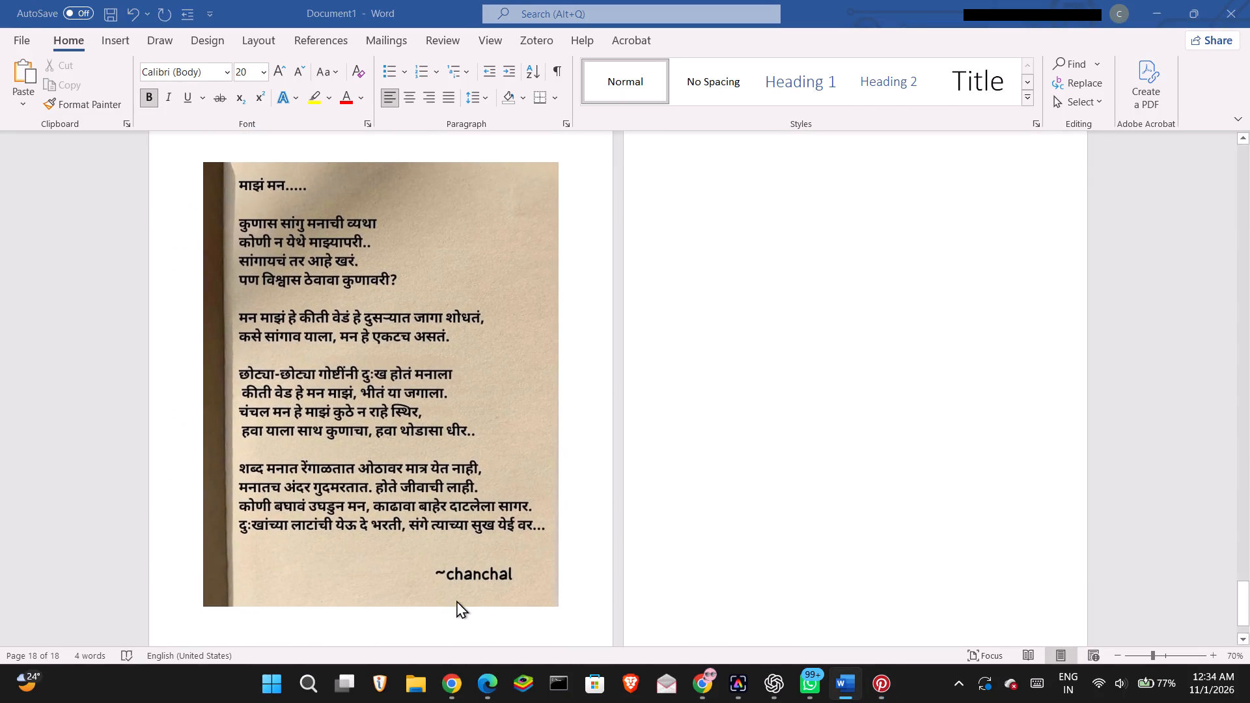
Copy the "A Name That Stands Tall – Farmer" poem image from Pinterest, paste it onto page 18 in Word, and start a new line after it.
{"action": "left_click", "coordinate": [44, 158]}
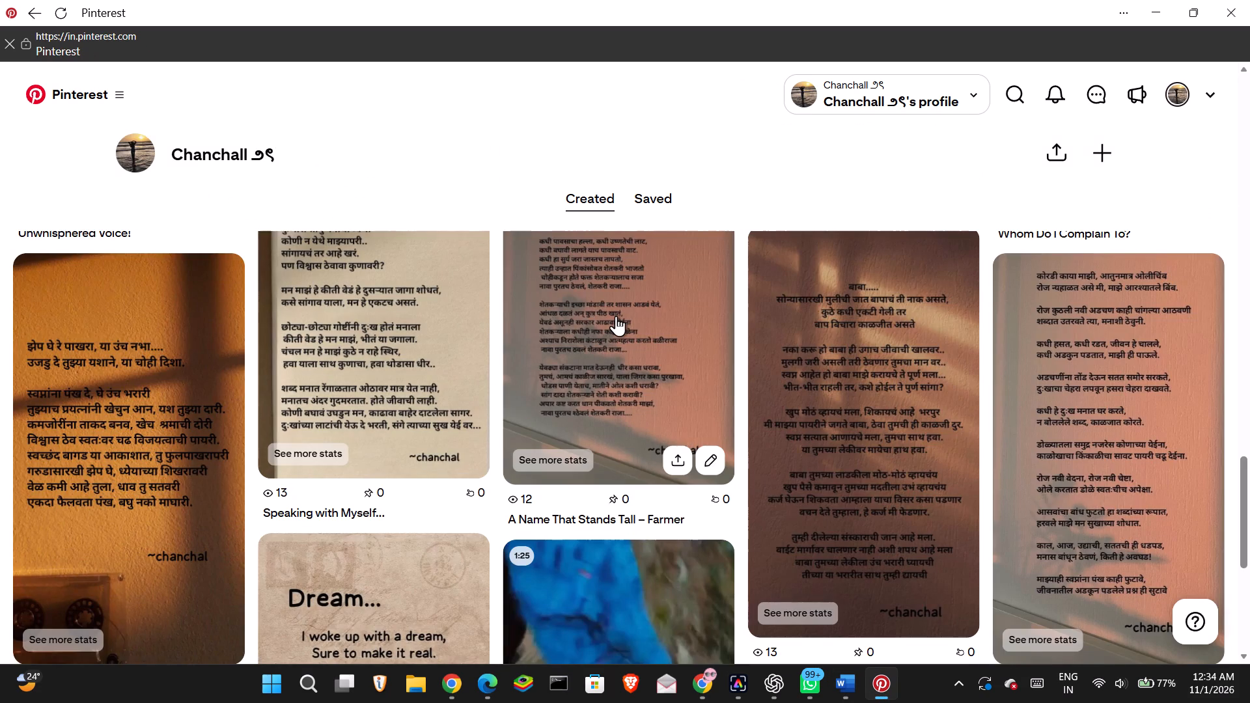
{"action": "left_click", "coordinate": [616, 316]}
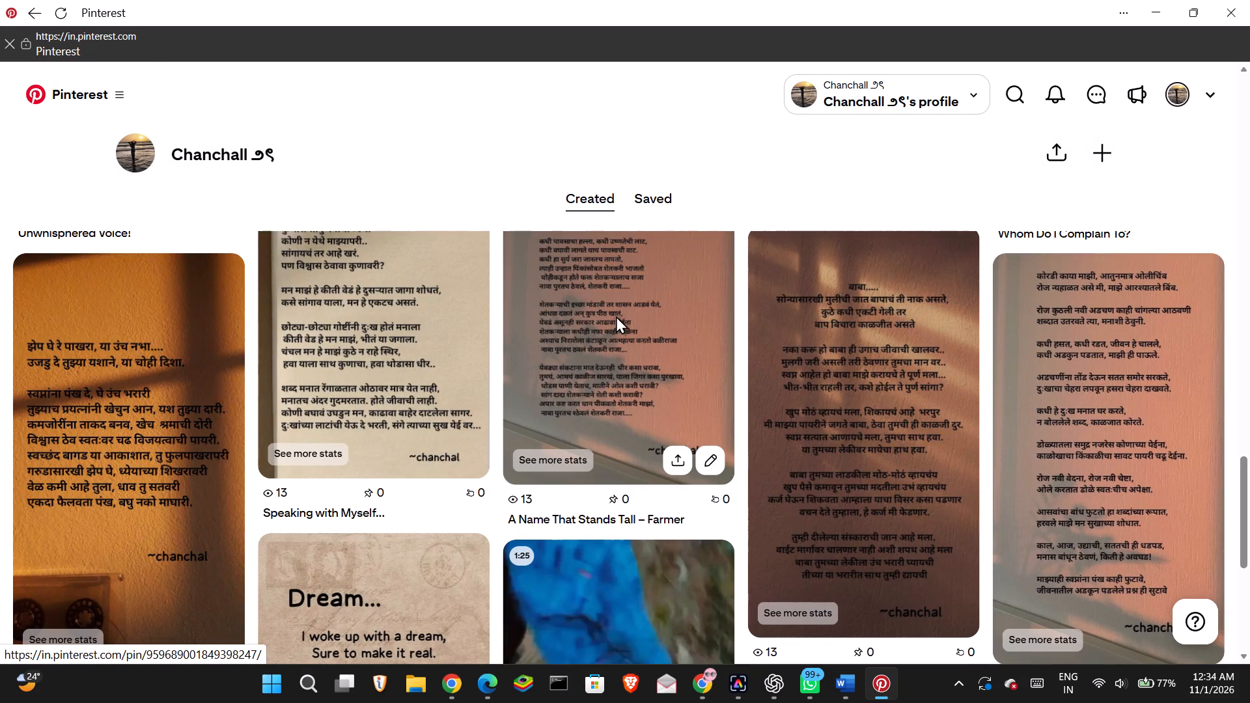
{"action": "right_click", "coordinate": [172, 320]}
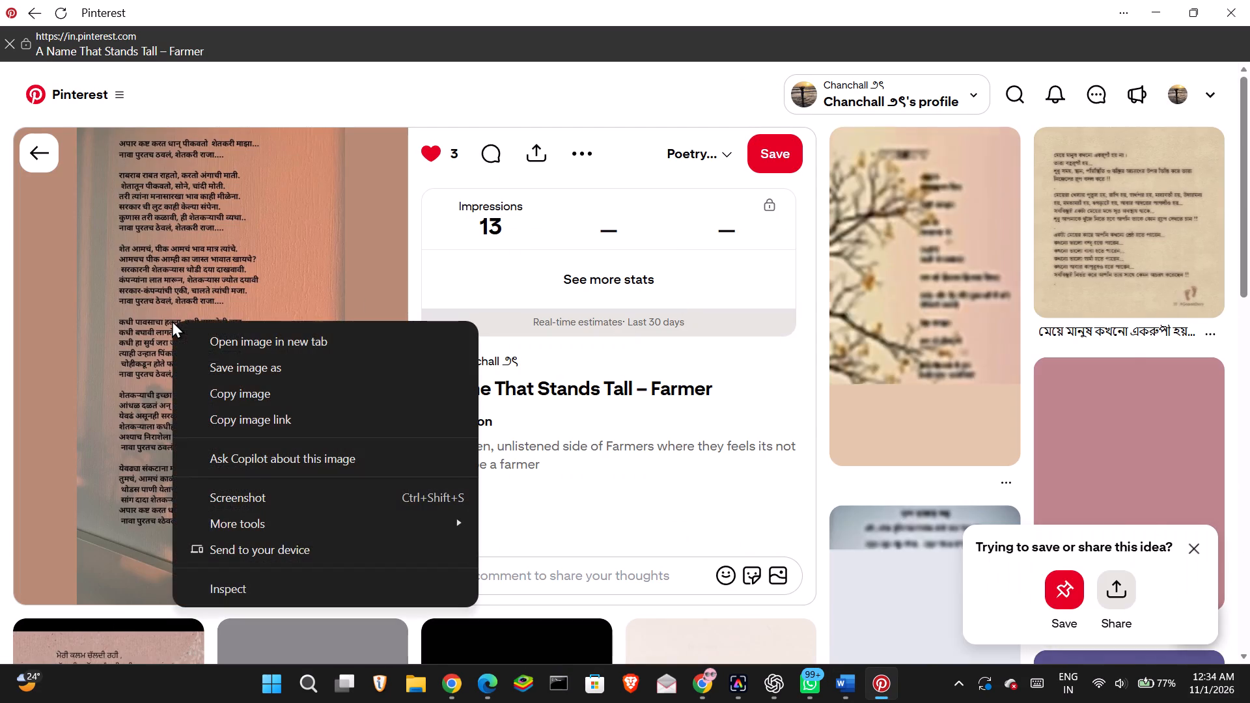
{"action": "left_click", "coordinate": [241, 398]}
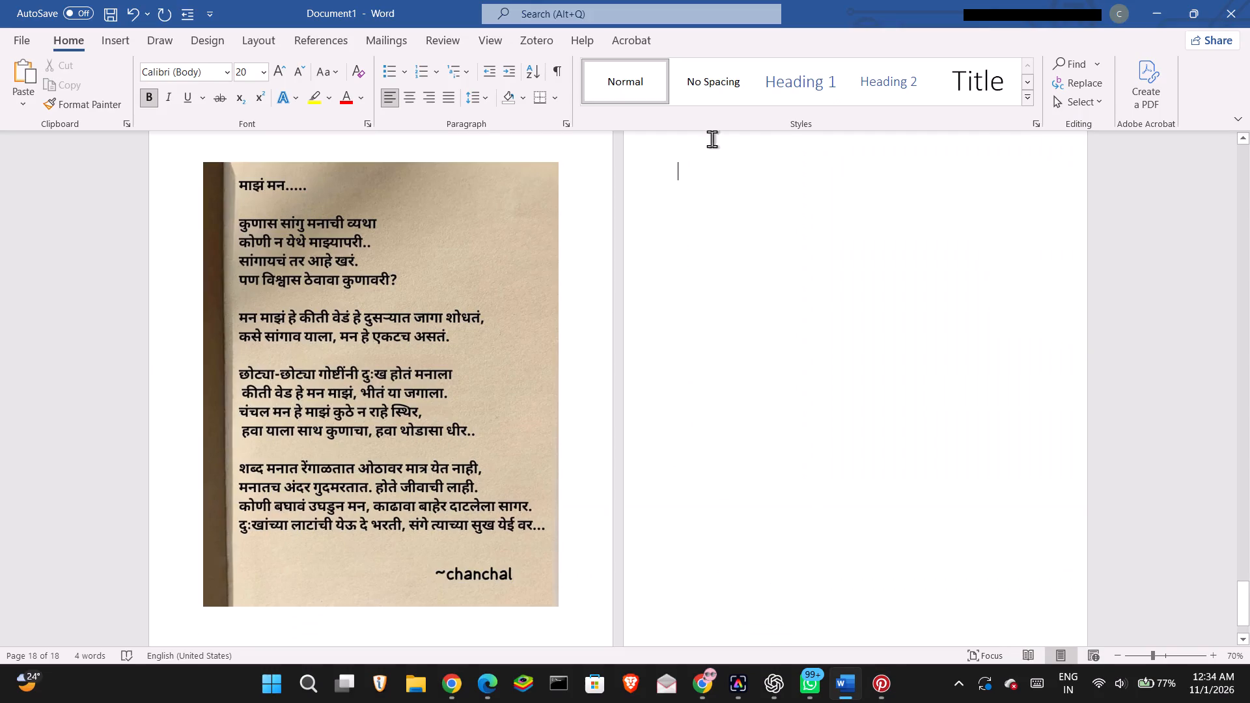
{"action": "left_click", "coordinate": [700, 182]}
{"action": "key", "text": "ctrl+v"}
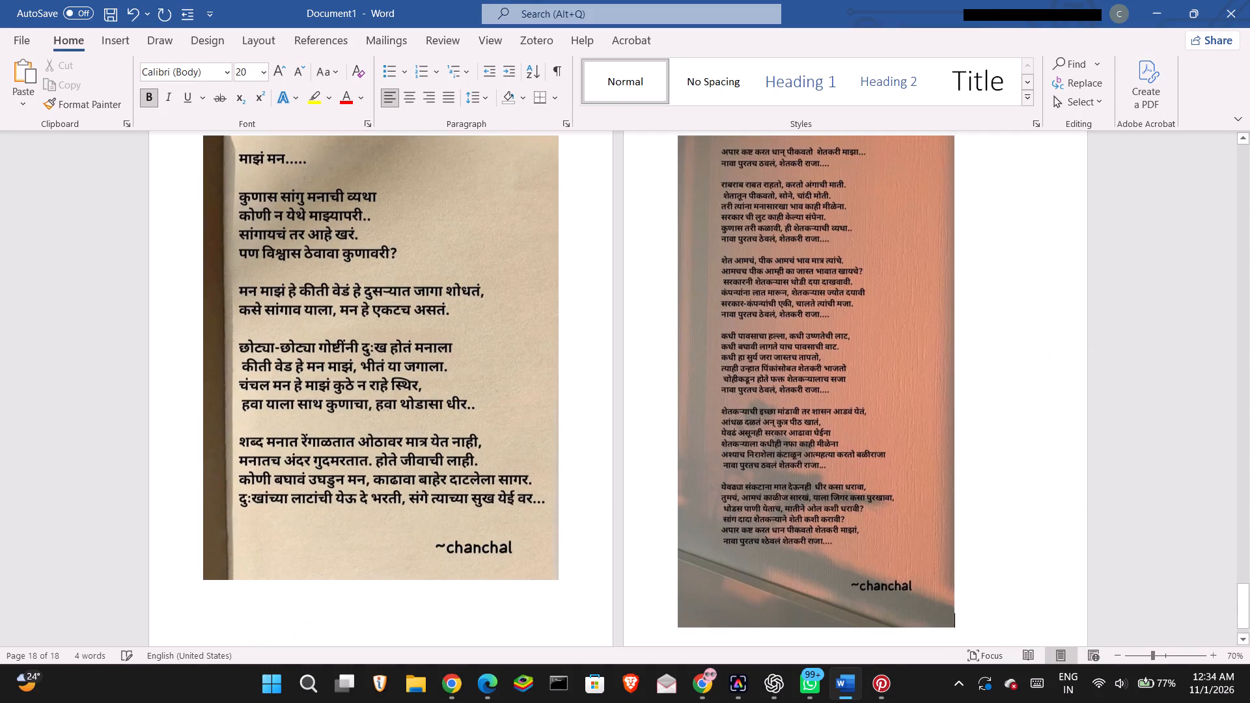
{"action": "left_click", "coordinate": [1020, 535]}
{"action": "key", "text": "Return"}
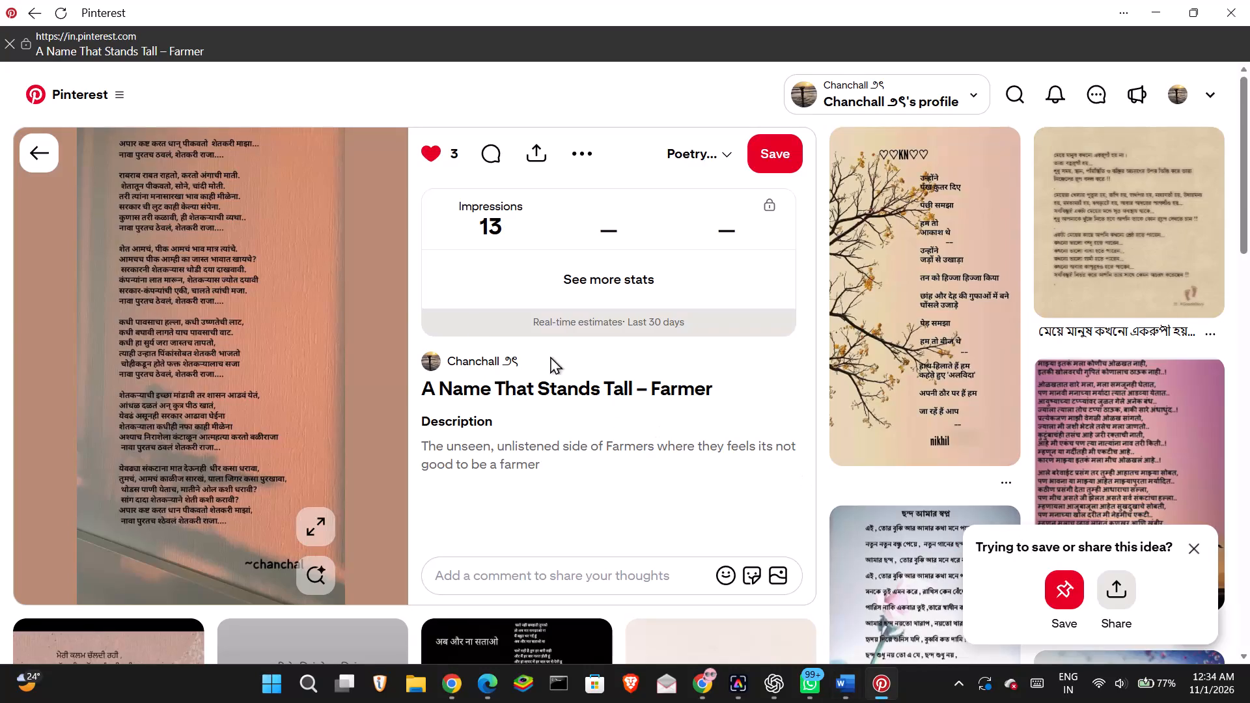
Copy the "Baba..." poem image from Pinterest, paste it onto page 19 in Word, and start a new line after it.
{"action": "left_click", "coordinate": [36, 151]}
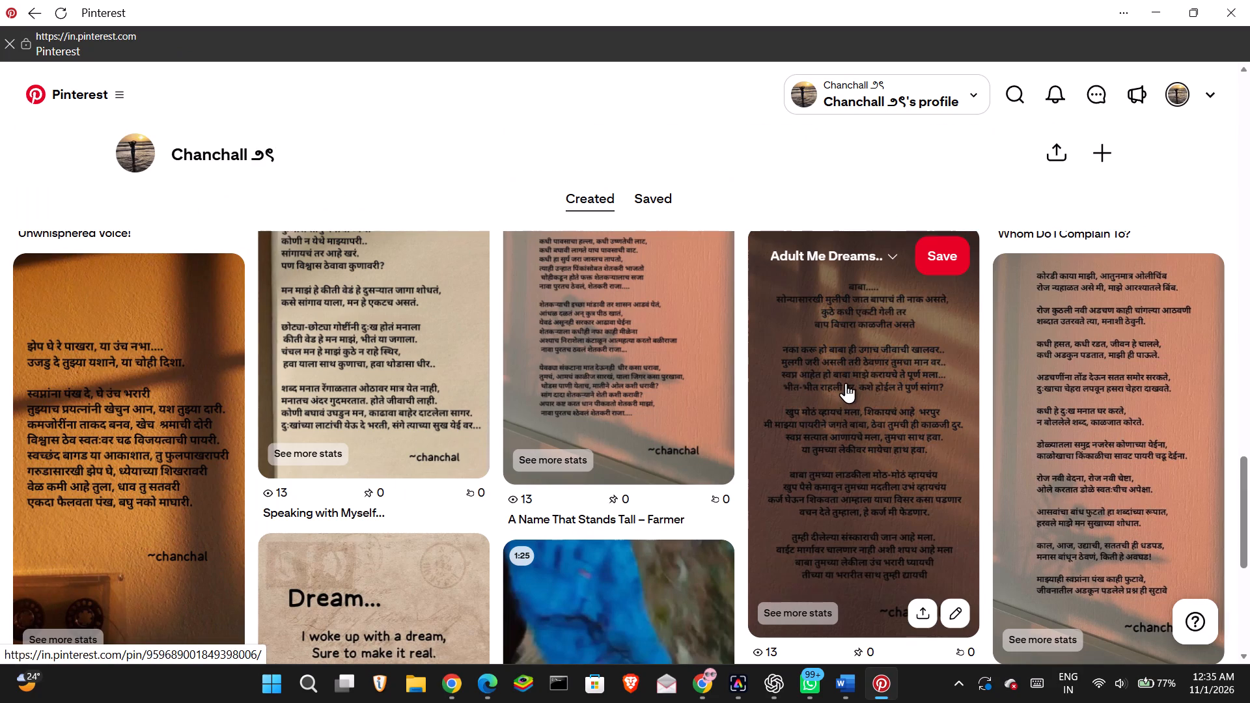
{"action": "left_click", "coordinate": [846, 383]}
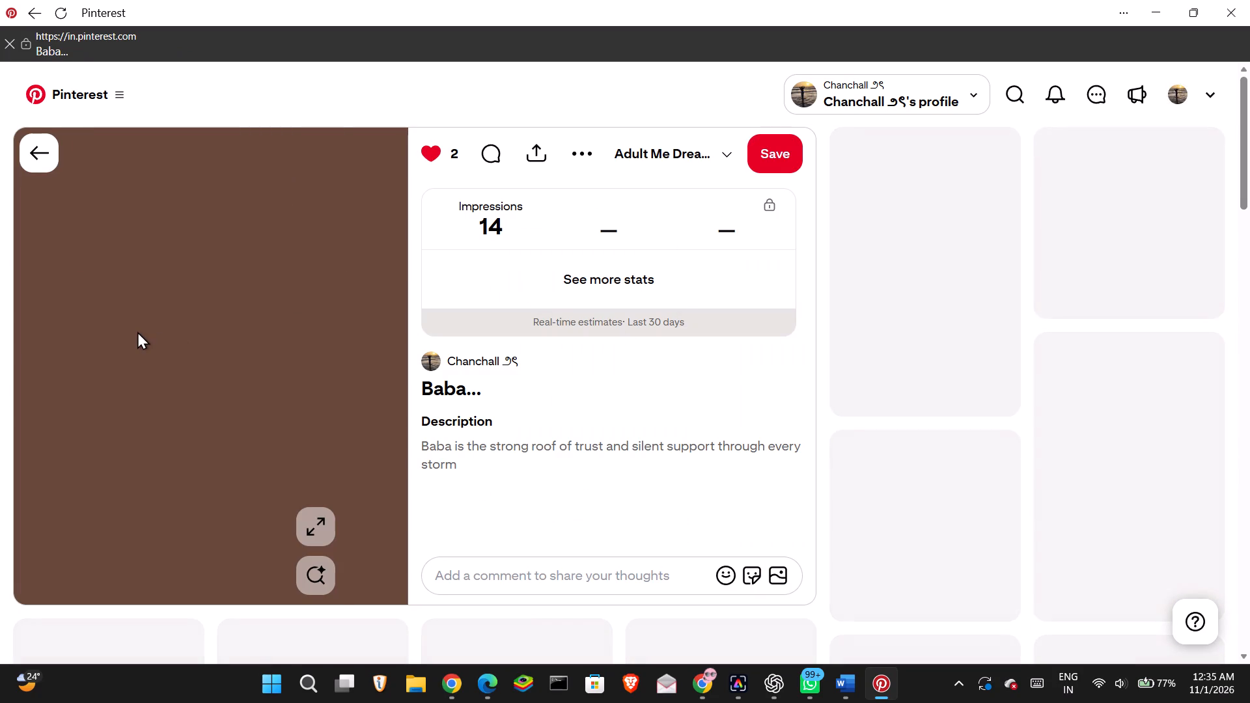
{"action": "right_click", "coordinate": [137, 331]}
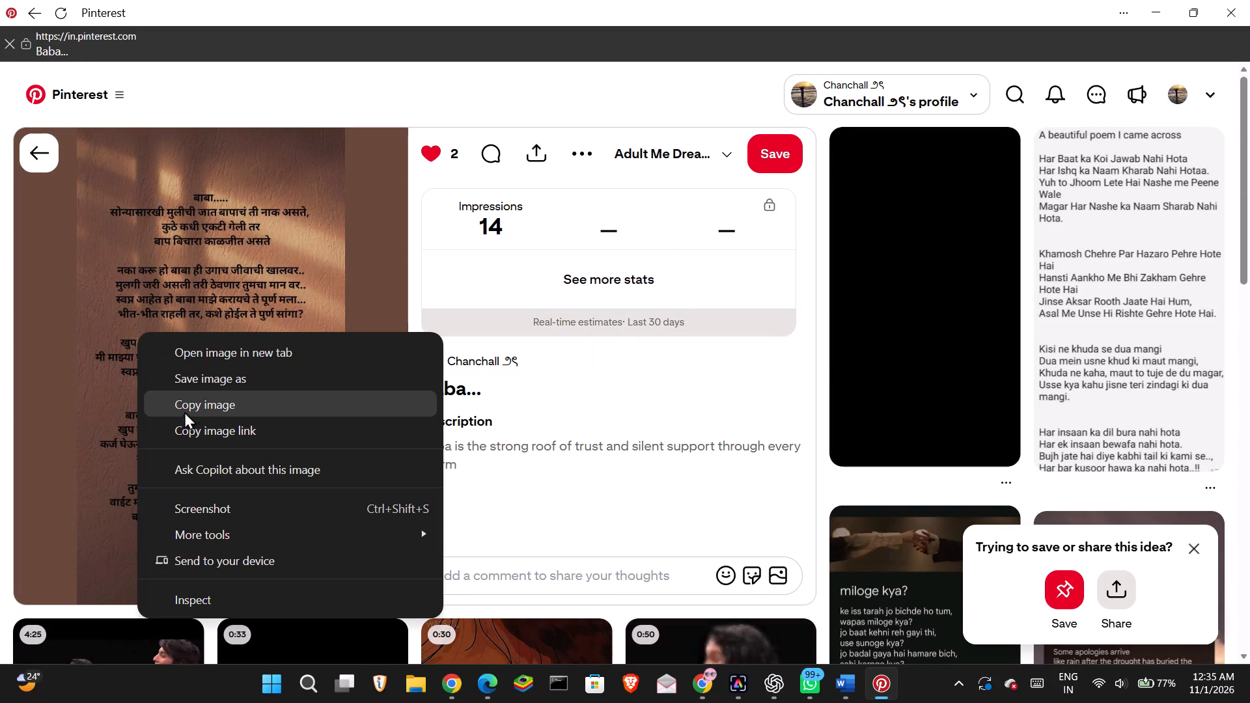
{"action": "left_click", "coordinate": [196, 407]}
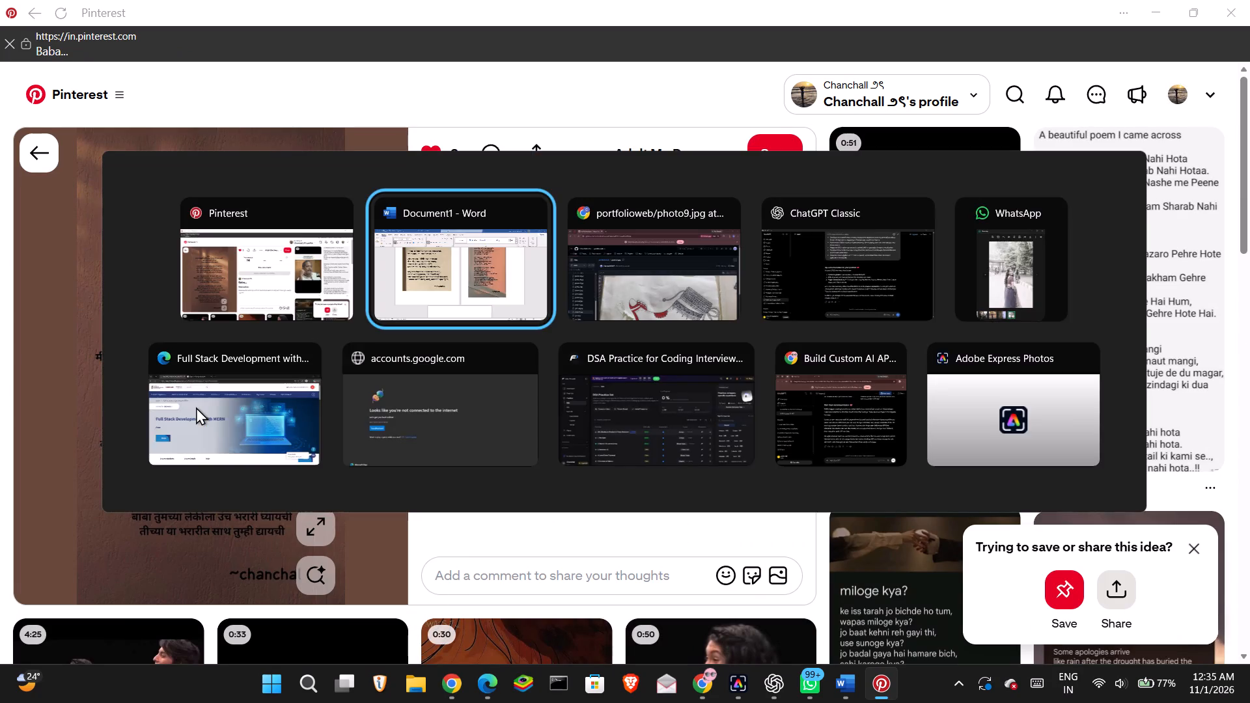
{"action": "left_click", "coordinate": [484, 626]}
{"action": "key", "text": "ctrl+v"}
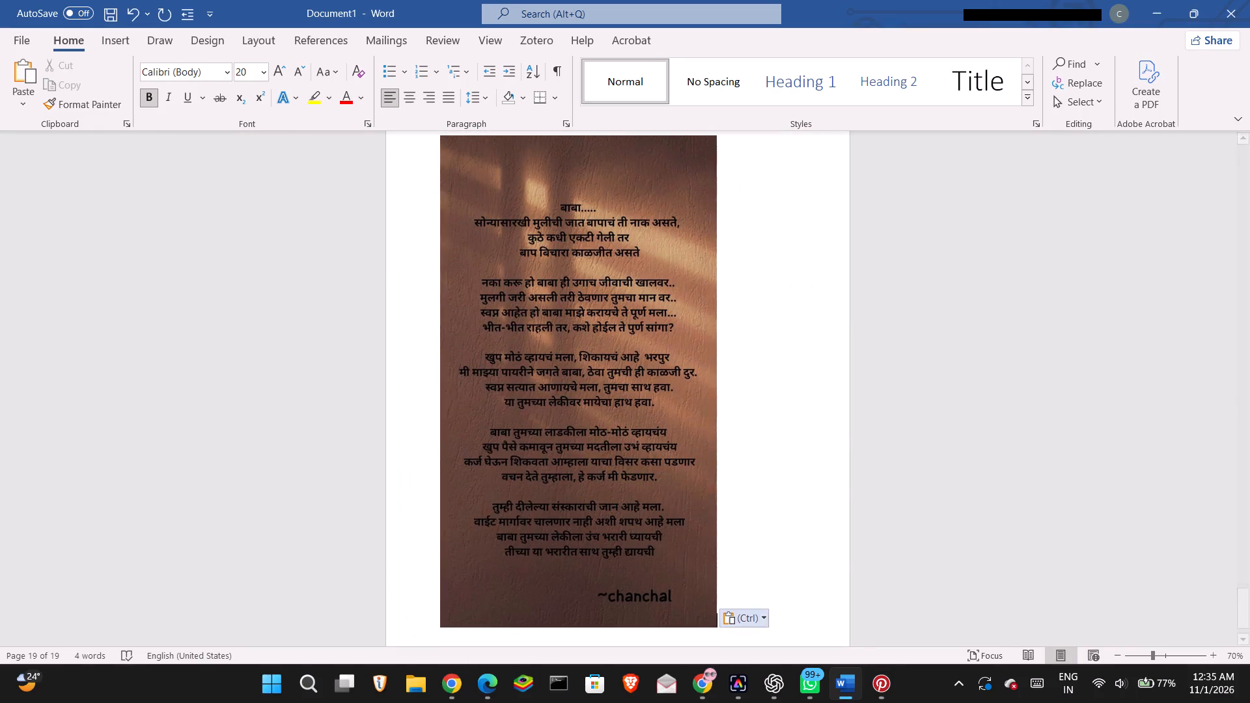
{"action": "left_click", "coordinate": [774, 571]}
{"action": "key", "text": "Return"}
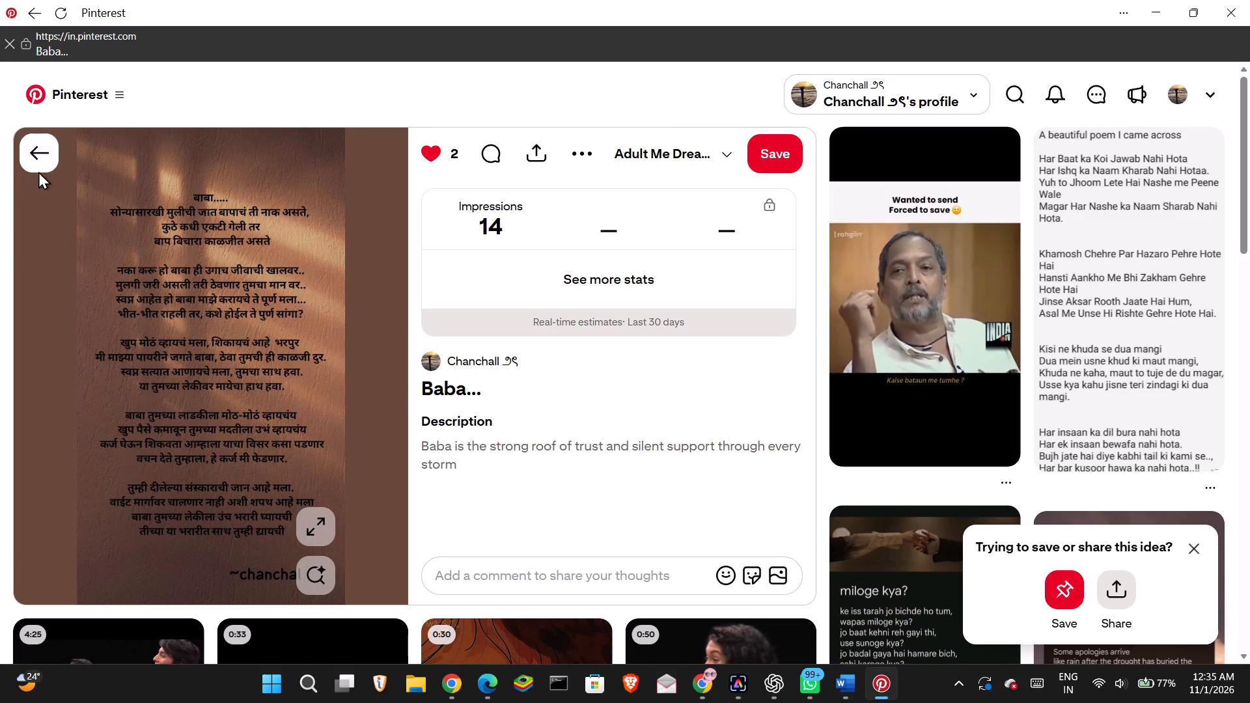
Copy "The Space Within the Mind" poem image from Pinterest, paste it onto page 20 in Word, and start a new line after it.
{"action": "left_click", "coordinate": [38, 147]}
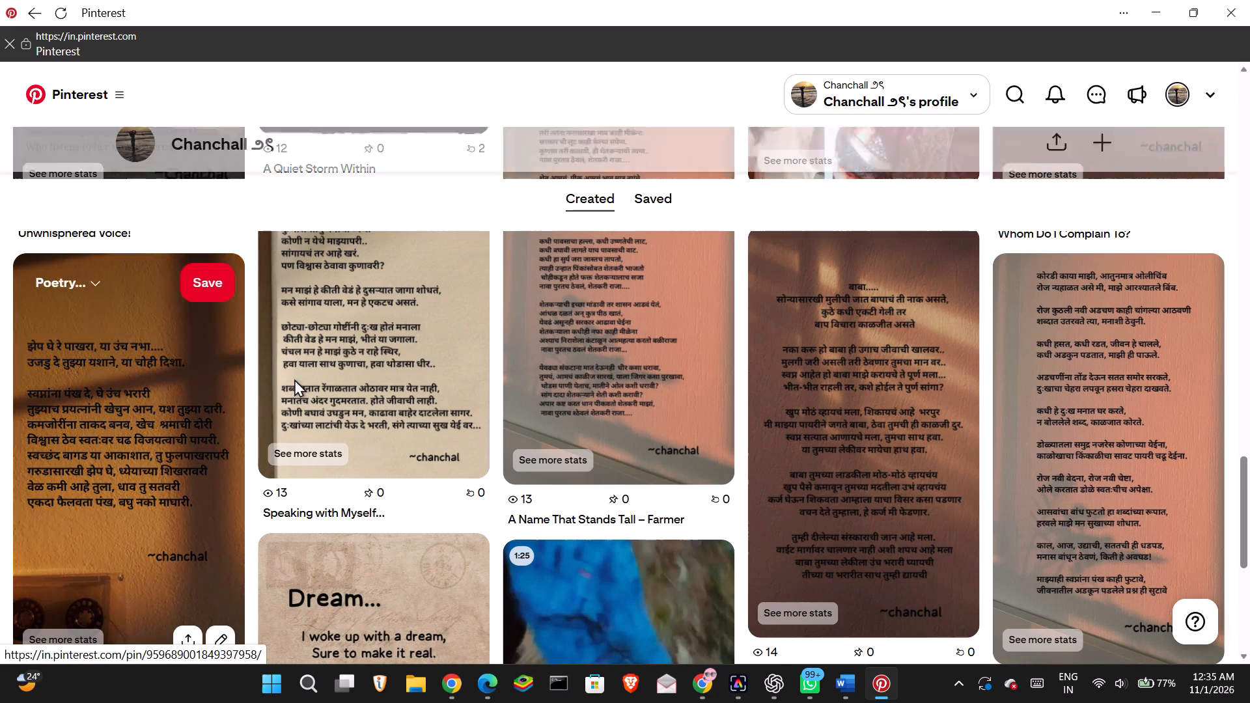
{"action": "left_click", "coordinate": [1083, 381]}
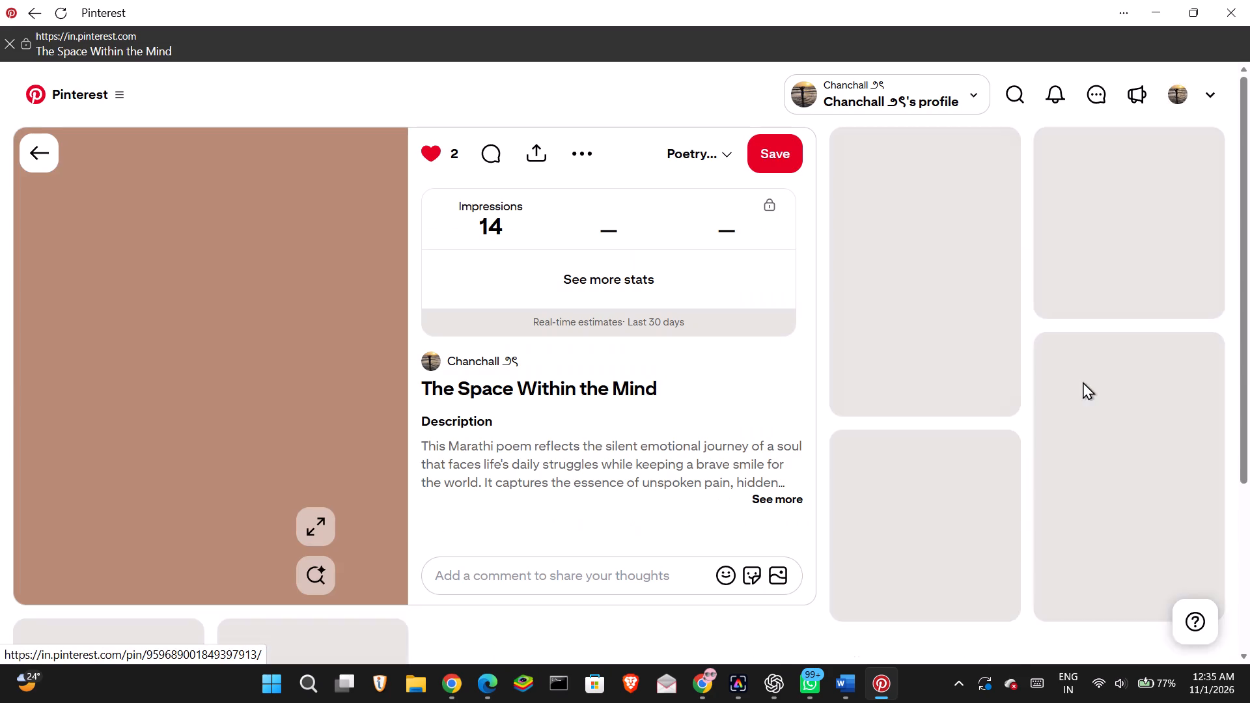
{"action": "right_click", "coordinate": [187, 335]}
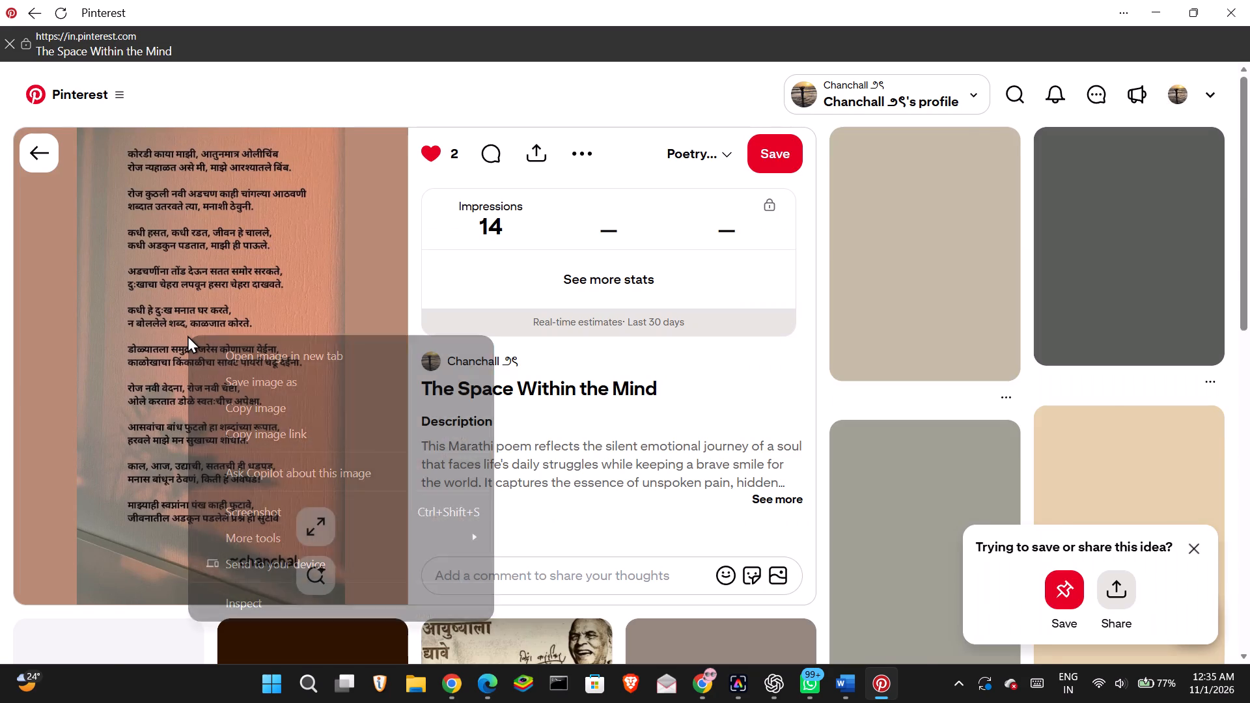
{"action": "left_click", "coordinate": [229, 409]}
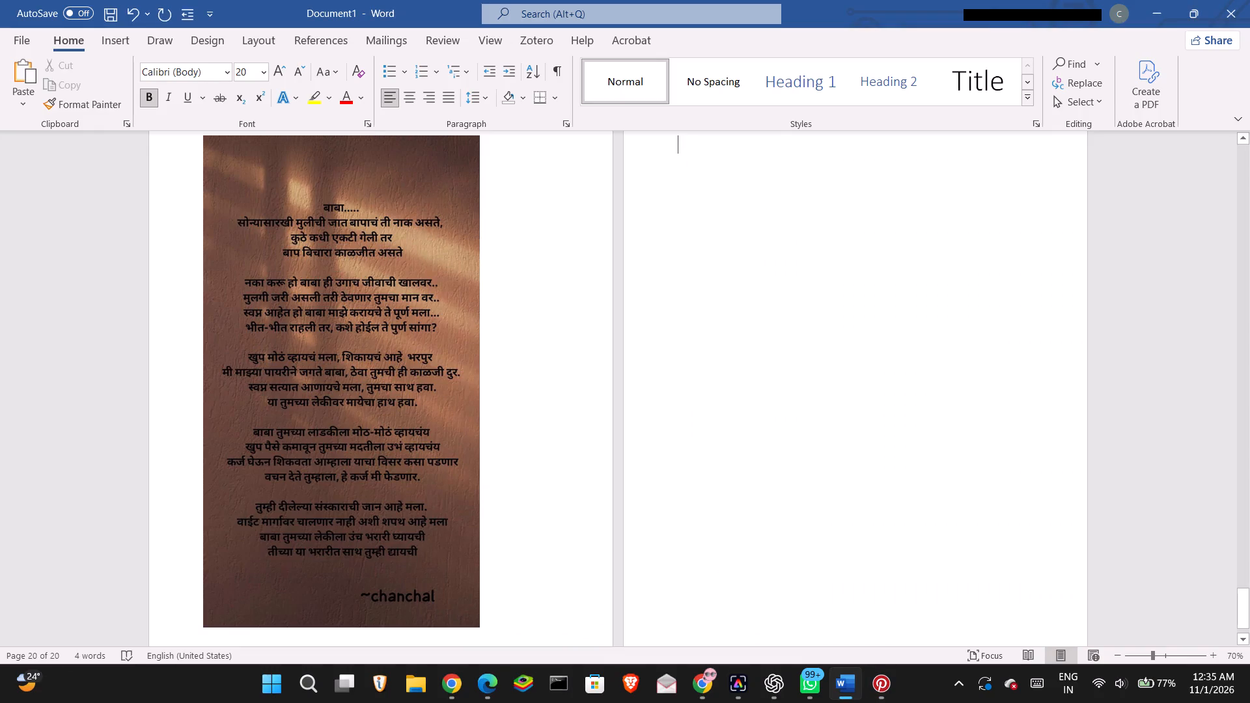
{"action": "left_click", "coordinate": [720, 155]}
{"action": "key", "text": "ctrl+v"}
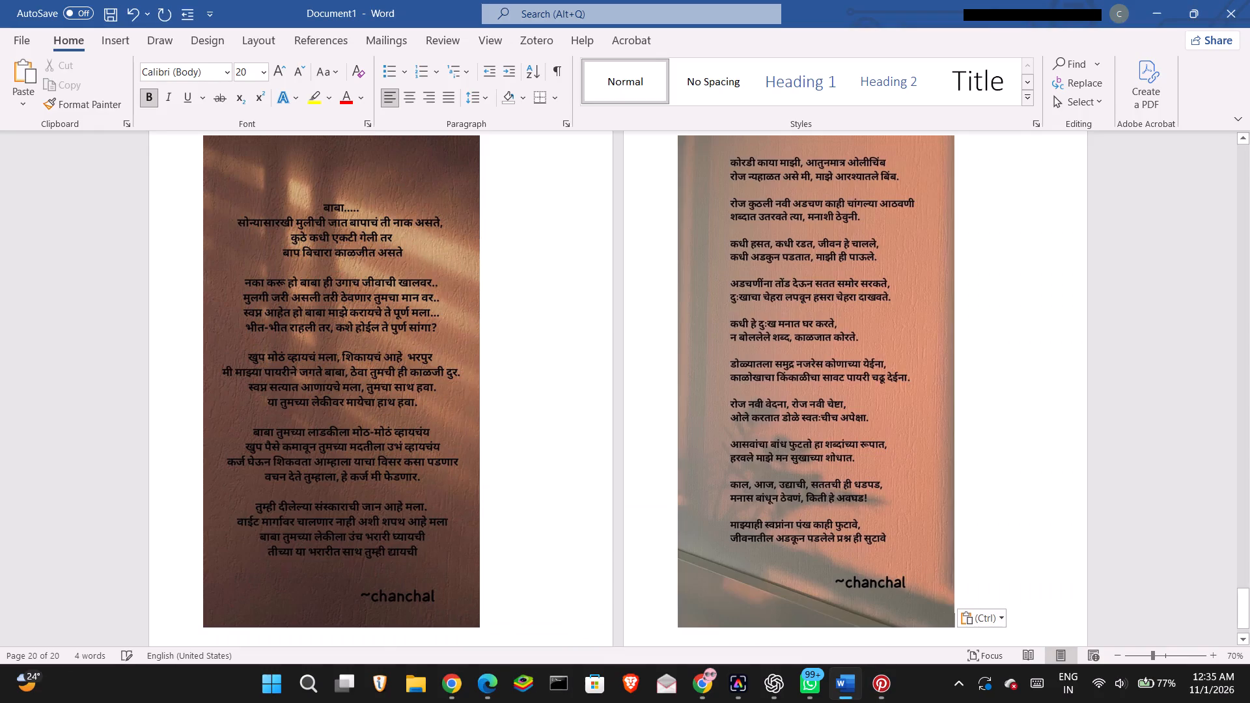
{"action": "key", "text": "Return"}
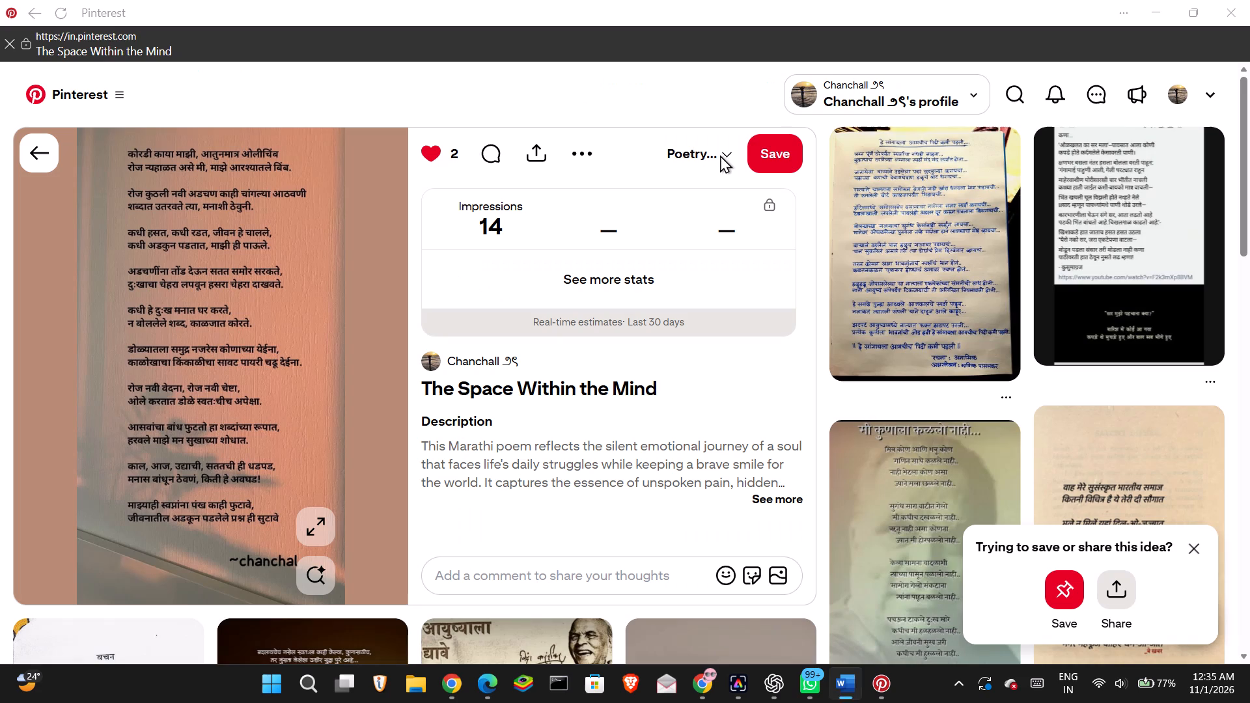
Copy the "Whom Do I Complain To?" poem image from Pinterest, paste it onto page 21 in Word, and add blank lines until page 22 starts.
{"action": "left_click", "coordinate": [35, 161]}
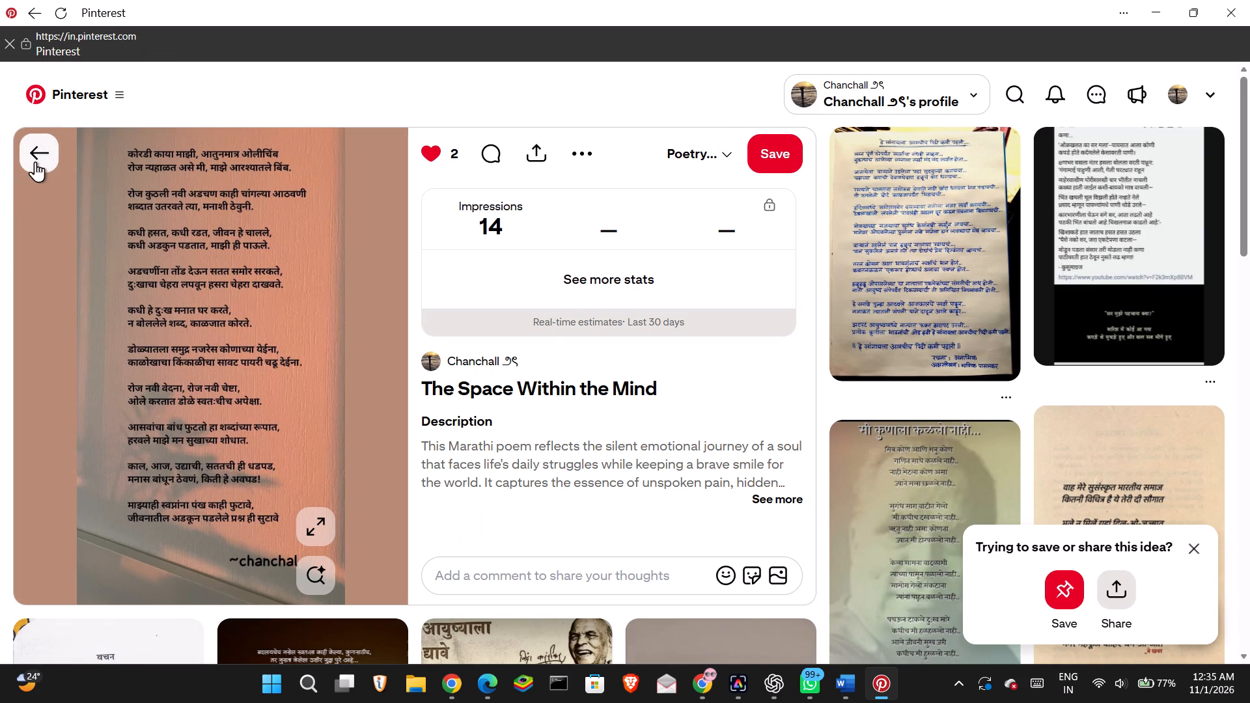
{"action": "scroll", "coordinate": [707, 415], "scroll_direction": "up", "scroll_amount": 1}
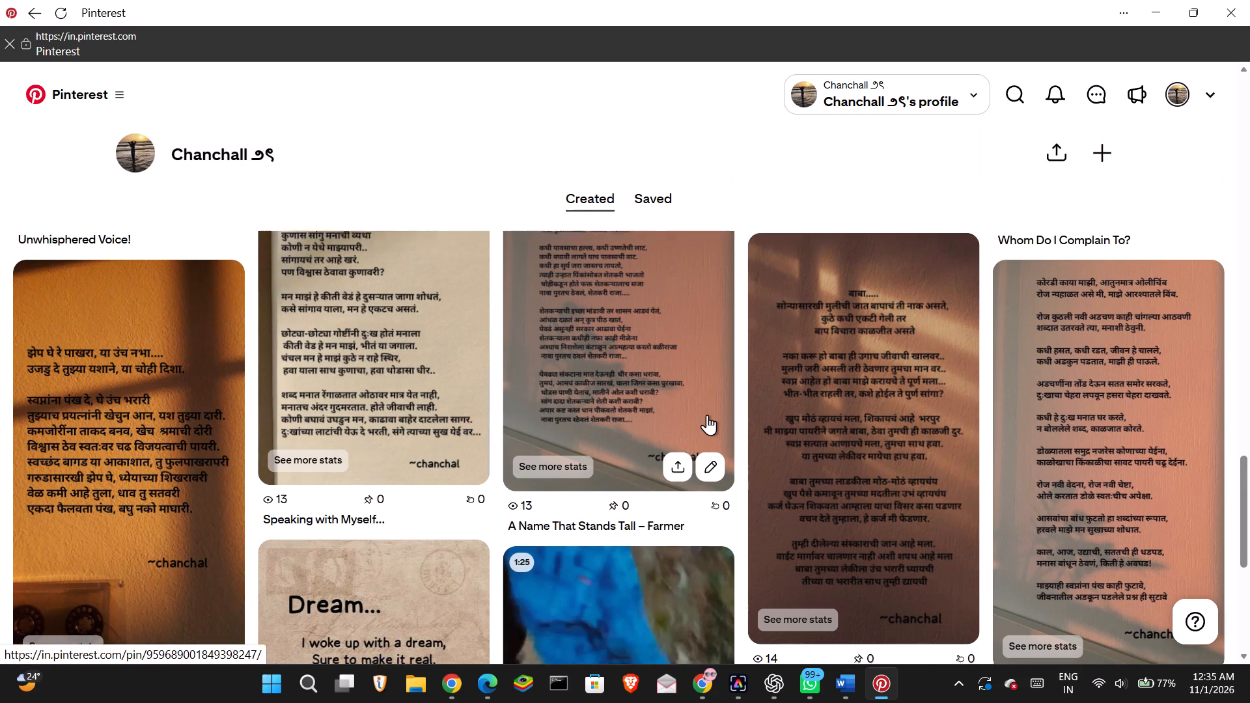
{"action": "scroll", "coordinate": [707, 415], "scroll_direction": "up", "scroll_amount": 5}
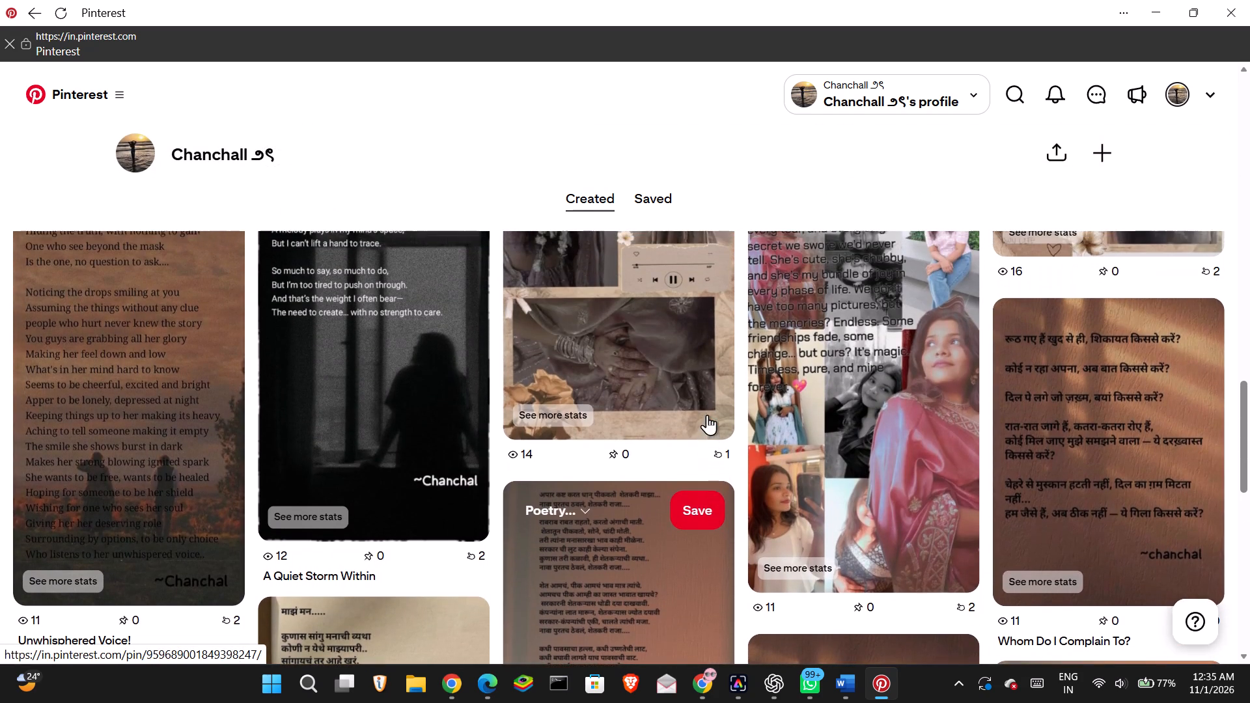
{"action": "left_click", "coordinate": [1107, 391]}
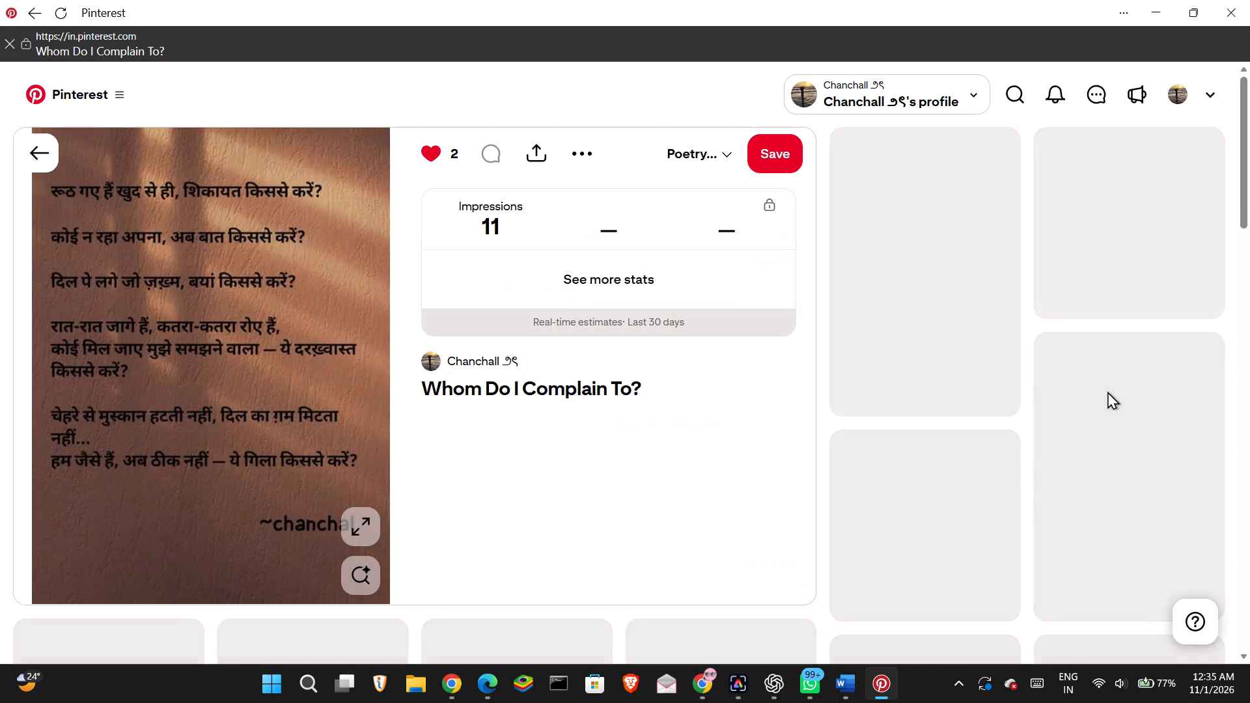
{"action": "right_click", "coordinate": [217, 372]}
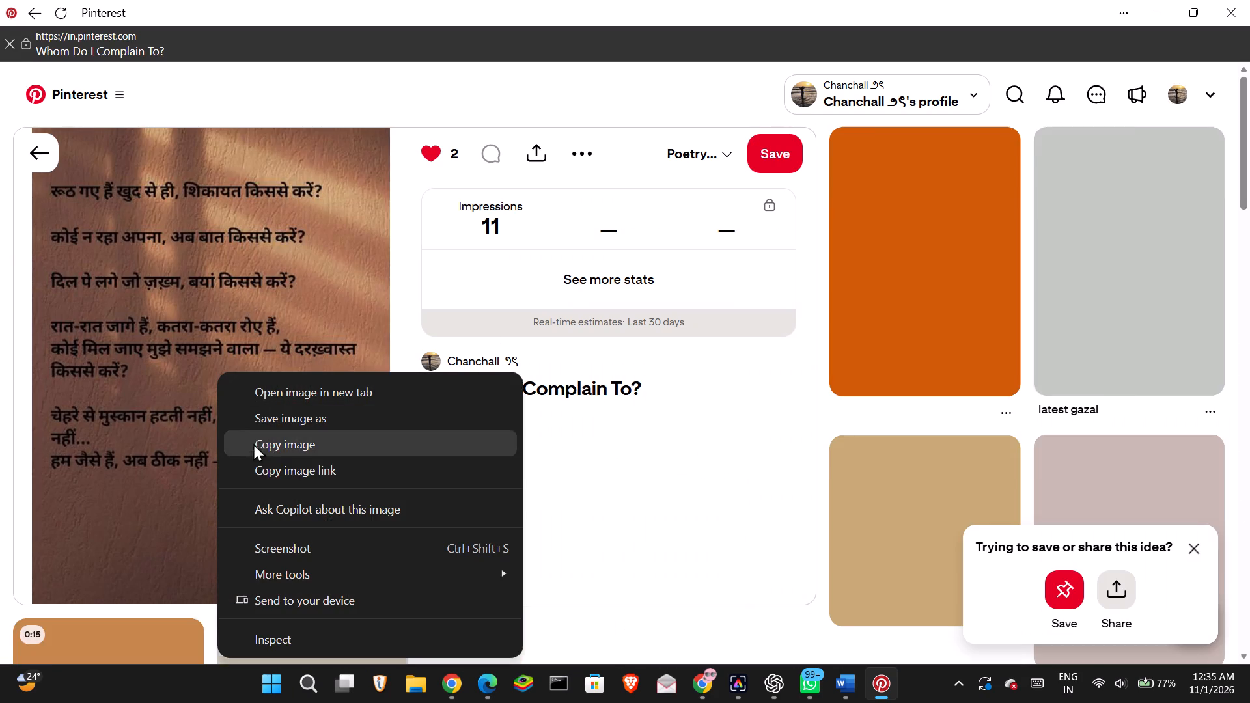
{"action": "left_click", "coordinate": [277, 448]}
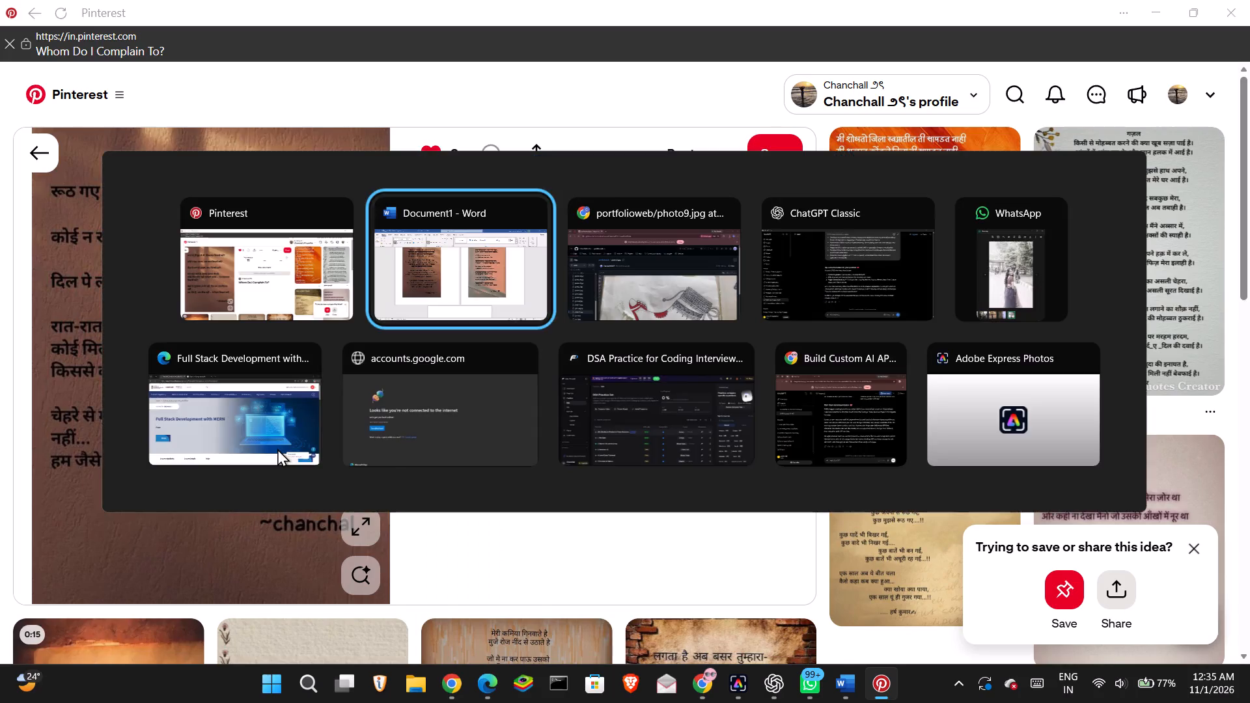
{"action": "left_click", "coordinate": [506, 600]}
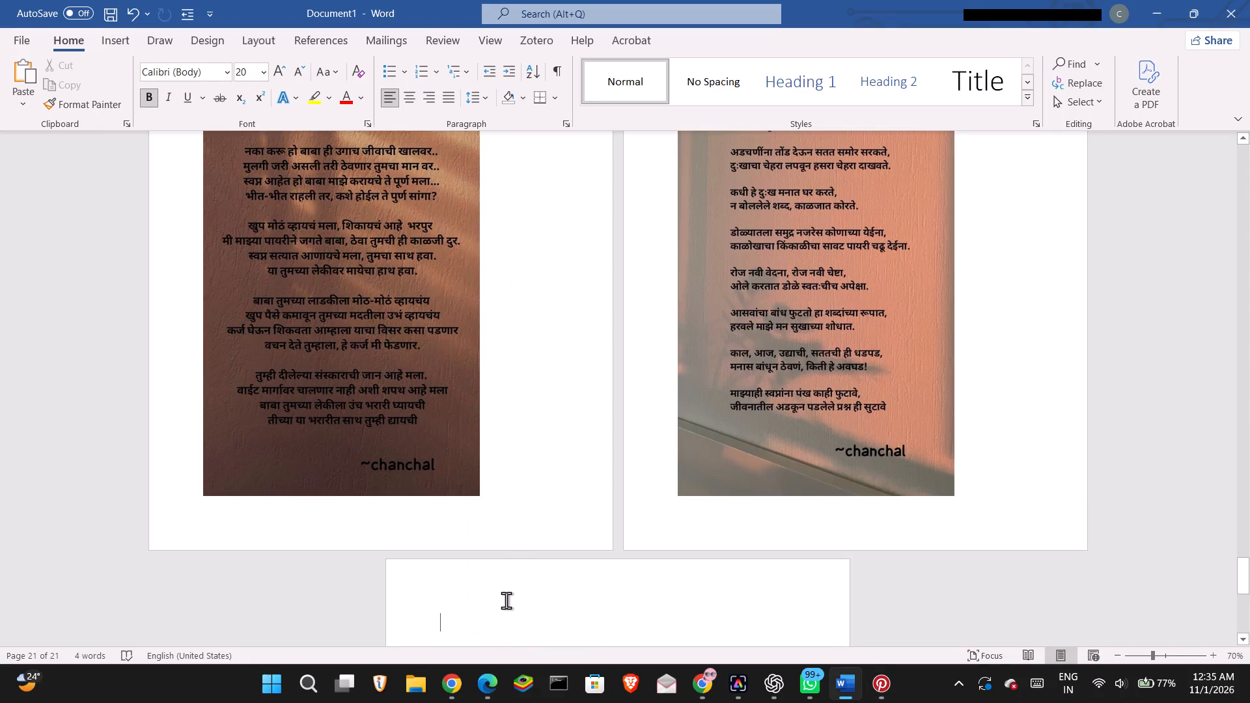
{"action": "key", "text": "ctrl+v"}
{"action": "key", "text": "Return"}
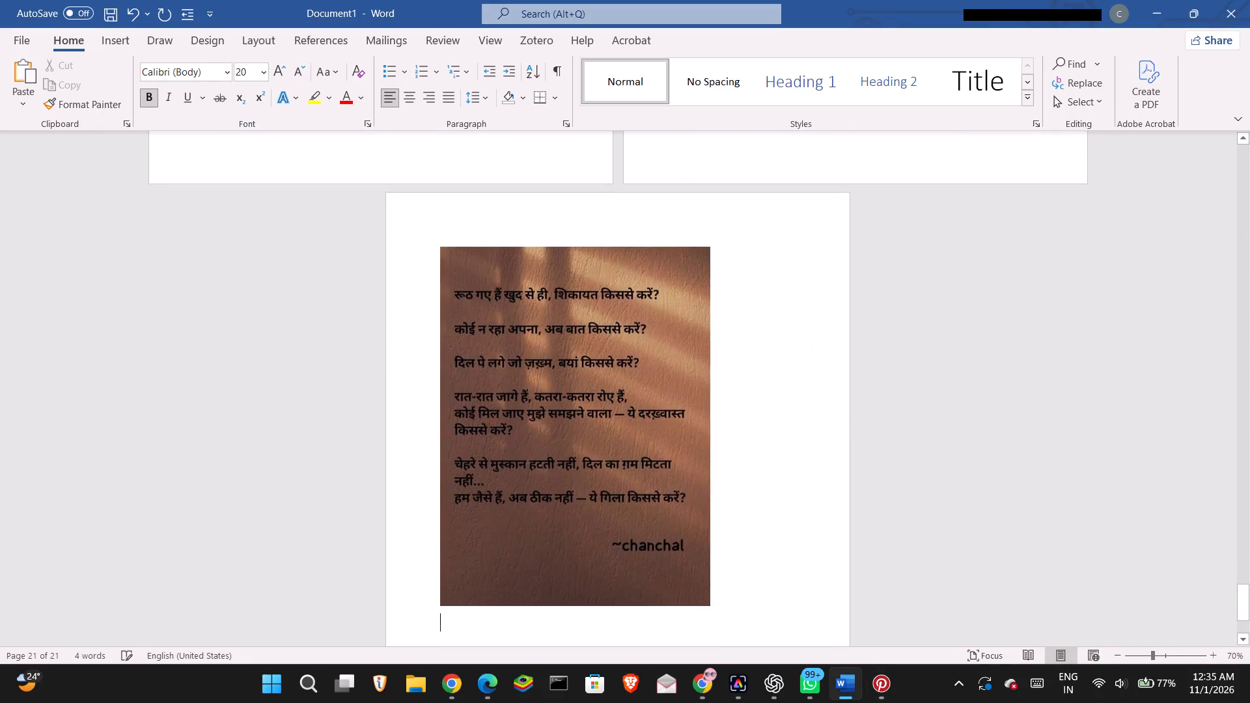
{"action": "key", "text": "Return"}
{"action": "key", "text": "Return"}
{"action": "key", "text": "Return"}
{"action": "key", "text": "Return"}
{"action": "key", "text": "Return"}
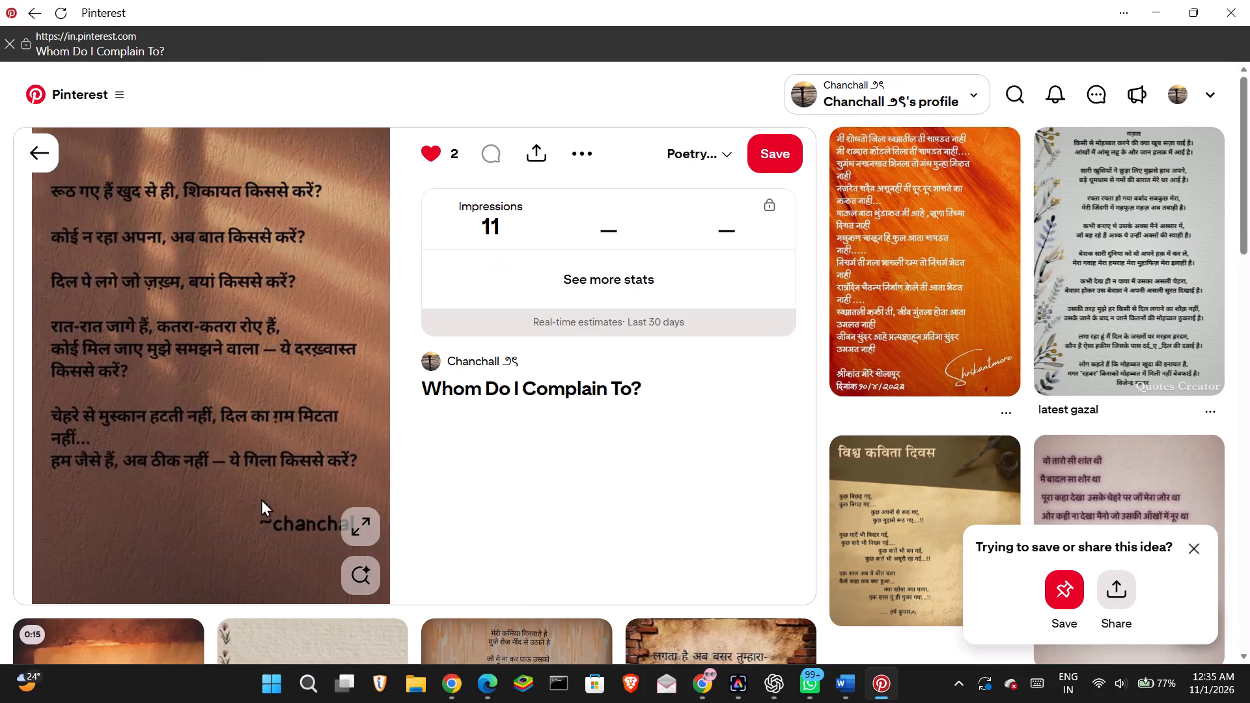
Copy the "Unwhisphered Voice!" poem image from Pinterest, paste it onto page 22 in Word, and start a new line after it.
{"action": "left_click", "coordinate": [40, 149]}
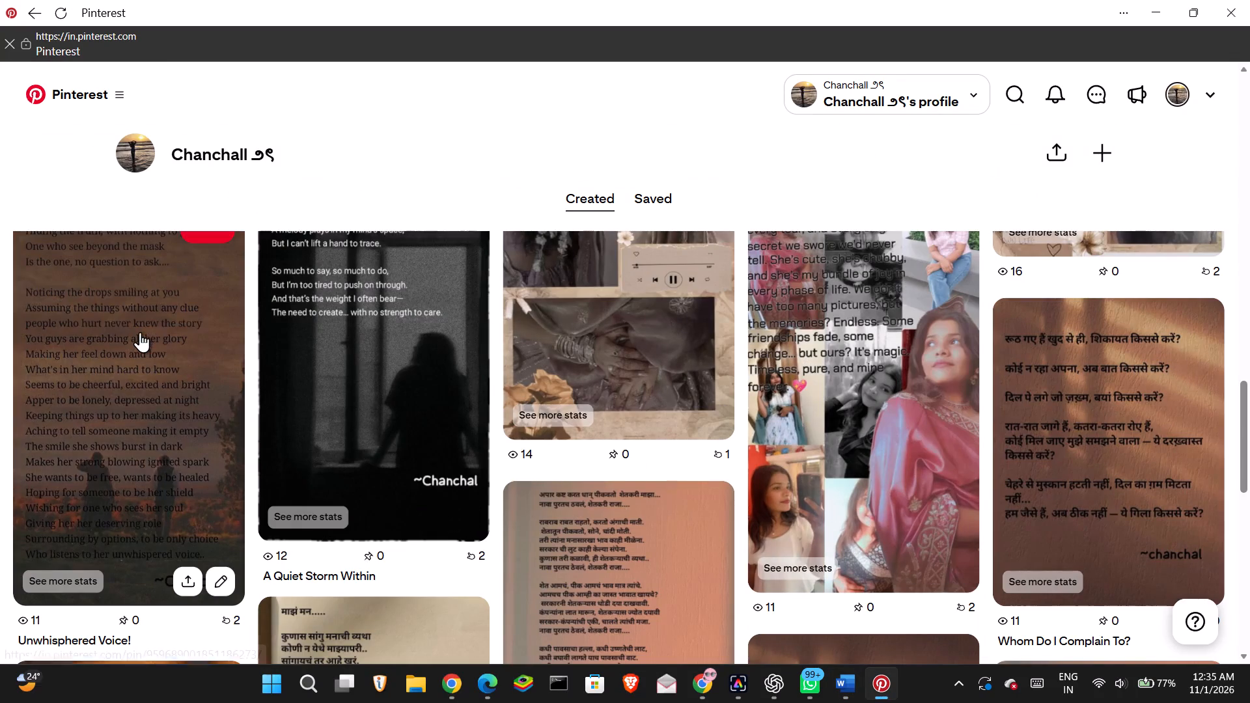
{"action": "left_click", "coordinate": [140, 332]}
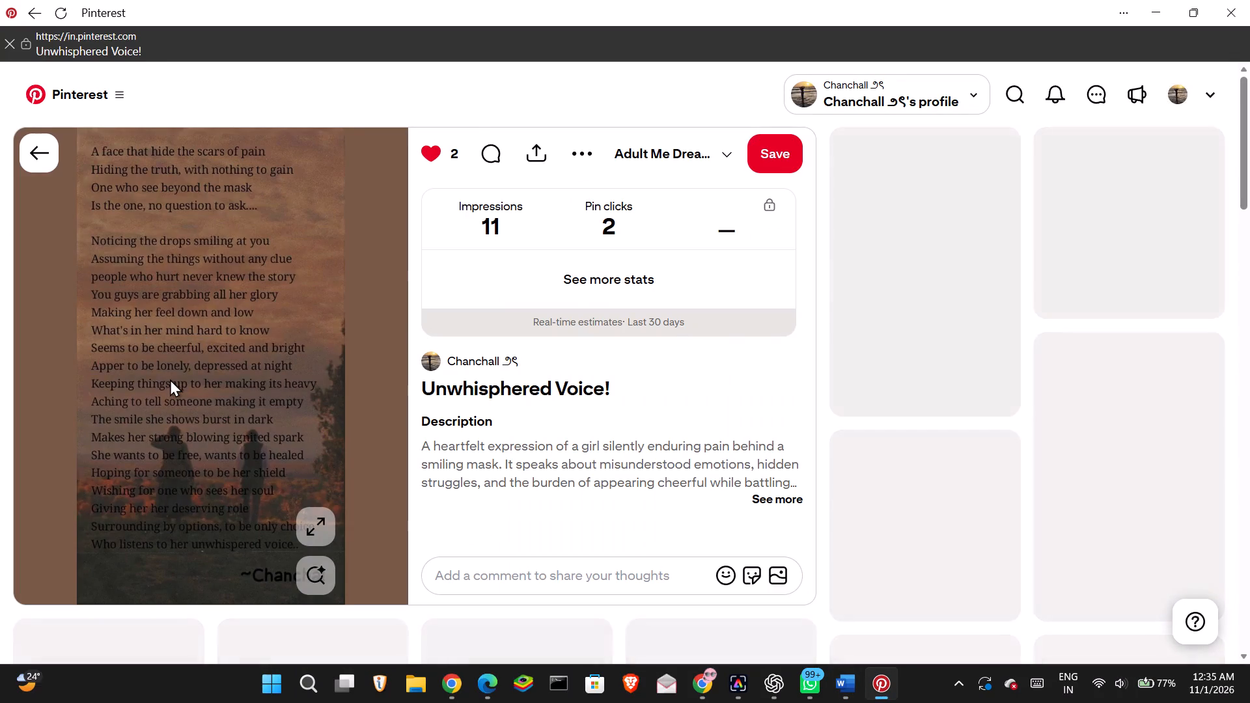
{"action": "right_click", "coordinate": [170, 379]}
{"action": "left_click", "coordinate": [258, 157]}
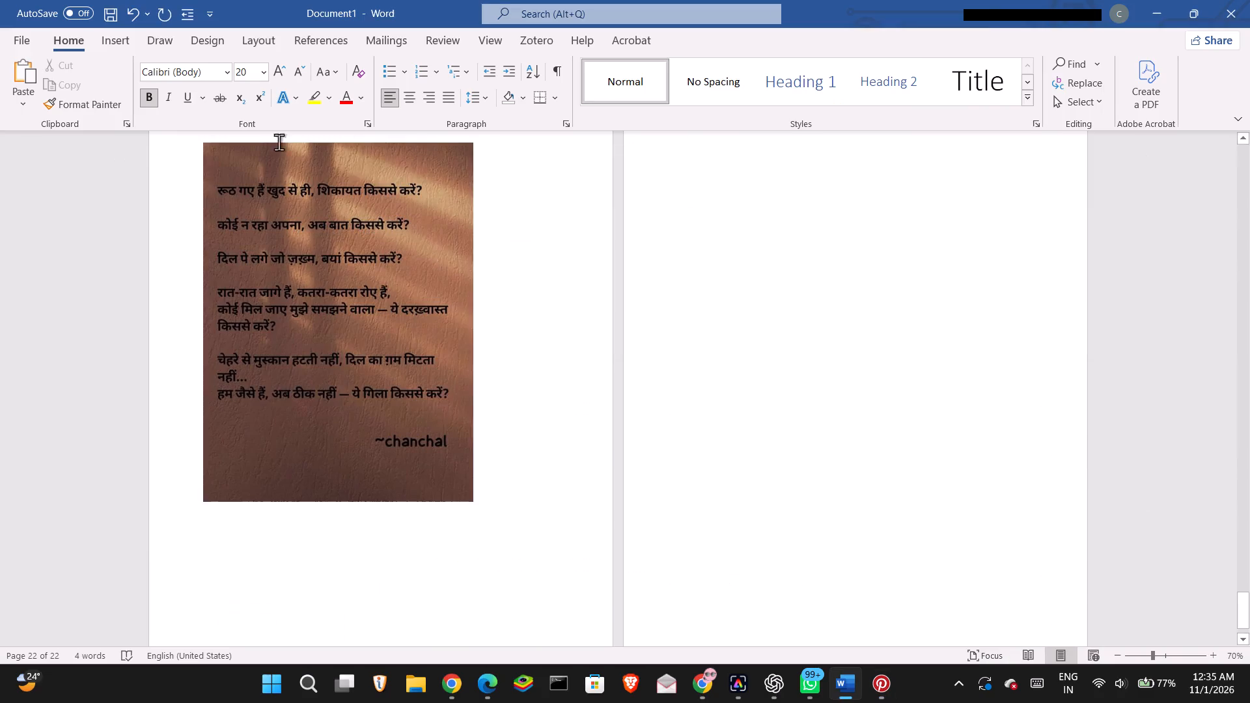
{"action": "left_click", "coordinate": [738, 169]}
{"action": "key", "text": "ctrl+v"}
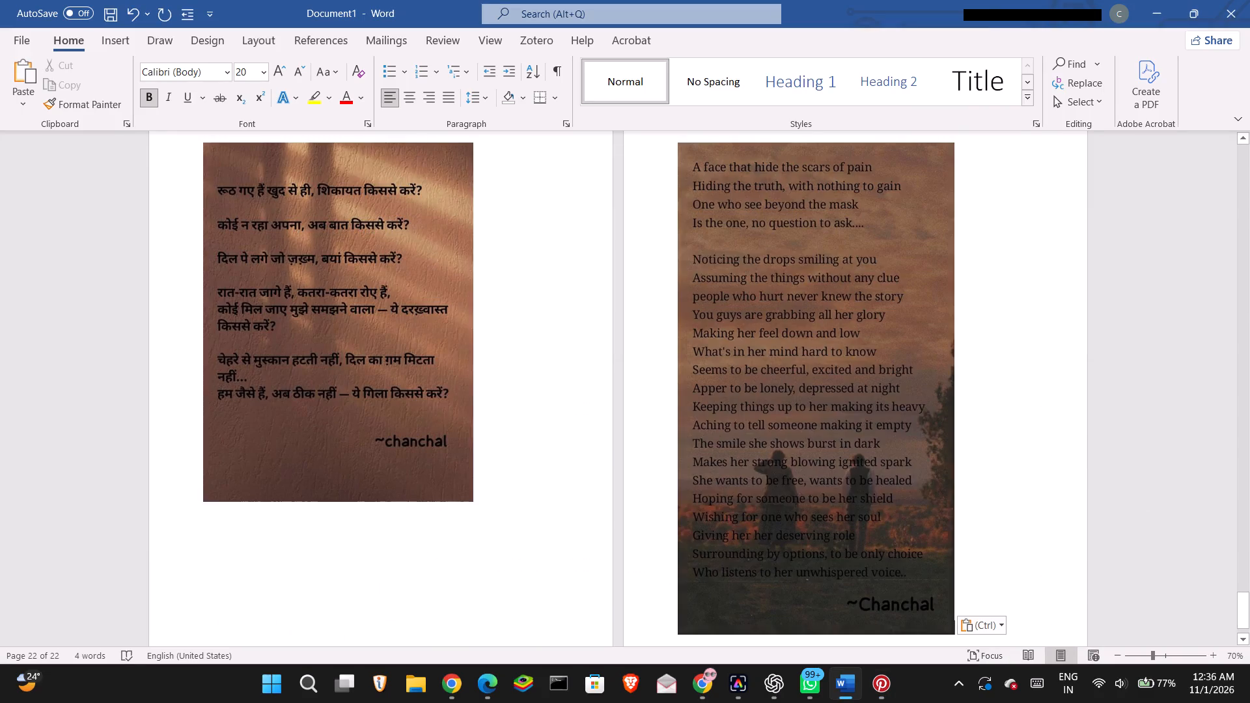
{"action": "key", "text": "Return"}
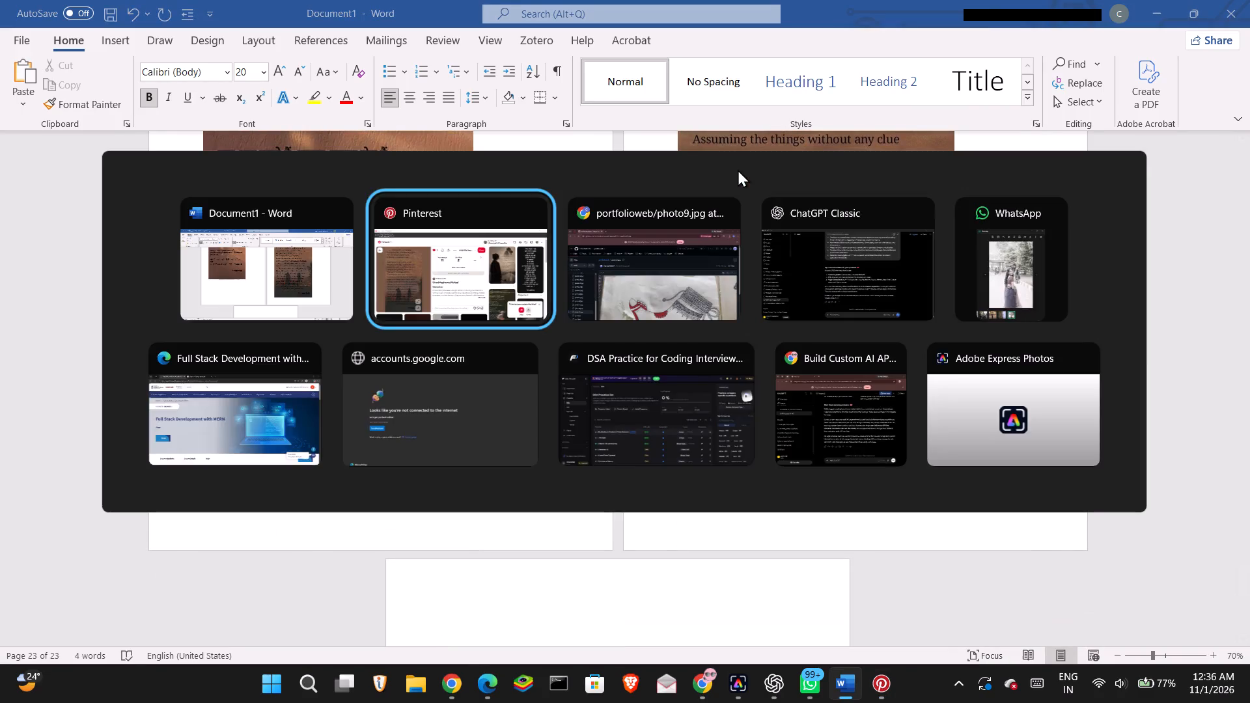
Copy the "A Quiet Storm Within" poem image from Pinterest, paste it onto page 23 in Word, and start a new line after it.
{"action": "left_click", "coordinate": [42, 148]}
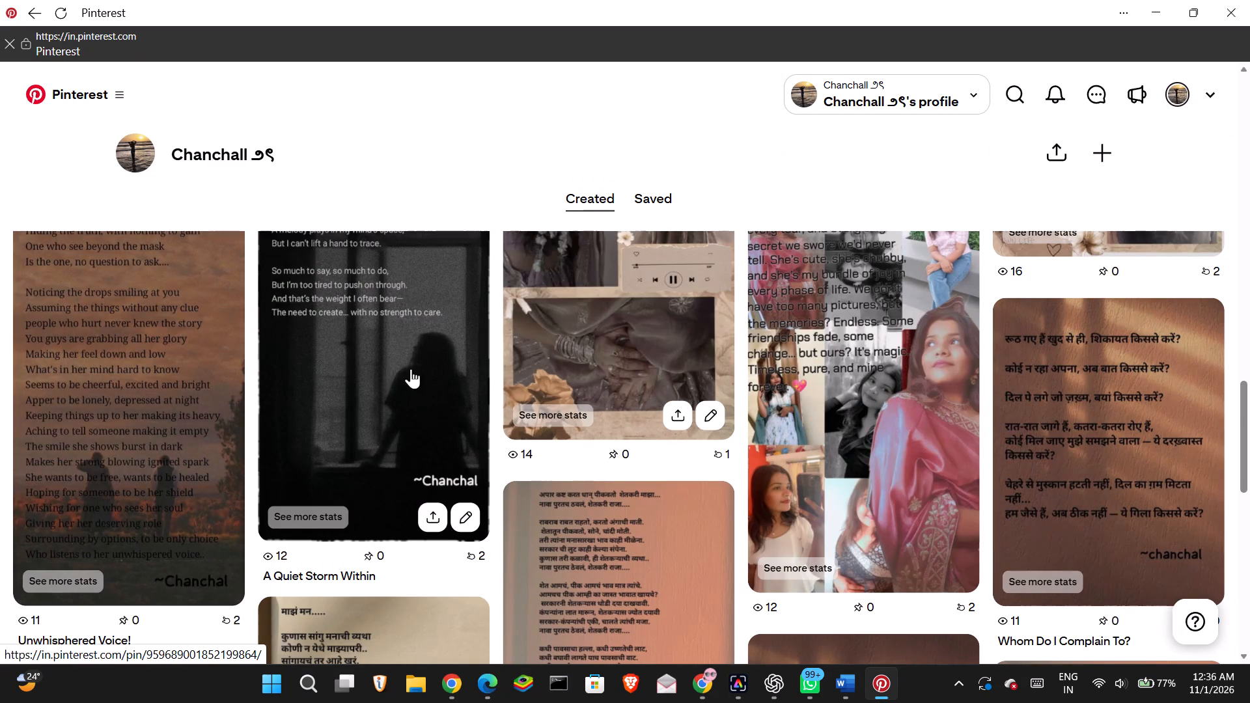
{"action": "left_click", "coordinate": [380, 371]}
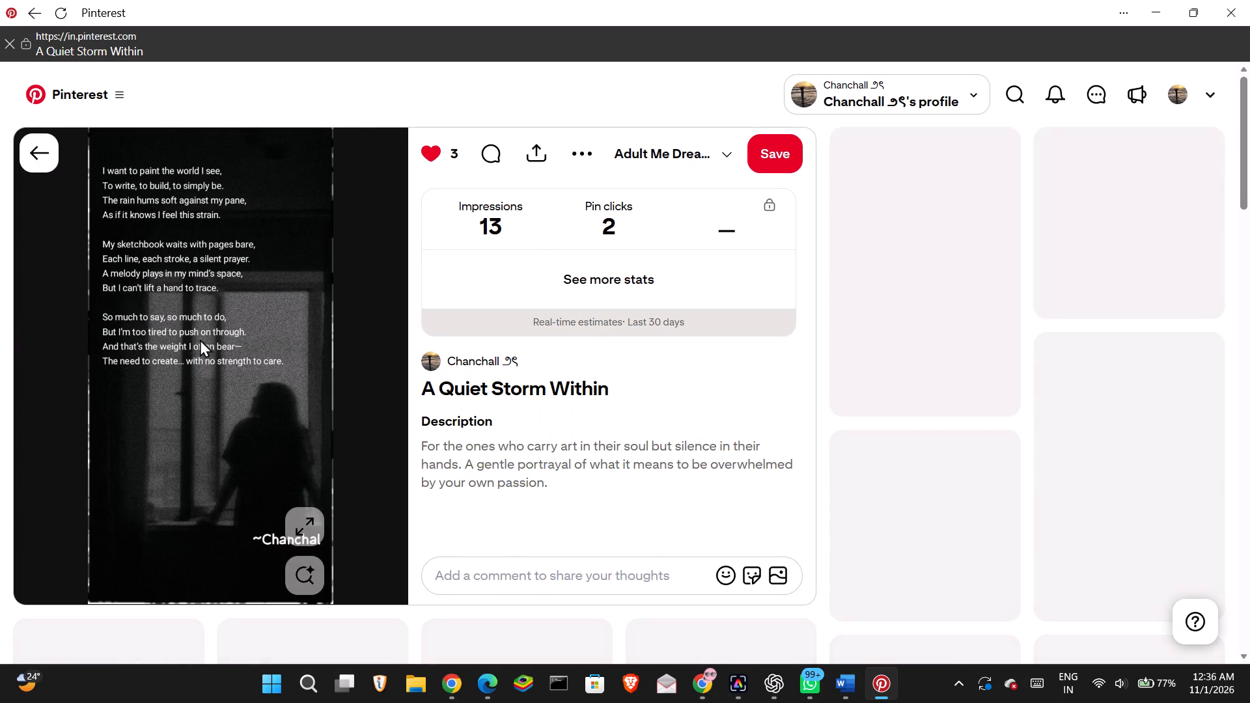
{"action": "right_click", "coordinate": [200, 339]}
{"action": "left_click", "coordinate": [245, 408]}
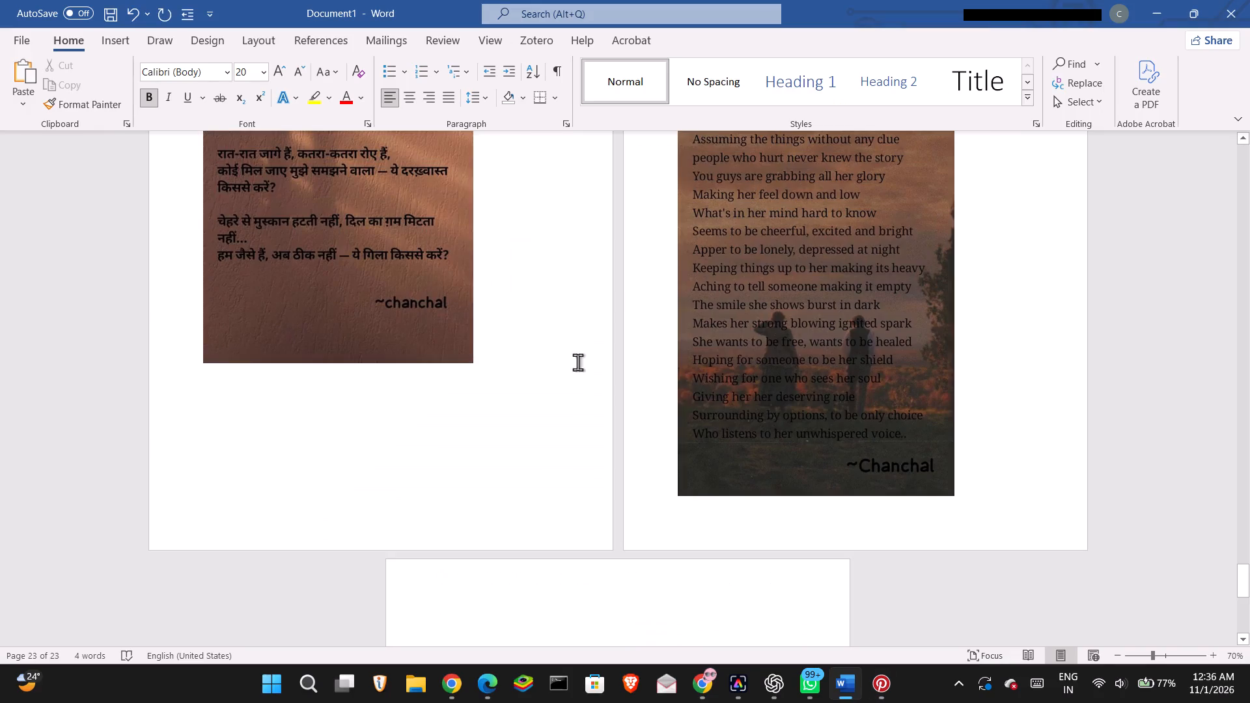
{"action": "left_click", "coordinate": [536, 599]}
{"action": "key", "text": "ctrl+v"}
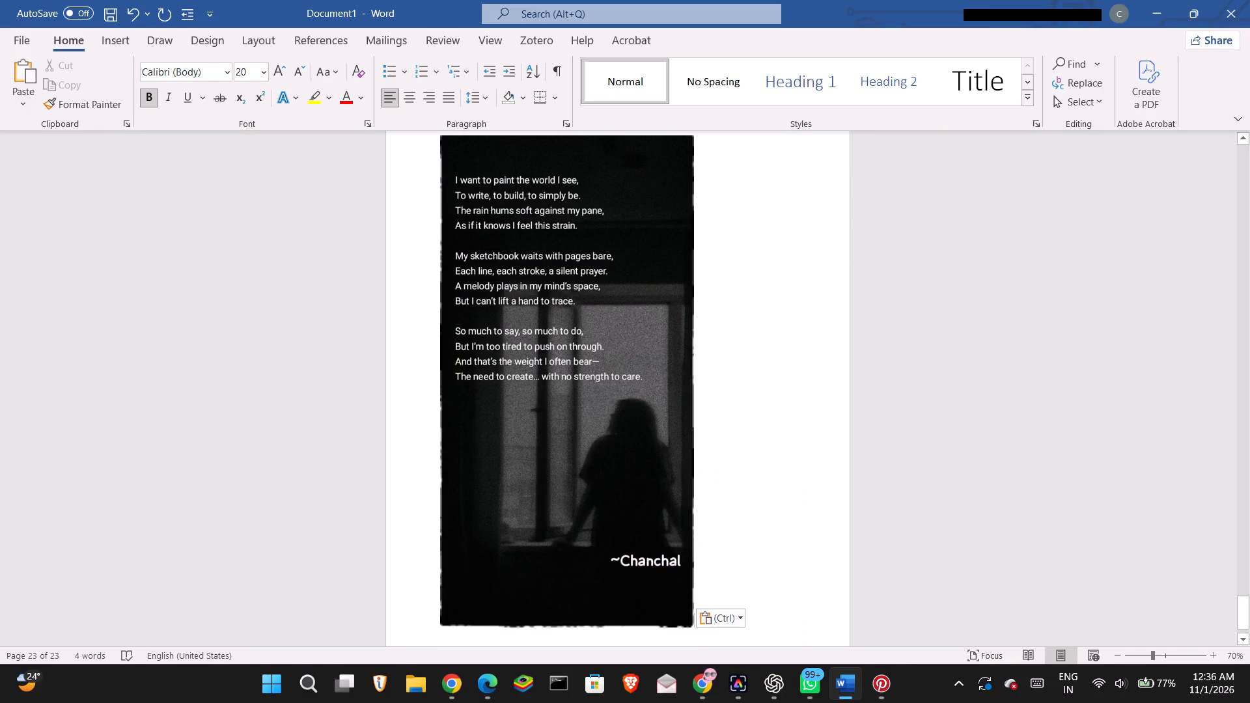
{"action": "left_click", "coordinate": [742, 545]}
{"action": "key", "text": "Return"}
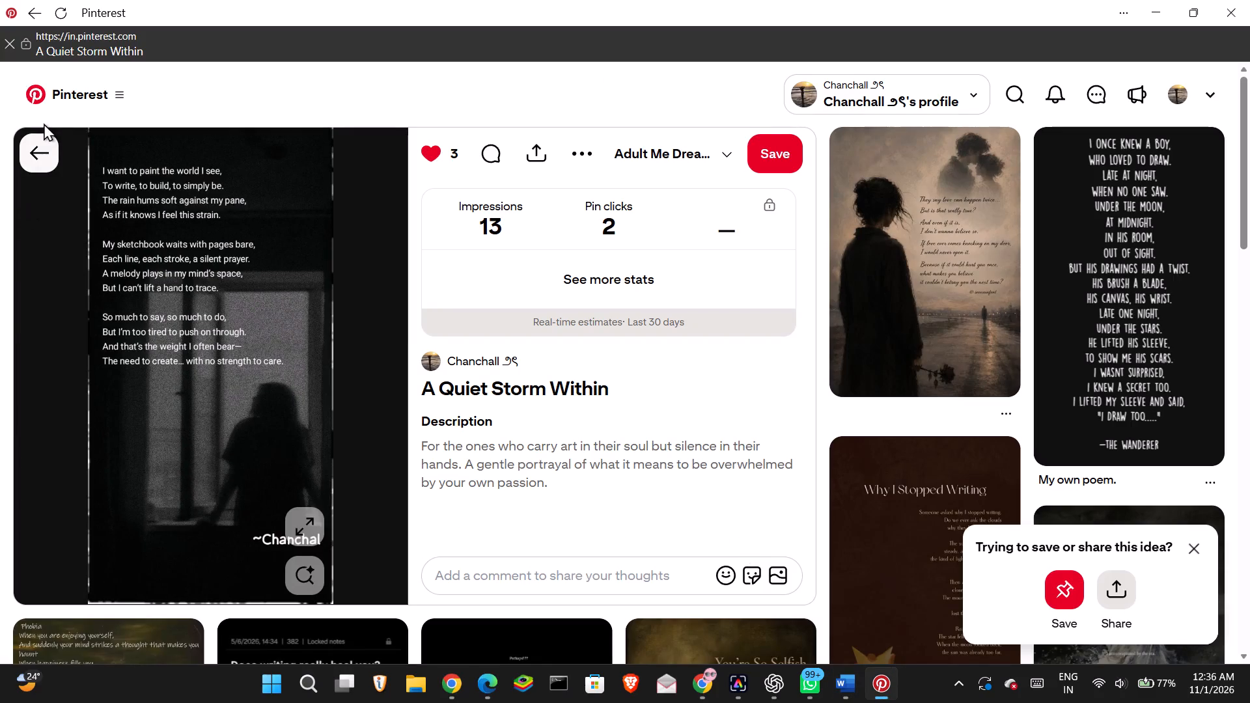
Copy the "overthinking" poem image from Pinterest, paste it onto page 24 in Word, and start a new line after it.
{"action": "left_click", "coordinate": [50, 144]}
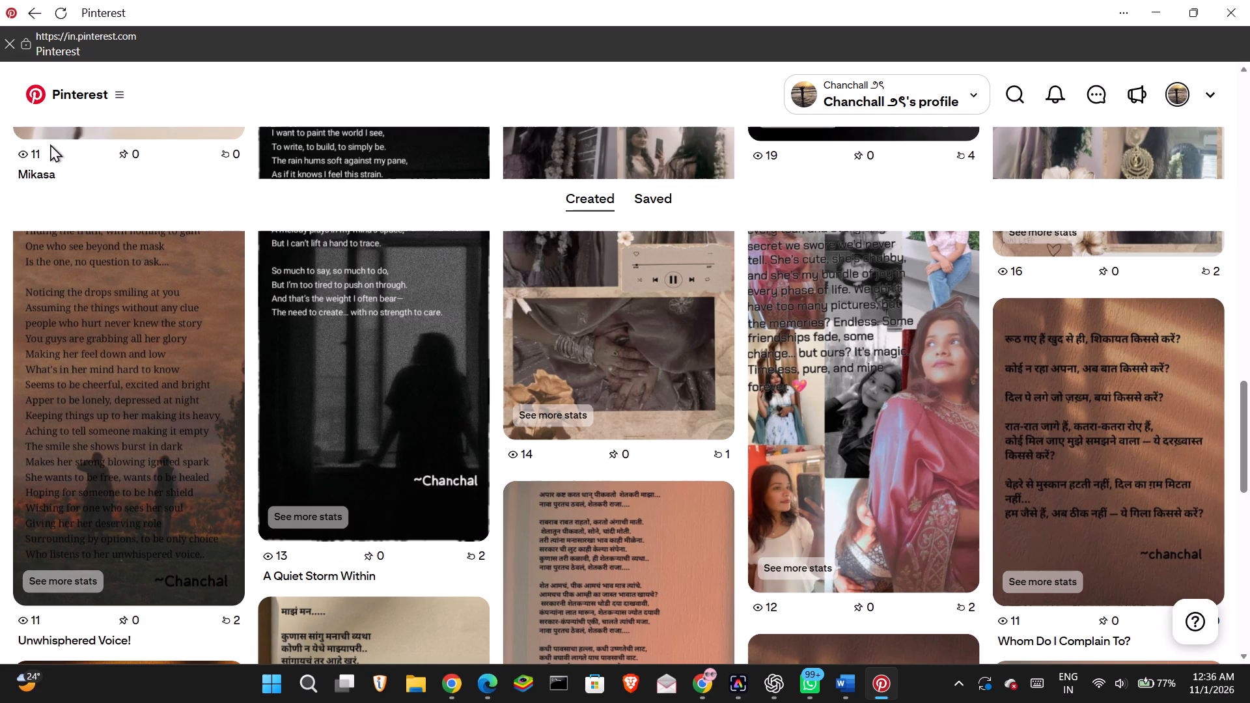
{"action": "scroll", "coordinate": [565, 351], "scroll_direction": "up", "scroll_amount": 3}
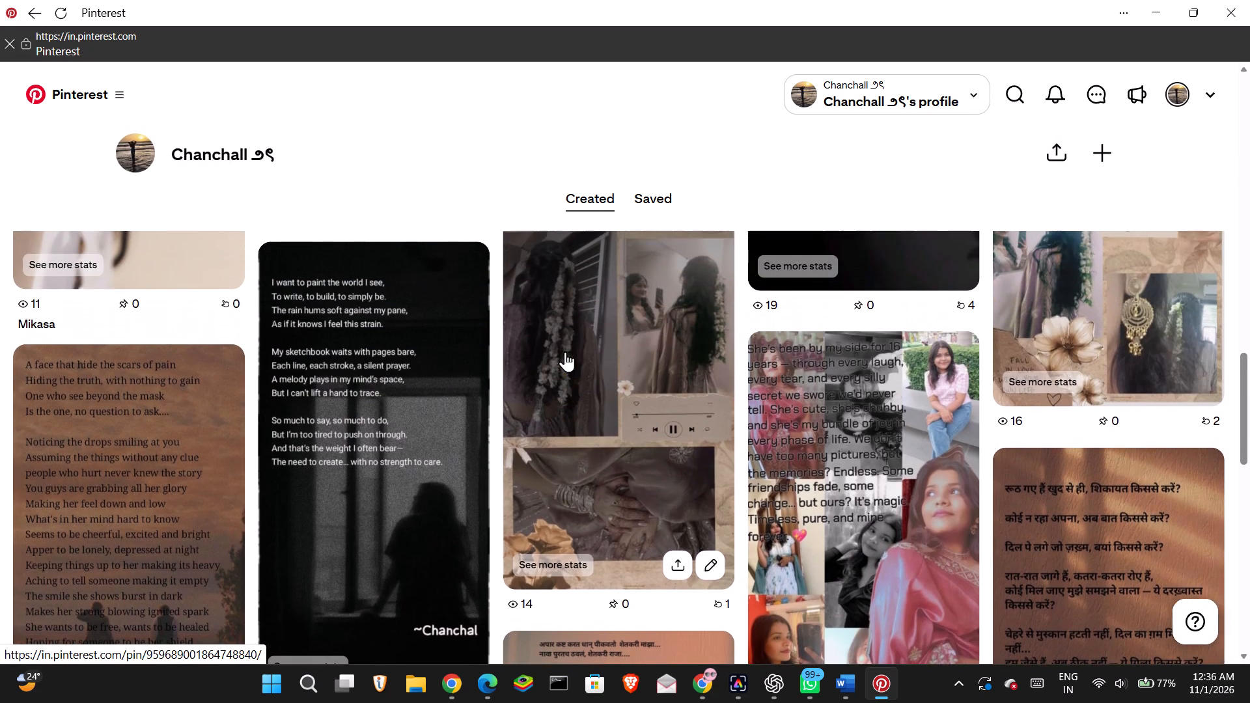
{"action": "scroll", "coordinate": [565, 351], "scroll_direction": "up", "scroll_amount": 5}
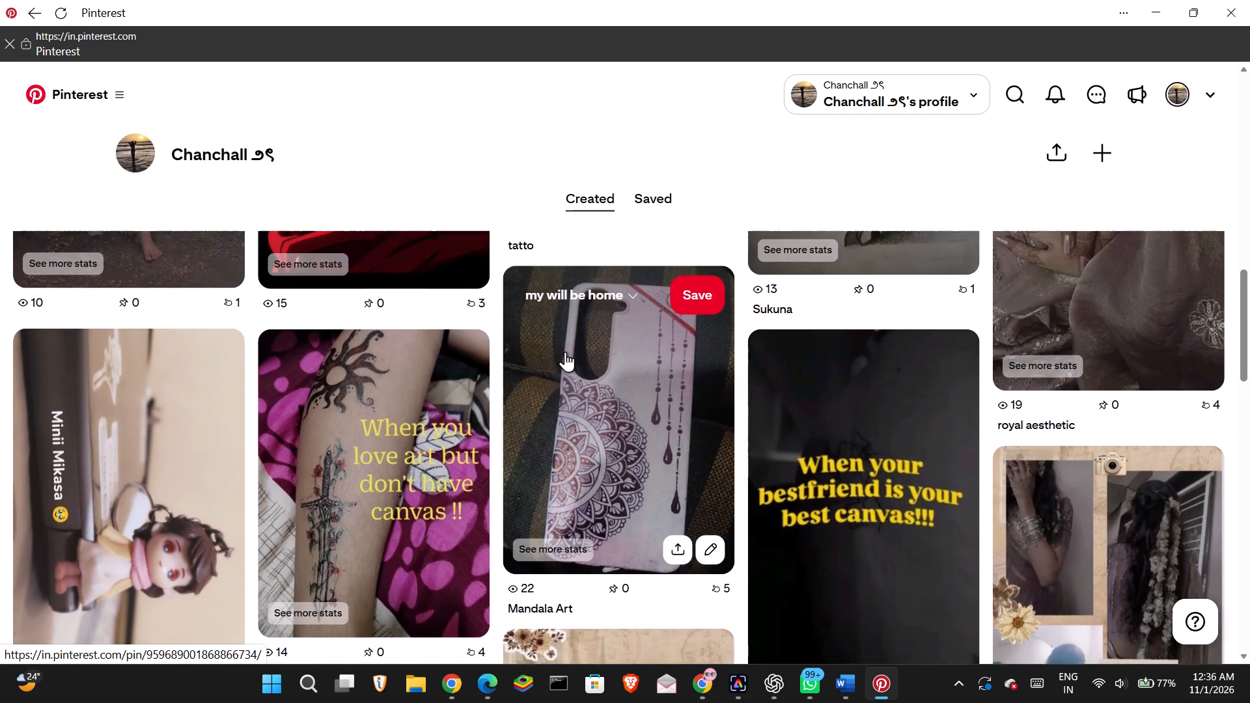
{"action": "scroll", "coordinate": [565, 351], "scroll_direction": "up", "scroll_amount": 6}
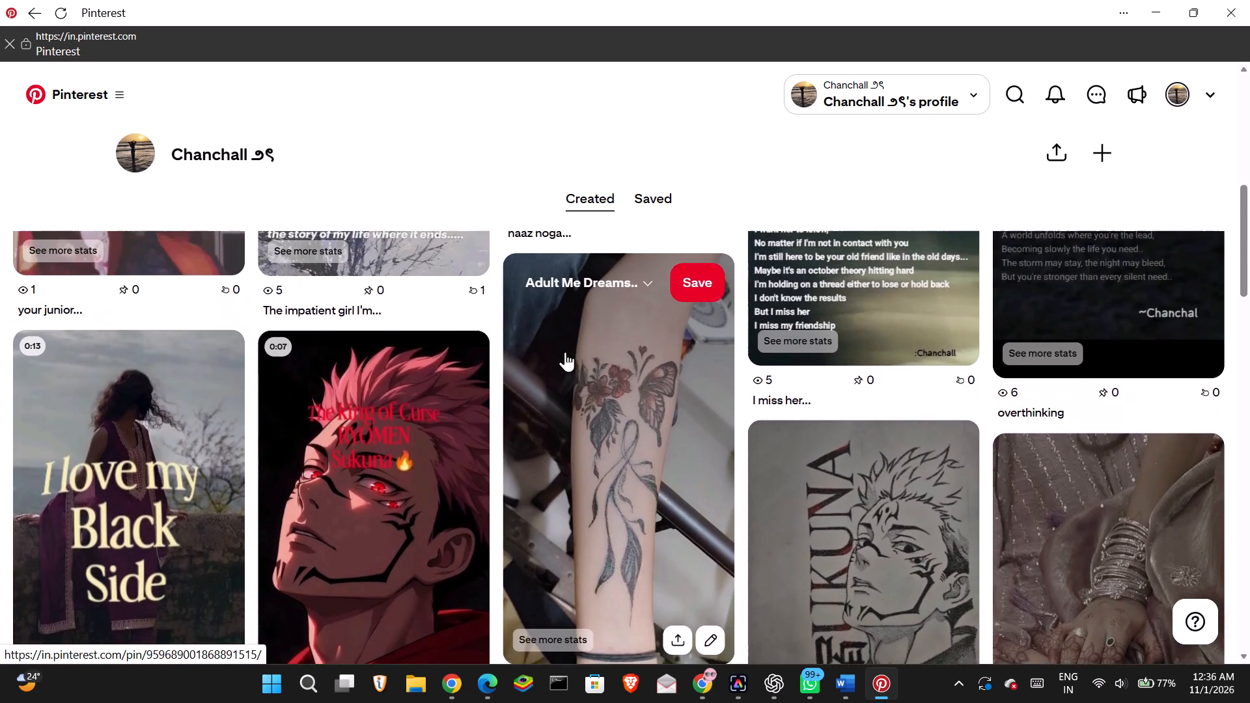
{"action": "scroll", "coordinate": [565, 351], "scroll_direction": "up", "scroll_amount": 2}
{"action": "left_click", "coordinate": [1087, 402]}
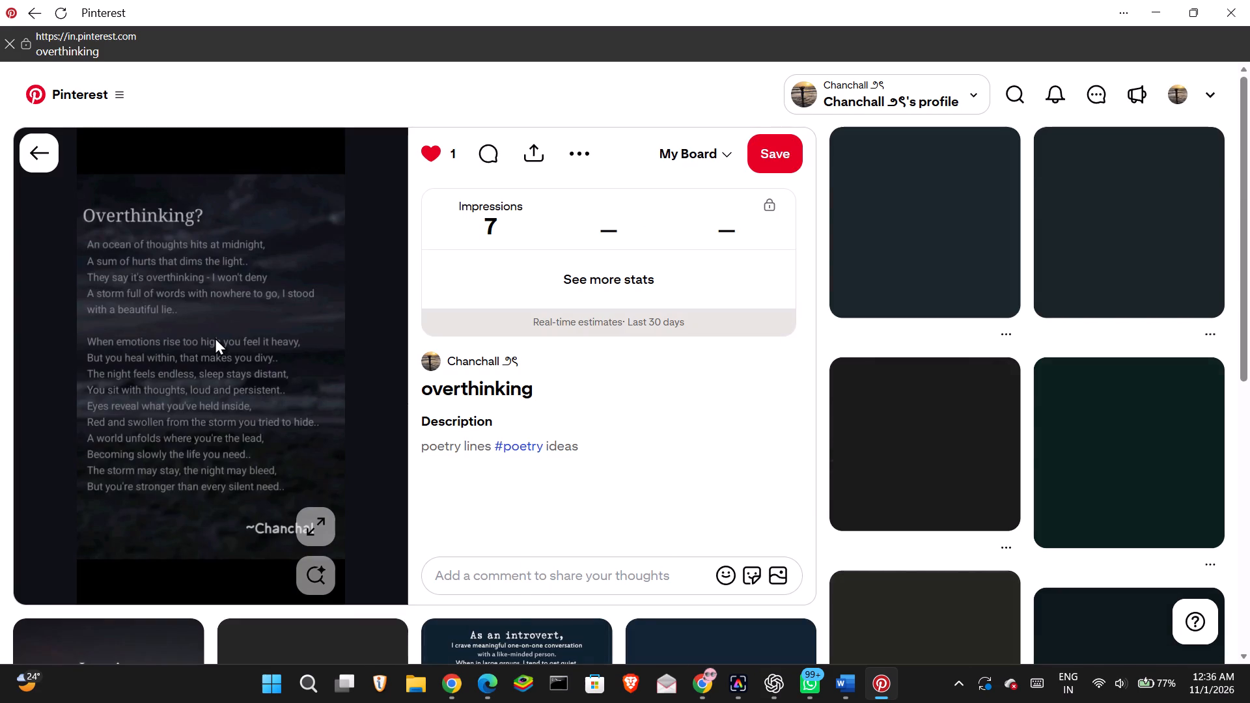
{"action": "right_click", "coordinate": [215, 337]}
{"action": "left_click", "coordinate": [285, 410]}
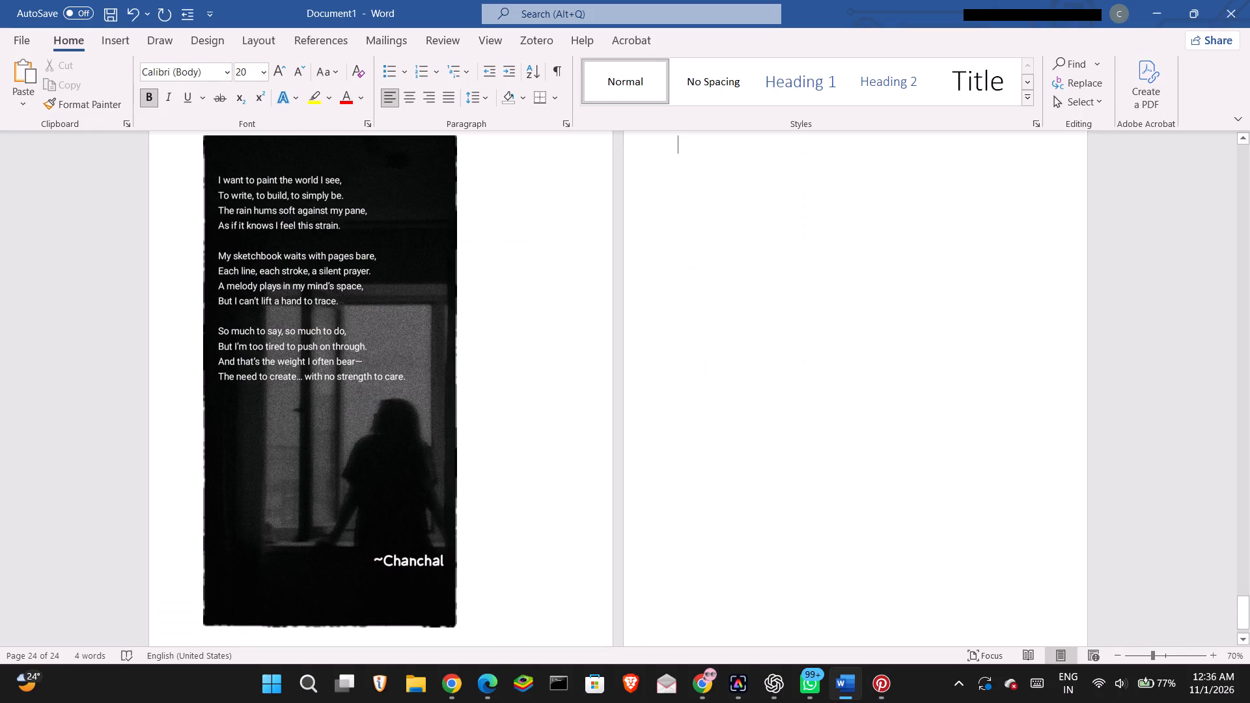
{"action": "left_click", "coordinate": [723, 155]}
{"action": "key", "text": "ctrl+v"}
{"action": "key", "text": "Return"}
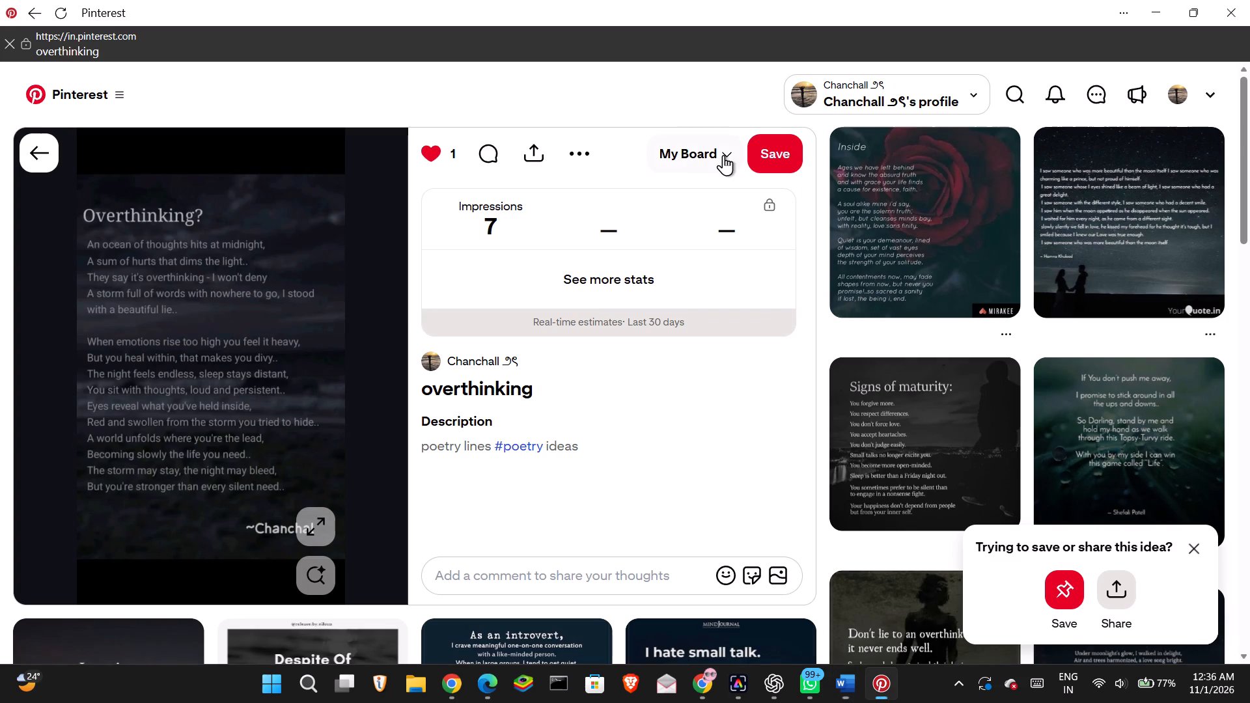
Copy the "I miss her..." poem image from Pinterest, paste it onto page 25 in Word, and start a new line after it.
{"action": "left_click", "coordinate": [42, 169]}
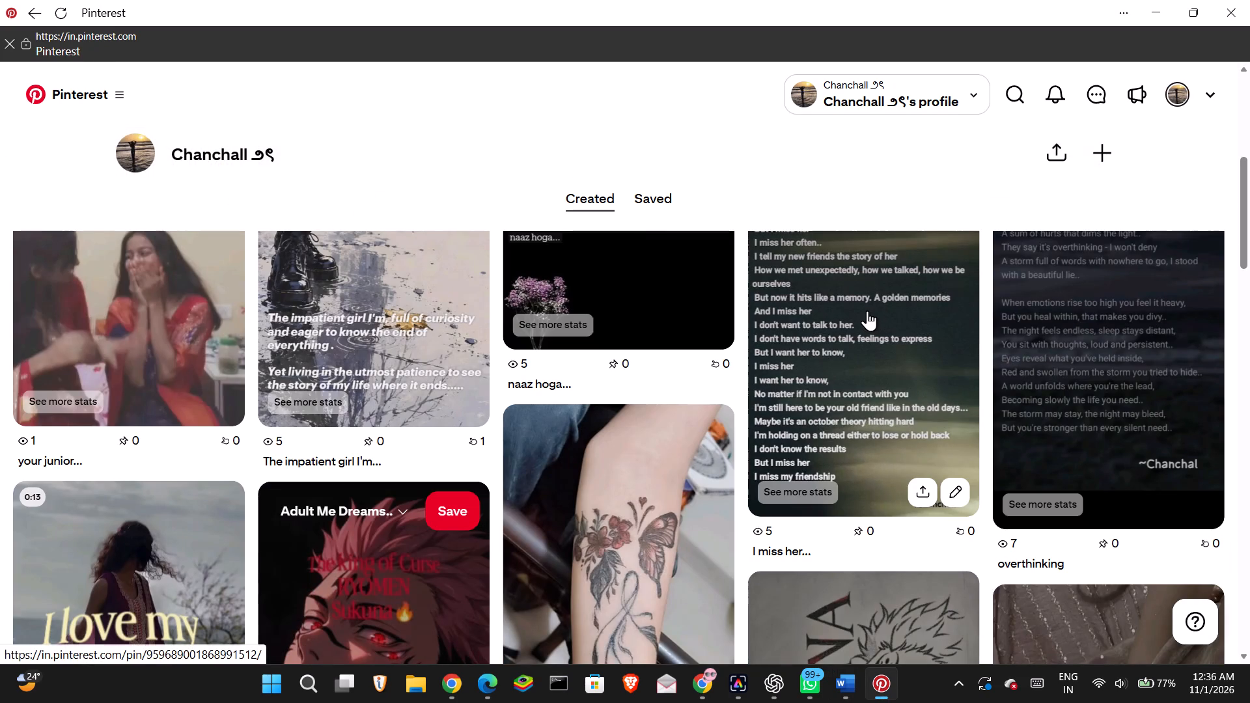
{"action": "left_click", "coordinate": [867, 310]}
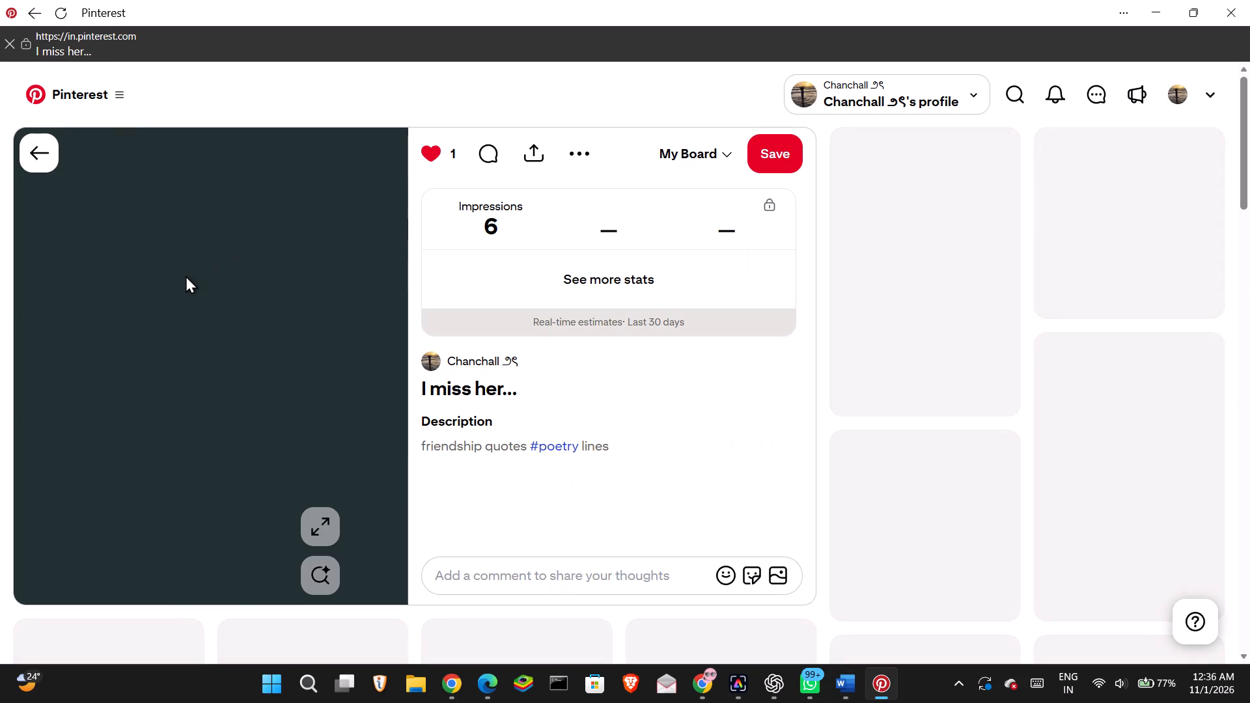
{"action": "right_click", "coordinate": [186, 275]}
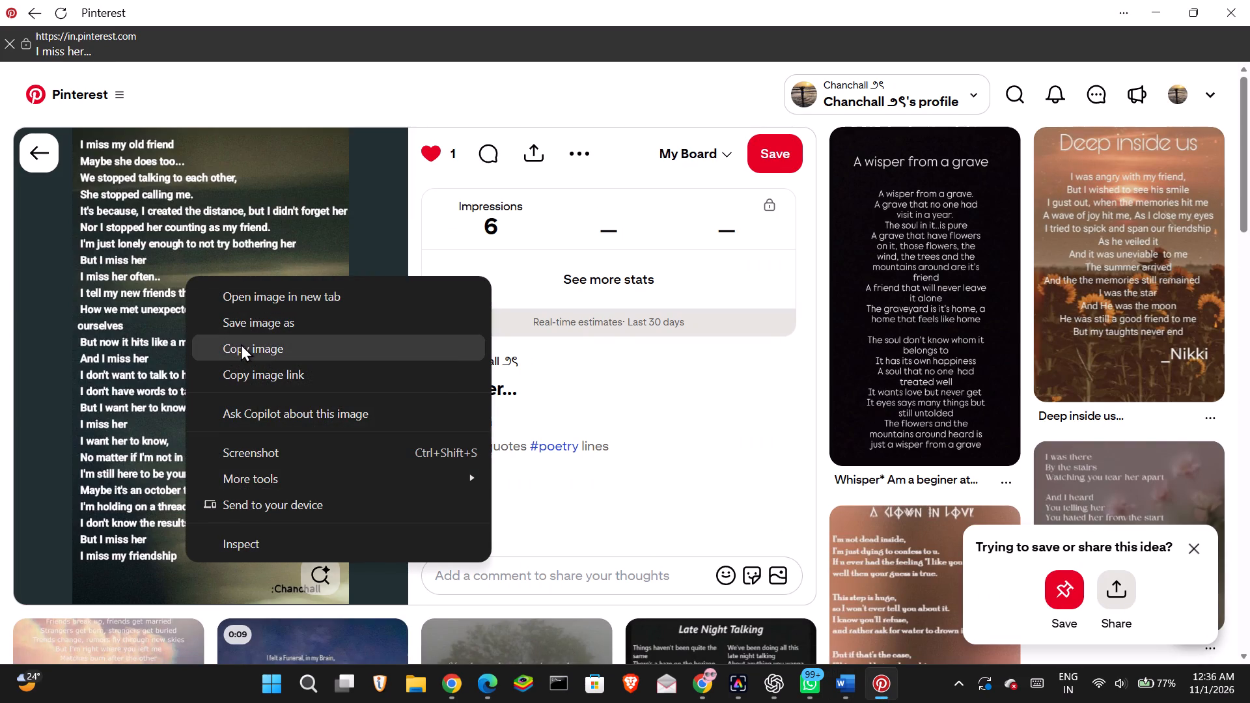
{"action": "left_click", "coordinate": [241, 344]}
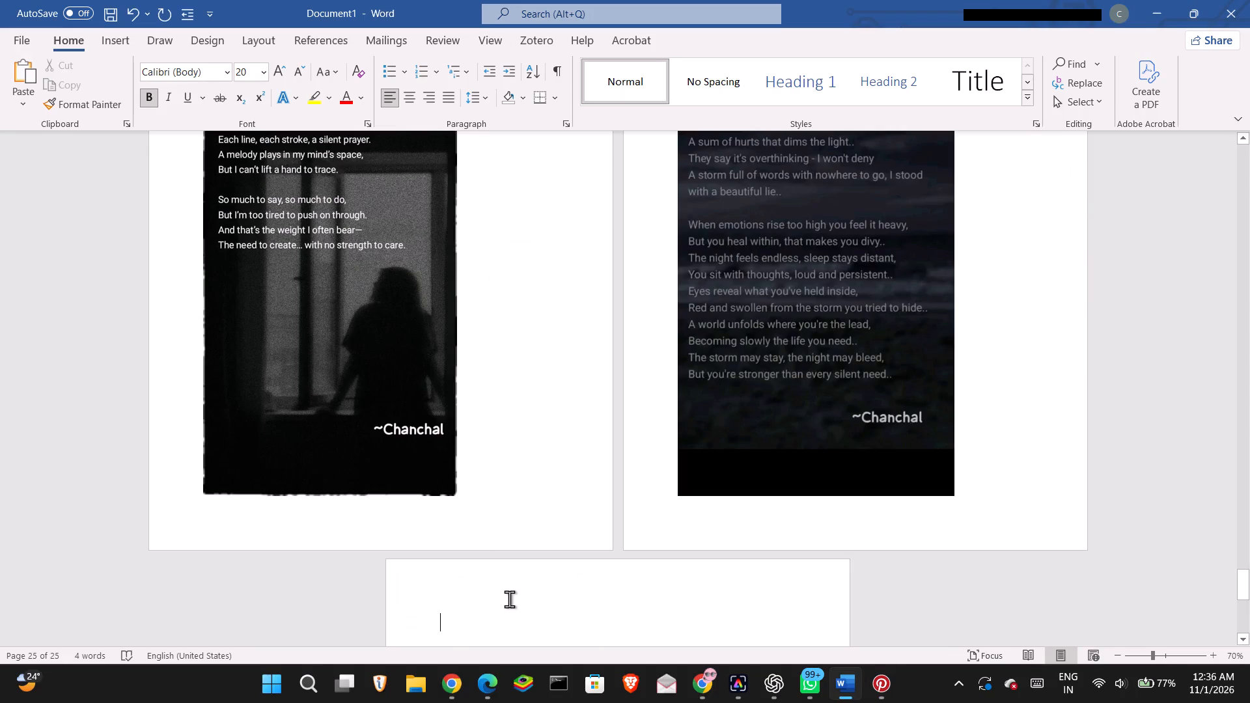
{"action": "left_click", "coordinate": [509, 599]}
{"action": "key", "text": "ctrl+v"}
{"action": "key", "text": "Return"}
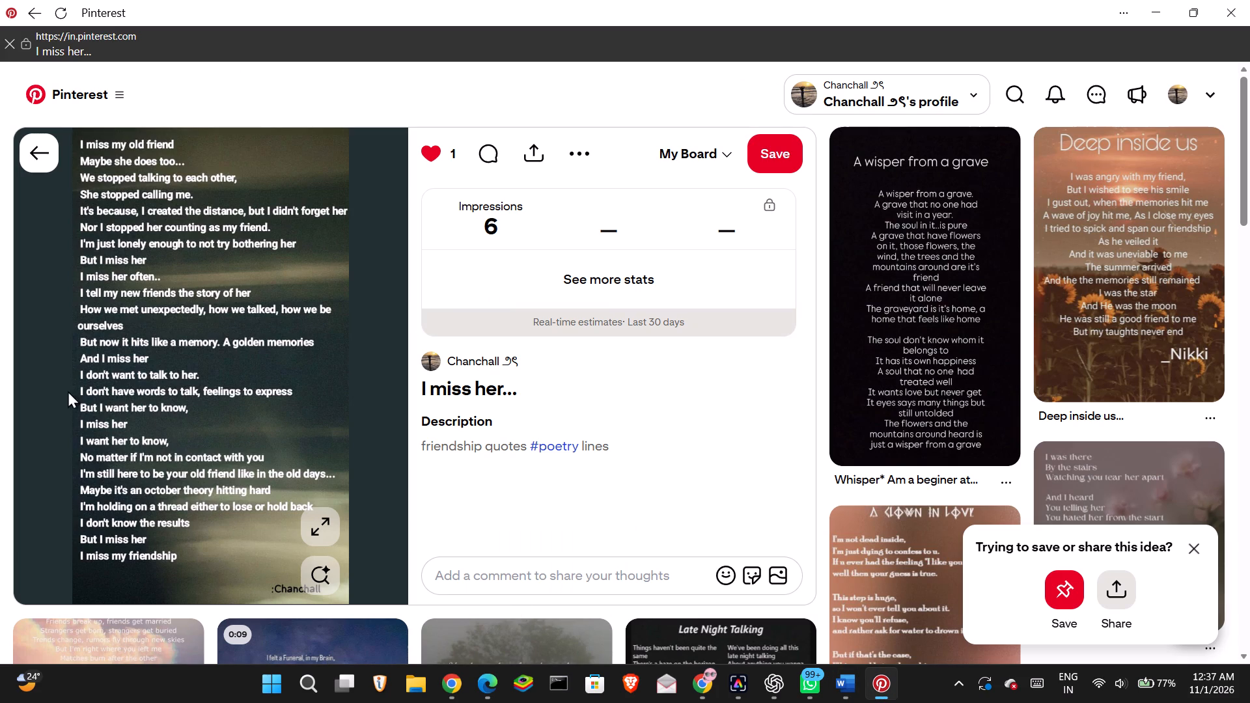
Copy the "naaz hoga..." poem image from Pinterest, paste it onto page 26 in Word, and add two new lines after it.
{"action": "left_click", "coordinate": [49, 163]}
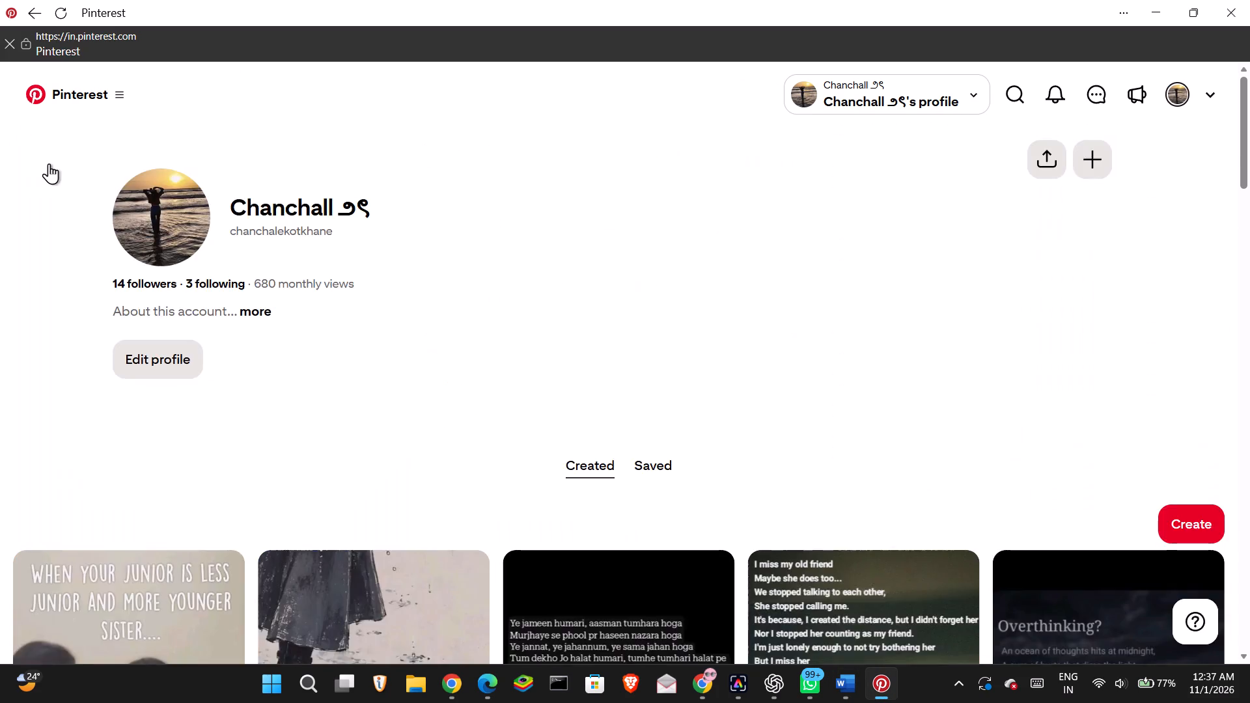
{"action": "scroll", "coordinate": [312, 512], "scroll_direction": "up", "scroll_amount": 3}
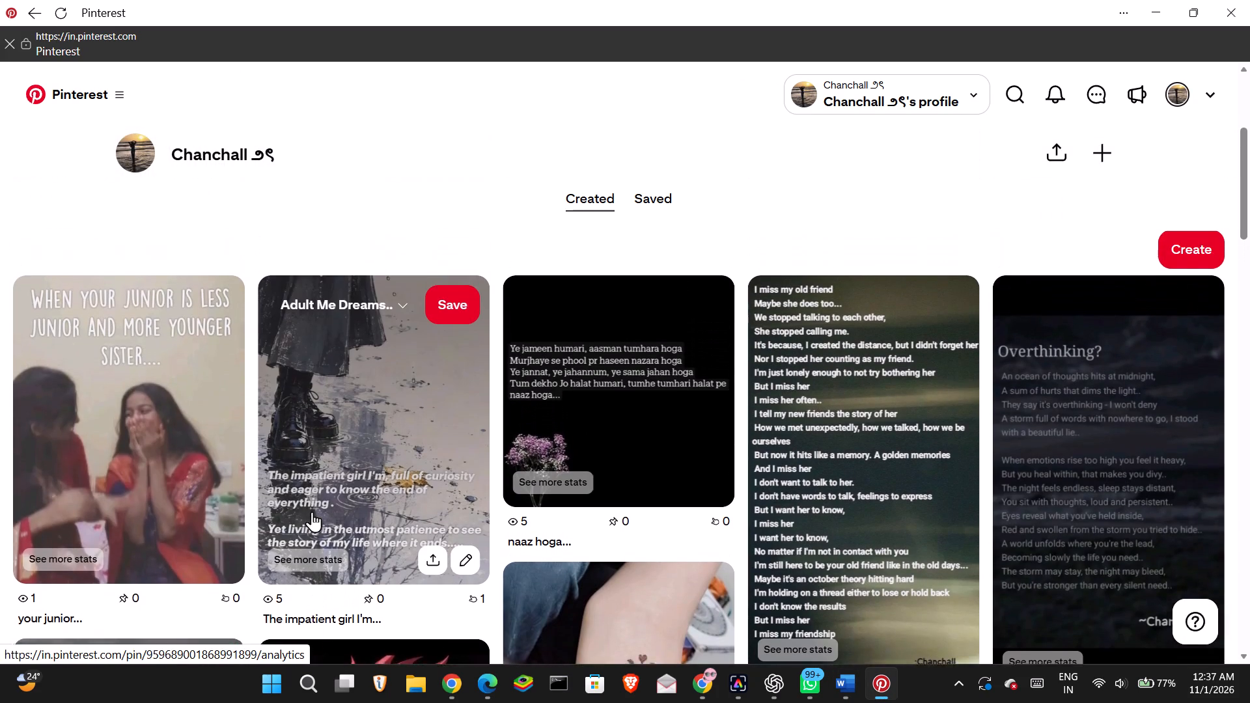
{"action": "scroll", "coordinate": [312, 512], "scroll_direction": "up", "scroll_amount": 1}
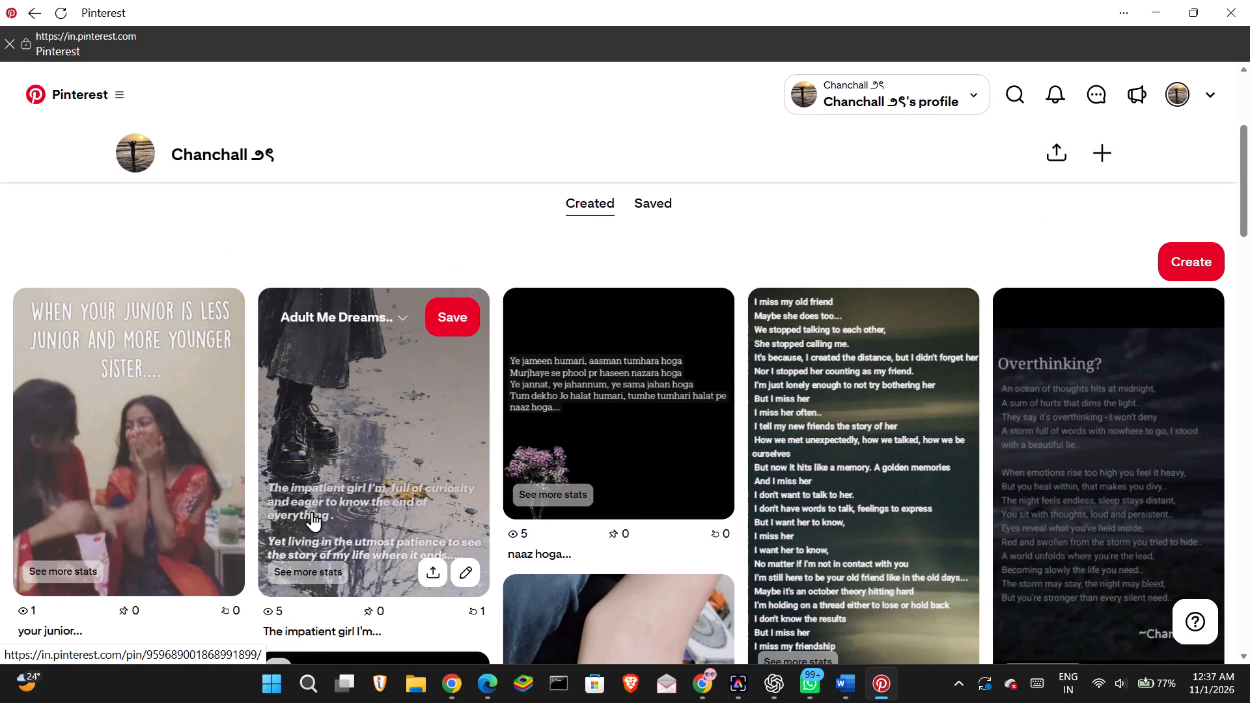
{"action": "right_click", "coordinate": [312, 512]}
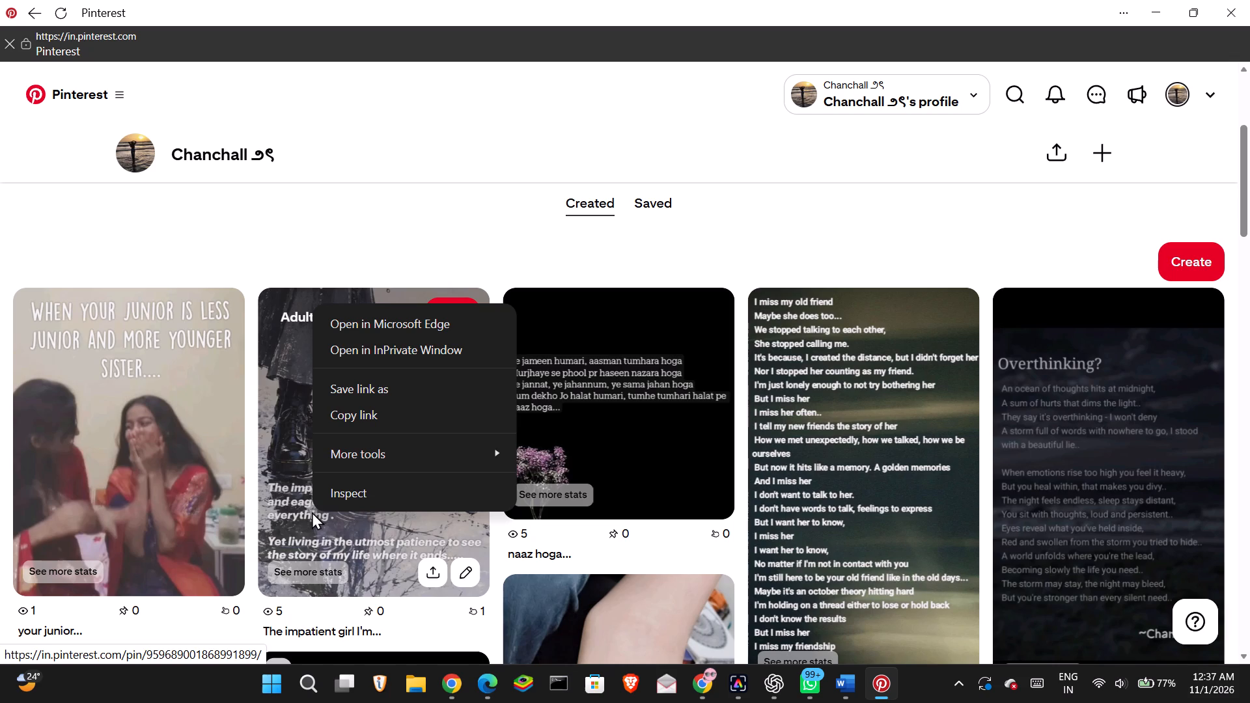
{"action": "left_click", "coordinate": [634, 415]}
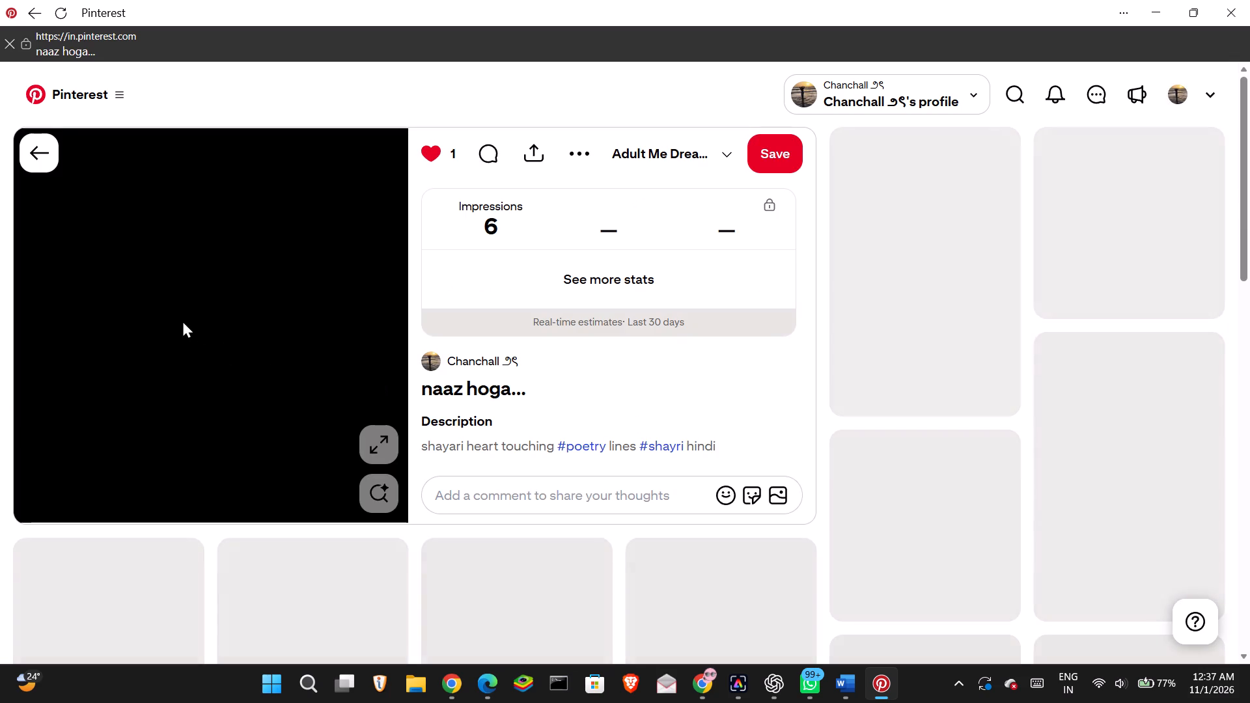
{"action": "right_click", "coordinate": [180, 318]}
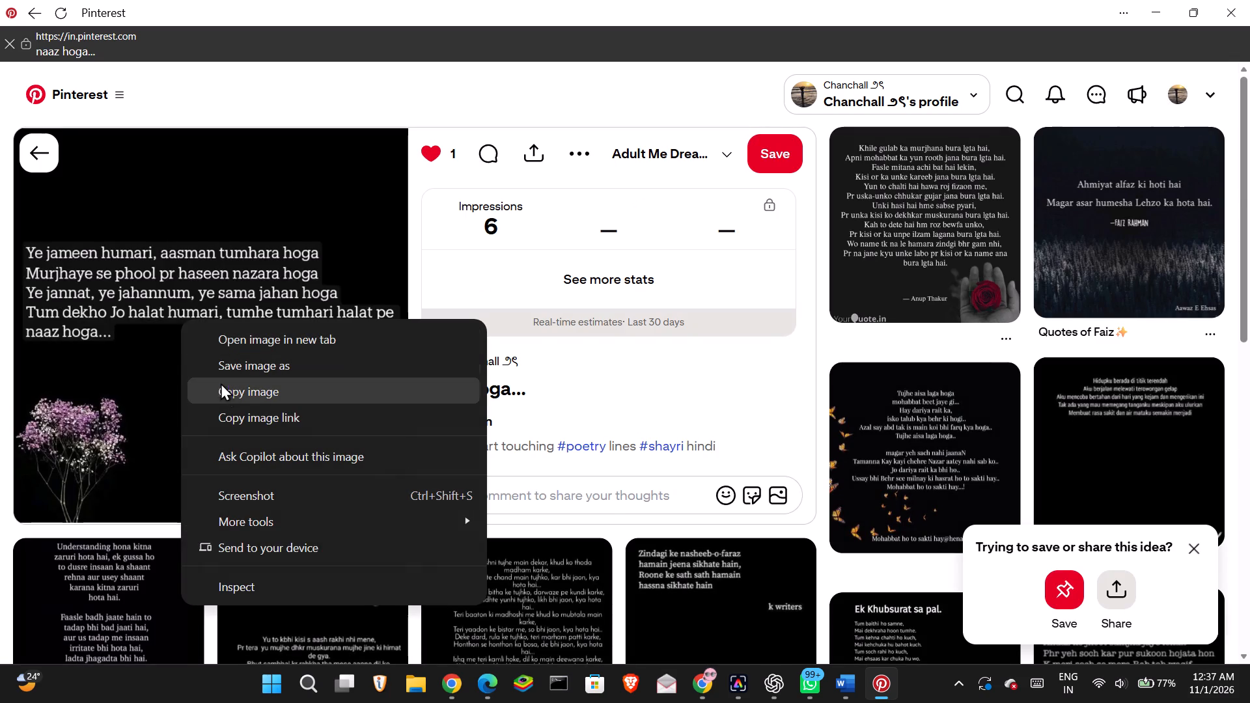
{"action": "left_click", "coordinate": [225, 389]}
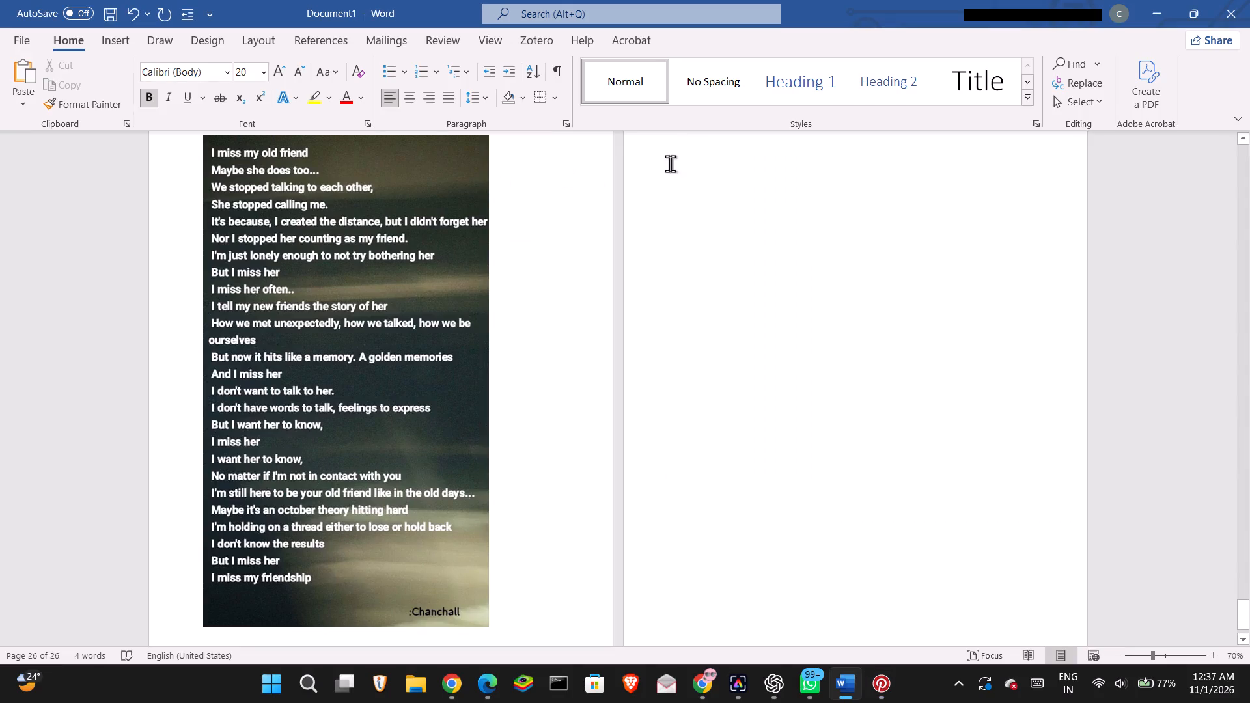
{"action": "left_click", "coordinate": [698, 152]}
{"action": "key", "text": "ctrl+v"}
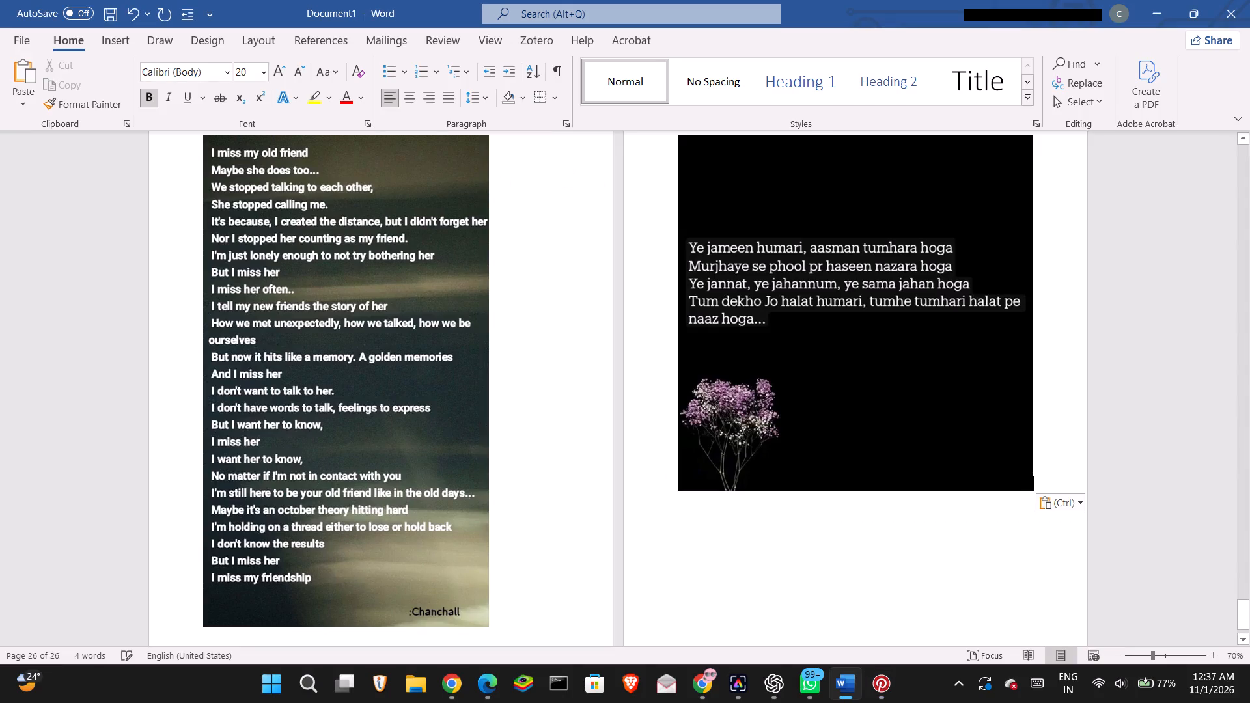
{"action": "key", "text": "Return"}
{"action": "key", "text": "Return"}
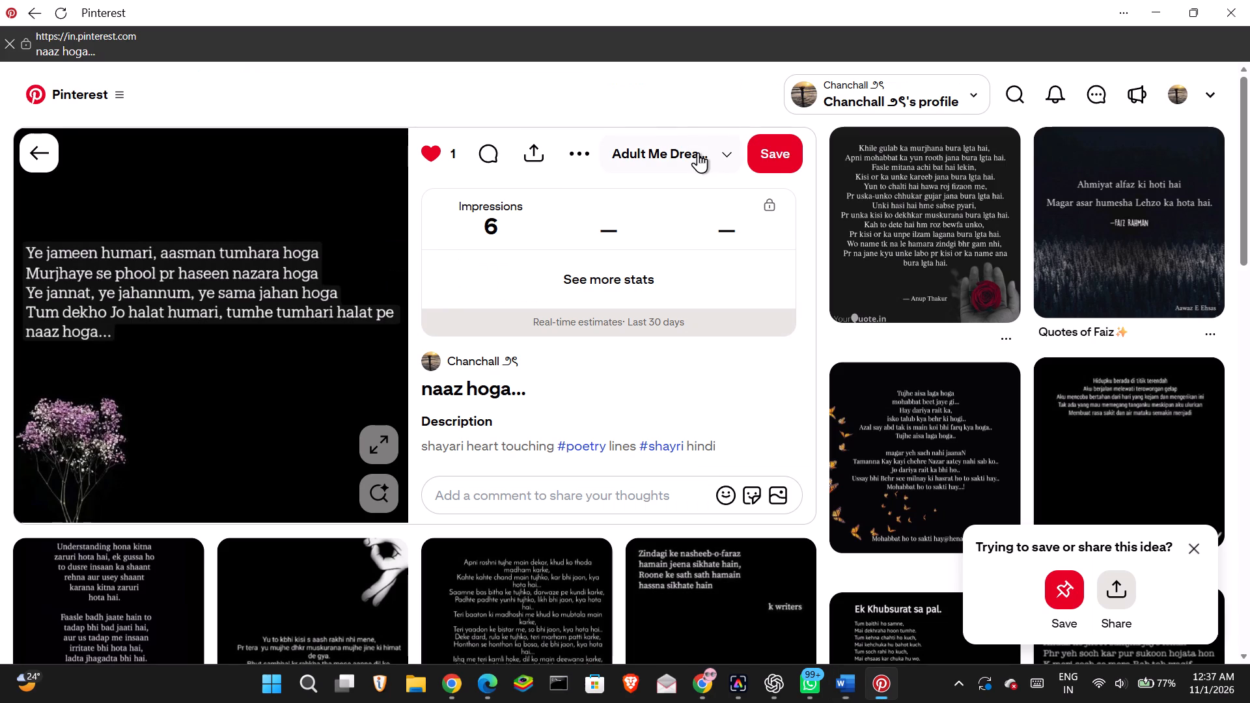
Copy "The impatient girl I'm..." image from Pinterest, paste it below the "naaz hoga..." image in Word, and start a new line after it.
{"action": "left_click", "coordinate": [33, 167]}
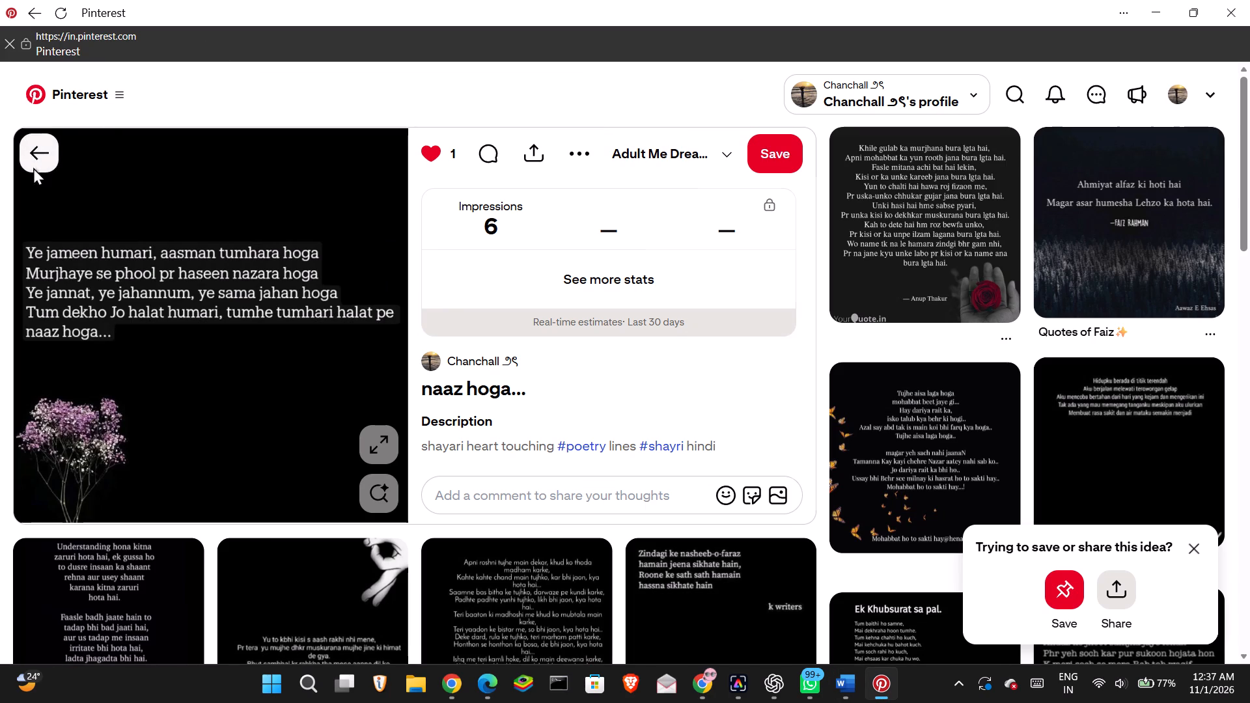
{"action": "right_click", "coordinate": [364, 355]}
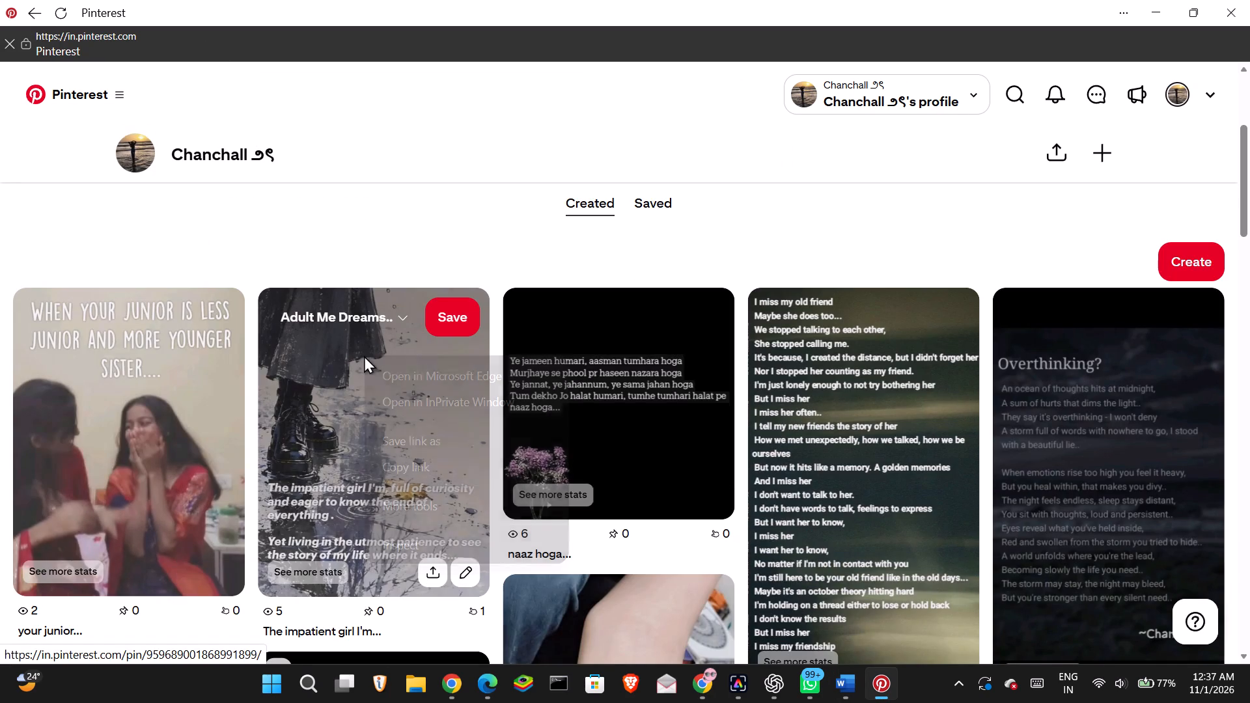
{"action": "left_click", "coordinate": [325, 406]}
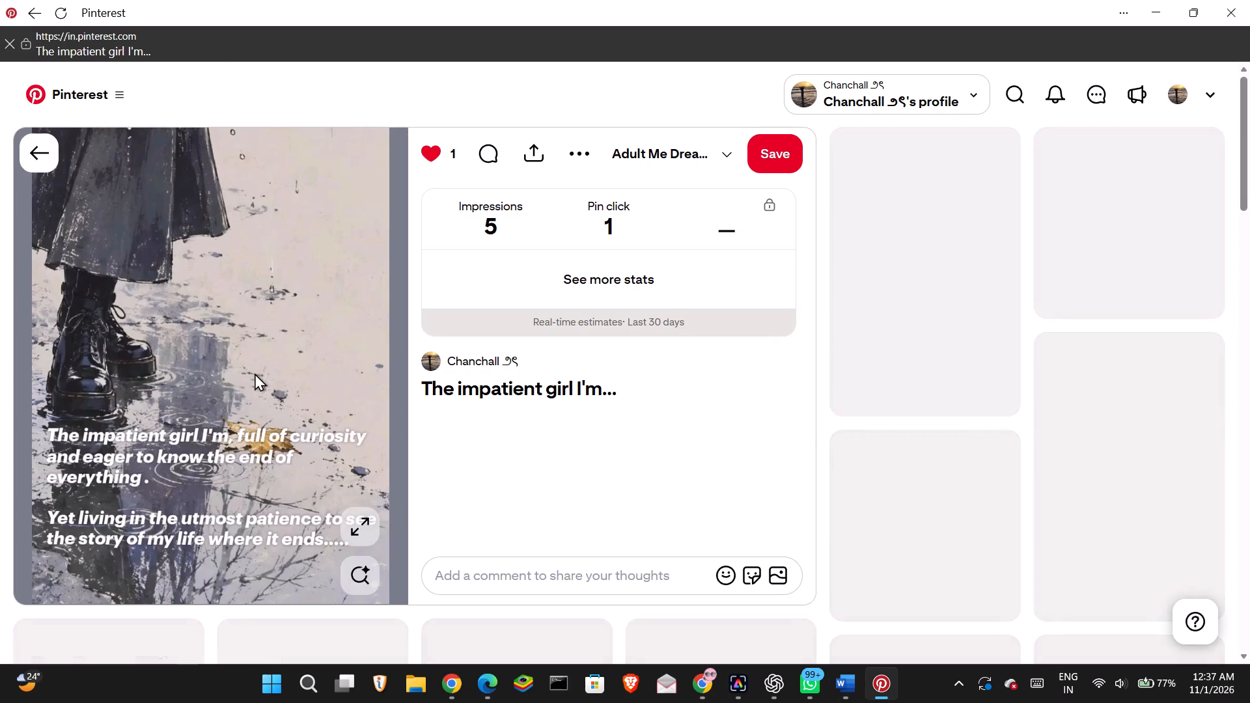
{"action": "right_click", "coordinate": [207, 343]}
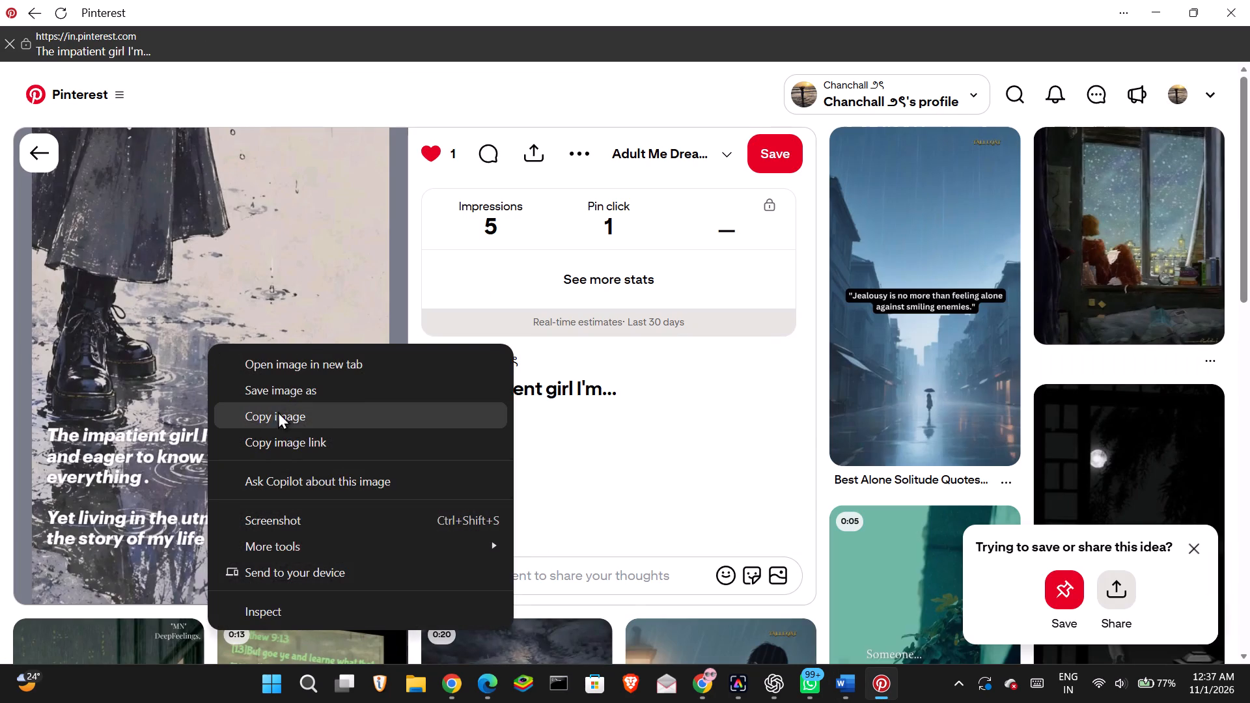
{"action": "left_click", "coordinate": [287, 415]}
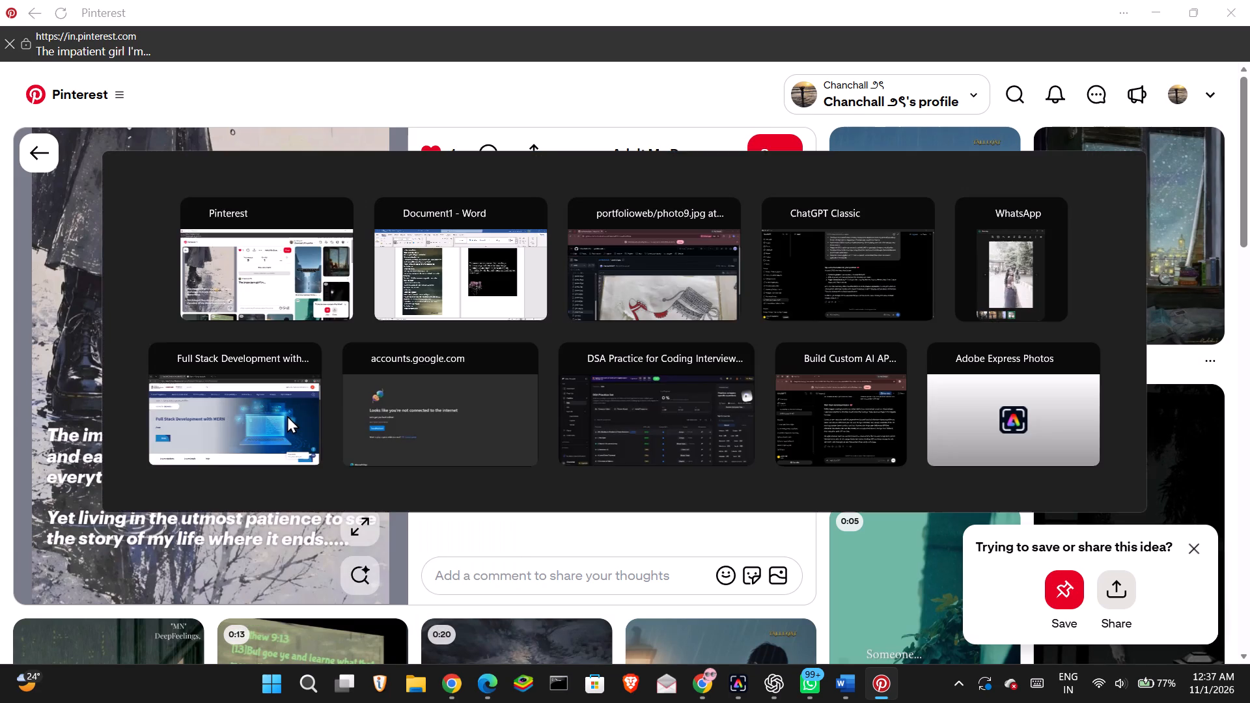
{"action": "left_click", "coordinate": [723, 531]}
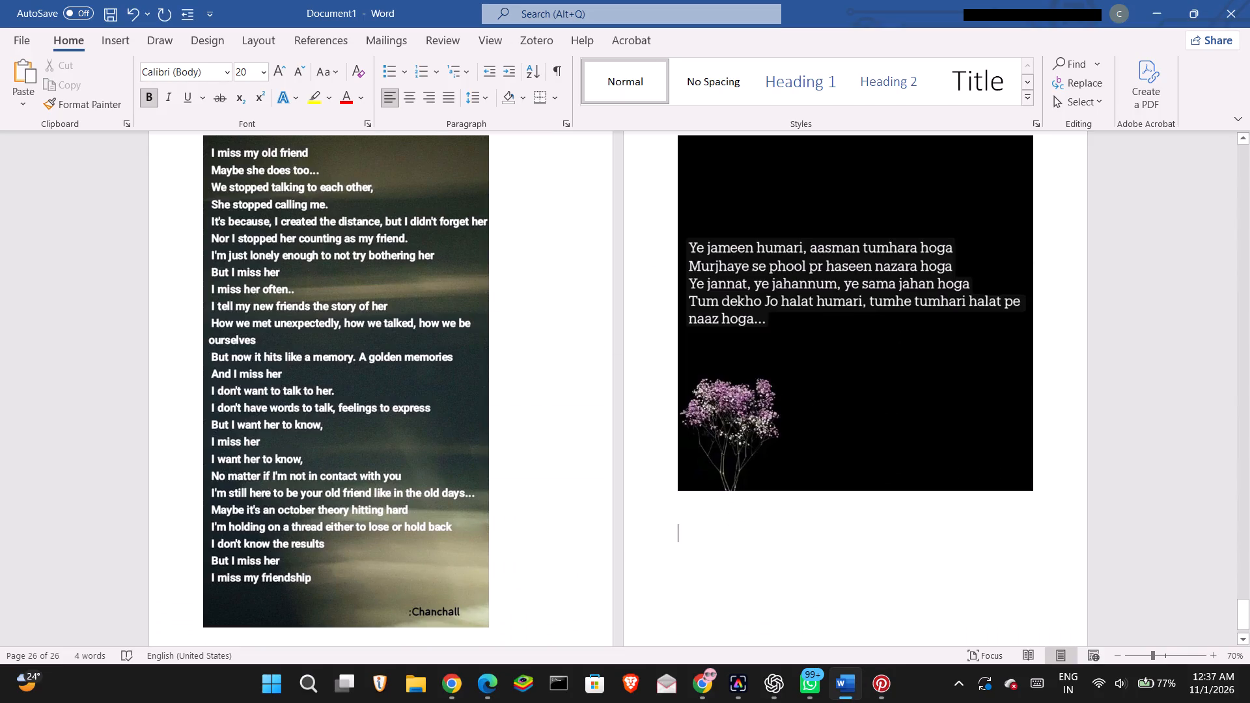
{"action": "key", "text": "ctrl+v"}
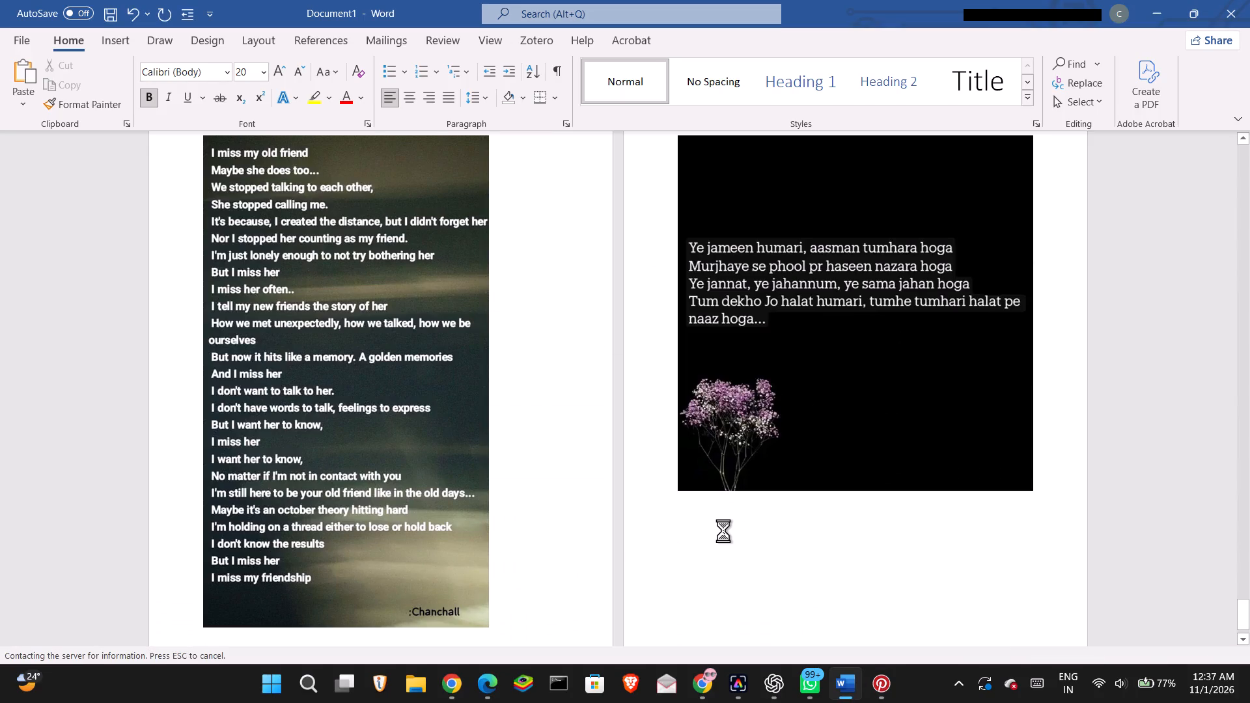
{"action": "key", "text": "Return"}
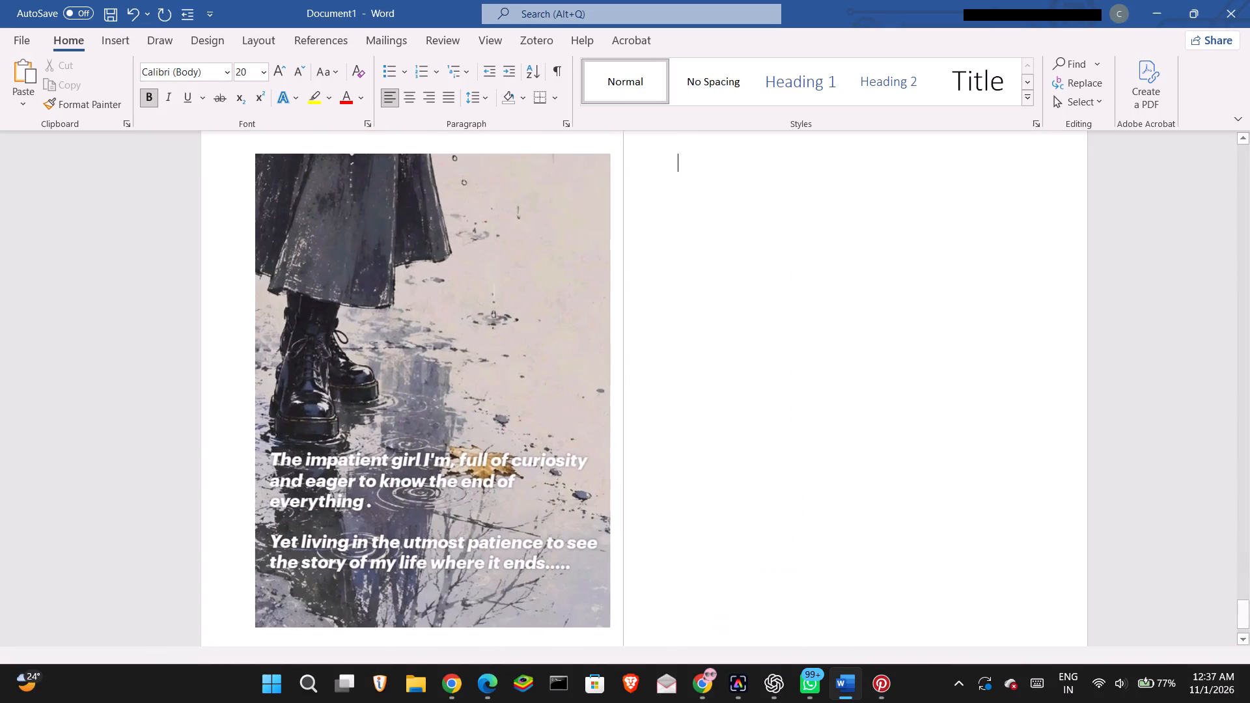